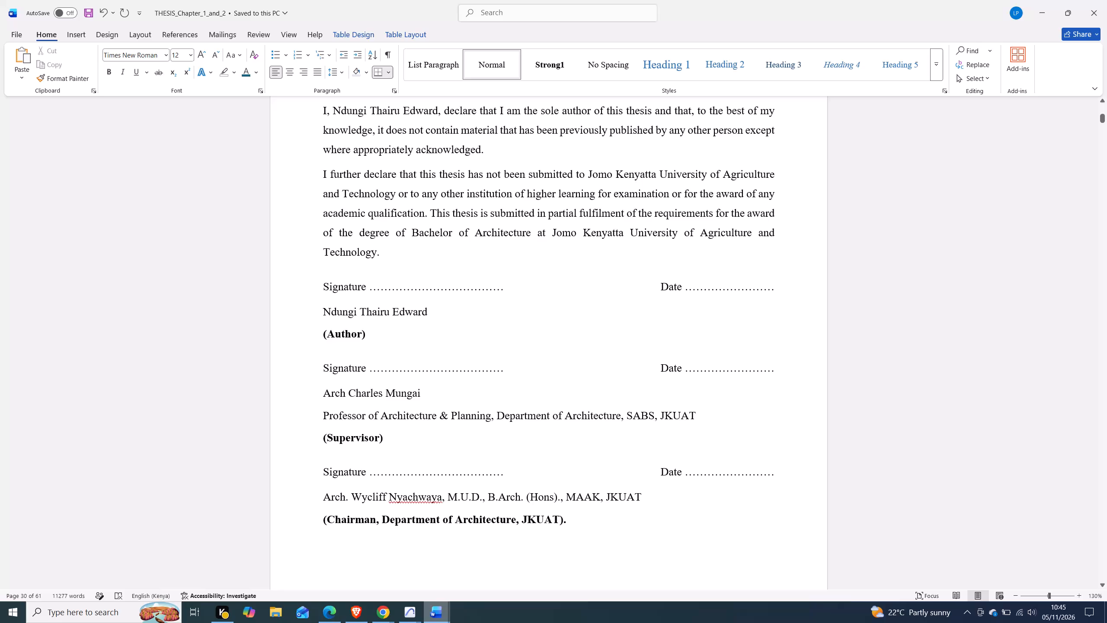
Accept the suggested correction removing the closing parenthesis after "Hons" in the chairman's credentials on the Declaration page.
{"action": "scroll", "coordinate": [454, 377], "scroll_direction": "up", "scroll_amount": 2}
{"action": "scroll", "coordinate": [494, 282], "scroll_direction": "down", "scroll_amount": 1}
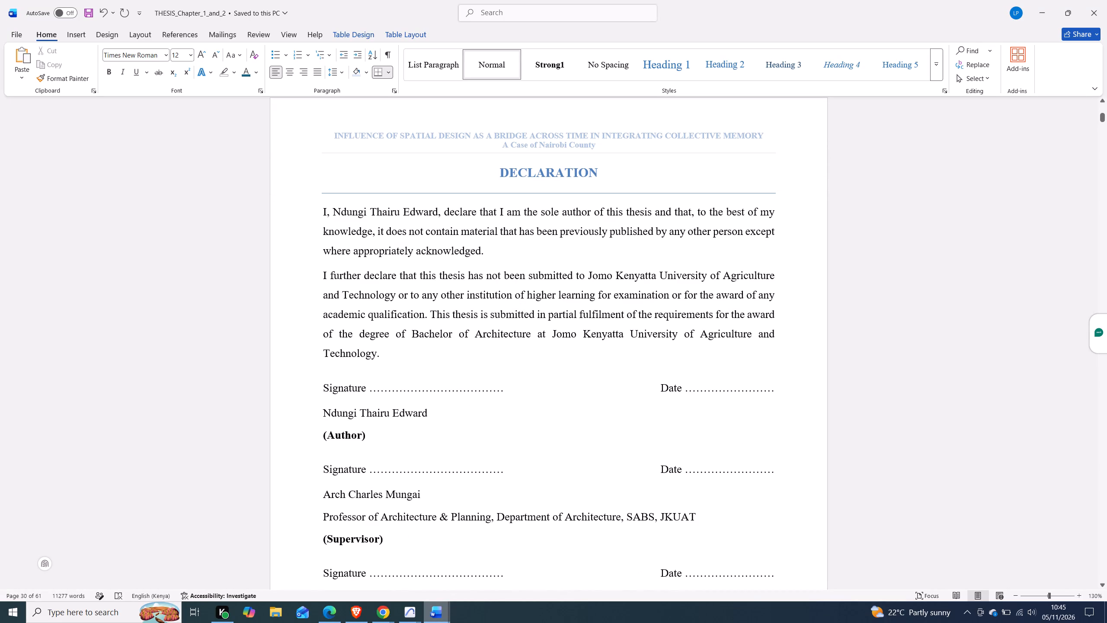
{"action": "scroll", "coordinate": [460, 247], "scroll_direction": "down", "scroll_amount": 1}
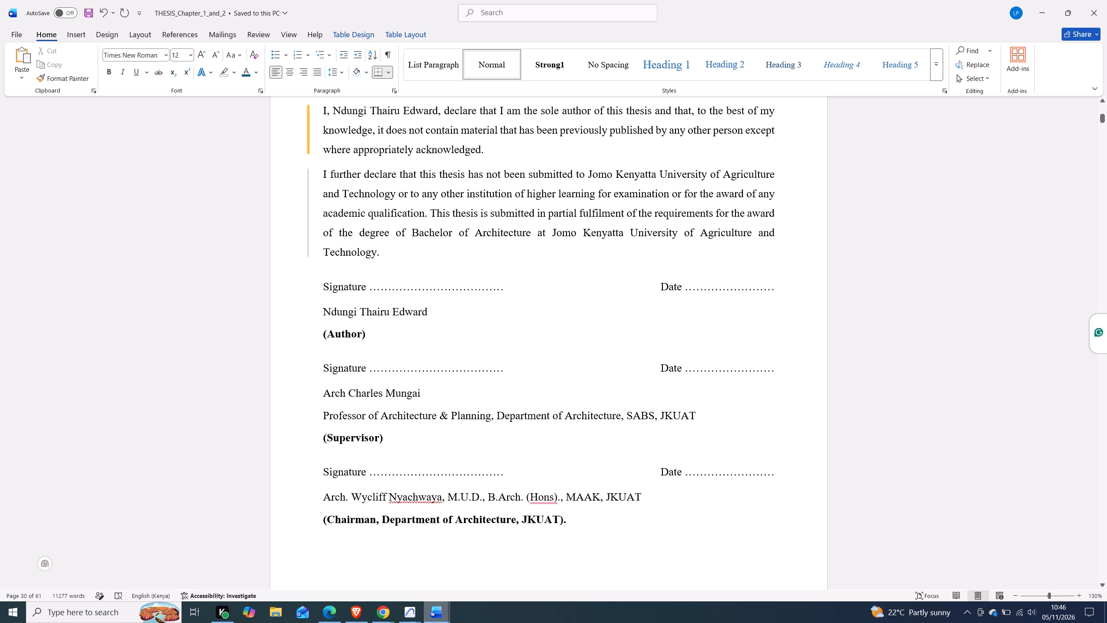
{"action": "scroll", "coordinate": [412, 261], "scroll_direction": "down", "scroll_amount": 1}
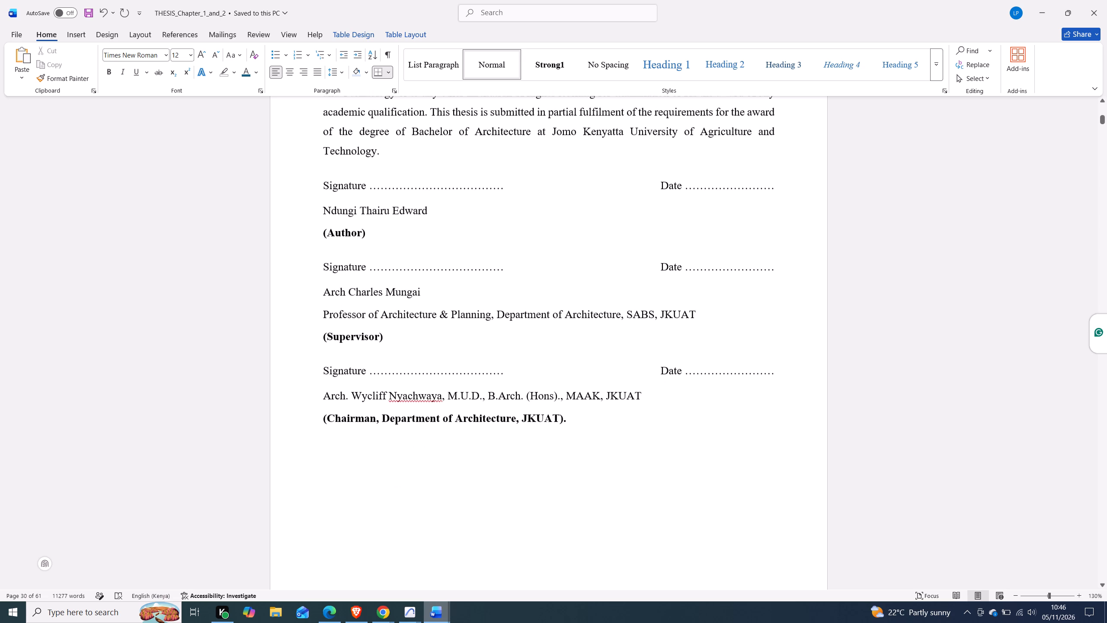
{"action": "scroll", "coordinate": [378, 228], "scroll_direction": "down", "scroll_amount": 2}
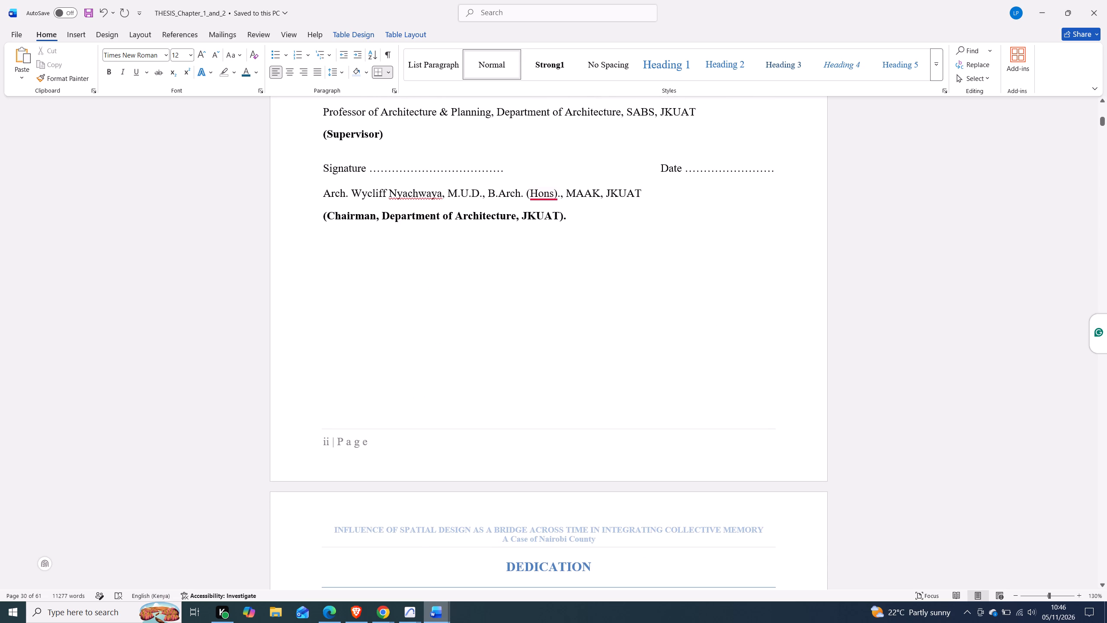
{"action": "left_click", "coordinate": [550, 230]}
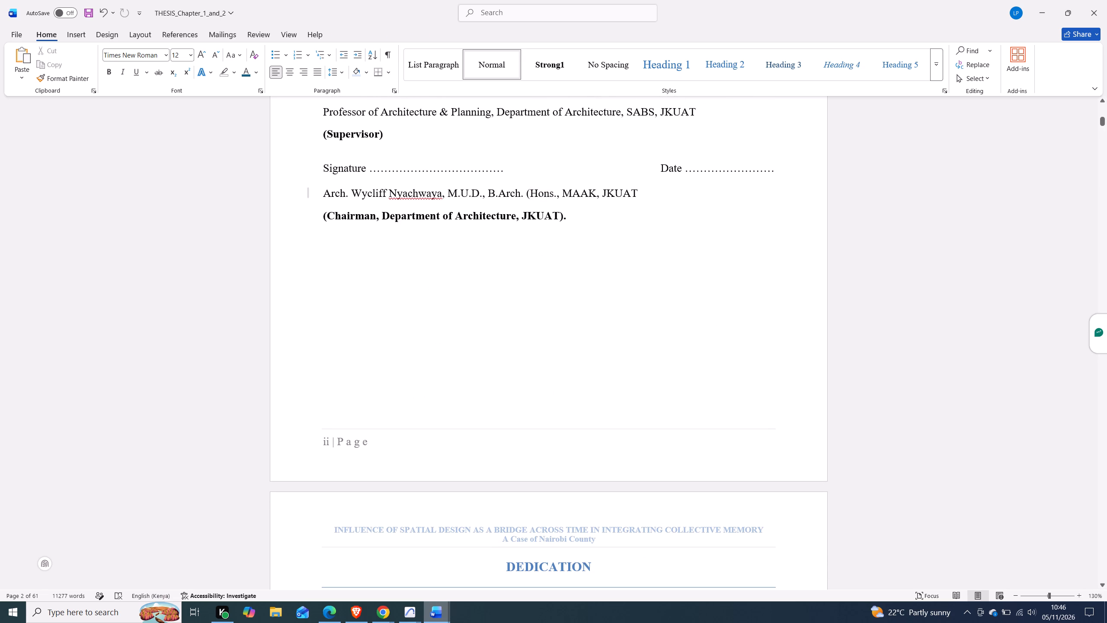
Try to clear the spelling flag on the chairman's surname in the Declaration's signature block.
{"action": "left_click_drag", "start_coordinate": [441, 193], "coordinate": [390, 189]}
{"action": "right_click", "coordinate": [402, 191]}
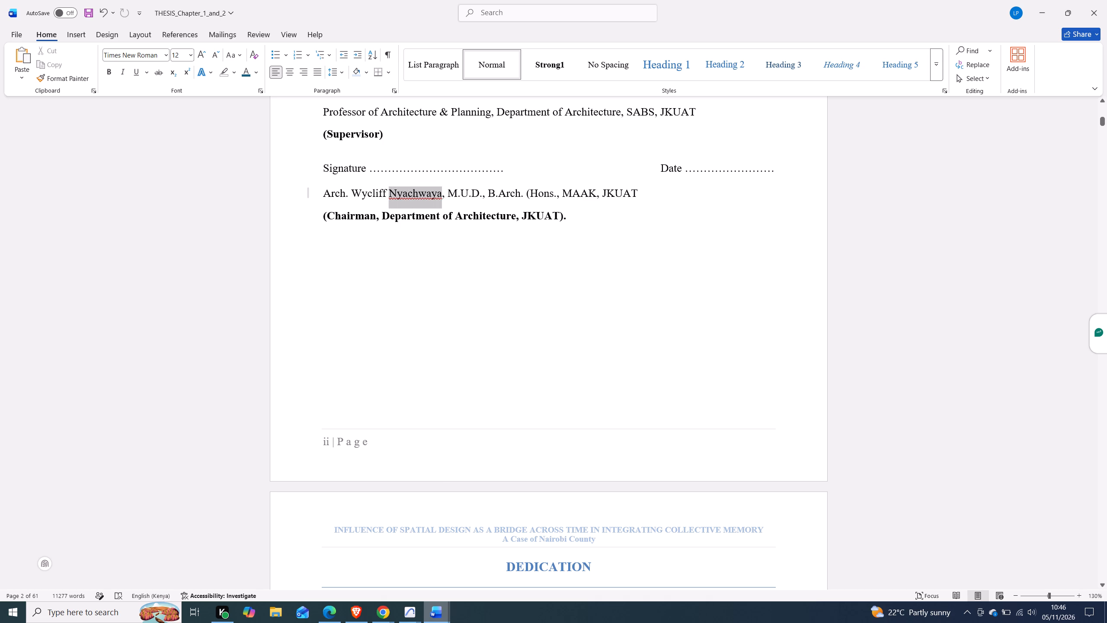
{"action": "left_click", "coordinate": [375, 286]}
Accept the suggested correction of the supervisor's title to "Arch." in the second paragraph of the Acknowledgement.
{"action": "scroll", "coordinate": [505, 207], "scroll_direction": "down", "scroll_amount": 3}
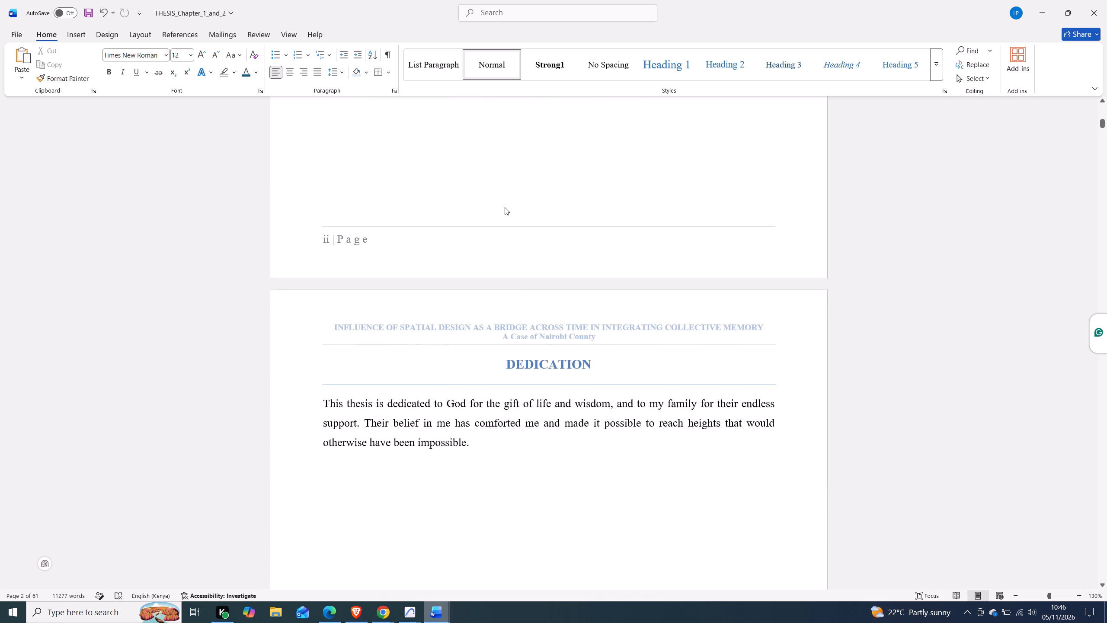
{"action": "scroll", "coordinate": [505, 207], "scroll_direction": "down", "scroll_amount": 1}
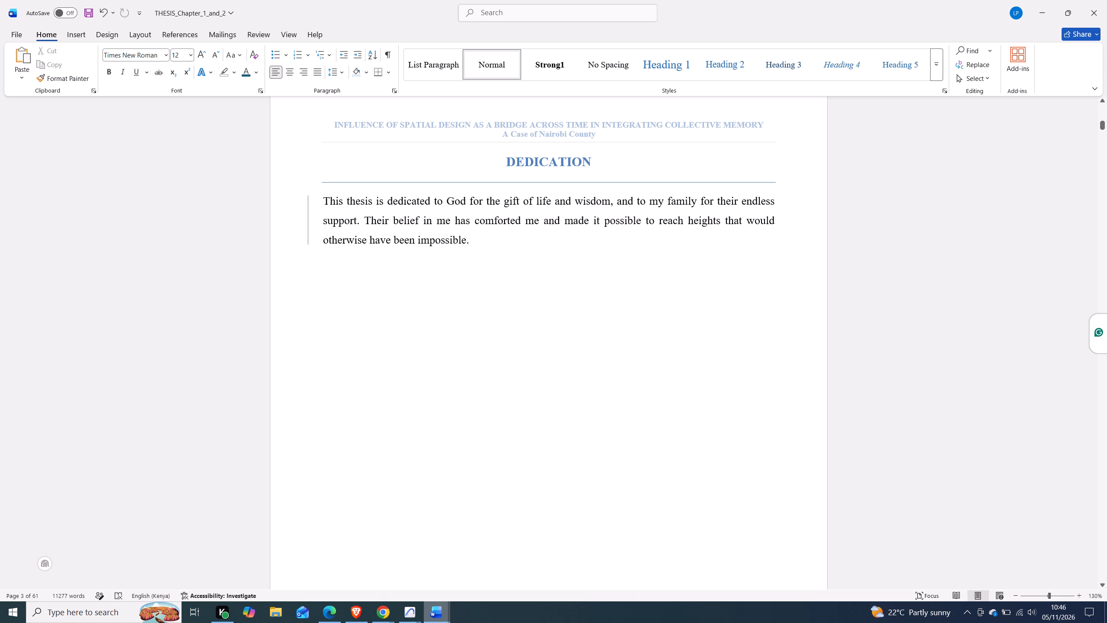
{"action": "scroll", "coordinate": [589, 226], "scroll_direction": "down", "scroll_amount": 5}
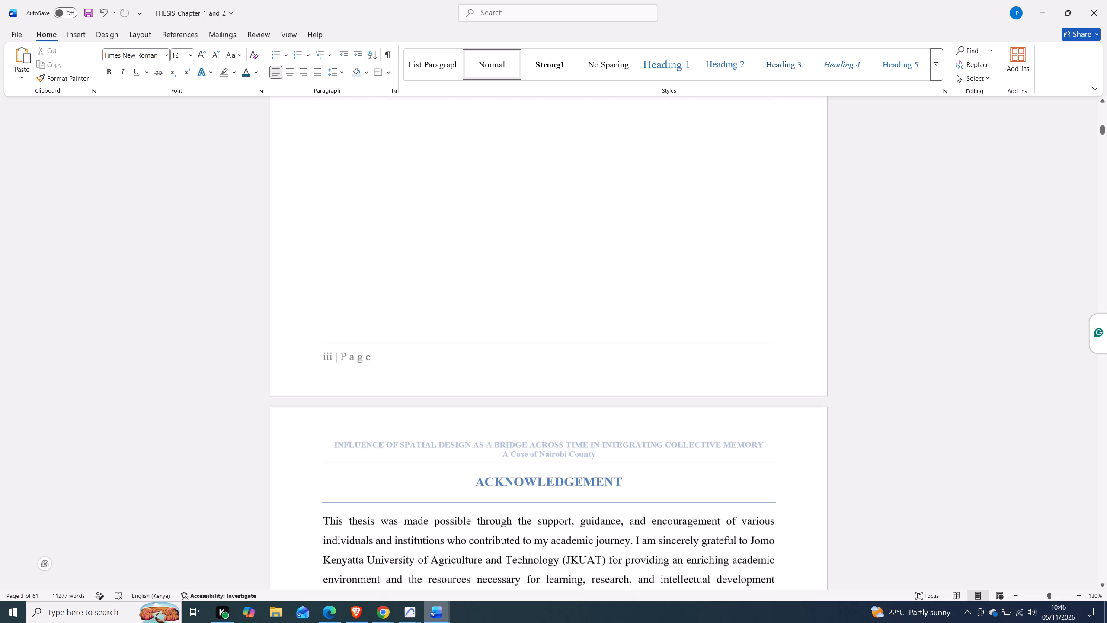
{"action": "scroll", "coordinate": [587, 226], "scroll_direction": "down", "scroll_amount": 2}
{"action": "scroll", "coordinate": [496, 253], "scroll_direction": "down", "scroll_amount": 1}
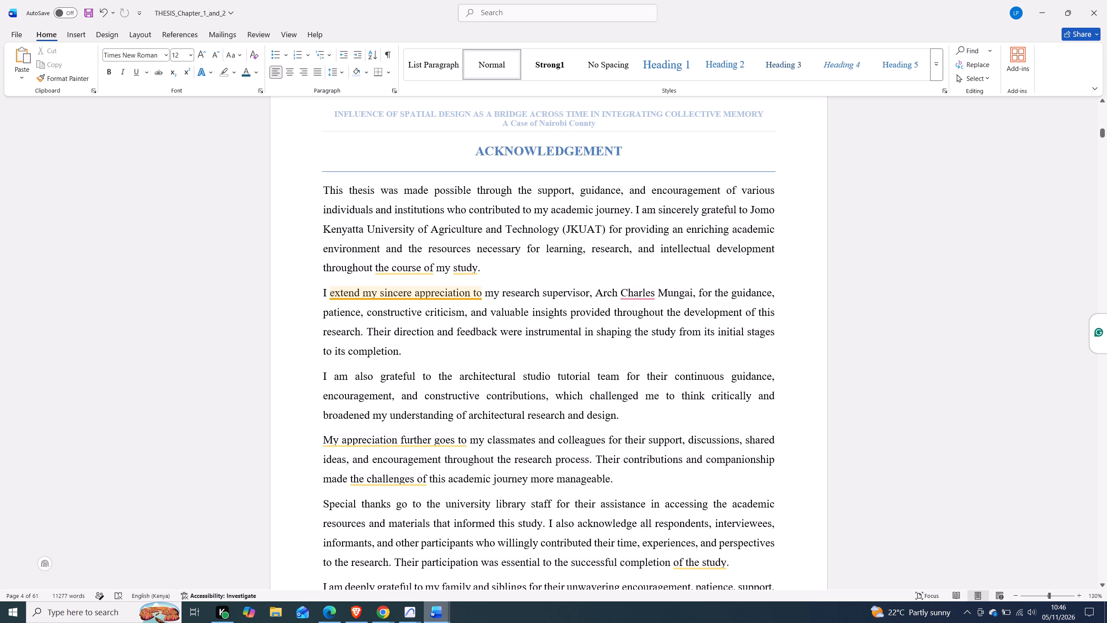
{"action": "left_click", "coordinate": [649, 324]}
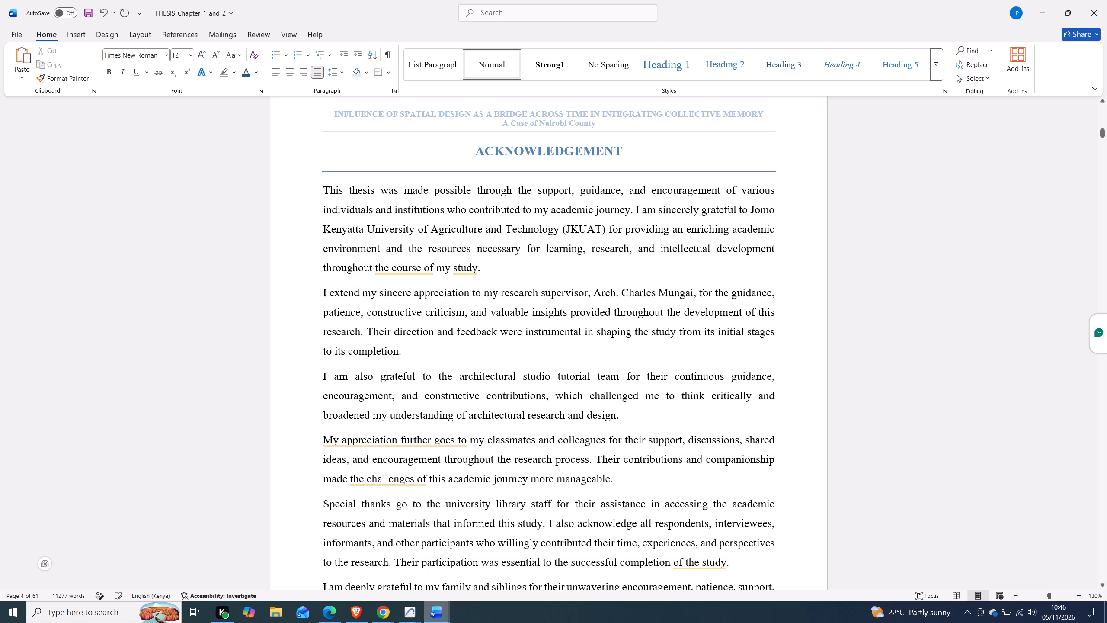
Proofread the remaining Acknowledgement paragraphs and the quotation on the Inspiration page.
{"action": "scroll", "coordinate": [527, 294], "scroll_direction": "down", "scroll_amount": 1}
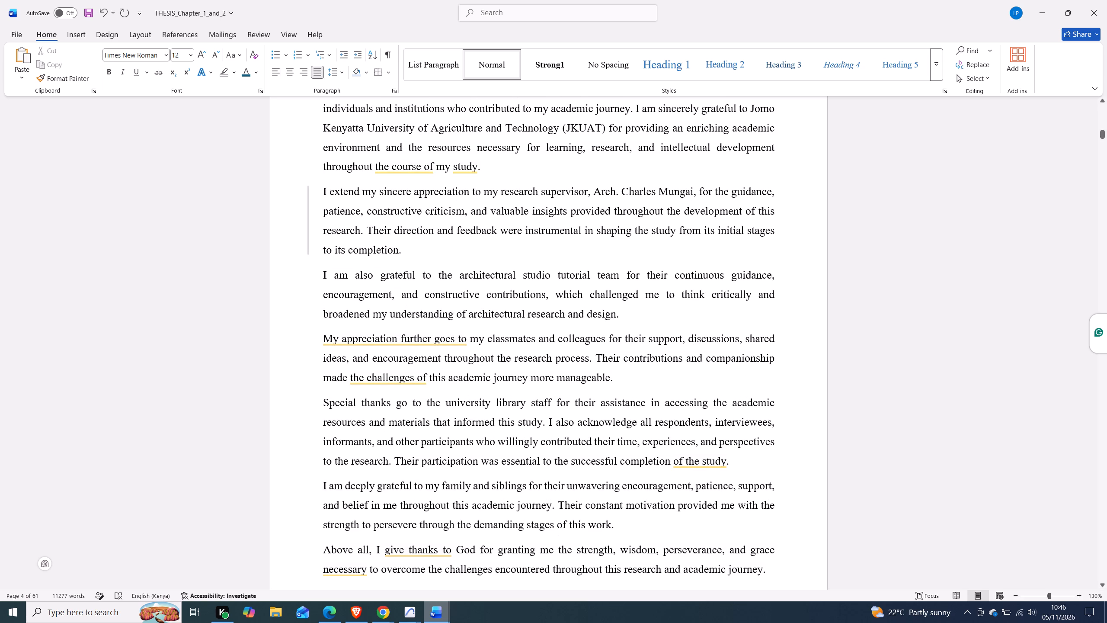
{"action": "scroll", "coordinate": [474, 237], "scroll_direction": "down", "scroll_amount": 1}
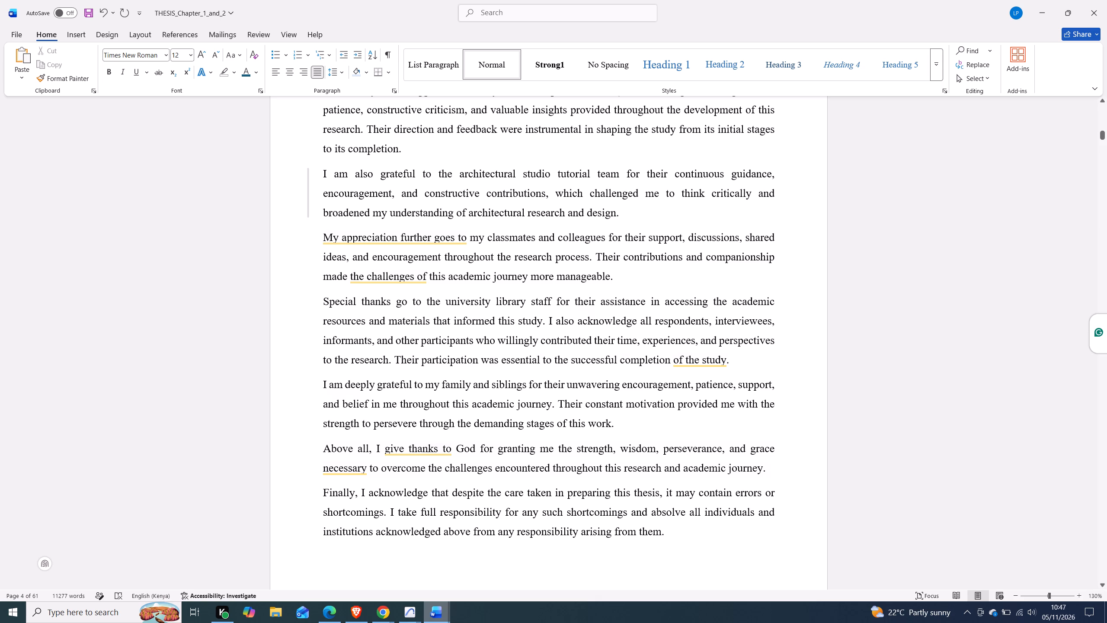
{"action": "scroll", "coordinate": [506, 199], "scroll_direction": "down", "scroll_amount": 1}
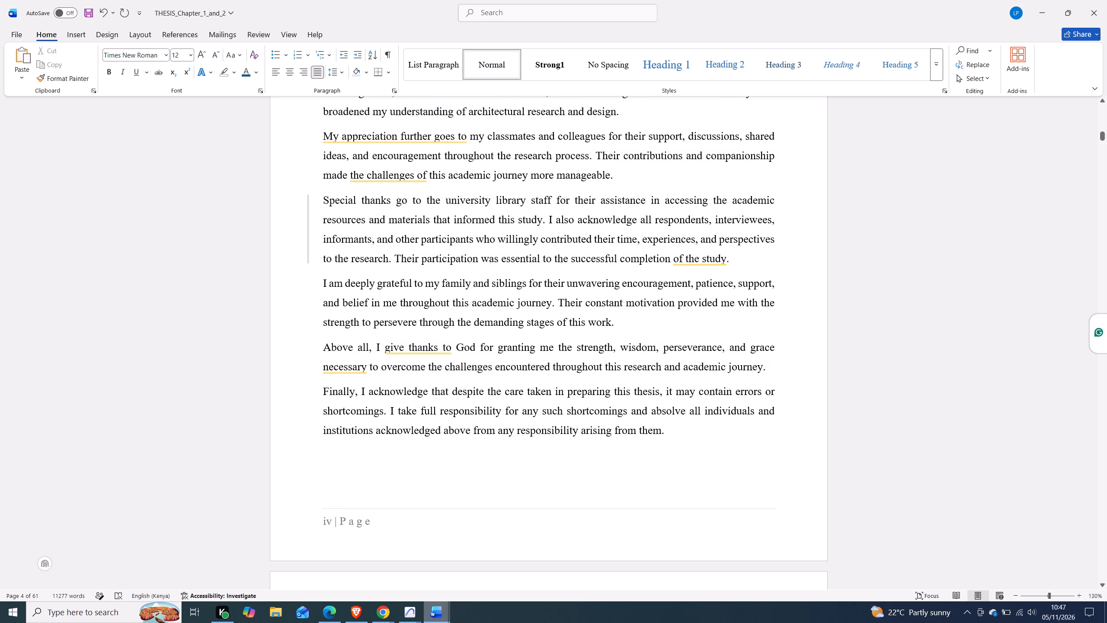
{"action": "scroll", "coordinate": [574, 221], "scroll_direction": "down", "scroll_amount": 1}
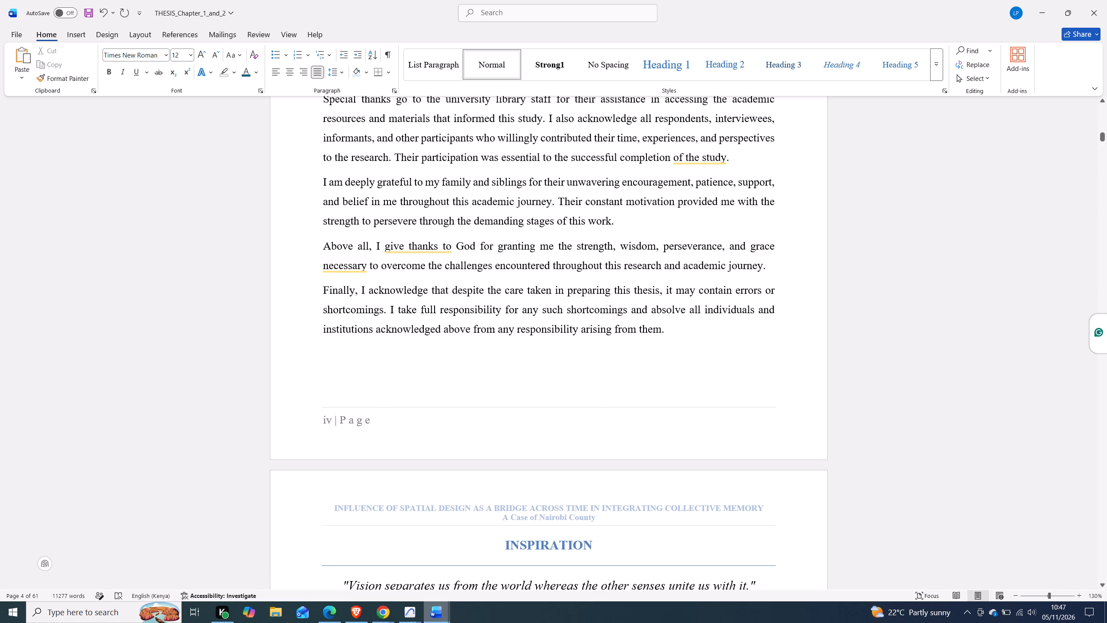
{"action": "scroll", "coordinate": [447, 234], "scroll_direction": "down", "scroll_amount": 1}
{"action": "scroll", "coordinate": [511, 223], "scroll_direction": "down", "scroll_amount": 3}
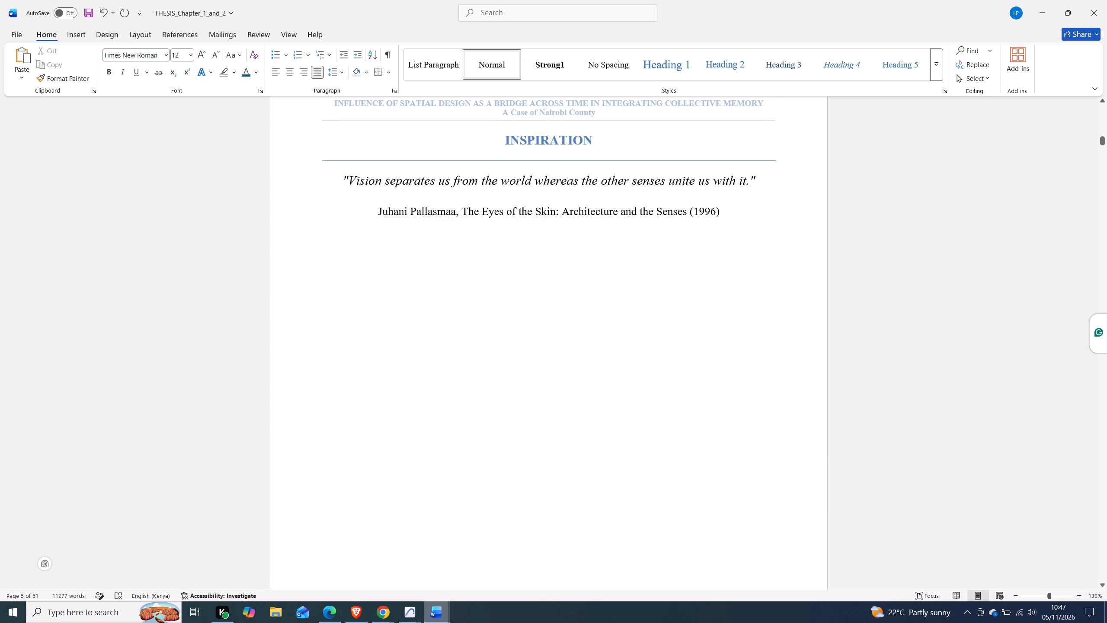
{"action": "scroll", "coordinate": [554, 202], "scroll_direction": "down", "scroll_amount": 2}
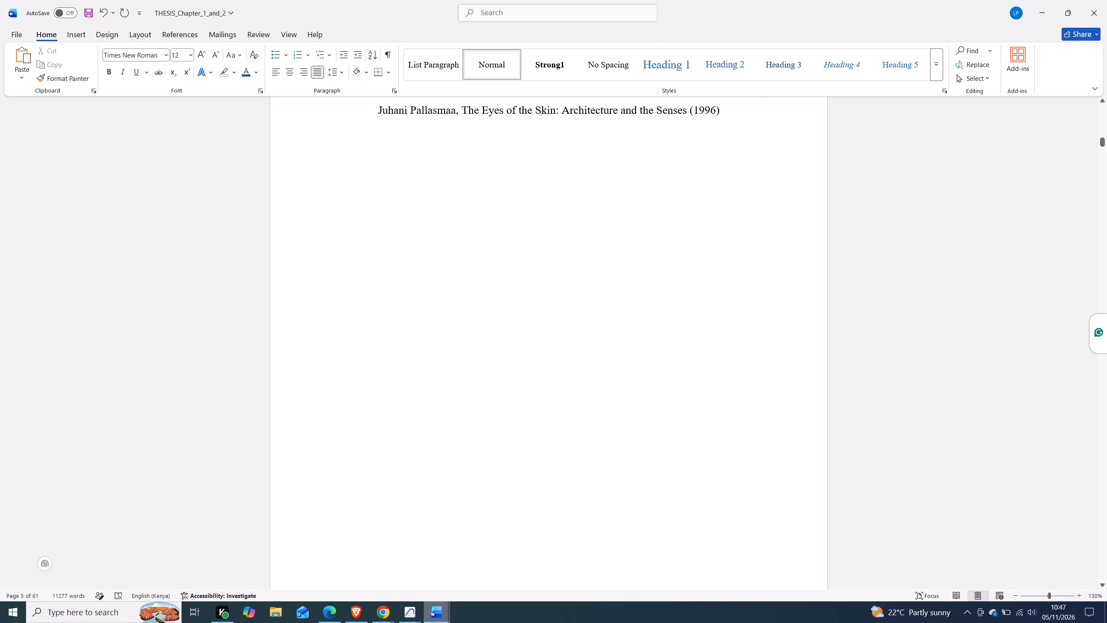
Proofread the Abstract and its keywords line.
{"action": "scroll", "coordinate": [554, 202], "scroll_direction": "down", "scroll_amount": 7}
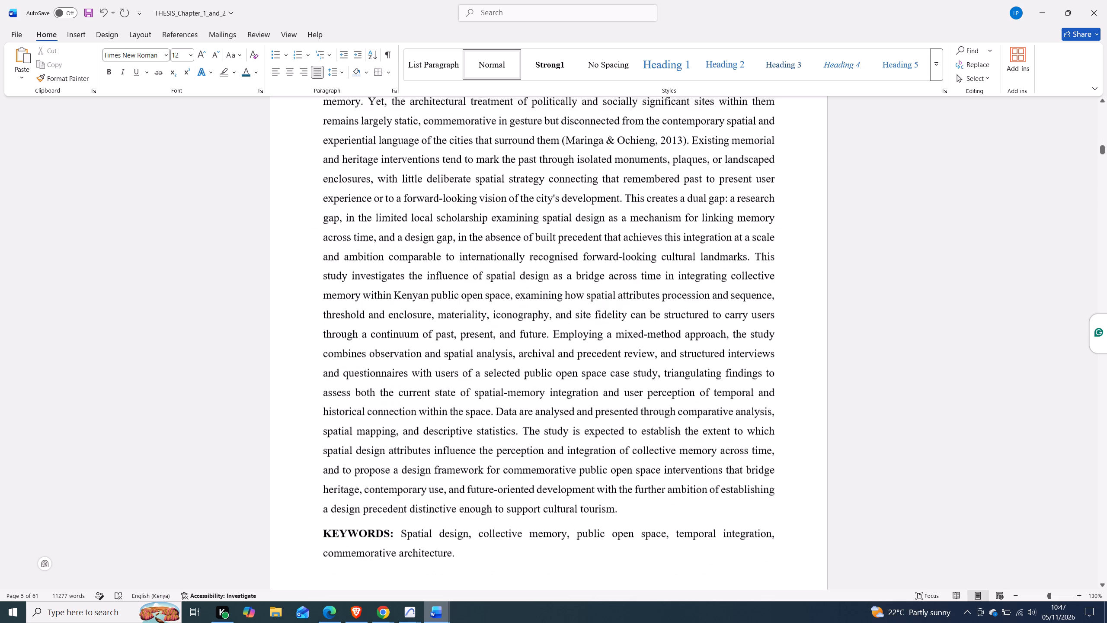
{"action": "scroll", "coordinate": [554, 202], "scroll_direction": "up", "scroll_amount": 1}
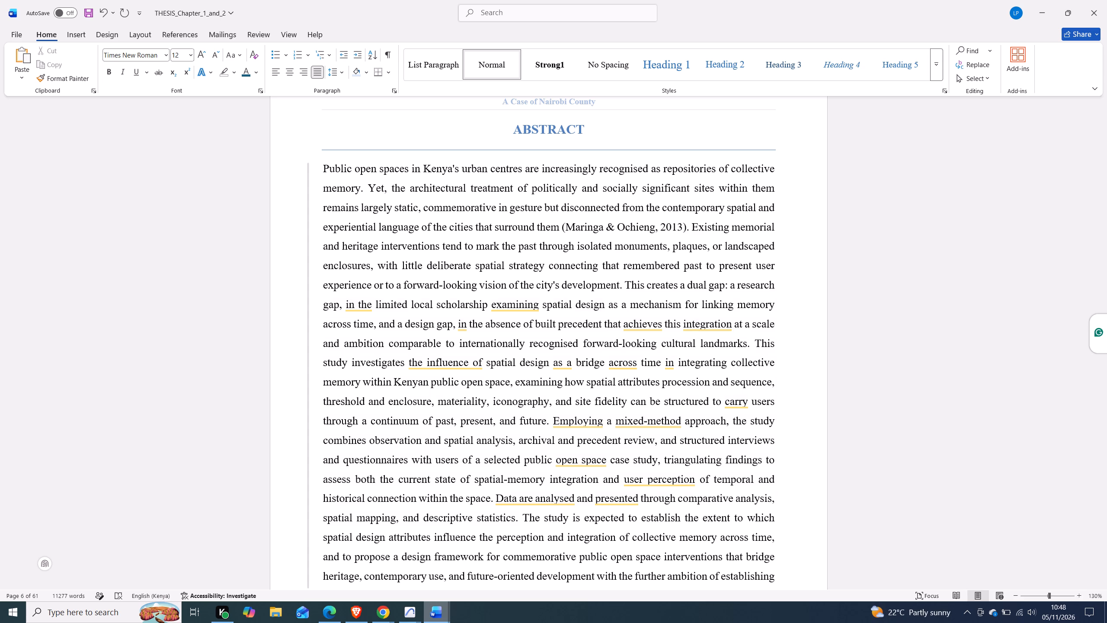
{"action": "scroll", "coordinate": [432, 224], "scroll_direction": "down", "scroll_amount": 1}
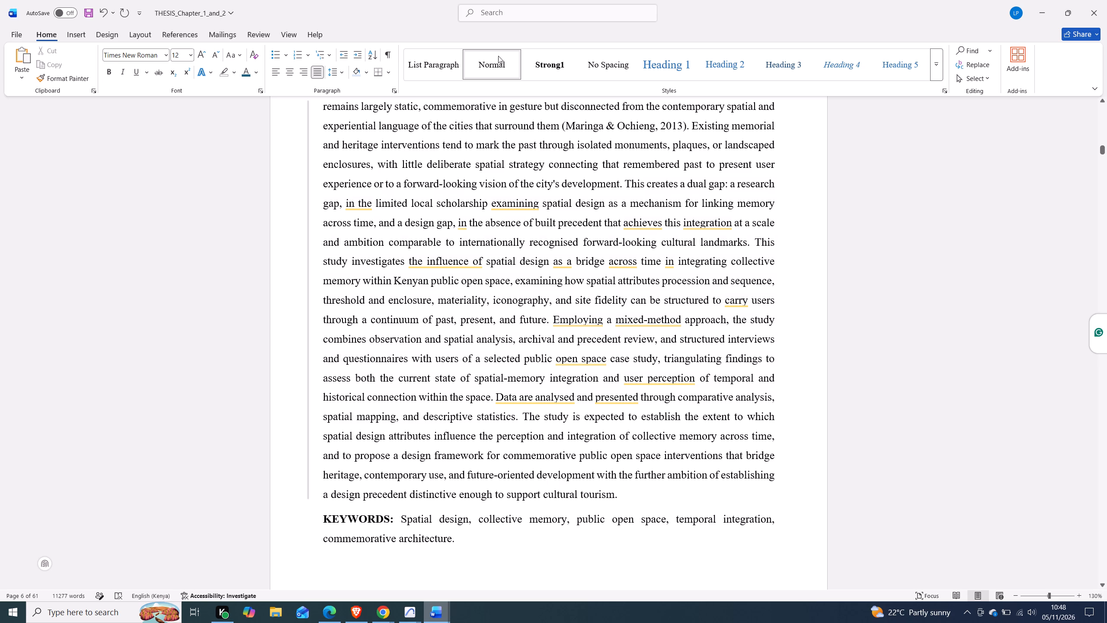
{"action": "scroll", "coordinate": [562, 185], "scroll_direction": "up", "scroll_amount": 1}
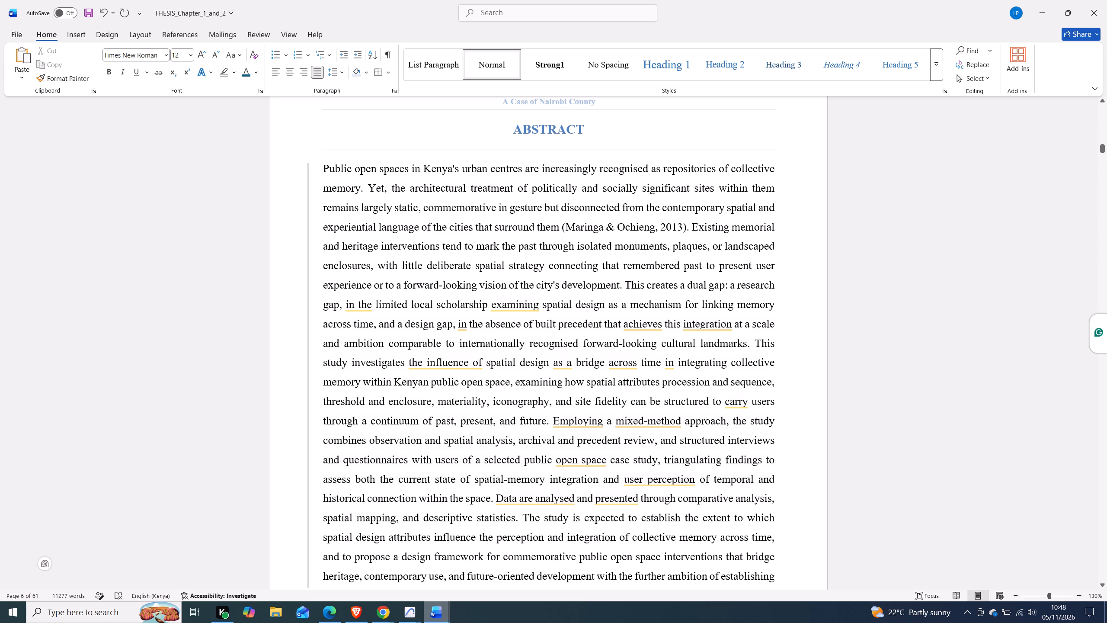
{"action": "scroll", "coordinate": [477, 213], "scroll_direction": "down", "scroll_amount": 1}
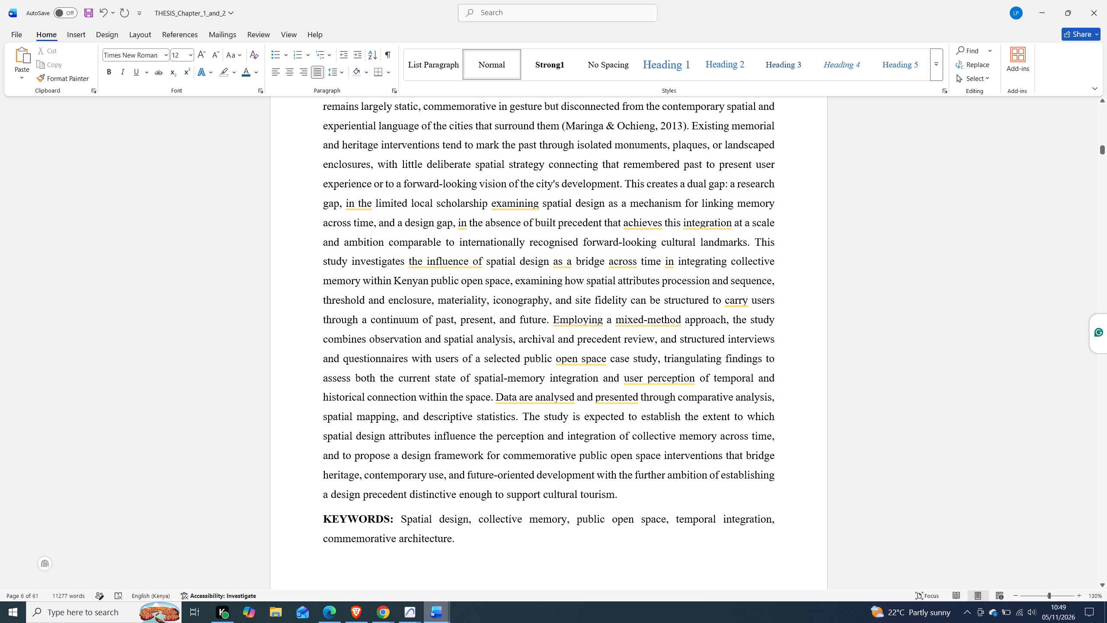
{"action": "scroll", "coordinate": [544, 341], "scroll_direction": "down", "scroll_amount": 1}
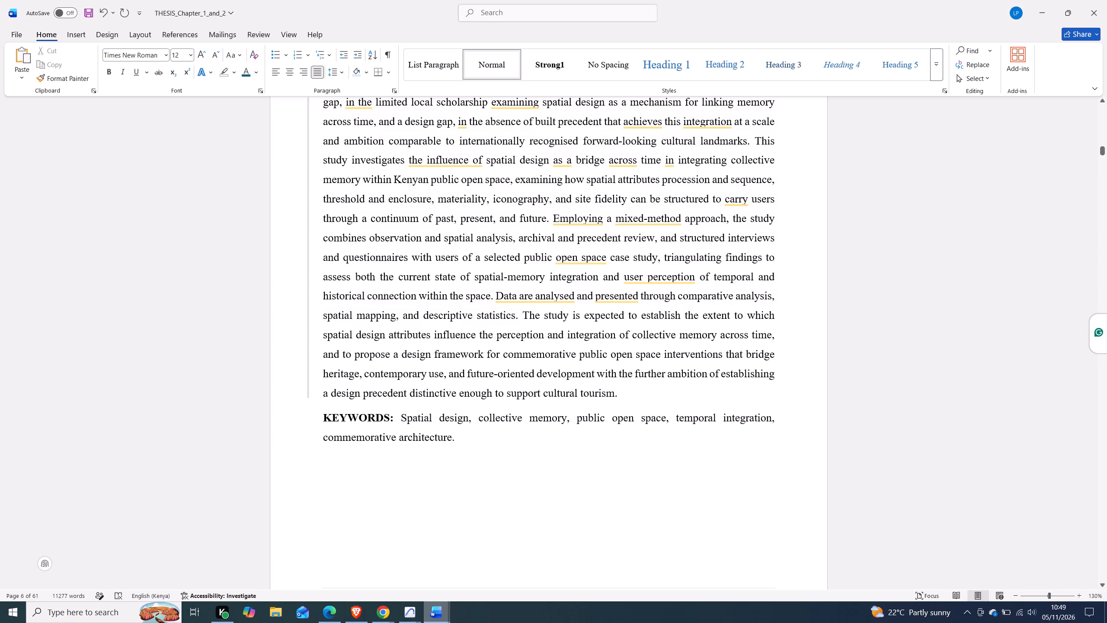
{"action": "scroll", "coordinate": [559, 310], "scroll_direction": "down", "scroll_amount": 1}
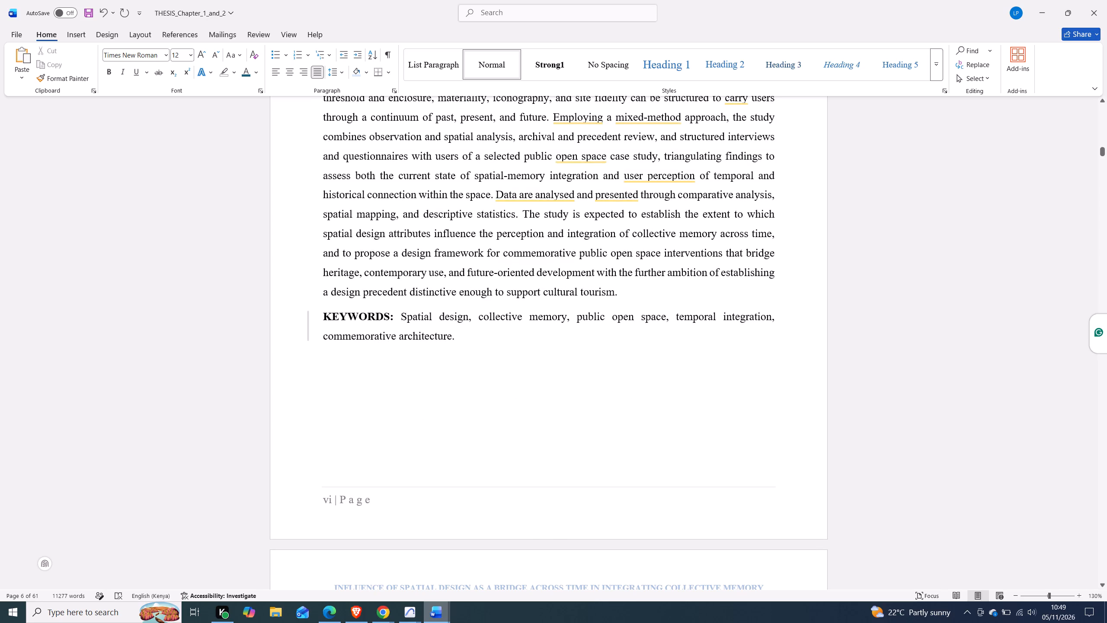
In the Biography's main paragraph, replace "Archi Creatives" in the name of the founded company with "Limah Studio".
{"action": "scroll", "coordinate": [585, 323], "scroll_direction": "down", "scroll_amount": 5}
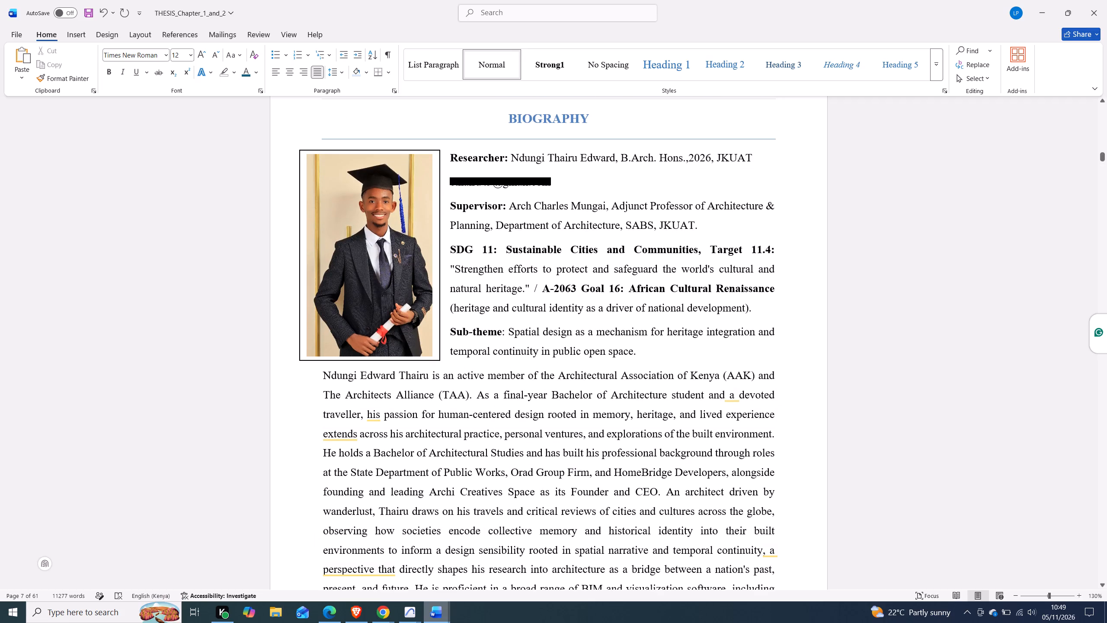
{"action": "scroll", "coordinate": [554, 302], "scroll_direction": "down", "scroll_amount": 1}
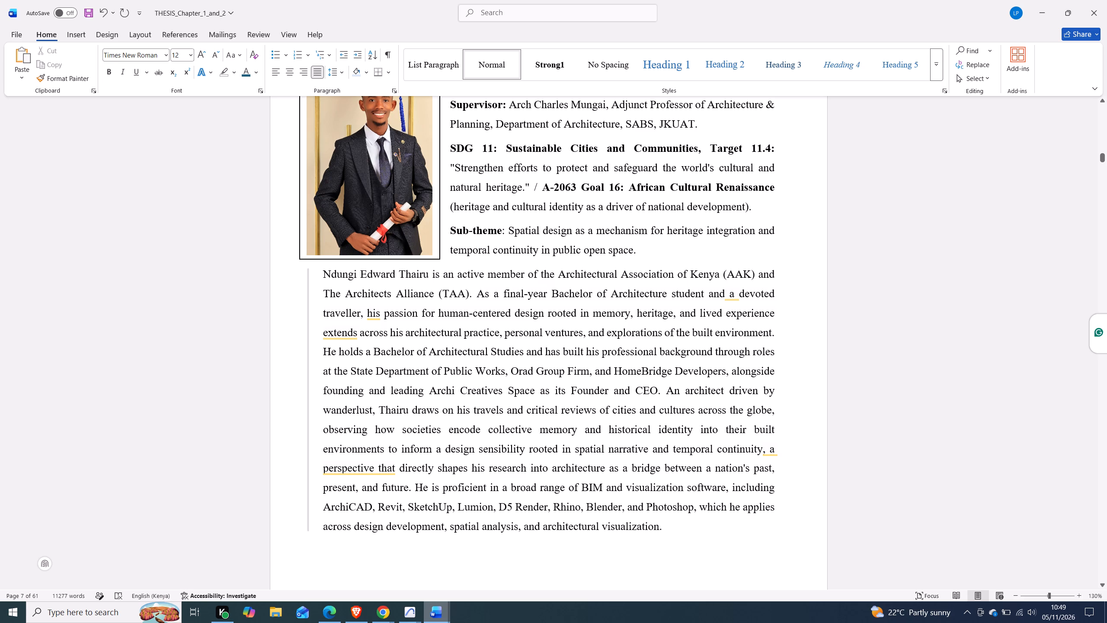
{"action": "scroll", "coordinate": [578, 357], "scroll_direction": "down", "scroll_amount": 1}
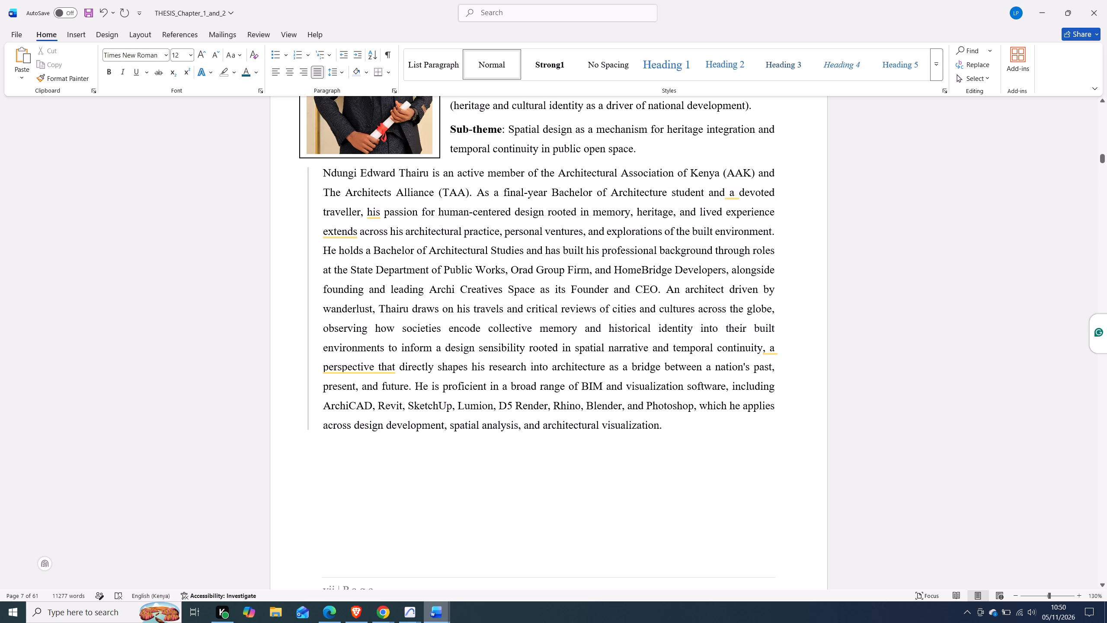
{"action": "left_click_drag", "start_coordinate": [430, 289], "coordinate": [483, 288]}
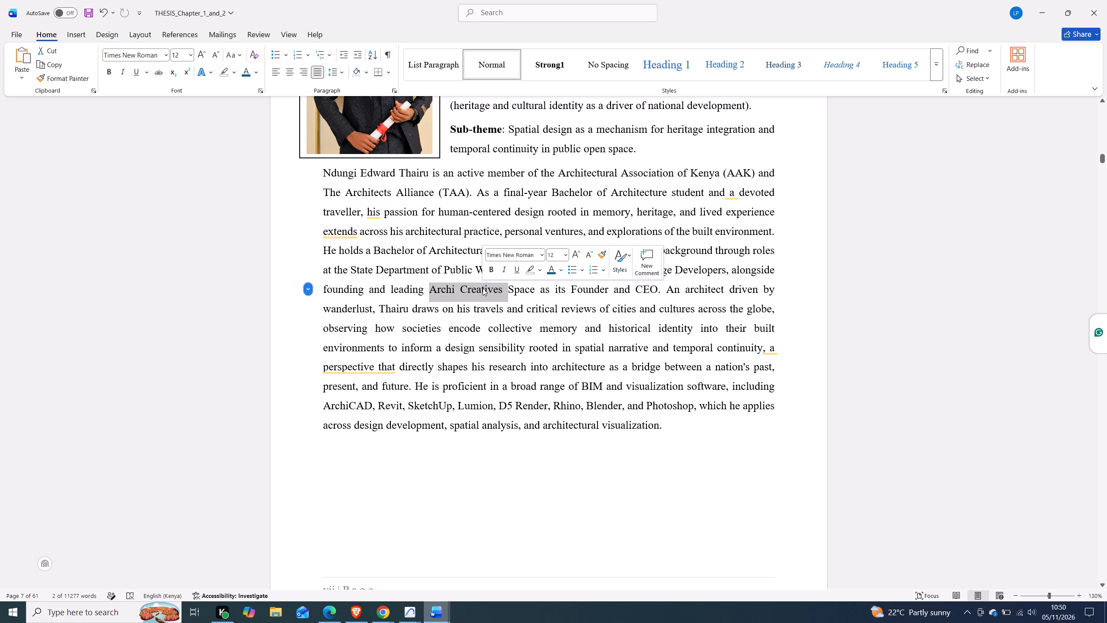
{"action": "left_click", "coordinate": [467, 292]}
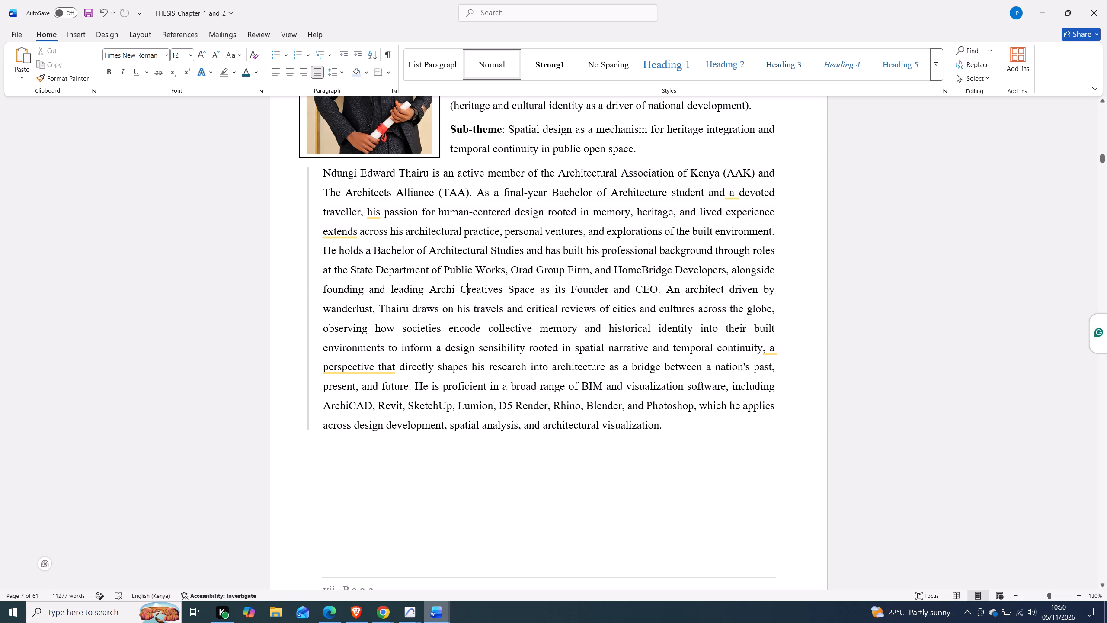
{"action": "left_click_drag", "start_coordinate": [501, 289], "coordinate": [438, 289]}
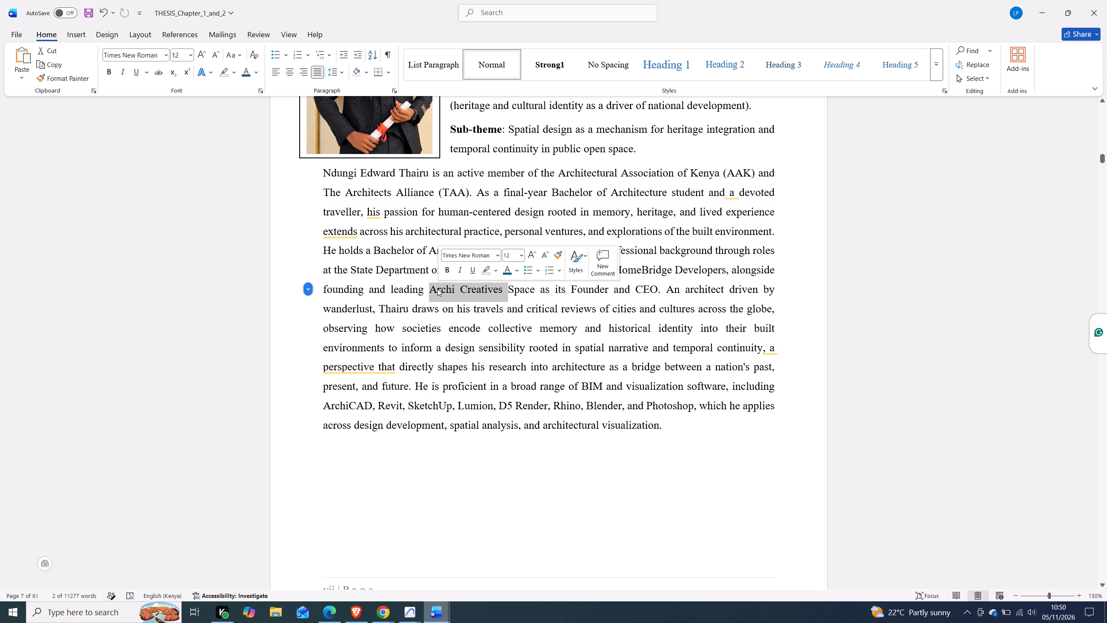
{"action": "key", "text": "l"}
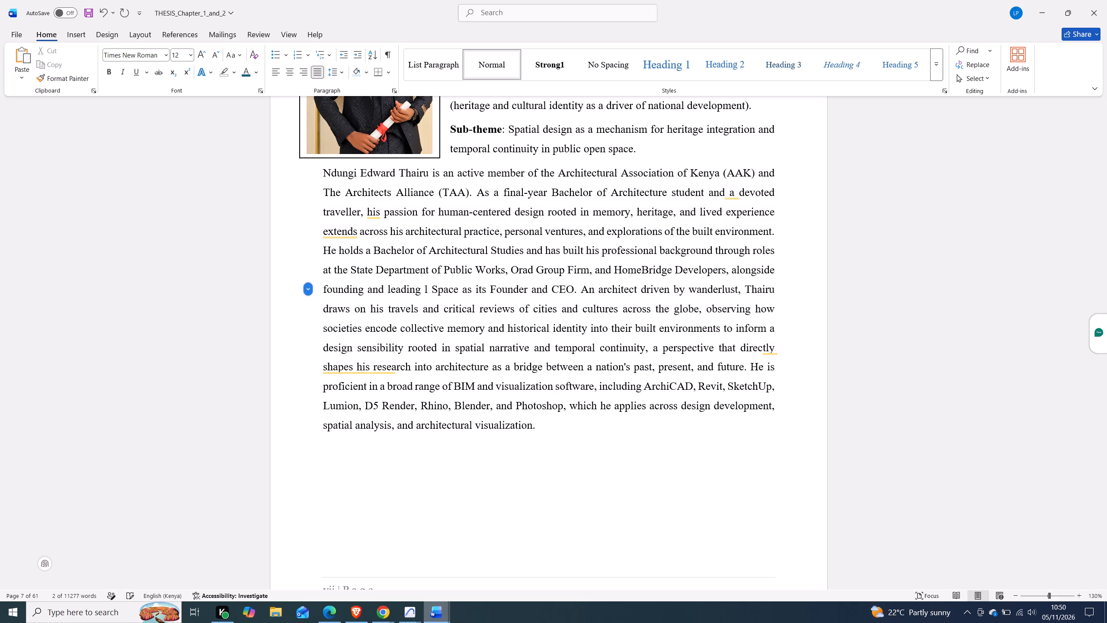
{"action": "key", "text": "BackSpace"}
{"action": "key", "text": "shift+l"}
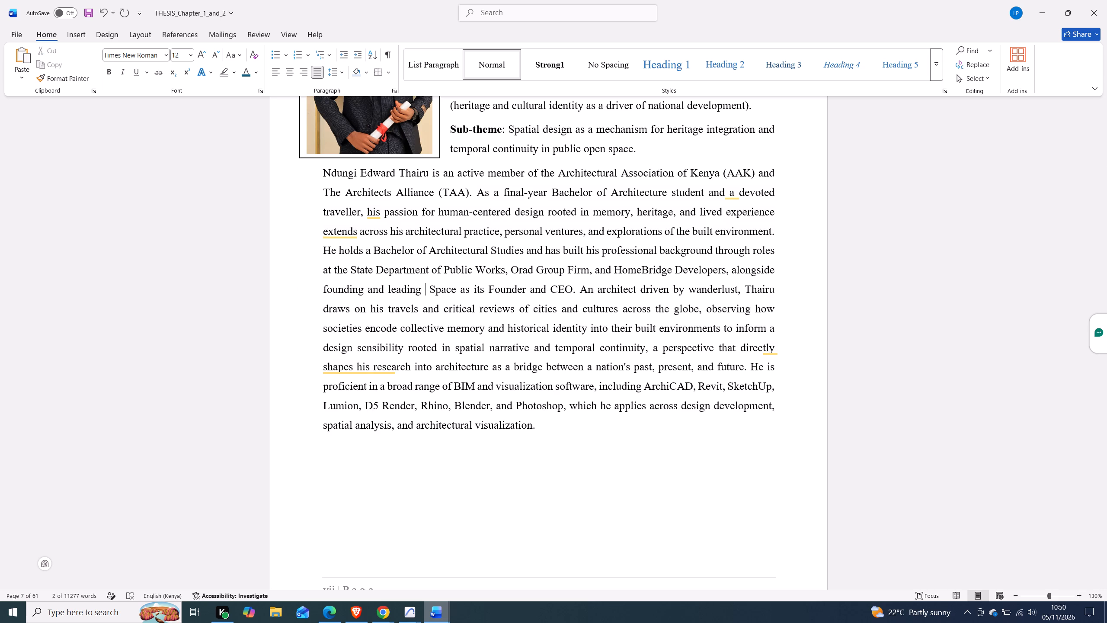
{"action": "type", "text": "imah"}
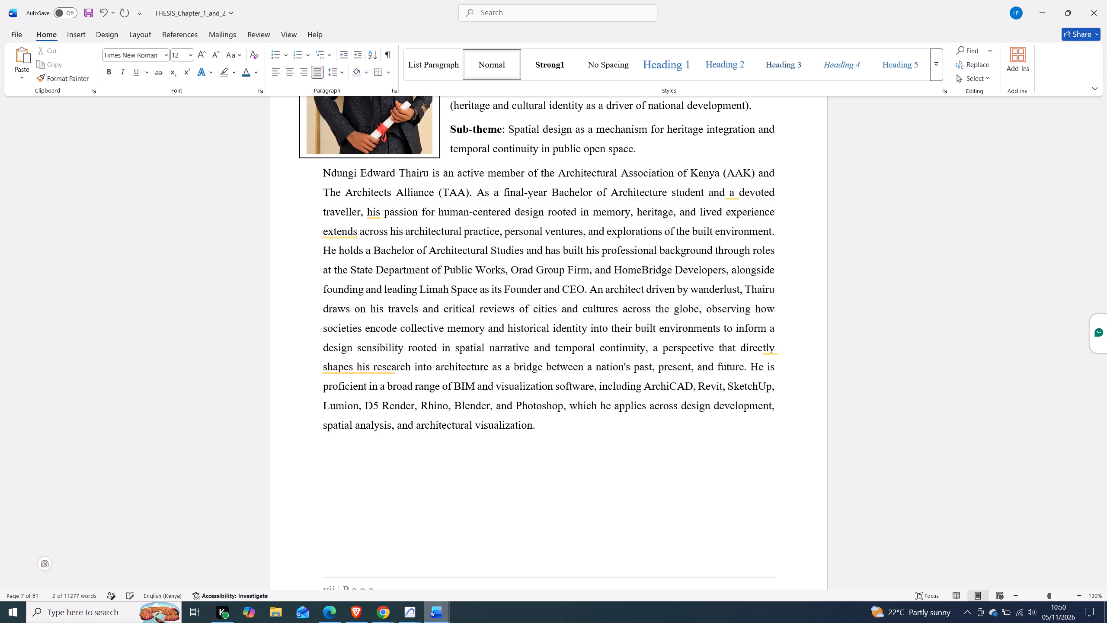
{"action": "key", "text": "space"}
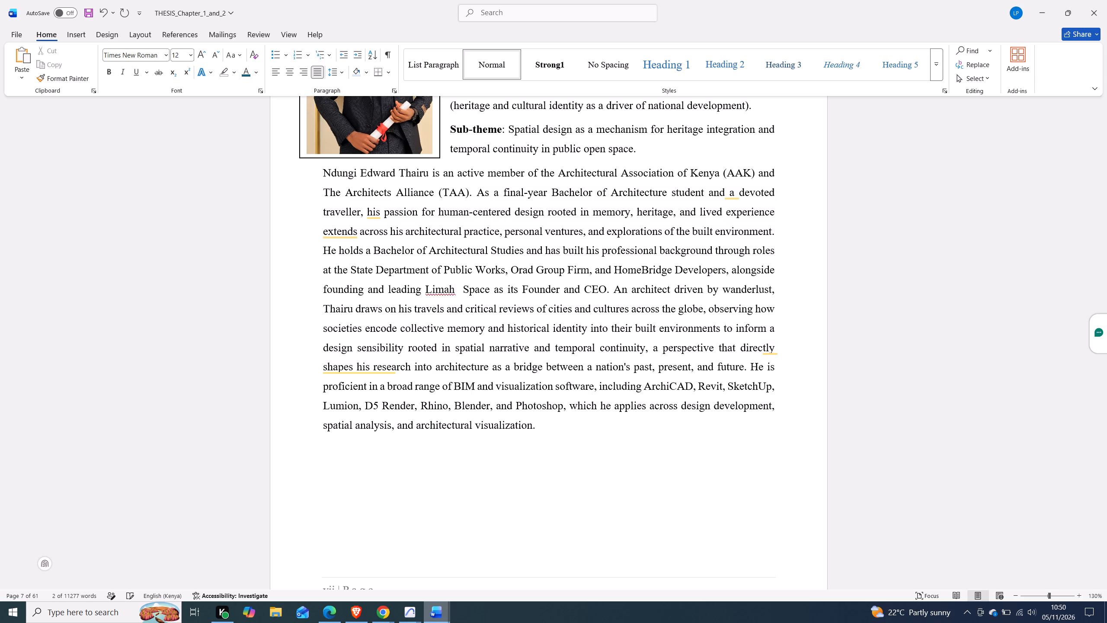
{"action": "type", "text": "st"}
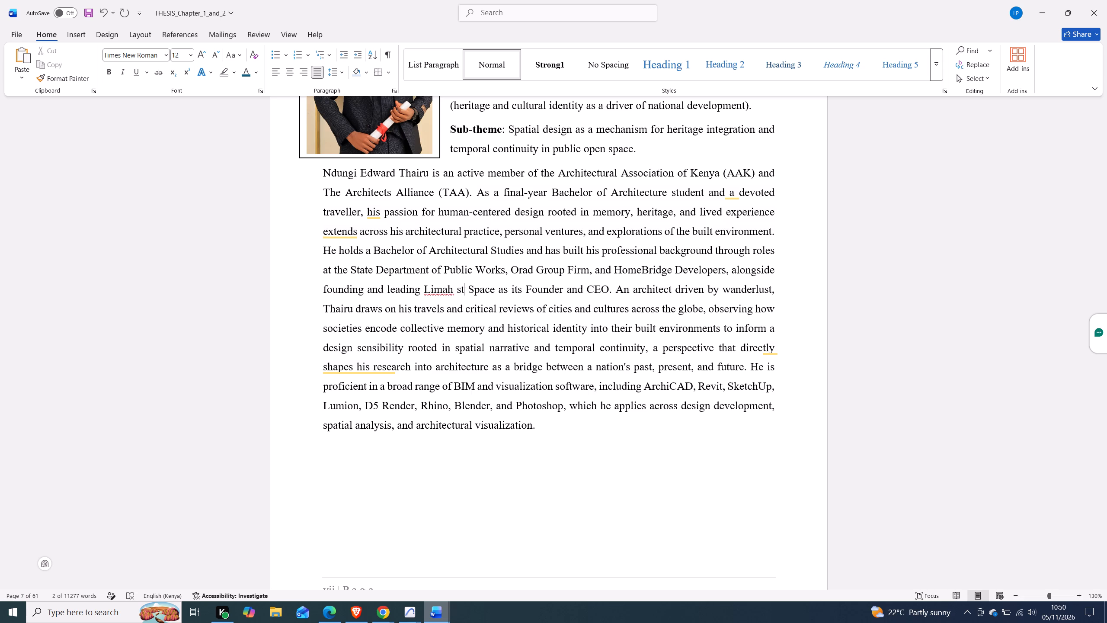
{"action": "type", "text": "tudio"}
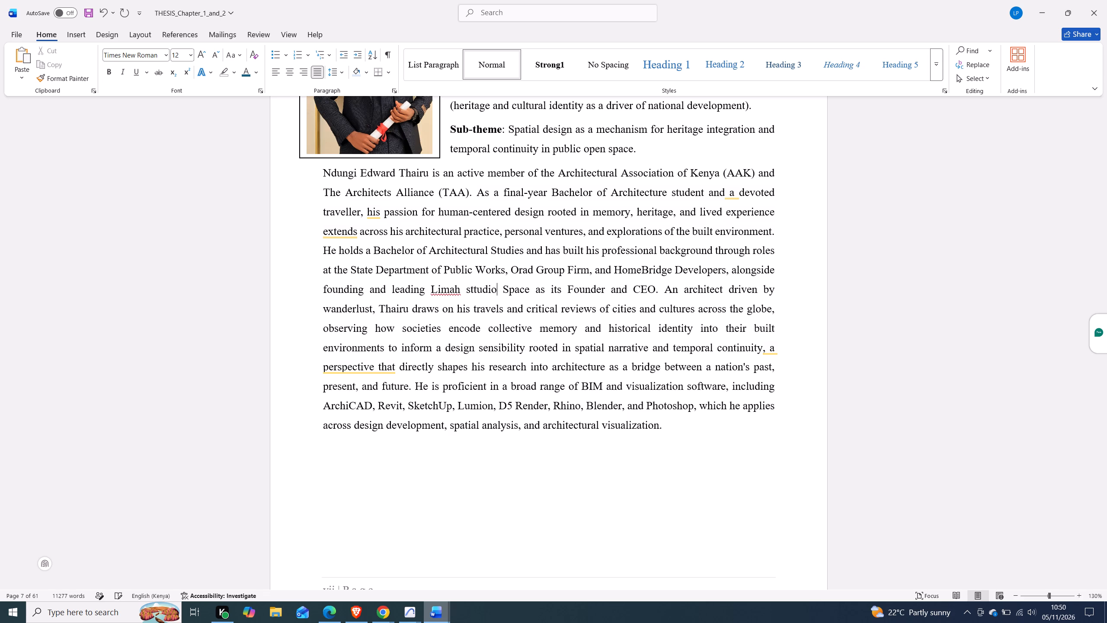
{"action": "key", "text": "BackSpace"}
{"action": "key", "text": "BackSpace"}
{"action": "key", "text": "BackSpace"}
{"action": "key", "text": "BackSpace"}
{"action": "key", "text": "BackSpace"}
{"action": "key", "text": "BackSpace"}
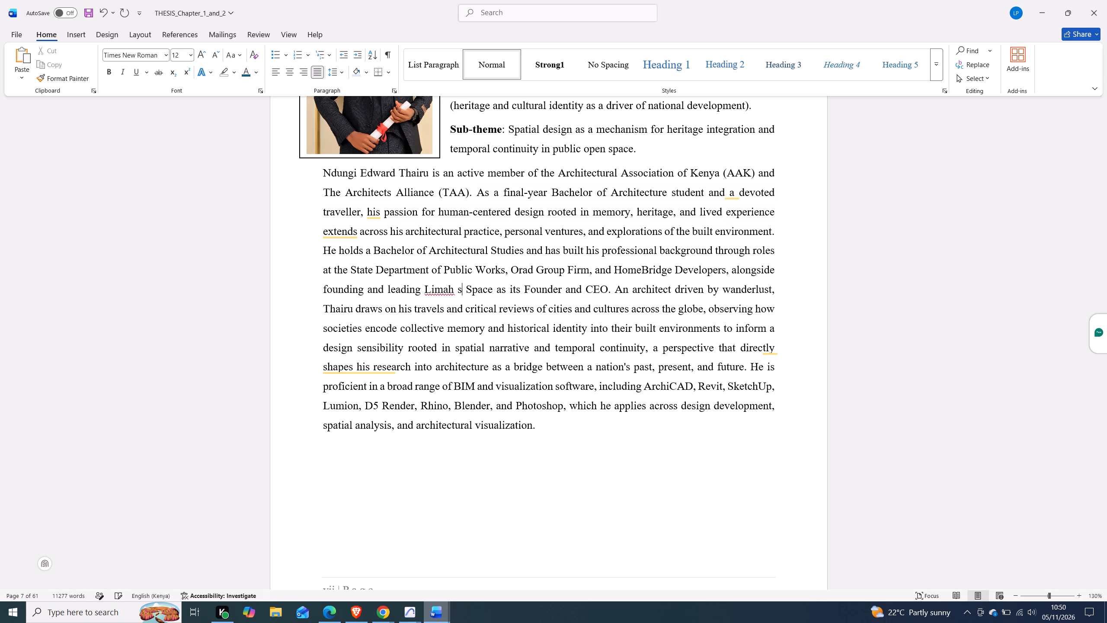
{"action": "key", "text": "BackSpace"}
{"action": "type", "text": "Studio"}
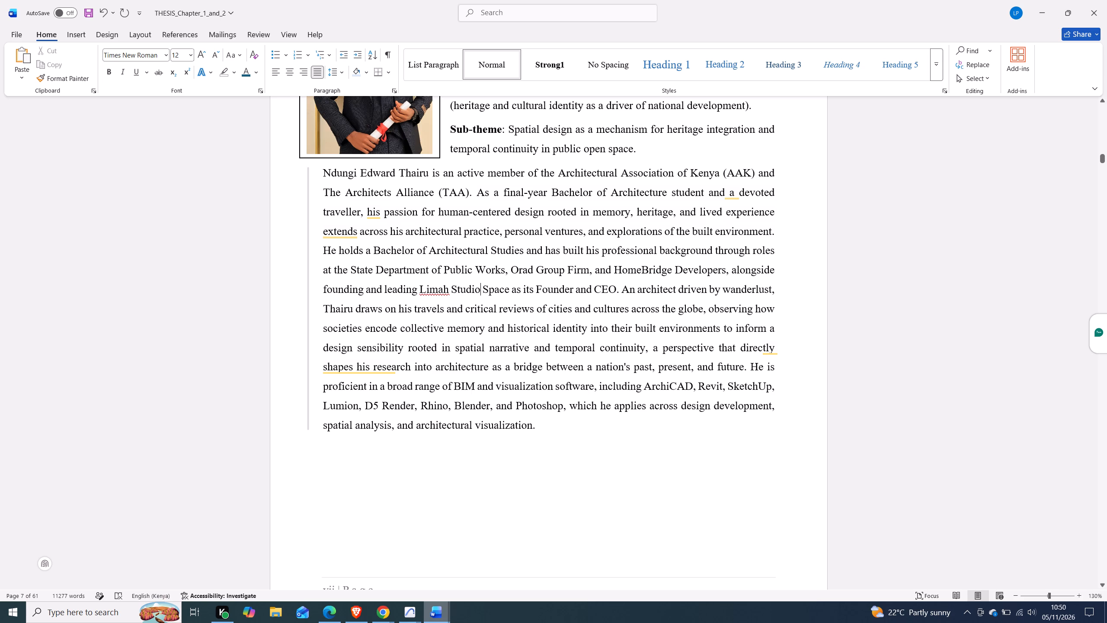
Ignore all spelling flags on the word "Limah" in the Biography paragraph.
{"action": "left_click_drag", "start_coordinate": [451, 293], "coordinate": [417, 284]}
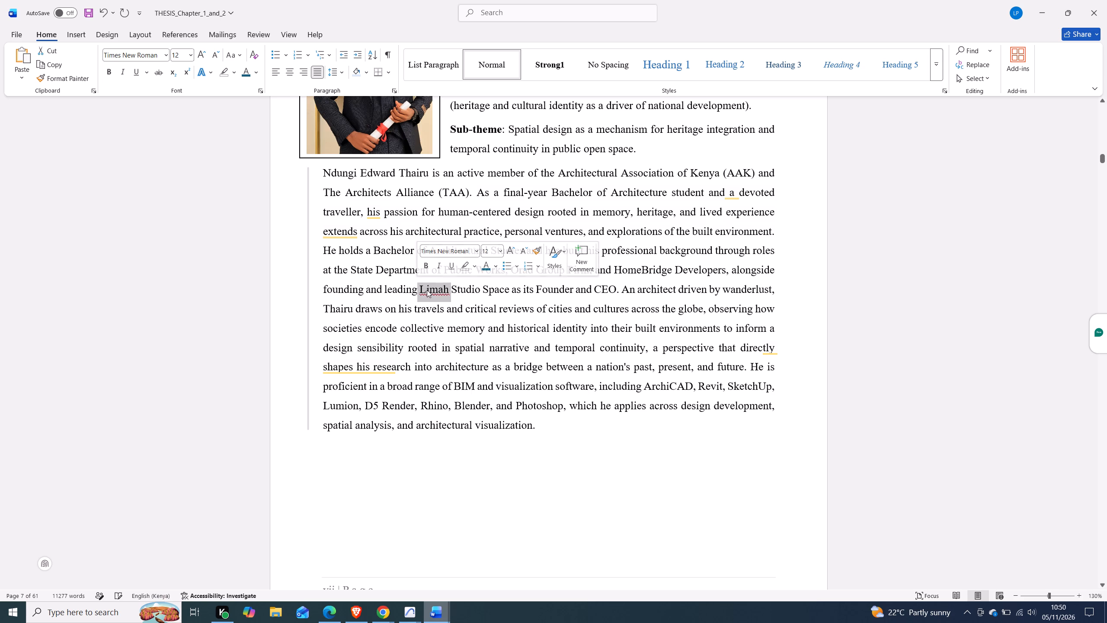
{"action": "left_click", "coordinate": [427, 290]}
{"action": "left_click_drag", "start_coordinate": [449, 293], "coordinate": [426, 290]}
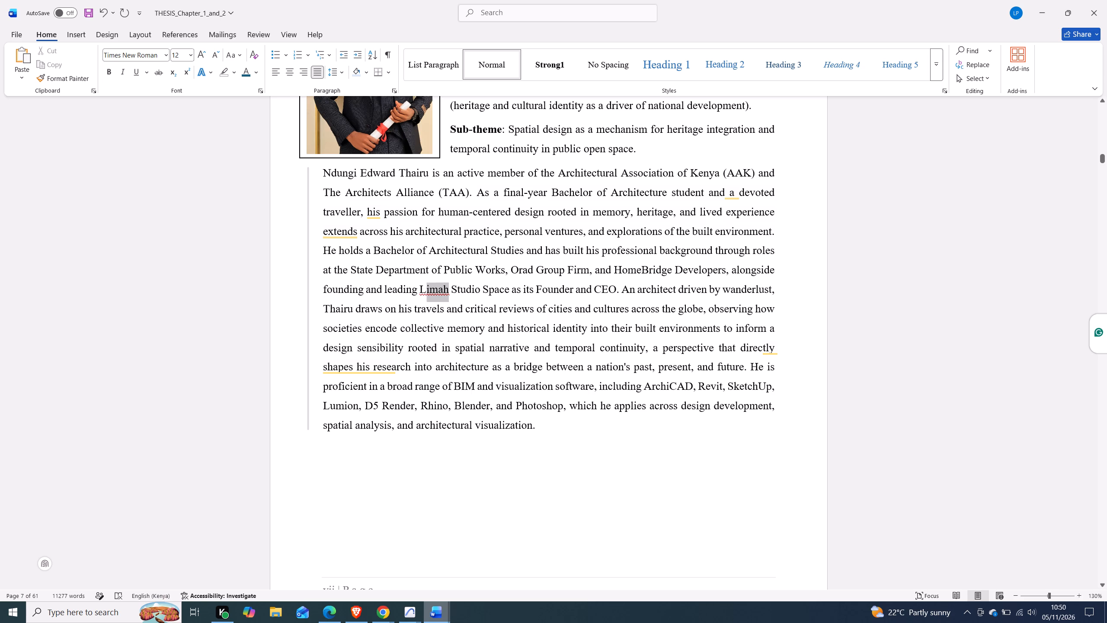
{"action": "left_click_drag", "start_coordinate": [426, 290], "coordinate": [420, 290]}
{"action": "right_click", "coordinate": [435, 284]}
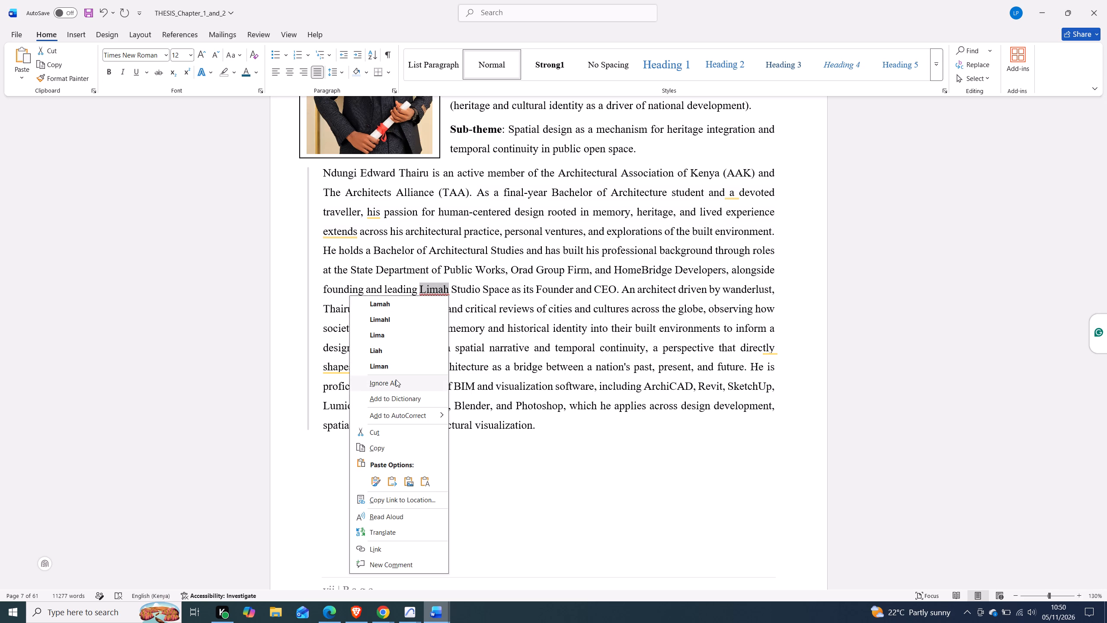
{"action": "left_click", "coordinate": [396, 381]}
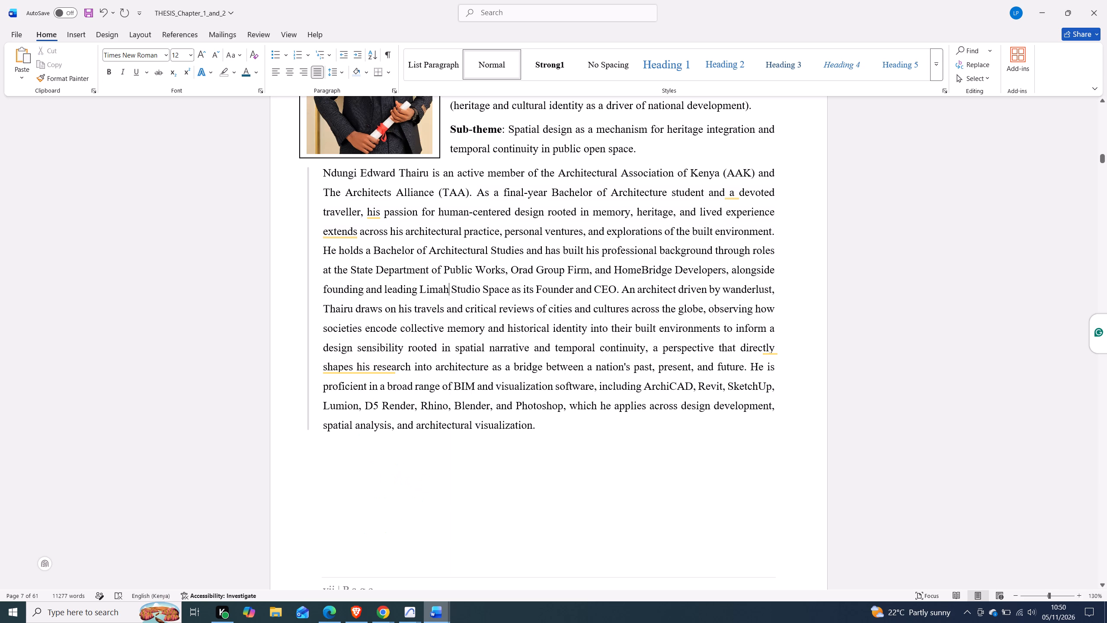
{"action": "left_click", "coordinate": [498, 294]}
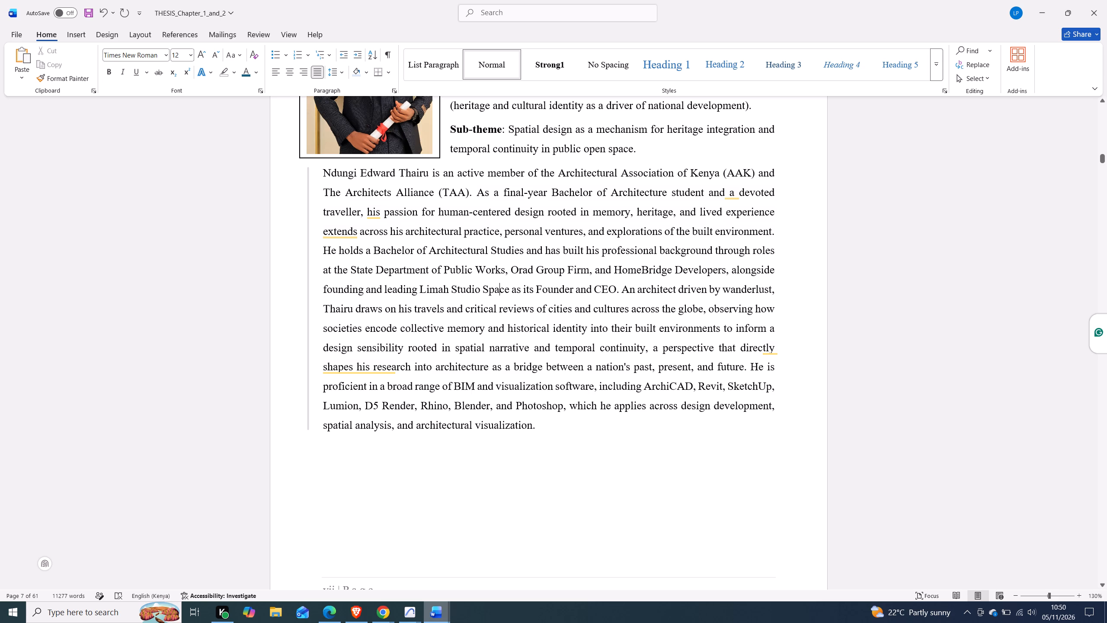
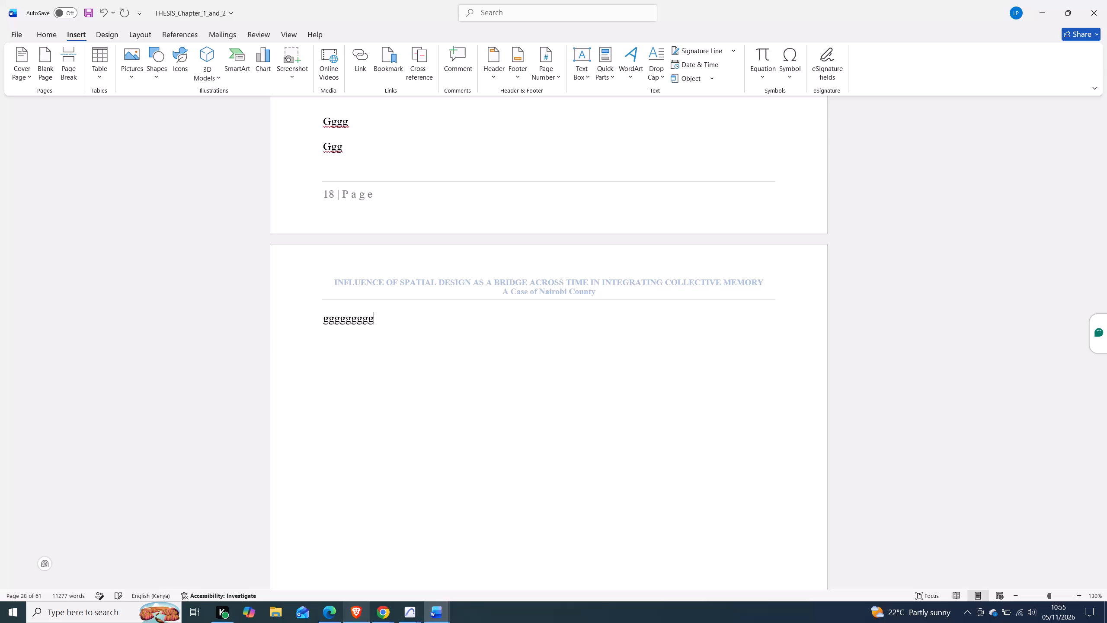
Paste the "CHAPTER TWO: LITERATURE REVIEW" heading after the row of placeholder g's on the page following page 18.
{"action": "key", "text": "ctrl+v"}
Examine the blank page between the pasted Chapter Two title page and the page with section 2.1 Introduction.
{"action": "scroll", "coordinate": [459, 318], "scroll_direction": "down", "scroll_amount": 3}
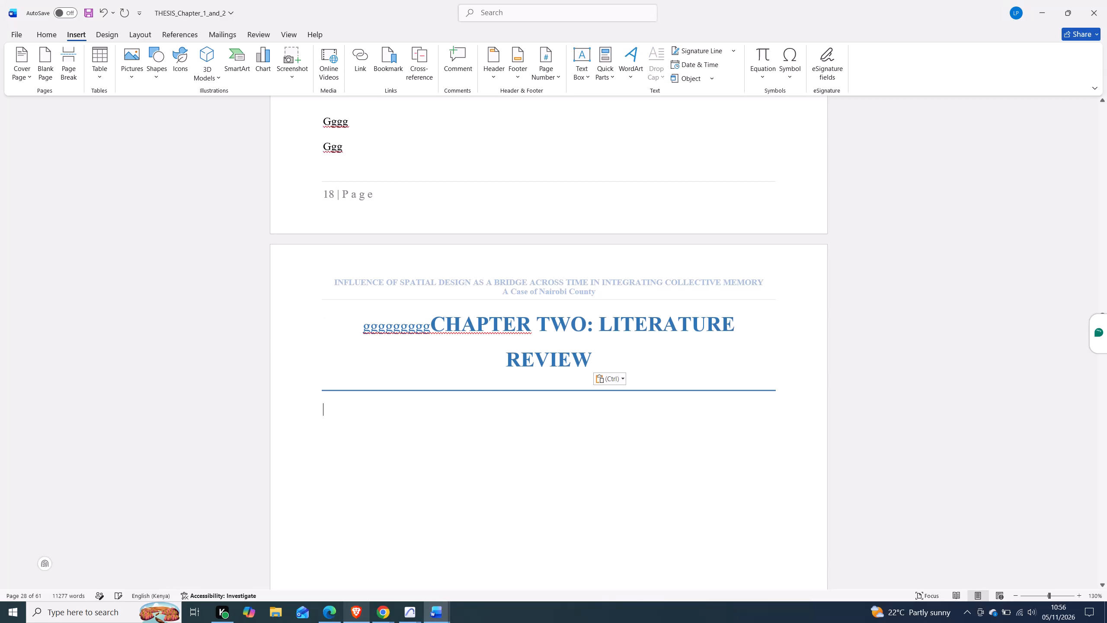
{"action": "scroll", "coordinate": [459, 318], "scroll_direction": "down", "scroll_amount": 15}
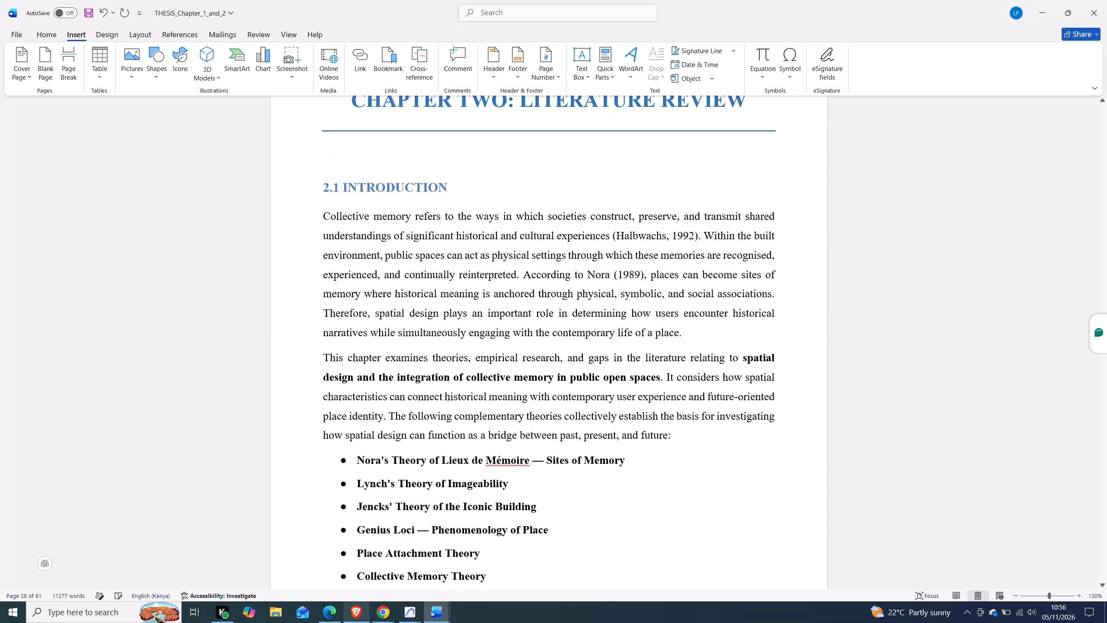
{"action": "scroll", "coordinate": [459, 318], "scroll_direction": "up", "scroll_amount": 5}
{"action": "scroll", "coordinate": [459, 318], "scroll_direction": "down", "scroll_amount": 1}
{"action": "scroll", "coordinate": [459, 318], "scroll_direction": "up", "scroll_amount": 7}
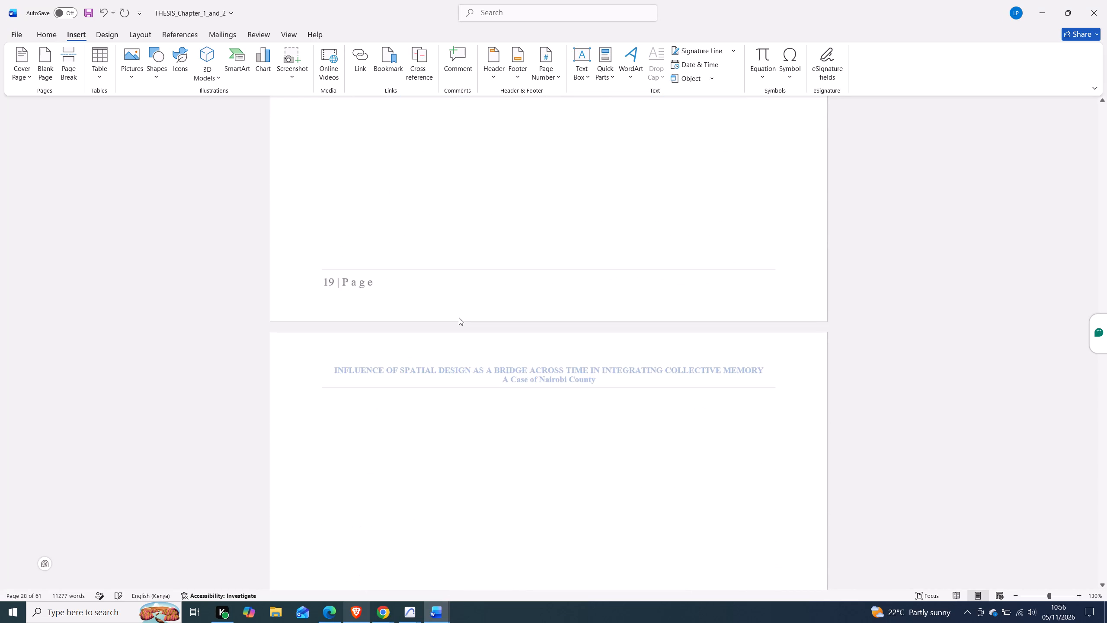
{"action": "scroll", "coordinate": [459, 318], "scroll_direction": "down", "scroll_amount": 2}
{"action": "right_click", "coordinate": [479, 276]}
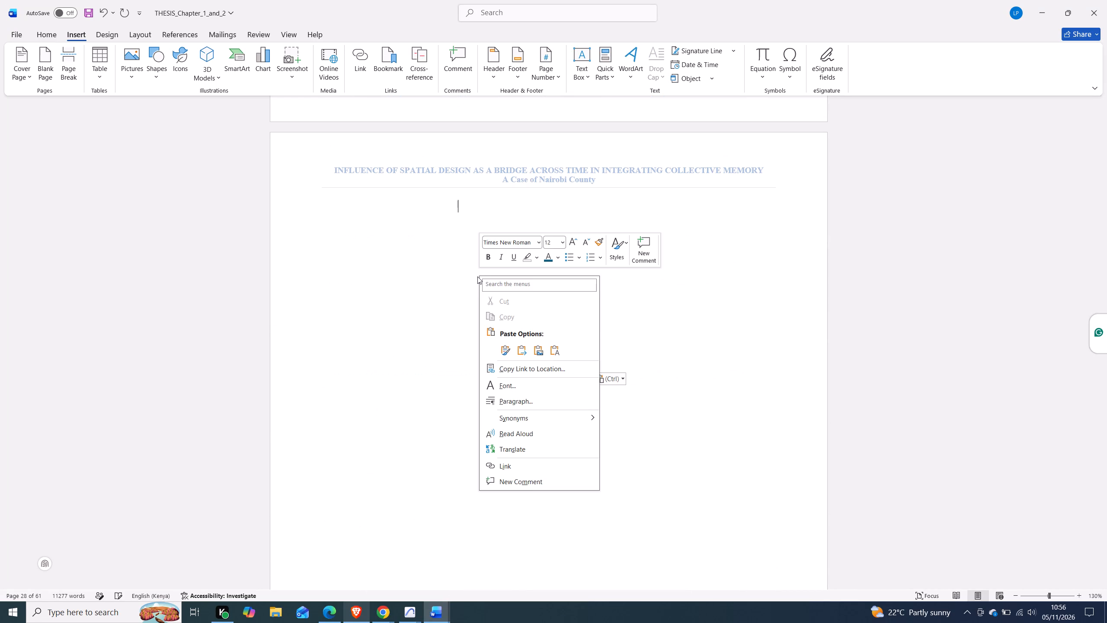
{"action": "left_click", "coordinate": [432, 281]}
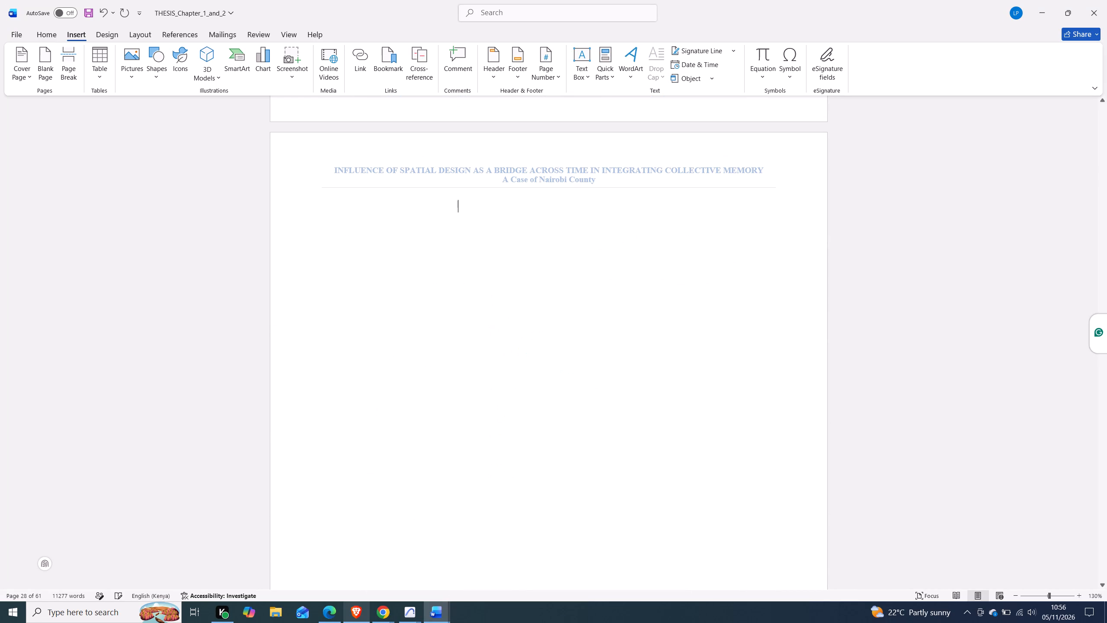
{"action": "scroll", "coordinate": [420, 219], "scroll_direction": "down", "scroll_amount": 6}
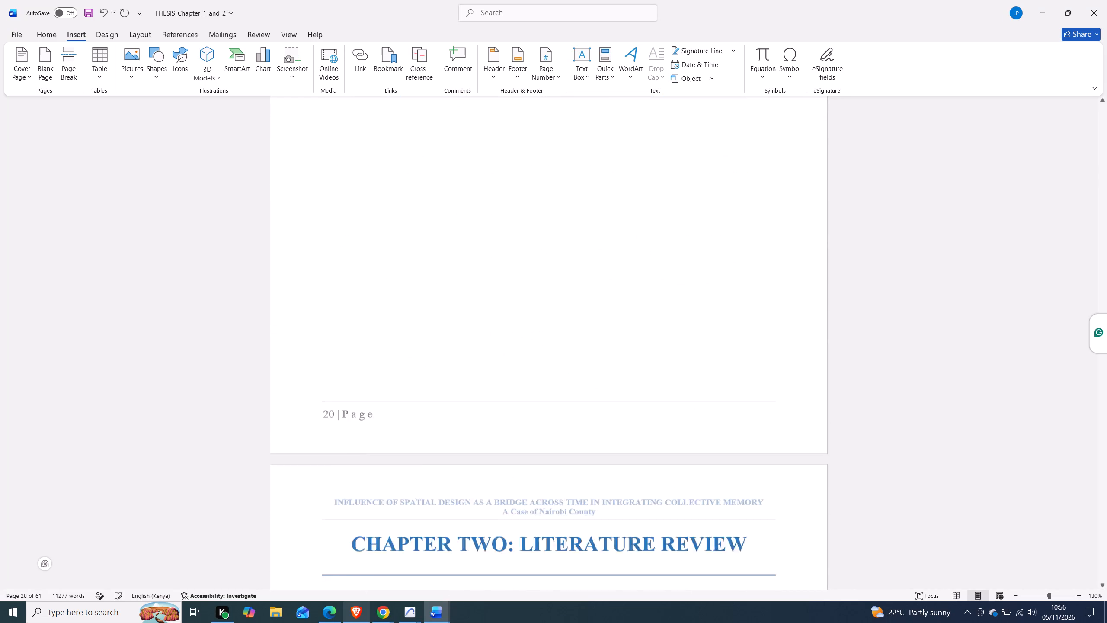
{"action": "scroll", "coordinate": [434, 285], "scroll_direction": "up", "scroll_amount": 2}
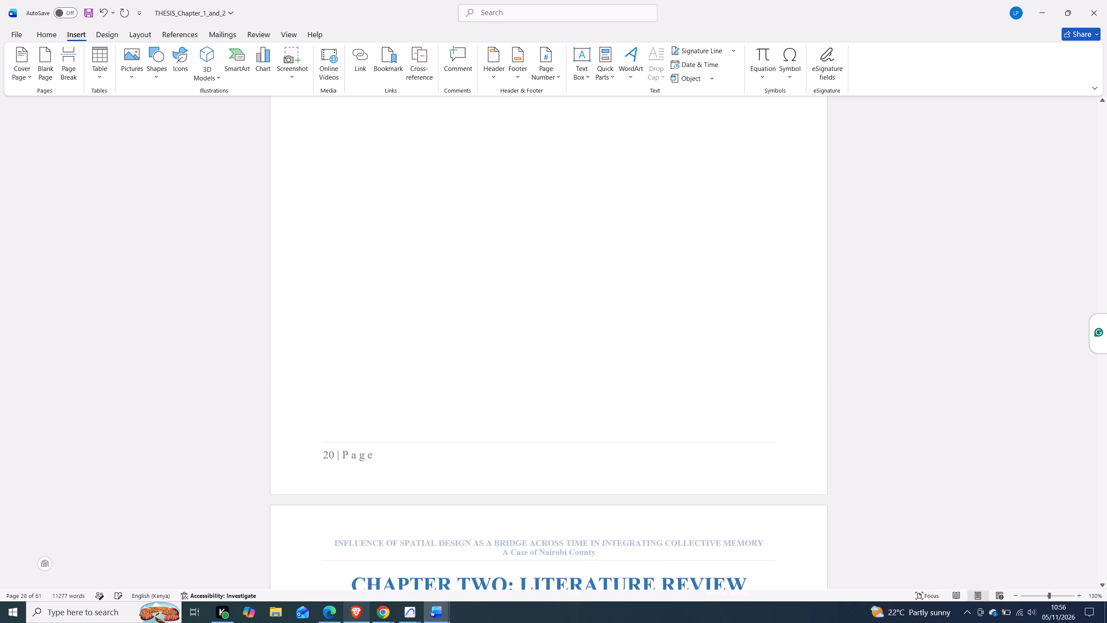
{"action": "scroll", "coordinate": [434, 285], "scroll_direction": "down", "scroll_amount": 2}
{"action": "scroll", "coordinate": [434, 285], "scroll_direction": "up", "scroll_amount": 8}
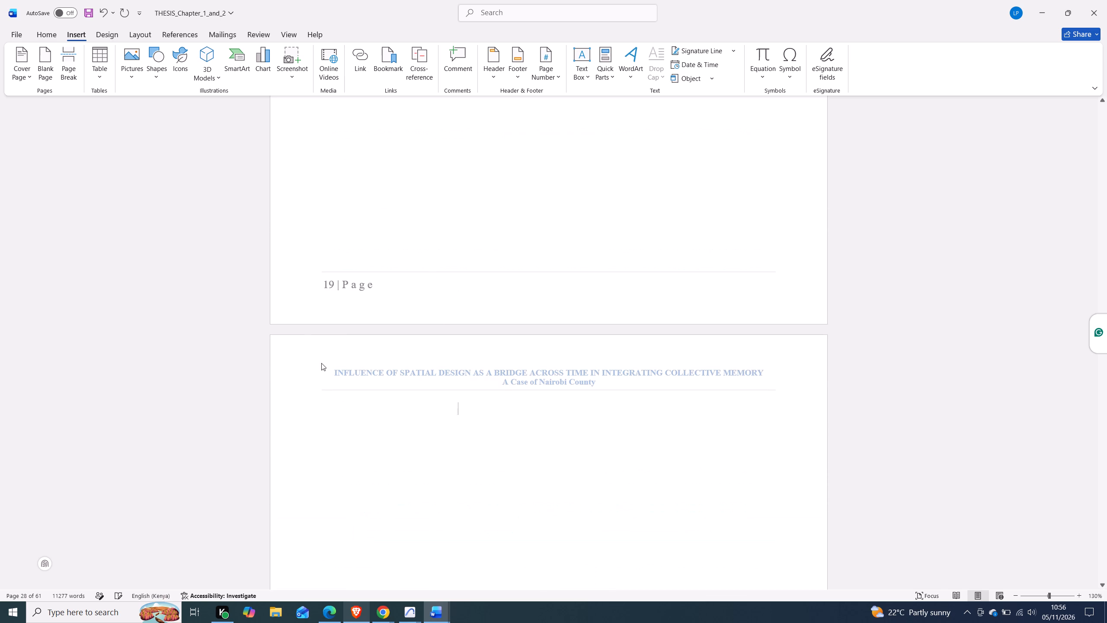
{"action": "left_click", "coordinate": [306, 334]}
{"action": "left_click", "coordinate": [385, 447]}
{"action": "right_click", "coordinate": [358, 416]}
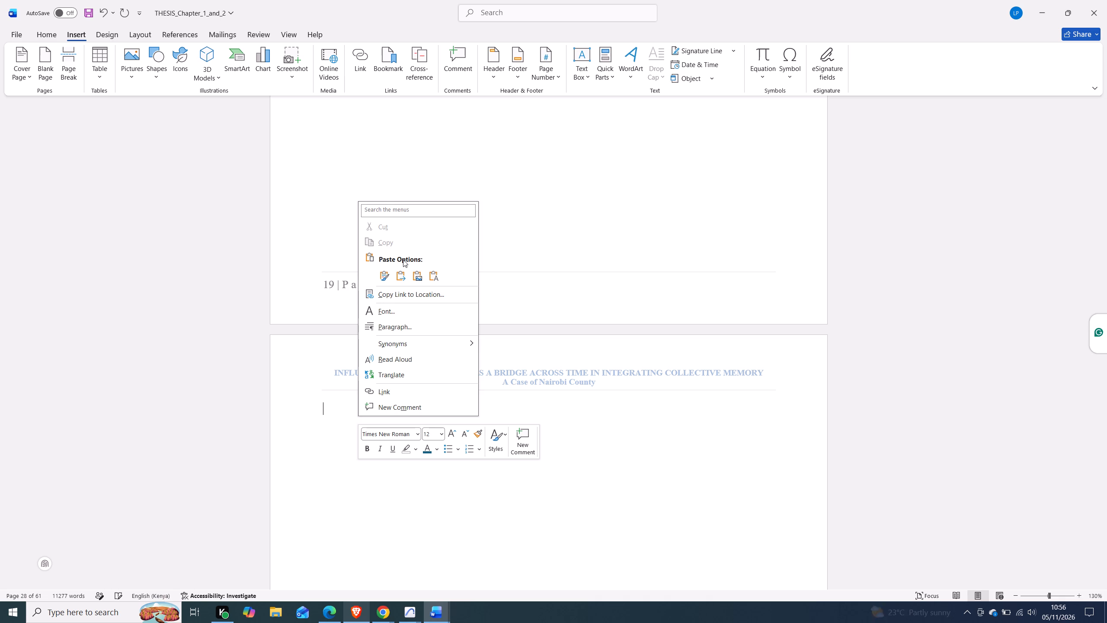
{"action": "left_click", "coordinate": [316, 368]}
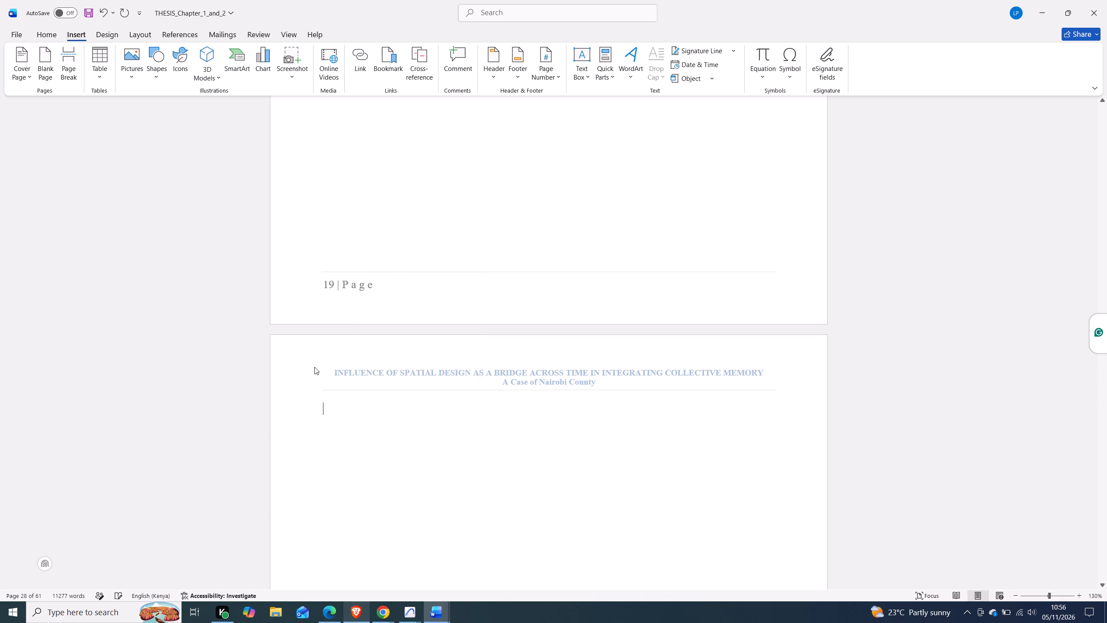
Delete the placeholder lines "Gggg" and "Ggg" at the bottom of page 18.
{"action": "scroll", "coordinate": [316, 362], "scroll_direction": "up", "scroll_amount": 8}
{"action": "left_click_drag", "start_coordinate": [360, 251], "coordinate": [307, 230]}
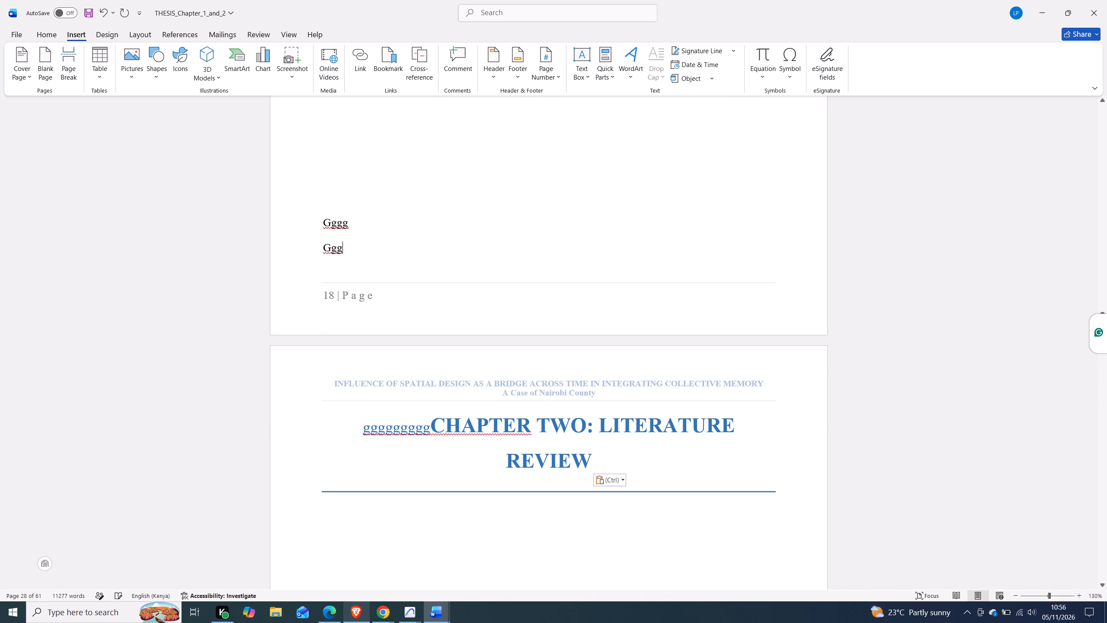
{"action": "left_click_drag", "start_coordinate": [307, 230], "coordinate": [301, 222]}
{"action": "key", "text": "Delete"}
{"action": "scroll", "coordinate": [334, 245], "scroll_direction": "up", "scroll_amount": 6}
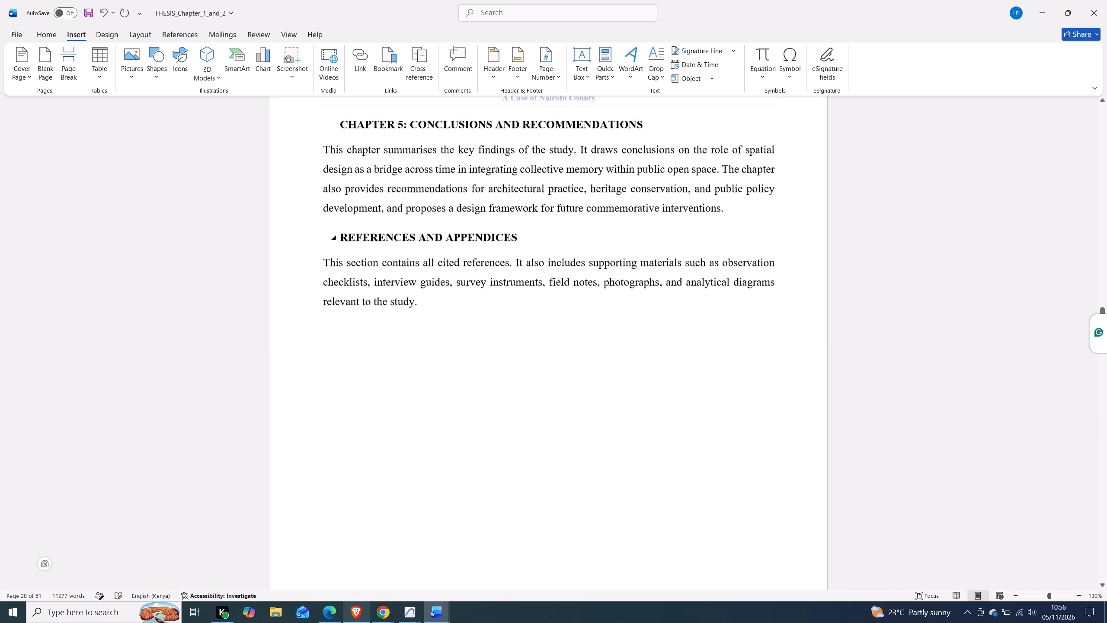
Delete the stray row of g's in front of the pasted "CHAPTER TWO: LITERATURE REVIEW" heading on page 19.
{"action": "scroll", "coordinate": [334, 245], "scroll_direction": "down", "scroll_amount": 7}
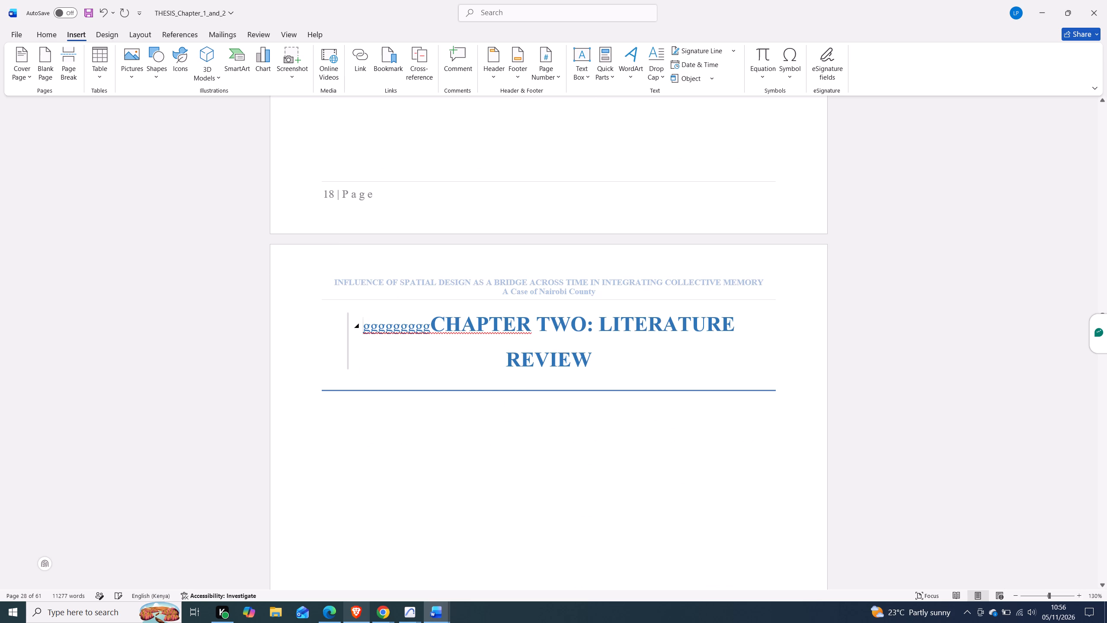
{"action": "left_click_drag", "start_coordinate": [433, 323], "coordinate": [356, 325]}
{"action": "key", "text": "BackSpace"}
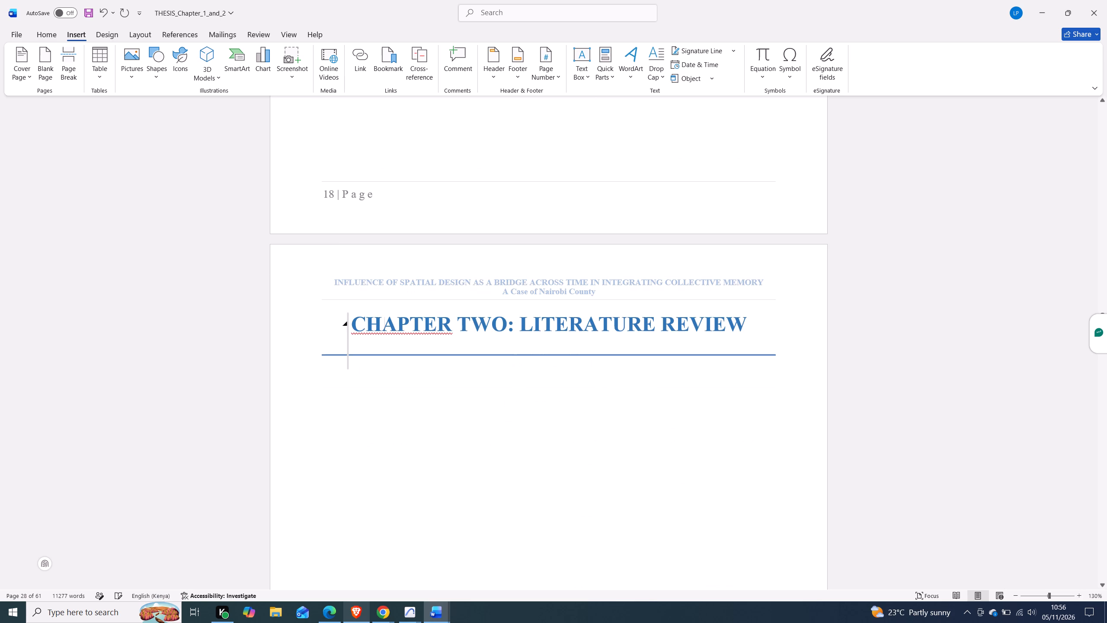
Insert empty lines above the Chapter Two heading on page 19 to lower it toward the middle of the page.
{"action": "scroll", "coordinate": [418, 325], "scroll_direction": "down", "scroll_amount": 5}
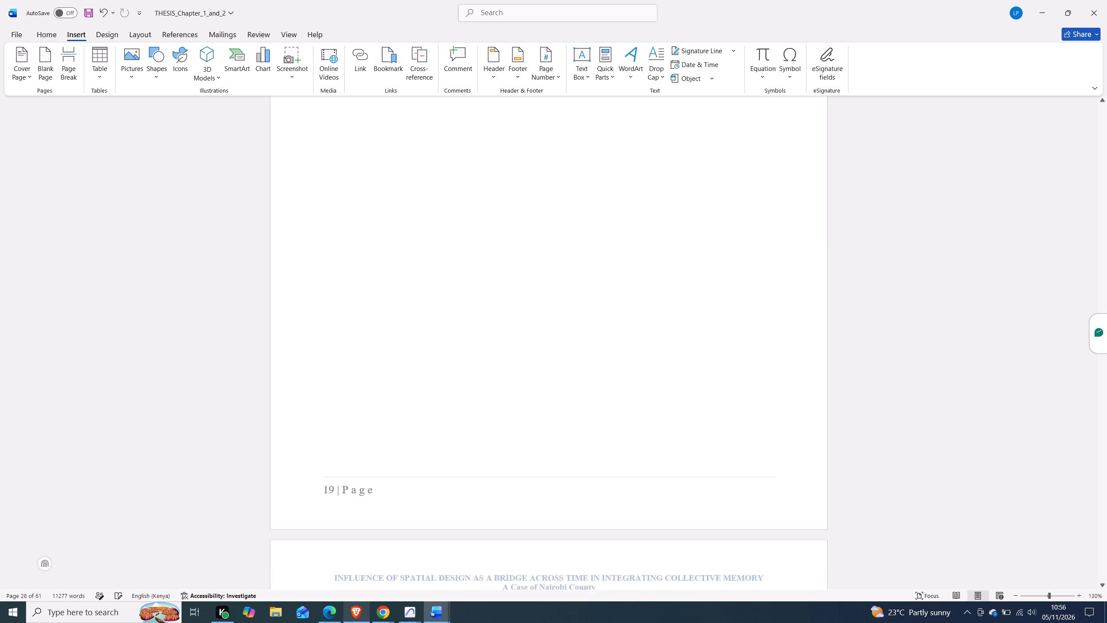
{"action": "scroll", "coordinate": [418, 325], "scroll_direction": "down", "scroll_amount": 14}
{"action": "scroll", "coordinate": [418, 325], "scroll_direction": "up", "scroll_amount": 5}
{"action": "scroll", "coordinate": [418, 325], "scroll_direction": "down", "scroll_amount": 1}
{"action": "scroll", "coordinate": [418, 325], "scroll_direction": "up", "scroll_amount": 8}
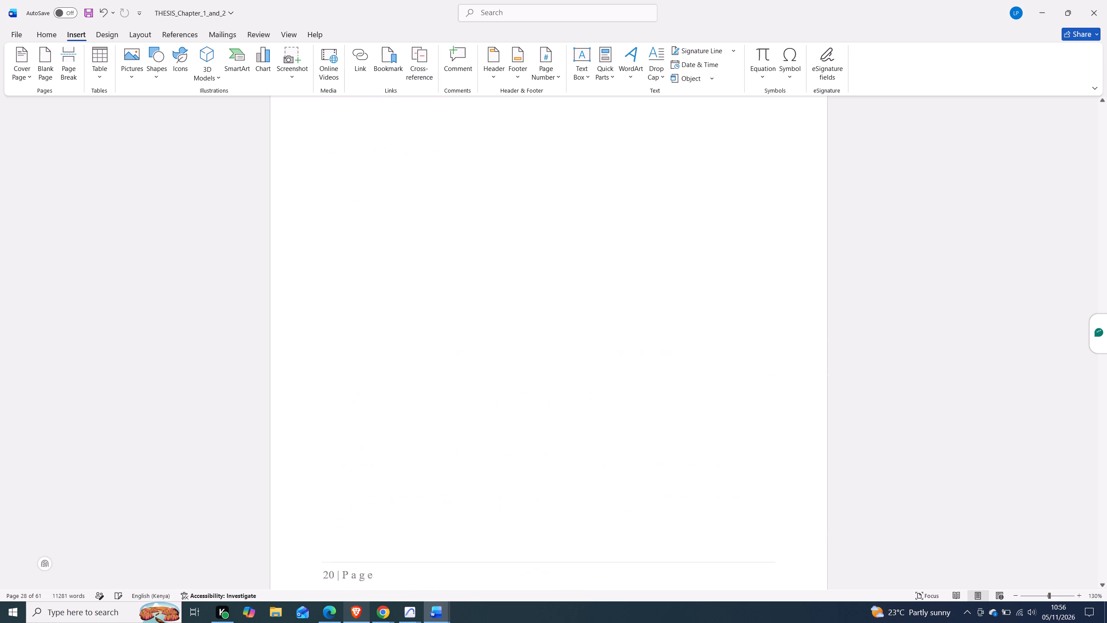
{"action": "scroll", "coordinate": [418, 325], "scroll_direction": "up", "scroll_amount": 8}
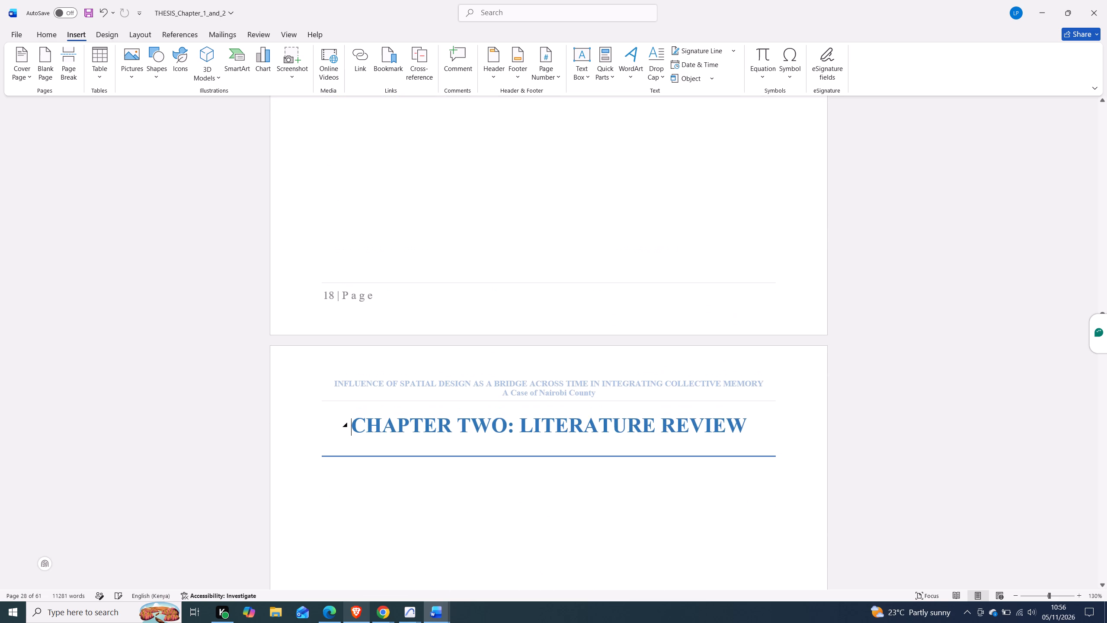
{"action": "key", "text": "Return"}
{"action": "scroll", "coordinate": [398, 431], "scroll_direction": "down", "scroll_amount": 2}
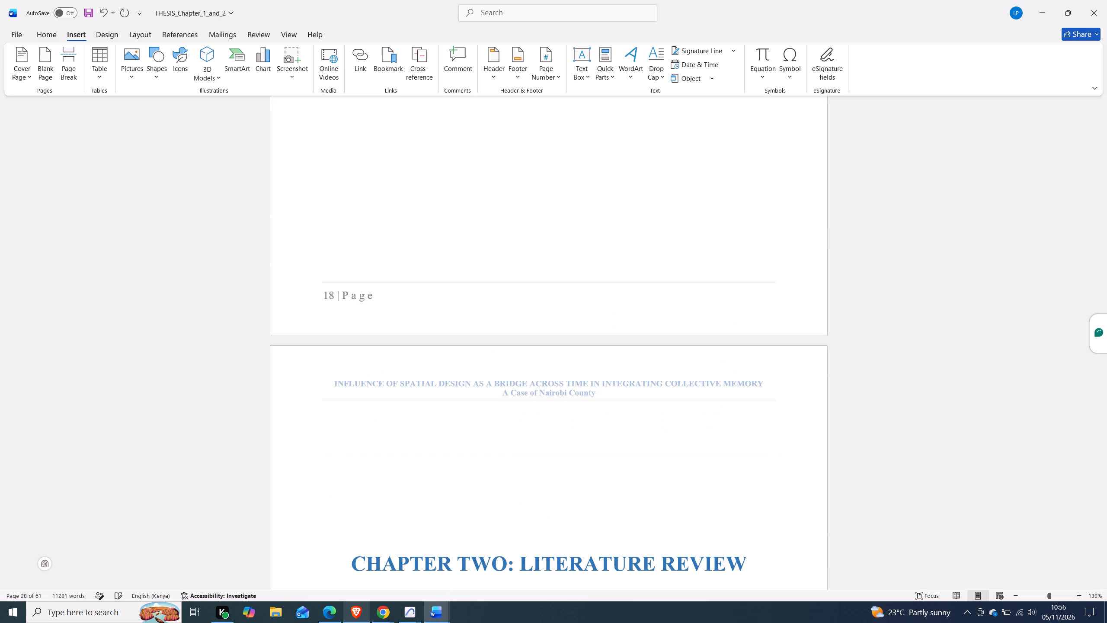
{"action": "scroll", "coordinate": [398, 431], "scroll_direction": "down", "scroll_amount": 7}
{"action": "scroll", "coordinate": [398, 431], "scroll_direction": "up", "scroll_amount": 4}
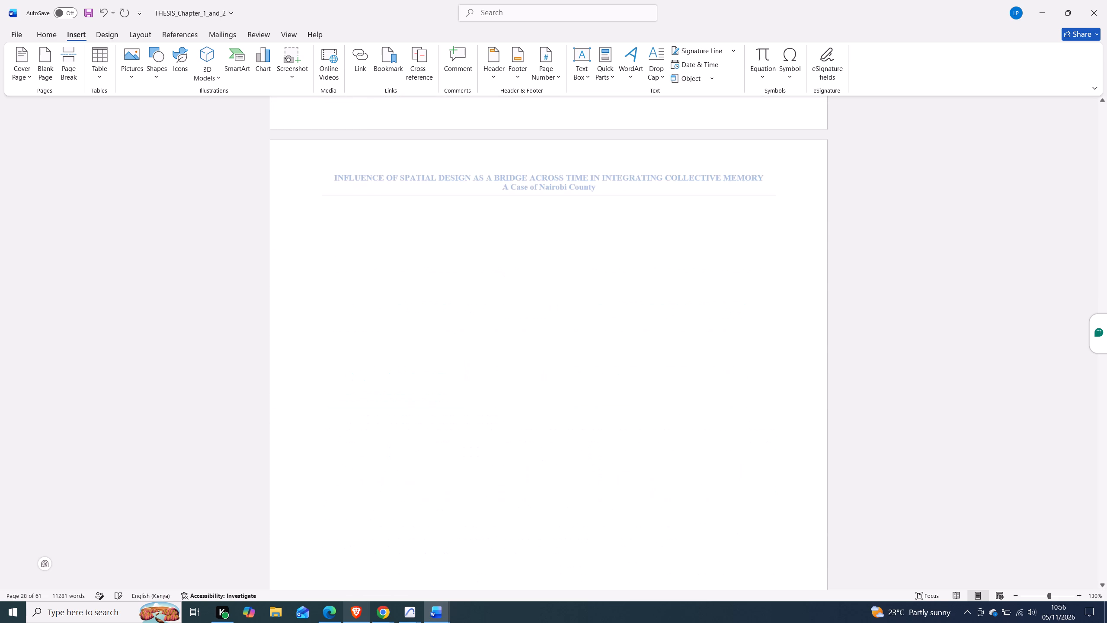
{"action": "scroll", "coordinate": [398, 431], "scroll_direction": "up", "scroll_amount": 2}
{"action": "key", "text": "Return"}
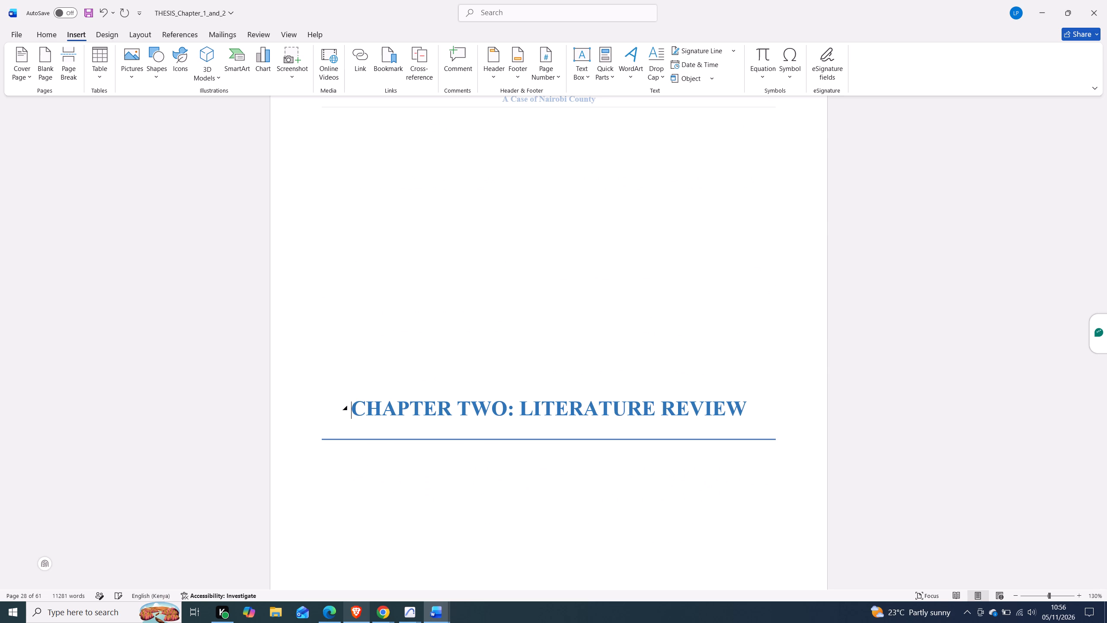
Set the font size of the "CHAPTER TWO: LITERATURE REVIEW" heading on page 19 to 28.
{"action": "scroll", "coordinate": [400, 430], "scroll_direction": "down", "scroll_amount": 6}
{"action": "scroll", "coordinate": [400, 430], "scroll_direction": "up", "scroll_amount": 3}
{"action": "scroll", "coordinate": [400, 430], "scroll_direction": "down", "scroll_amount": 13}
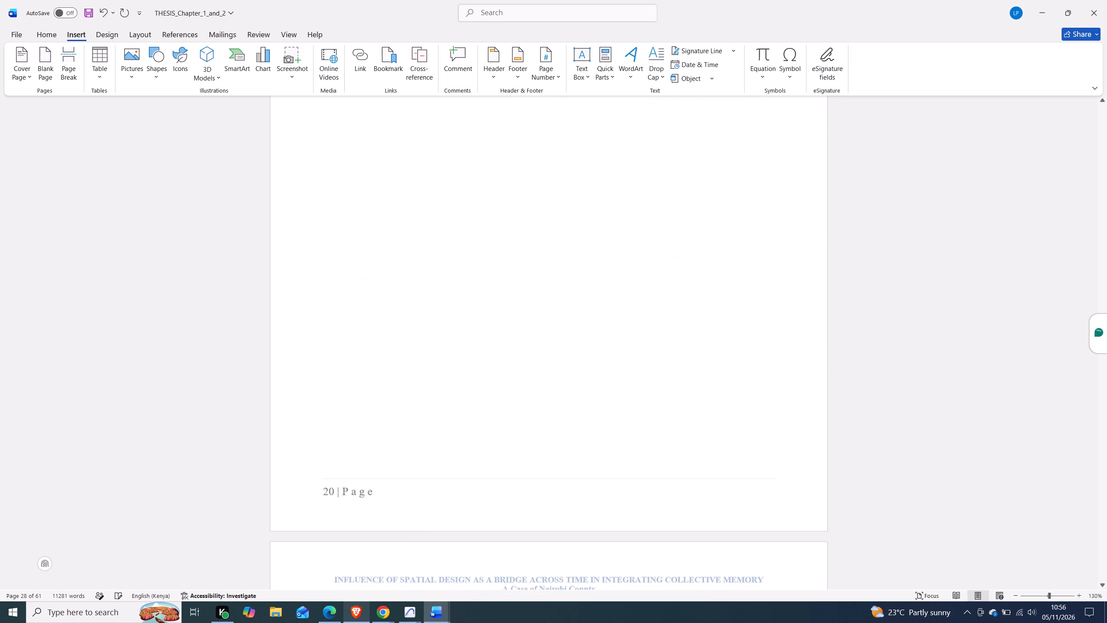
{"action": "scroll", "coordinate": [400, 428], "scroll_direction": "up", "scroll_amount": 15}
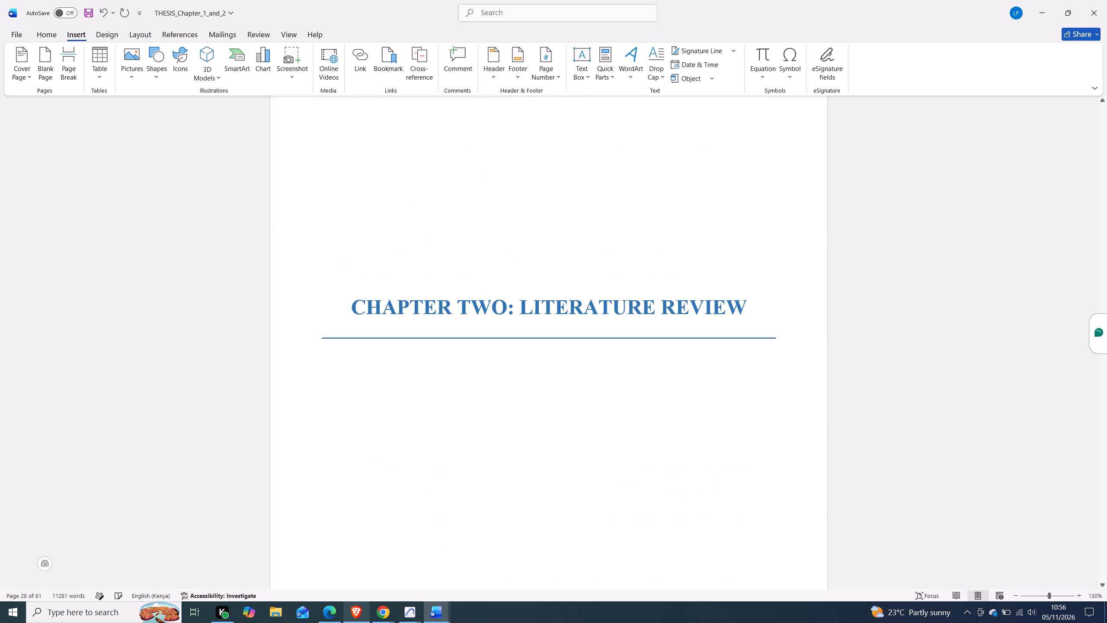
{"action": "left_click_drag", "start_coordinate": [763, 322], "coordinate": [362, 297]}
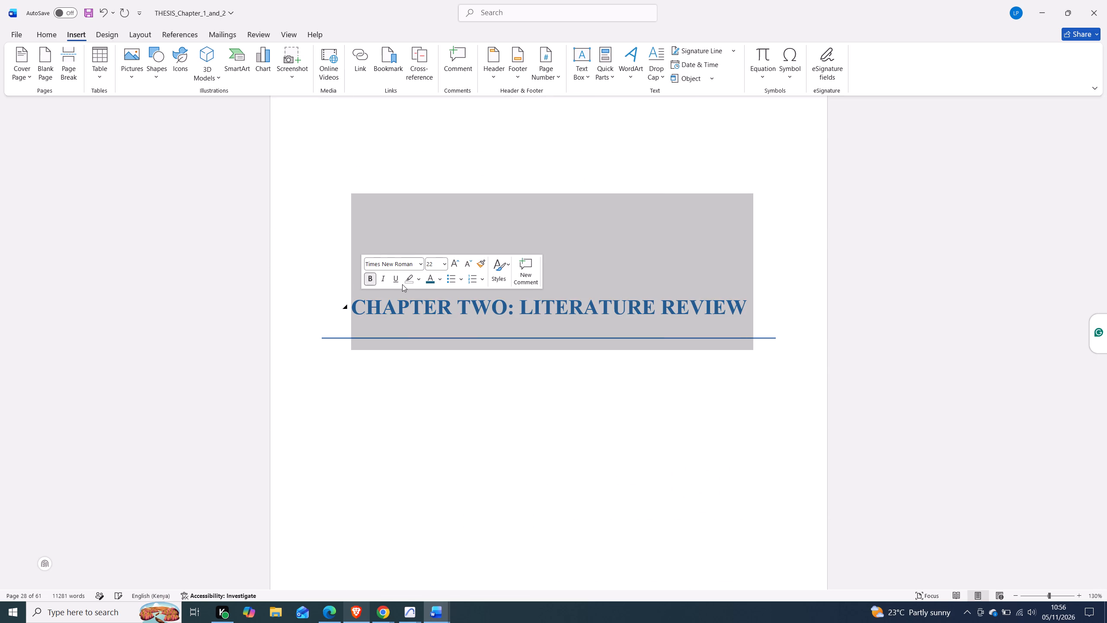
{"action": "left_click", "coordinate": [444, 267]}
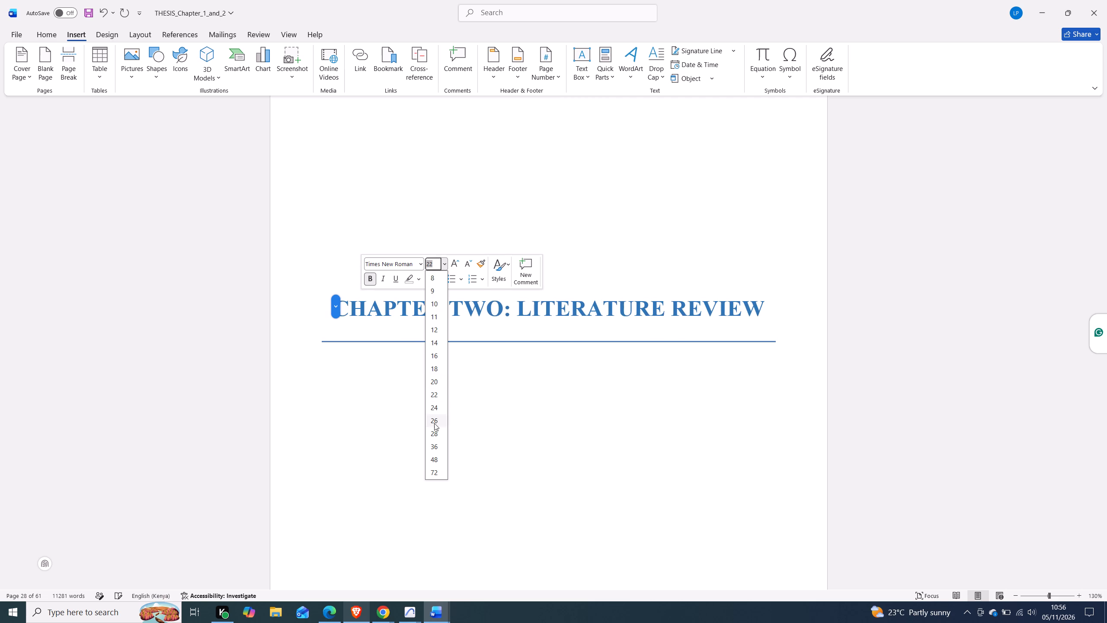
{"action": "left_click", "coordinate": [433, 434]}
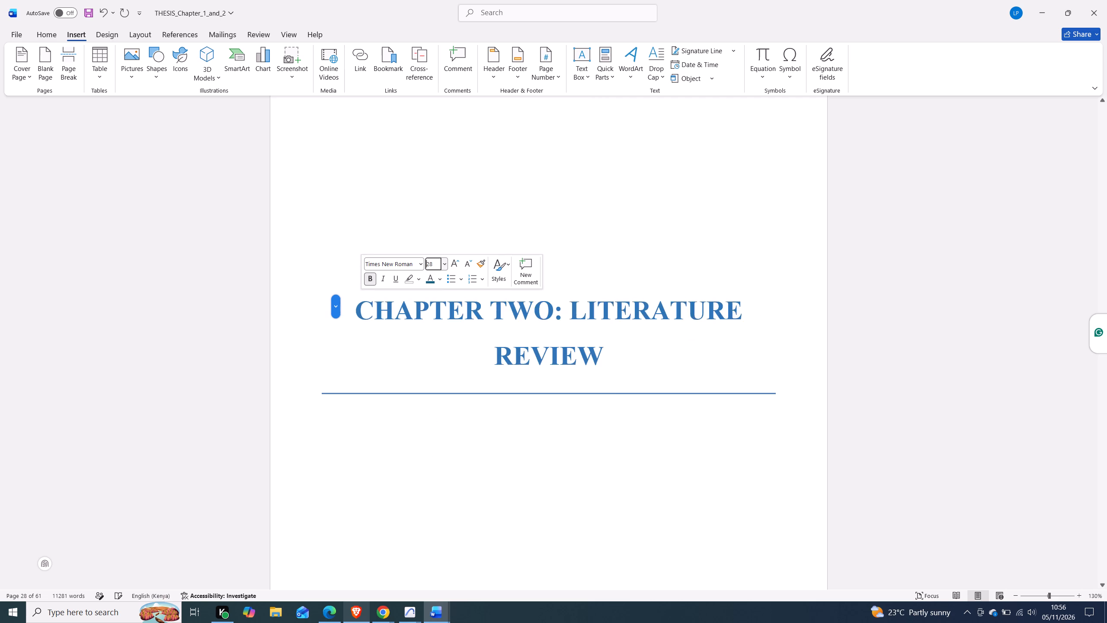
{"action": "left_click", "coordinate": [770, 266]}
Examine the blank page 20 between the Chapter Two title page and the Literature Review text, checking for a way to remove it.
{"action": "scroll", "coordinate": [619, 273], "scroll_direction": "down", "scroll_amount": 10}
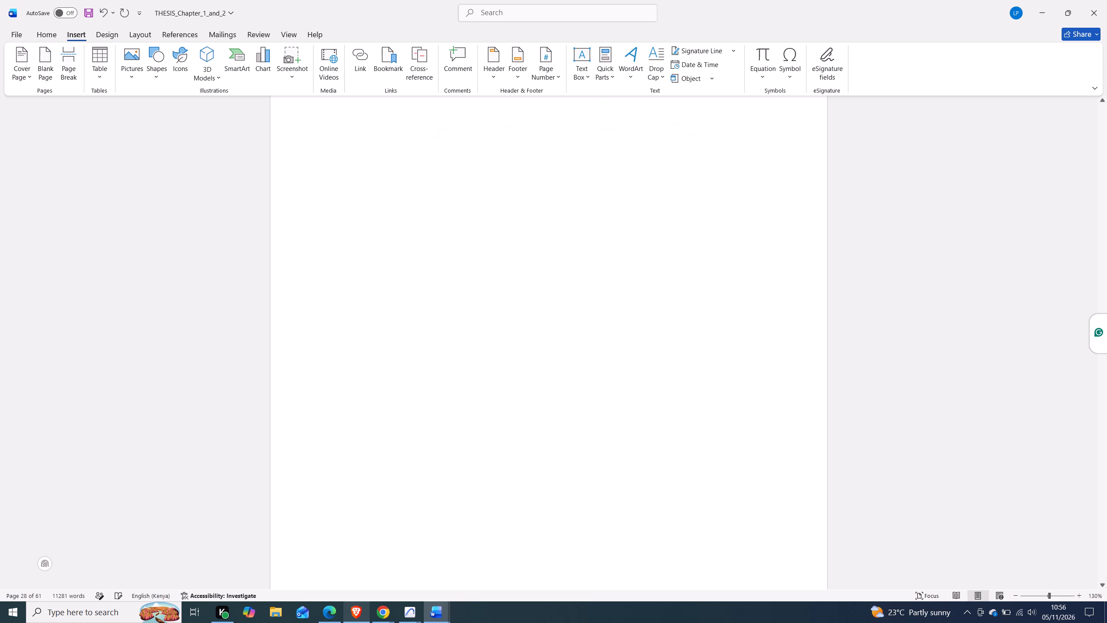
{"action": "scroll", "coordinate": [608, 276], "scroll_direction": "down", "scroll_amount": 7}
{"action": "scroll", "coordinate": [608, 278], "scroll_direction": "up", "scroll_amount": 7}
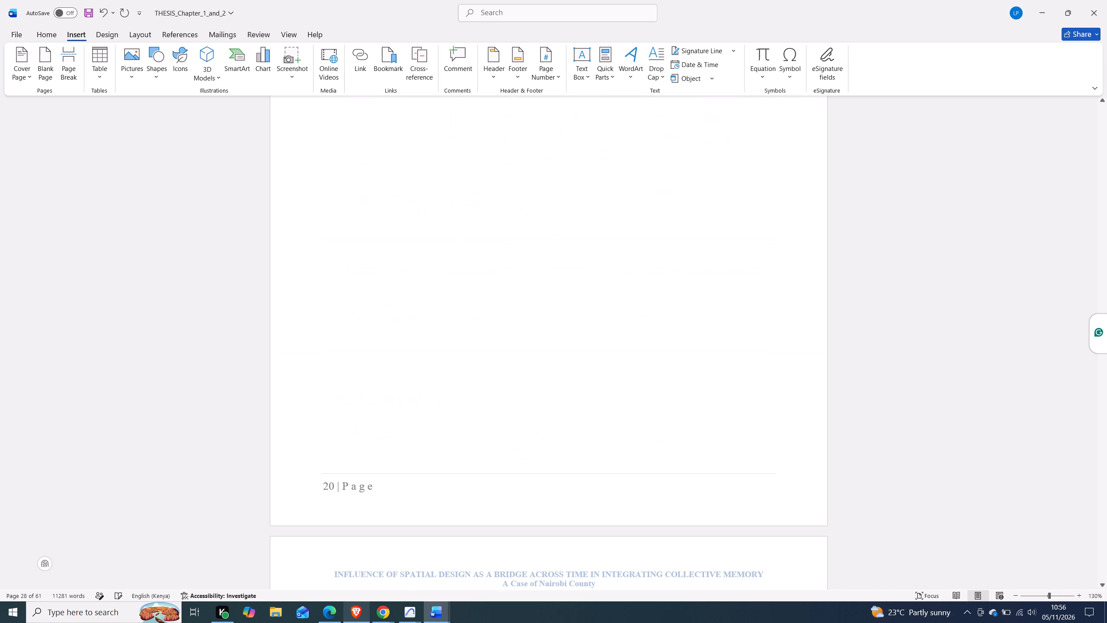
{"action": "scroll", "coordinate": [589, 279], "scroll_direction": "up", "scroll_amount": 5}
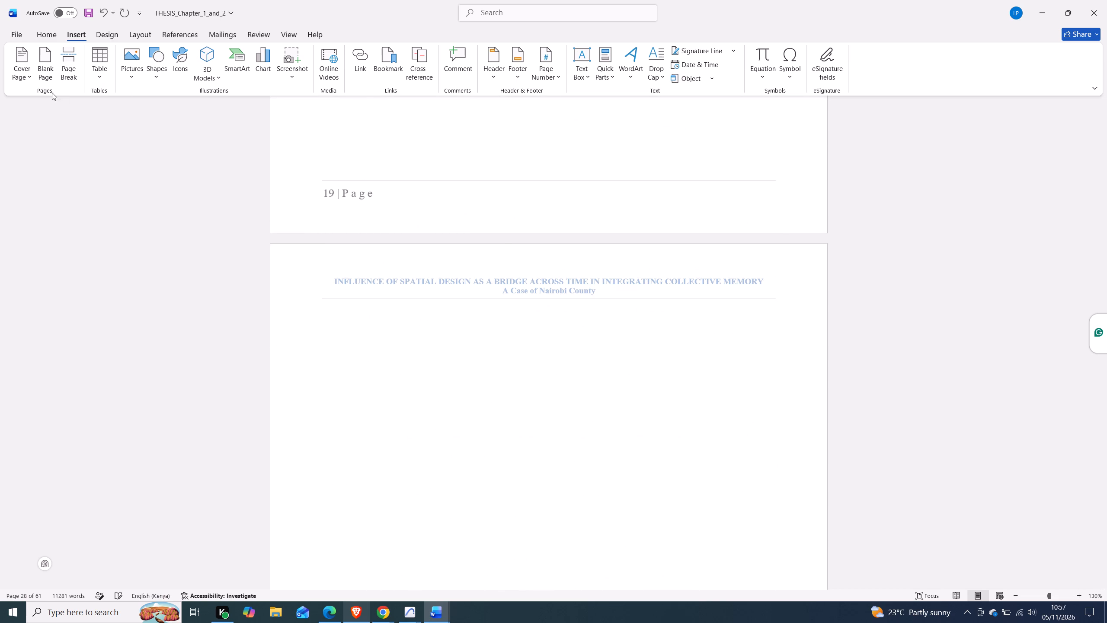
{"action": "left_click", "coordinate": [46, 36]}
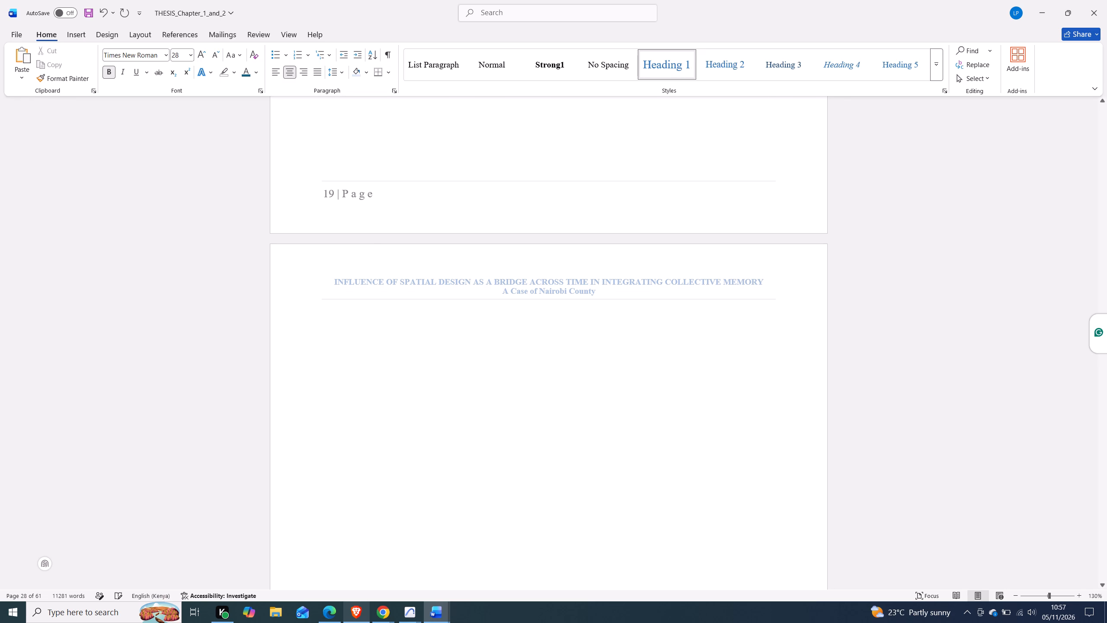
{"action": "scroll", "coordinate": [476, 316], "scroll_direction": "down", "scroll_amount": 9}
{"action": "scroll", "coordinate": [476, 318], "scroll_direction": "up", "scroll_amount": 3}
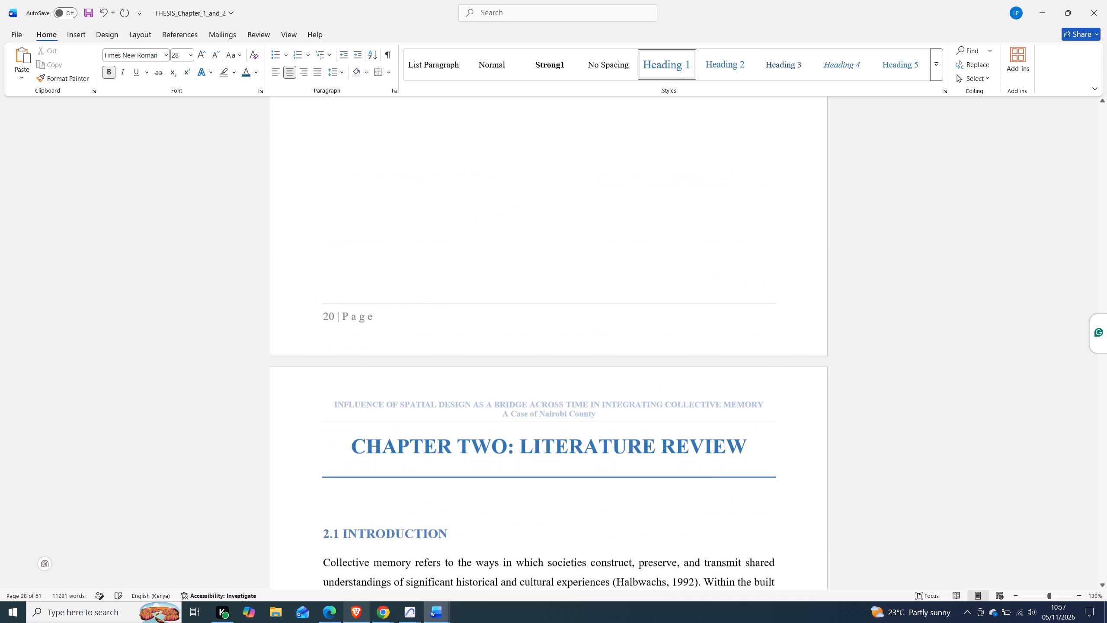
{"action": "scroll", "coordinate": [476, 318], "scroll_direction": "up", "scroll_amount": 5}
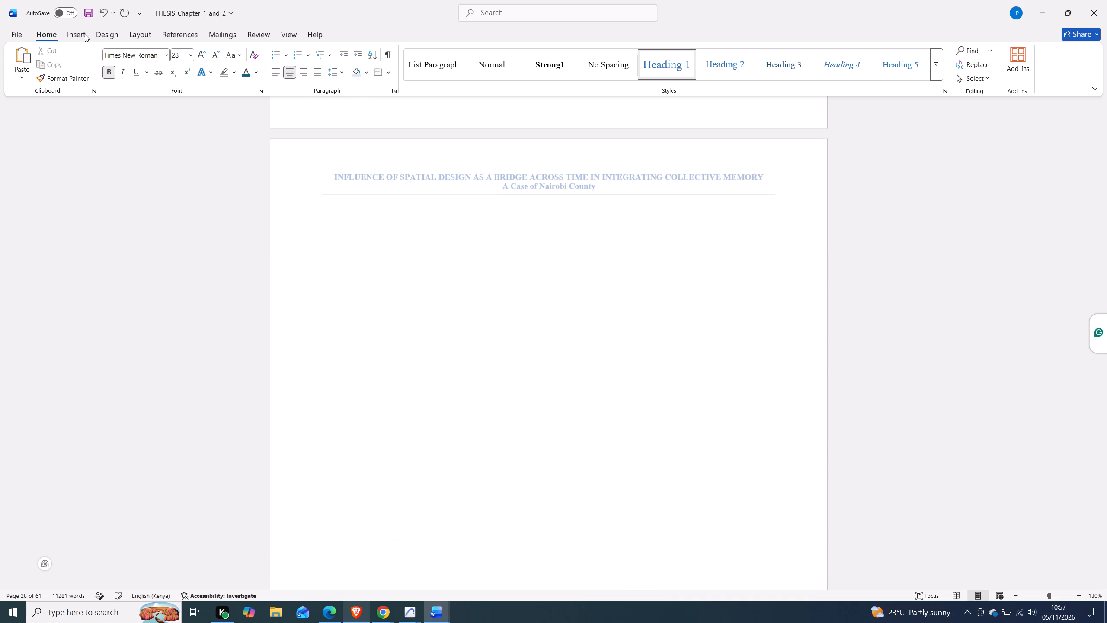
{"action": "left_click", "coordinate": [85, 34]}
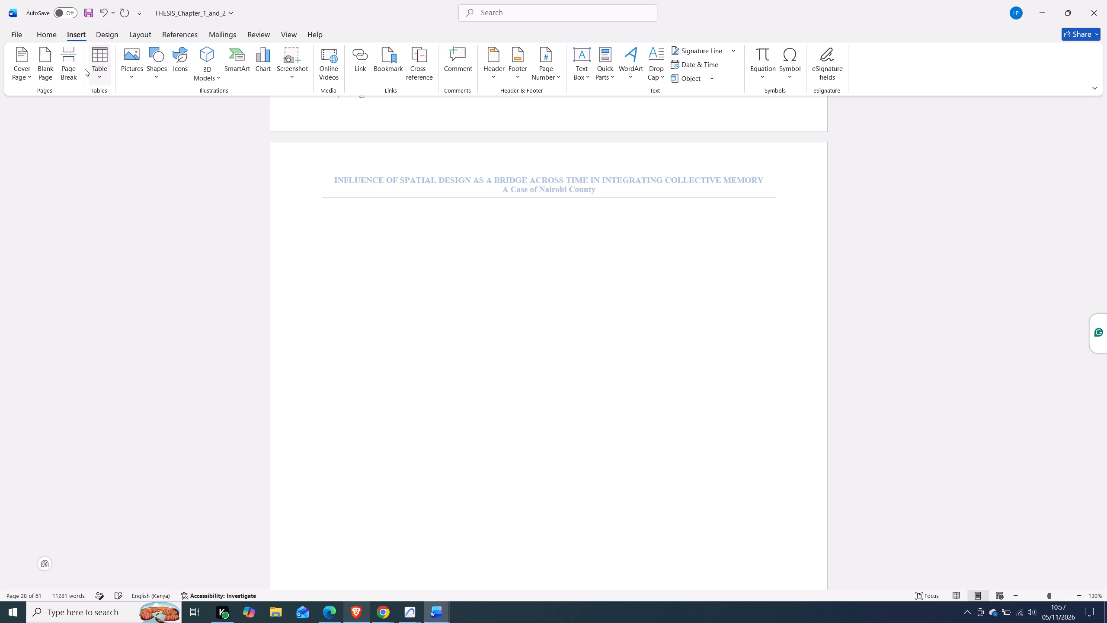
{"action": "left_click", "coordinate": [39, 34]}
{"action": "scroll", "coordinate": [321, 212], "scroll_direction": "down", "scroll_amount": 9}
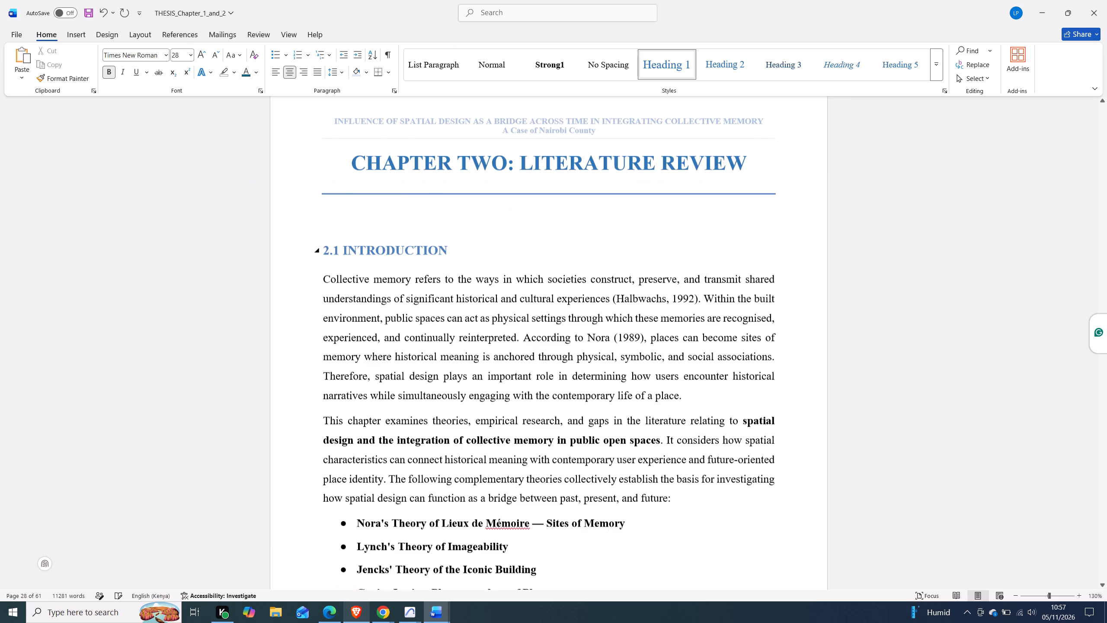
{"action": "scroll", "coordinate": [321, 212], "scroll_direction": "up", "scroll_amount": 7}
{"action": "right_click", "coordinate": [391, 190]}
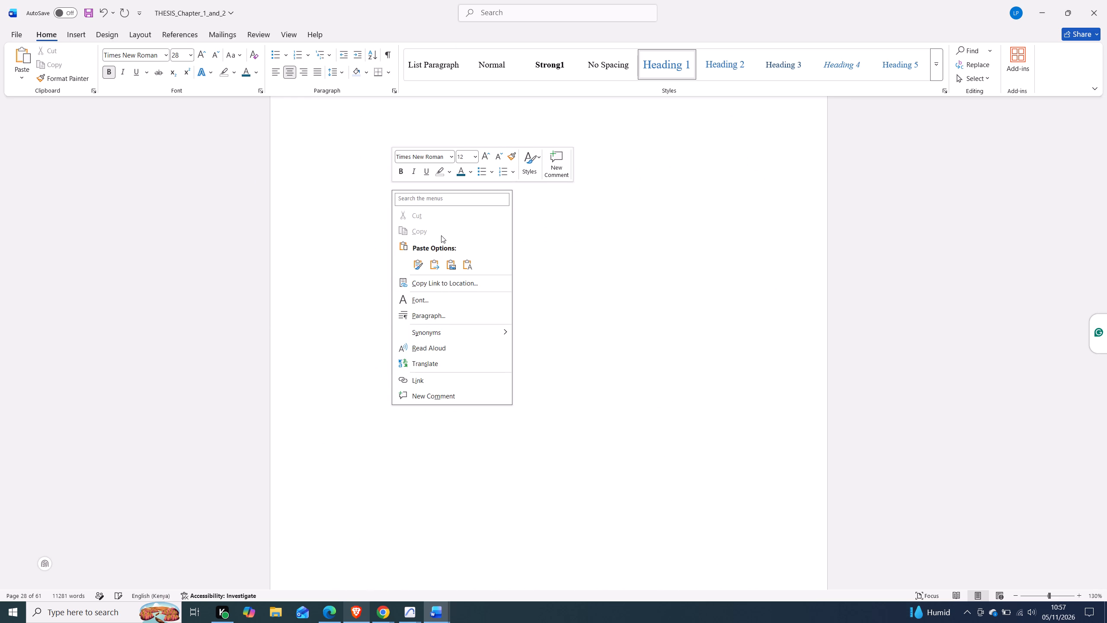
{"action": "left_click", "coordinate": [648, 286]}
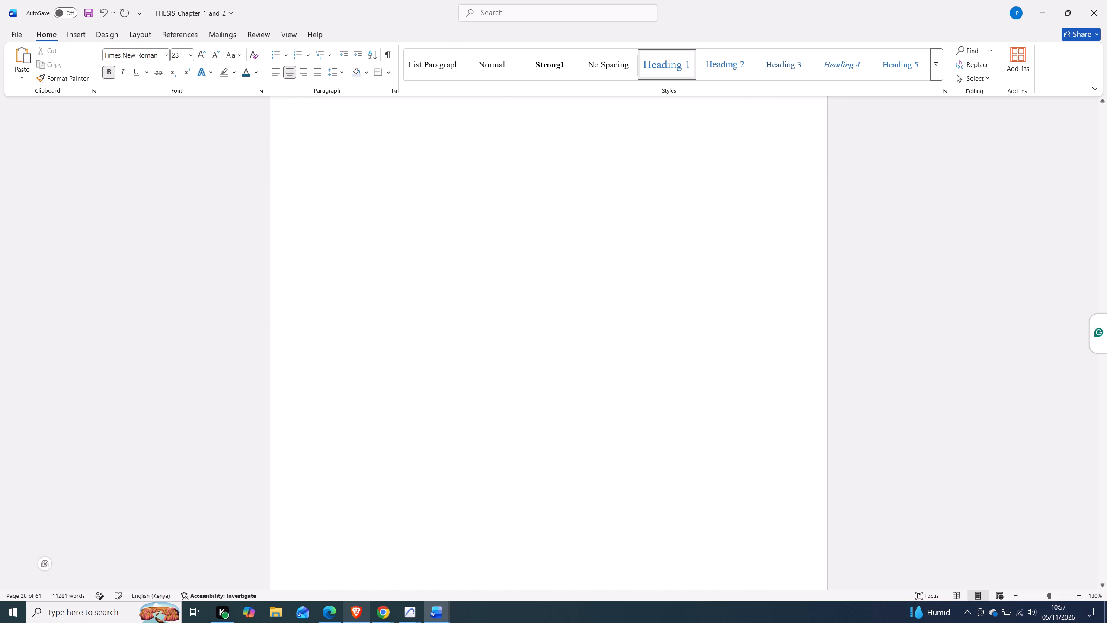
Switch to Chrome and search Google for "how to delete a page in word".
{"action": "left_click", "coordinate": [380, 617]}
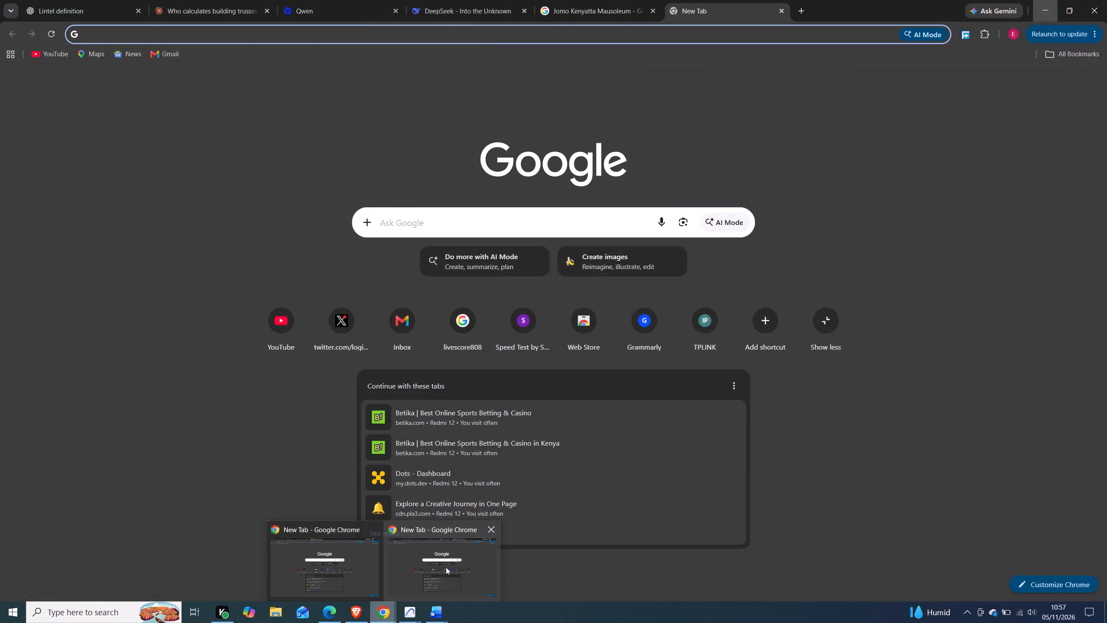
{"action": "left_click", "coordinate": [355, 564]}
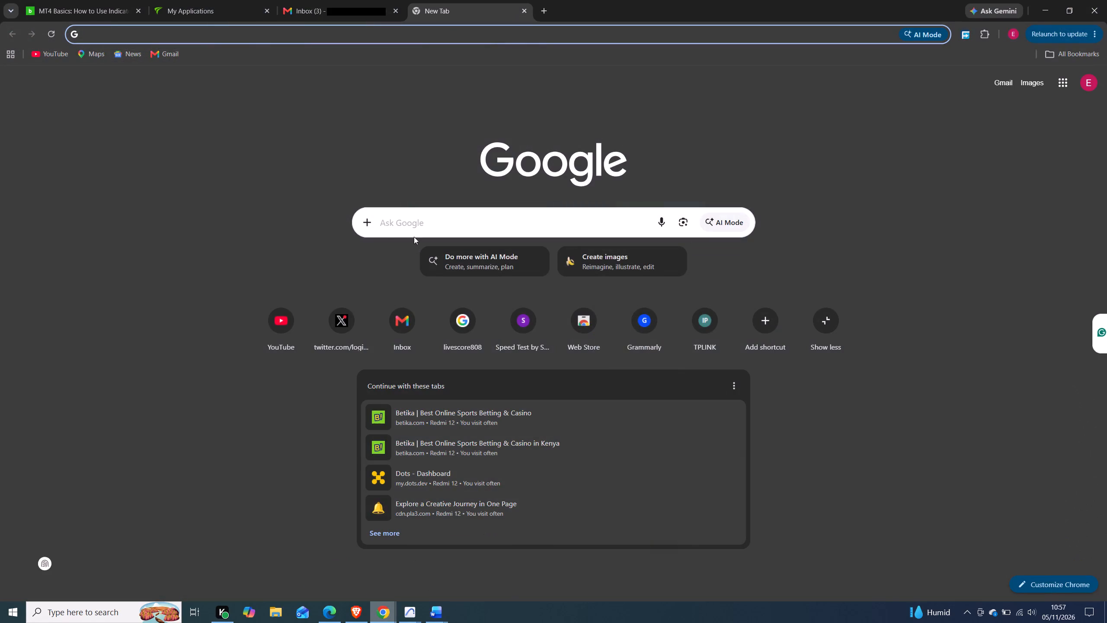
{"action": "left_click", "coordinate": [413, 230]}
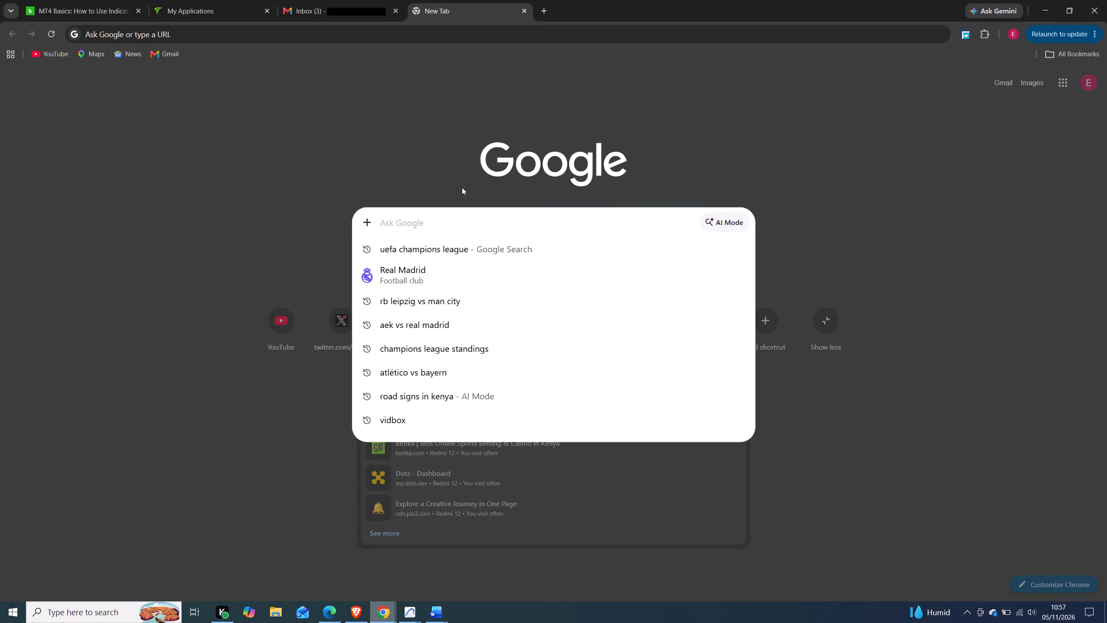
{"action": "type", "text": "how"}
{"action": "key", "text": "space"}
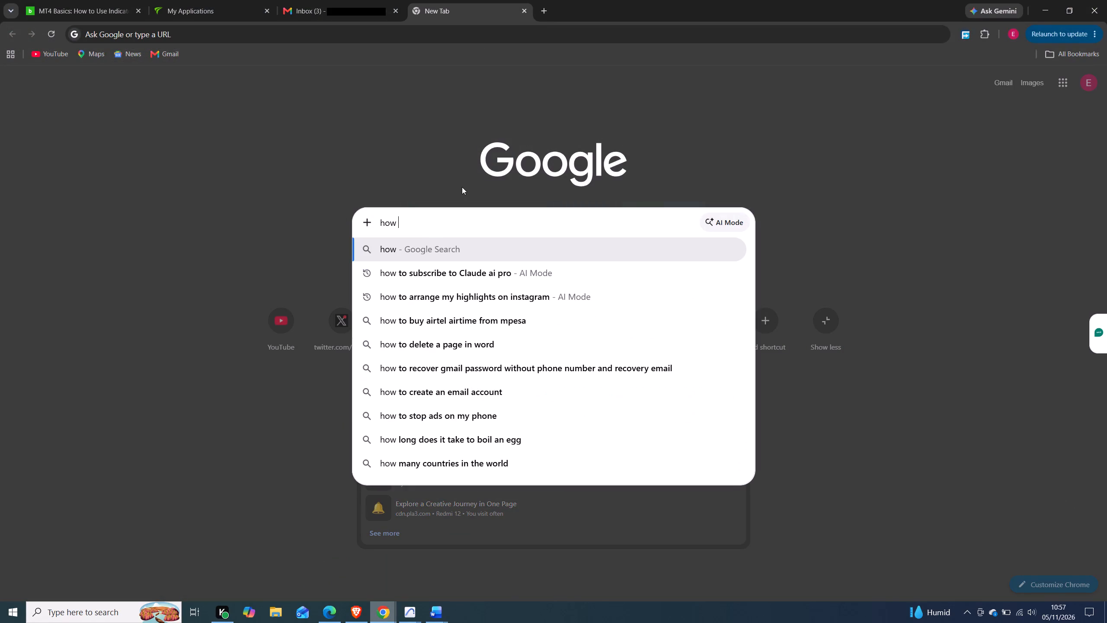
{"action": "type", "text": "to"}
{"action": "key", "text": "space"}
{"action": "type", "text": "delete"}
{"action": "key", "text": "space"}
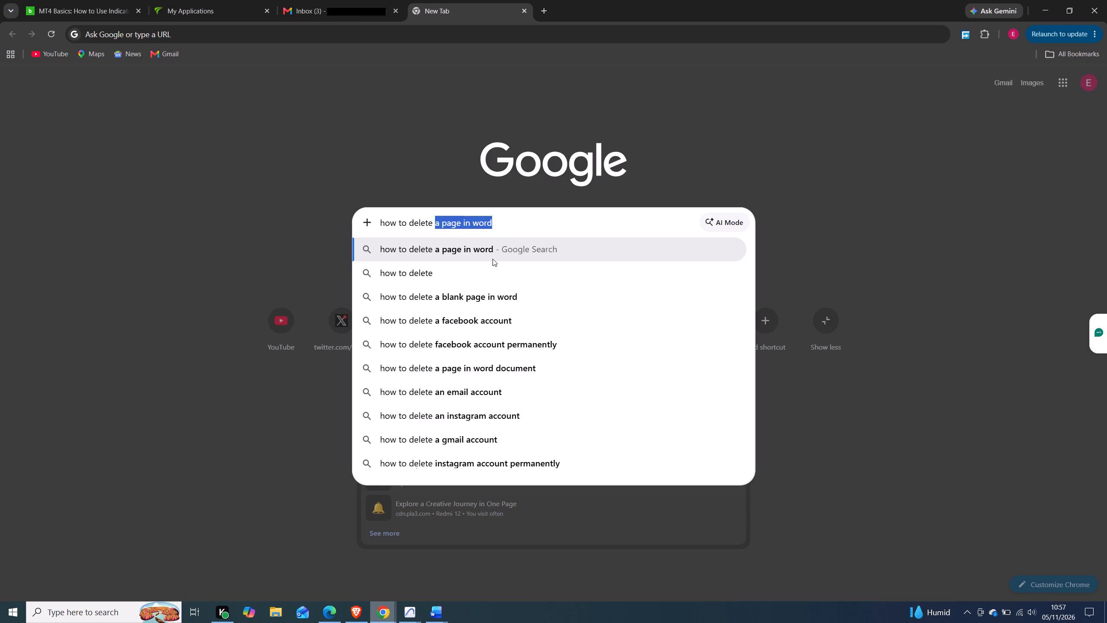
{"action": "left_click", "coordinate": [491, 255]}
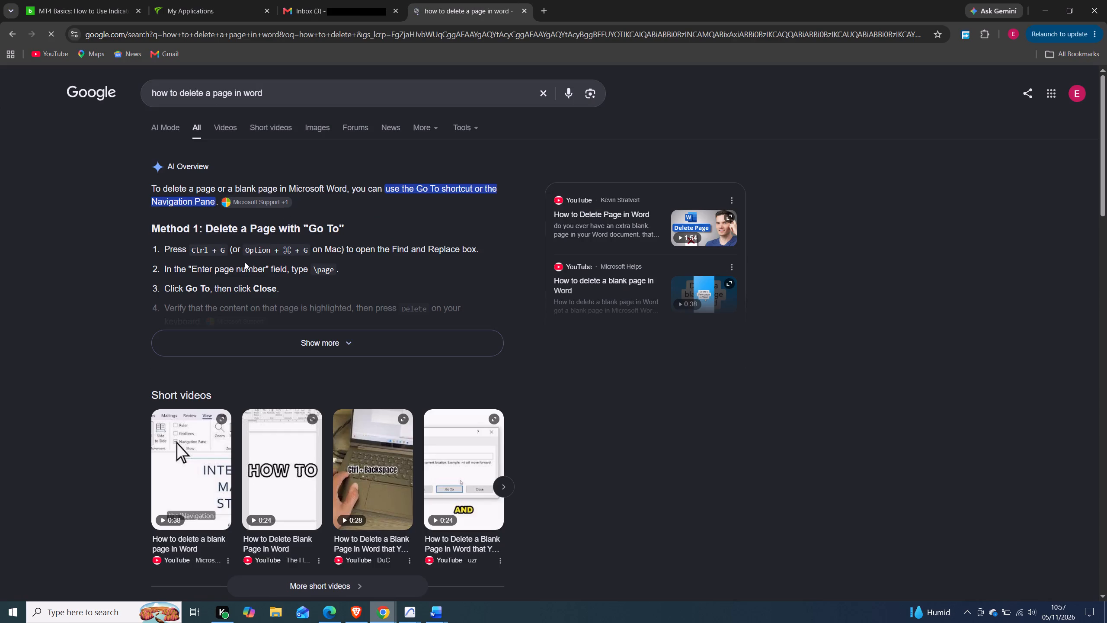
Expand the AI Overview, read its methods for deleting a page, and return to the thesis in Word.
{"action": "left_click", "coordinate": [253, 333]}
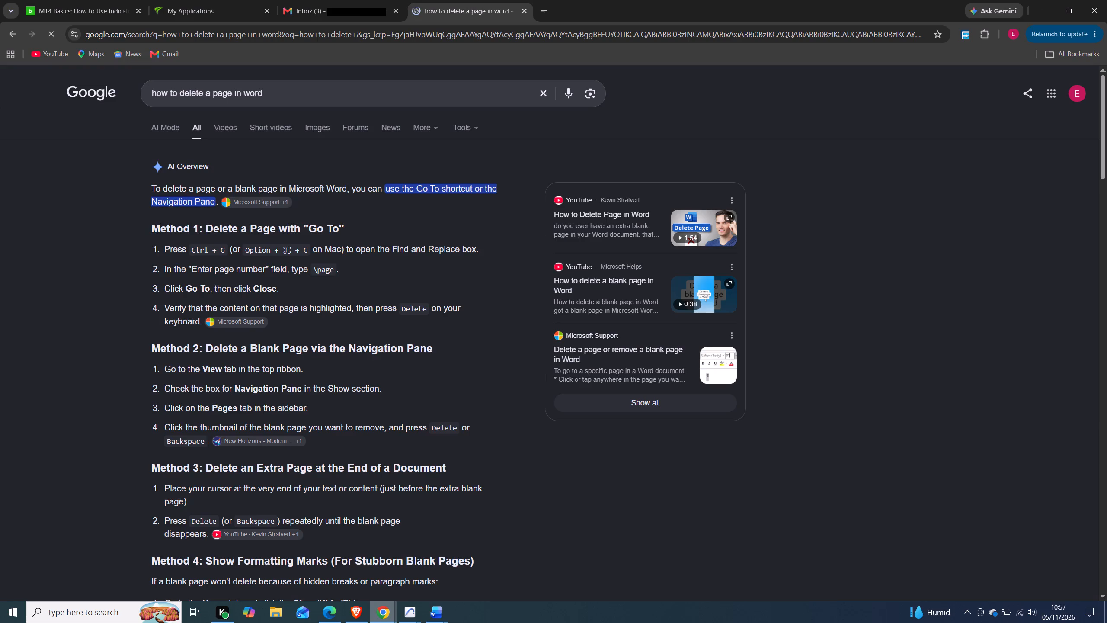
{"action": "scroll", "coordinate": [259, 305], "scroll_direction": "down", "scroll_amount": 1}
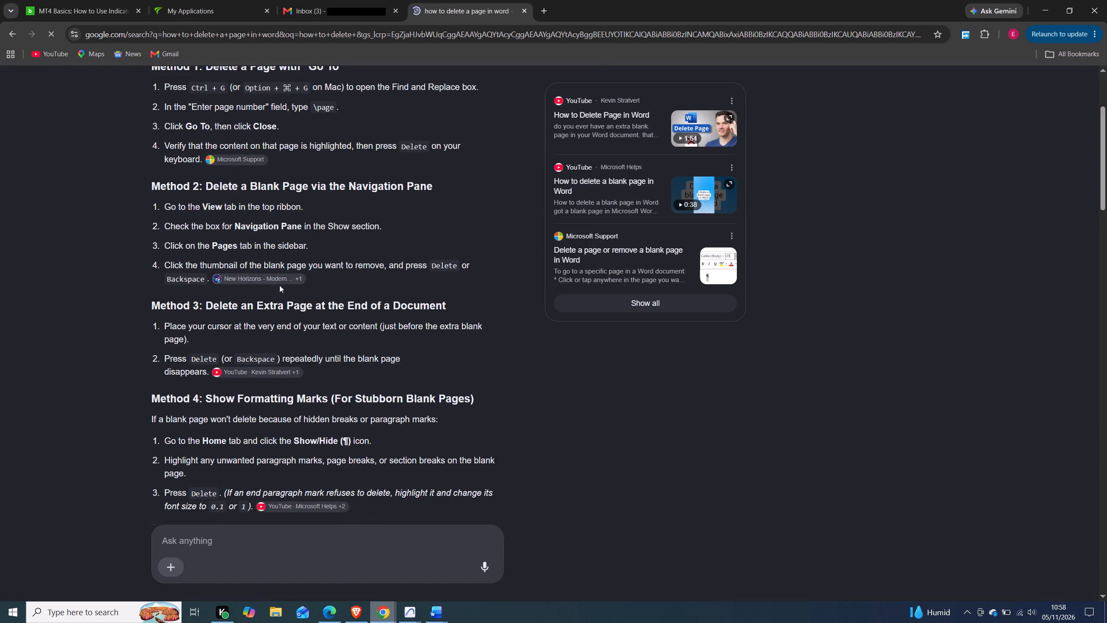
{"action": "scroll", "coordinate": [285, 279], "scroll_direction": "up", "scroll_amount": 1}
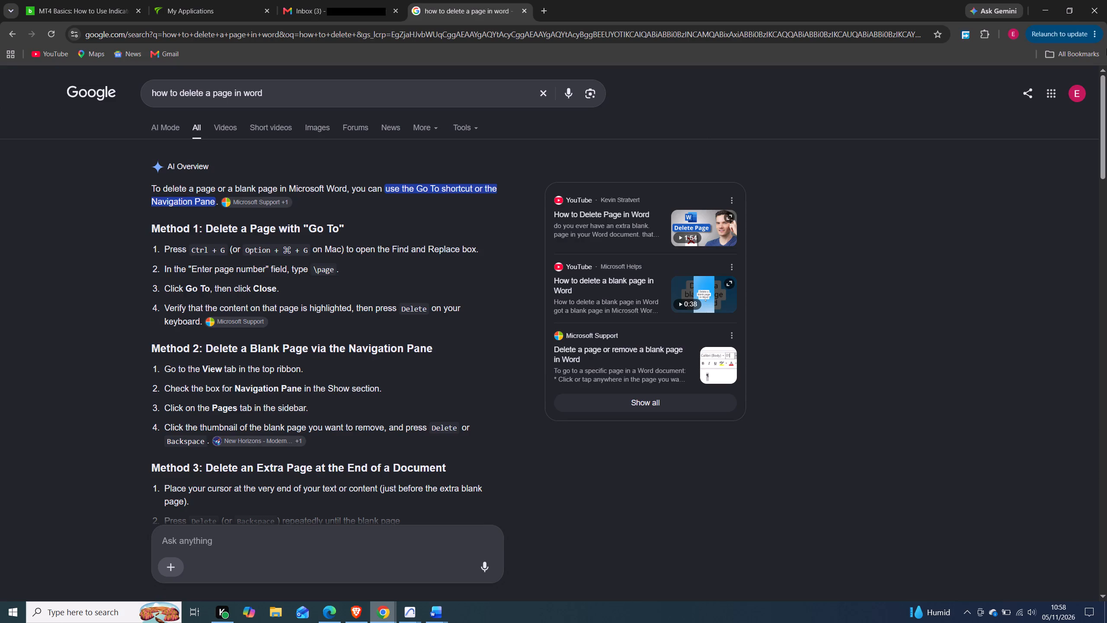
{"action": "left_click", "coordinate": [1047, 7]}
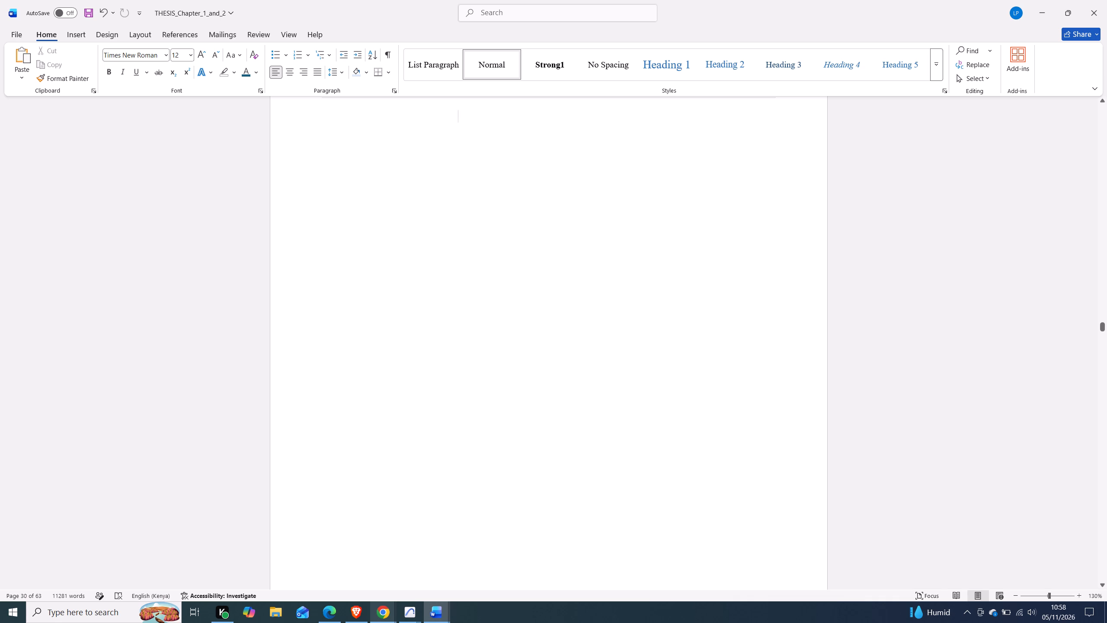
Use Go To to jump to page 20, the blank page before the Literature Review text.
{"action": "scroll", "coordinate": [457, 240], "scroll_direction": "up", "scroll_amount": 3}
{"action": "scroll", "coordinate": [457, 240], "scroll_direction": "down", "scroll_amount": 10}
{"action": "scroll", "coordinate": [457, 240], "scroll_direction": "up", "scroll_amount": 5}
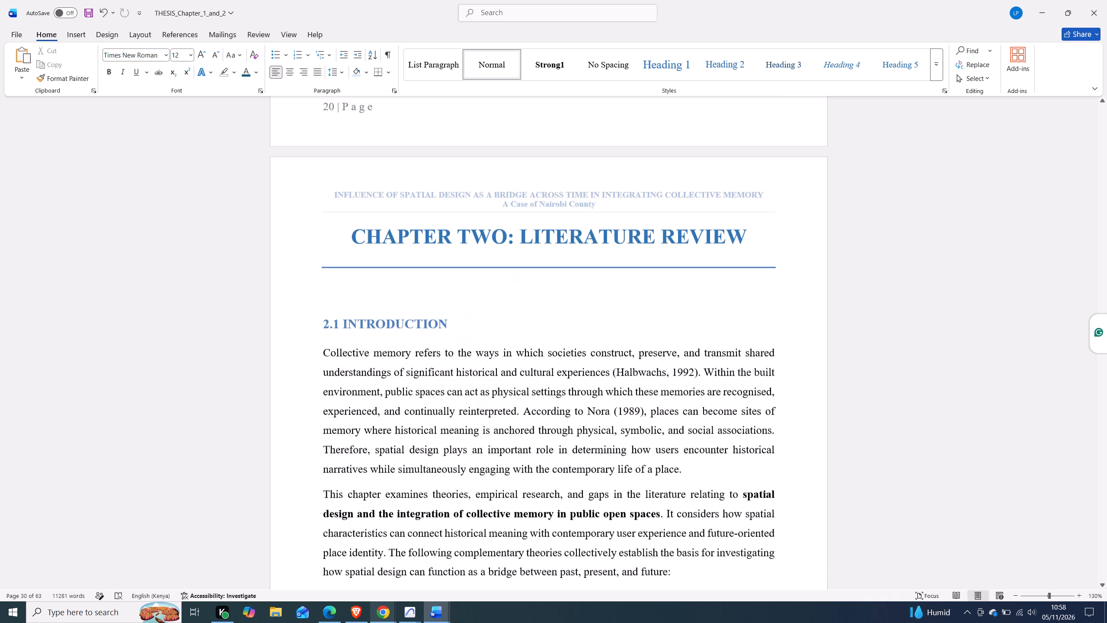
{"action": "key", "text": "ctrl+g"}
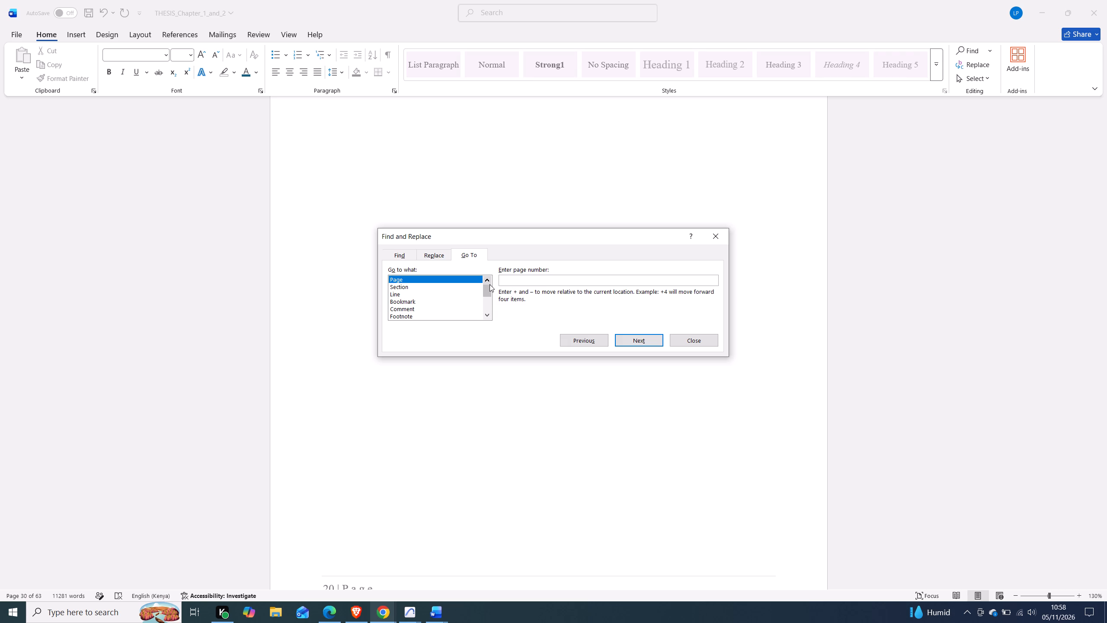
{"action": "key", "text": "2"}
{"action": "key", "text": "0"}
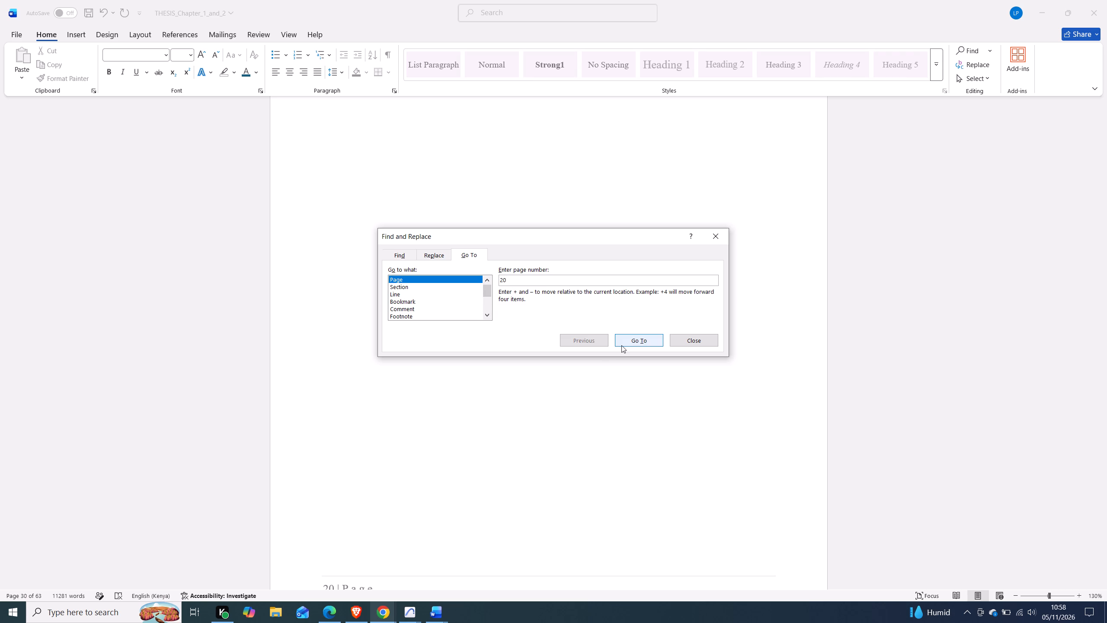
{"action": "left_click", "coordinate": [624, 344]}
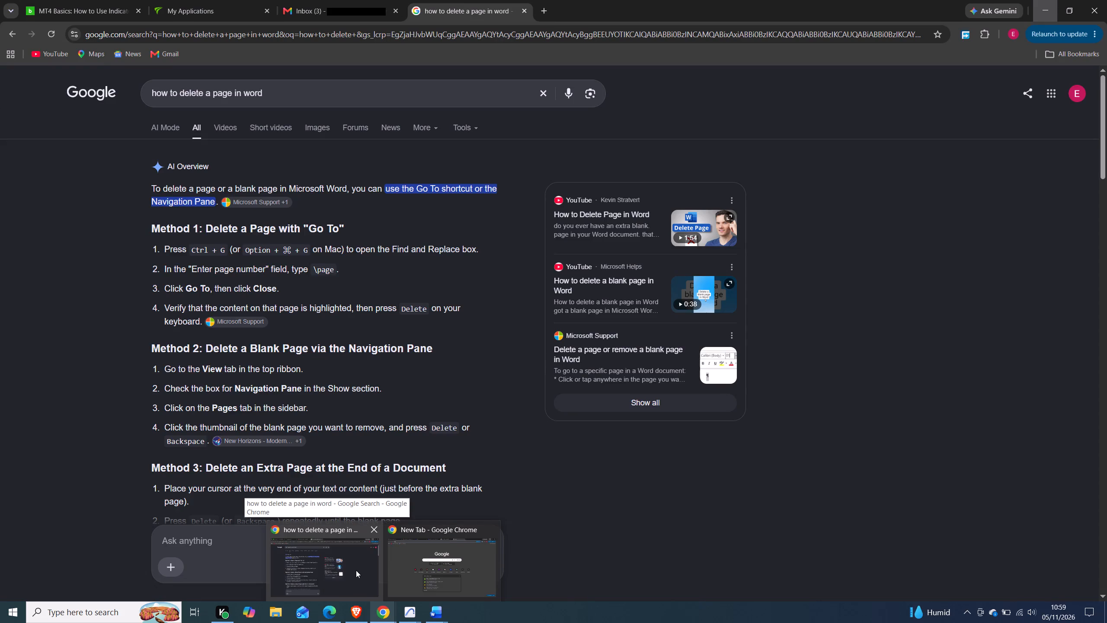
Recheck the "Delete a Page with Go To" instructions in Chrome and return to Word.
{"action": "left_click", "coordinate": [356, 570]}
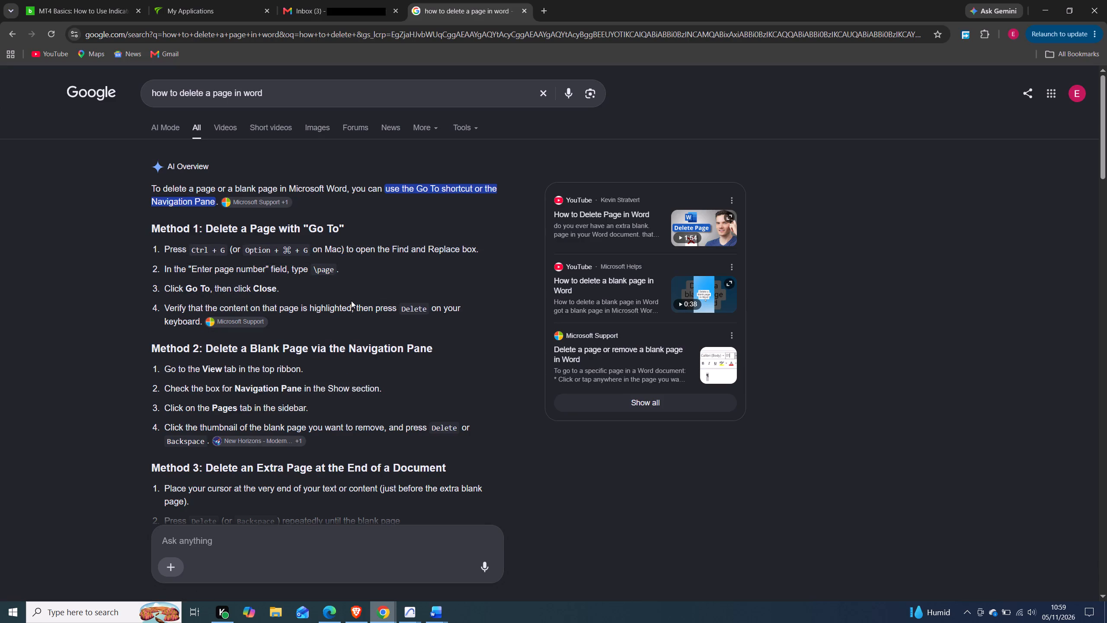
{"action": "left_click", "coordinate": [1047, 4]}
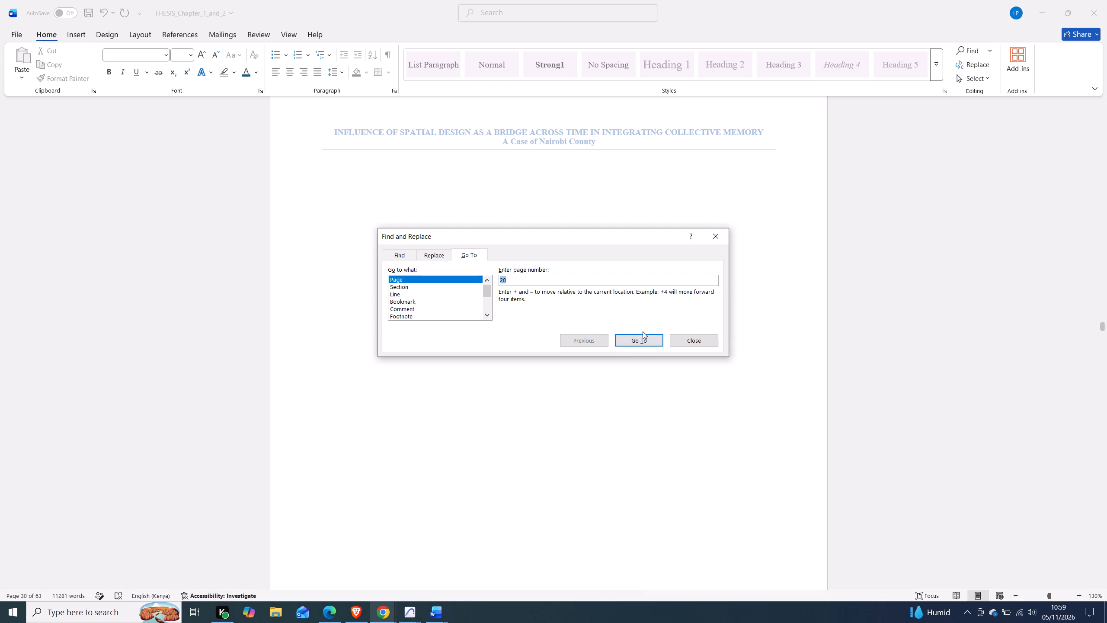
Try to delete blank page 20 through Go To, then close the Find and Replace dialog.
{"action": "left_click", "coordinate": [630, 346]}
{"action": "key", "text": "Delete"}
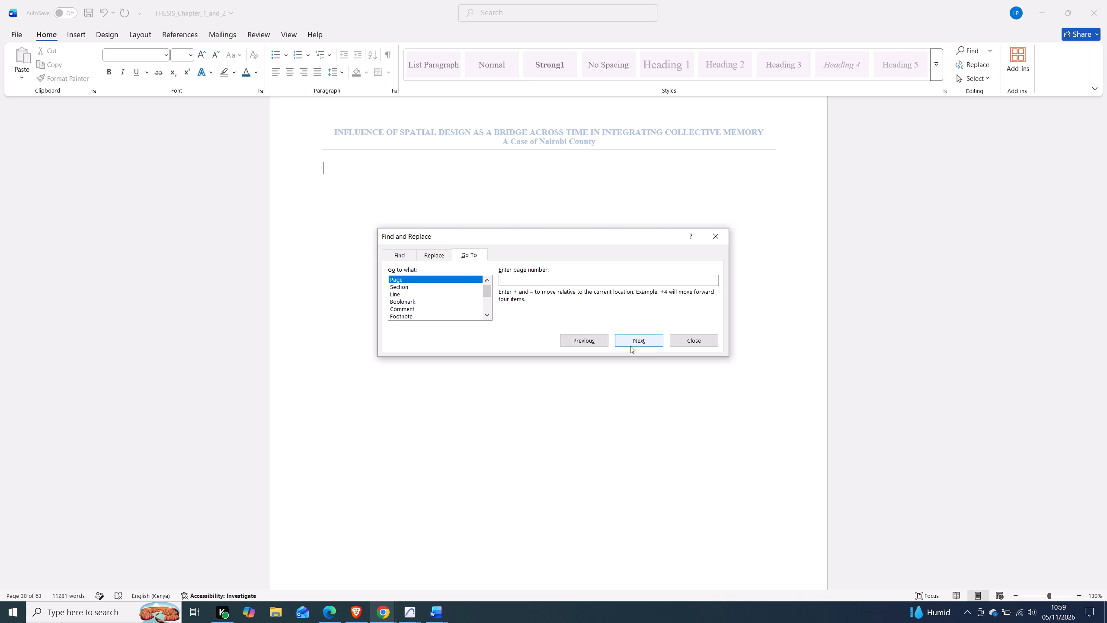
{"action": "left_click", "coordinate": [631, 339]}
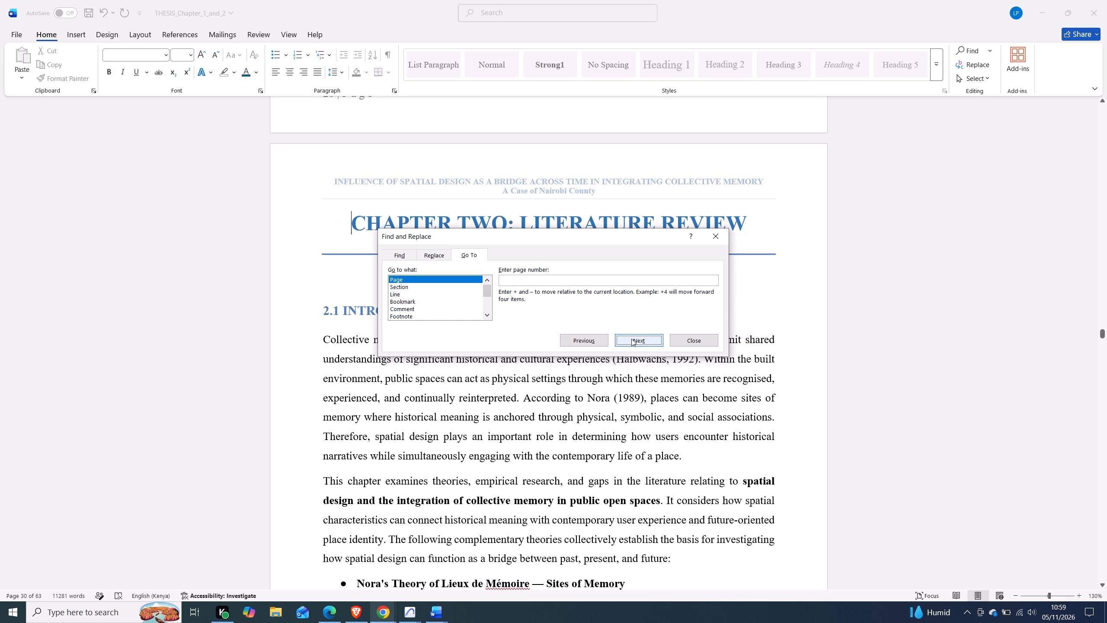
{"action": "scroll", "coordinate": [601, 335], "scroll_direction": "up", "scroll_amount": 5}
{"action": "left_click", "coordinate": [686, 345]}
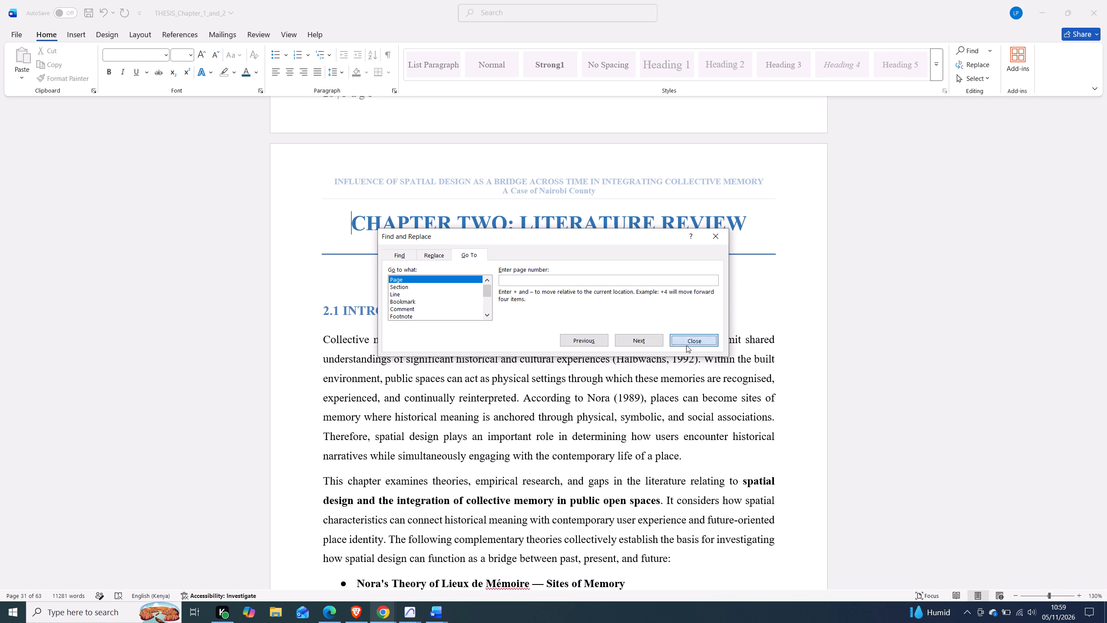
Examine pages 18 to 20 and the start of the Literature Review text for blank pages.
{"action": "scroll", "coordinate": [598, 373], "scroll_direction": "up", "scroll_amount": 11}
{"action": "scroll", "coordinate": [594, 364], "scroll_direction": "down", "scroll_amount": 6}
{"action": "scroll", "coordinate": [594, 364], "scroll_direction": "up", "scroll_amount": 8}
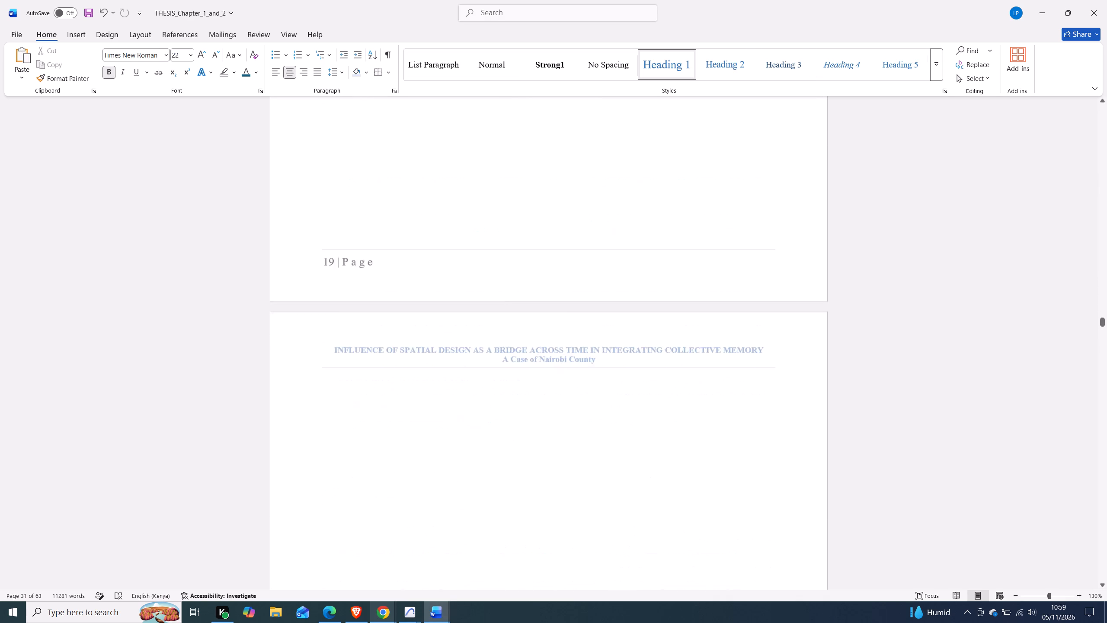
{"action": "scroll", "coordinate": [592, 364], "scroll_direction": "up", "scroll_amount": 5}
{"action": "scroll", "coordinate": [591, 357], "scroll_direction": "down", "scroll_amount": 7}
{"action": "scroll", "coordinate": [591, 356], "scroll_direction": "up", "scroll_amount": 15}
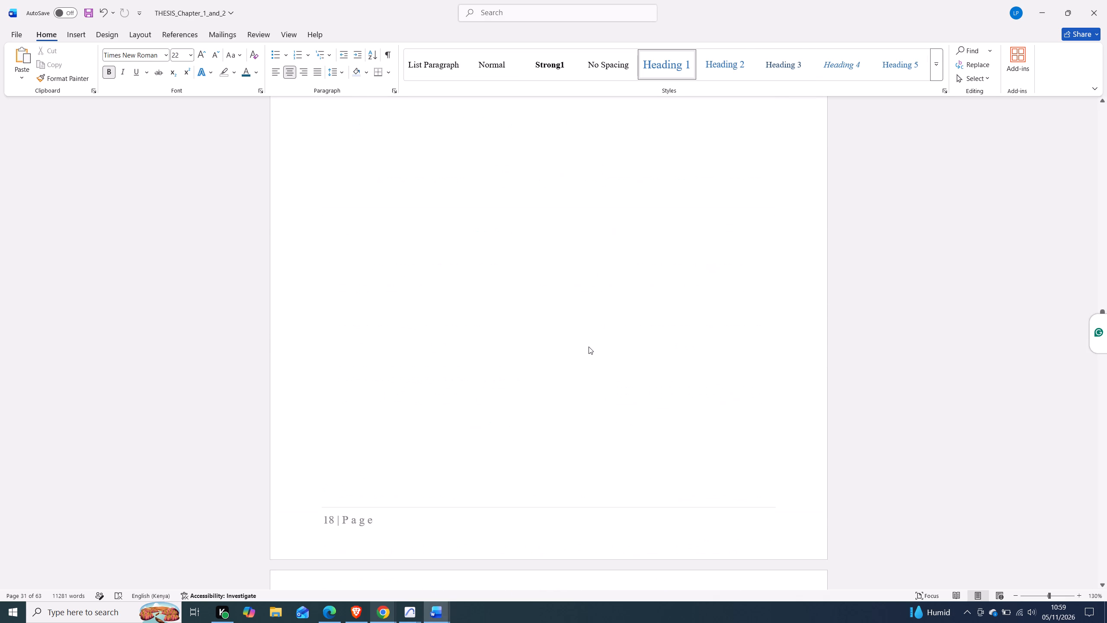
{"action": "scroll", "coordinate": [589, 340], "scroll_direction": "down", "scroll_amount": 18}
{"action": "scroll", "coordinate": [587, 337], "scroll_direction": "down", "scroll_amount": 7}
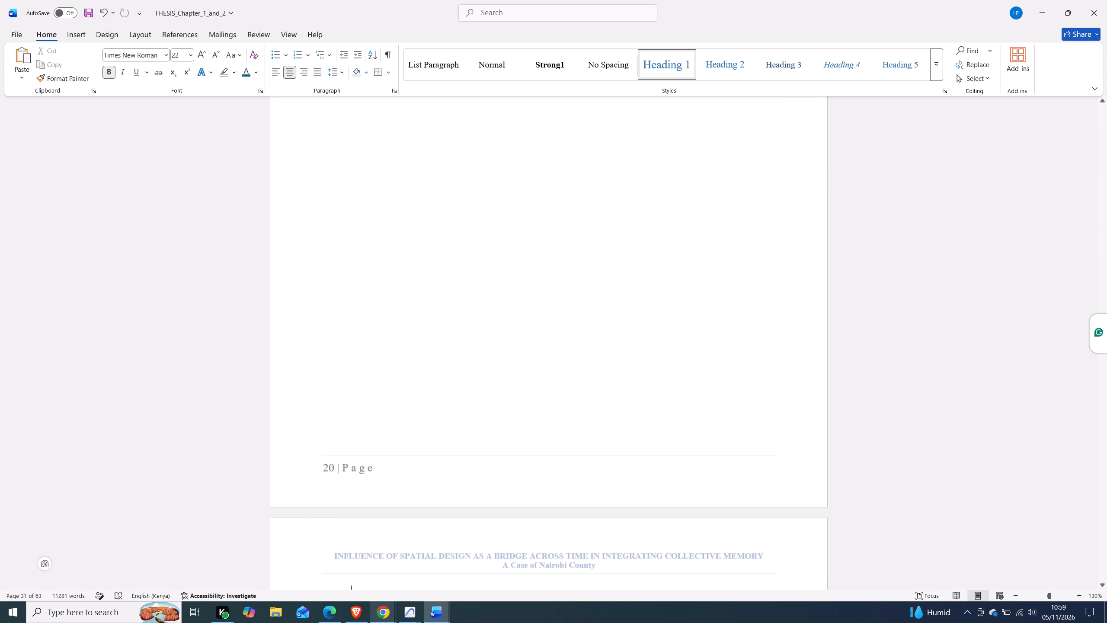
{"action": "scroll", "coordinate": [587, 338], "scroll_direction": "up", "scroll_amount": 5}
Place the cursor on blank page 20, retry Go To with page number 20, and close the dialog.
{"action": "left_click", "coordinate": [413, 221]}
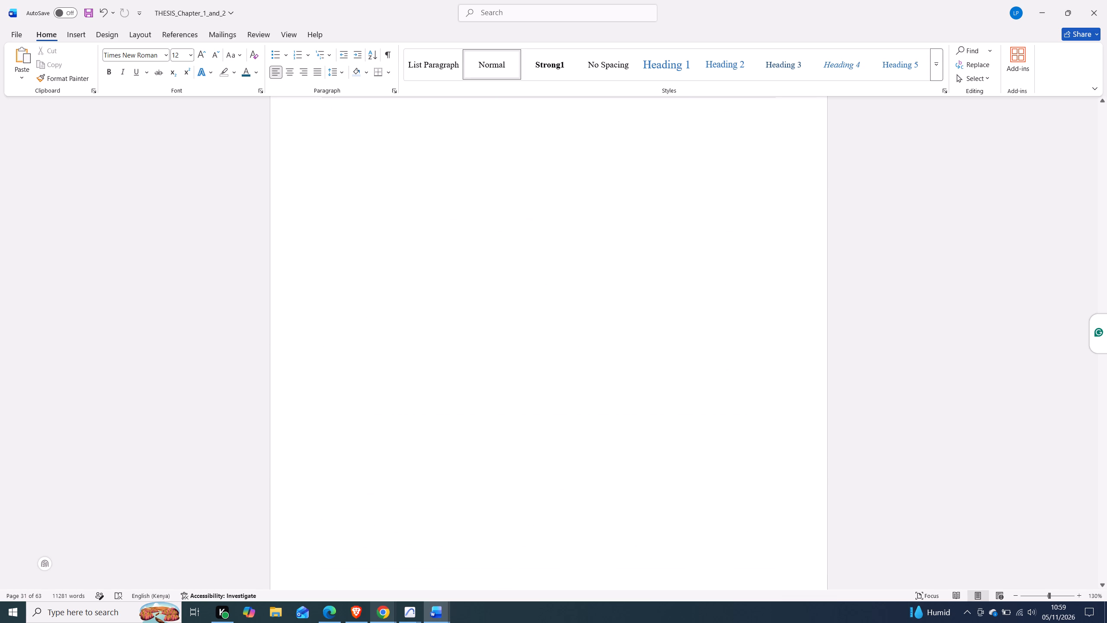
{"action": "key", "text": "ctrl+g"}
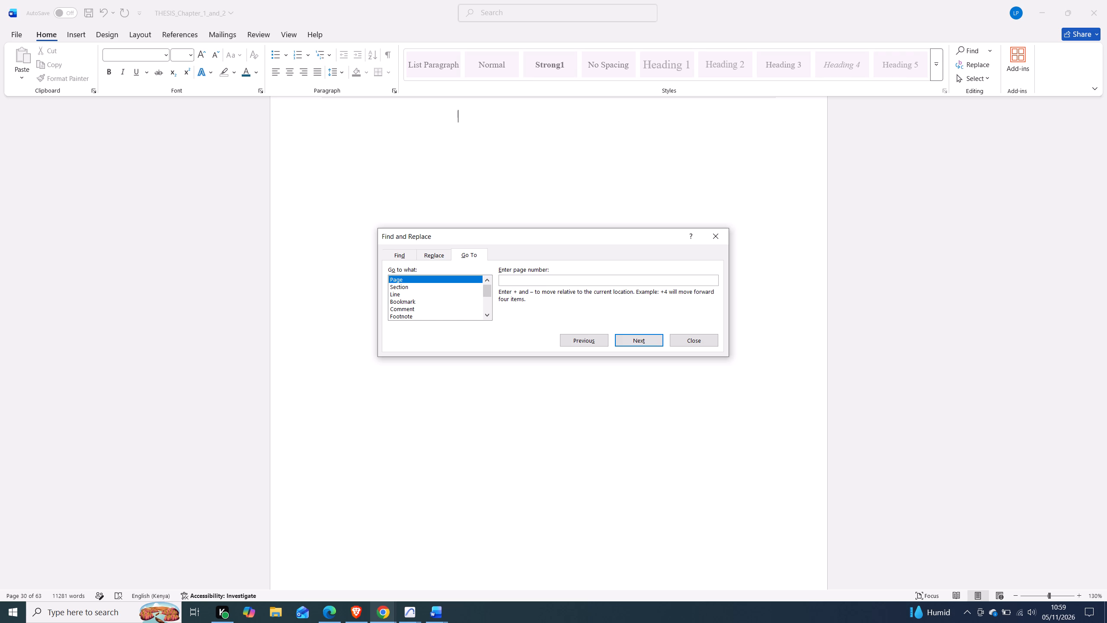
{"action": "type", "text": "20"}
{"action": "left_click", "coordinate": [633, 332]}
{"action": "left_click", "coordinate": [637, 340]}
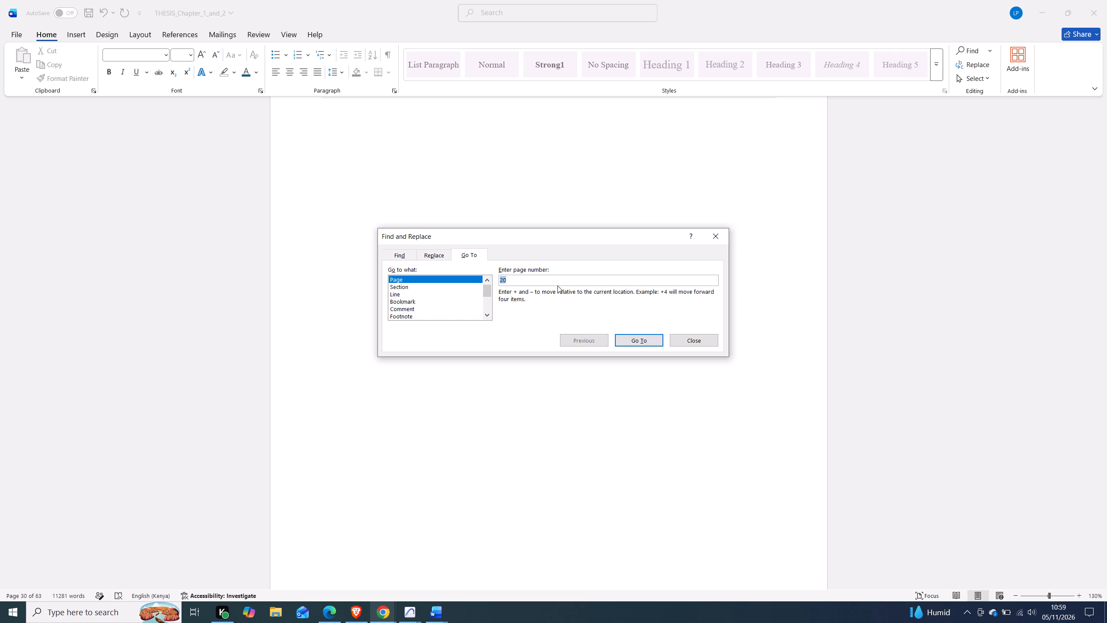
{"action": "left_click", "coordinate": [553, 281]}
{"action": "left_click", "coordinate": [635, 343]}
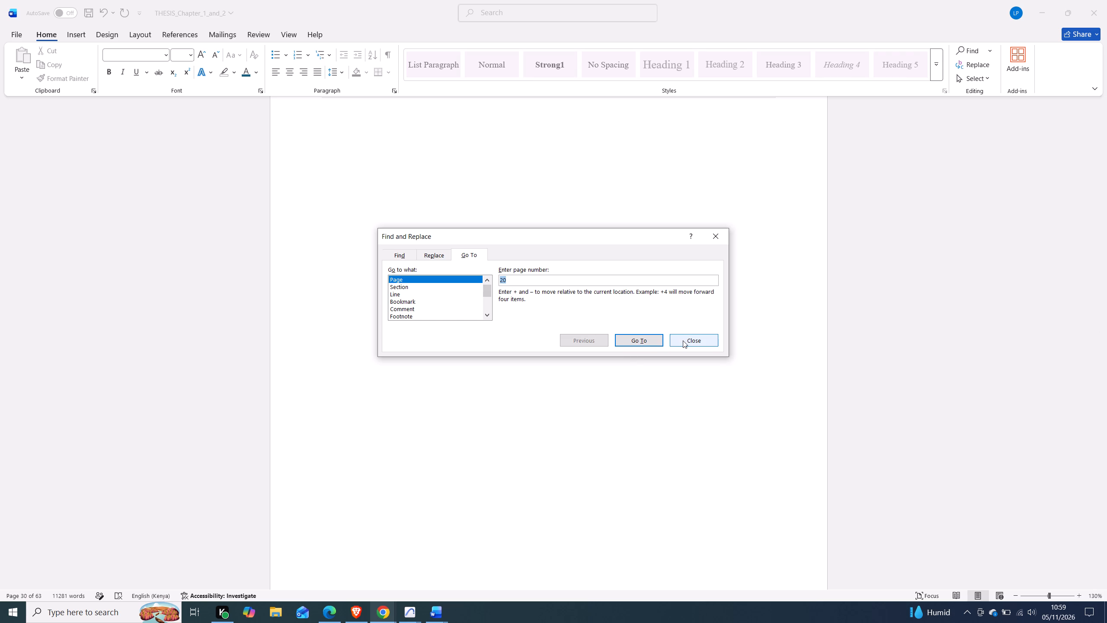
{"action": "left_click", "coordinate": [654, 343]}
{"action": "left_click", "coordinate": [681, 337]}
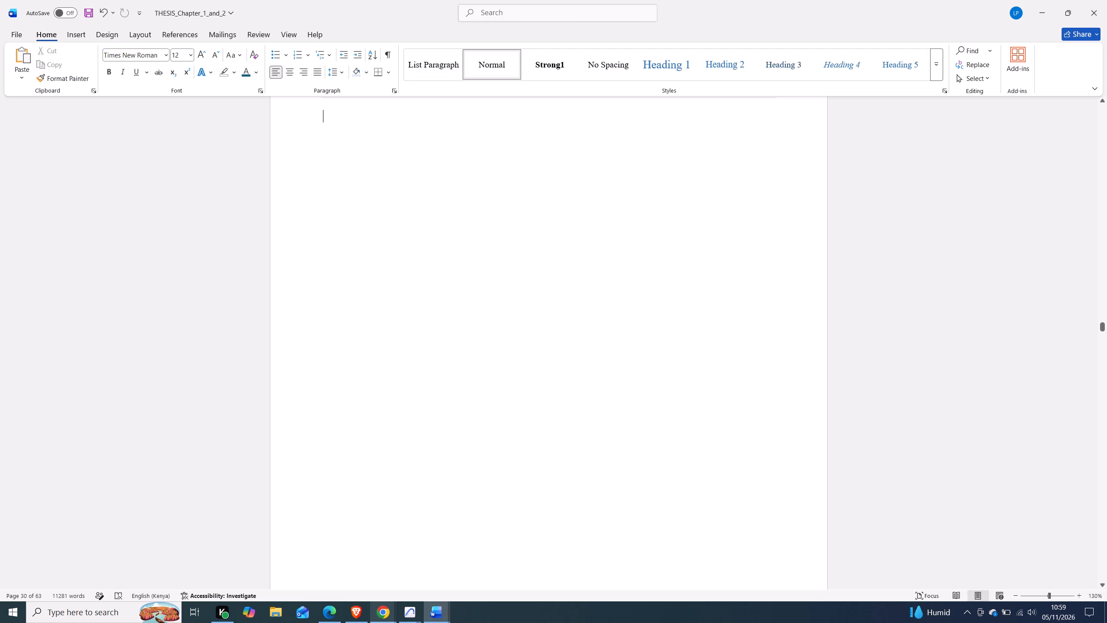
Recheck pages 18 to 20 and the Chapter Two: Literature Review heading to see which pages are blank.
{"action": "scroll", "coordinate": [568, 292], "scroll_direction": "up", "scroll_amount": 14}
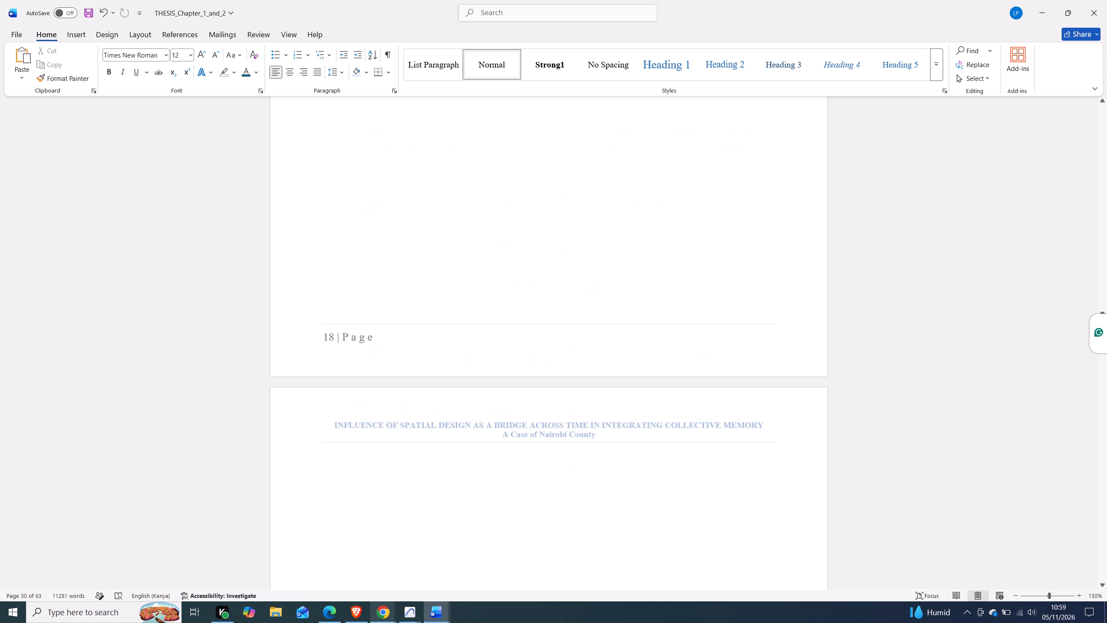
{"action": "scroll", "coordinate": [560, 283], "scroll_direction": "up", "scroll_amount": 4}
{"action": "scroll", "coordinate": [560, 283], "scroll_direction": "down", "scroll_amount": 20}
{"action": "scroll", "coordinate": [560, 283], "scroll_direction": "down", "scroll_amount": 3}
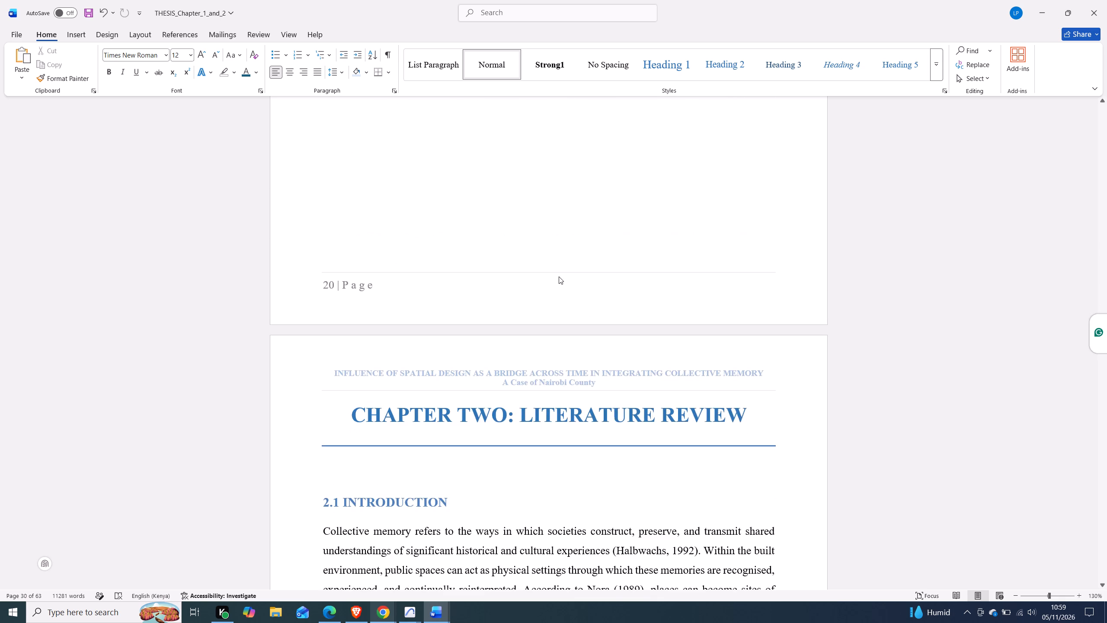
{"action": "scroll", "coordinate": [559, 276], "scroll_direction": "up", "scroll_amount": 9}
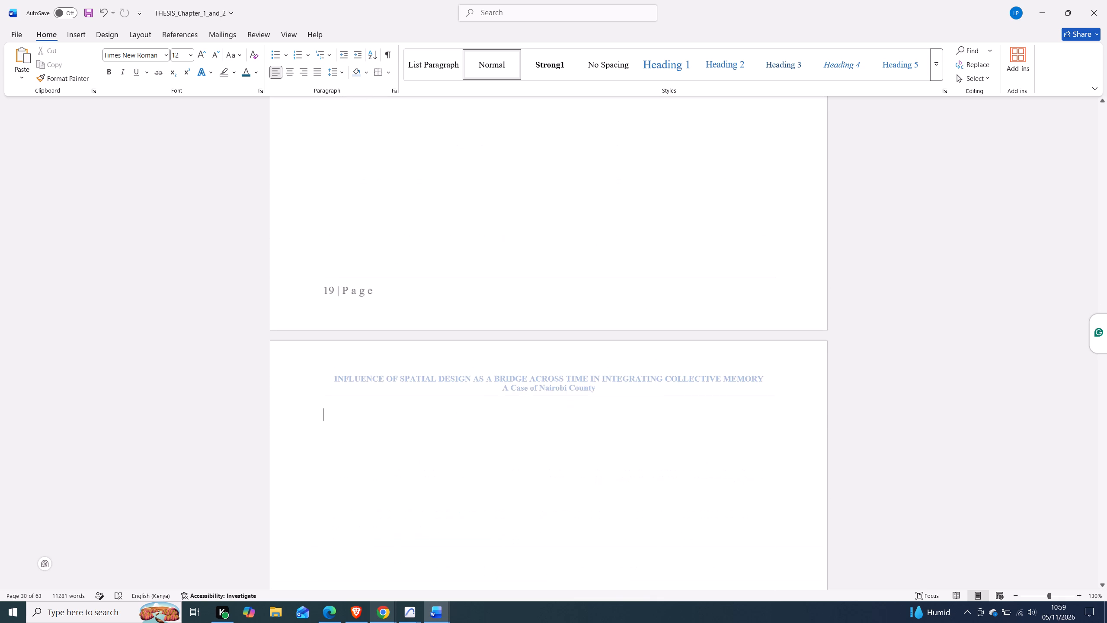
{"action": "scroll", "coordinate": [553, 295], "scroll_direction": "down", "scroll_amount": 5}
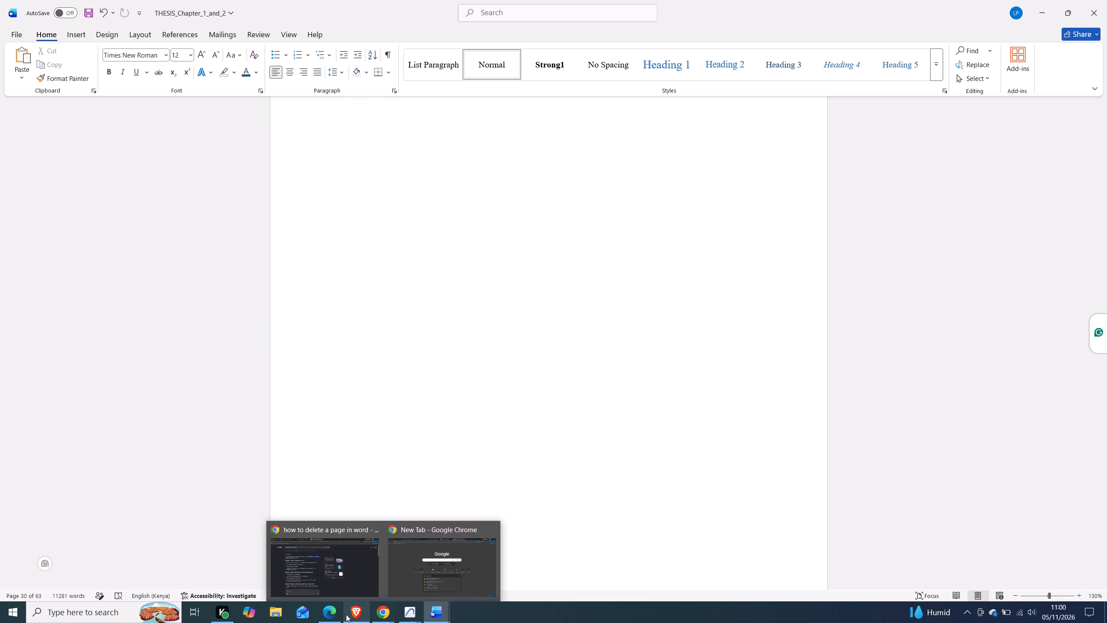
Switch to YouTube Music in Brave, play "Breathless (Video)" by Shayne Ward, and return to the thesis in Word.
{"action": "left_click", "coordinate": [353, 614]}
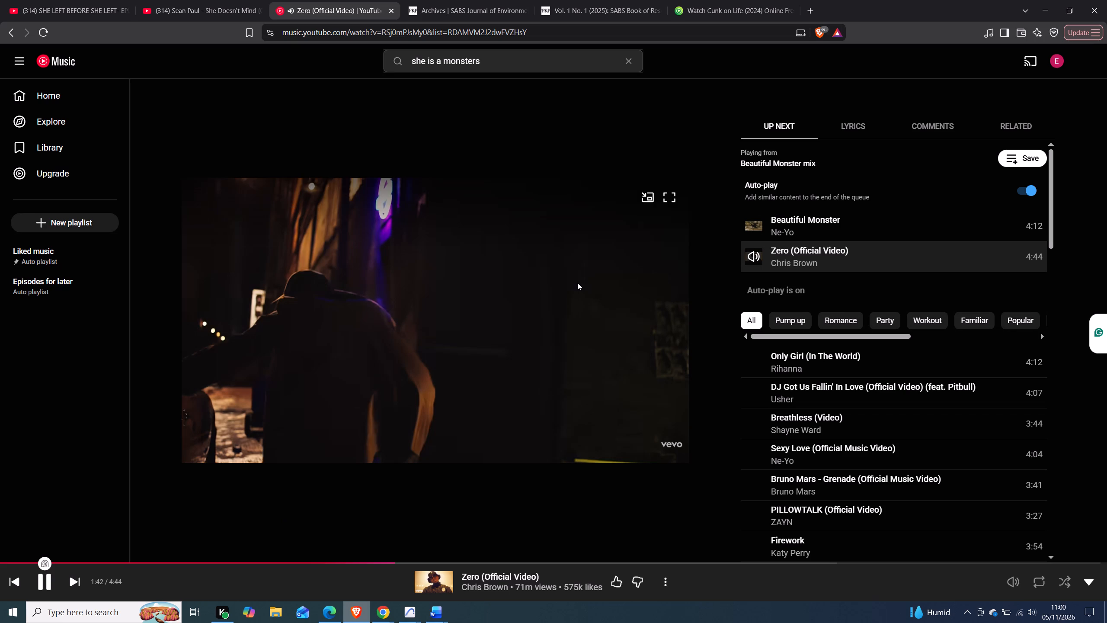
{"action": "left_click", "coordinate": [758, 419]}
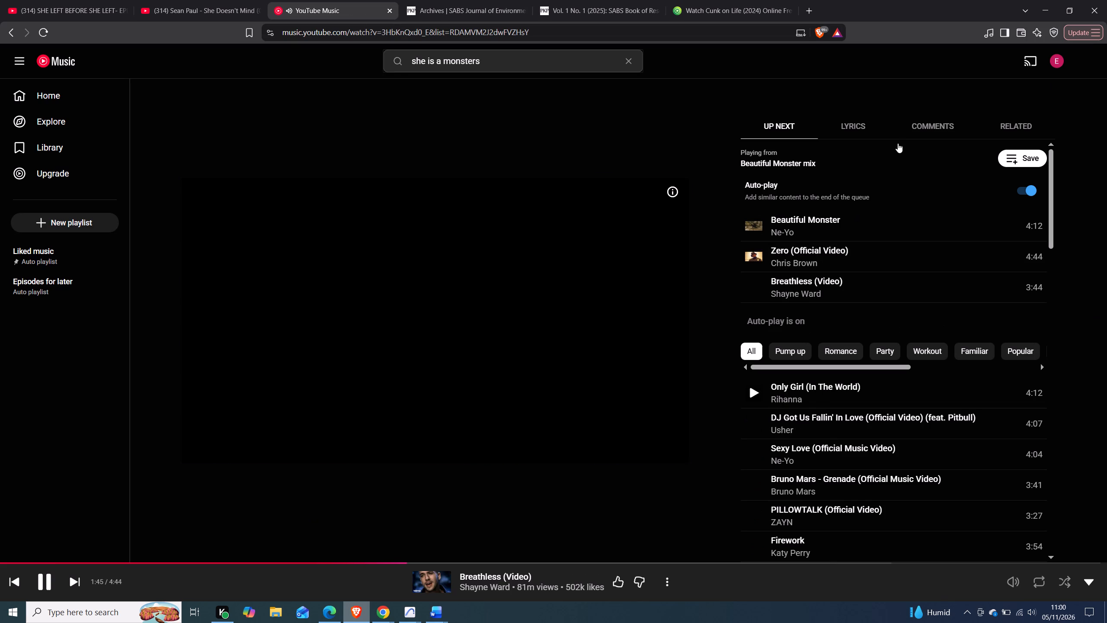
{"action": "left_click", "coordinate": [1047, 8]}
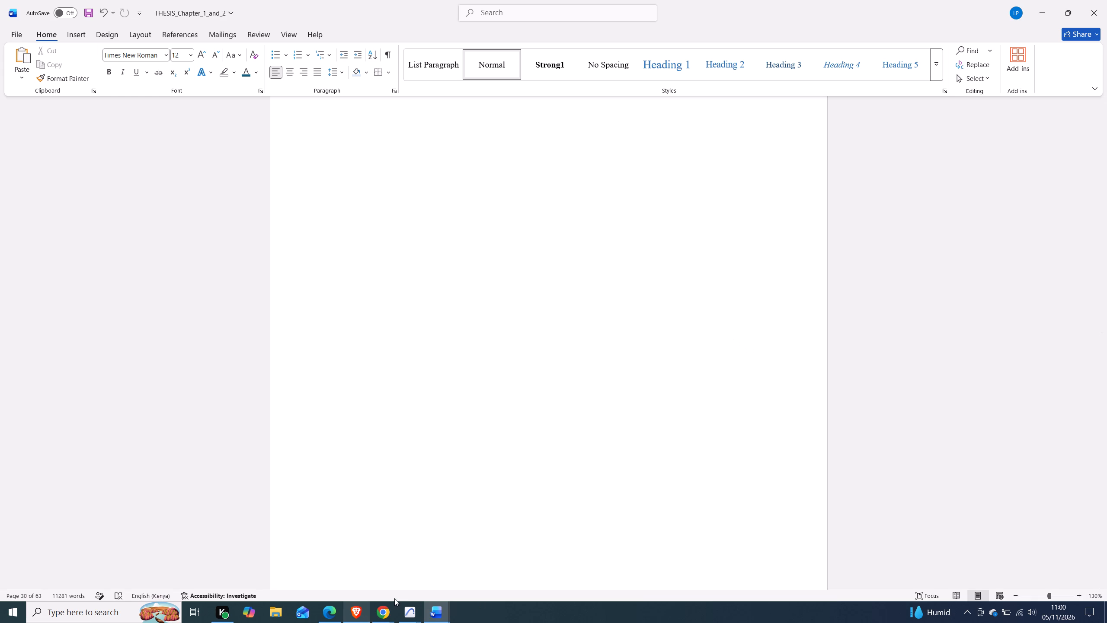
Reread the page deletion methods in the Chrome search results and return to the thesis in Word.
{"action": "left_click", "coordinate": [380, 609]}
{"action": "left_click", "coordinate": [368, 562]}
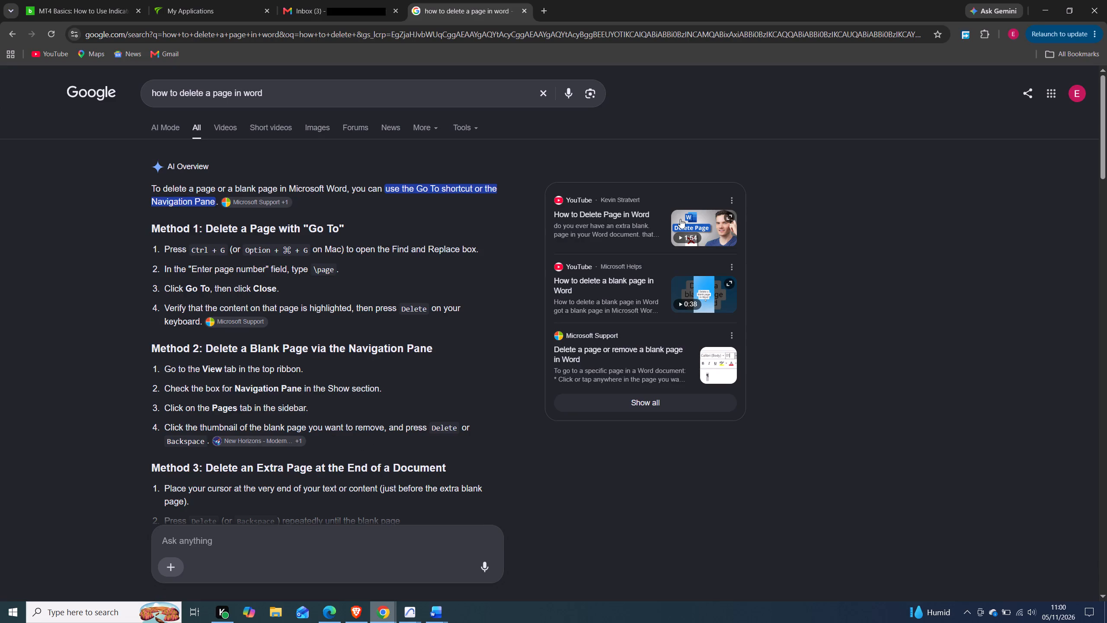
{"action": "left_click", "coordinate": [1042, 3]}
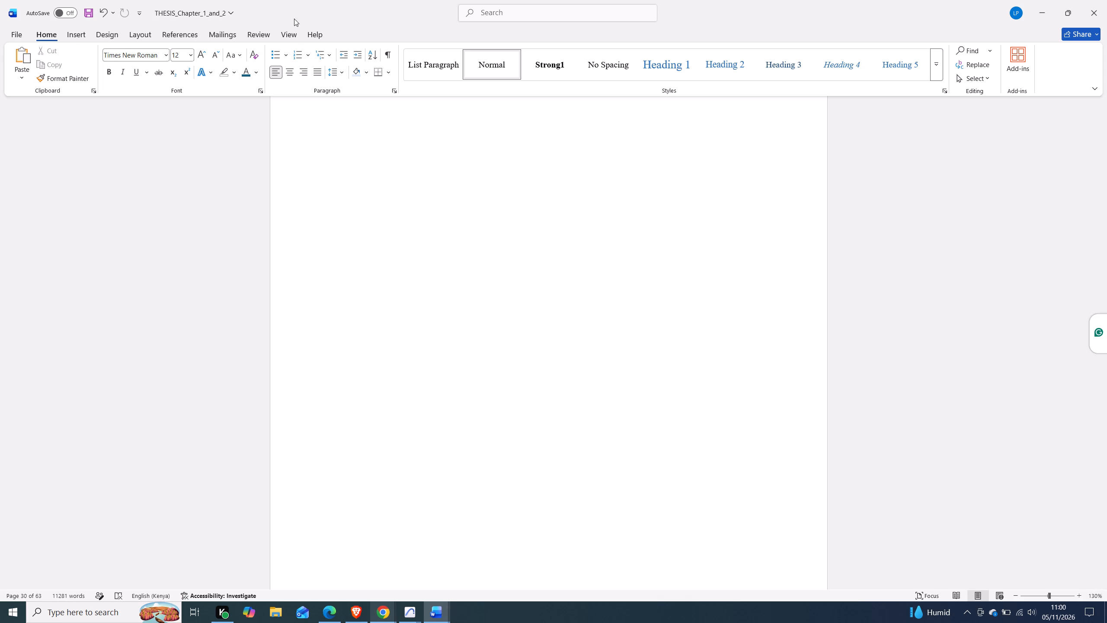
Switch the thesis to Read Mode, then try to undo the view change.
{"action": "left_click", "coordinate": [293, 35]}
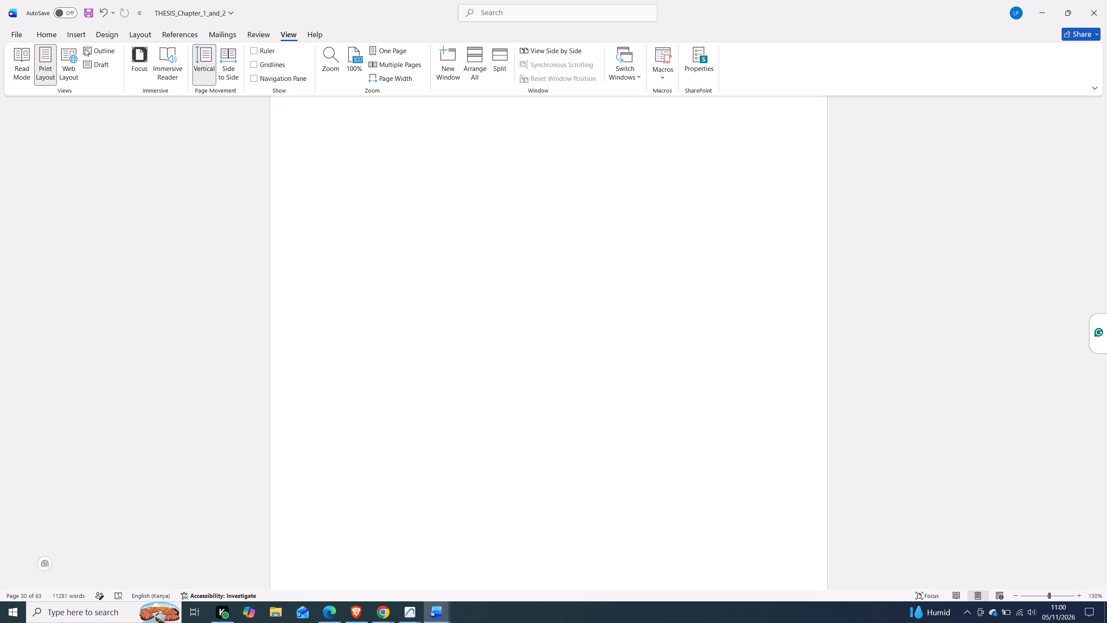
{"action": "left_click", "coordinate": [13, 56]}
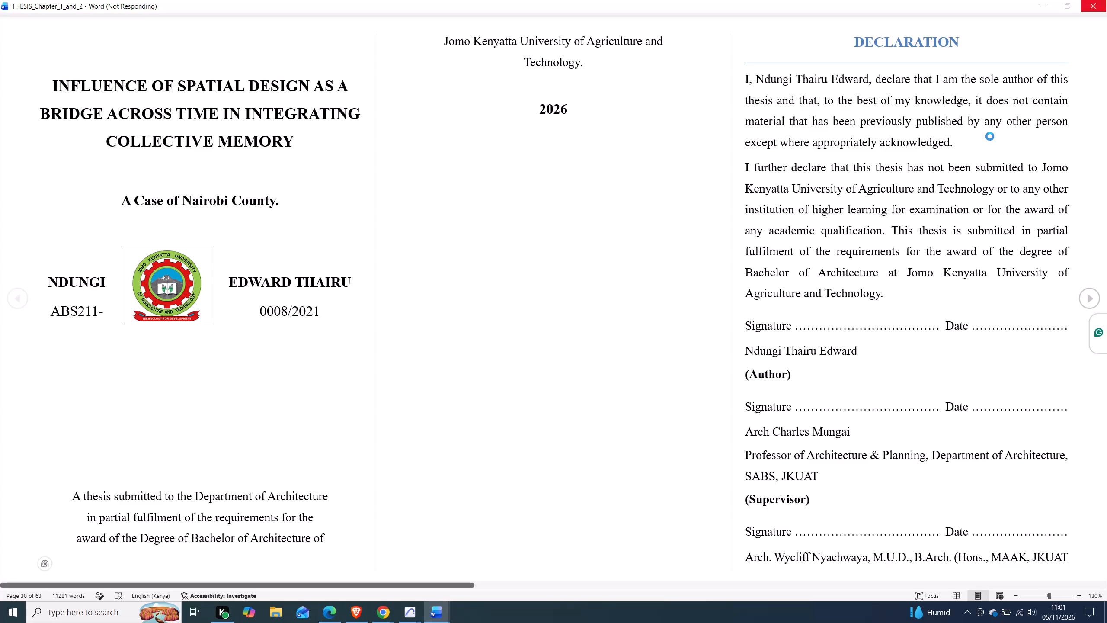
{"action": "key", "text": "ctrl+z"}
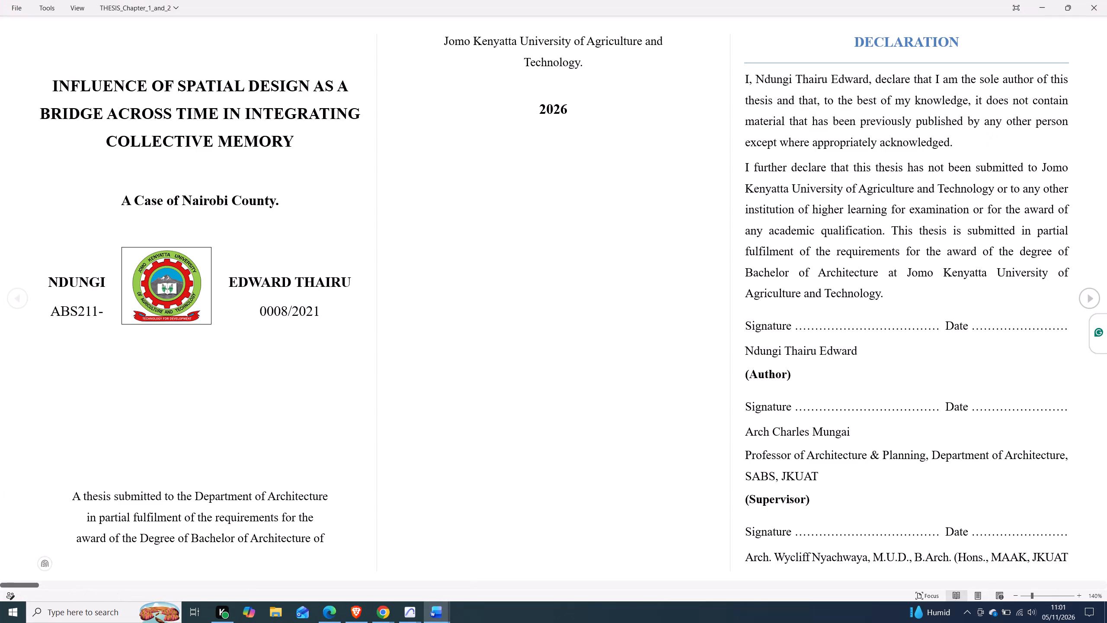
{"action": "left_click", "coordinate": [18, 7]}
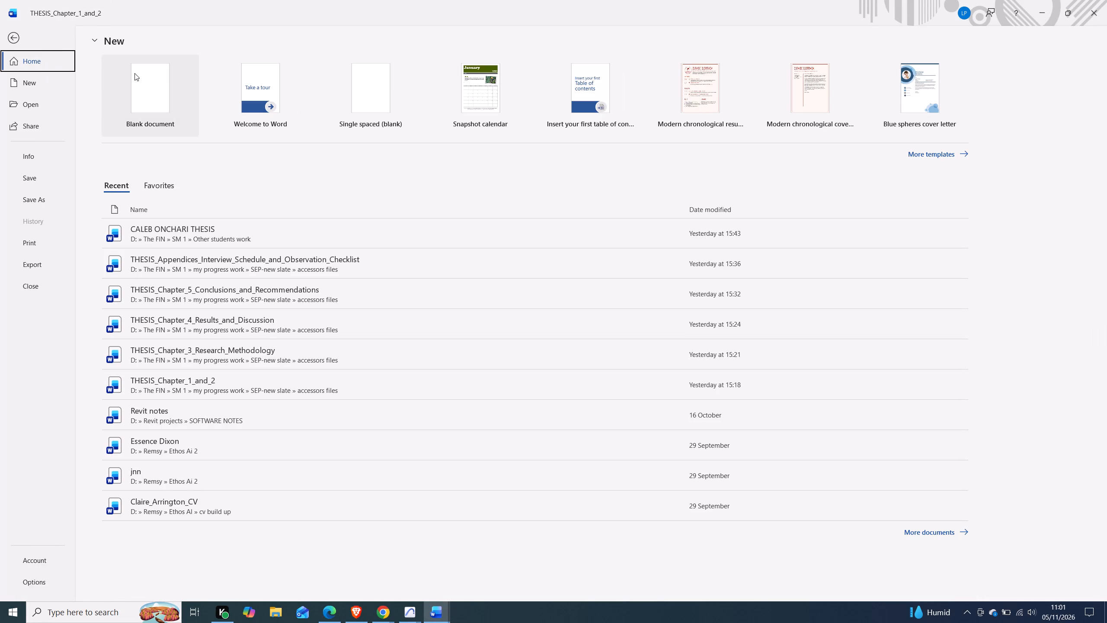
{"action": "left_click", "coordinate": [15, 38]}
Show the Navigation Pane in Read Mode and change the layout to Paper Layout.
{"action": "left_click", "coordinate": [76, 10]}
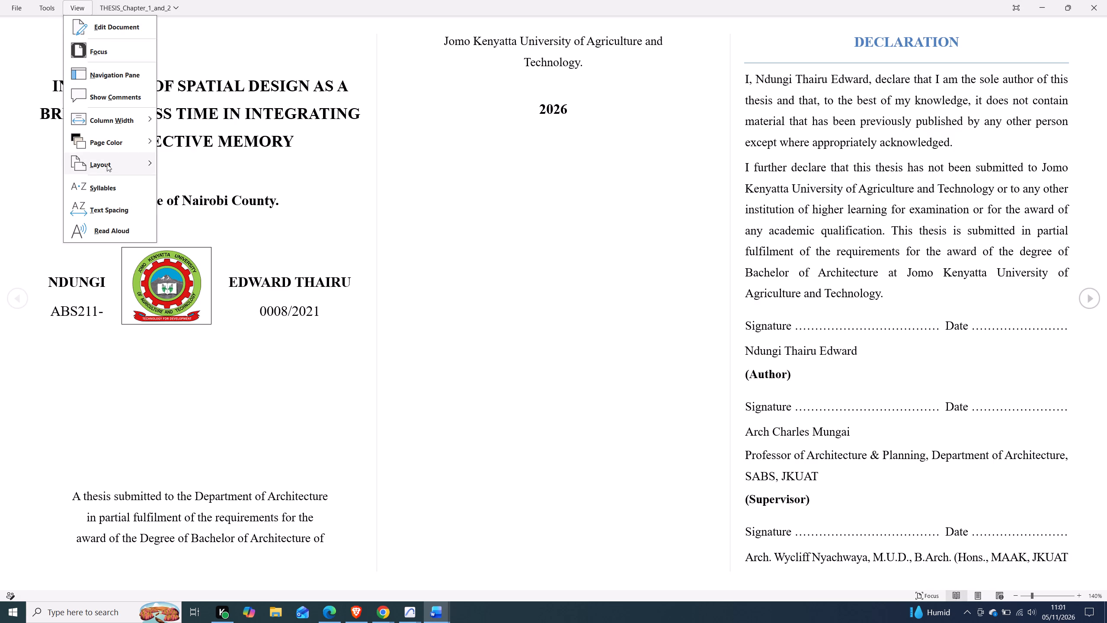
{"action": "left_click", "coordinate": [107, 76]}
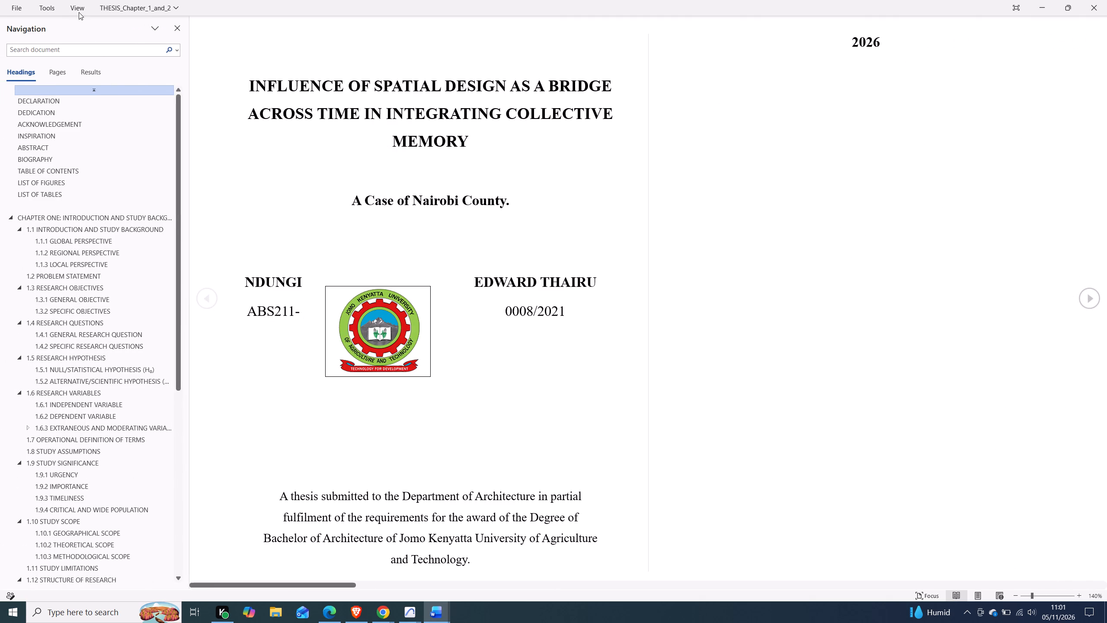
{"action": "left_click", "coordinate": [77, 10]}
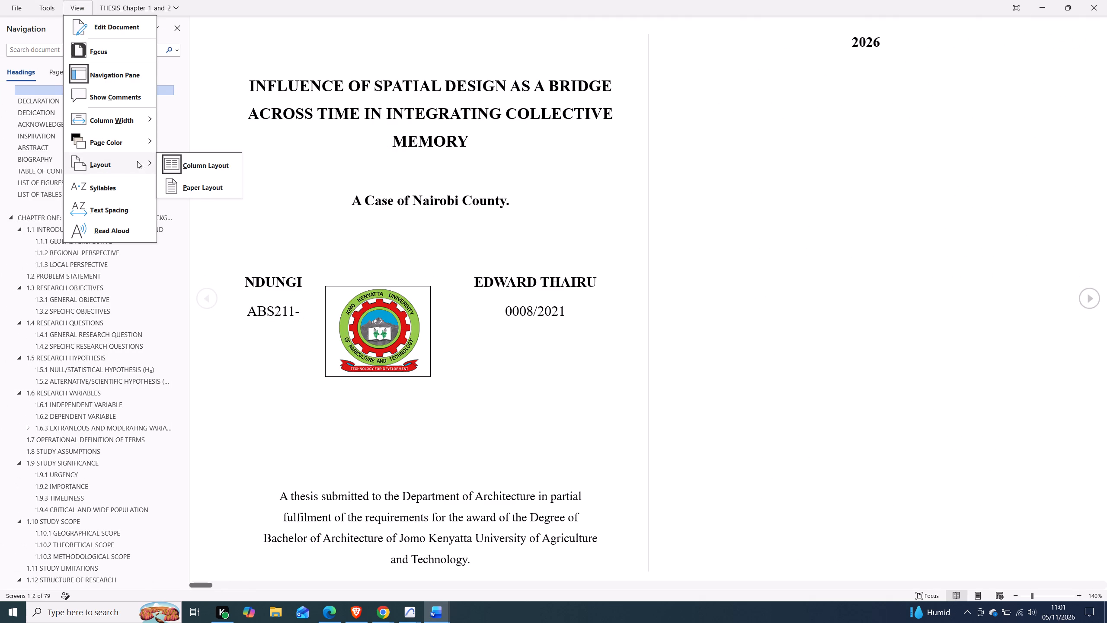
{"action": "left_click", "coordinate": [192, 191]}
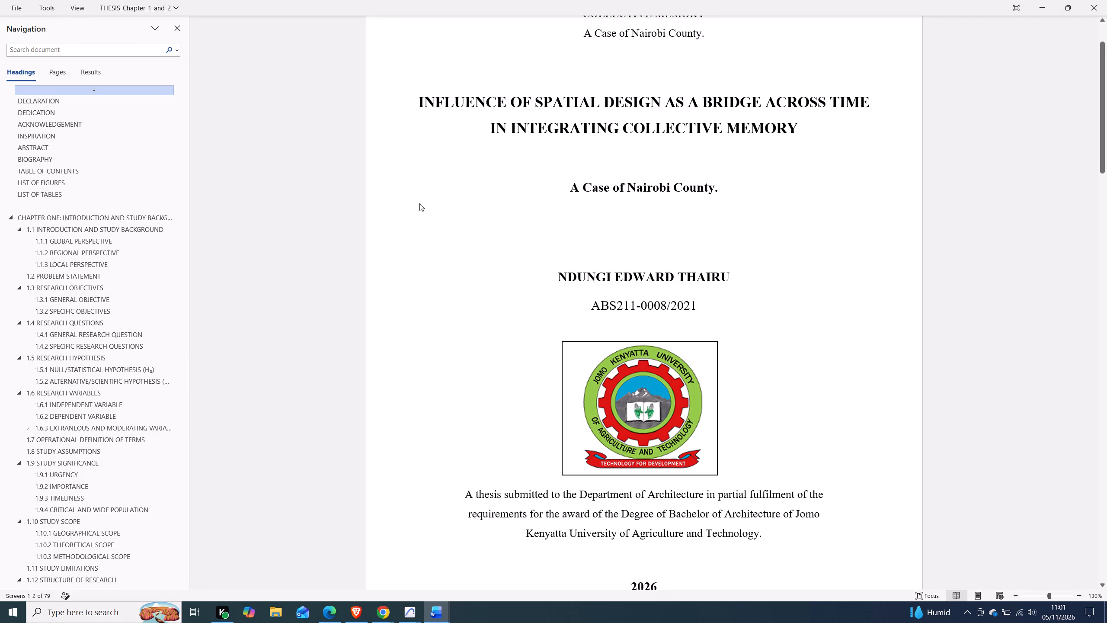
Look over the front pages in Paper Layout, then close the Navigation Pane.
{"action": "scroll", "coordinate": [497, 210], "scroll_direction": "down", "scroll_amount": 8}
{"action": "scroll", "coordinate": [576, 240], "scroll_direction": "down", "scroll_amount": 12}
{"action": "scroll", "coordinate": [593, 295], "scroll_direction": "down", "scroll_amount": 4}
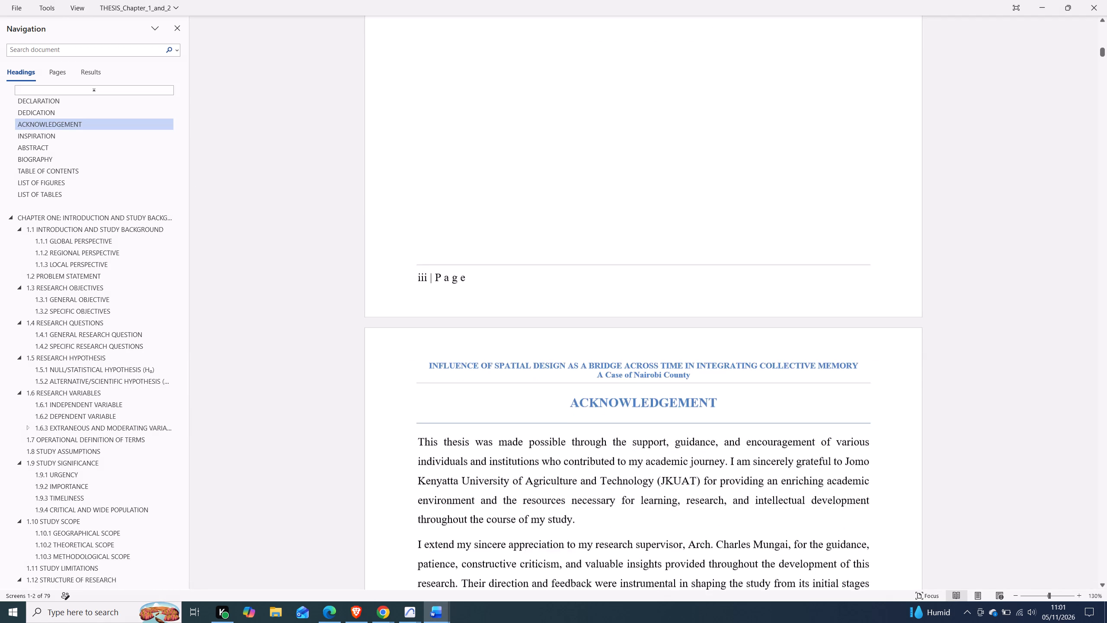
{"action": "scroll", "coordinate": [593, 296], "scroll_direction": "up", "scroll_amount": 5}
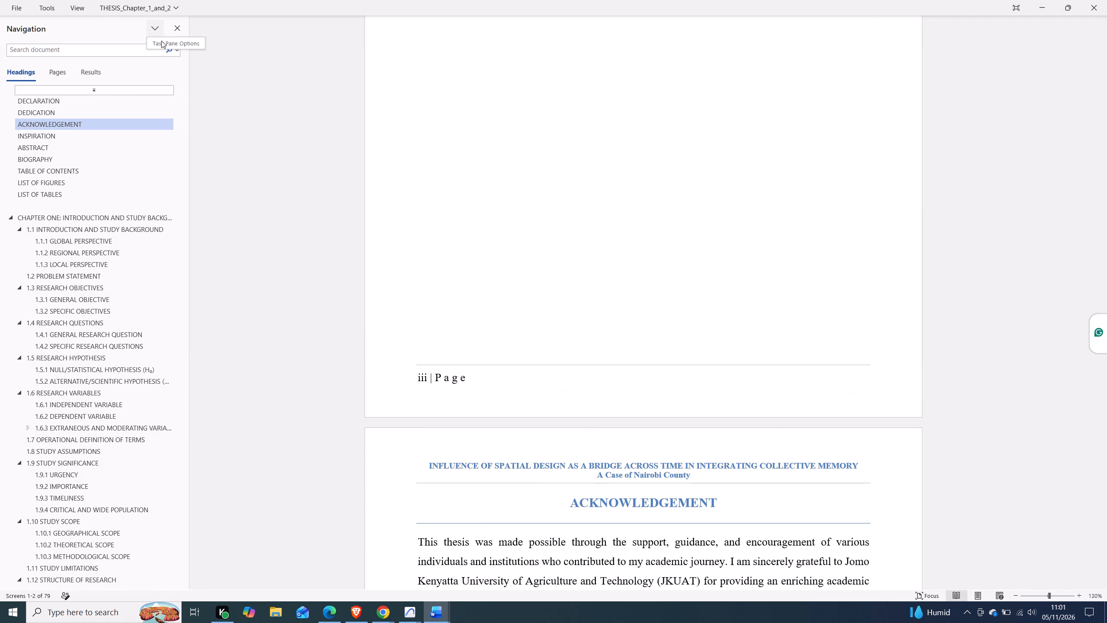
{"action": "left_click", "coordinate": [174, 31]}
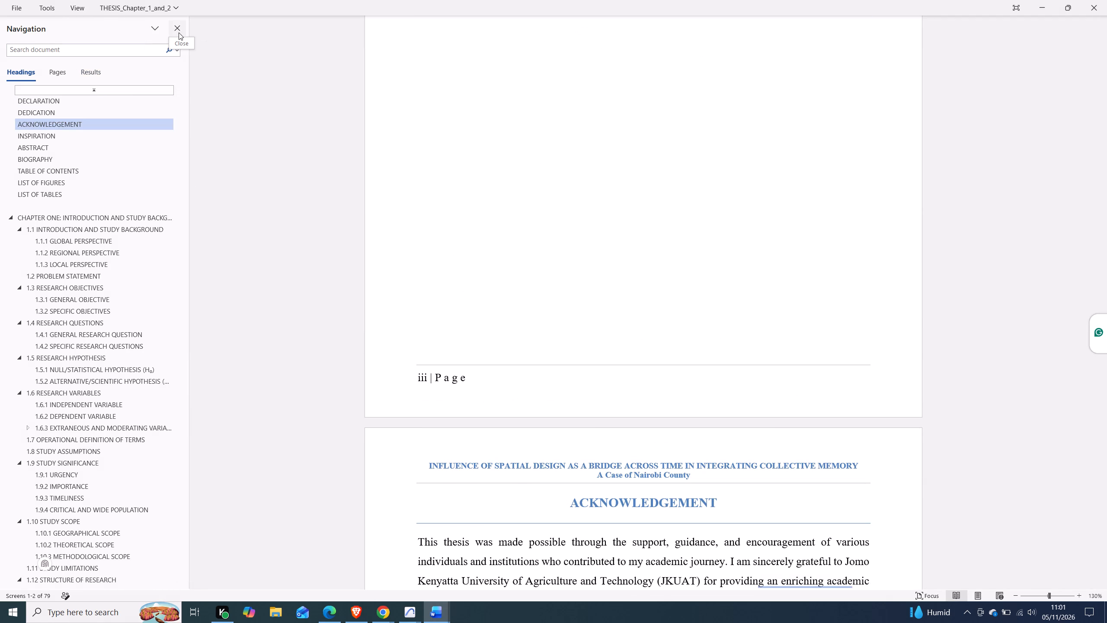
{"action": "left_click", "coordinate": [177, 30]}
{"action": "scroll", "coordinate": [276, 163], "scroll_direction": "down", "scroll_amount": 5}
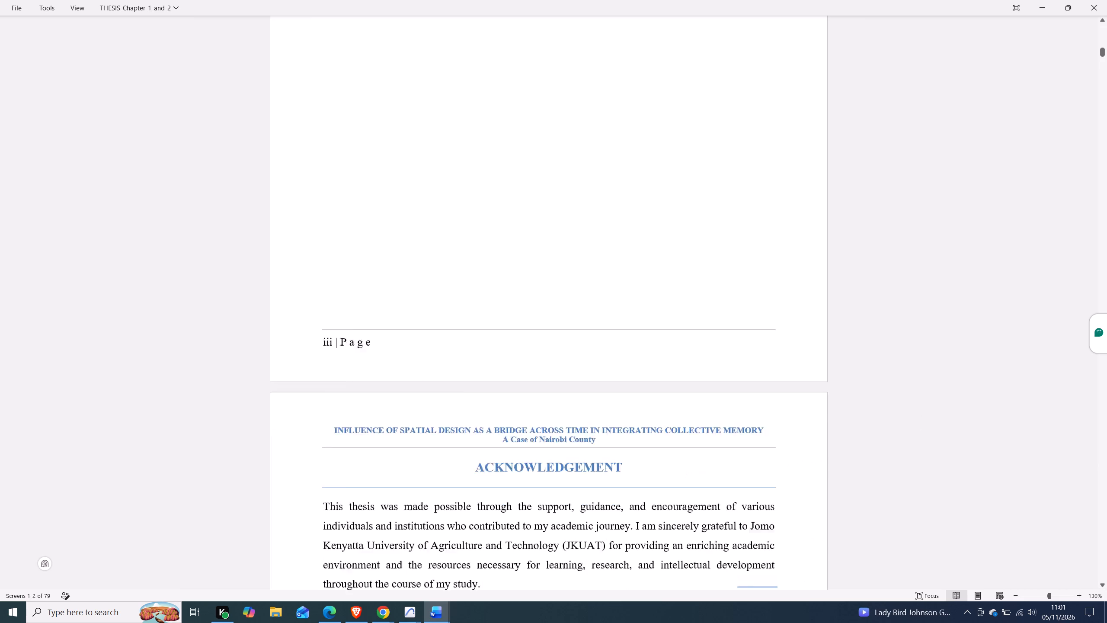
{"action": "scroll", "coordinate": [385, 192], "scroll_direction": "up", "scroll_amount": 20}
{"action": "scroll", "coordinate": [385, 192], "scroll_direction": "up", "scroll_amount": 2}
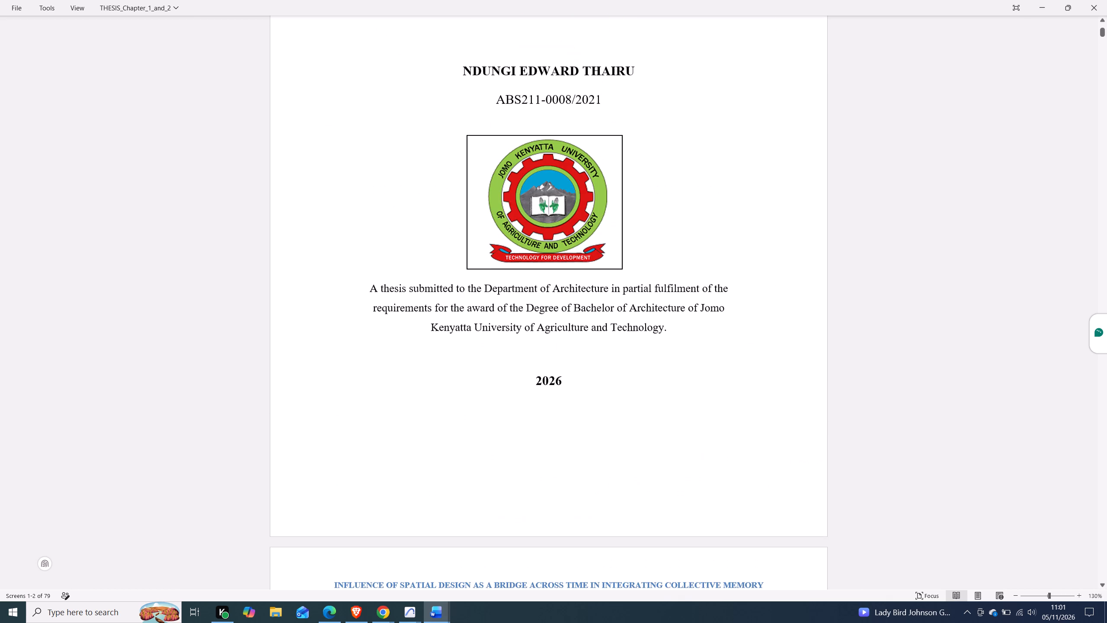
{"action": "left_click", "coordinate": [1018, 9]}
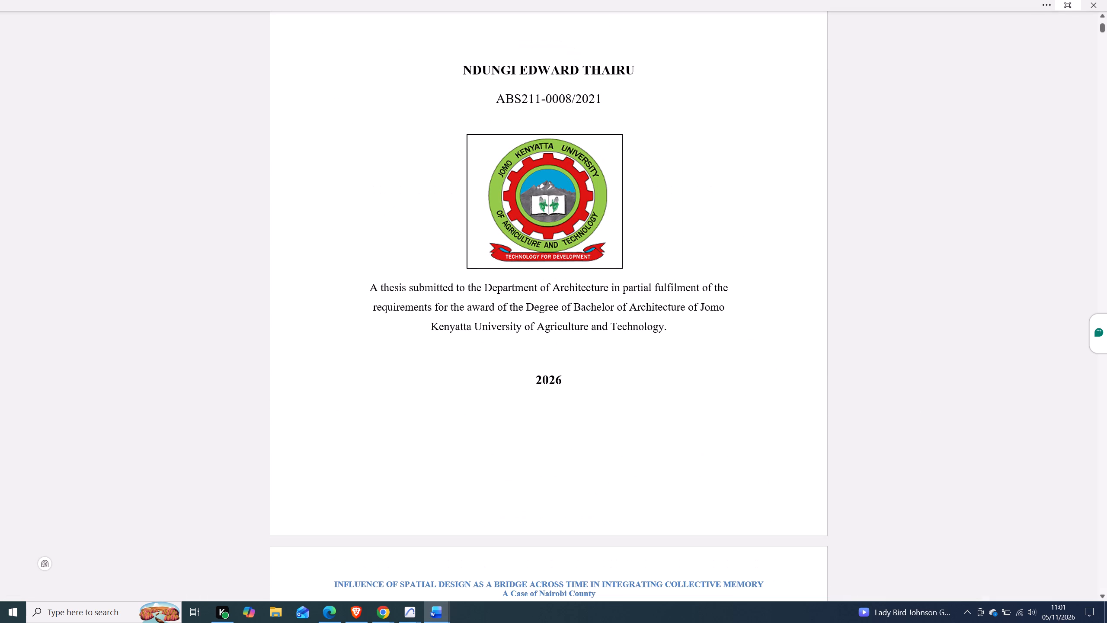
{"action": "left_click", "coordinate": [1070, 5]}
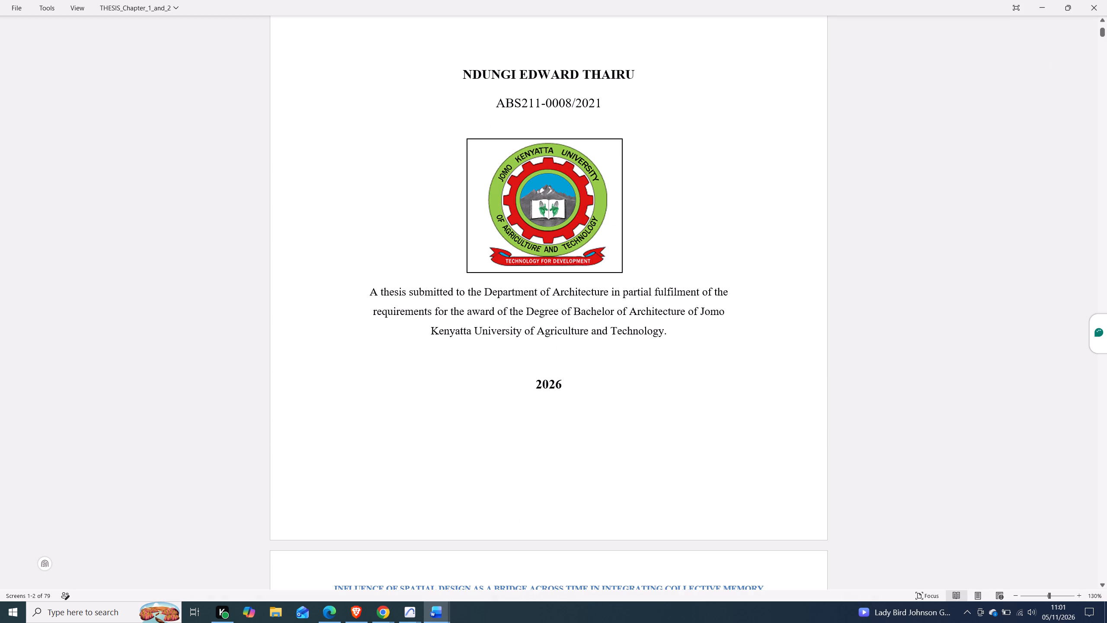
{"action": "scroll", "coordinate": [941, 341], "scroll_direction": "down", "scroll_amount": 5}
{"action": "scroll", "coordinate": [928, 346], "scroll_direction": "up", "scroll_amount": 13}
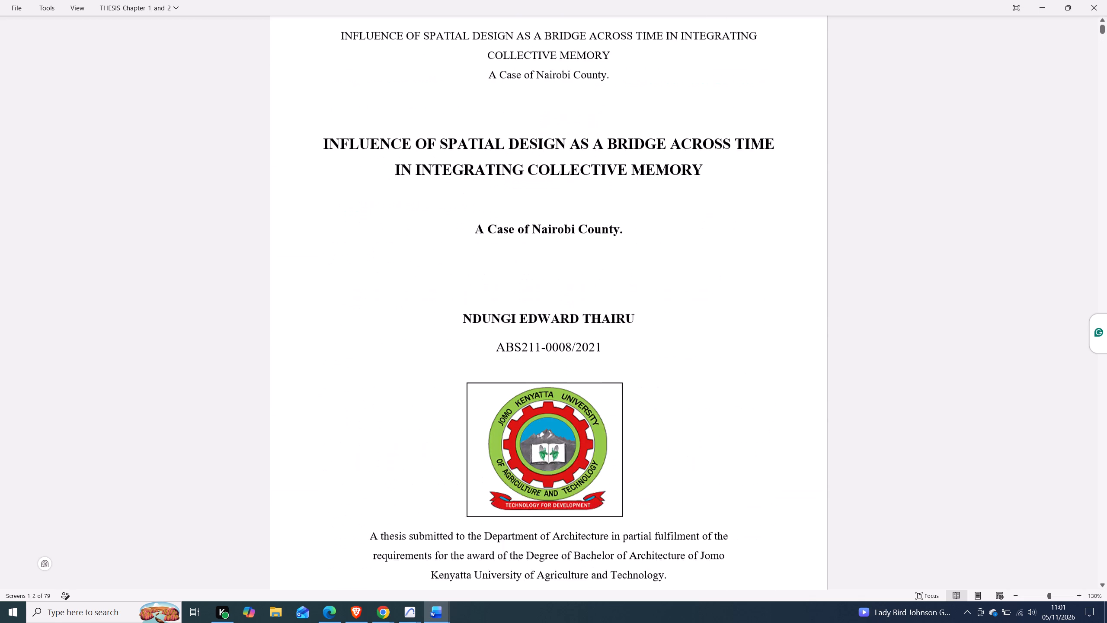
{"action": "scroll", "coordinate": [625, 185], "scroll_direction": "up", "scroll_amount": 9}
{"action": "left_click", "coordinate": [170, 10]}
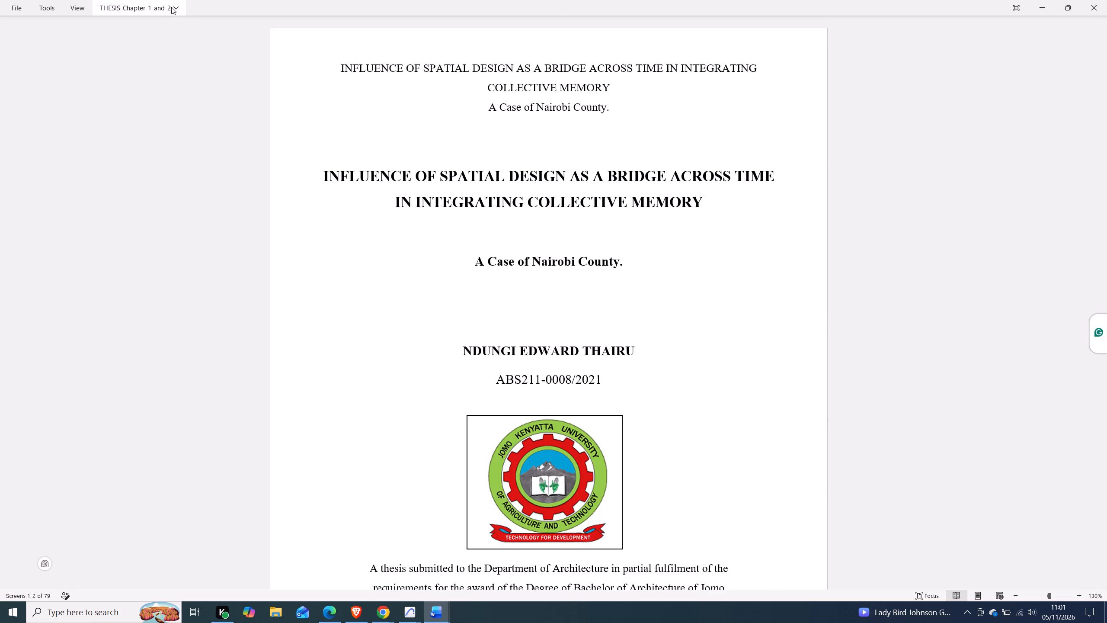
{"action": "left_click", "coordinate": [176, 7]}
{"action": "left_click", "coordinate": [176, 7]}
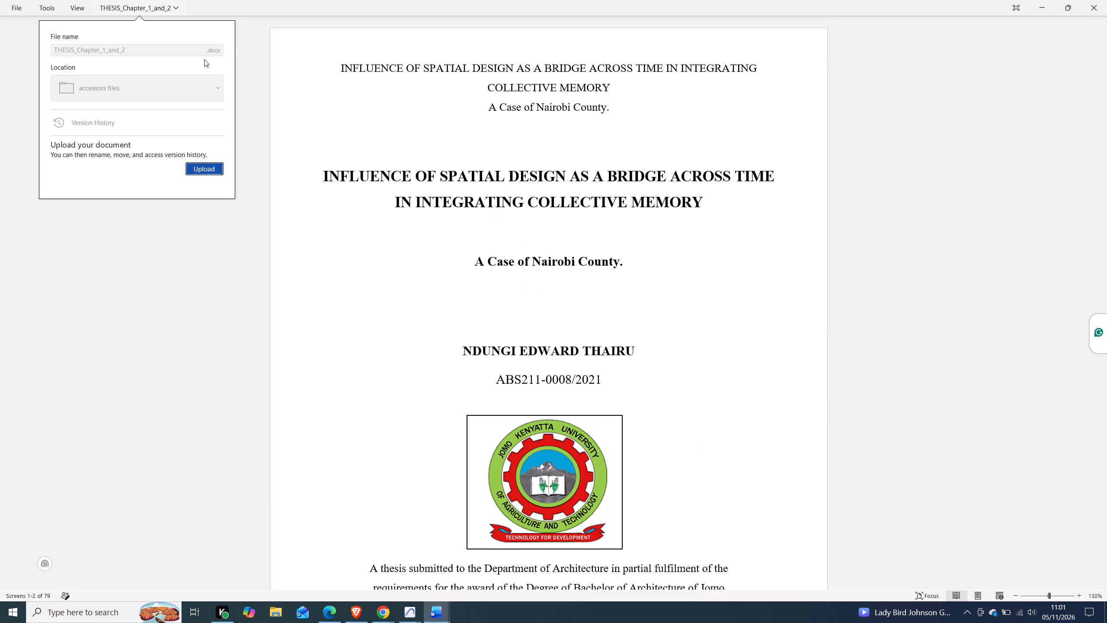
Leave Read Mode and return the thesis to editing in Print Layout.
{"action": "left_click", "coordinate": [78, 4]}
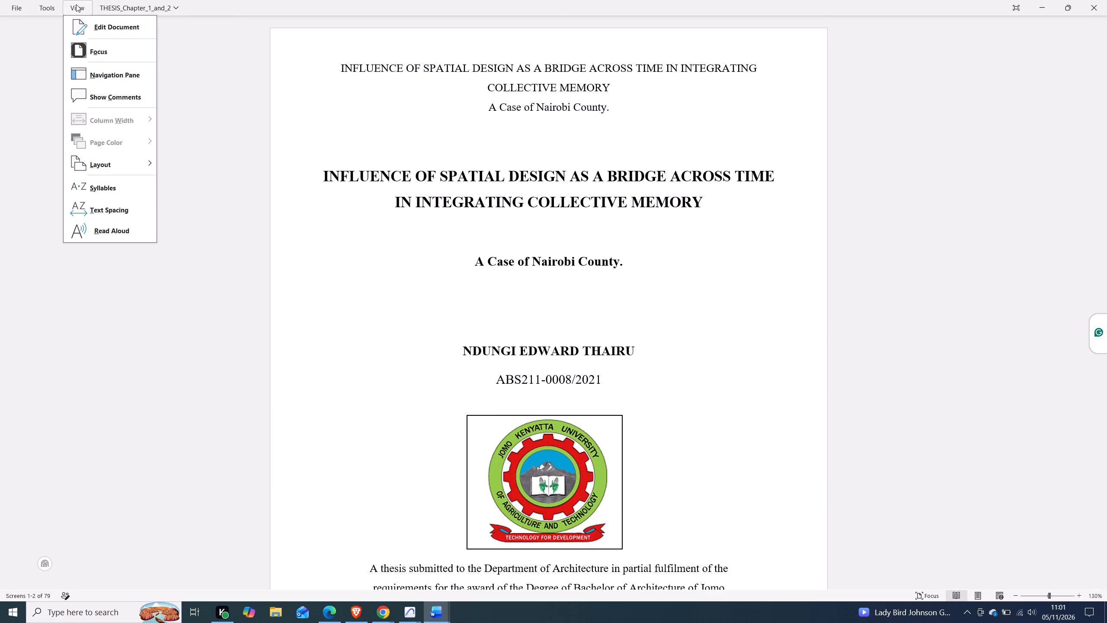
{"action": "left_click", "coordinate": [110, 29]}
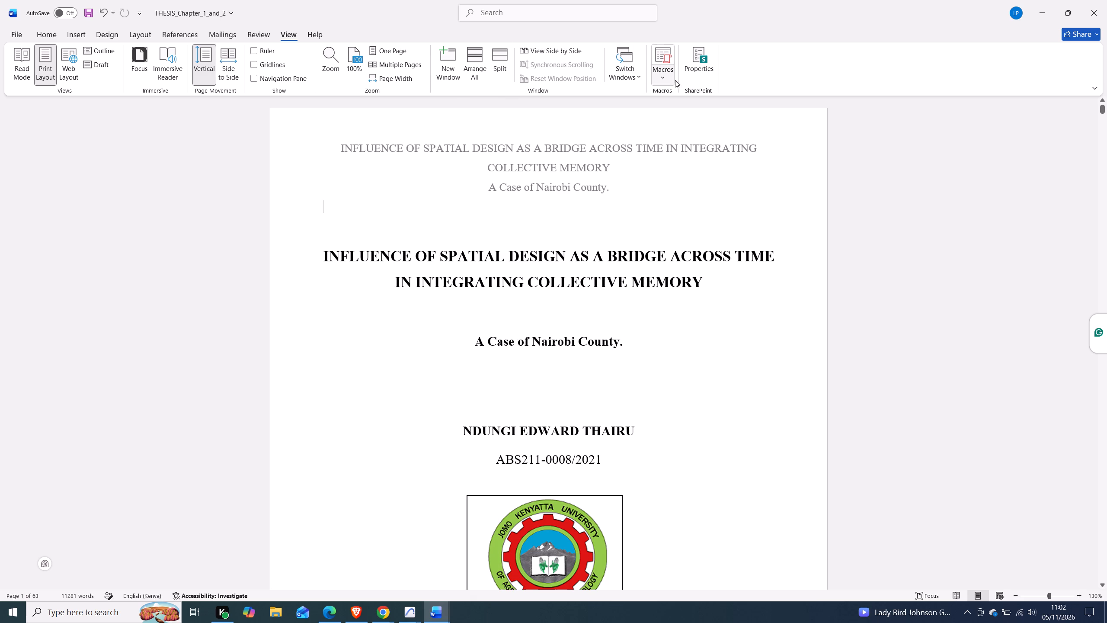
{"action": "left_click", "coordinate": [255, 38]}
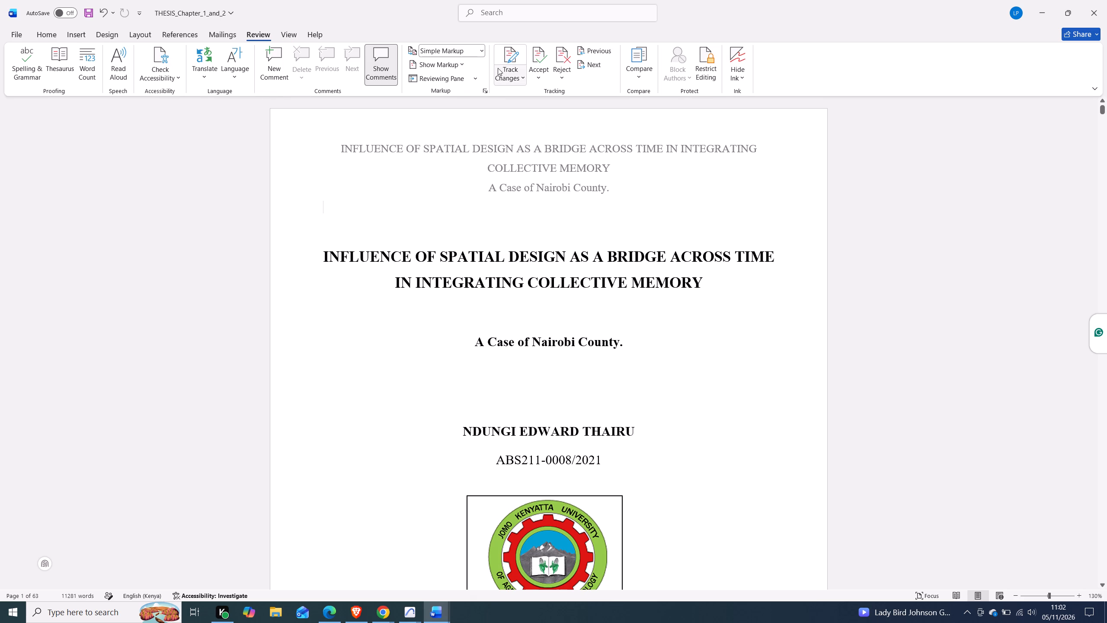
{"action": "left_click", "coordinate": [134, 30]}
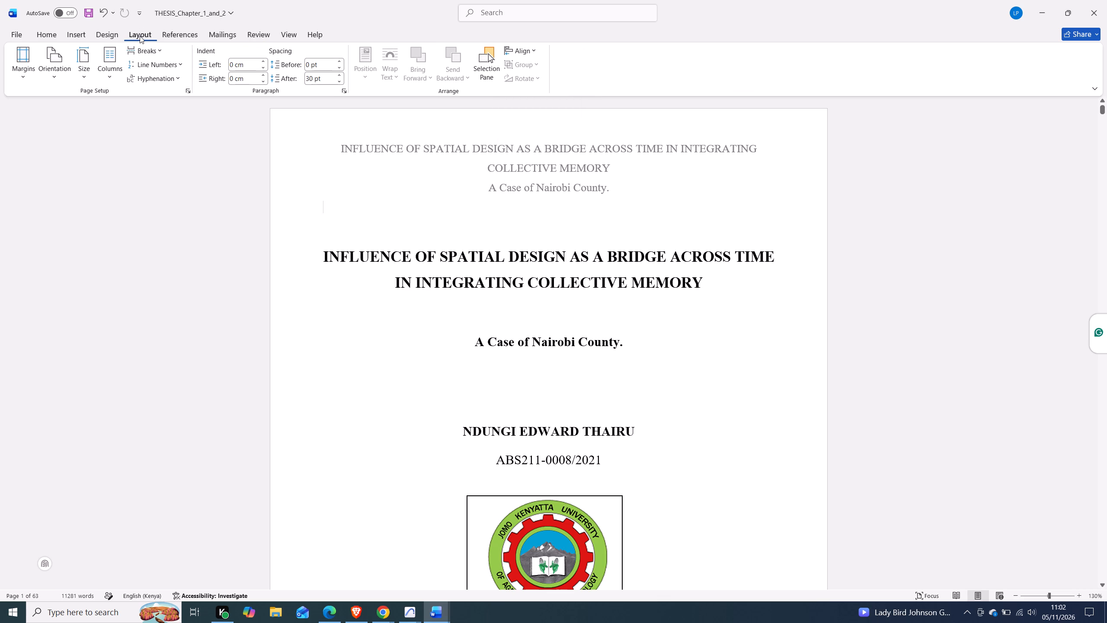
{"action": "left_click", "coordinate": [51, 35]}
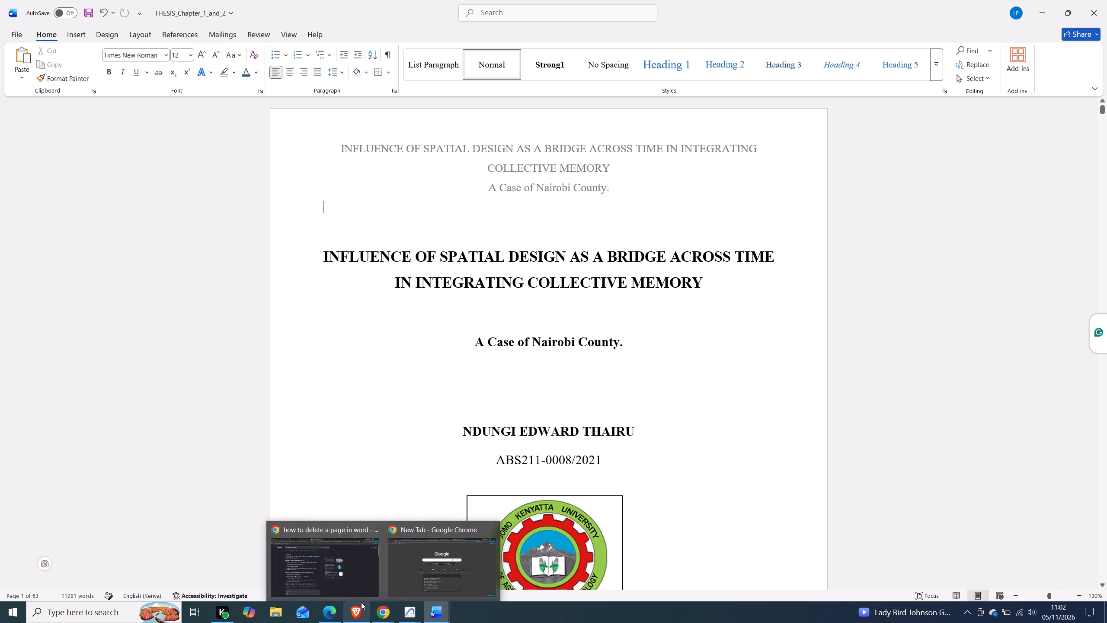
Switch to Brave and browse the upcoming songs in the YouTube Music queue.
{"action": "left_click", "coordinate": [358, 572]}
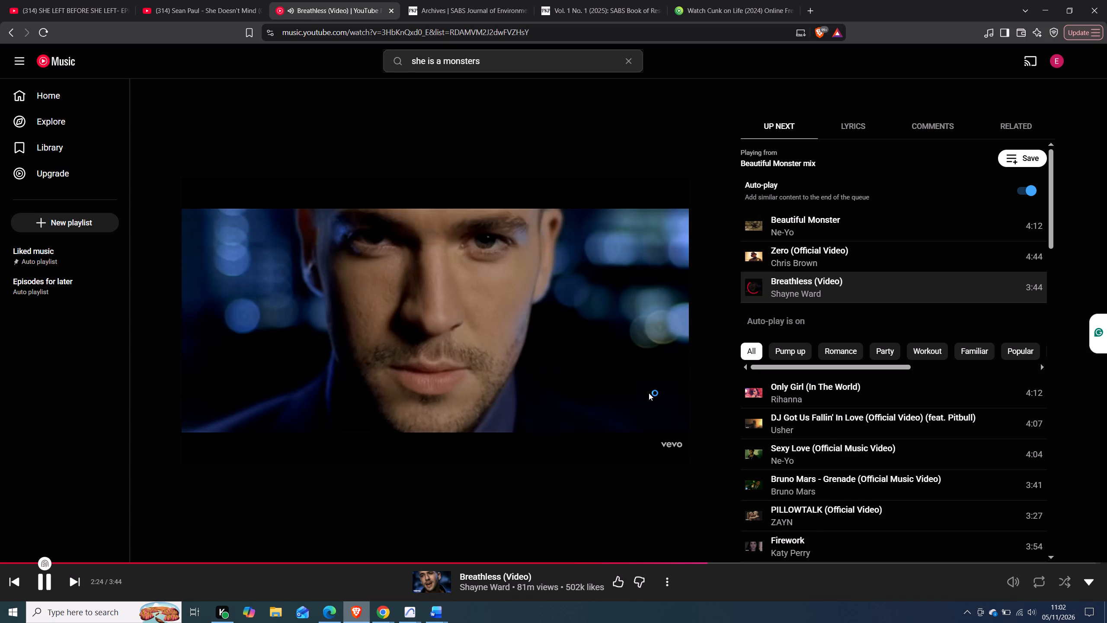
{"action": "scroll", "coordinate": [762, 389], "scroll_direction": "down", "scroll_amount": 3}
{"action": "scroll", "coordinate": [803, 382], "scroll_direction": "down", "scroll_amount": 1}
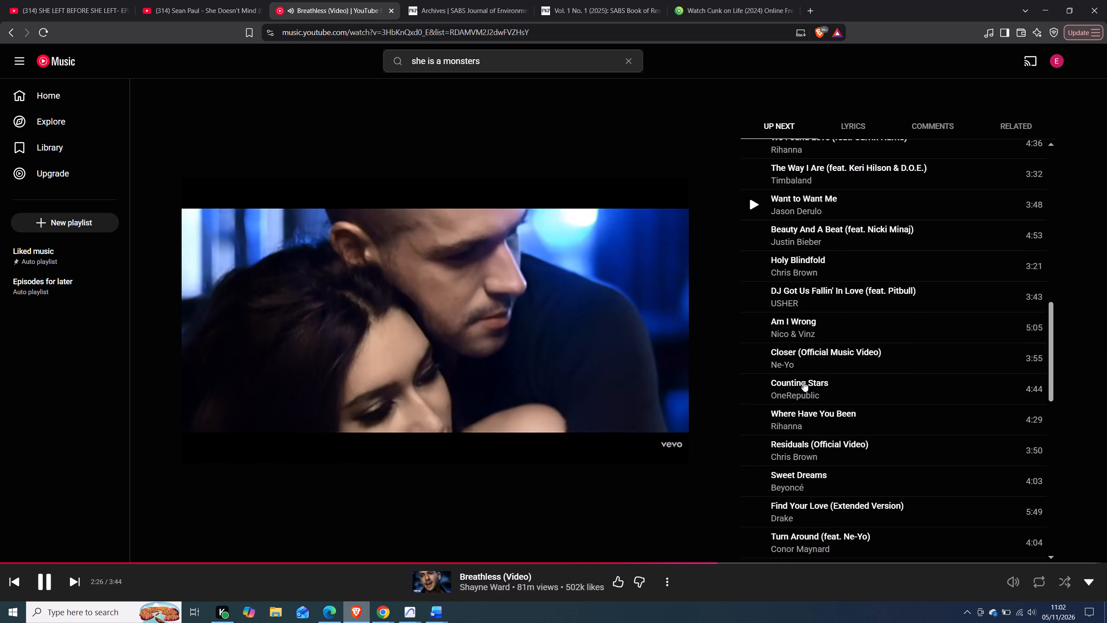
{"action": "scroll", "coordinate": [803, 382], "scroll_direction": "down", "scroll_amount": 6}
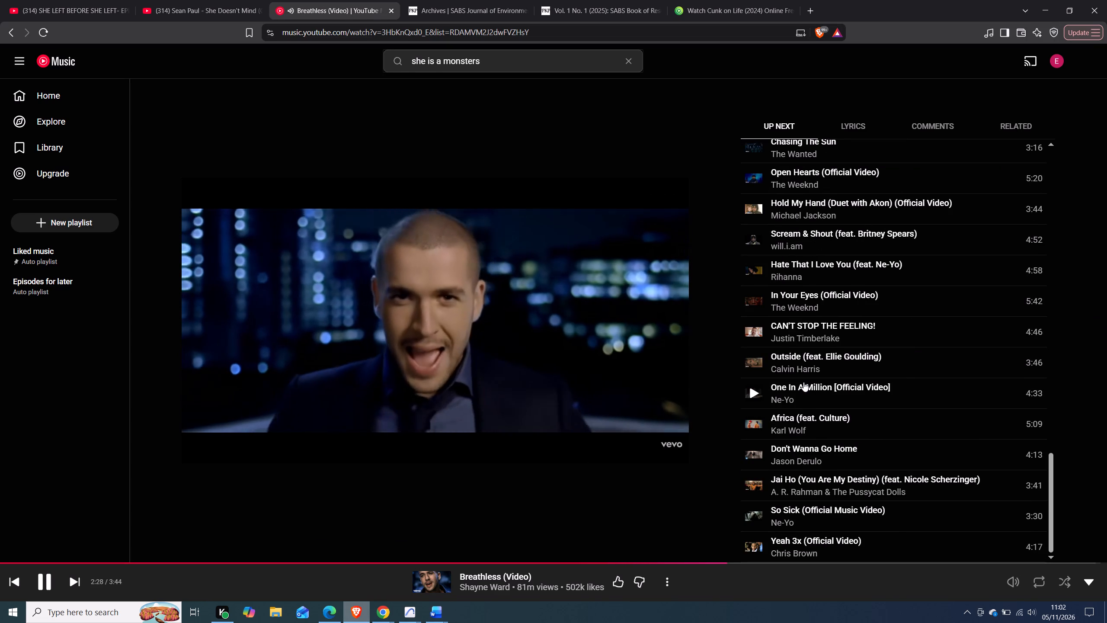
{"action": "scroll", "coordinate": [803, 382], "scroll_direction": "down", "scroll_amount": 6}
{"action": "left_click", "coordinate": [567, 296]}
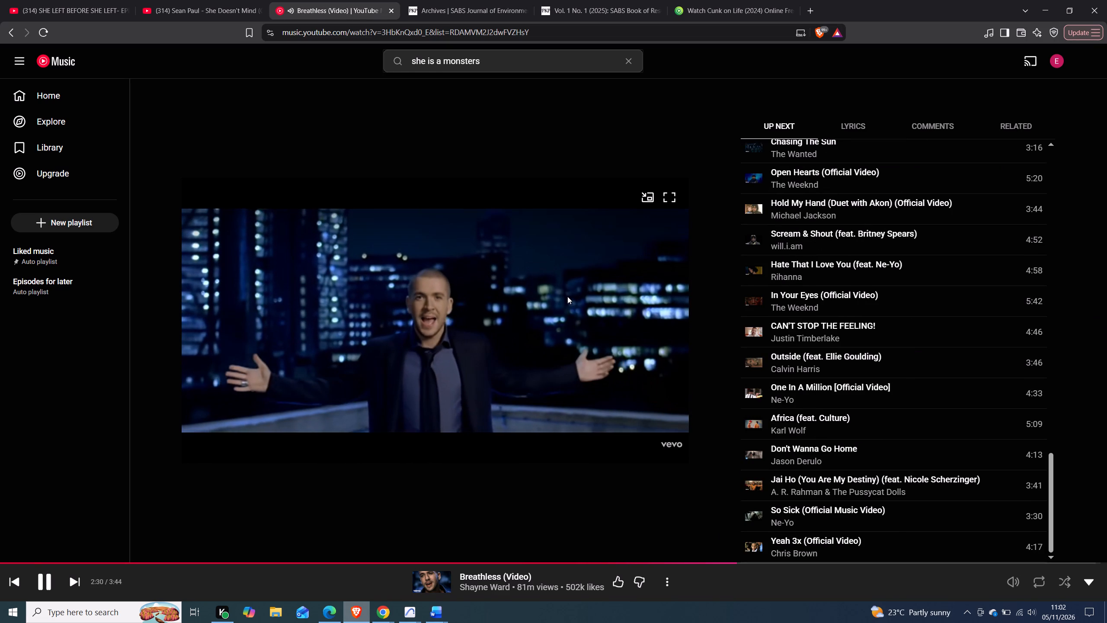
{"action": "scroll", "coordinate": [824, 303], "scroll_direction": "down", "scroll_amount": 9}
{"action": "scroll", "coordinate": [838, 293], "scroll_direction": "up", "scroll_amount": 1}
Open the recommended YouTube video "Moth To A Flame" by Swedish House Mafia and The Weeknd, and return to the thesis in Word.
{"action": "left_click", "coordinate": [208, 0]}
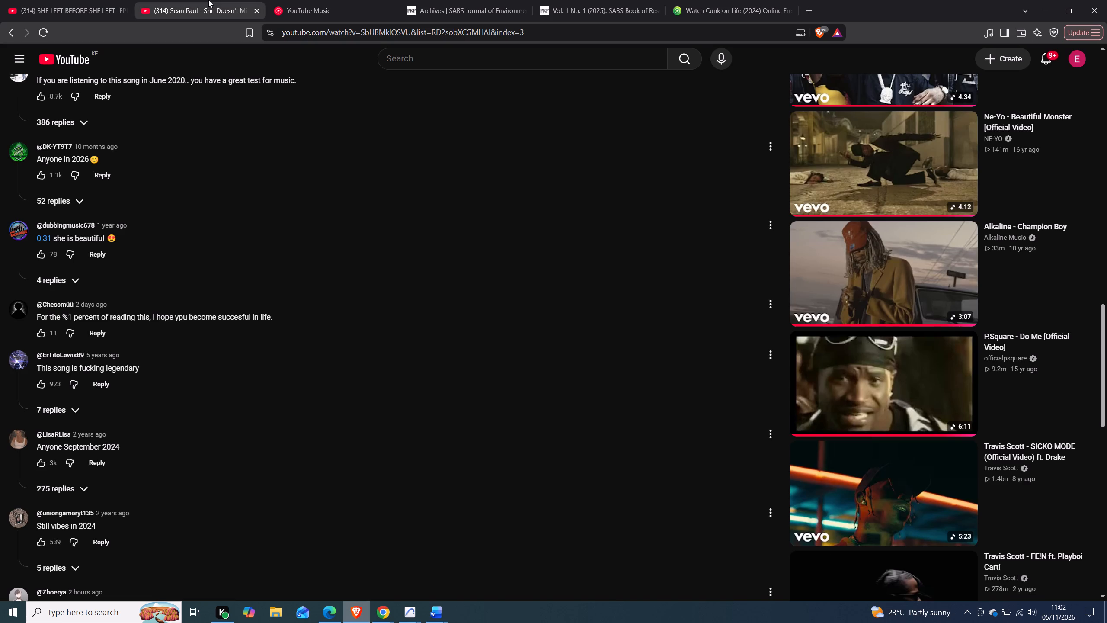
{"action": "scroll", "coordinate": [815, 364], "scroll_direction": "down", "scroll_amount": 3}
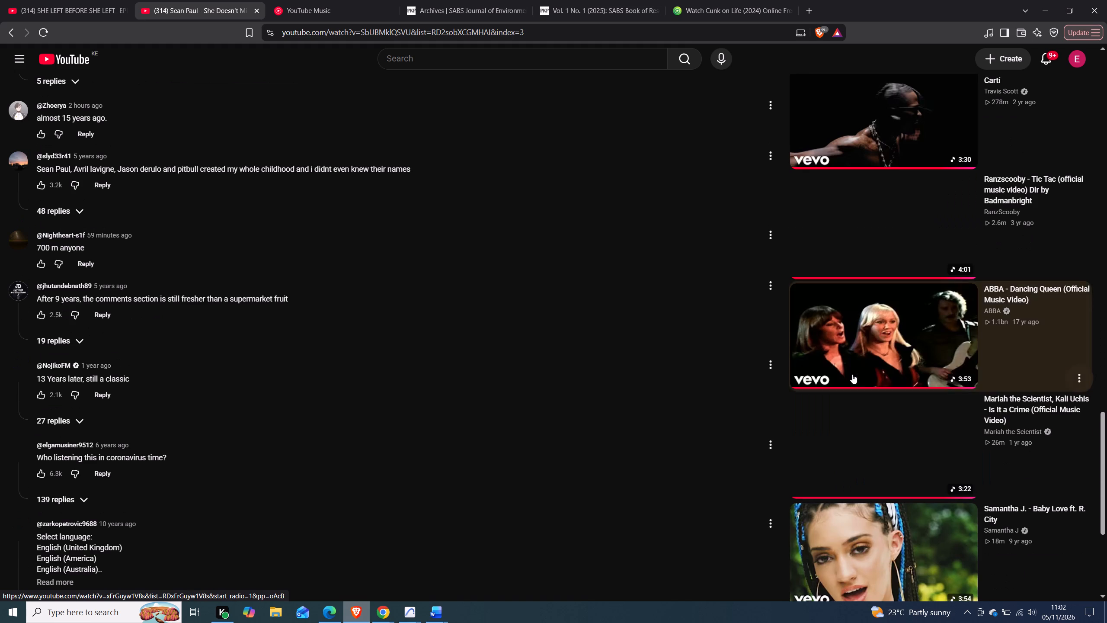
{"action": "scroll", "coordinate": [866, 353], "scroll_direction": "down", "scroll_amount": 3}
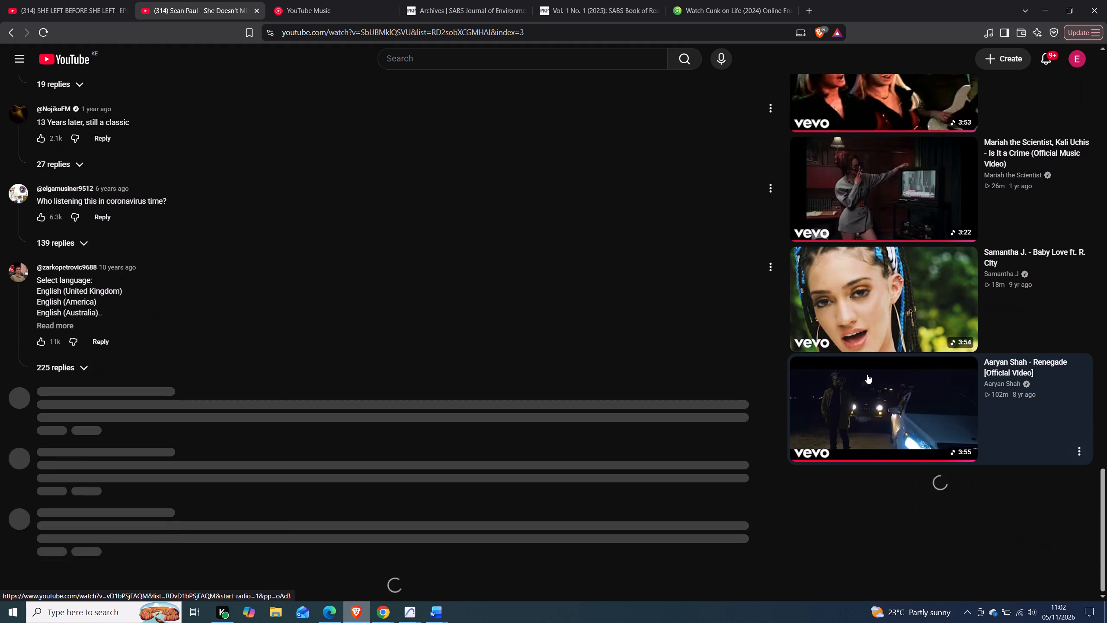
{"action": "scroll", "coordinate": [866, 379], "scroll_direction": "down", "scroll_amount": 1}
{"action": "scroll", "coordinate": [915, 404], "scroll_direction": "down", "scroll_amount": 1}
{"action": "scroll", "coordinate": [837, 298], "scroll_direction": "down", "scroll_amount": 1}
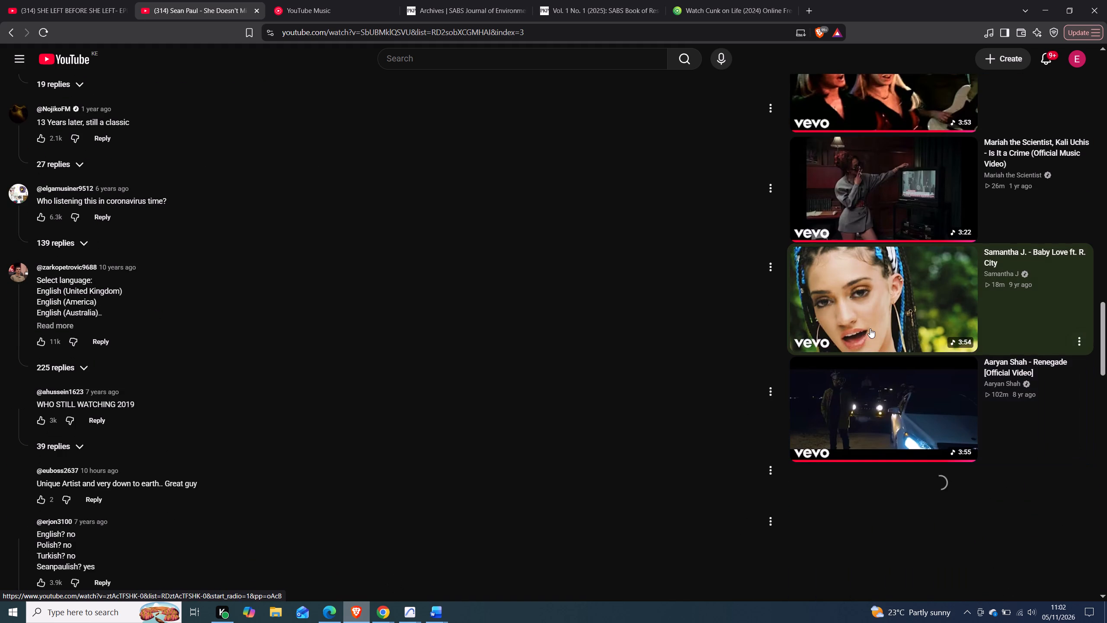
{"action": "scroll", "coordinate": [905, 295], "scroll_direction": "down", "scroll_amount": 1}
{"action": "scroll", "coordinate": [905, 291], "scroll_direction": "up", "scroll_amount": 1}
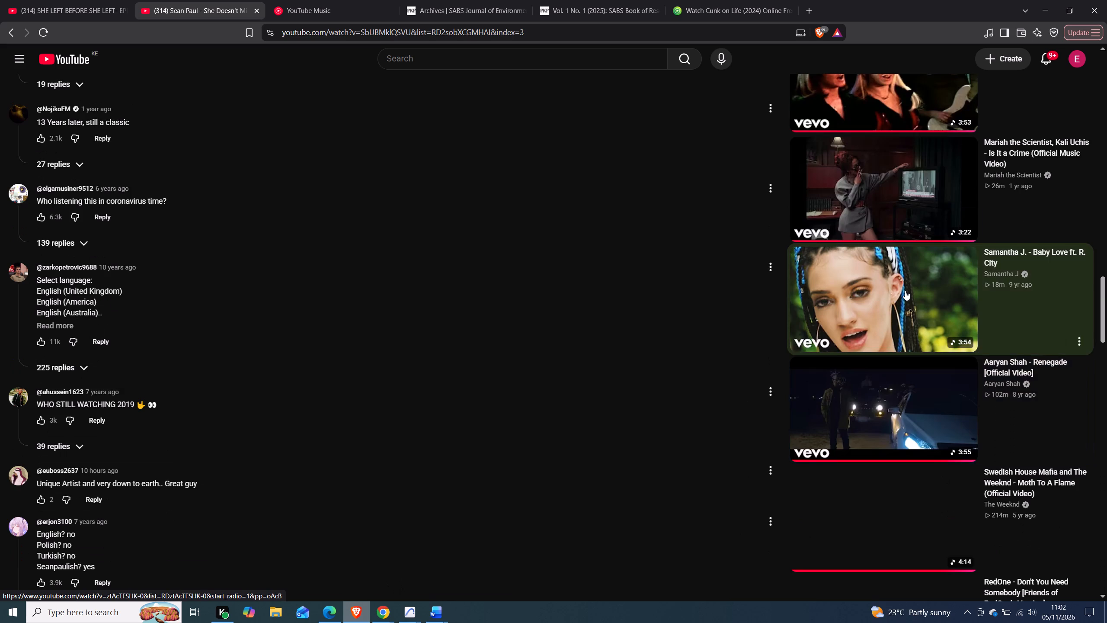
{"action": "scroll", "coordinate": [905, 291], "scroll_direction": "down", "scroll_amount": 2}
{"action": "left_click", "coordinate": [886, 223]}
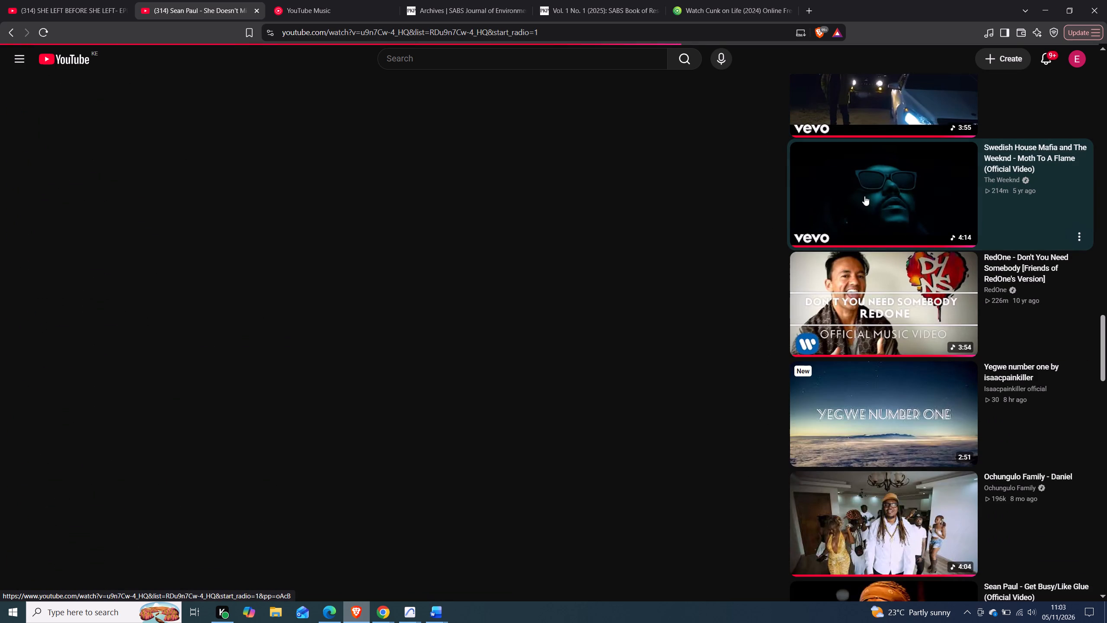
{"action": "left_click", "coordinate": [1047, 11]}
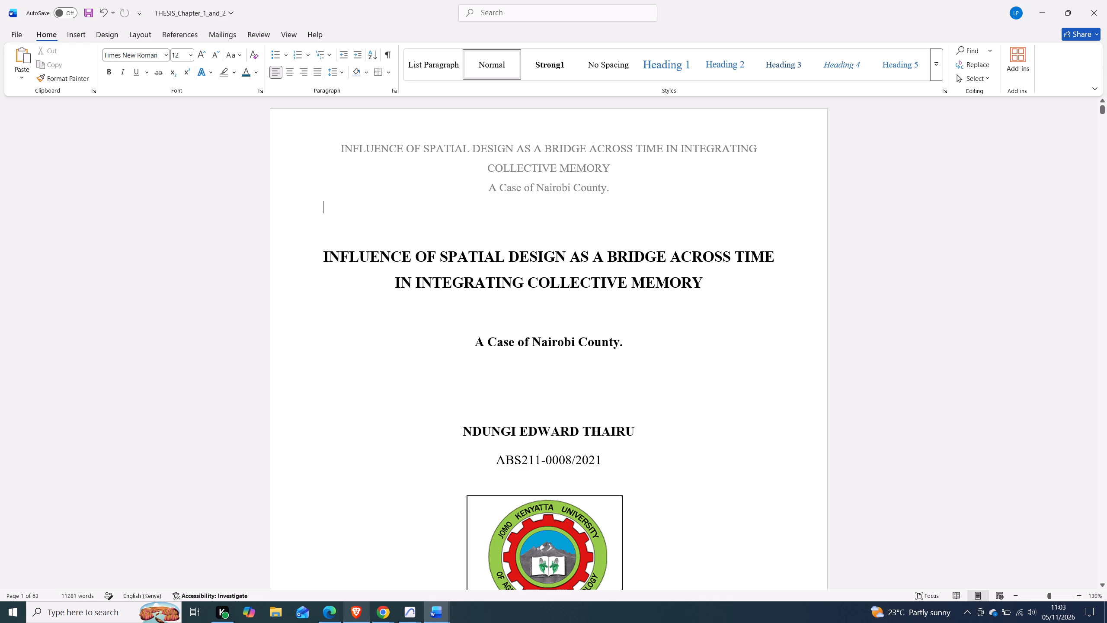
Capture a rectangular snip of Word's full View ribbon, copy the image from Snip & Sketch and close it.
{"action": "scroll", "coordinate": [578, 310], "scroll_direction": "down", "scroll_amount": 14}
{"action": "scroll", "coordinate": [591, 302], "scroll_direction": "up", "scroll_amount": 20}
{"action": "scroll", "coordinate": [591, 302], "scroll_direction": "up", "scroll_amount": 15}
{"action": "left_click", "coordinate": [297, 32]}
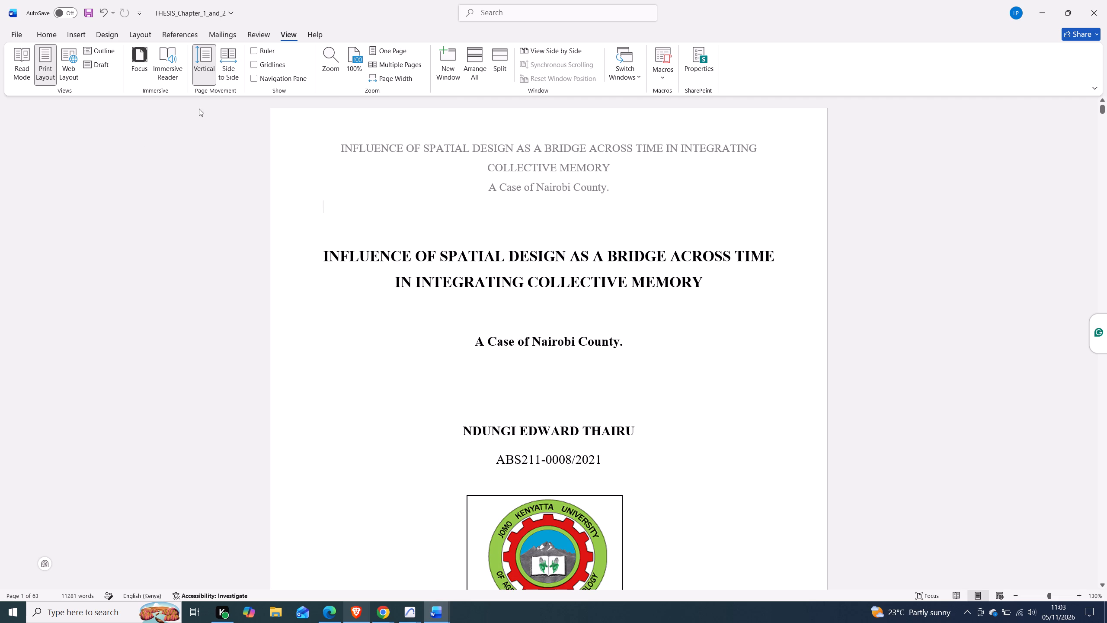
{"action": "key", "text": "shift+super+s"}
{"action": "left_click_drag", "start_coordinate": [0, 111], "coordinate": [2, 109]}
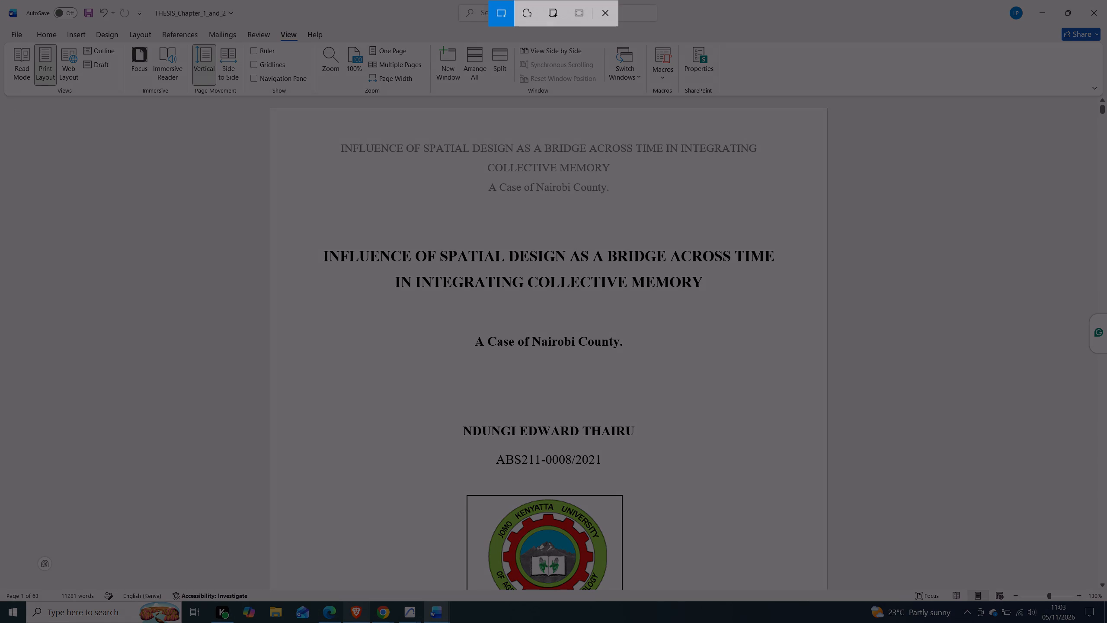
{"action": "left_click_drag", "start_coordinate": [2, 109], "coordinate": [1106, 38]}
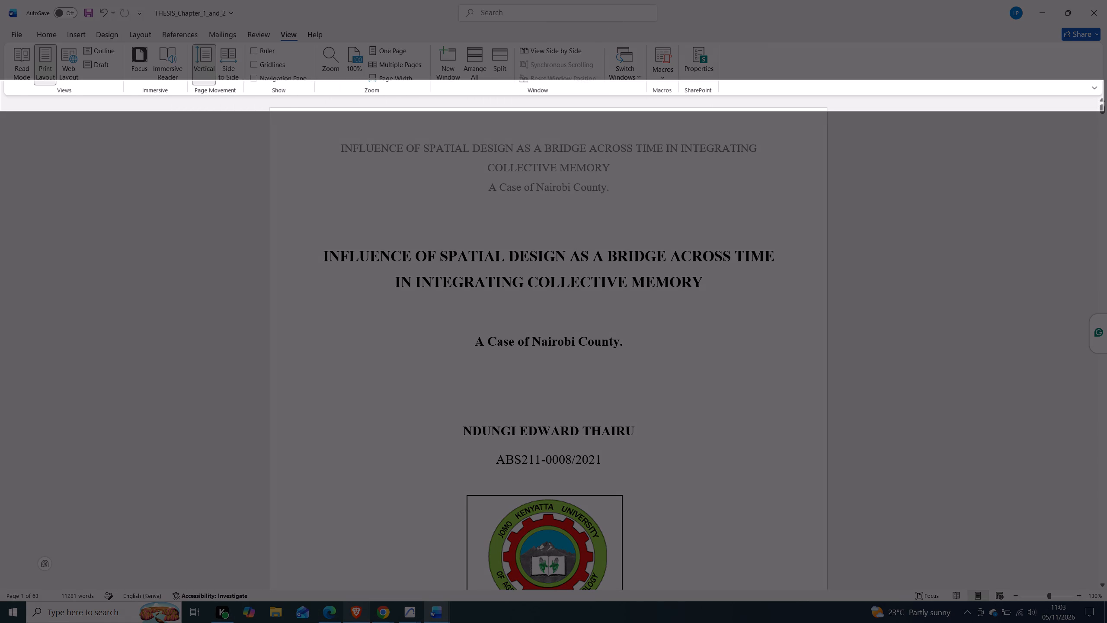
{"action": "left_click_drag", "start_coordinate": [1106, 38], "coordinate": [1106, 0]}
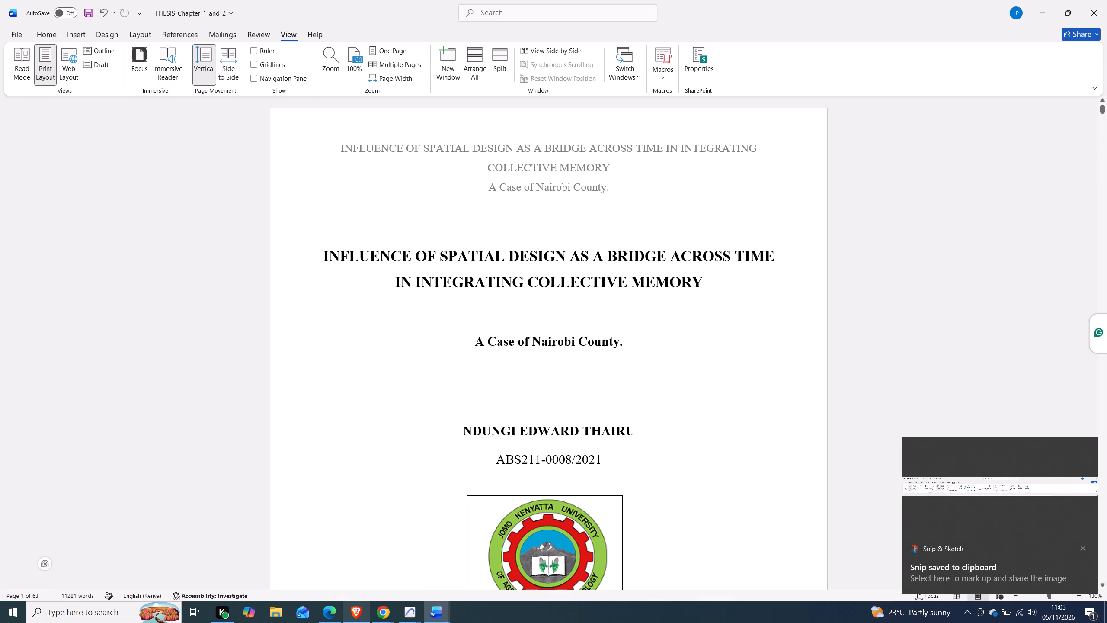
{"action": "left_click", "coordinate": [995, 454]}
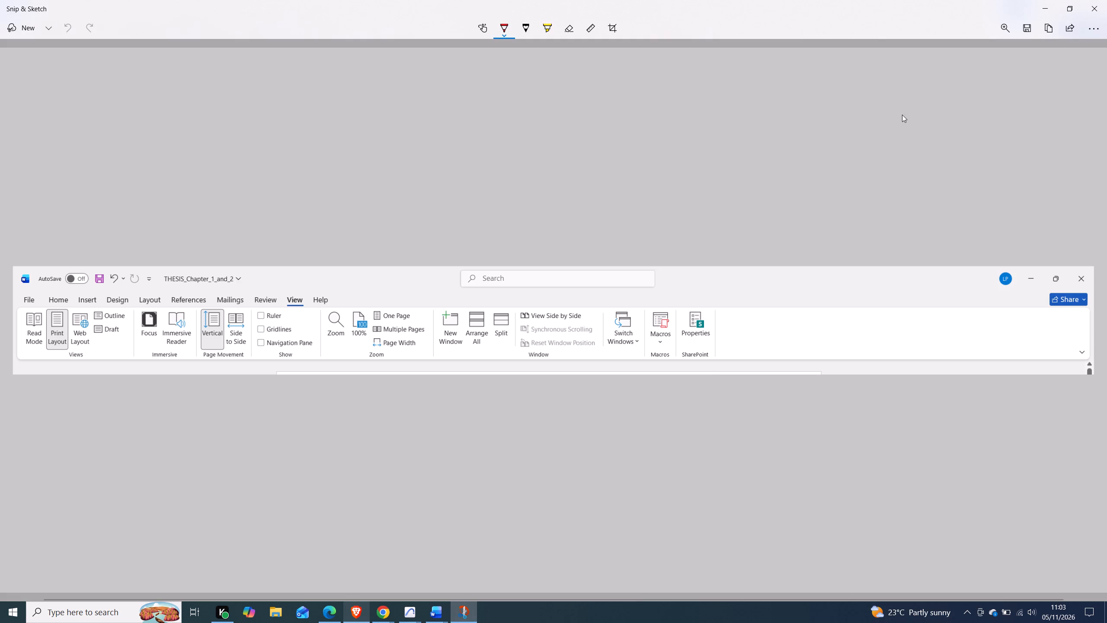
{"action": "left_click", "coordinate": [1044, 30]}
{"action": "left_click", "coordinate": [1093, 10]}
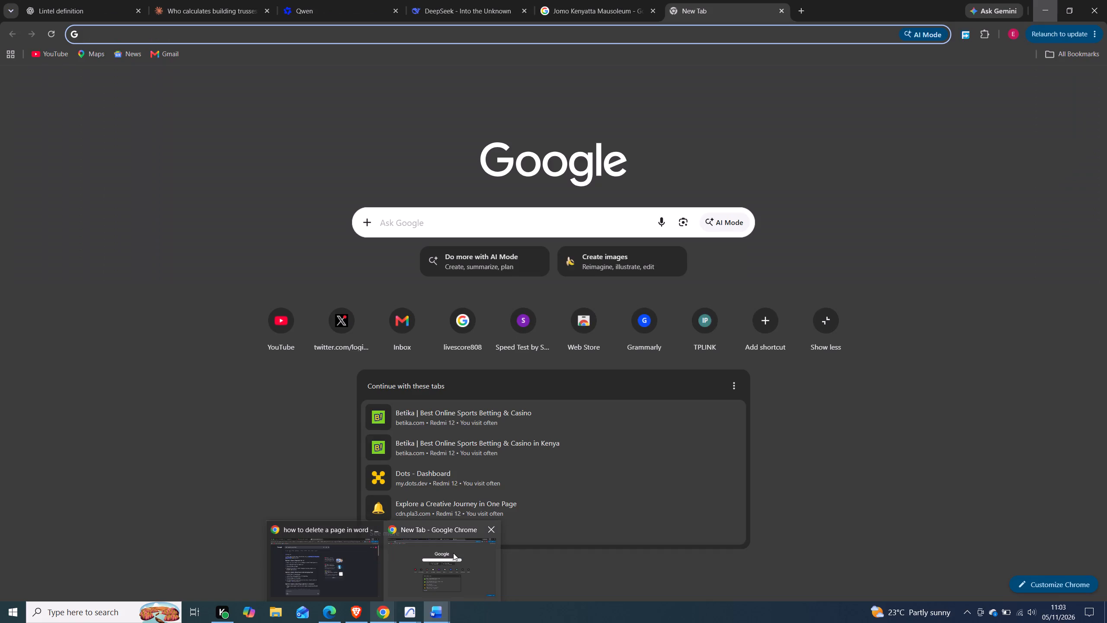
Switch to Chrome, review the "how to delete a page in word" search results and open the query in AI Mode.
{"action": "left_click", "coordinate": [381, 563]}
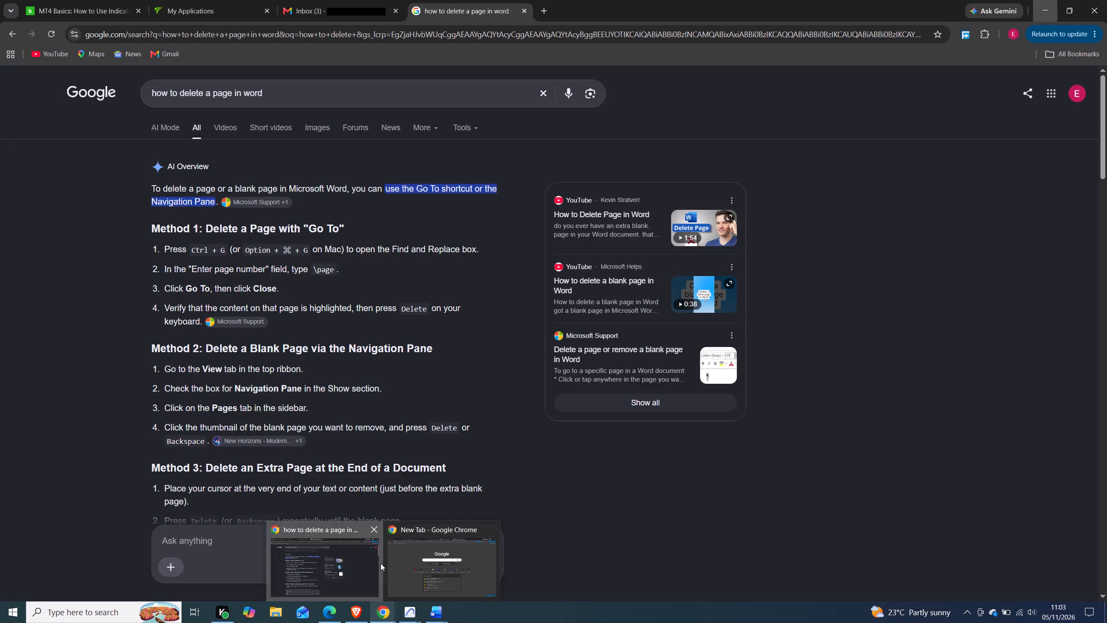
{"action": "scroll", "coordinate": [365, 464], "scroll_direction": "down", "scroll_amount": 7}
{"action": "scroll", "coordinate": [361, 468], "scroll_direction": "up", "scroll_amount": 5}
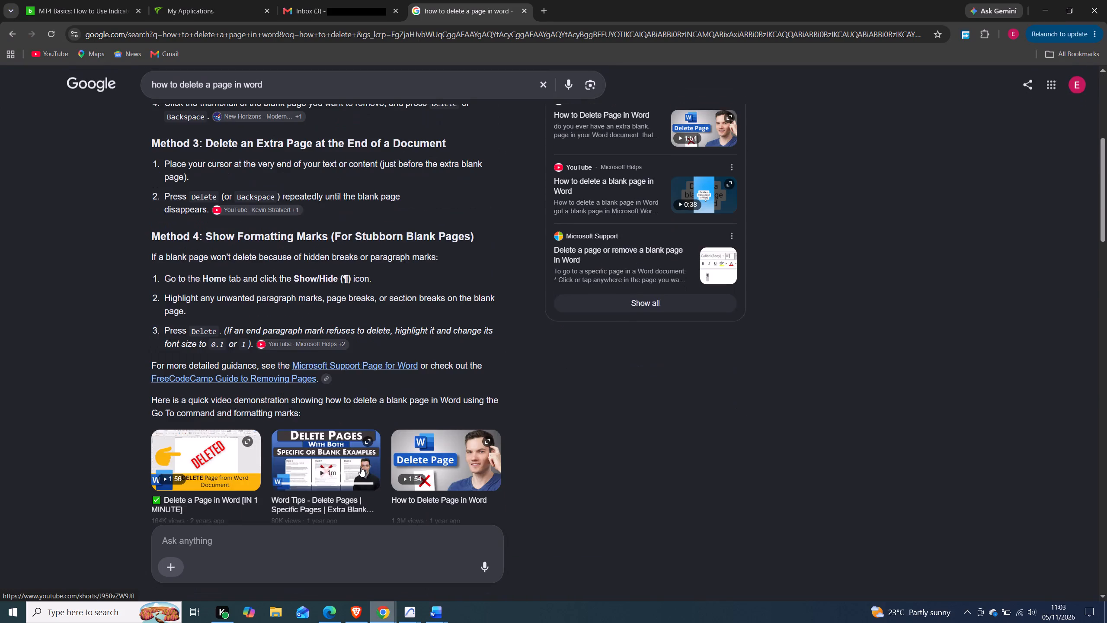
{"action": "scroll", "coordinate": [365, 430], "scroll_direction": "up", "scroll_amount": 9}
{"action": "left_click", "coordinate": [170, 124]}
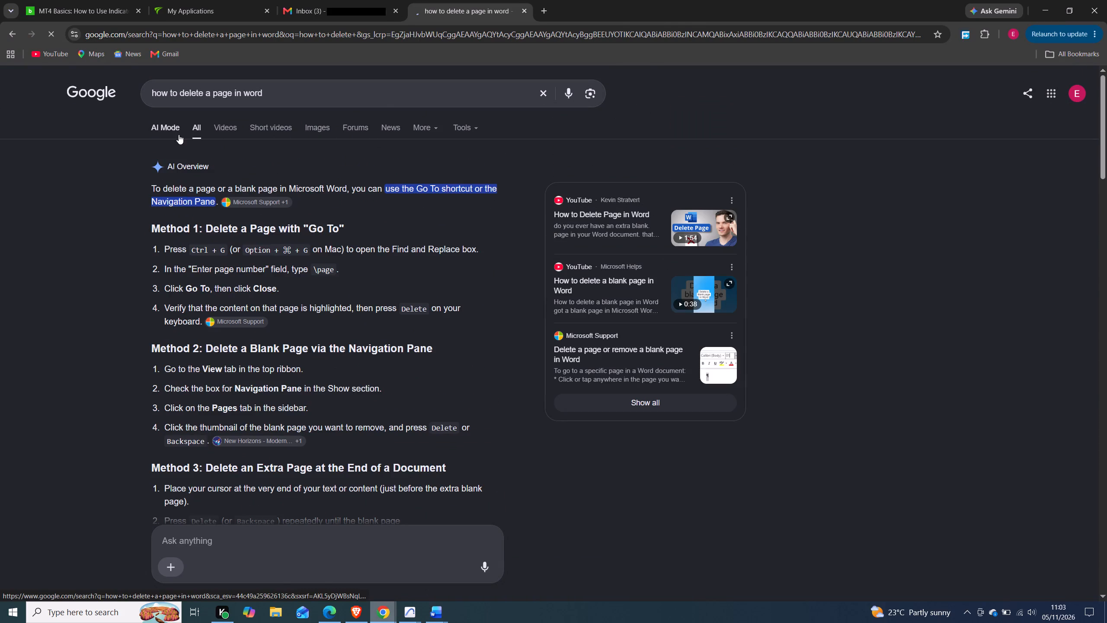
Attach the copied View ribbon snip to the AI Mode follow-up prompt.
{"action": "left_click", "coordinate": [346, 541]}
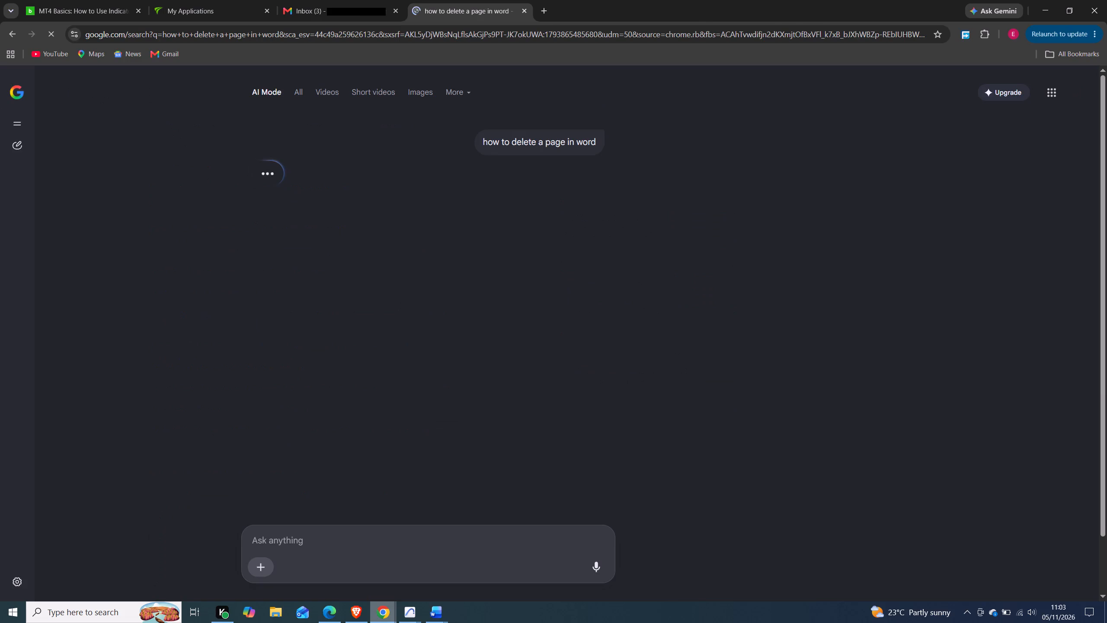
{"action": "left_click", "coordinate": [267, 542]}
{"action": "right_click", "coordinate": [267, 538]}
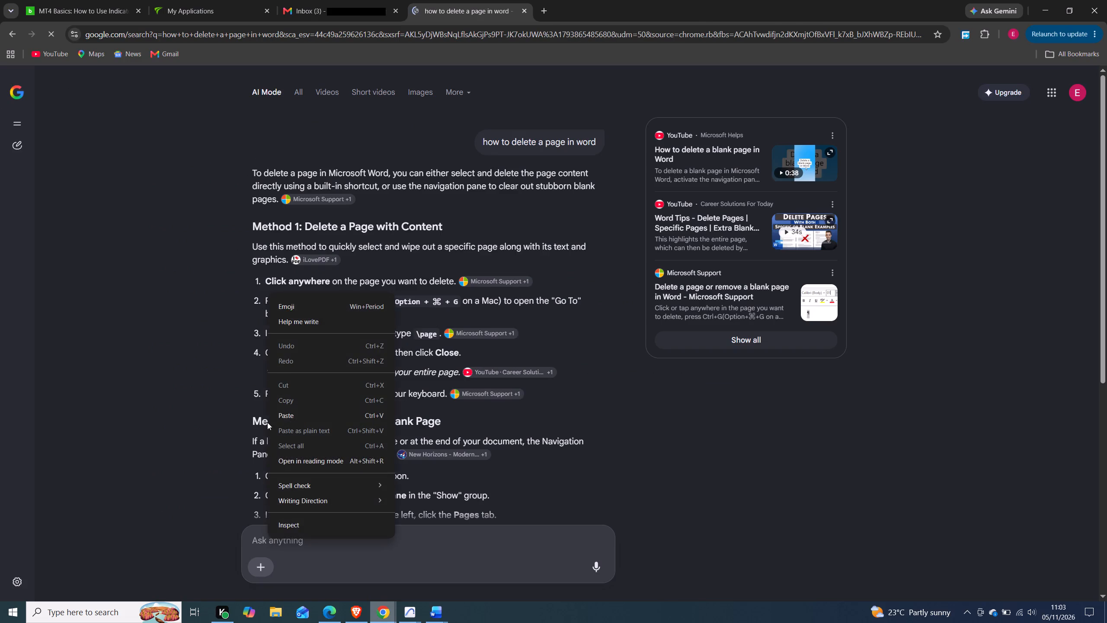
{"action": "left_click", "coordinate": [285, 414]}
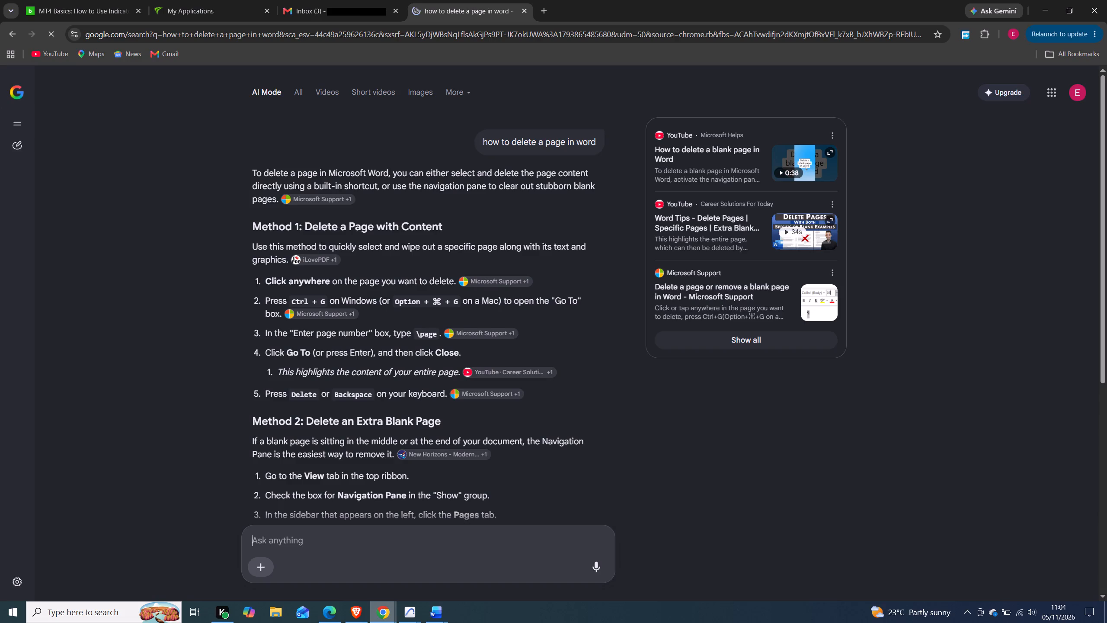
{"action": "scroll", "coordinate": [264, 434], "scroll_direction": "down", "scroll_amount": 13}
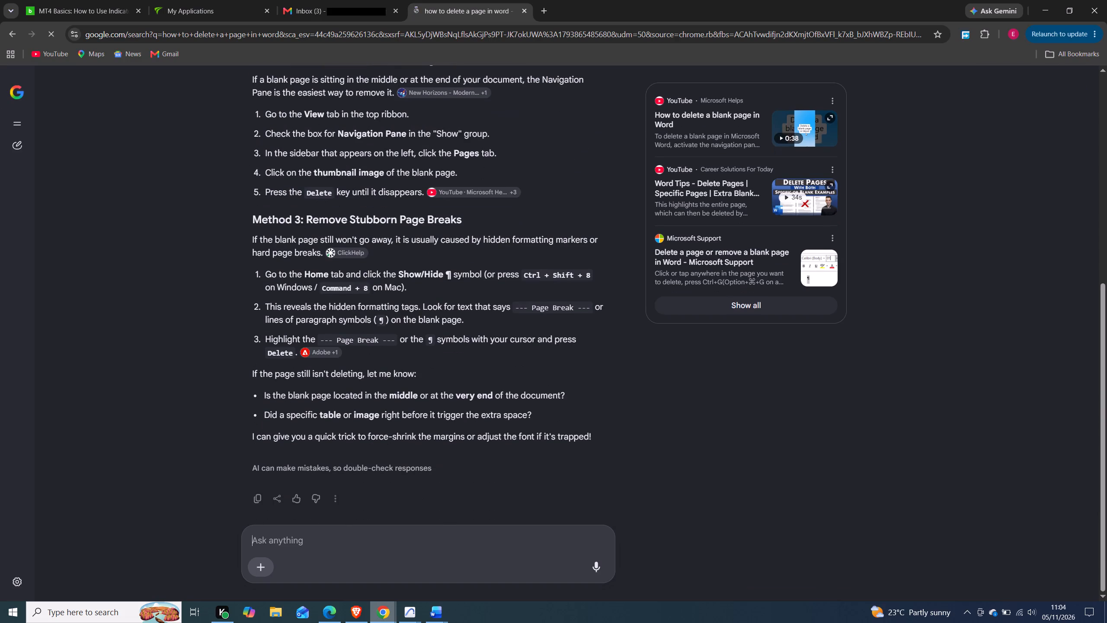
{"action": "left_click", "coordinate": [269, 539]}
{"action": "left_click", "coordinate": [273, 545]}
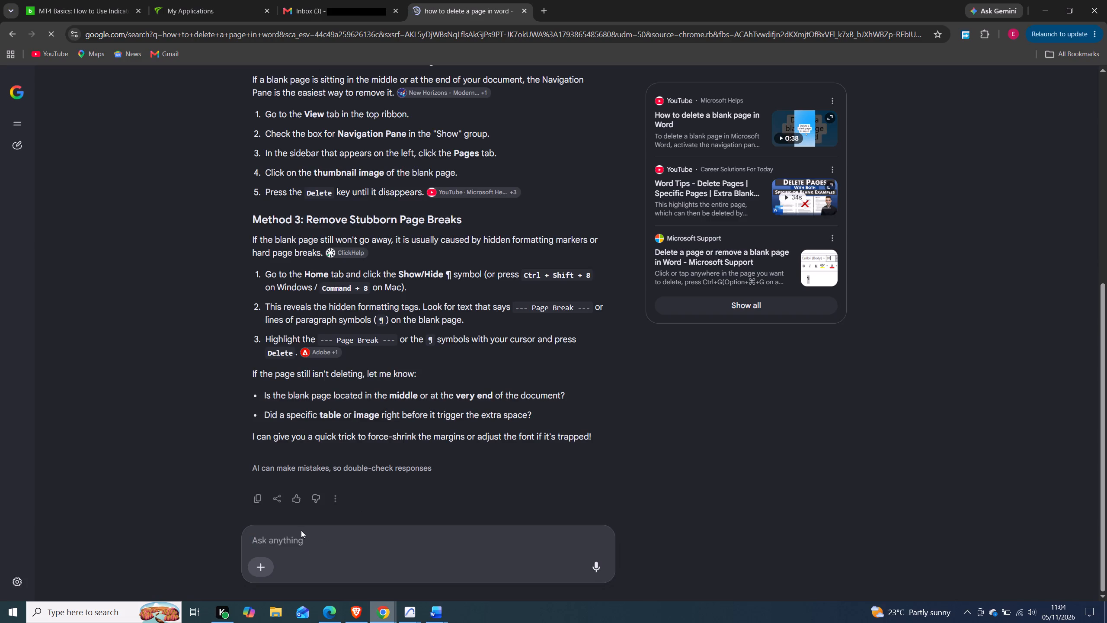
{"action": "key", "text": "h"}
{"action": "key", "text": "BackSpace"}
{"action": "right_click", "coordinate": [266, 541]}
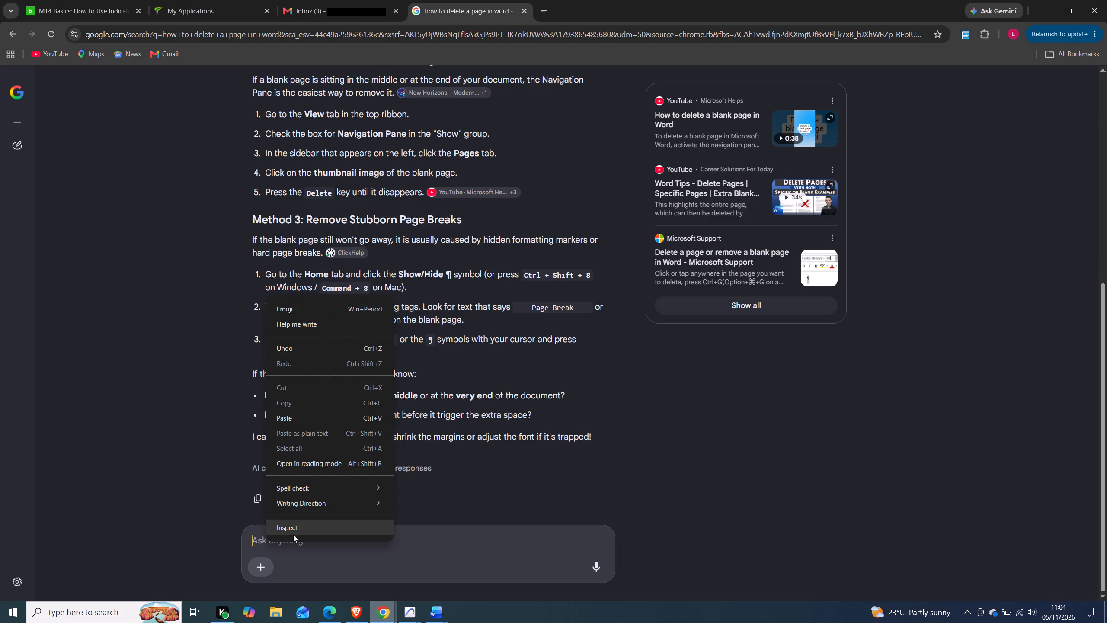
{"action": "left_click", "coordinate": [298, 420]}
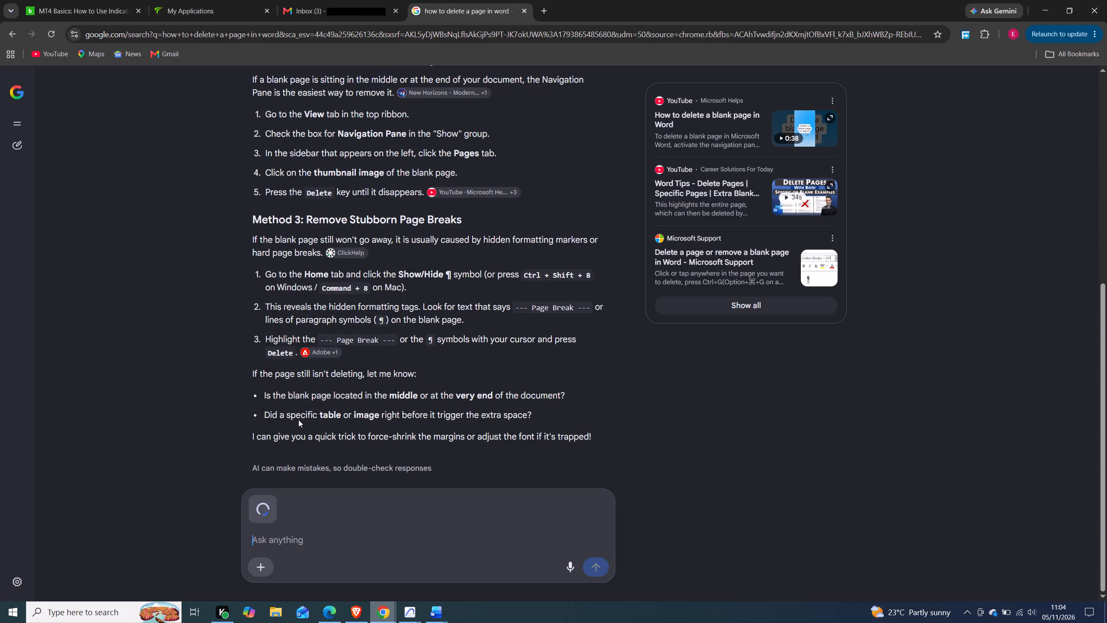
Ask AI Mode "where do i click" about the attached ribbon snip.
{"action": "type", "text": "where v"}
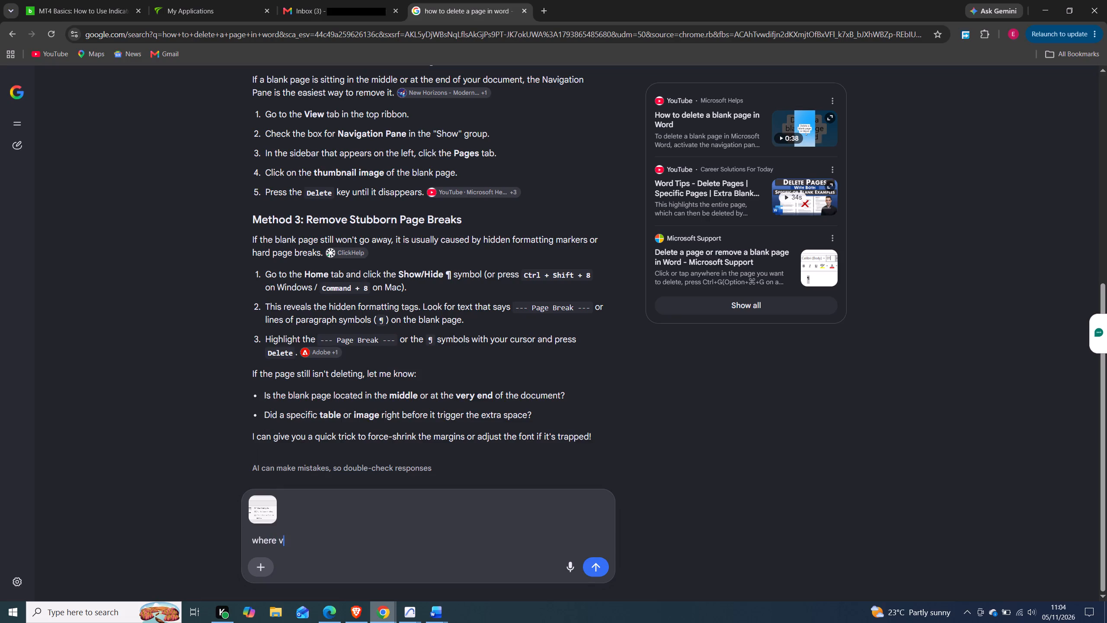
{"action": "key", "text": "BackSpace"}
{"action": "type", "text": "do i c"}
{"action": "type", "text": "lick"}
{"action": "key", "text": "space"}
{"action": "key", "text": "Return"}
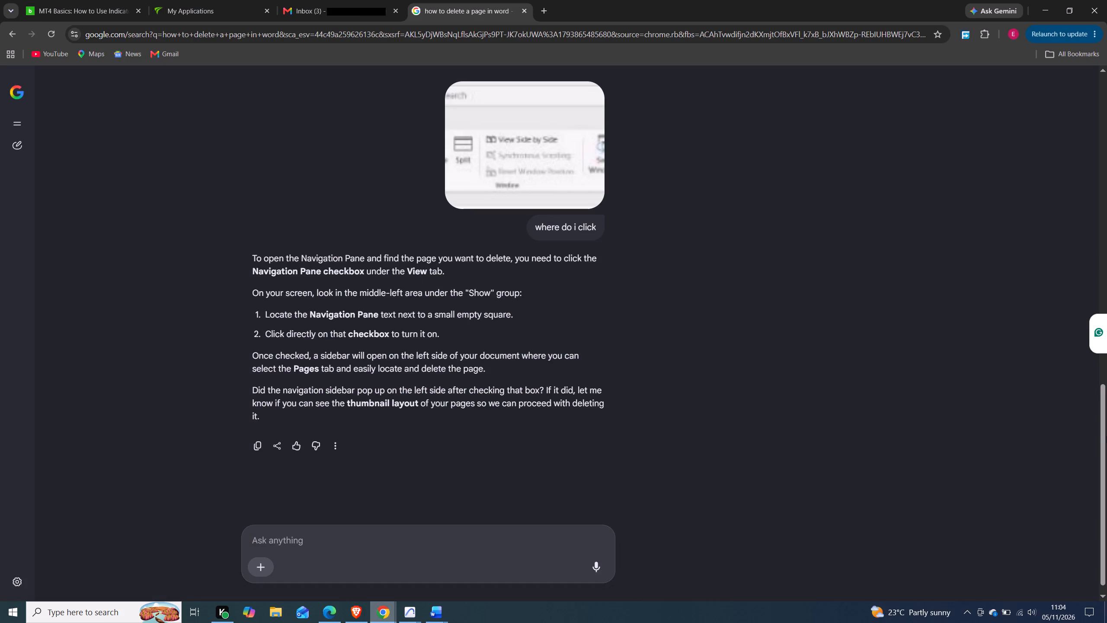
Return to the thesis in Word and show the Navigation Pane.
{"action": "left_click", "coordinate": [1048, 20]}
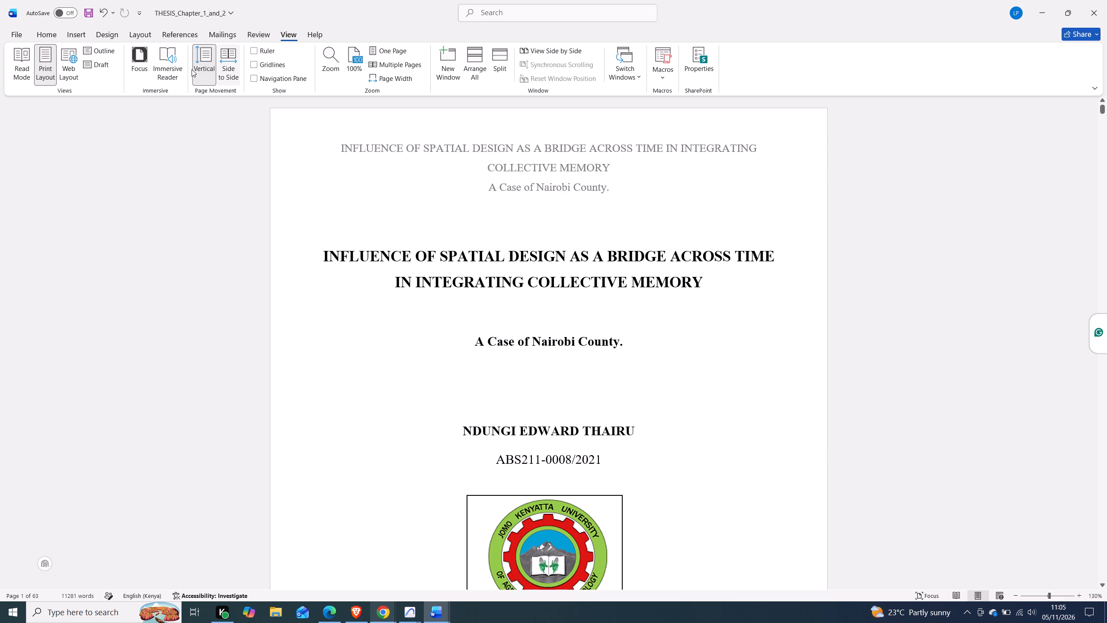
{"action": "left_click", "coordinate": [279, 92]}
{"action": "left_click", "coordinate": [280, 90]}
{"action": "left_click", "coordinate": [255, 76]}
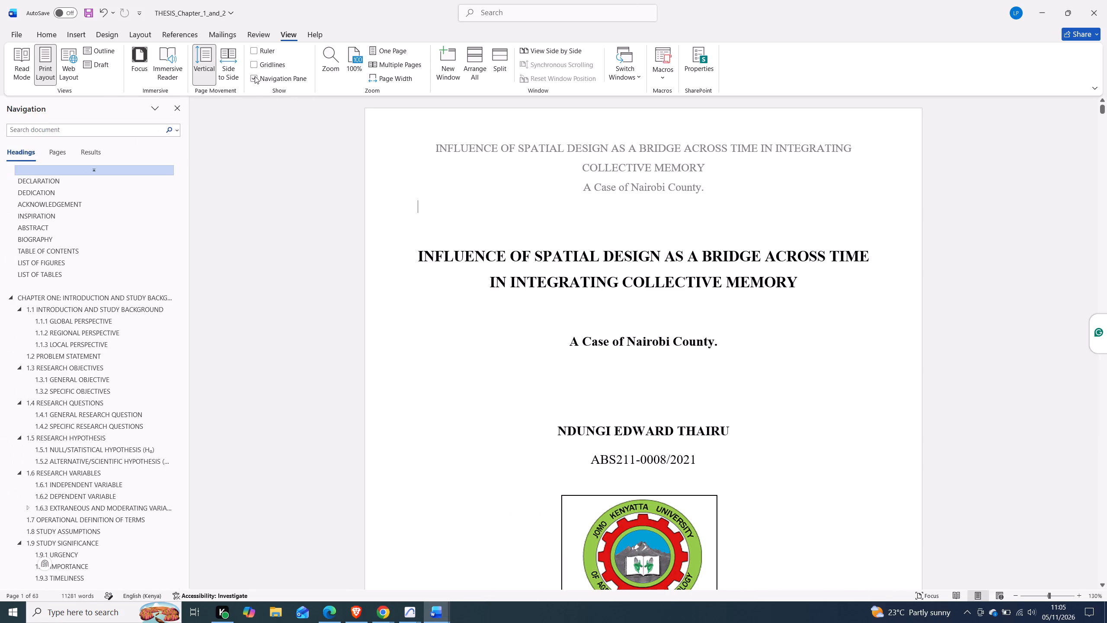
Browse the thesis headings and go to the first "CHAPTER TWO: LITERATURE REVIEW" heading.
{"action": "scroll", "coordinate": [48, 233], "scroll_direction": "down", "scroll_amount": 3}
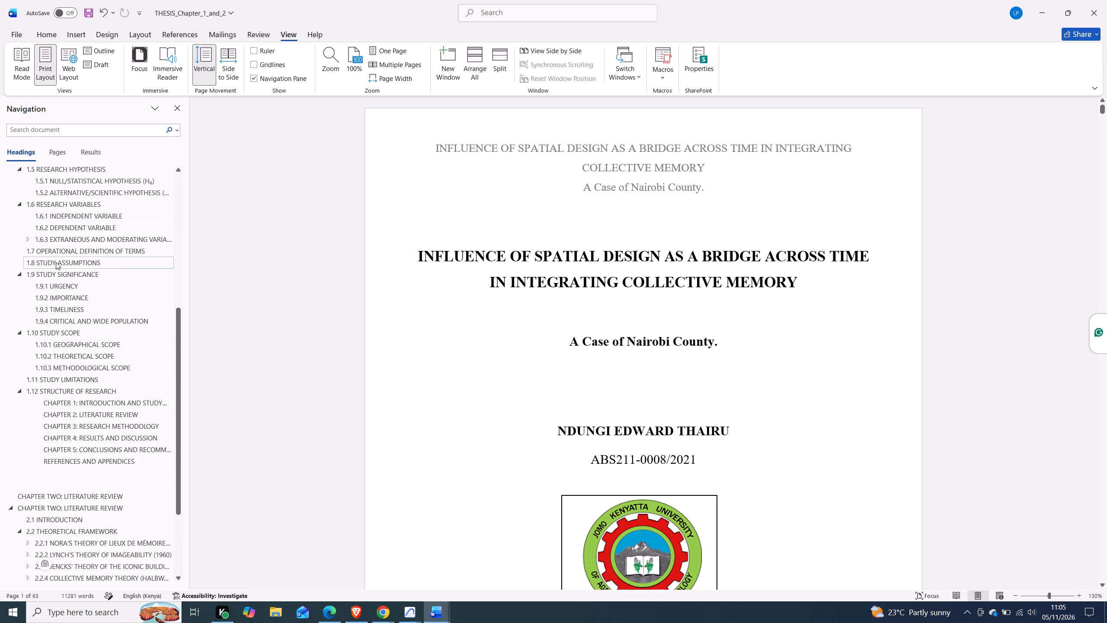
{"action": "scroll", "coordinate": [56, 262], "scroll_direction": "down", "scroll_amount": 1}
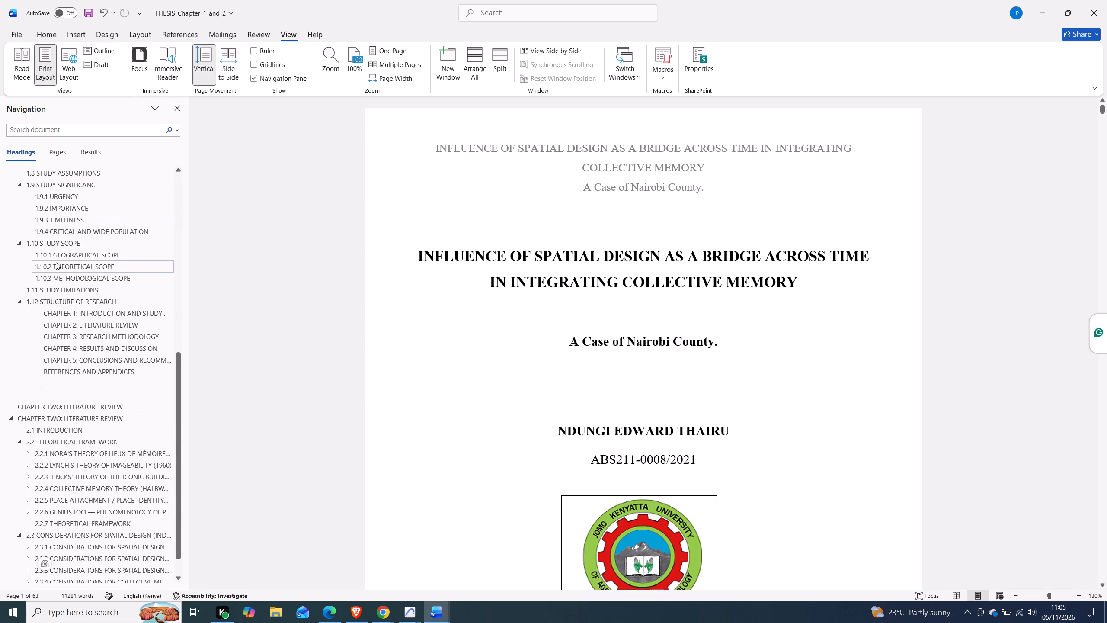
{"action": "scroll", "coordinate": [56, 267], "scroll_direction": "down", "scroll_amount": 20}
{"action": "scroll", "coordinate": [56, 267], "scroll_direction": "down", "scroll_amount": 1}
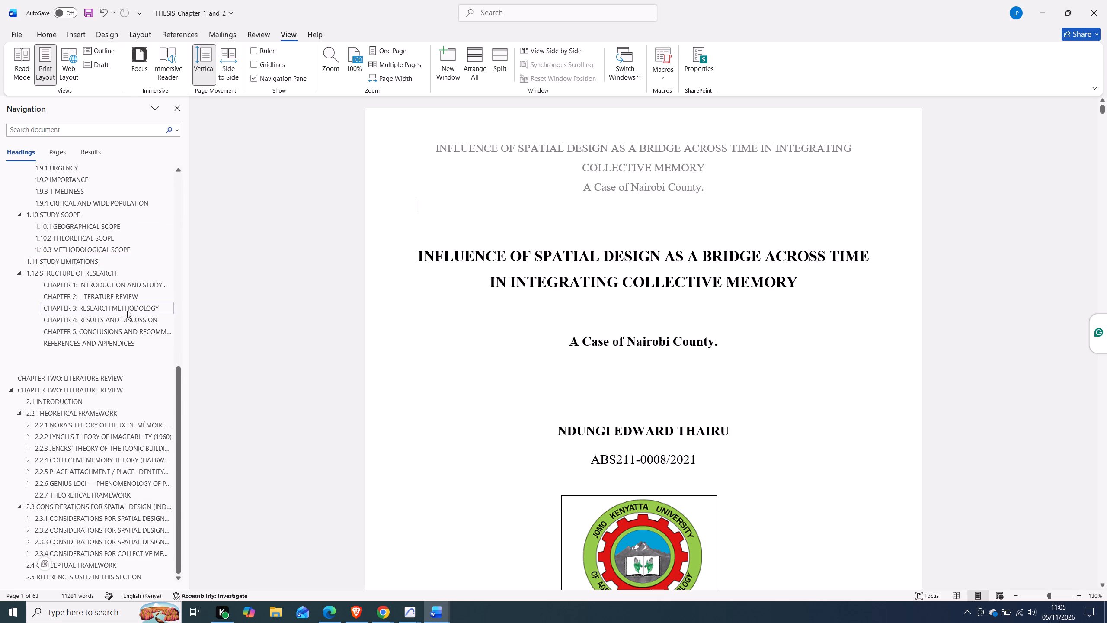
{"action": "scroll", "coordinate": [74, 405], "scroll_direction": "down", "scroll_amount": 11}
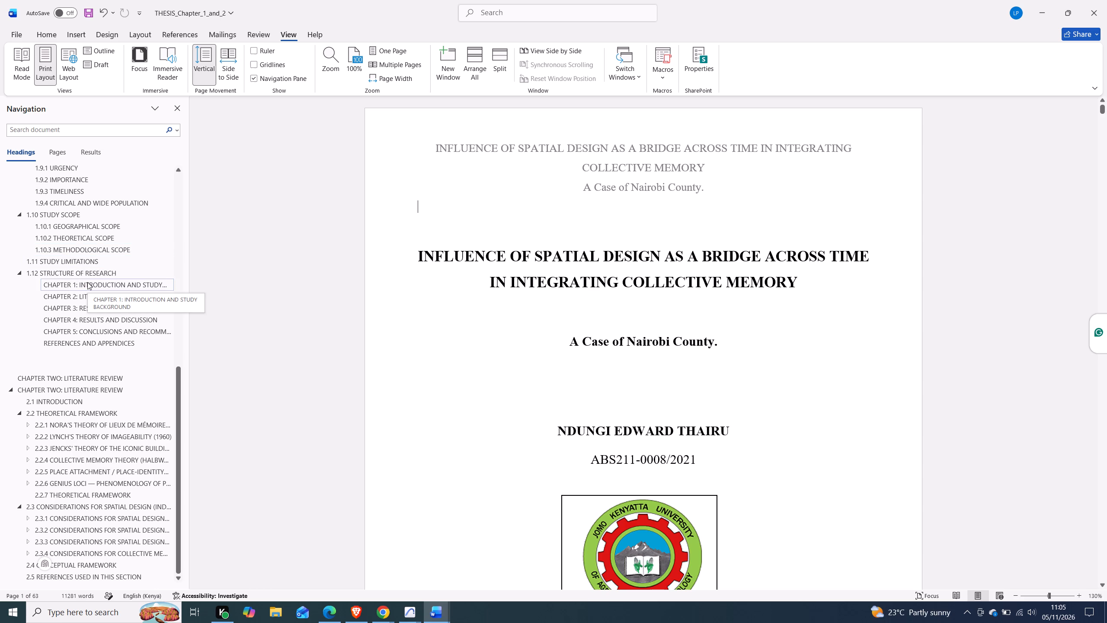
{"action": "left_click", "coordinate": [78, 376]}
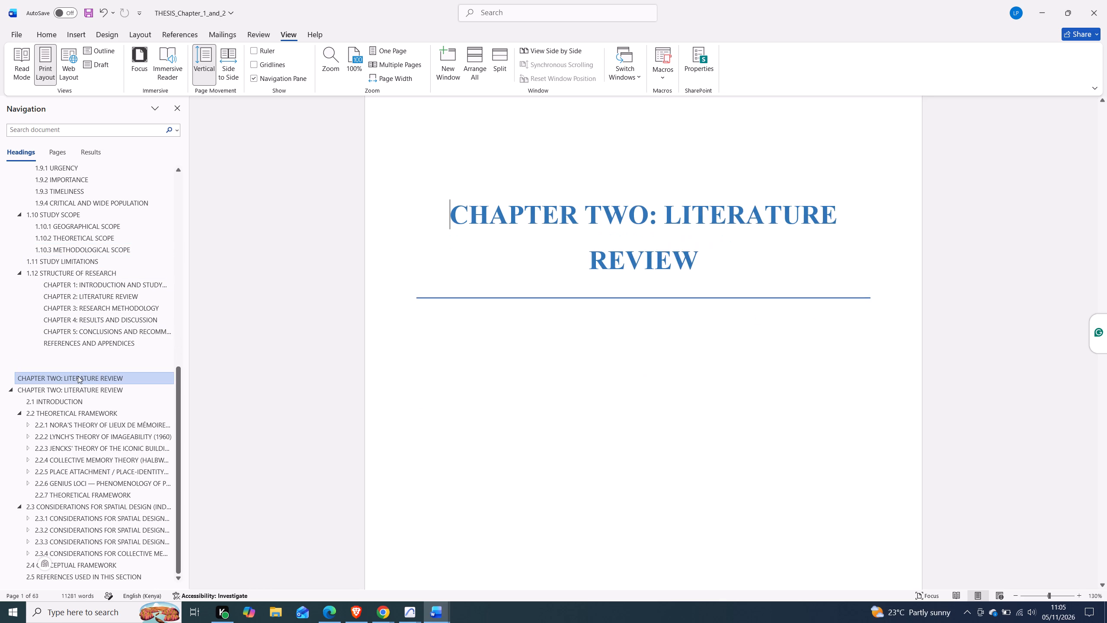
Examine the pages between the two "CHAPTER TWO: LITERATURE REVIEW" headings, checking where the blank page sits.
{"action": "scroll", "coordinate": [557, 276], "scroll_direction": "down", "scroll_amount": 7}
{"action": "scroll", "coordinate": [557, 275], "scroll_direction": "up", "scroll_amount": 1}
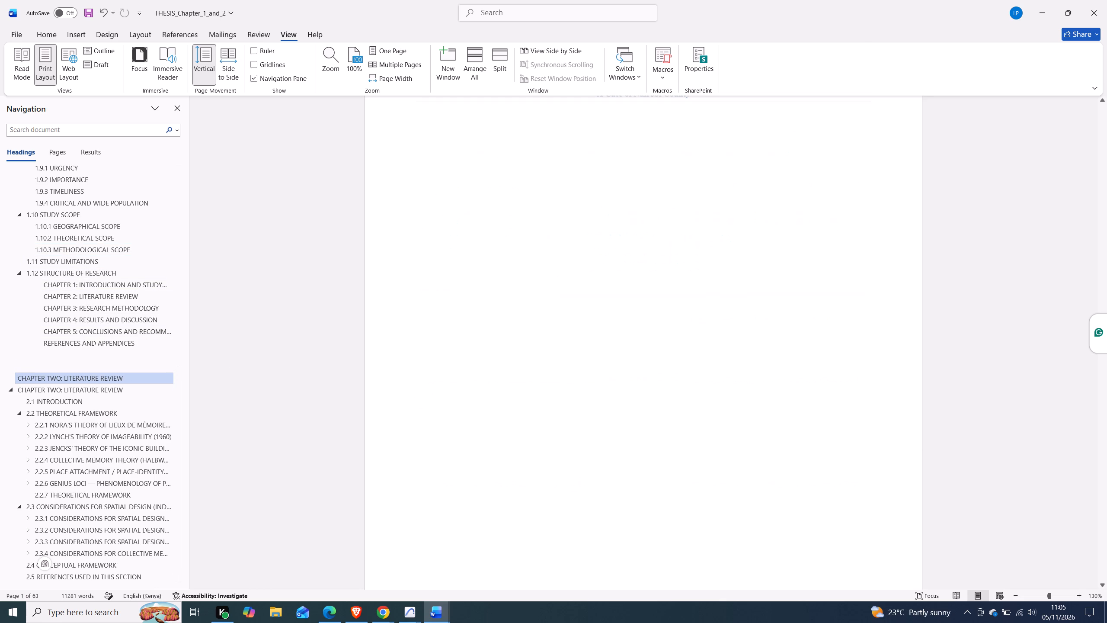
{"action": "left_click", "coordinate": [99, 389]}
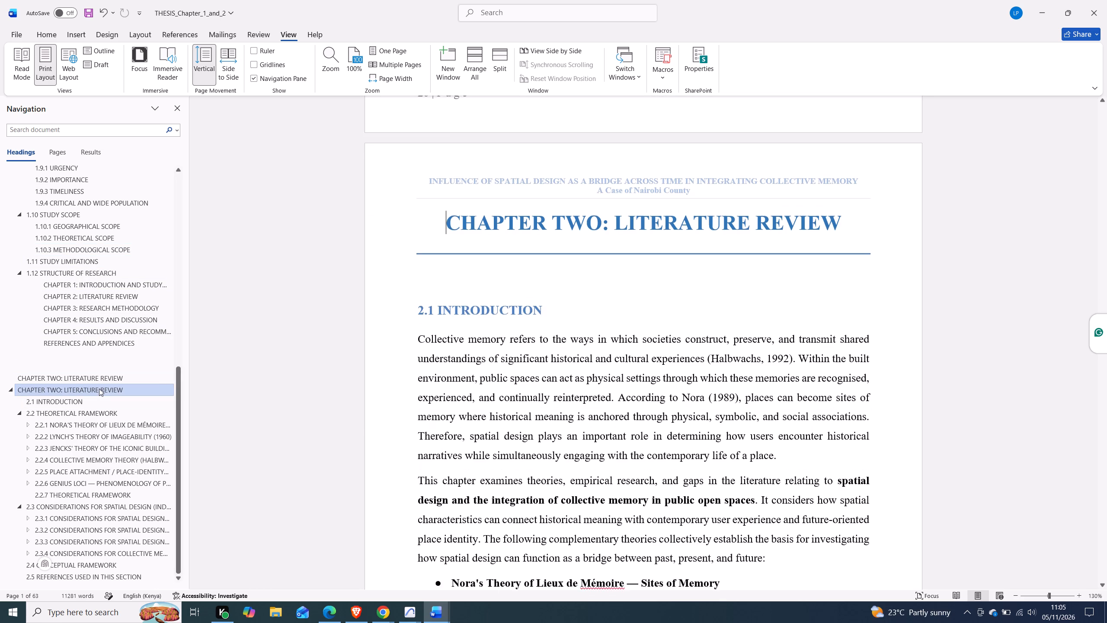
{"action": "scroll", "coordinate": [483, 299], "scroll_direction": "up", "scroll_amount": 9}
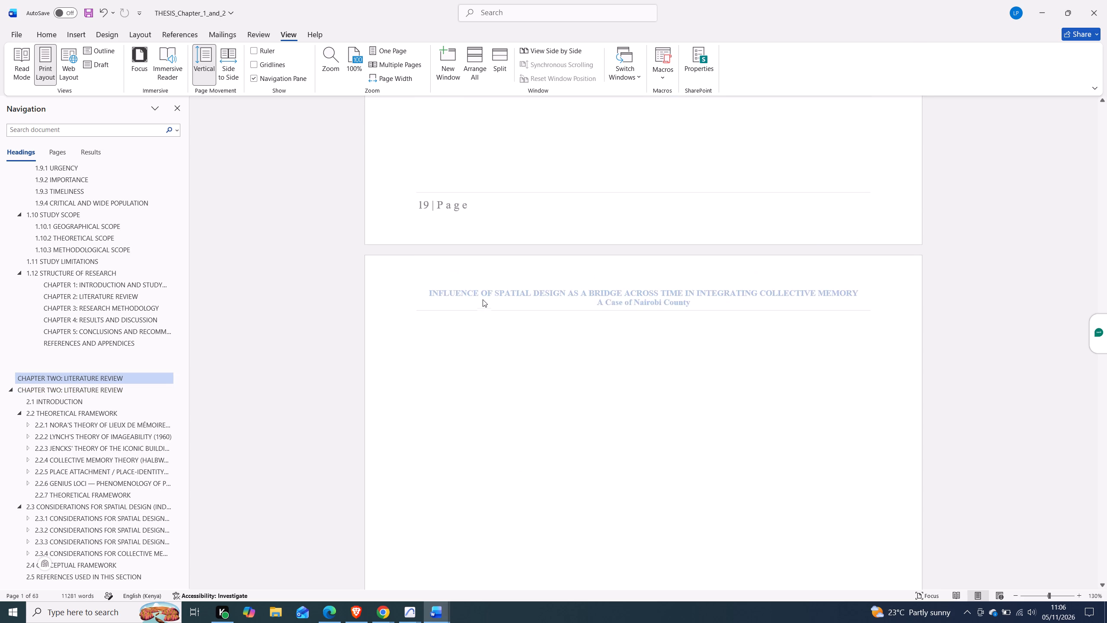
{"action": "scroll", "coordinate": [483, 299], "scroll_direction": "up", "scroll_amount": 1}
{"action": "scroll", "coordinate": [483, 299], "scroll_direction": "down", "scroll_amount": 3}
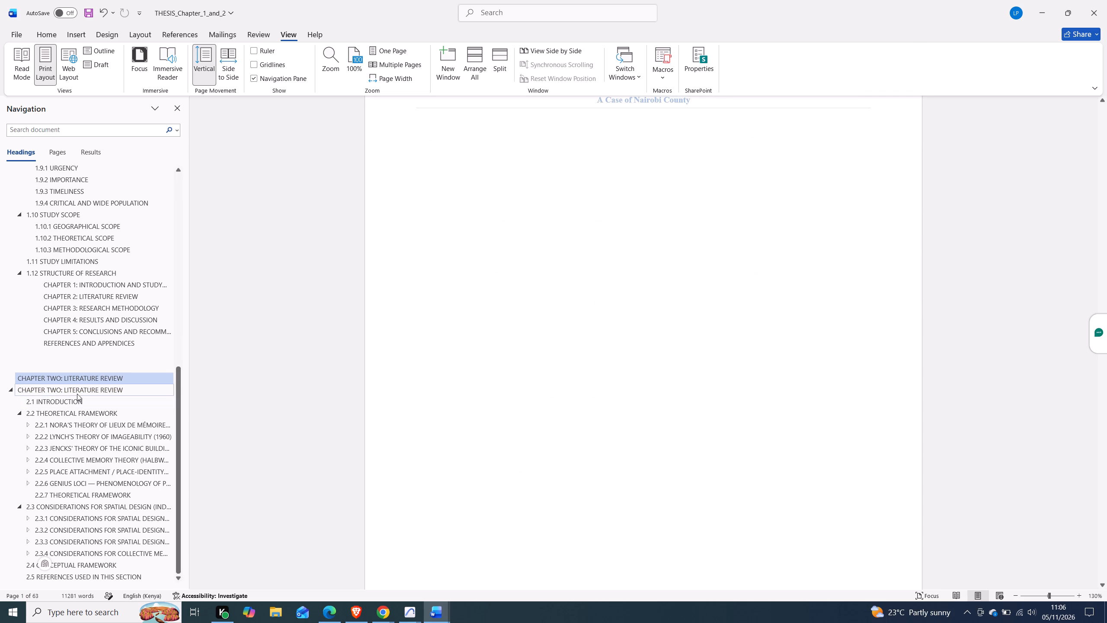
{"action": "left_click", "coordinate": [77, 392]}
{"action": "left_click", "coordinate": [91, 375]}
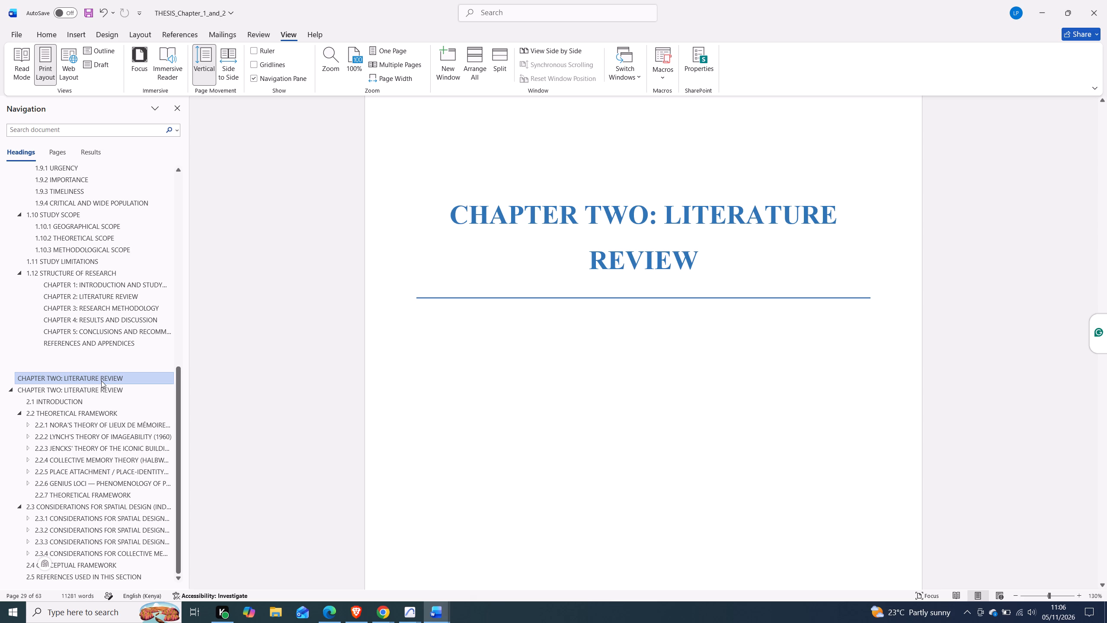
{"action": "scroll", "coordinate": [524, 382], "scroll_direction": "down", "scroll_amount": 9}
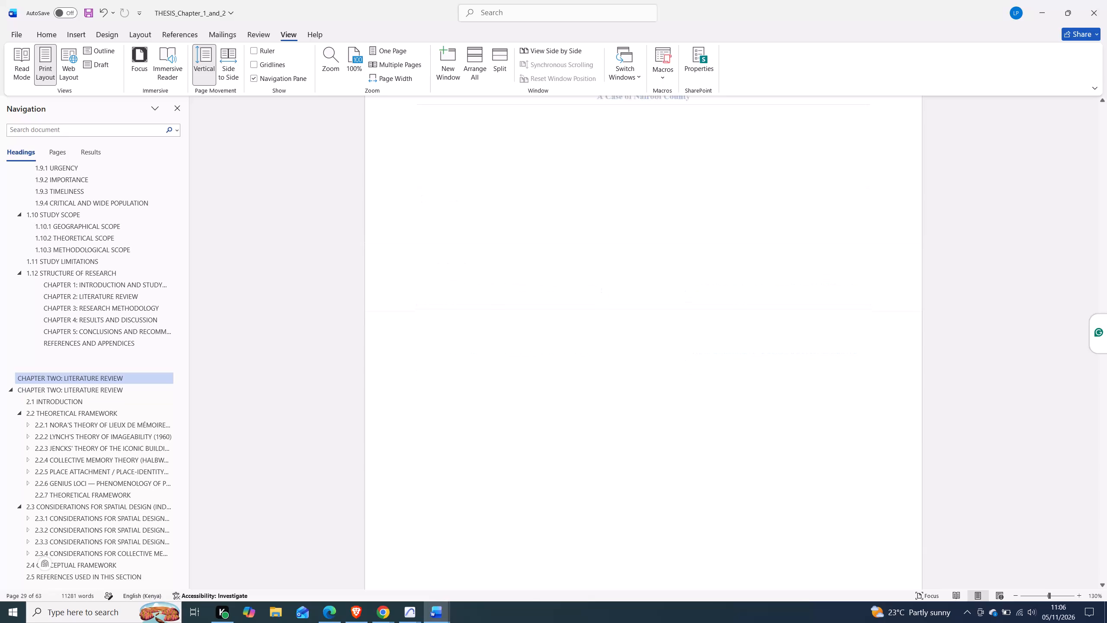
{"action": "scroll", "coordinate": [524, 382], "scroll_direction": "down", "scroll_amount": 4}
{"action": "scroll", "coordinate": [524, 382], "scroll_direction": "up", "scroll_amount": 3}
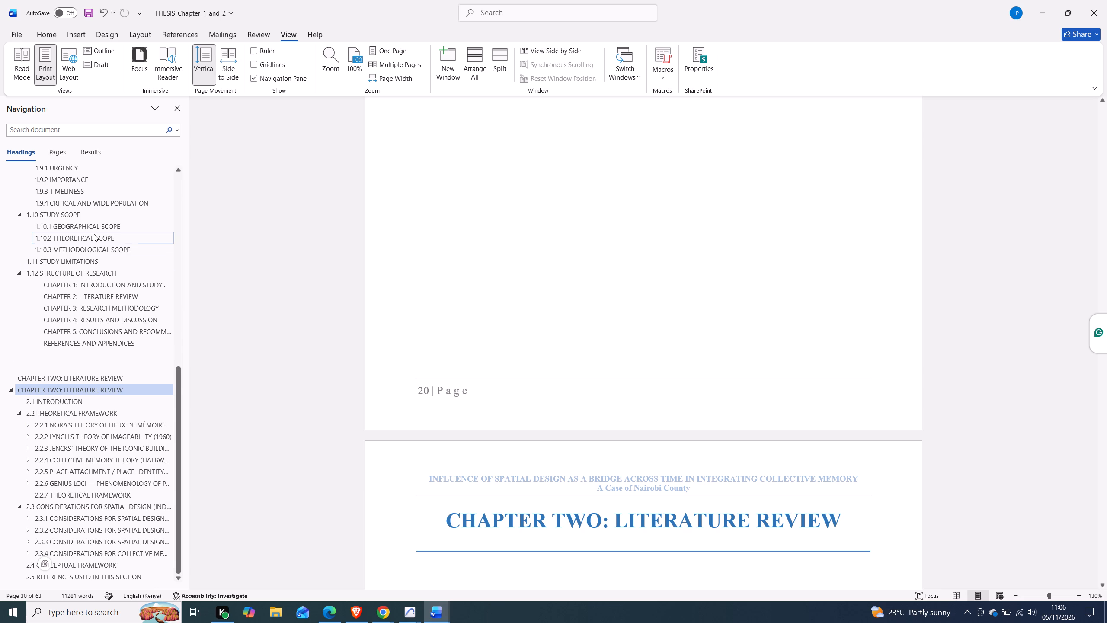
{"action": "left_click", "coordinate": [101, 382]}
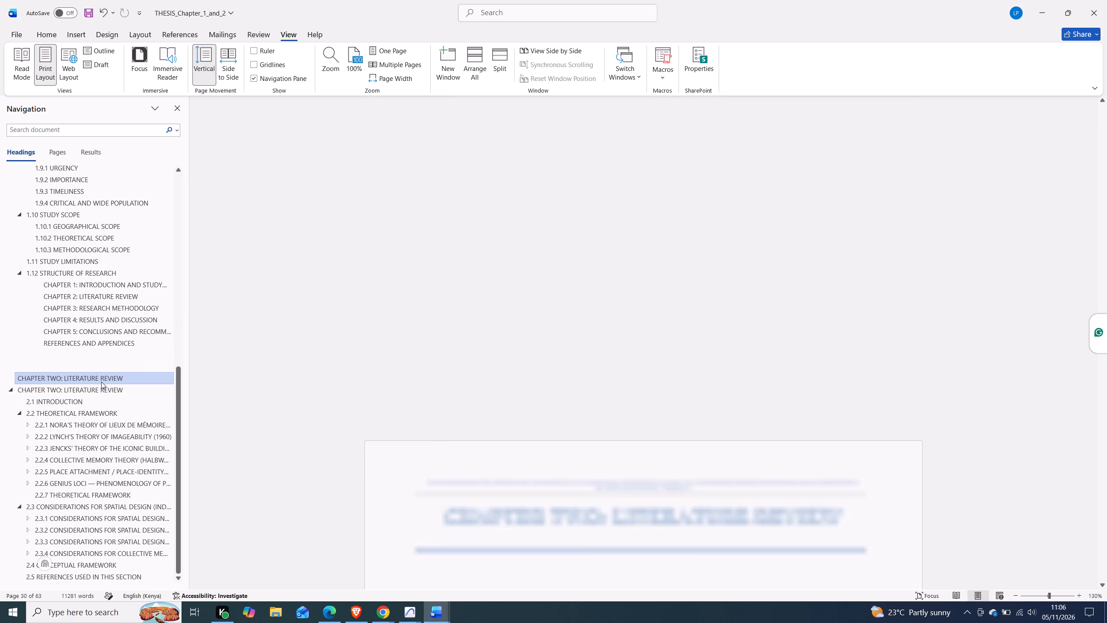
{"action": "scroll", "coordinate": [564, 283], "scroll_direction": "up", "scroll_amount": 5}
{"action": "scroll", "coordinate": [564, 281], "scroll_direction": "down", "scroll_amount": 13}
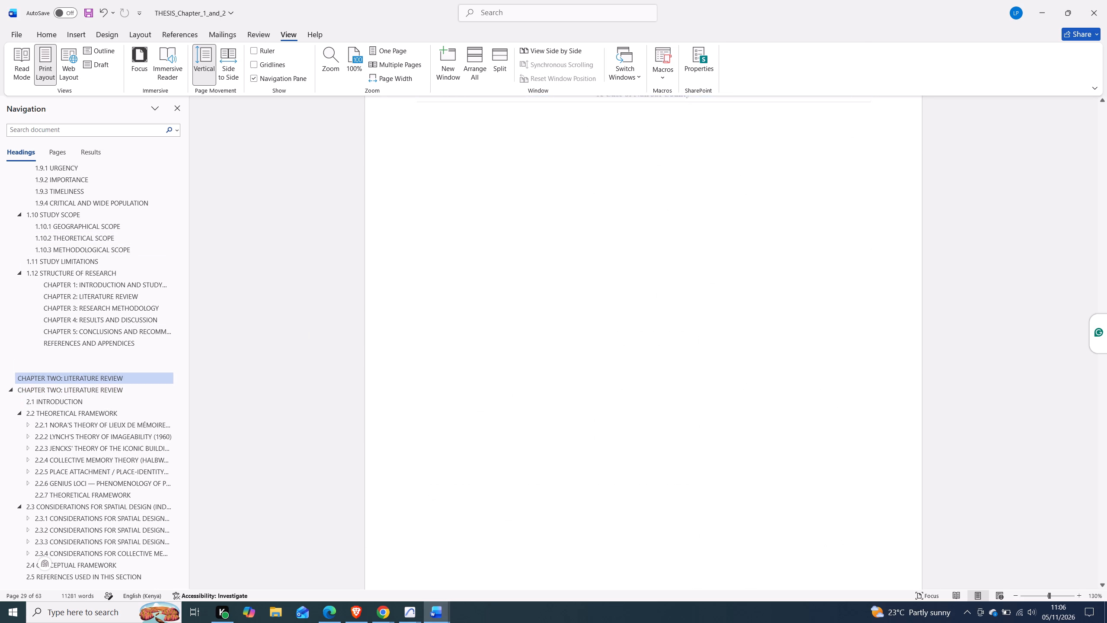
{"action": "scroll", "coordinate": [573, 256], "scroll_direction": "down", "scroll_amount": 2}
{"action": "scroll", "coordinate": [576, 235], "scroll_direction": "up", "scroll_amount": 9}
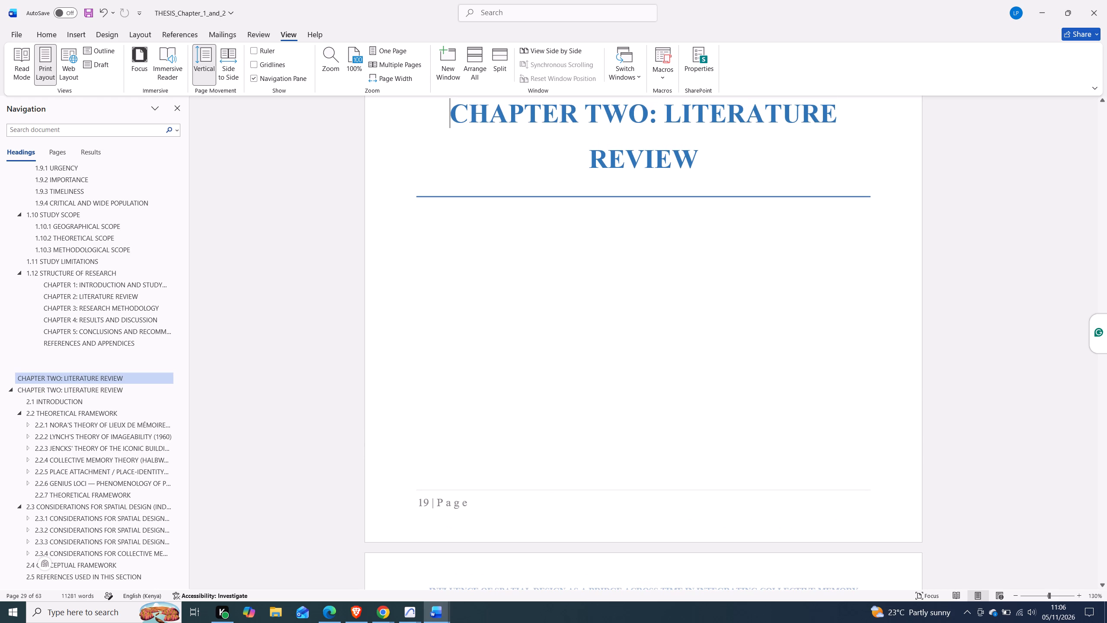
Place the cursor in the blank area below the first "CHAPTER TWO: LITERATURE REVIEW" heading and examine the pages up to 2.1 INTRODUCTION.
{"action": "left_click_drag", "start_coordinate": [517, 321], "coordinate": [508, 330]}
{"action": "left_click", "coordinate": [729, 452]}
{"action": "double_click", "coordinate": [430, 473]}
{"action": "scroll", "coordinate": [497, 406], "scroll_direction": "down", "scroll_amount": 20}
{"action": "scroll", "coordinate": [497, 406], "scroll_direction": "down", "scroll_amount": 1}
{"action": "scroll", "coordinate": [532, 236], "scroll_direction": "down", "scroll_amount": 3}
{"action": "scroll", "coordinate": [532, 236], "scroll_direction": "up", "scroll_amount": 4}
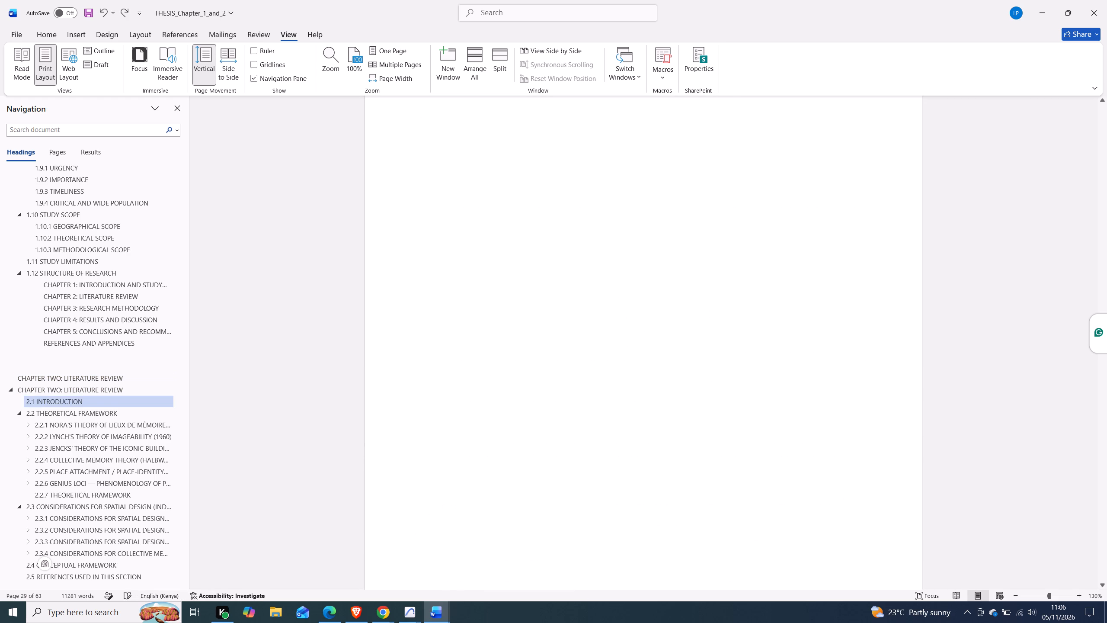
{"action": "scroll", "coordinate": [532, 236], "scroll_direction": "down", "scroll_amount": 7}
{"action": "scroll", "coordinate": [532, 236], "scroll_direction": "up", "scroll_amount": 13}
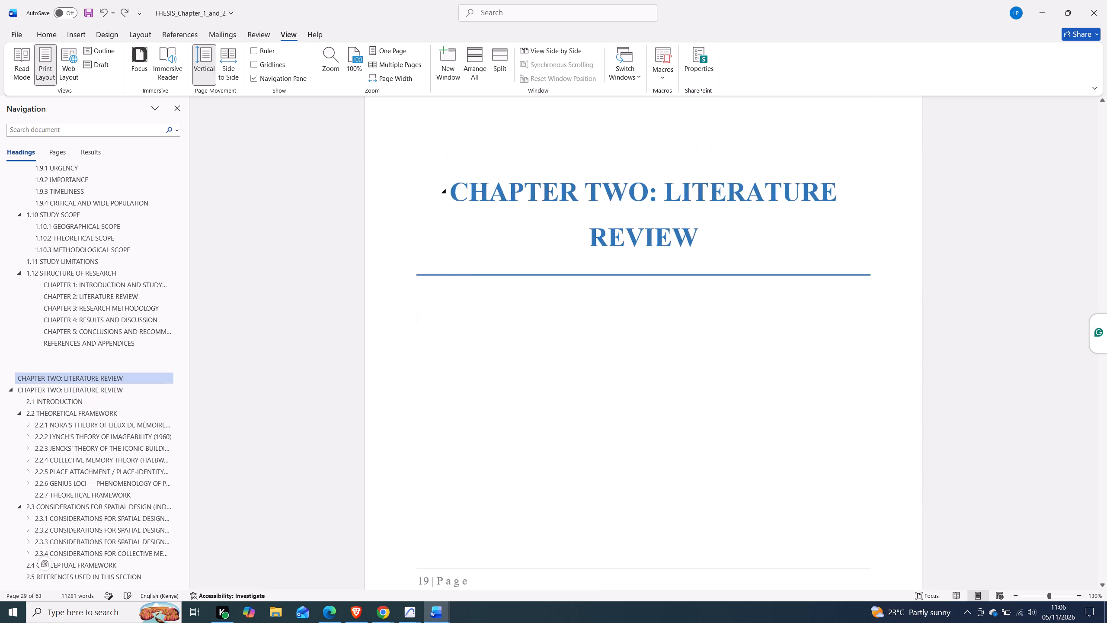
{"action": "scroll", "coordinate": [532, 236], "scroll_direction": "up", "scroll_amount": 1}
{"action": "scroll", "coordinate": [532, 236], "scroll_direction": "down", "scroll_amount": 13}
{"action": "scroll", "coordinate": [532, 236], "scroll_direction": "up", "scroll_amount": 1}
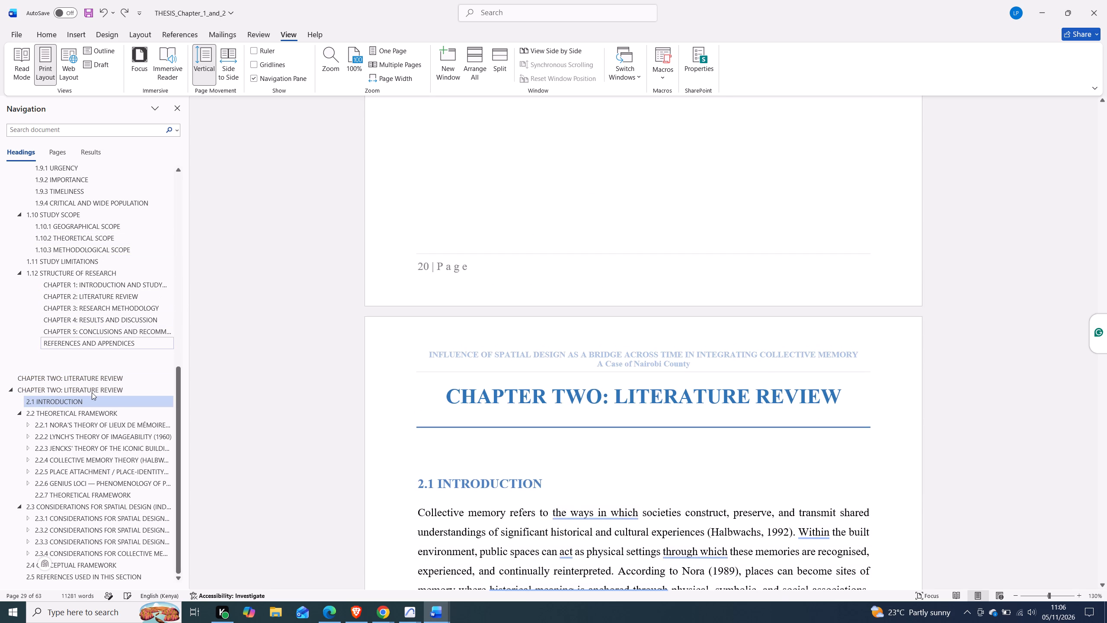
Go to each of the two "CHAPTER TWO: LITERATURE REVIEW" headings in turn and compare their pages.
{"action": "left_click", "coordinate": [113, 376]}
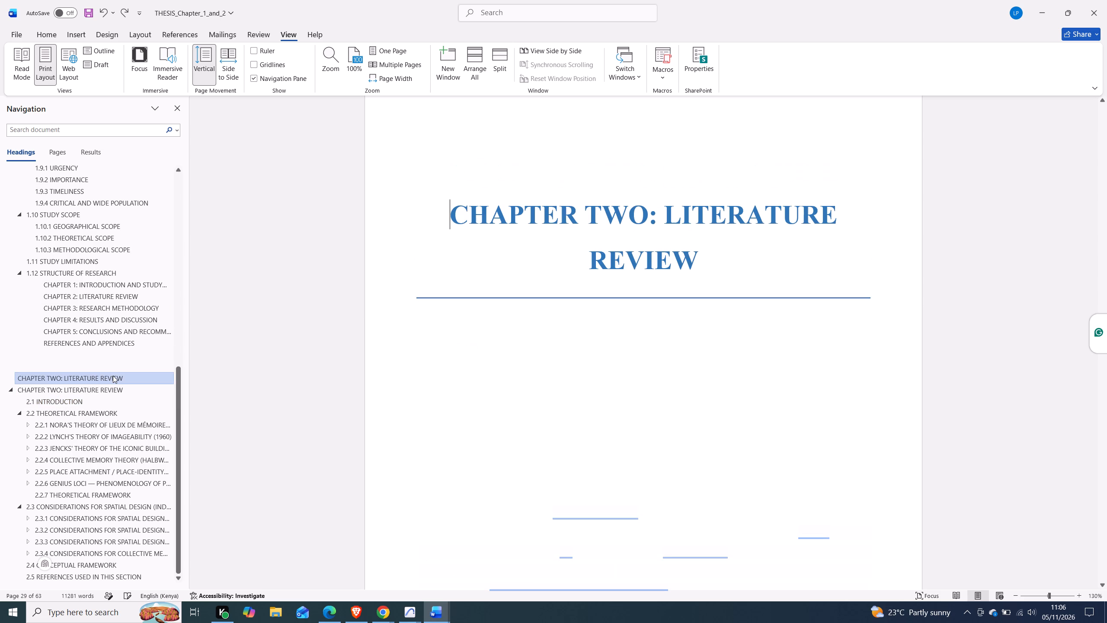
{"action": "left_click", "coordinate": [118, 392]}
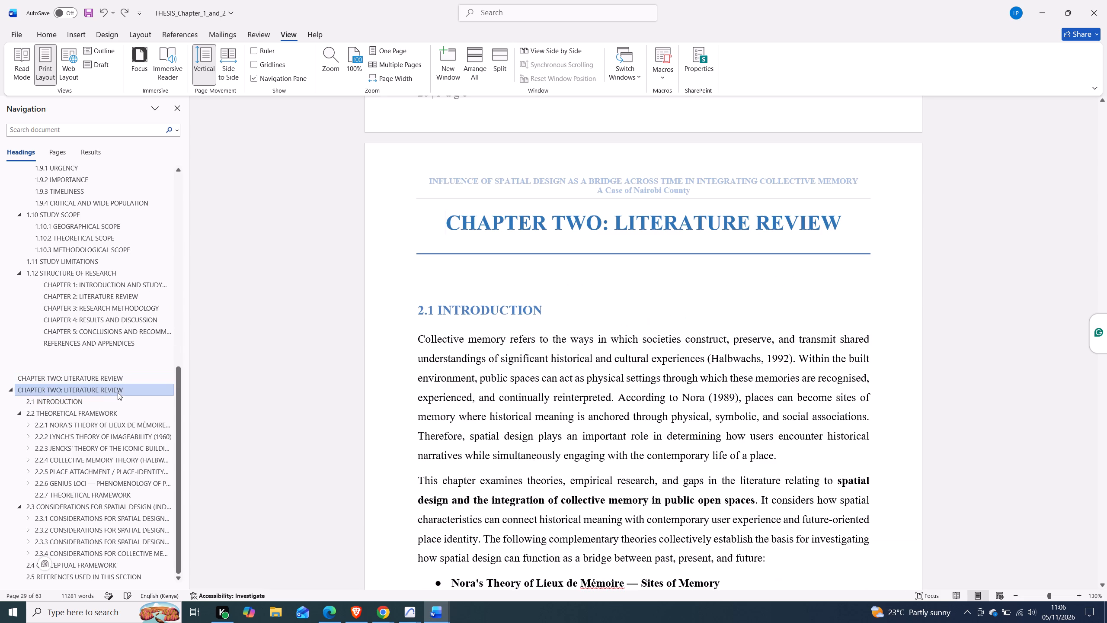
{"action": "scroll", "coordinate": [563, 366], "scroll_direction": "down", "scroll_amount": 6}
{"action": "scroll", "coordinate": [563, 366], "scroll_direction": "up", "scroll_amount": 3}
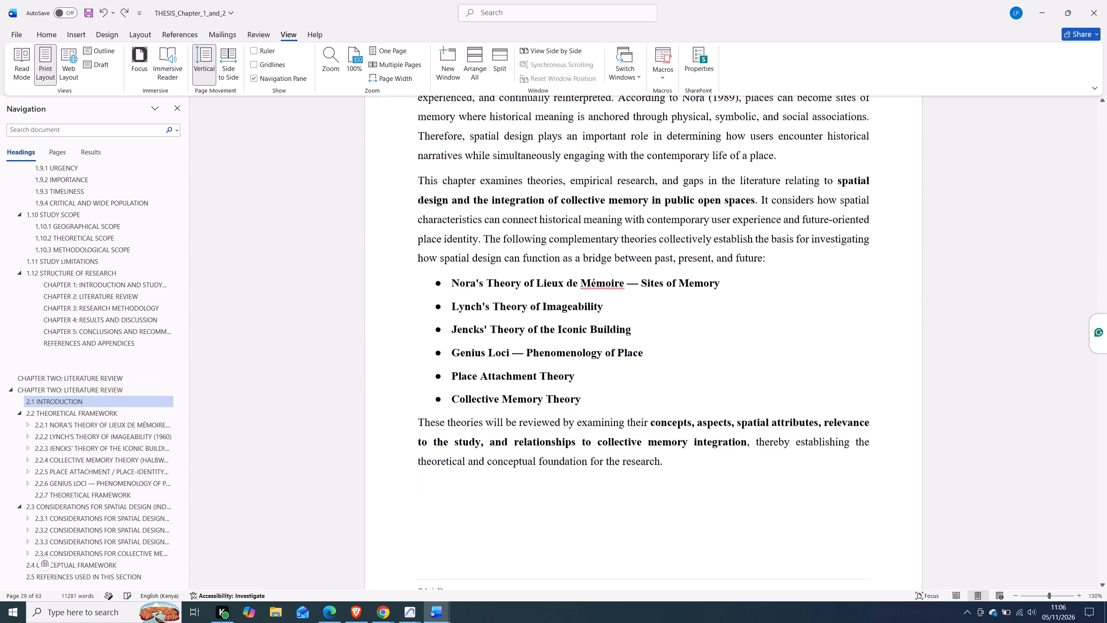
{"action": "scroll", "coordinate": [563, 366], "scroll_direction": "up", "scroll_amount": 13}
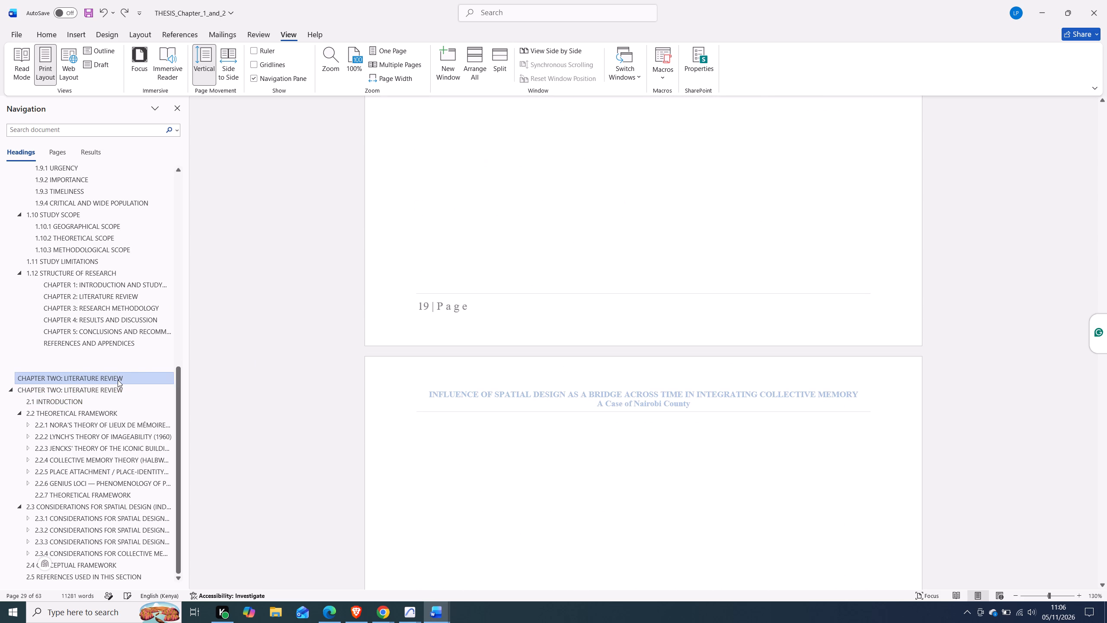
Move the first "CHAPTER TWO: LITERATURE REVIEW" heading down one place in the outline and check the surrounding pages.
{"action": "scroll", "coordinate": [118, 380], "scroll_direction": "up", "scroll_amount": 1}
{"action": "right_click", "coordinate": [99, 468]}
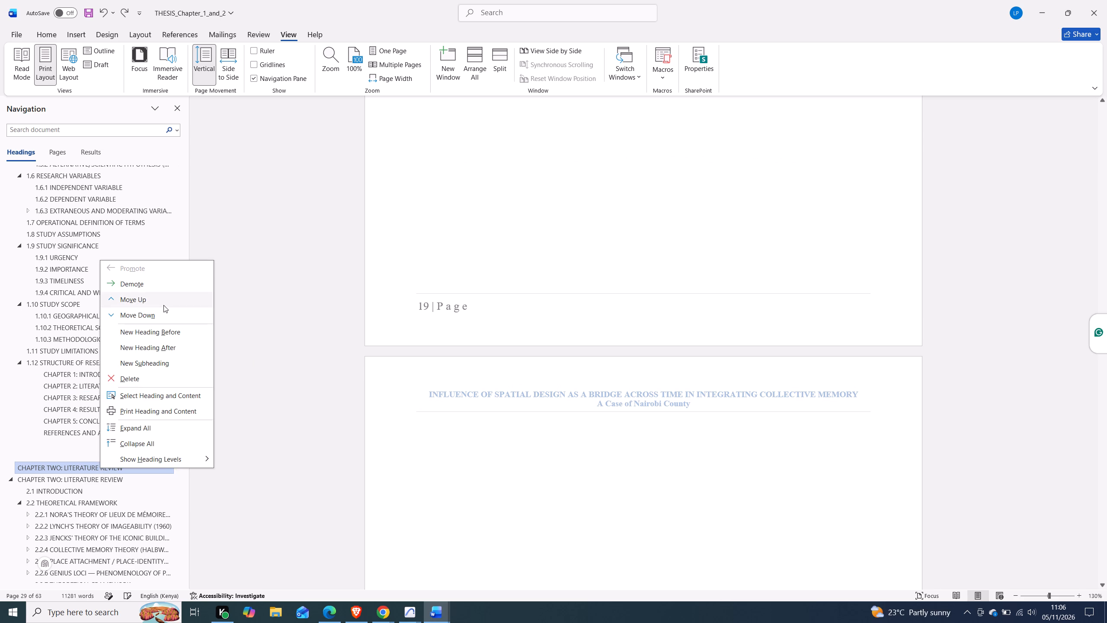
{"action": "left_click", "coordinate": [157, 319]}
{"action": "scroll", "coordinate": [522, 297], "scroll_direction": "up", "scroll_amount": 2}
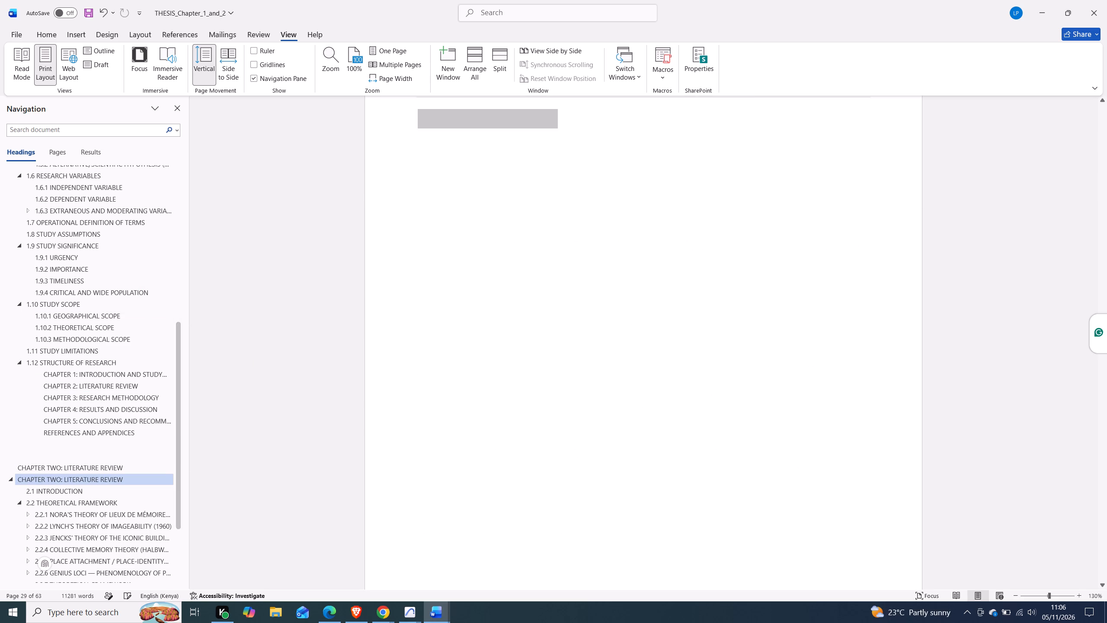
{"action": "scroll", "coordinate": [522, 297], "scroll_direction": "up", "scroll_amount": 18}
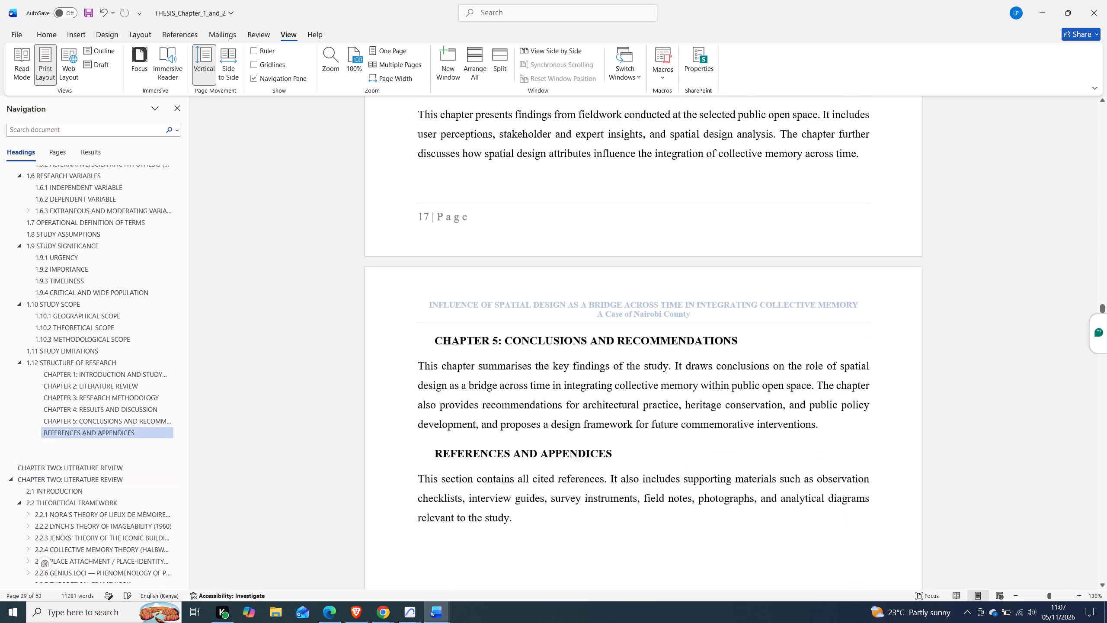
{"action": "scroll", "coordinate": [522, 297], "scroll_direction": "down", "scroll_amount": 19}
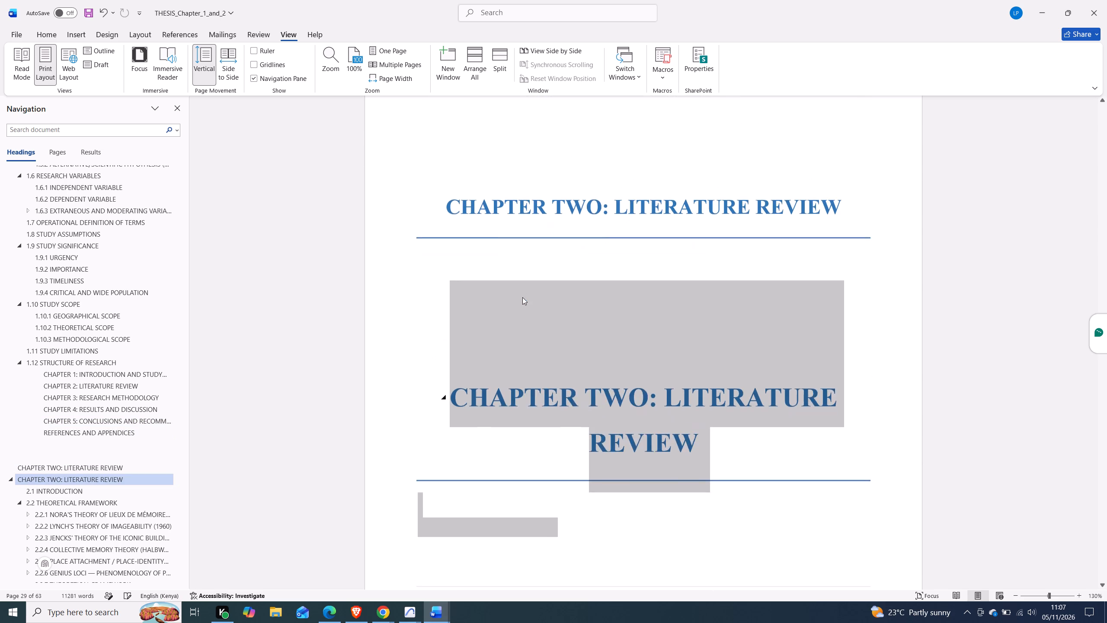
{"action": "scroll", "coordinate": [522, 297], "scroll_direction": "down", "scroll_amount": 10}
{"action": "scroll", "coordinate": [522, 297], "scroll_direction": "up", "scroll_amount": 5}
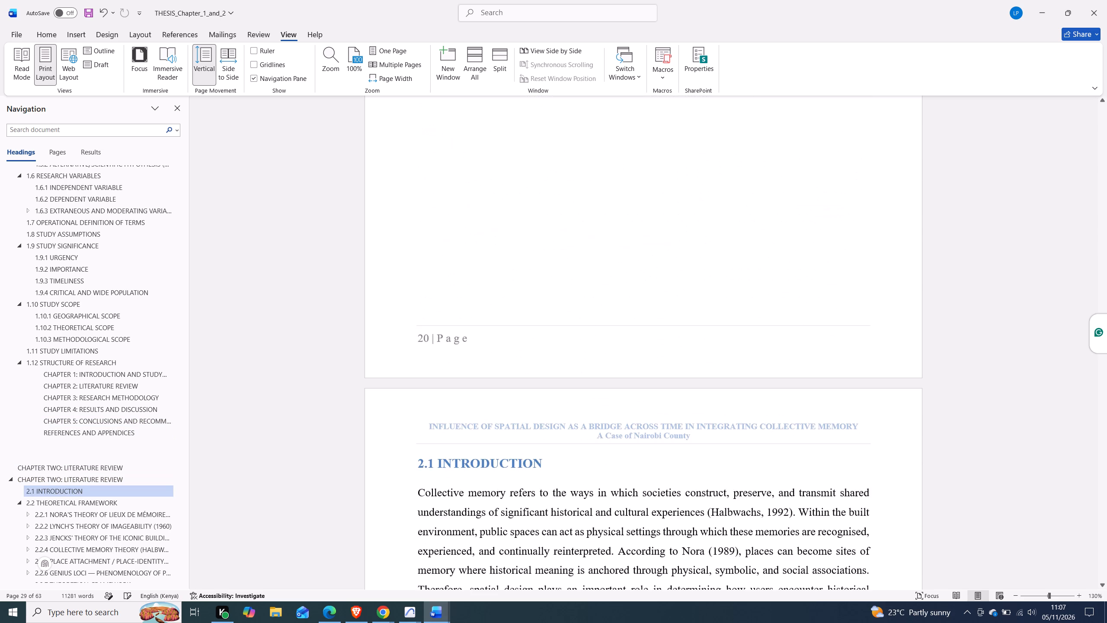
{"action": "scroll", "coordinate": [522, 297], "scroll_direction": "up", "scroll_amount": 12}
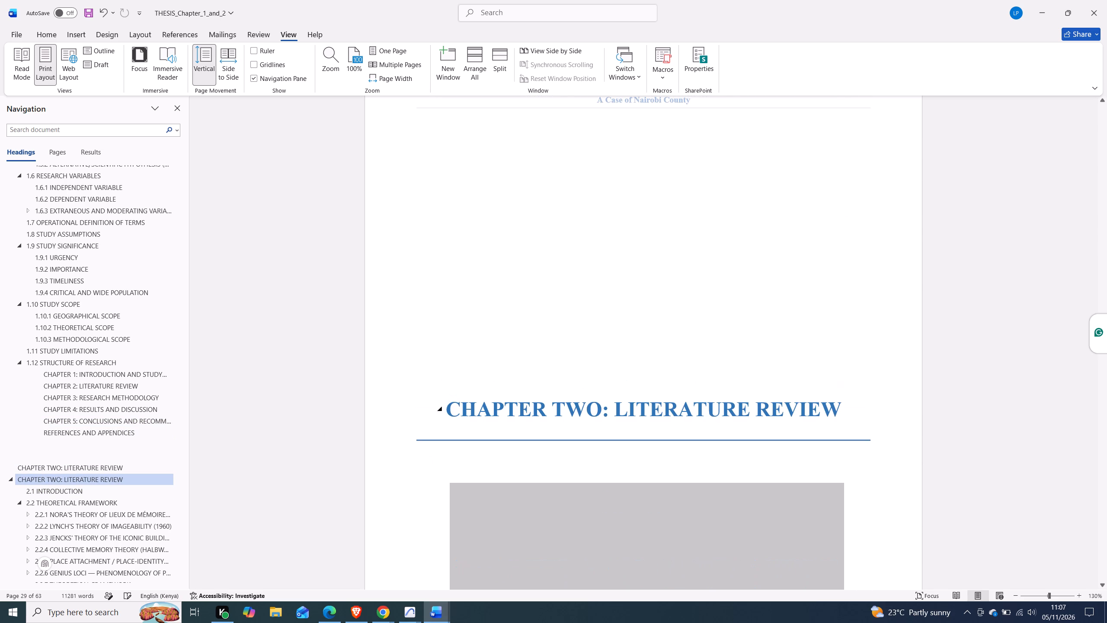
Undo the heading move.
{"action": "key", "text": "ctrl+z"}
Delete the selected two-line "CHAPTER TWO: LITERATURE REVIEW" heading along with its blank content.
{"action": "scroll", "coordinate": [522, 295], "scroll_direction": "down", "scroll_amount": 2}
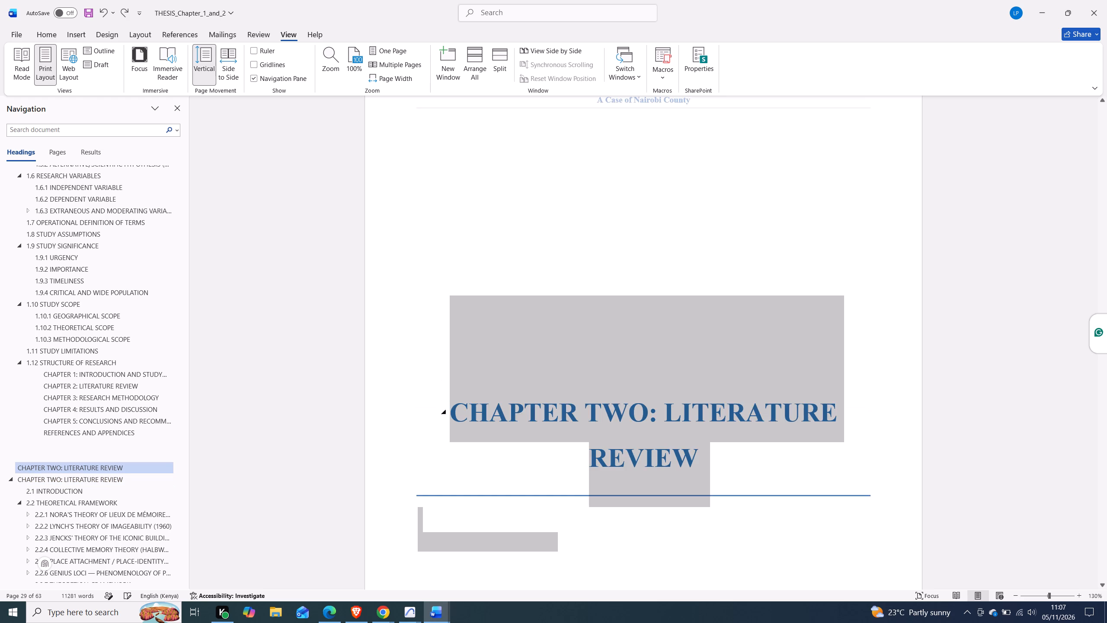
{"action": "scroll", "coordinate": [518, 299], "scroll_direction": "down", "scroll_amount": 13}
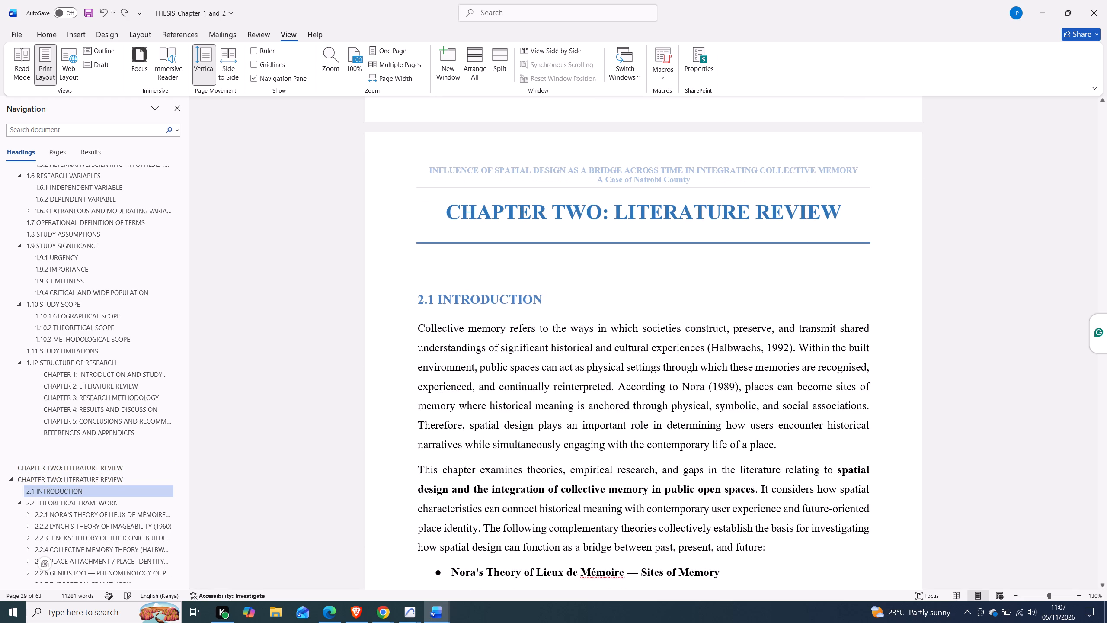
{"action": "scroll", "coordinate": [478, 277], "scroll_direction": "up", "scroll_amount": 14}
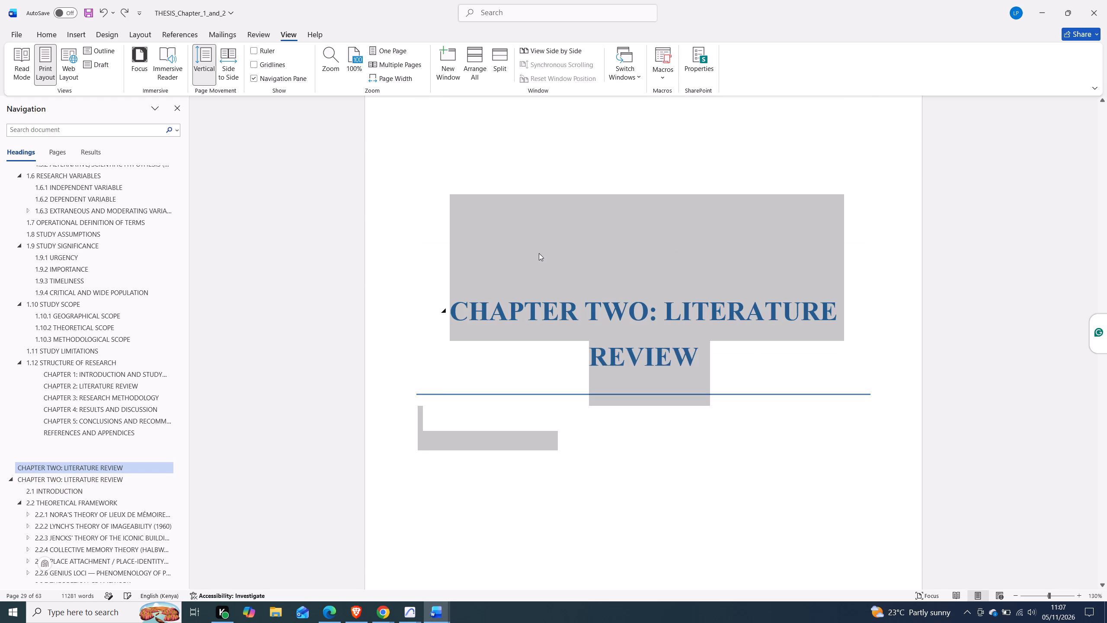
{"action": "key", "text": "Delete"}
Remove the empty lines above the remaining "CHAPTER TWO: LITERATURE REVIEW" heading so it starts at the top of its page.
{"action": "scroll", "coordinate": [477, 255], "scroll_direction": "up", "scroll_amount": 7}
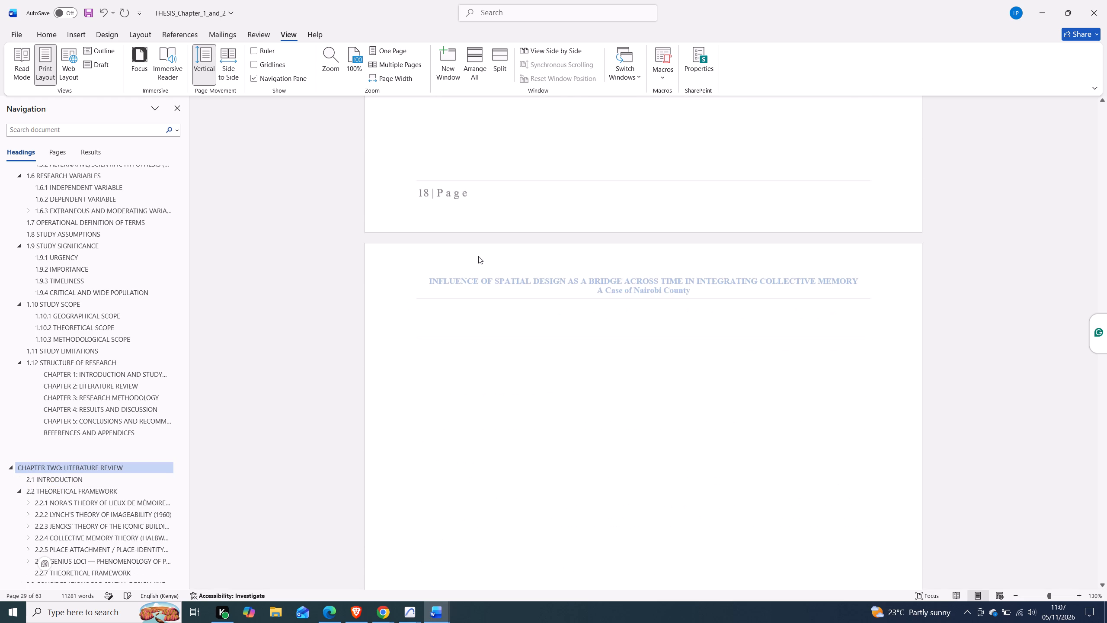
{"action": "scroll", "coordinate": [478, 256], "scroll_direction": "up", "scroll_amount": 5}
{"action": "scroll", "coordinate": [478, 256], "scroll_direction": "down", "scroll_amount": 14}
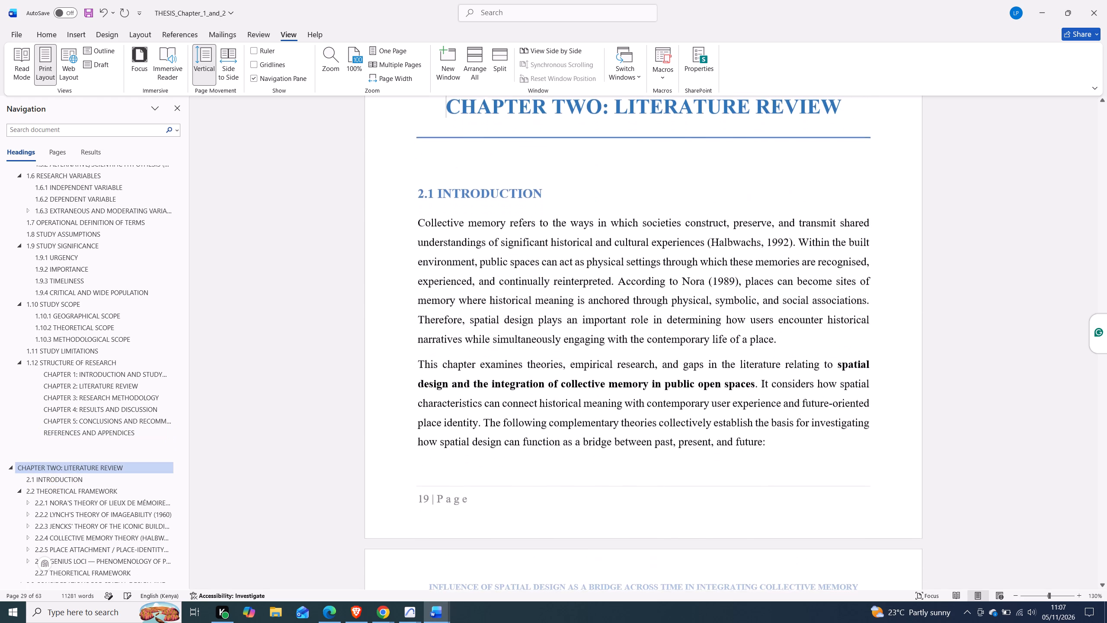
{"action": "scroll", "coordinate": [478, 256], "scroll_direction": "down", "scroll_amount": 9}
{"action": "scroll", "coordinate": [478, 256], "scroll_direction": "up", "scroll_amount": 12}
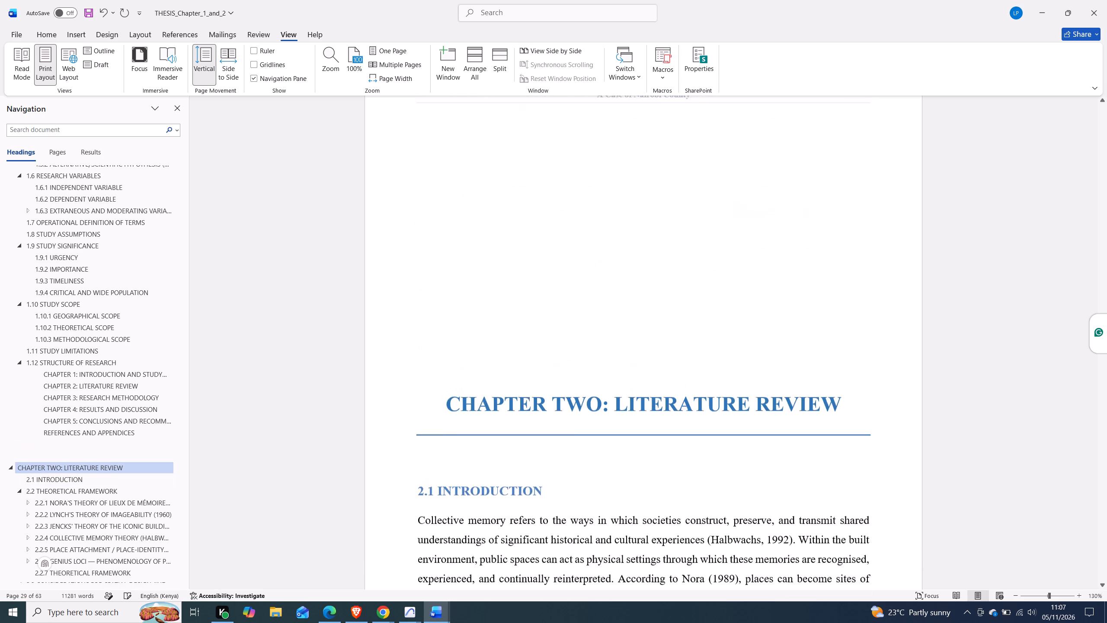
{"action": "scroll", "coordinate": [478, 256], "scroll_direction": "up", "scroll_amount": 2}
{"action": "key", "text": "BackSpace"}
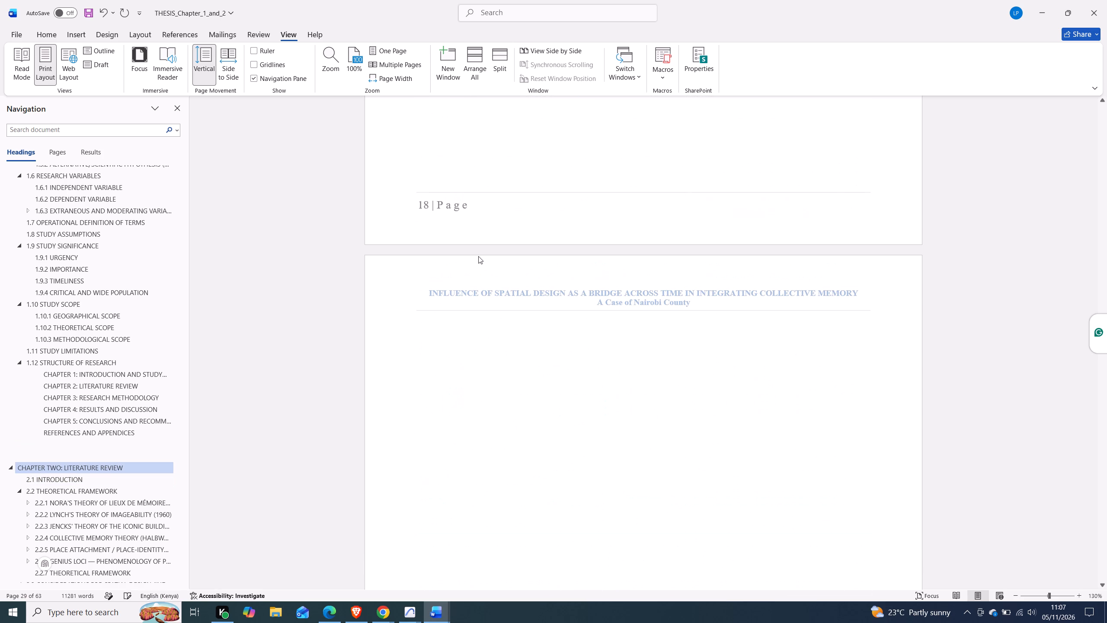
{"action": "key", "text": "BackSpace"}
{"action": "key", "text": "BackSpace"}
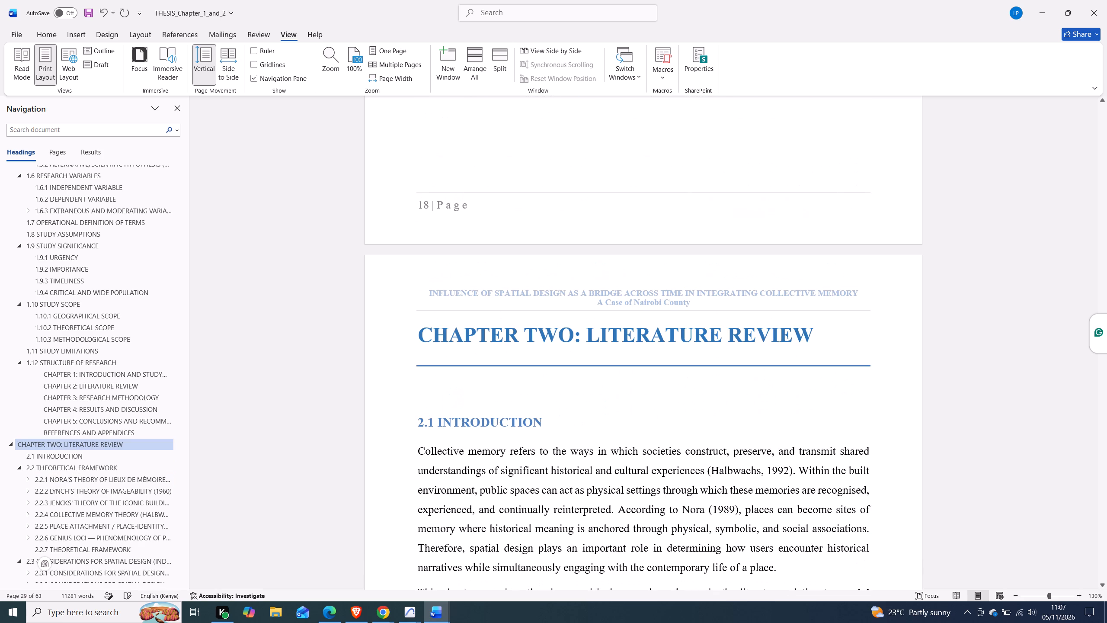
Examine the pages from the Chapter Two heading to 2.2 THEORETICAL FRAMEWORK, checking the page flow and any remaining blank pages.
{"action": "scroll", "coordinate": [594, 305], "scroll_direction": "down", "scroll_amount": 12}
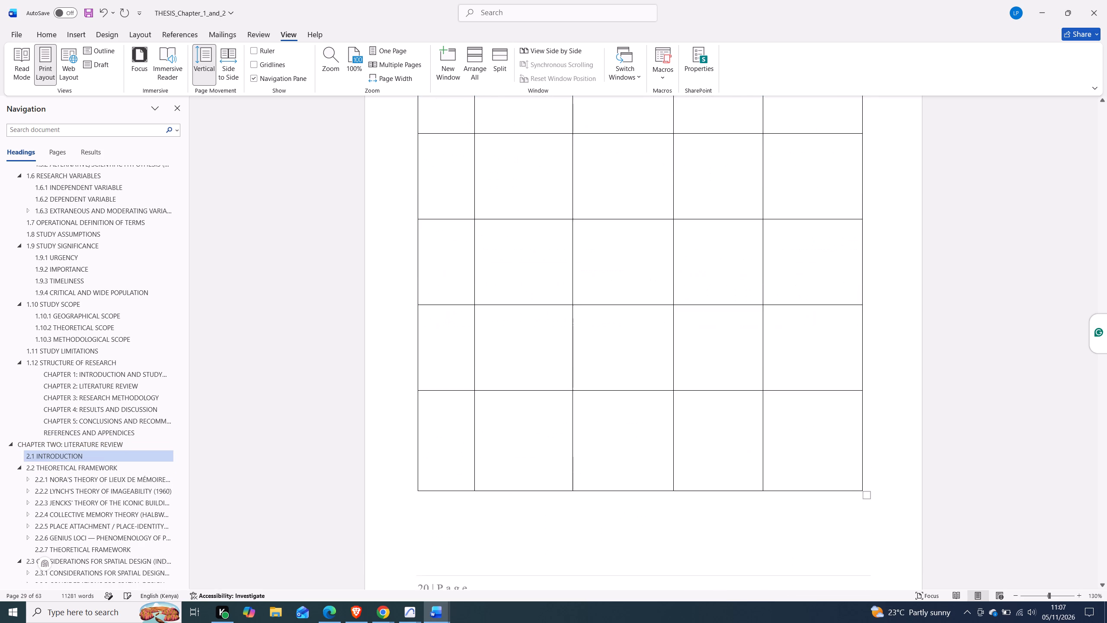
{"action": "scroll", "coordinate": [594, 305], "scroll_direction": "up", "scroll_amount": 12}
{"action": "scroll", "coordinate": [594, 305], "scroll_direction": "down", "scroll_amount": 2}
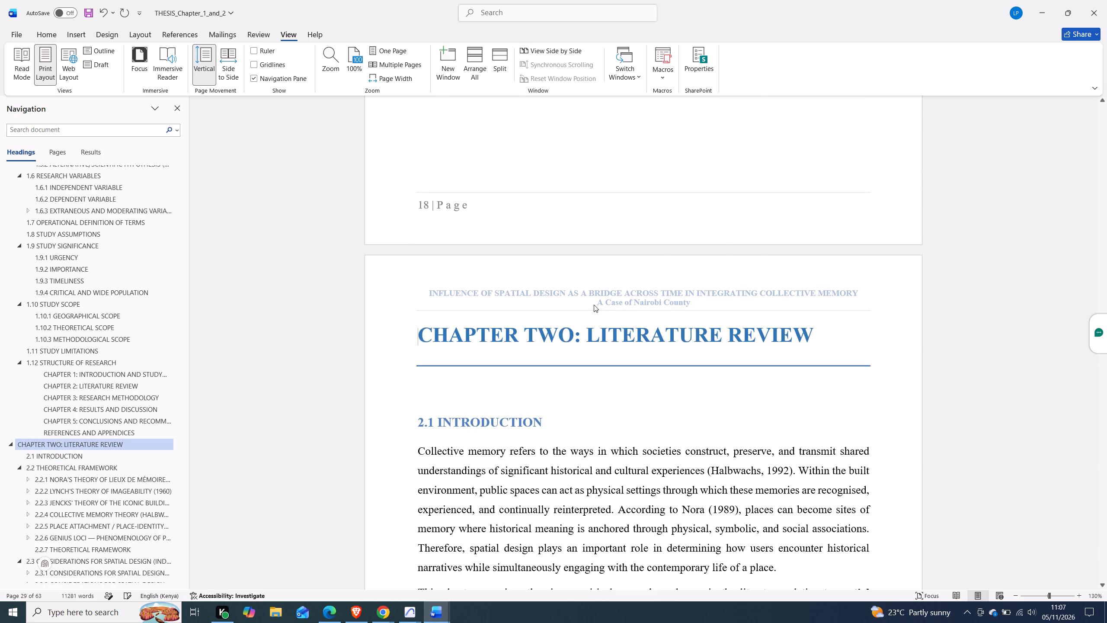
{"action": "scroll", "coordinate": [594, 305], "scroll_direction": "down", "scroll_amount": 7}
{"action": "scroll", "coordinate": [594, 305], "scroll_direction": "up", "scroll_amount": 1}
{"action": "scroll", "coordinate": [594, 305], "scroll_direction": "down", "scroll_amount": 2}
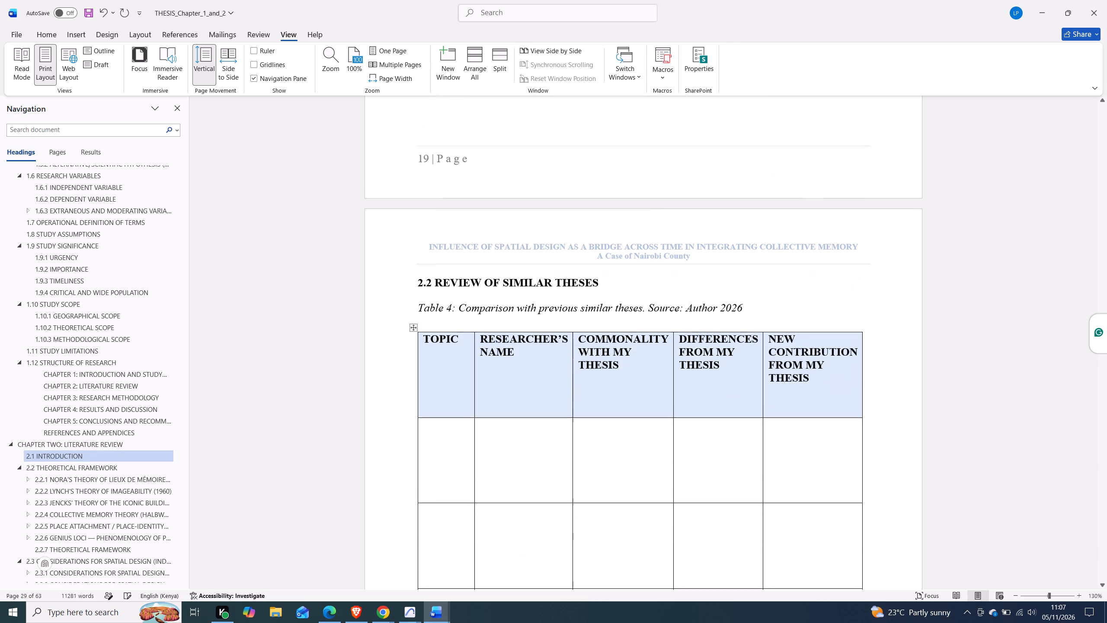
{"action": "scroll", "coordinate": [594, 305], "scroll_direction": "down", "scroll_amount": 16}
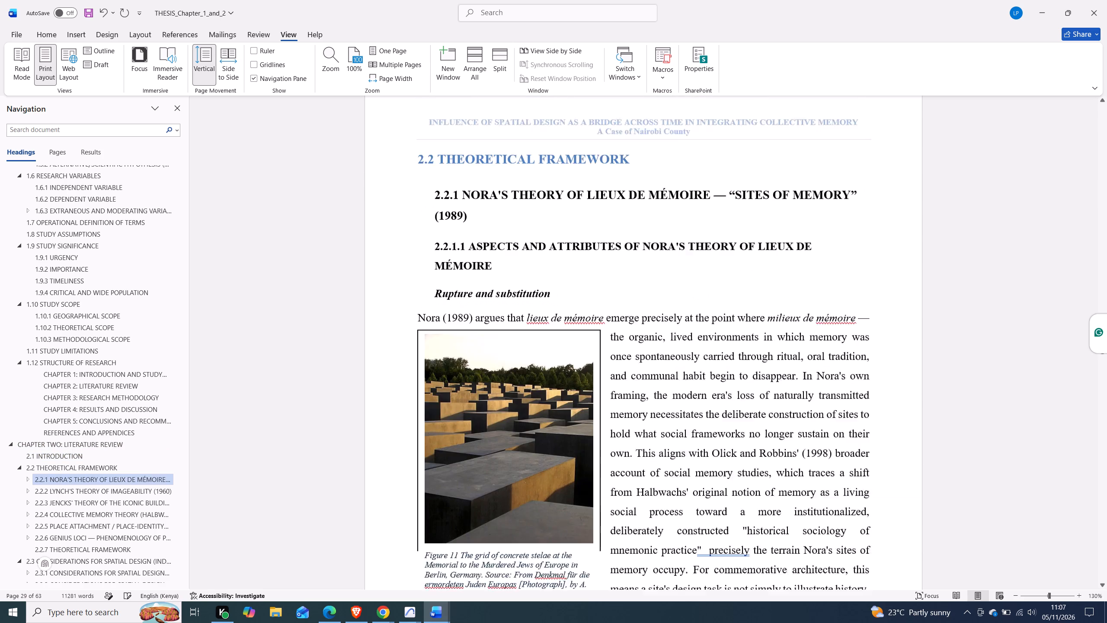
{"action": "scroll", "coordinate": [594, 305], "scroll_direction": "up", "scroll_amount": 9}
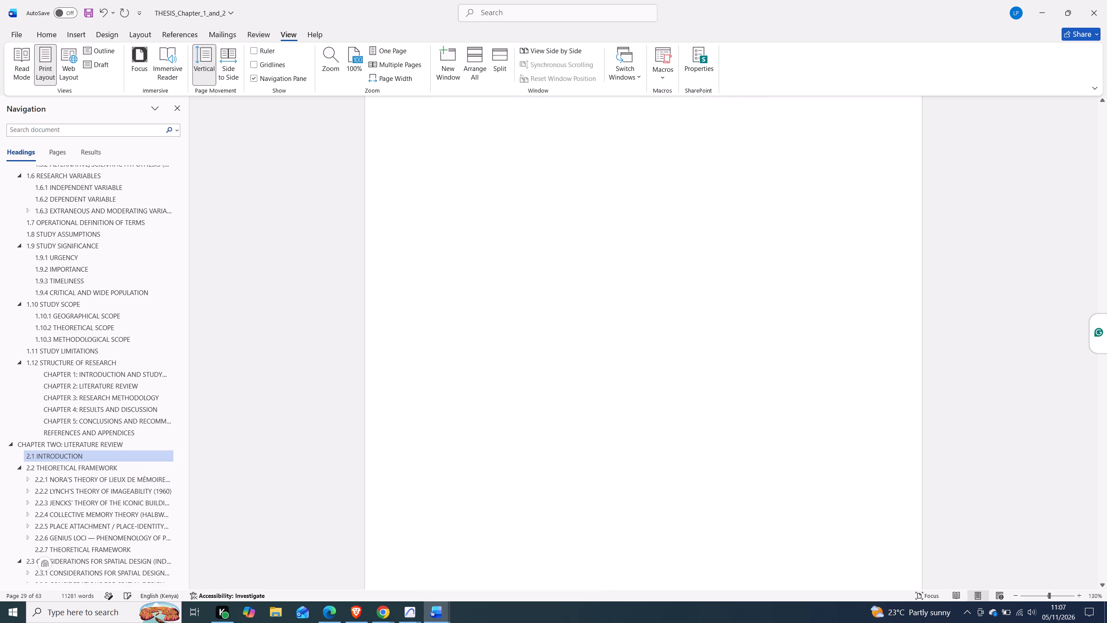
{"action": "scroll", "coordinate": [596, 302], "scroll_direction": "up", "scroll_amount": 7}
{"action": "scroll", "coordinate": [596, 302], "scroll_direction": "down", "scroll_amount": 14}
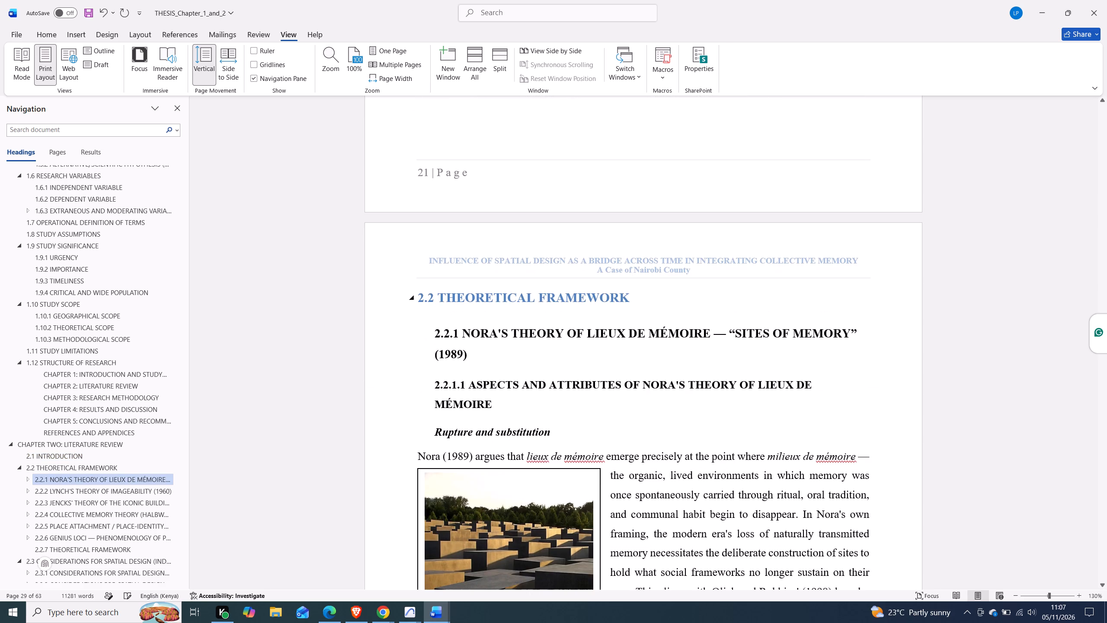
{"action": "scroll", "coordinate": [610, 295], "scroll_direction": "up", "scroll_amount": 1}
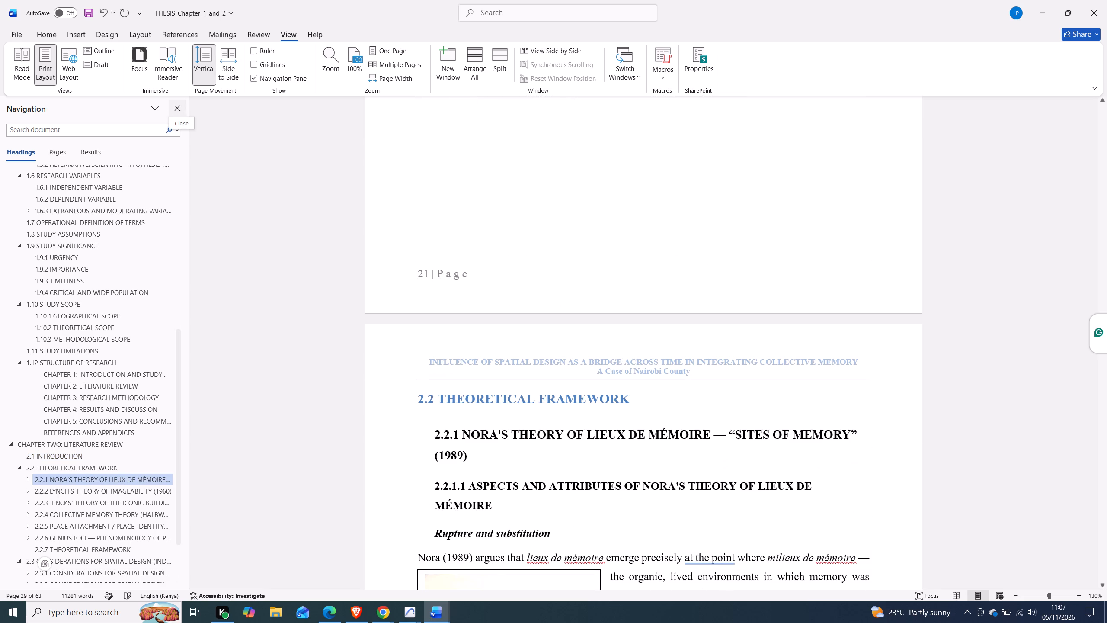
{"action": "scroll", "coordinate": [845, 286], "scroll_direction": "up", "scroll_amount": 10}
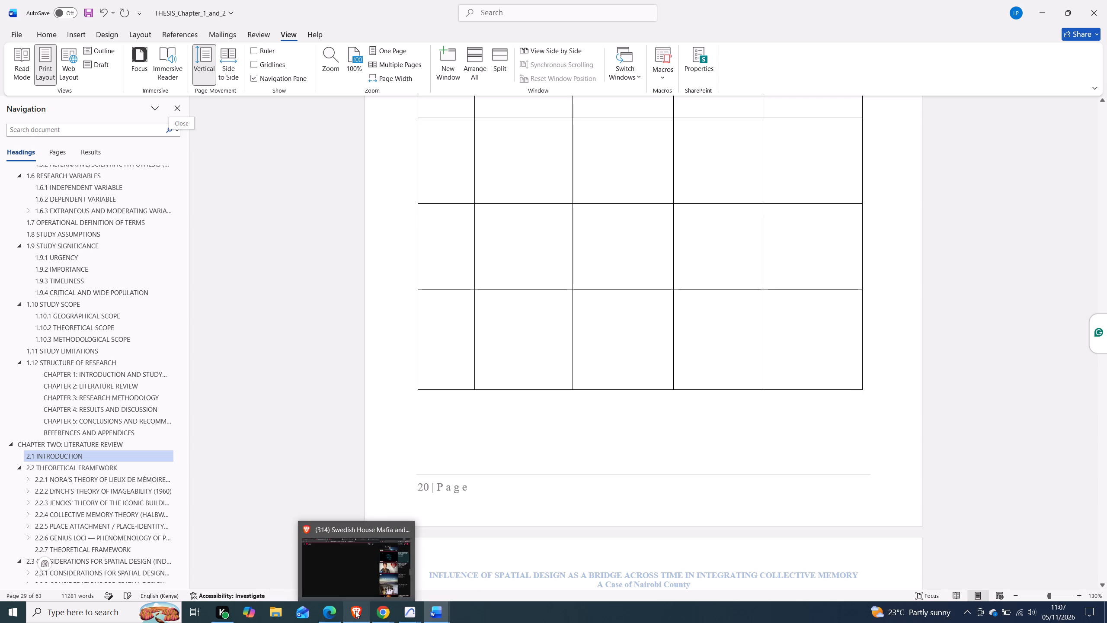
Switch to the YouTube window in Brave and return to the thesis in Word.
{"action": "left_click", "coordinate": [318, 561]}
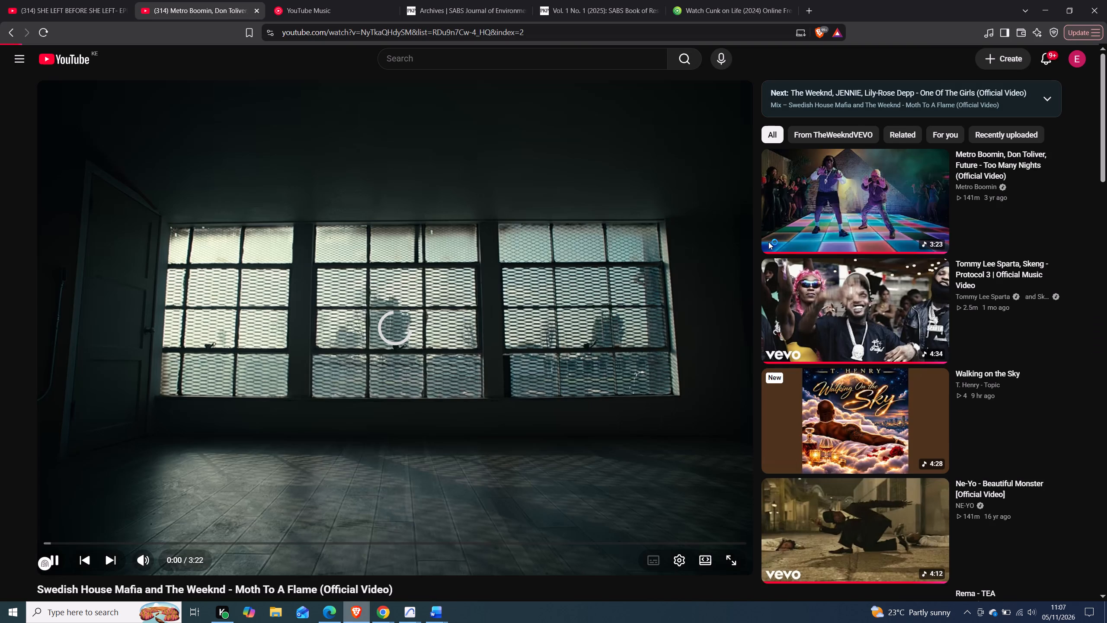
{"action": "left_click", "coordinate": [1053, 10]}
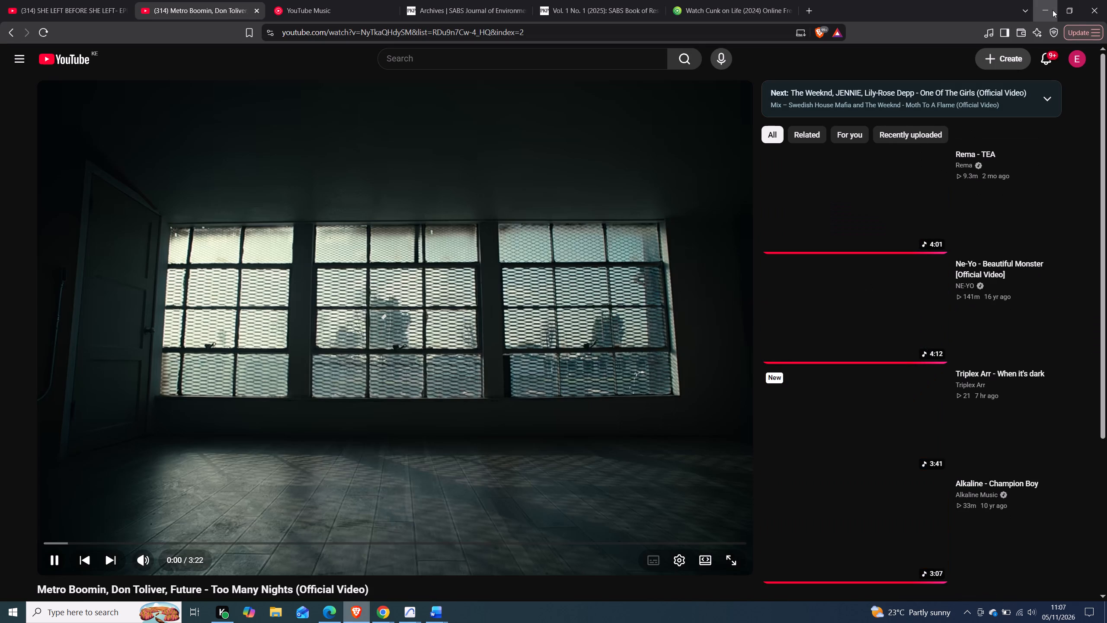
Check the page before the Chapter Two heading and the start of the 2.1 INTRODUCTION text.
{"action": "scroll", "coordinate": [606, 364], "scroll_direction": "up", "scroll_amount": 15}
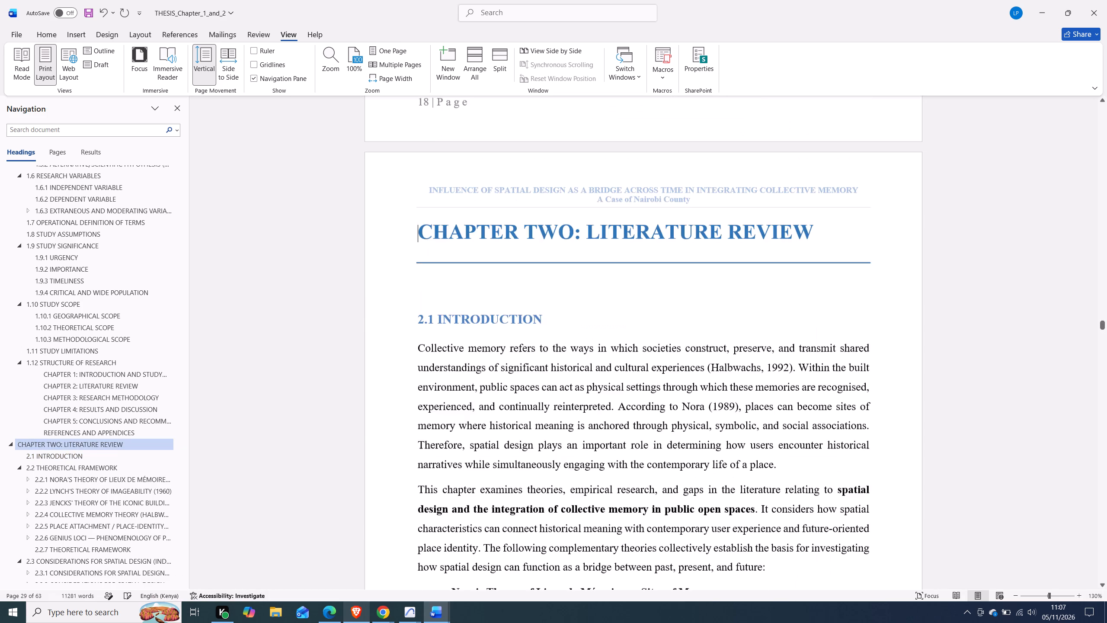
{"action": "scroll", "coordinate": [606, 364], "scroll_direction": "up", "scroll_amount": 11}
{"action": "scroll", "coordinate": [606, 364], "scroll_direction": "down", "scroll_amount": 11}
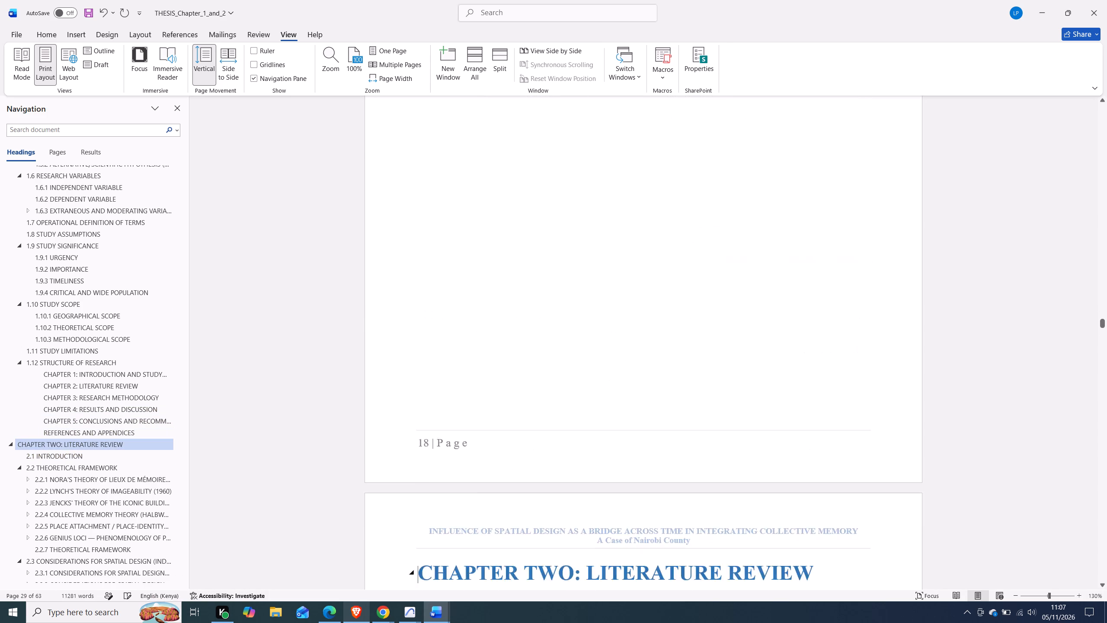
{"action": "scroll", "coordinate": [606, 364], "scroll_direction": "down", "scroll_amount": 6}
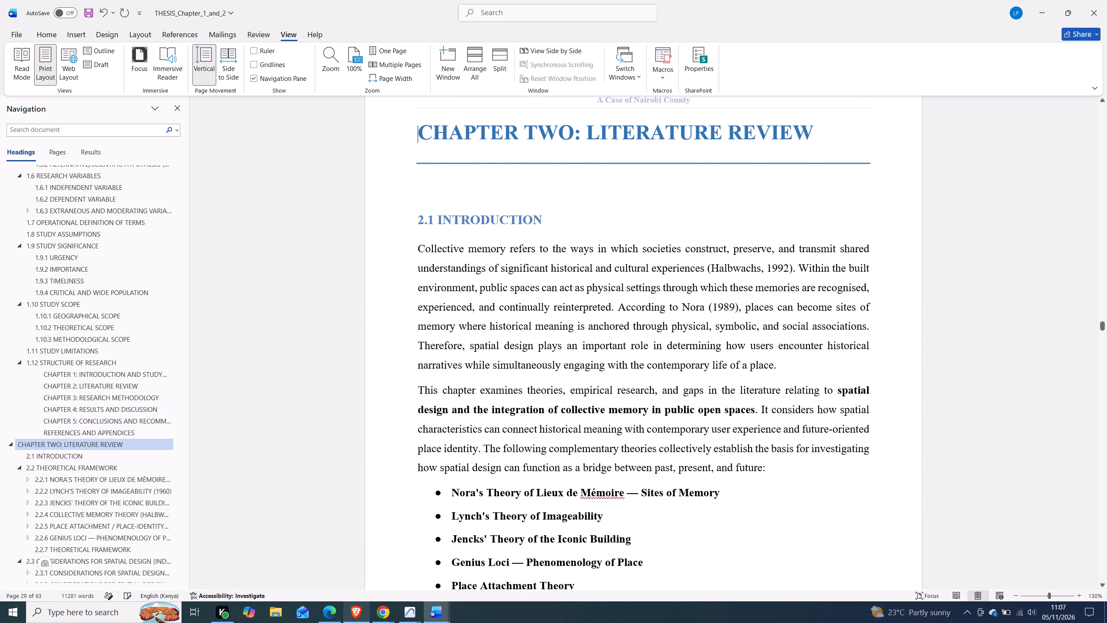
Ignore all spelling flags for "Mémoire" in the theories list of 2.1 INTRODUCTION.
{"action": "scroll", "coordinate": [606, 364], "scroll_direction": "down", "scroll_amount": 1}
{"action": "scroll", "coordinate": [606, 364], "scroll_direction": "up", "scroll_amount": 5}
{"action": "scroll", "coordinate": [606, 364], "scroll_direction": "down", "scroll_amount": 4}
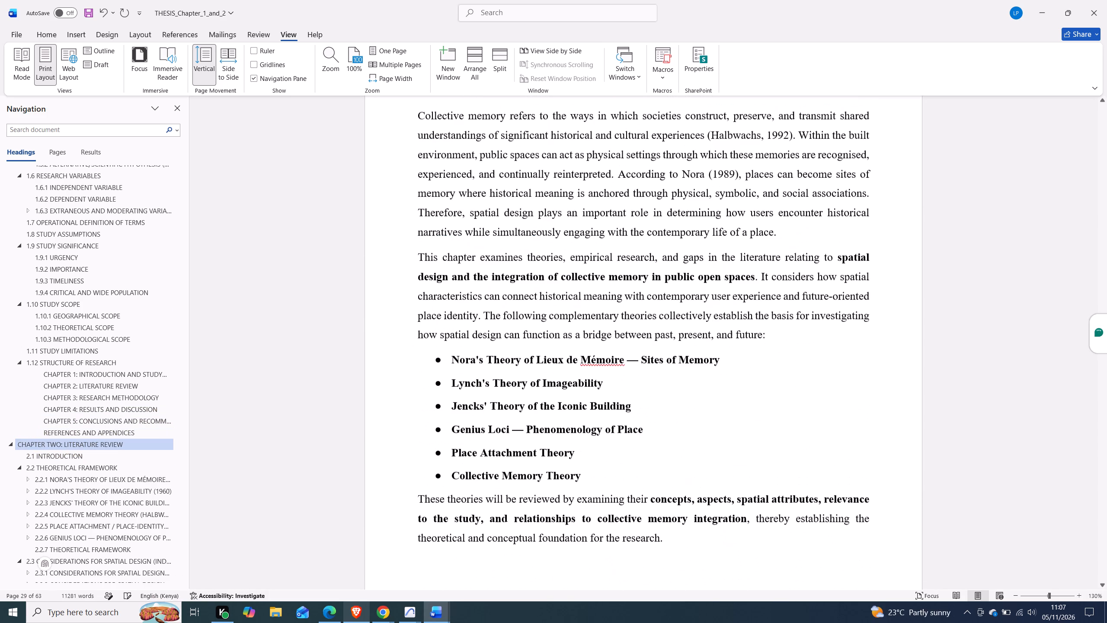
{"action": "left_click_drag", "start_coordinate": [623, 291], "coordinate": [612, 291]}
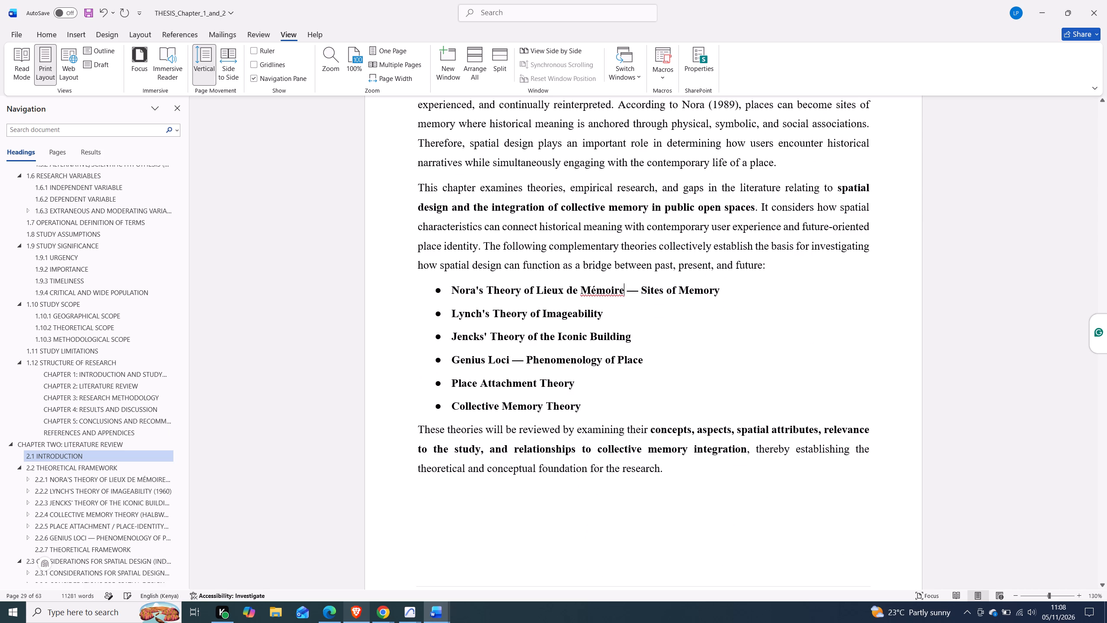
{"action": "left_click_drag", "start_coordinate": [612, 291], "coordinate": [583, 287]}
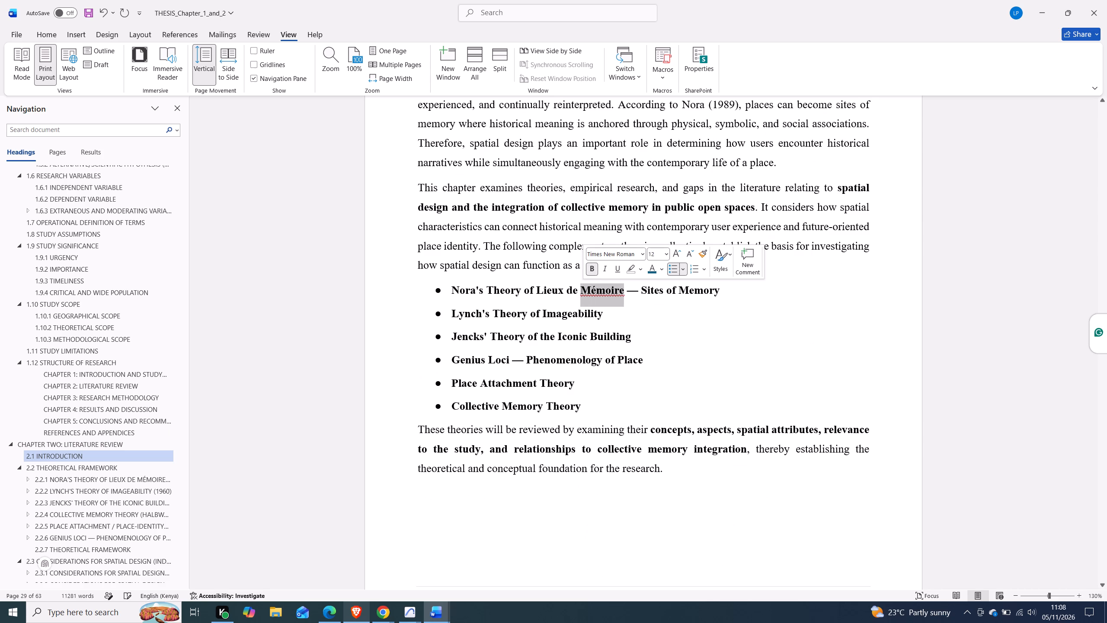
{"action": "right_click", "coordinate": [594, 288]}
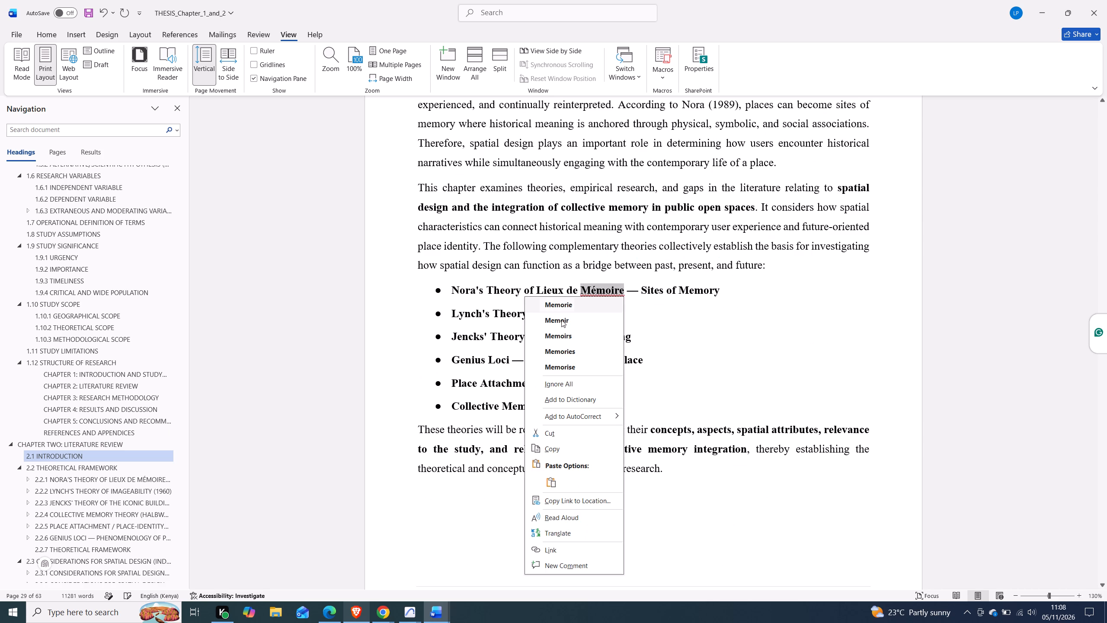
{"action": "left_click", "coordinate": [572, 388]}
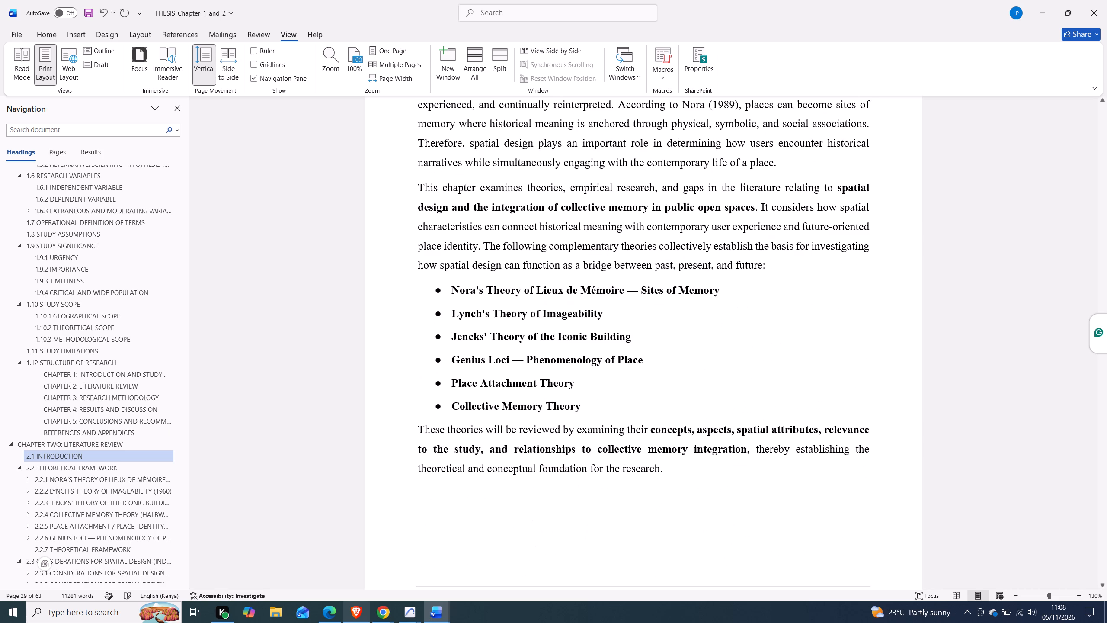
Ignore all spelling flags for the researcher's first-listed name on the BIOGRAPHY page.
{"action": "scroll", "coordinate": [581, 334], "scroll_direction": "down", "scroll_amount": 5}
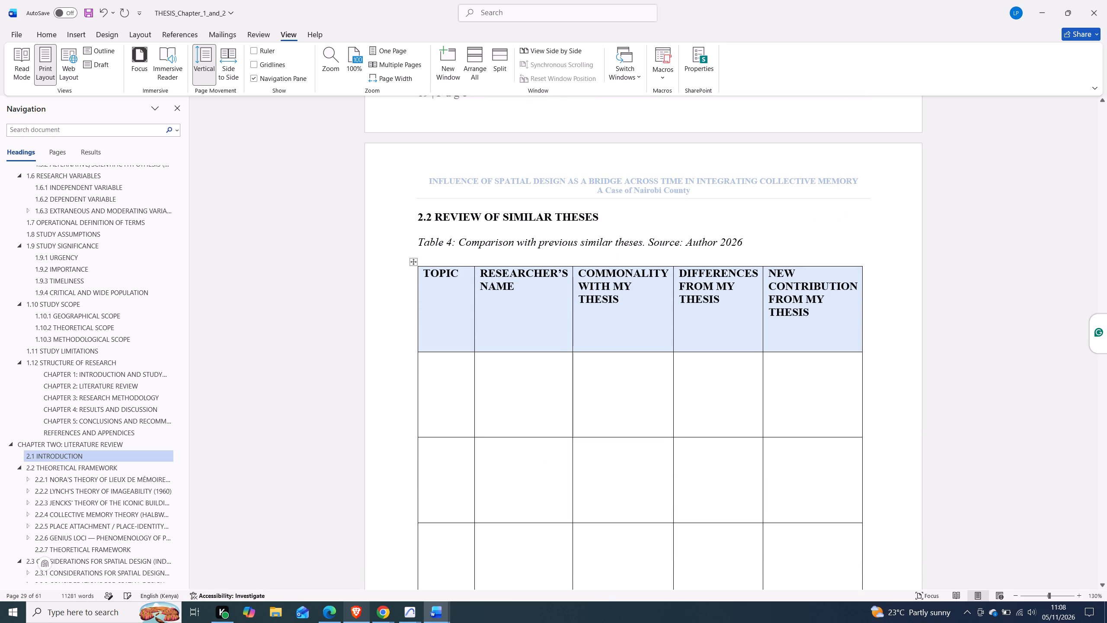
{"action": "scroll", "coordinate": [557, 291], "scroll_direction": "up", "scroll_amount": 20}
{"action": "scroll", "coordinate": [557, 291], "scroll_direction": "up", "scroll_amount": 14}
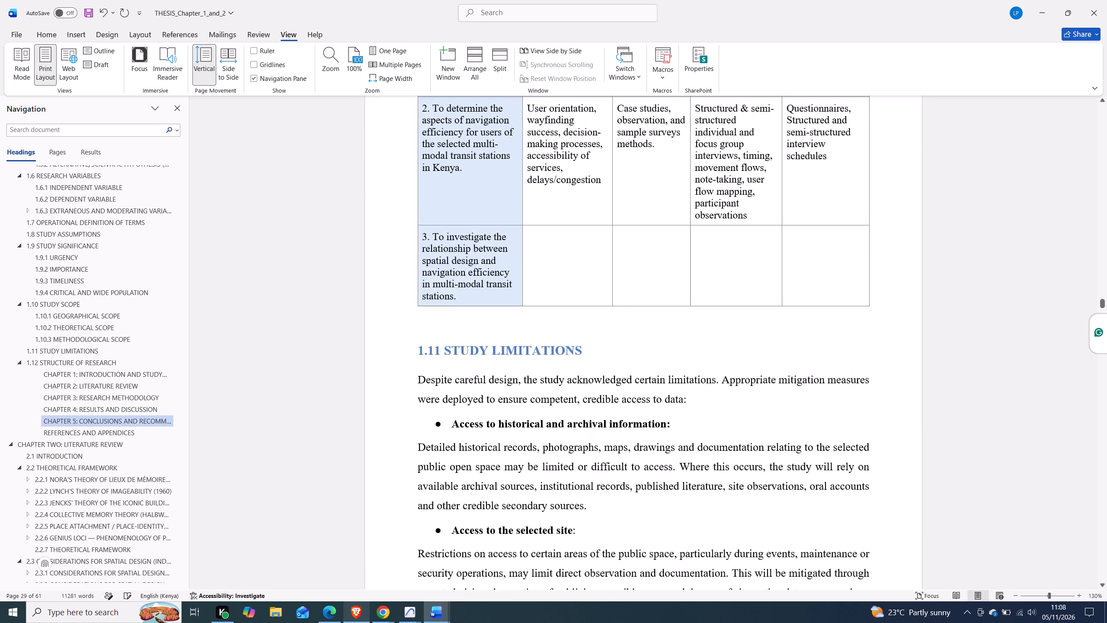
{"action": "scroll", "coordinate": [589, 280], "scroll_direction": "up", "scroll_amount": 20}
{"action": "scroll", "coordinate": [589, 280], "scroll_direction": "up", "scroll_amount": 18}
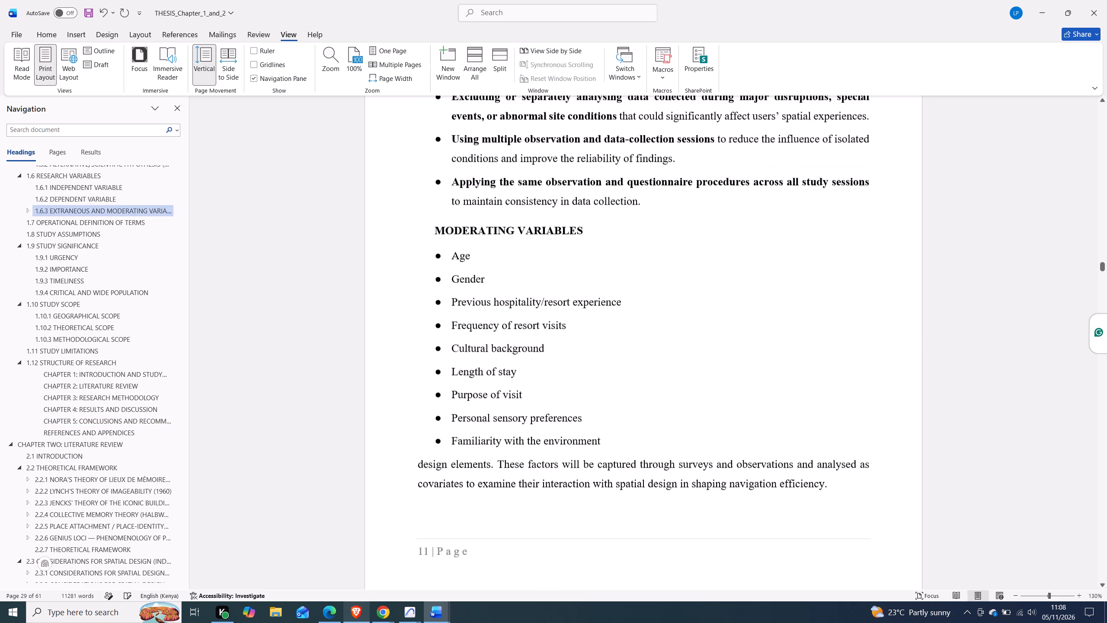
{"action": "scroll", "coordinate": [596, 220], "scroll_direction": "up", "scroll_amount": 20}
{"action": "scroll", "coordinate": [596, 220], "scroll_direction": "up", "scroll_amount": 18}
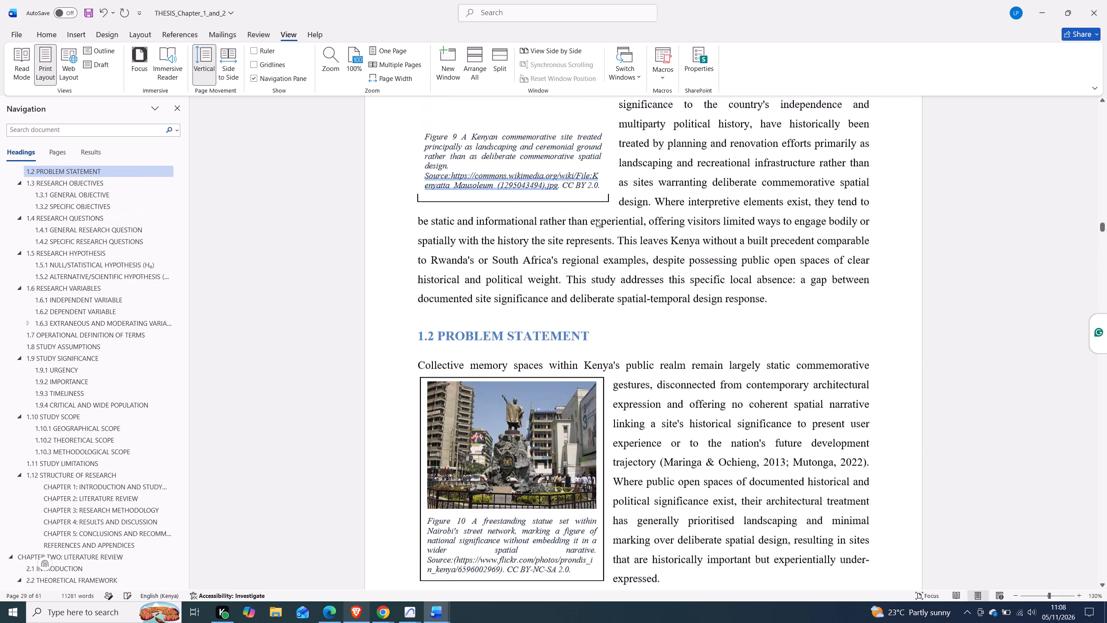
{"action": "scroll", "coordinate": [596, 220], "scroll_direction": "up", "scroll_amount": 20}
{"action": "scroll", "coordinate": [596, 220], "scroll_direction": "up", "scroll_amount": 18}
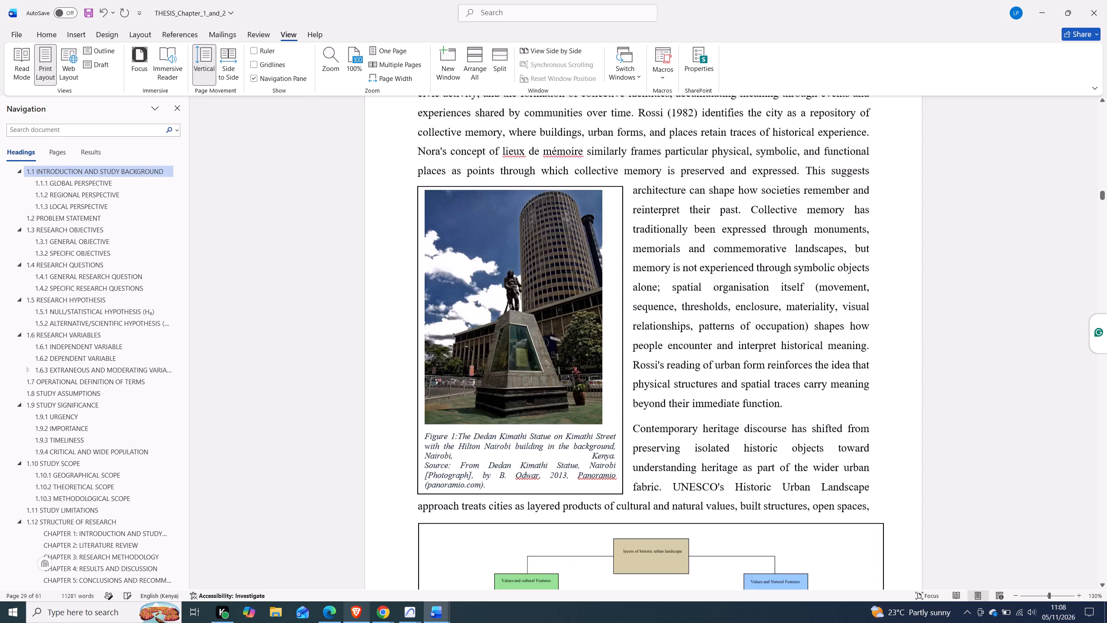
{"action": "scroll", "coordinate": [598, 217], "scroll_direction": "up", "scroll_amount": 20}
{"action": "scroll", "coordinate": [598, 217], "scroll_direction": "up", "scroll_amount": 17}
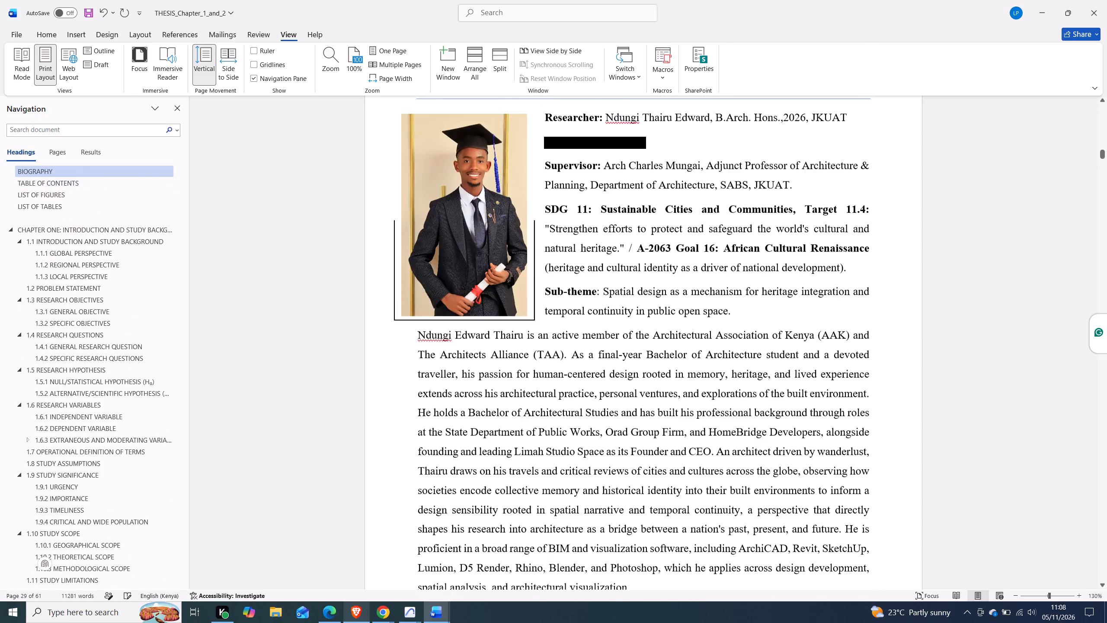
{"action": "scroll", "coordinate": [598, 209], "scroll_direction": "up", "scroll_amount": 3}
{"action": "scroll", "coordinate": [598, 209], "scroll_direction": "down", "scroll_amount": 9}
{"action": "scroll", "coordinate": [598, 209], "scroll_direction": "up", "scroll_amount": 3}
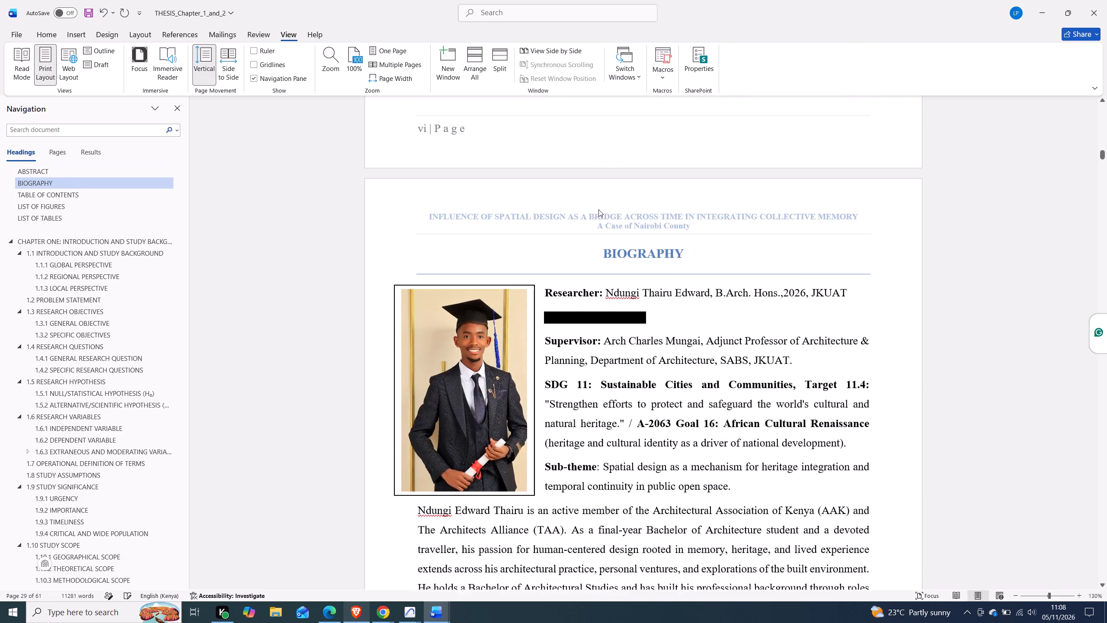
{"action": "scroll", "coordinate": [598, 209], "scroll_direction": "down", "scroll_amount": 1}
{"action": "left_click_drag", "start_coordinate": [604, 205], "coordinate": [606, 205]}
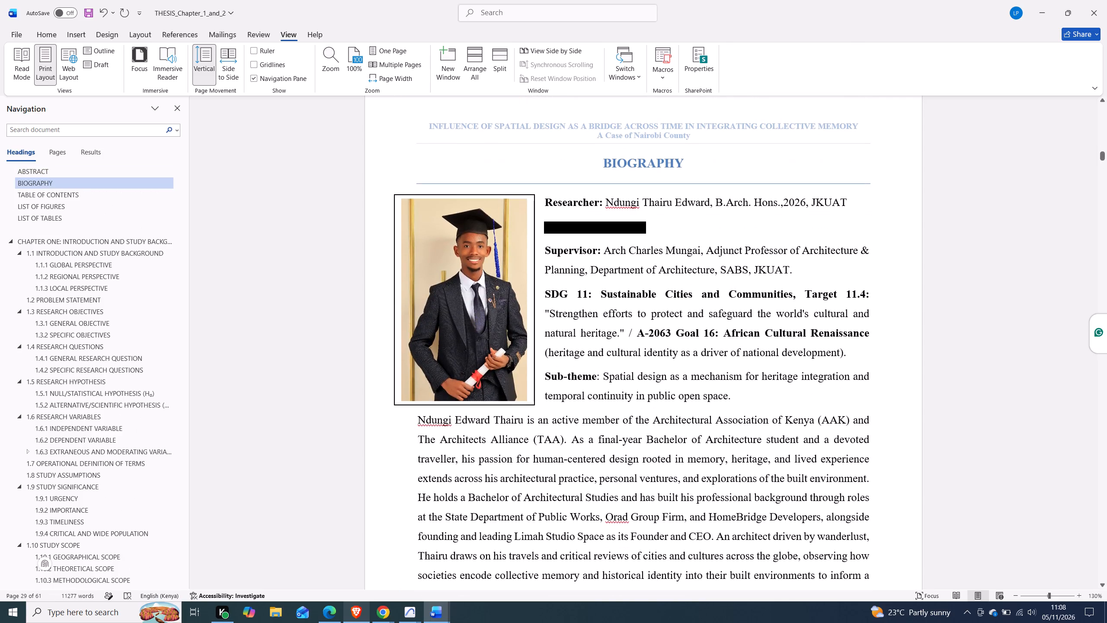
{"action": "left_click_drag", "start_coordinate": [606, 205], "coordinate": [635, 203]}
{"action": "right_click", "coordinate": [623, 198]}
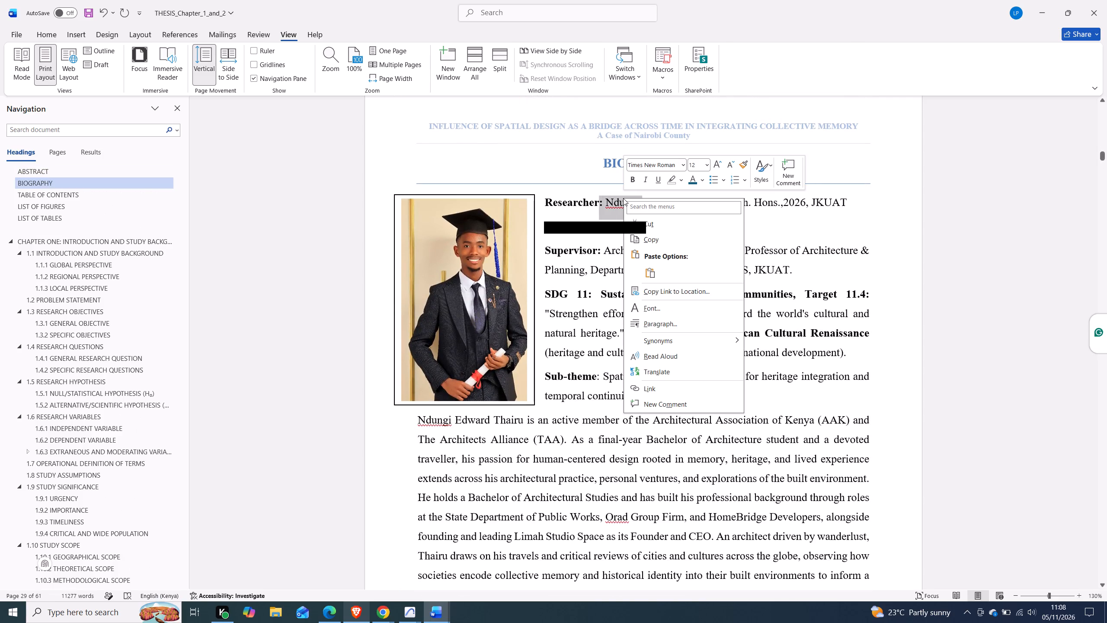
{"action": "left_click", "coordinate": [615, 203]}
{"action": "right_click", "coordinate": [615, 203]}
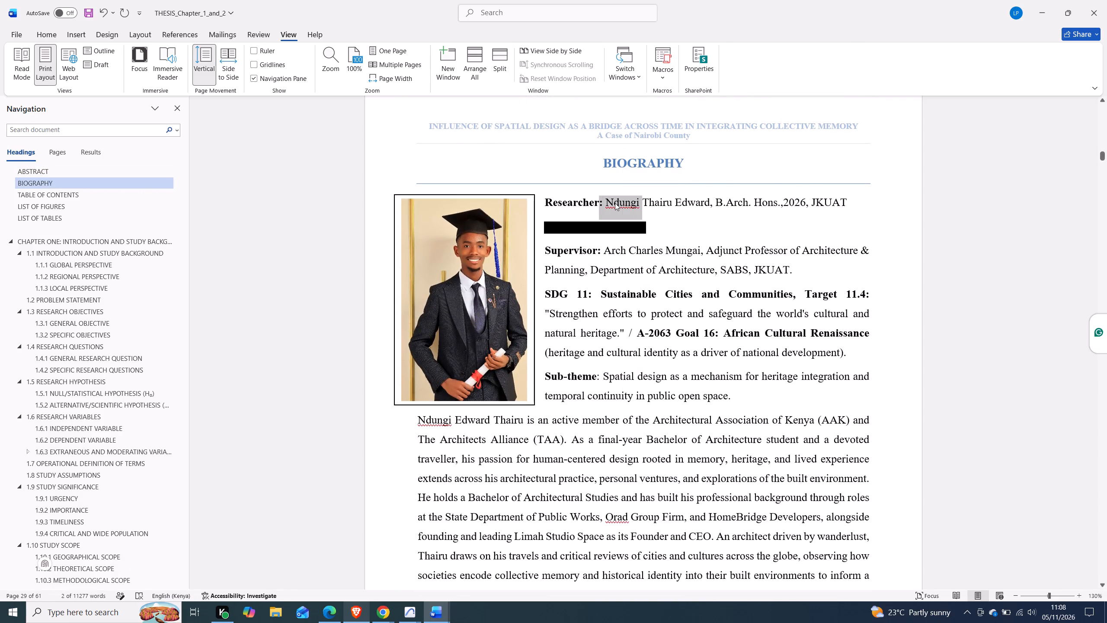
{"action": "left_click", "coordinate": [605, 212]}
{"action": "left_click", "coordinate": [622, 202]}
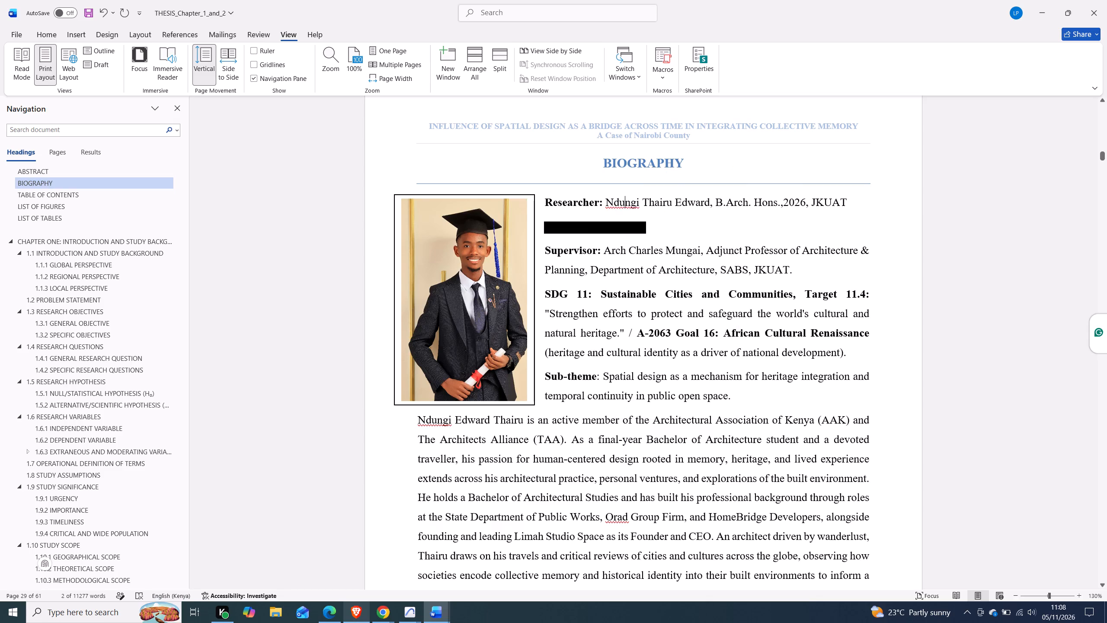
{"action": "left_click_drag", "start_coordinate": [640, 205], "coordinate": [610, 206]}
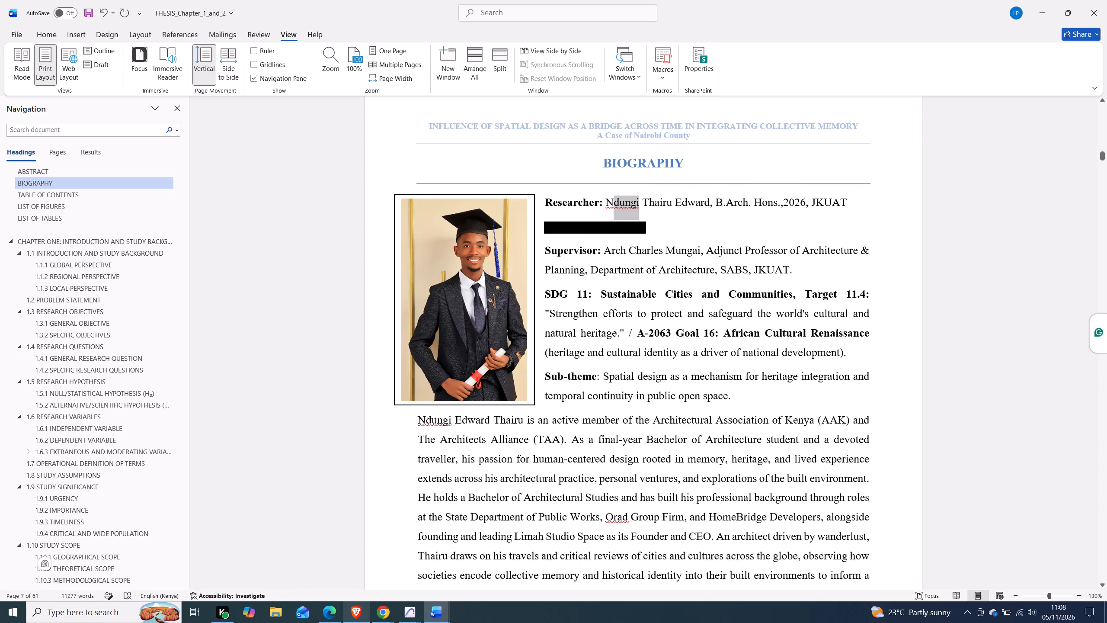
{"action": "left_click_drag", "start_coordinate": [610, 206], "coordinate": [607, 206]}
{"action": "right_click", "coordinate": [611, 203]}
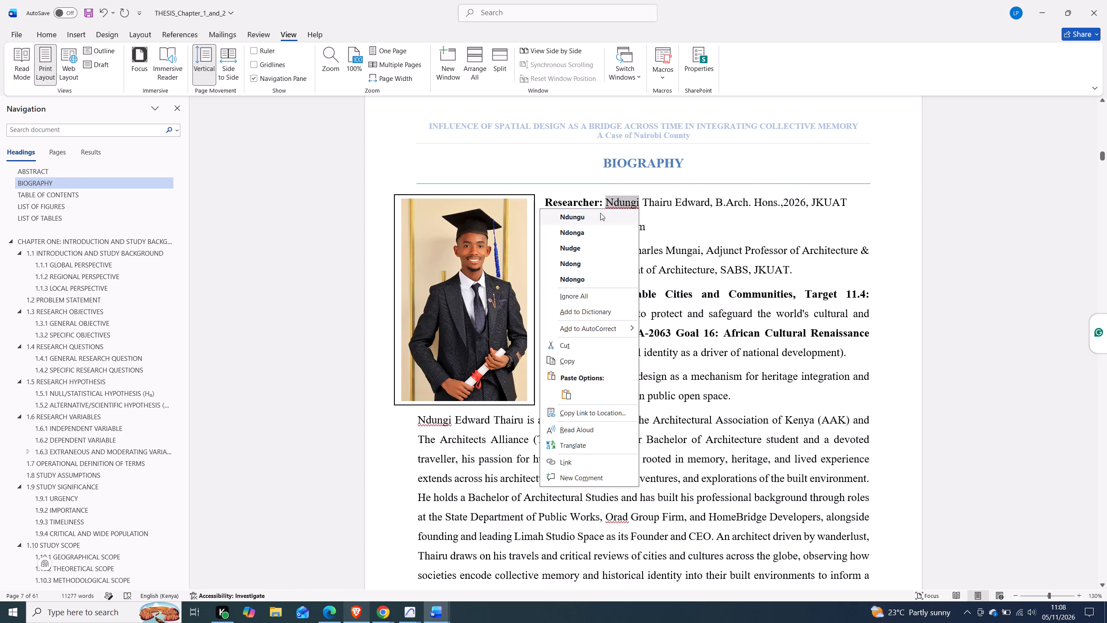
{"action": "left_click", "coordinate": [569, 293]}
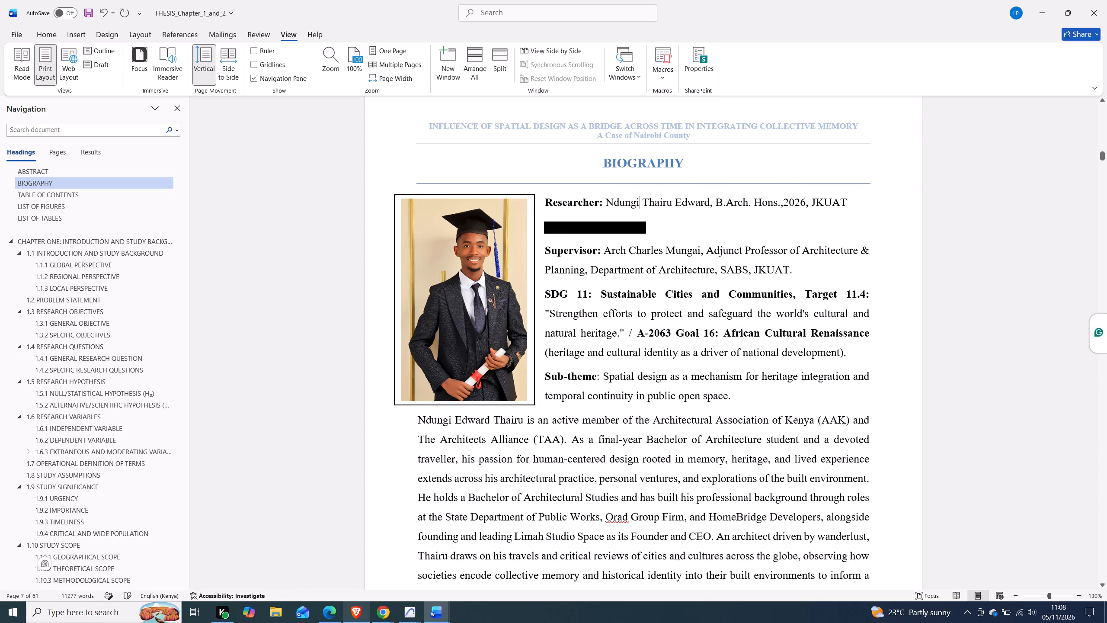
Read through the rest of the BIOGRAPHY page and check the TABLE OF CONTENTS page that follows.
{"action": "scroll", "coordinate": [694, 309], "scroll_direction": "down", "scroll_amount": 1}
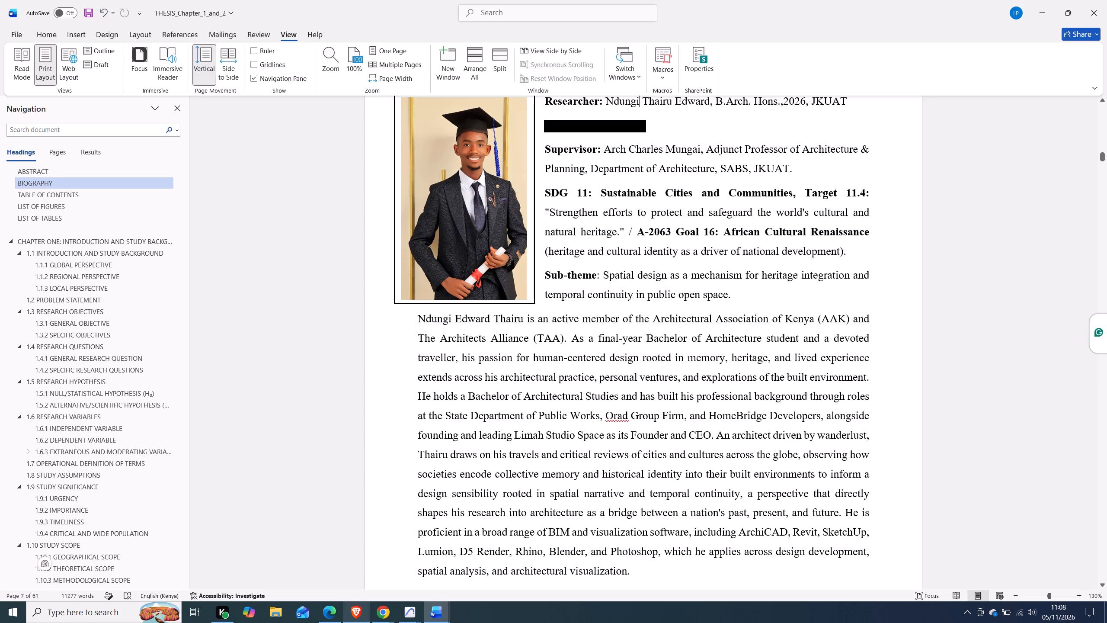
{"action": "scroll", "coordinate": [798, 366], "scroll_direction": "down", "scroll_amount": 1}
{"action": "scroll", "coordinate": [798, 366], "scroll_direction": "up", "scroll_amount": 1}
{"action": "scroll", "coordinate": [843, 348], "scroll_direction": "down", "scroll_amount": 10}
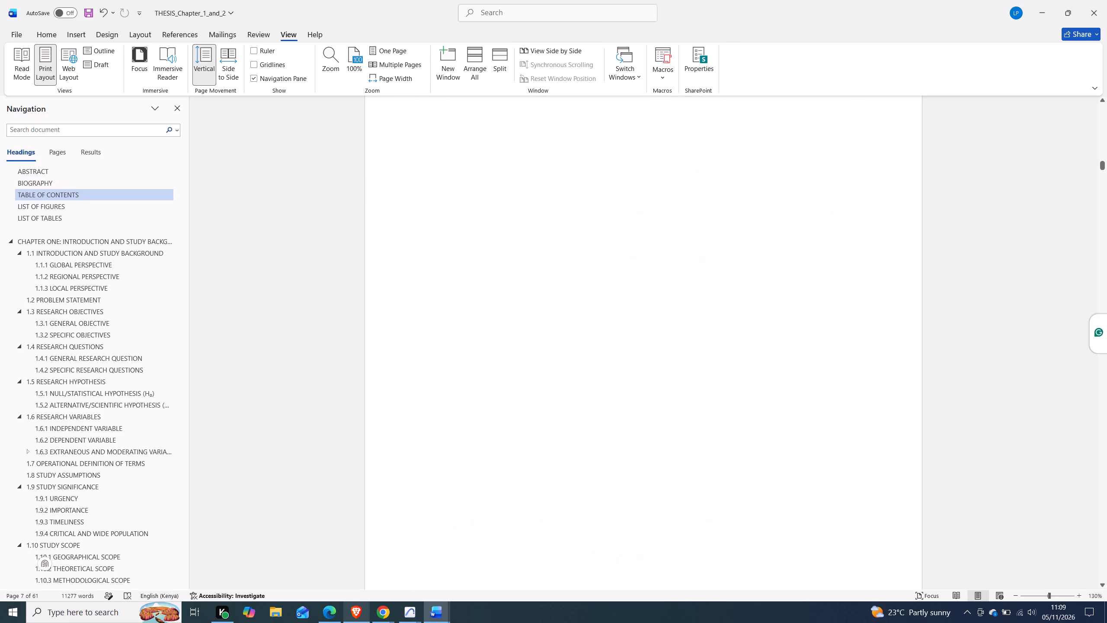
{"action": "scroll", "coordinate": [843, 348], "scroll_direction": "up", "scroll_amount": 4}
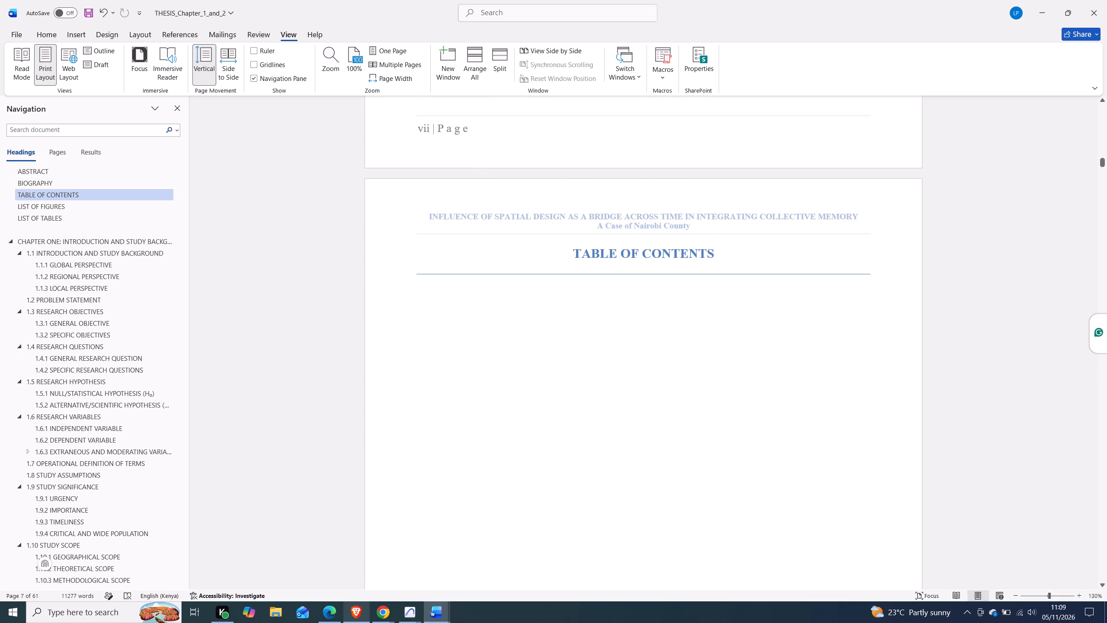
Switch to YouTube in Brave, search for "diamond heart alan walker", play Alan Walker's Diamond Heart, and return to the thesis in Word.
{"action": "left_click", "coordinate": [358, 616]}
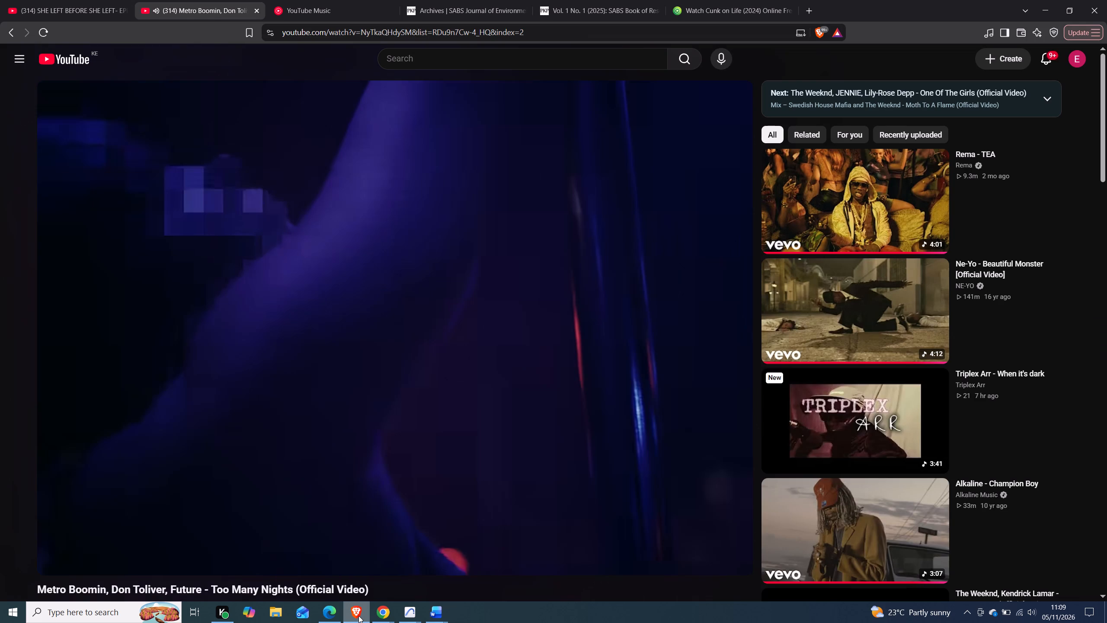
{"action": "scroll", "coordinate": [685, 363], "scroll_direction": "down", "scroll_amount": 3}
{"action": "scroll", "coordinate": [733, 392], "scroll_direction": "up", "scroll_amount": 3}
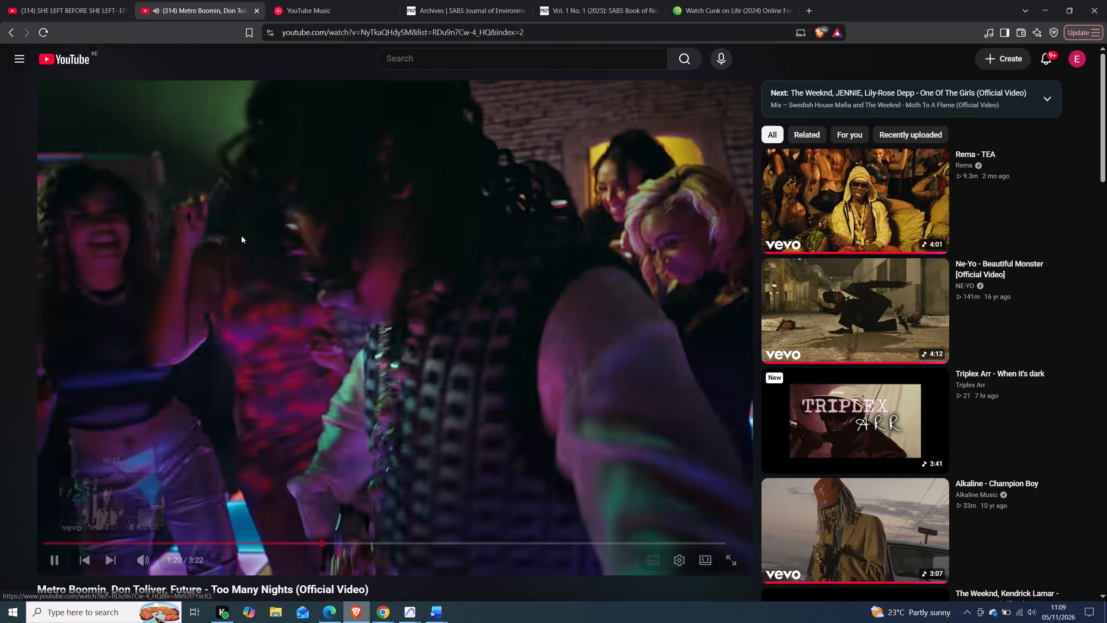
{"action": "left_click", "coordinate": [501, 59]}
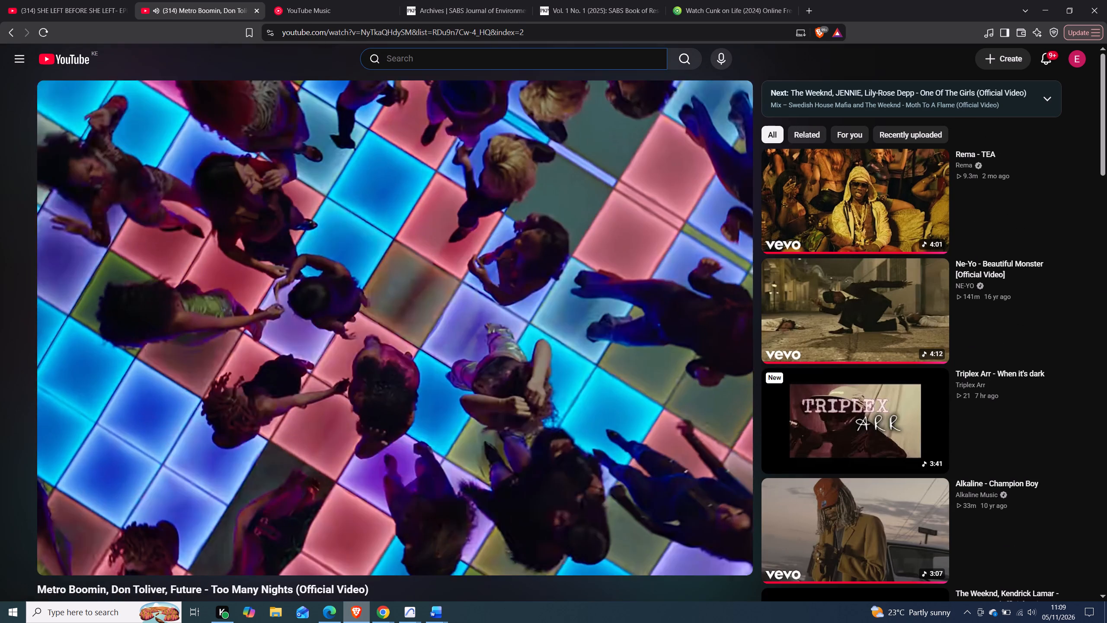
{"action": "type", "text": "diamond hearts"}
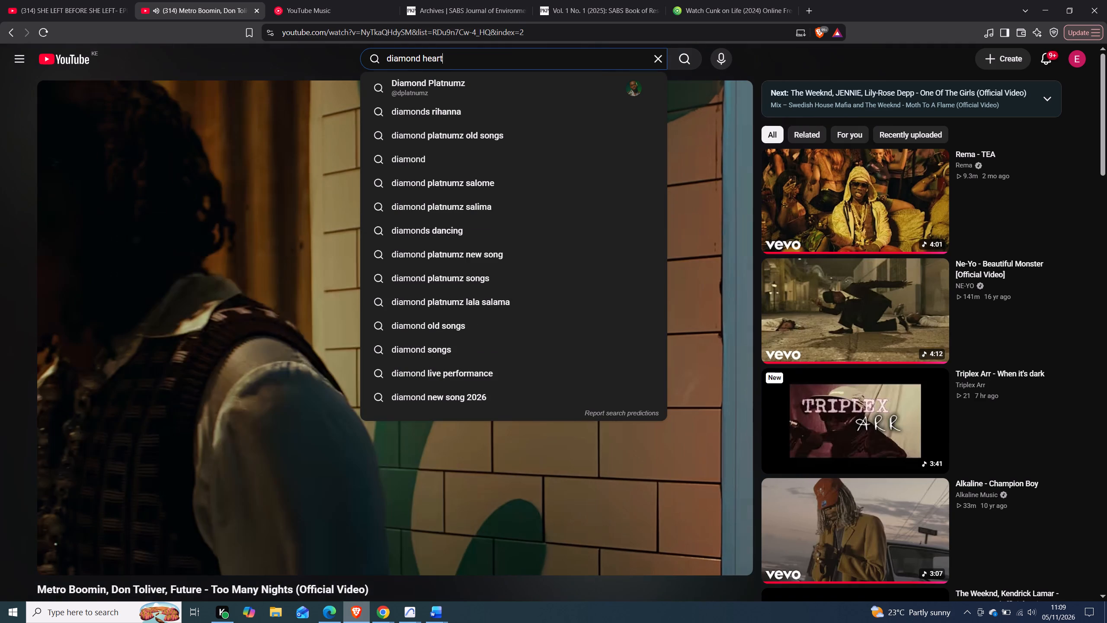
{"action": "key", "text": "space"}
{"action": "left_click", "coordinate": [493, 93]}
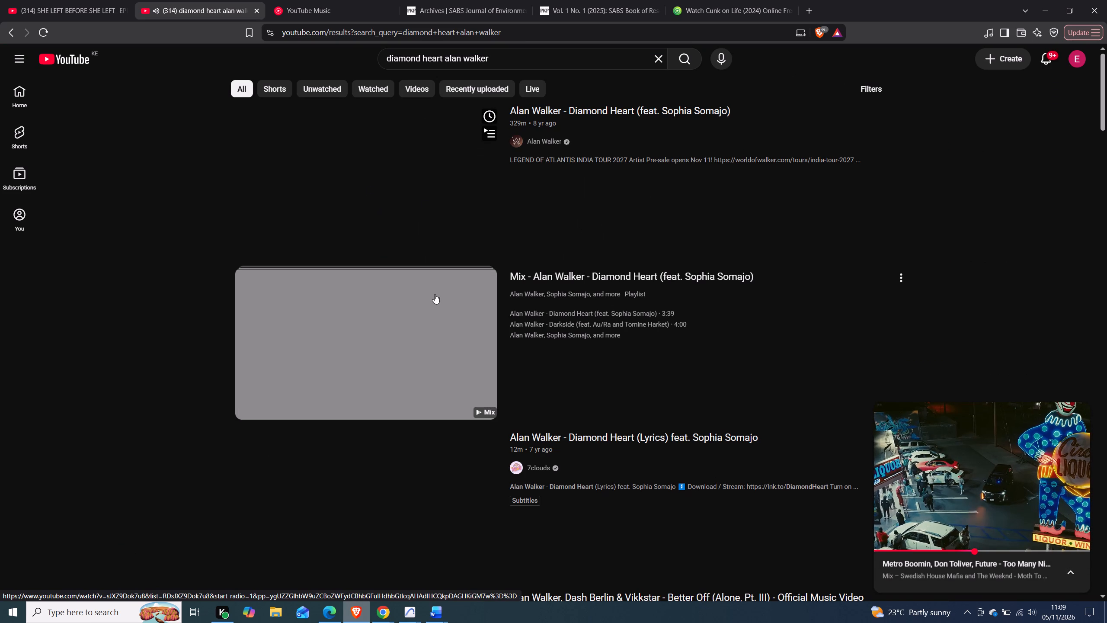
{"action": "left_click", "coordinate": [426, 202]}
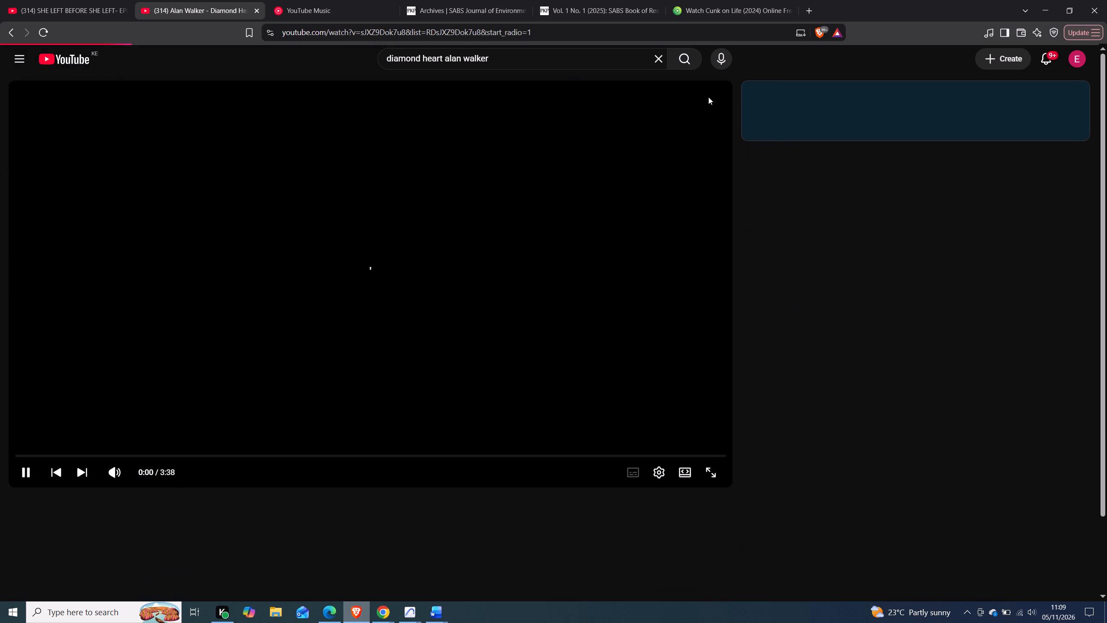
{"action": "left_click", "coordinate": [1037, 8]}
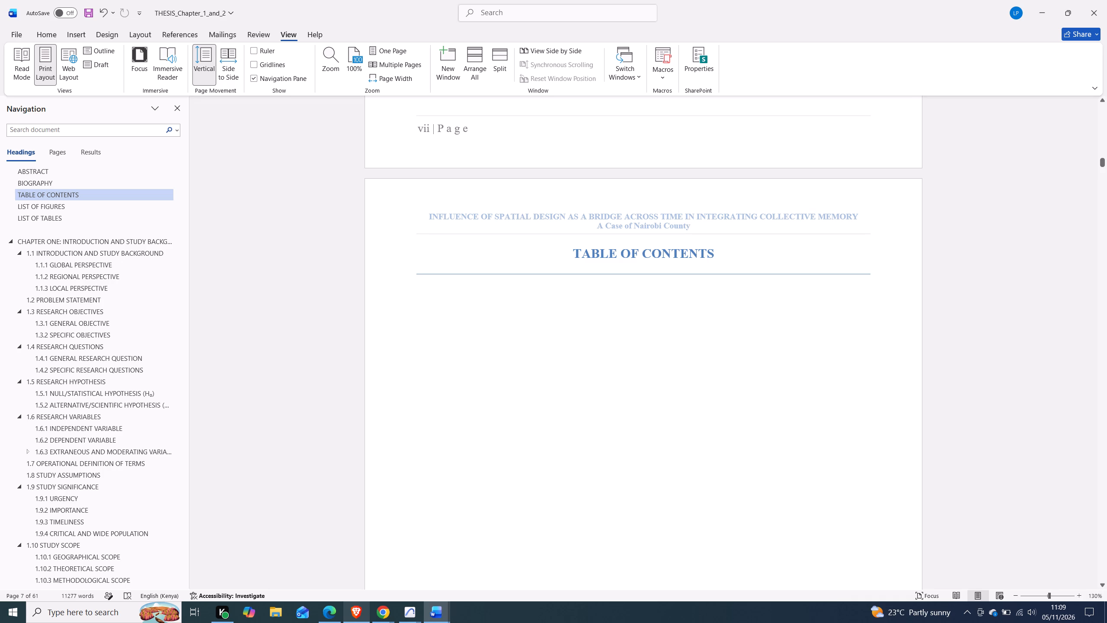
Ignore all spelling flags for "lieux" in the first paragraph of 1.1 INTRODUCTION AND STUDY BACKGROUND.
{"action": "scroll", "coordinate": [513, 338], "scroll_direction": "down", "scroll_amount": 18}
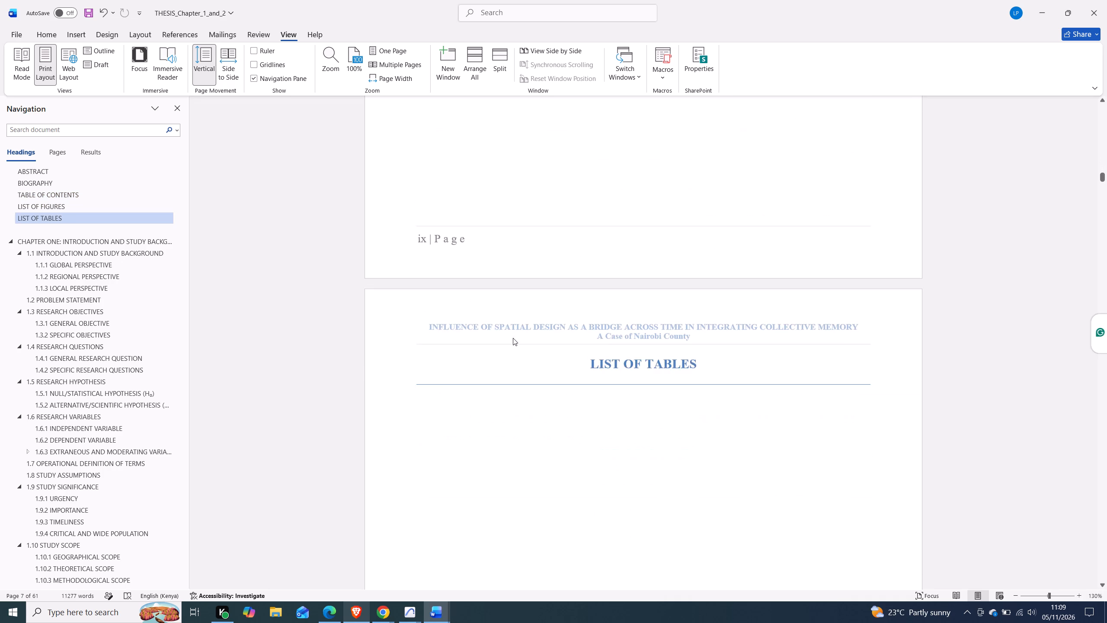
{"action": "scroll", "coordinate": [513, 338], "scroll_direction": "down", "scroll_amount": 13}
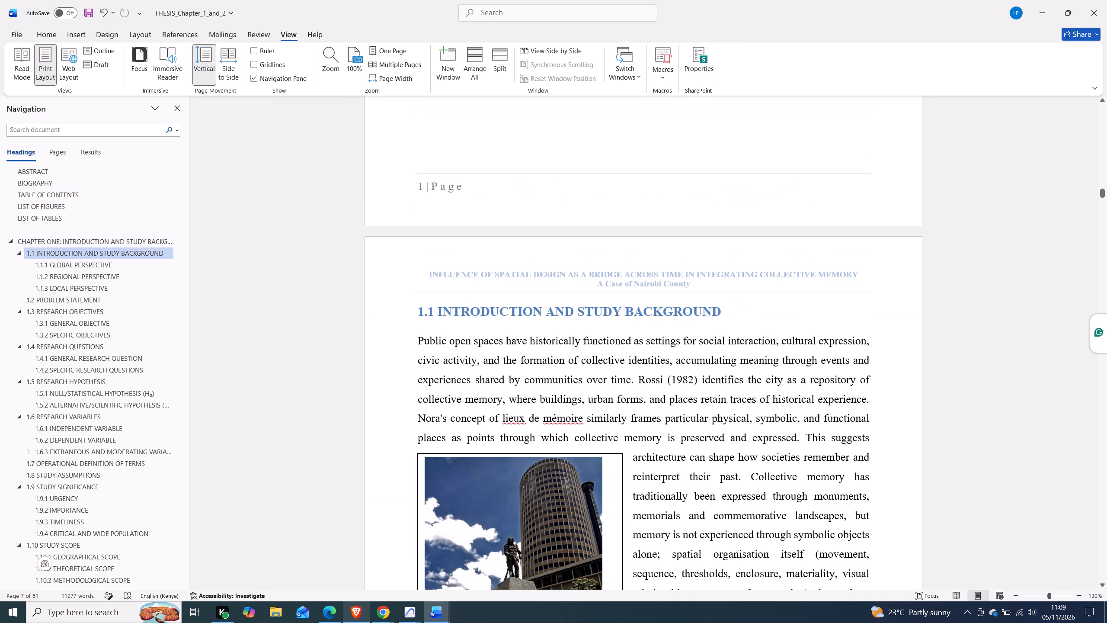
{"action": "scroll", "coordinate": [513, 338], "scroll_direction": "down", "scroll_amount": 6}
{"action": "scroll", "coordinate": [513, 338], "scroll_direction": "up", "scroll_amount": 5}
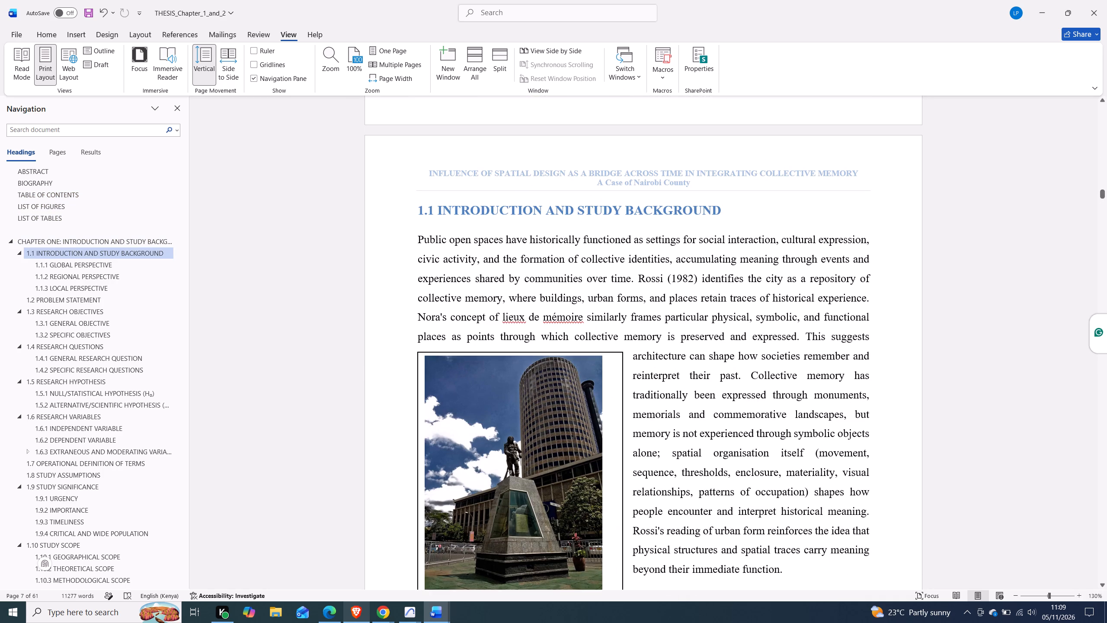
{"action": "left_click_drag", "start_coordinate": [506, 318], "coordinate": [524, 318]}
{"action": "left_click", "coordinate": [518, 318]}
{"action": "left_click_drag", "start_coordinate": [524, 318], "coordinate": [522, 318]}
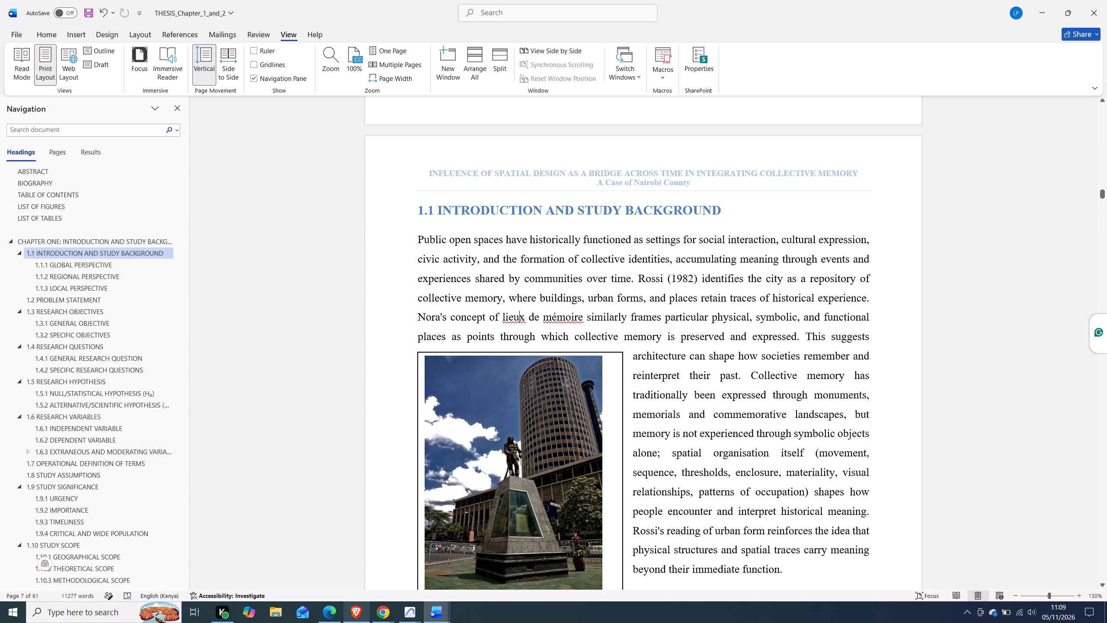
{"action": "left_click_drag", "start_coordinate": [522, 318], "coordinate": [501, 314]}
{"action": "right_click", "coordinate": [512, 315]}
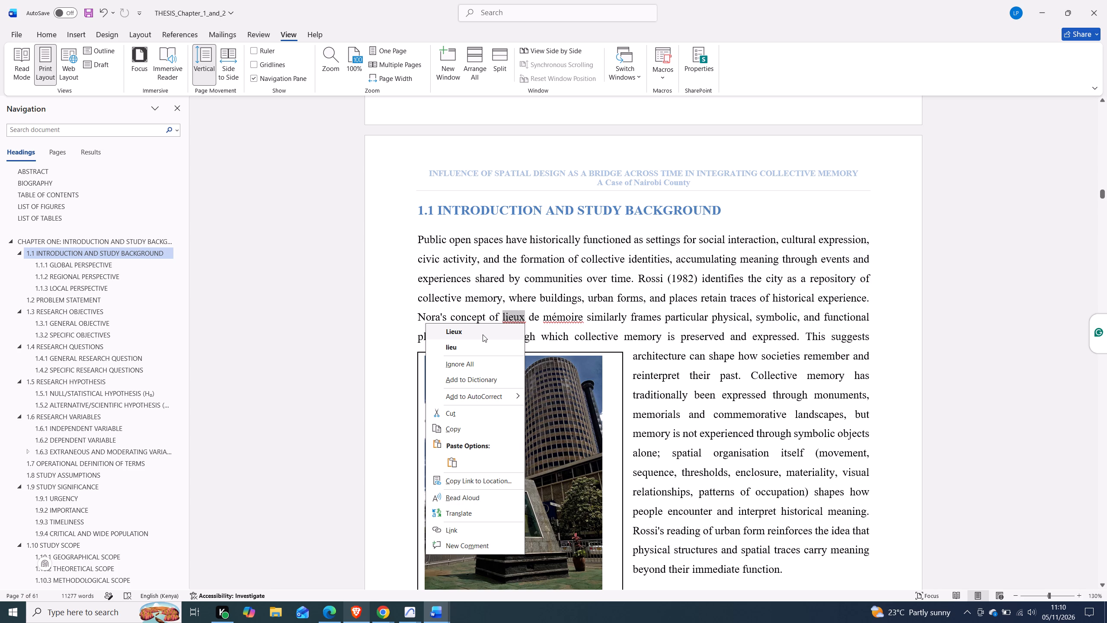
{"action": "left_click", "coordinate": [453, 364]}
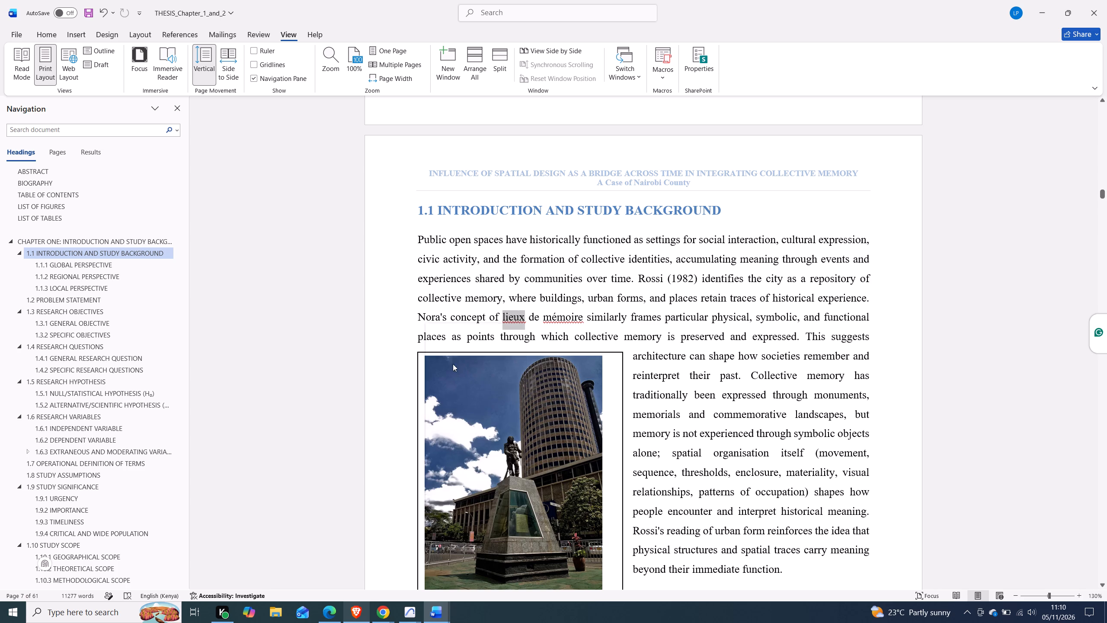
Ignore all spelling flags for "mémoire" in the same paragraph of 1.1 INTRODUCTION AND STUDY BACKGROUND.
{"action": "left_click_drag", "start_coordinate": [582, 319], "coordinate": [551, 315]}
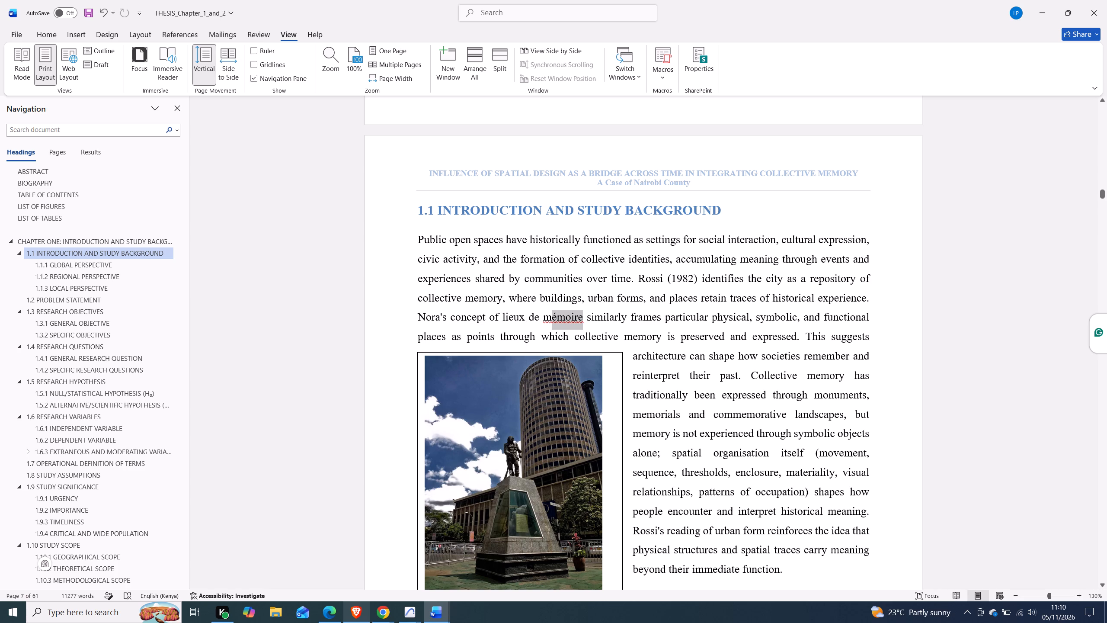
{"action": "left_click_drag", "start_coordinate": [551, 315], "coordinate": [546, 315]}
{"action": "right_click", "coordinate": [549, 315]}
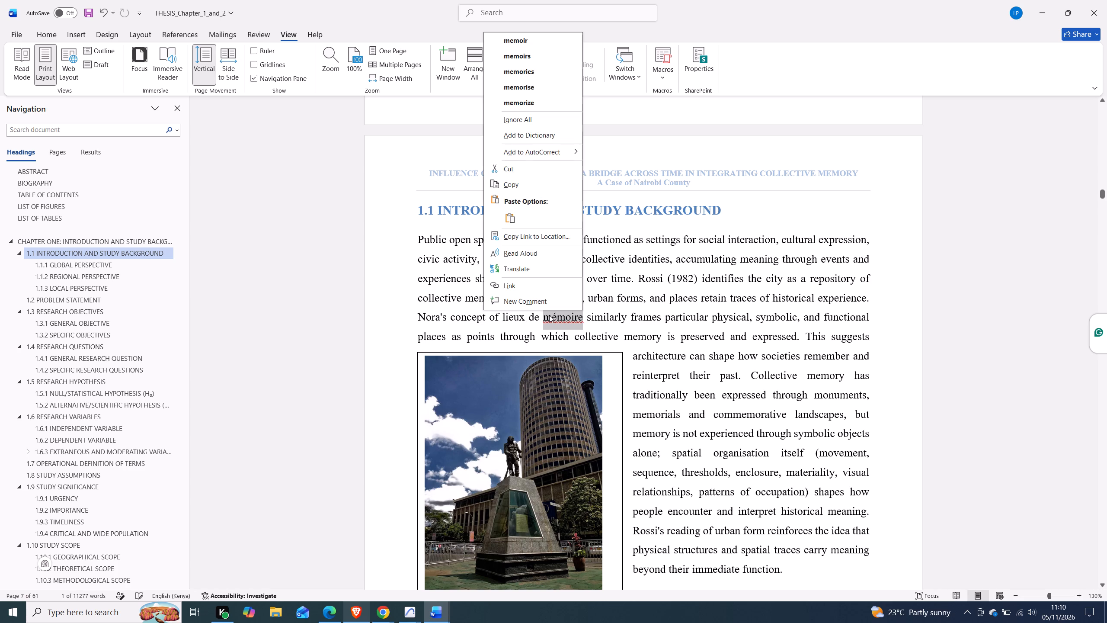
{"action": "left_click", "coordinate": [518, 119]}
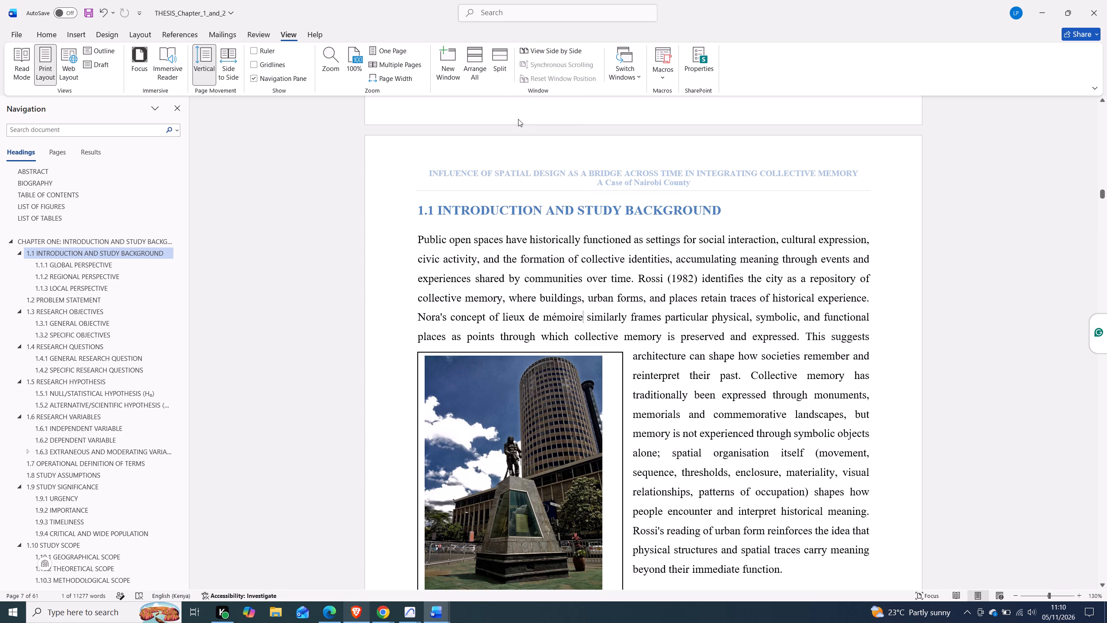
Look through the pages from 1.1.1 to 2.2 REVIEW OF SIMILAR THESES and place the cursor in Table 4's first empty TOPIC cell.
{"action": "scroll", "coordinate": [539, 199], "scroll_direction": "down", "scroll_amount": 20}
{"action": "scroll", "coordinate": [539, 199], "scroll_direction": "down", "scroll_amount": 3}
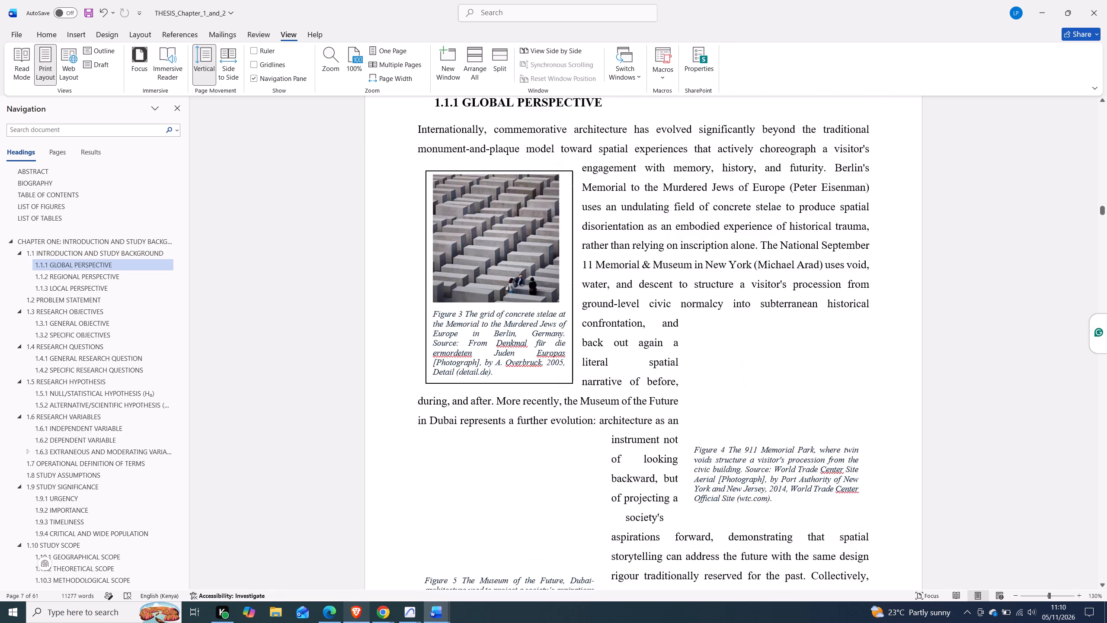
{"action": "scroll", "coordinate": [539, 200], "scroll_direction": "down", "scroll_amount": 20}
{"action": "scroll", "coordinate": [539, 200], "scroll_direction": "down", "scroll_amount": 9}
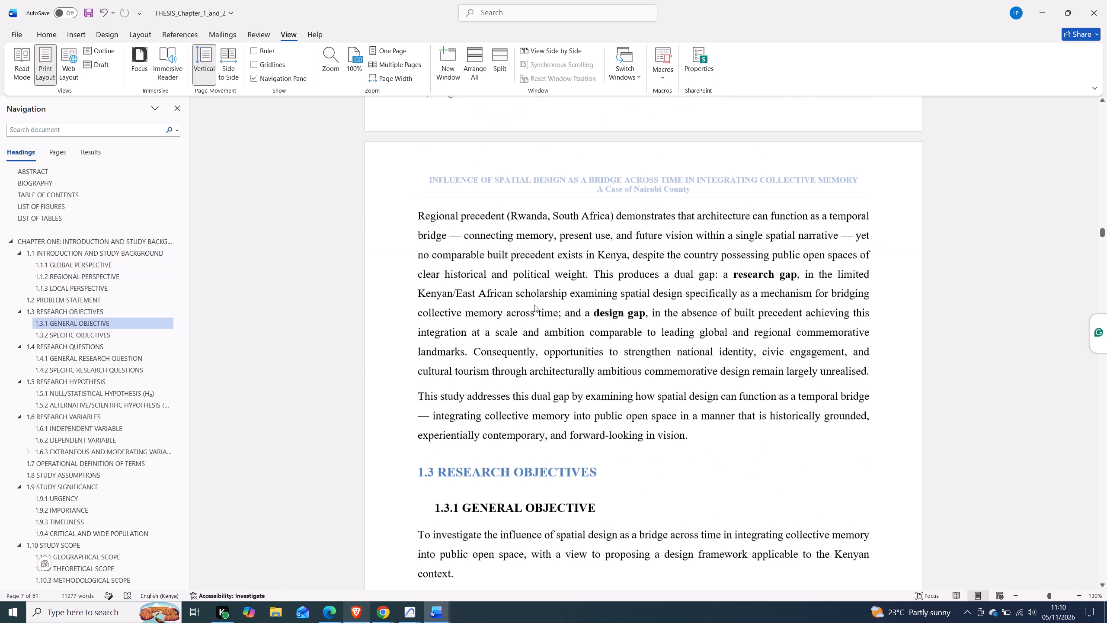
{"action": "scroll", "coordinate": [534, 305], "scroll_direction": "down", "scroll_amount": 20}
{"action": "scroll", "coordinate": [534, 305], "scroll_direction": "down", "scroll_amount": 9}
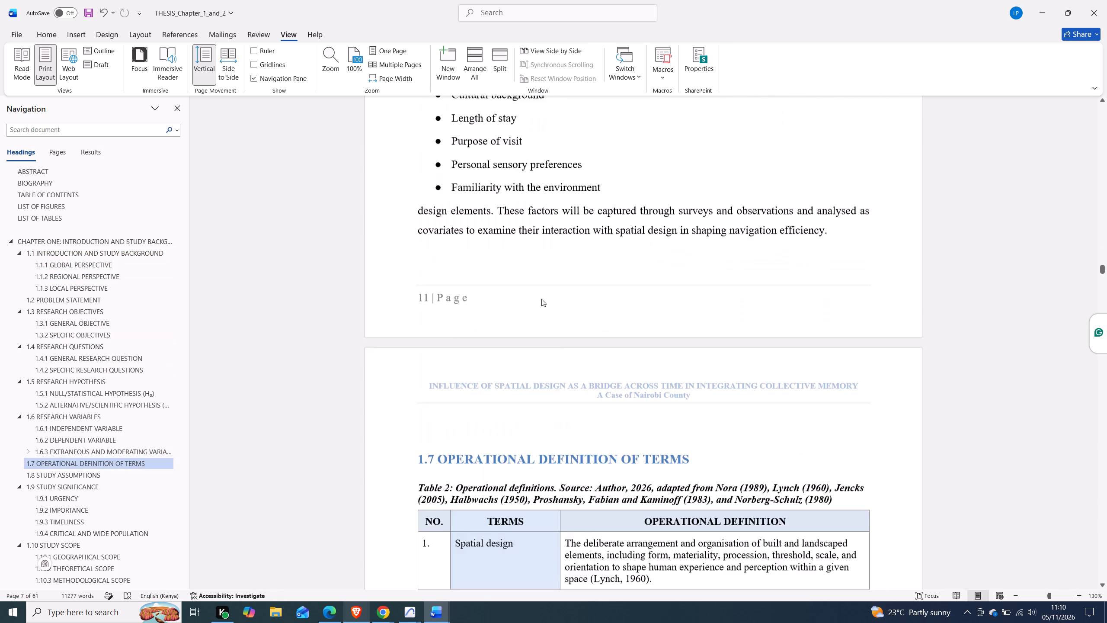
{"action": "scroll", "coordinate": [541, 299], "scroll_direction": "down", "scroll_amount": 20}
{"action": "scroll", "coordinate": [541, 299], "scroll_direction": "down", "scroll_amount": 9}
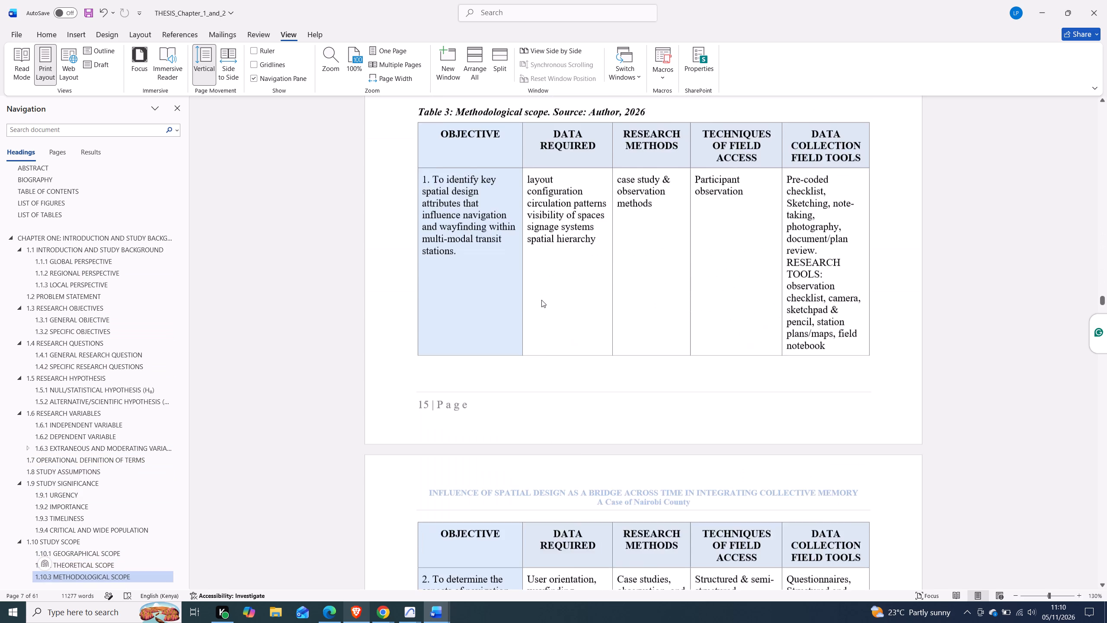
{"action": "scroll", "coordinate": [541, 300], "scroll_direction": "down", "scroll_amount": 20}
{"action": "scroll", "coordinate": [541, 300], "scroll_direction": "down", "scroll_amount": 8}
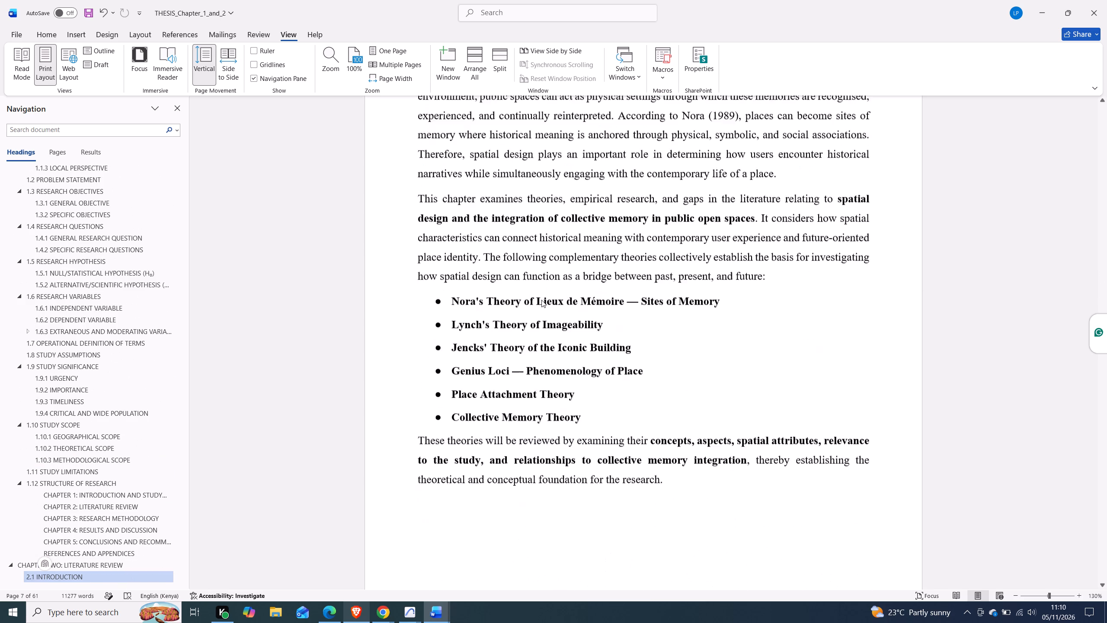
{"action": "scroll", "coordinate": [541, 300], "scroll_direction": "down", "scroll_amount": 9}
{"action": "scroll", "coordinate": [541, 300], "scroll_direction": "up", "scroll_amount": 6}
{"action": "scroll", "coordinate": [516, 323], "scroll_direction": "down", "scroll_amount": 2}
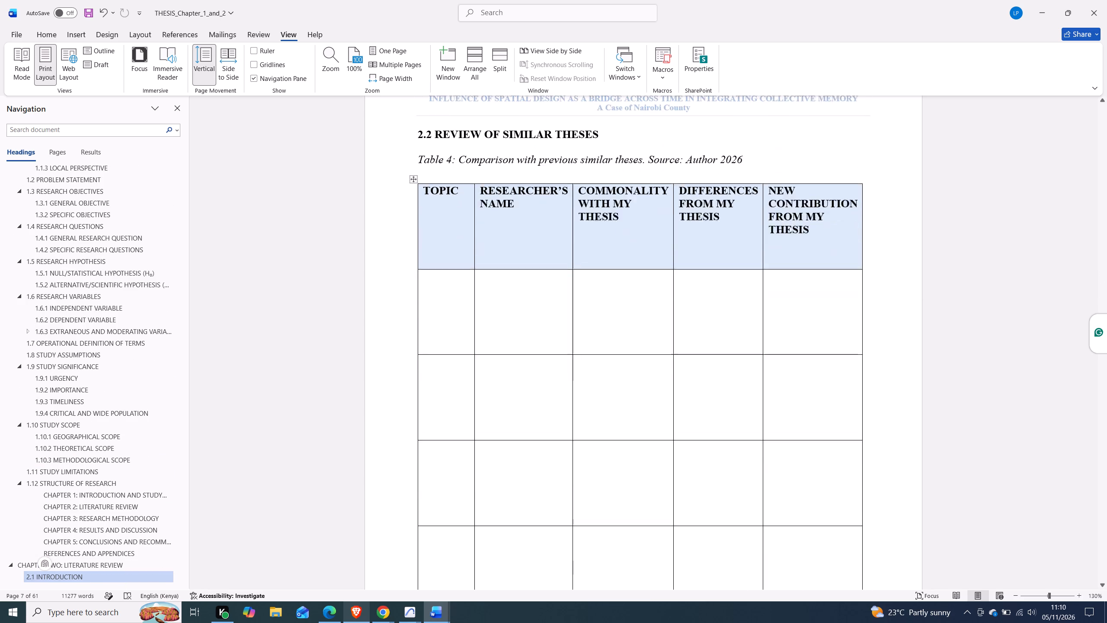
{"action": "left_click", "coordinate": [450, 314]}
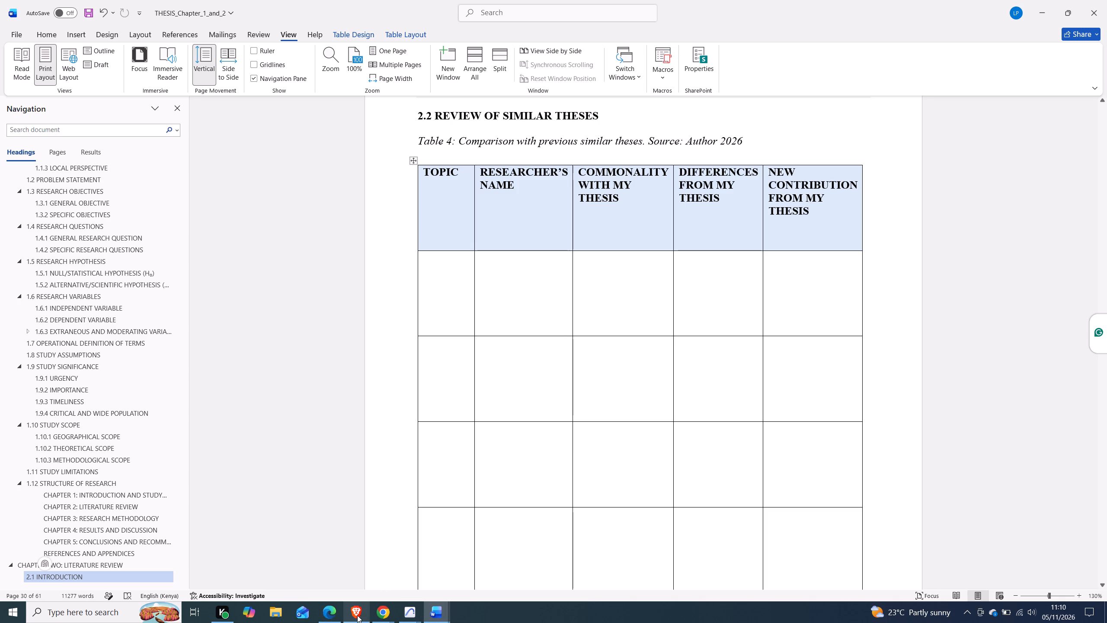
Switch to the compiled-work PDF in Edge, examine how its 2.2 REVIEW OF SIMILAR THESES comparison table is filled in, and return to the thesis in Word.
{"action": "left_click", "coordinate": [434, 614]}
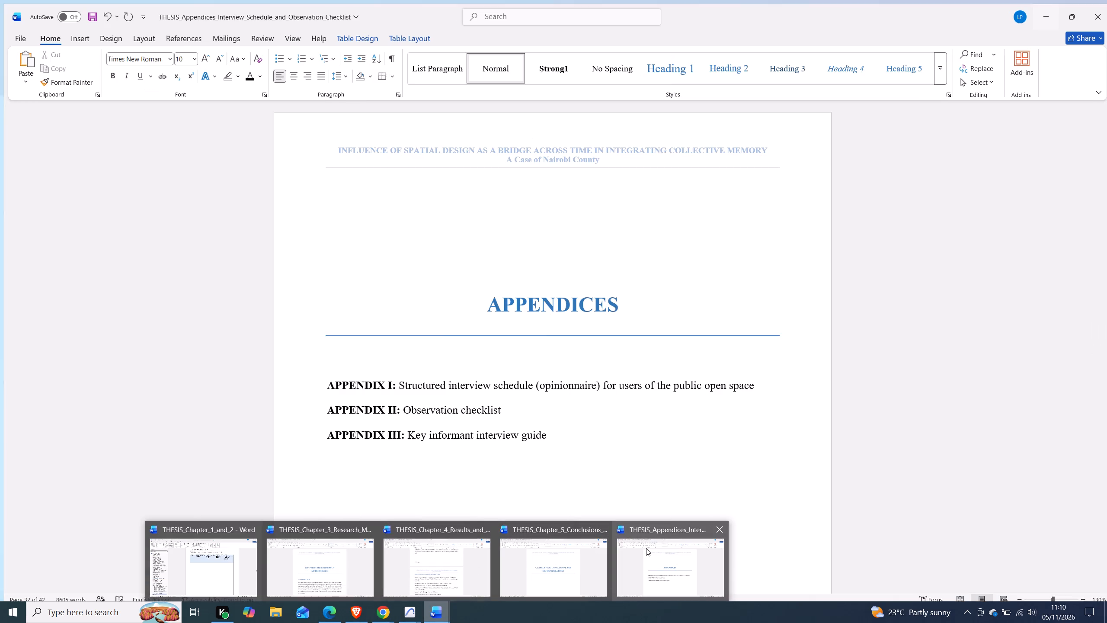
{"action": "left_click", "coordinate": [334, 614]}
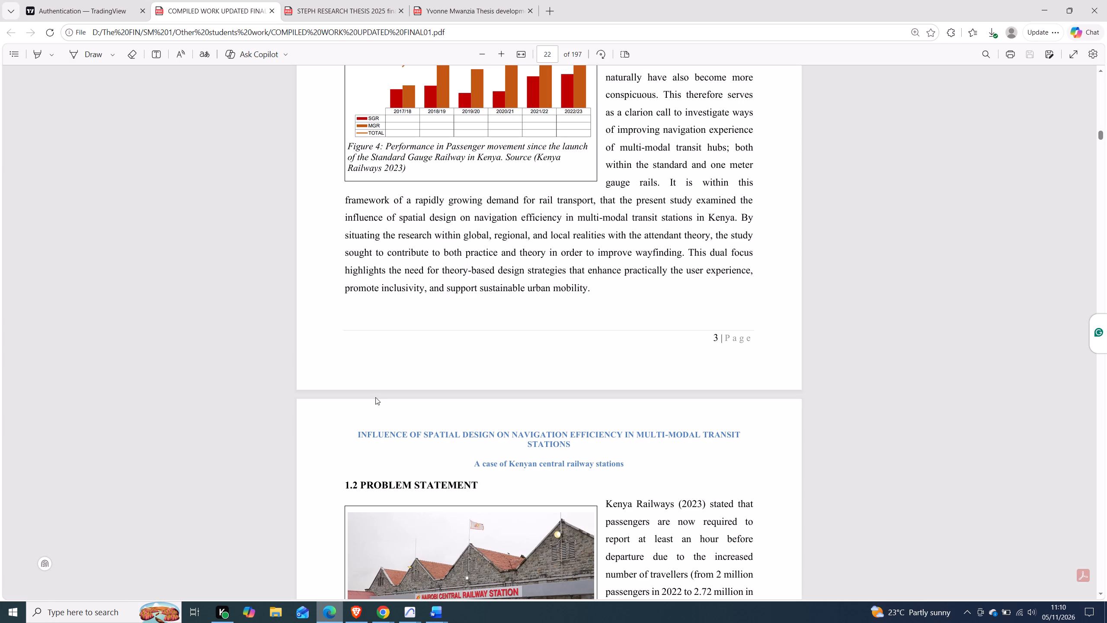
{"action": "scroll", "coordinate": [438, 271], "scroll_direction": "up", "scroll_amount": 6}
{"action": "scroll", "coordinate": [443, 250], "scroll_direction": "down", "scroll_amount": 17}
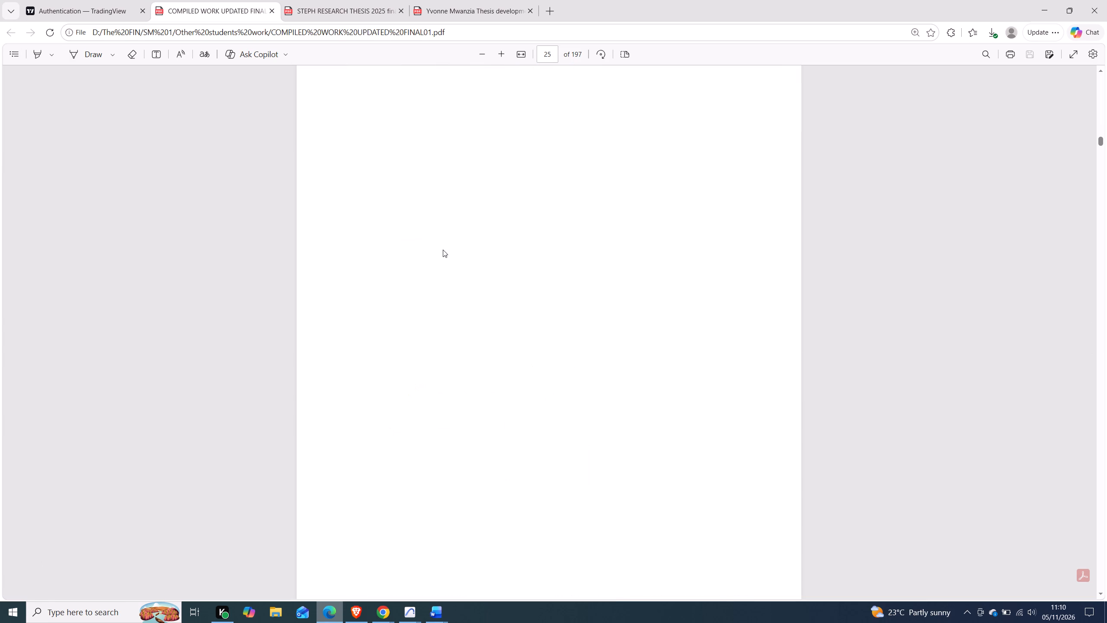
{"action": "scroll", "coordinate": [443, 250], "scroll_direction": "down", "scroll_amount": 3}
{"action": "scroll", "coordinate": [443, 250], "scroll_direction": "up", "scroll_amount": 4}
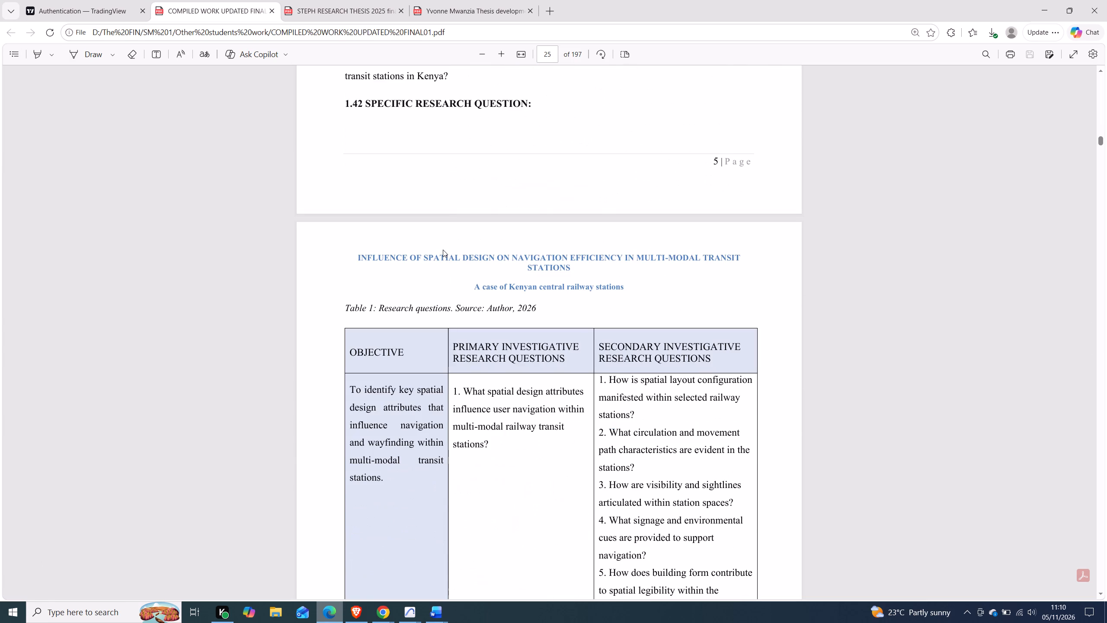
{"action": "scroll", "coordinate": [443, 250], "scroll_direction": "down", "scroll_amount": 20}
{"action": "scroll", "coordinate": [443, 250], "scroll_direction": "down", "scroll_amount": 5}
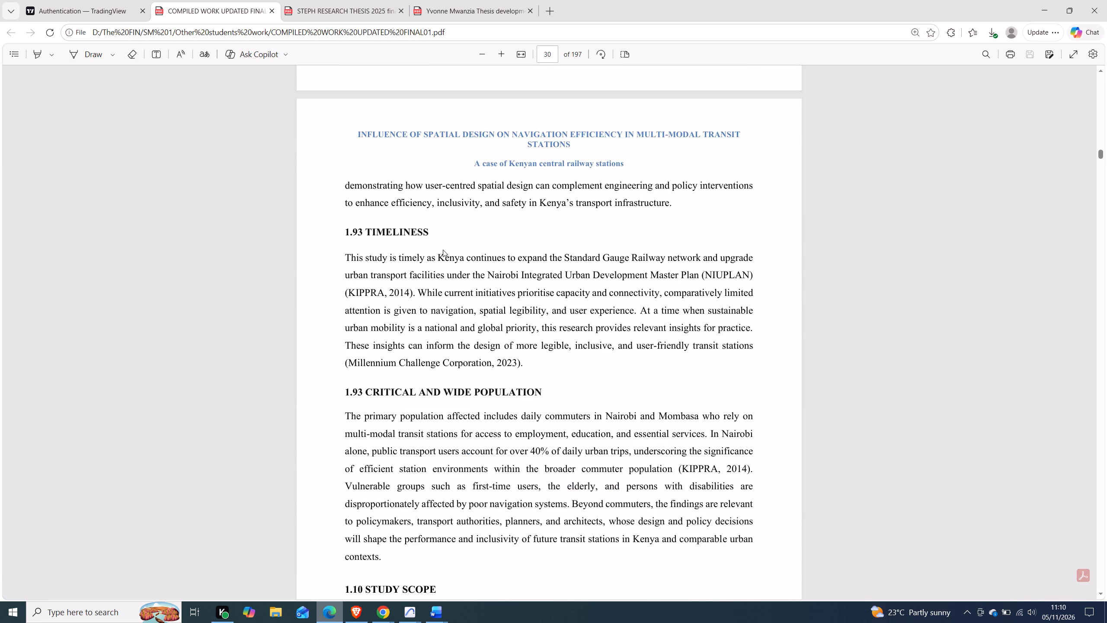
{"action": "scroll", "coordinate": [443, 250], "scroll_direction": "down", "scroll_amount": 10}
{"action": "scroll", "coordinate": [443, 250], "scroll_direction": "up", "scroll_amount": 2}
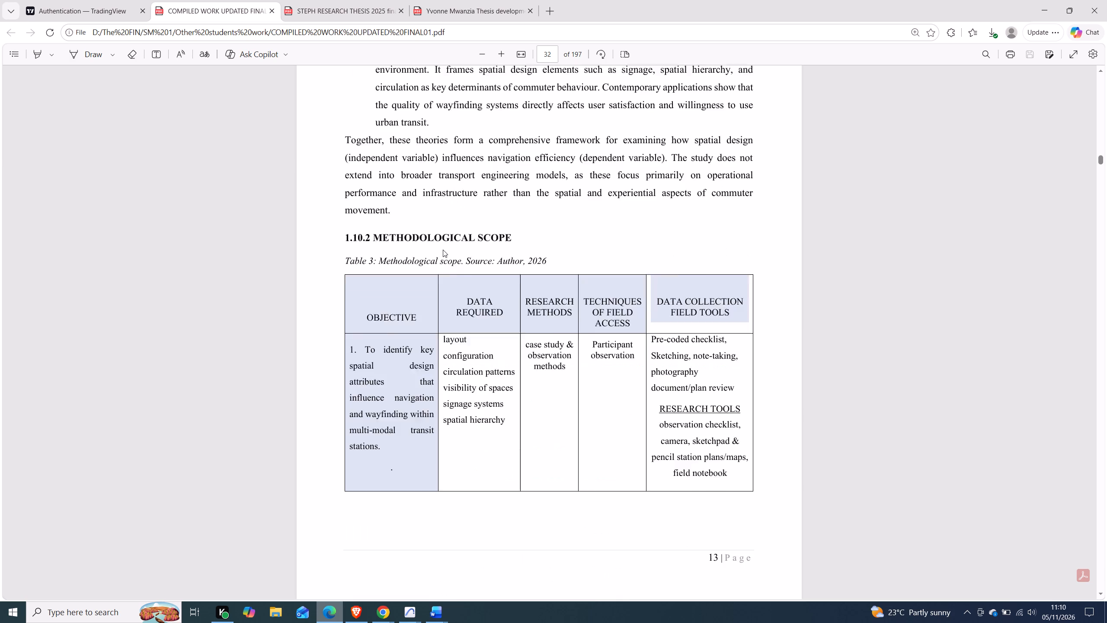
{"action": "scroll", "coordinate": [443, 250], "scroll_direction": "down", "scroll_amount": 18}
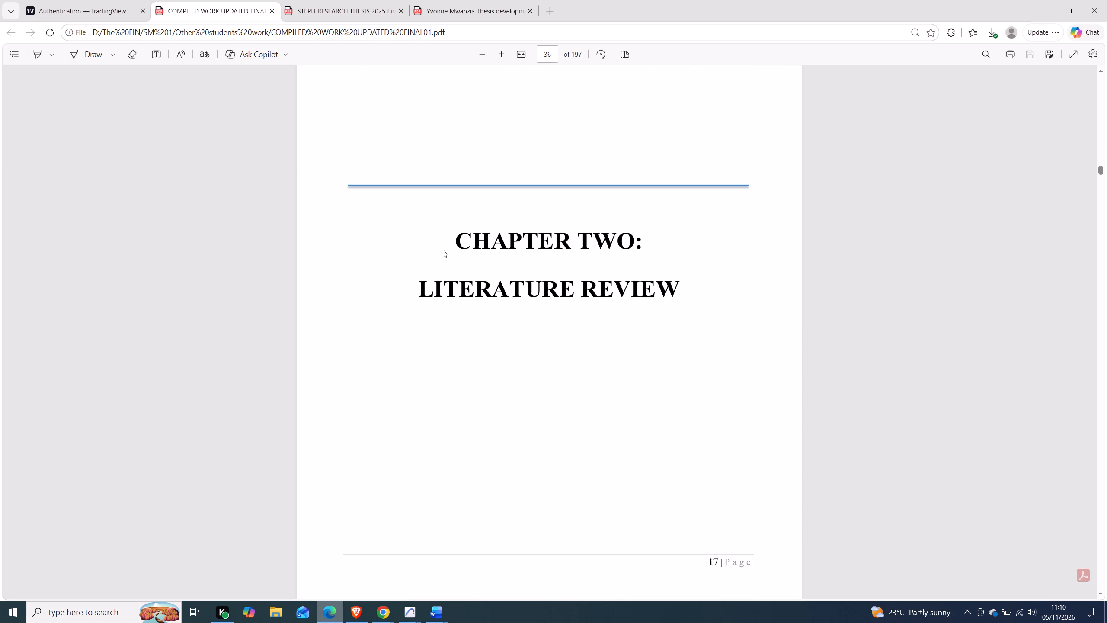
{"action": "scroll", "coordinate": [443, 250], "scroll_direction": "down", "scroll_amount": 8}
{"action": "scroll", "coordinate": [443, 250], "scroll_direction": "up", "scroll_amount": 4}
{"action": "scroll", "coordinate": [443, 250], "scroll_direction": "down", "scroll_amount": 1}
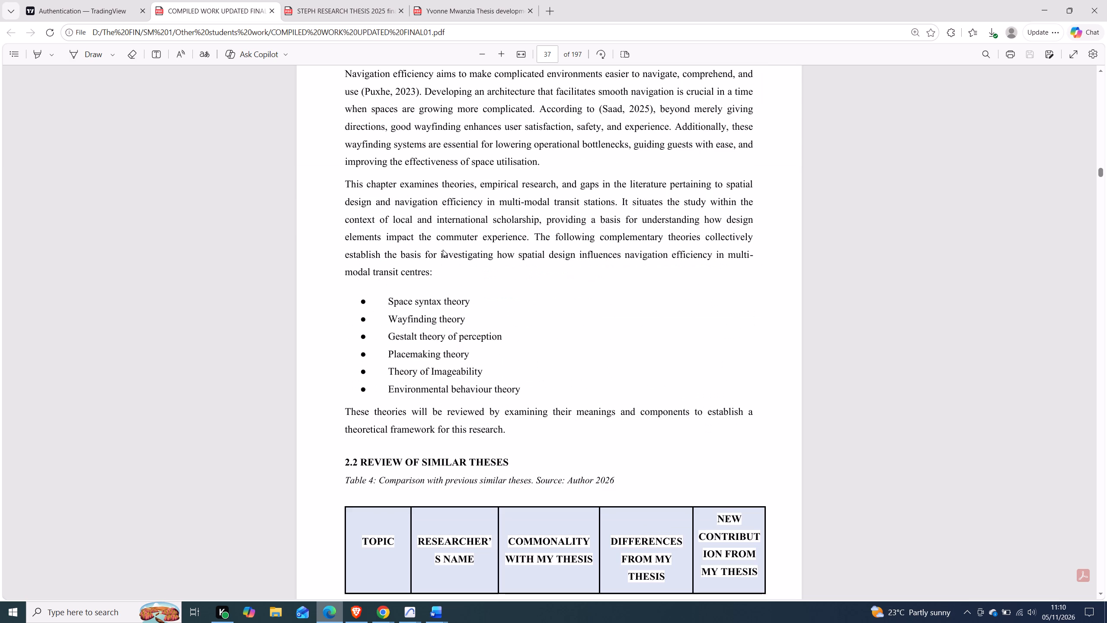
{"action": "scroll", "coordinate": [443, 250], "scroll_direction": "down", "scroll_amount": 2}
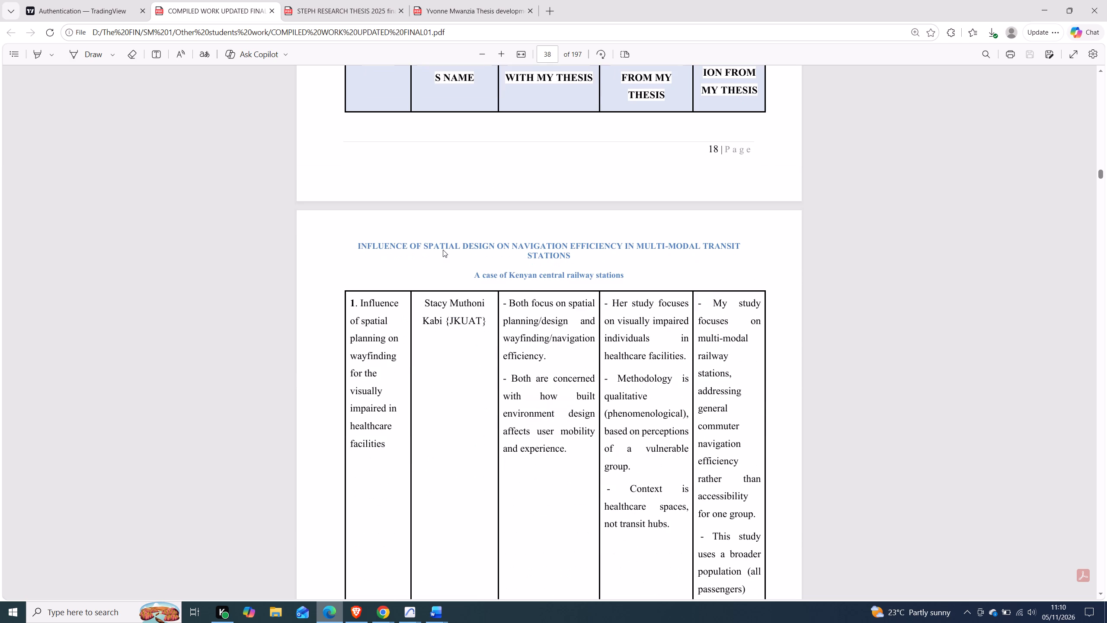
{"action": "scroll", "coordinate": [443, 250], "scroll_direction": "up", "scroll_amount": 1}
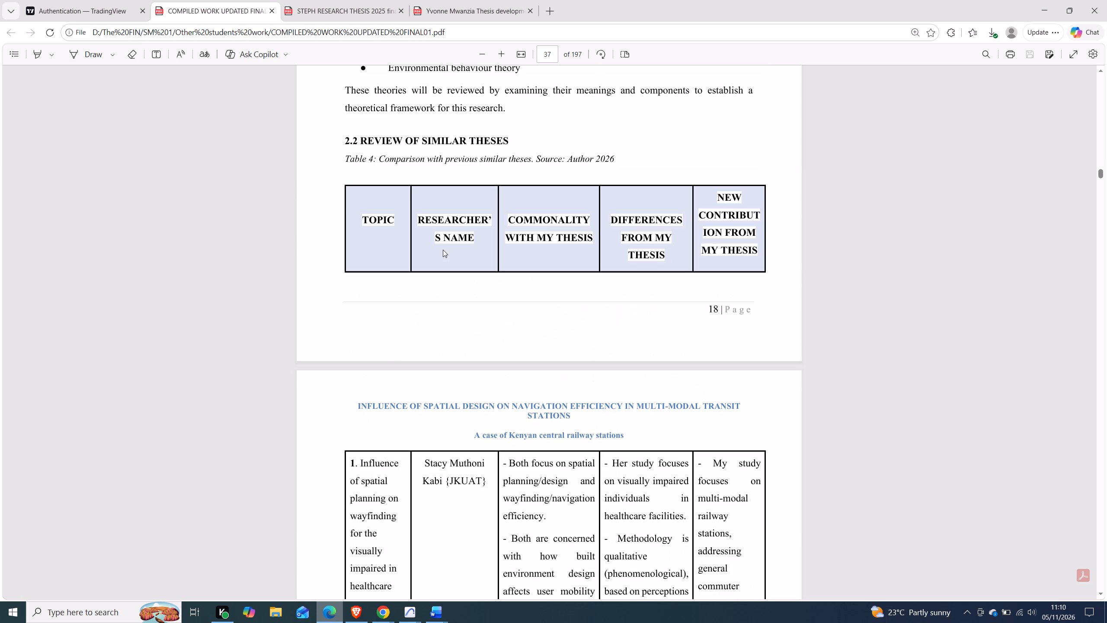
{"action": "scroll", "coordinate": [443, 250], "scroll_direction": "down", "scroll_amount": 3}
{"action": "scroll", "coordinate": [443, 250], "scroll_direction": "up", "scroll_amount": 2}
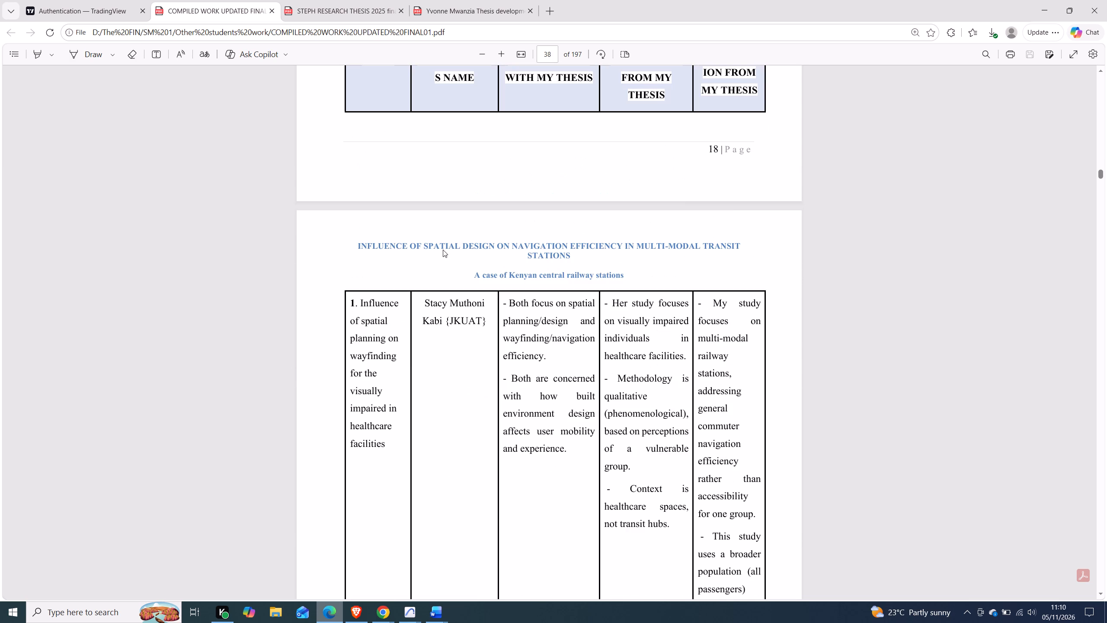
{"action": "scroll", "coordinate": [443, 250], "scroll_direction": "up", "scroll_amount": 1}
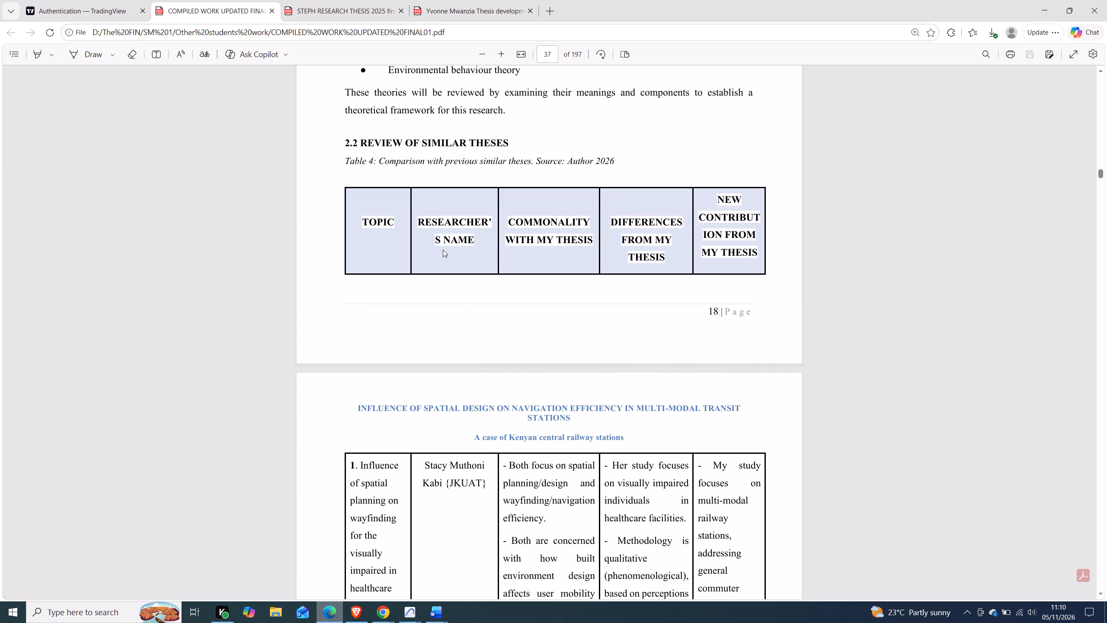
{"action": "scroll", "coordinate": [443, 250], "scroll_direction": "down", "scroll_amount": 1}
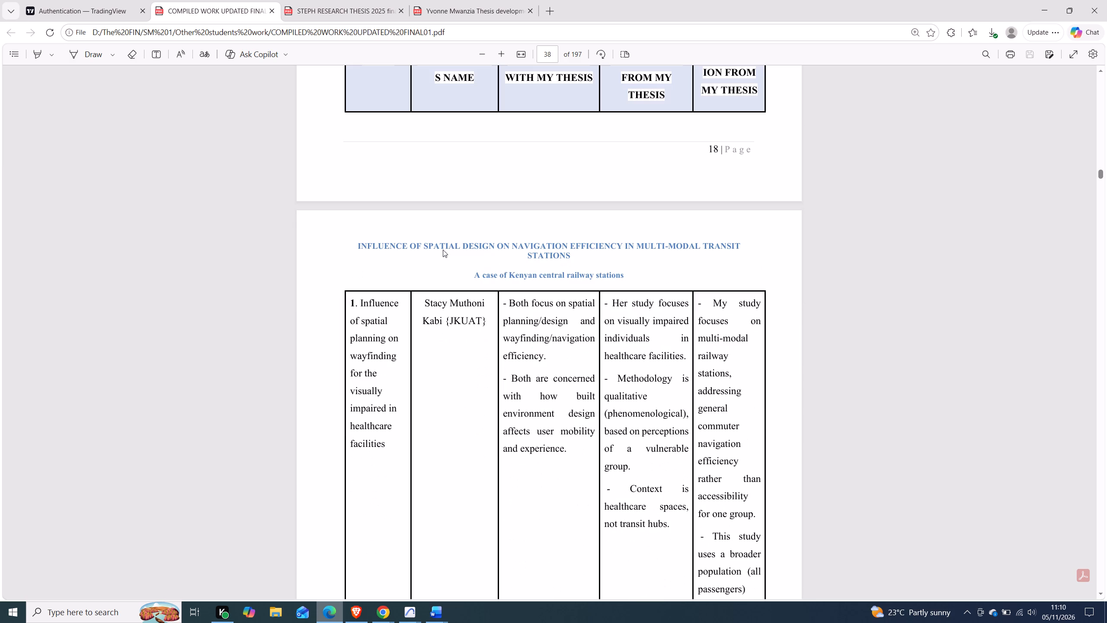
{"action": "left_click", "coordinate": [1051, 7]}
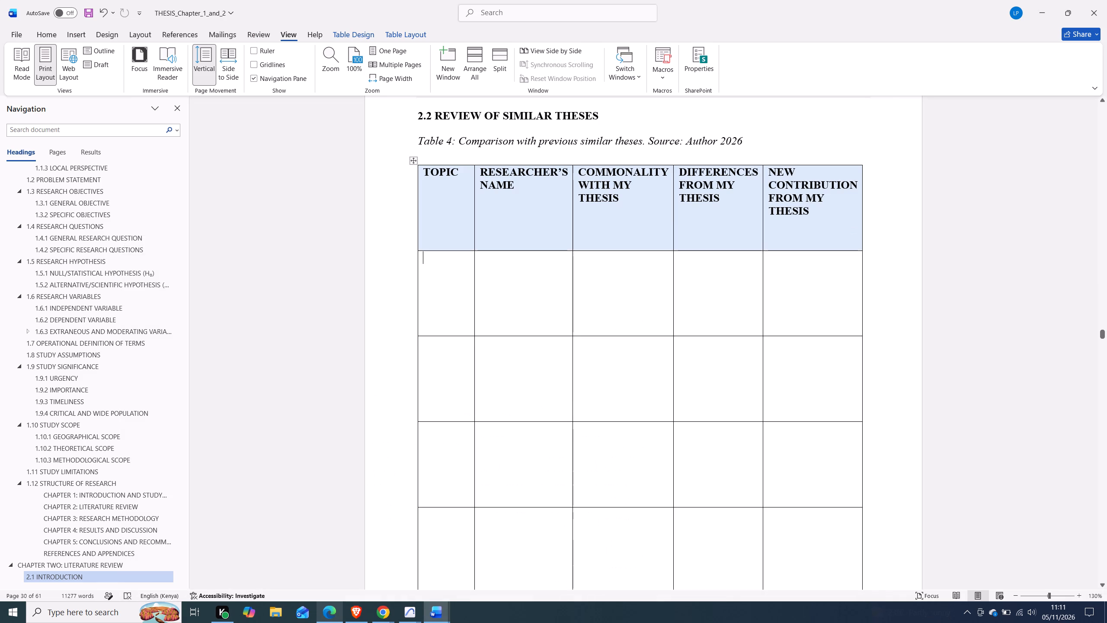
Switch to Brave and look over the SABS journal's 2025 Architecture abstracts issue and the Archives page for sources of similar theses.
{"action": "left_click", "coordinate": [356, 620]}
{"action": "left_click", "coordinate": [474, 0]}
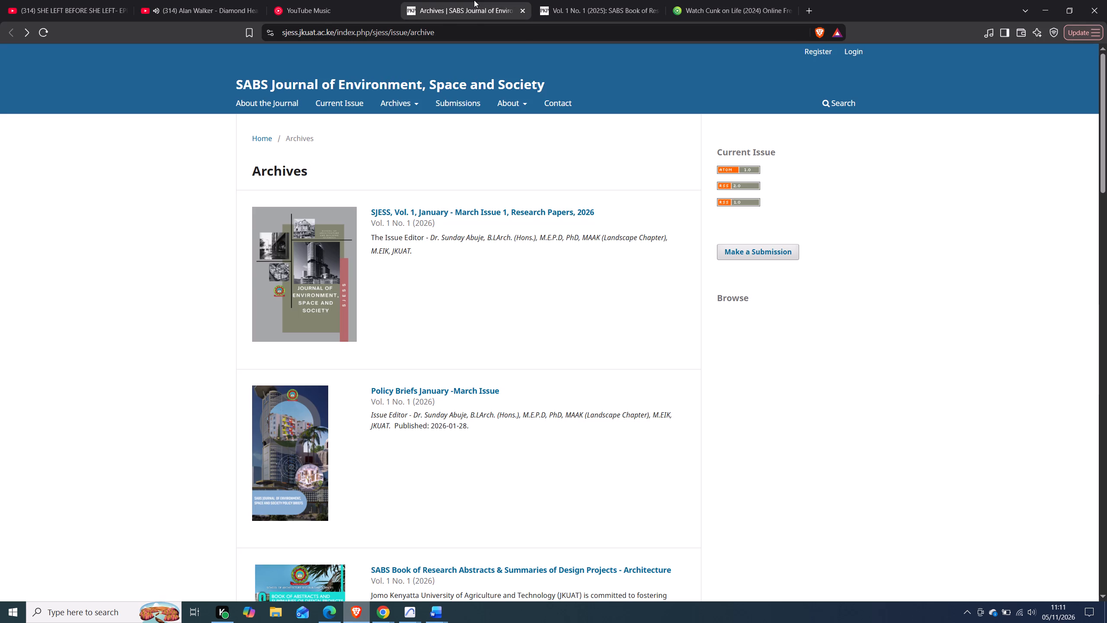
{"action": "left_click", "coordinate": [573, 5]}
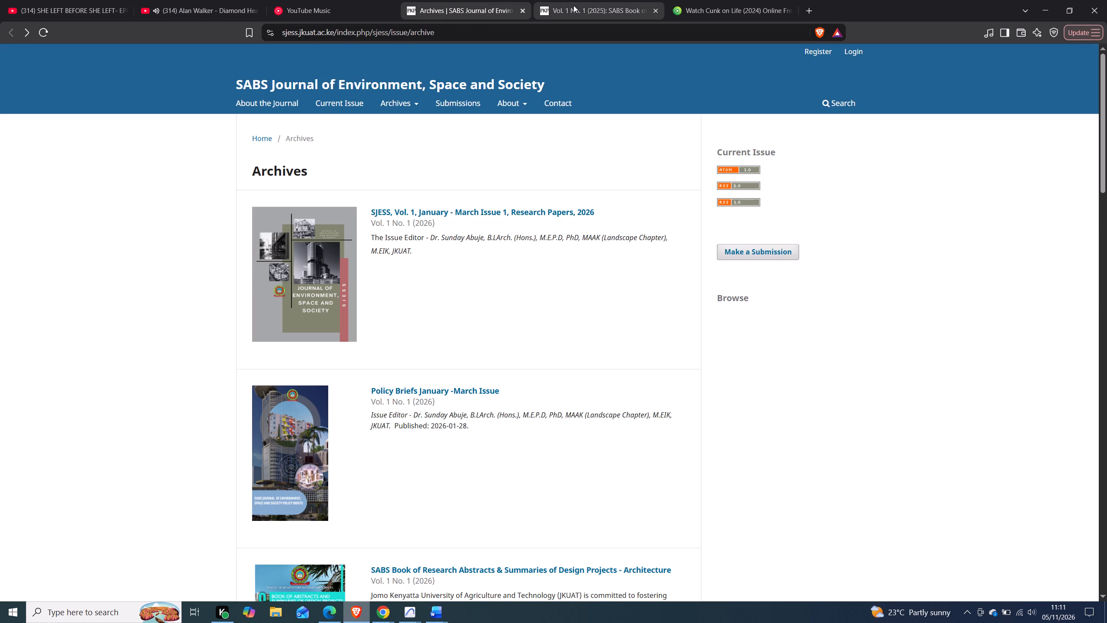
{"action": "scroll", "coordinate": [445, 199], "scroll_direction": "up", "scroll_amount": 3}
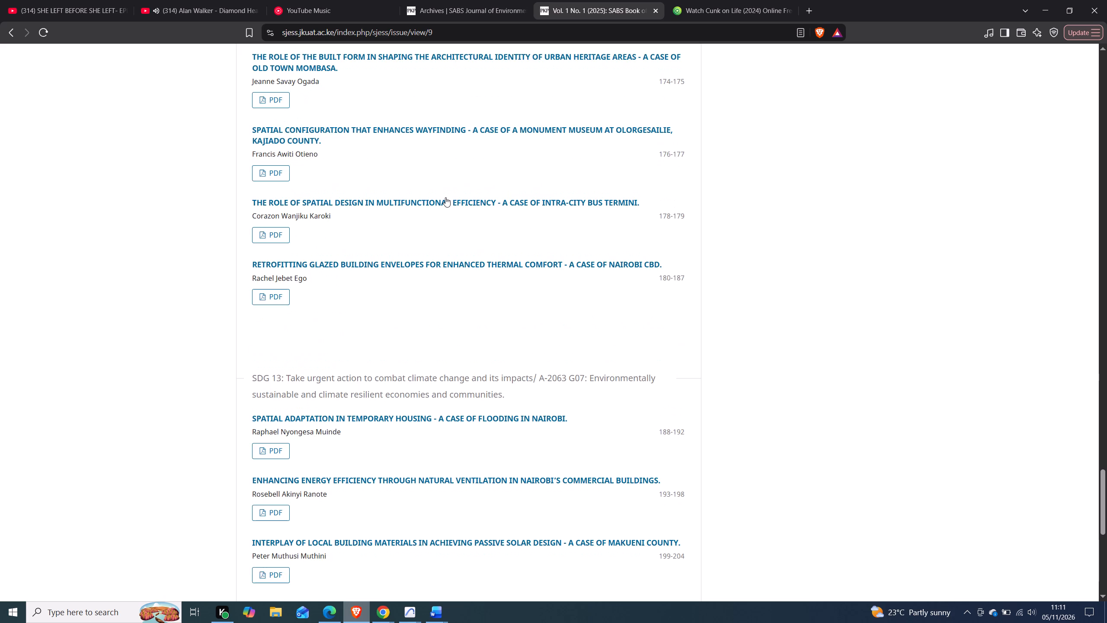
{"action": "scroll", "coordinate": [445, 197], "scroll_direction": "up", "scroll_amount": 7}
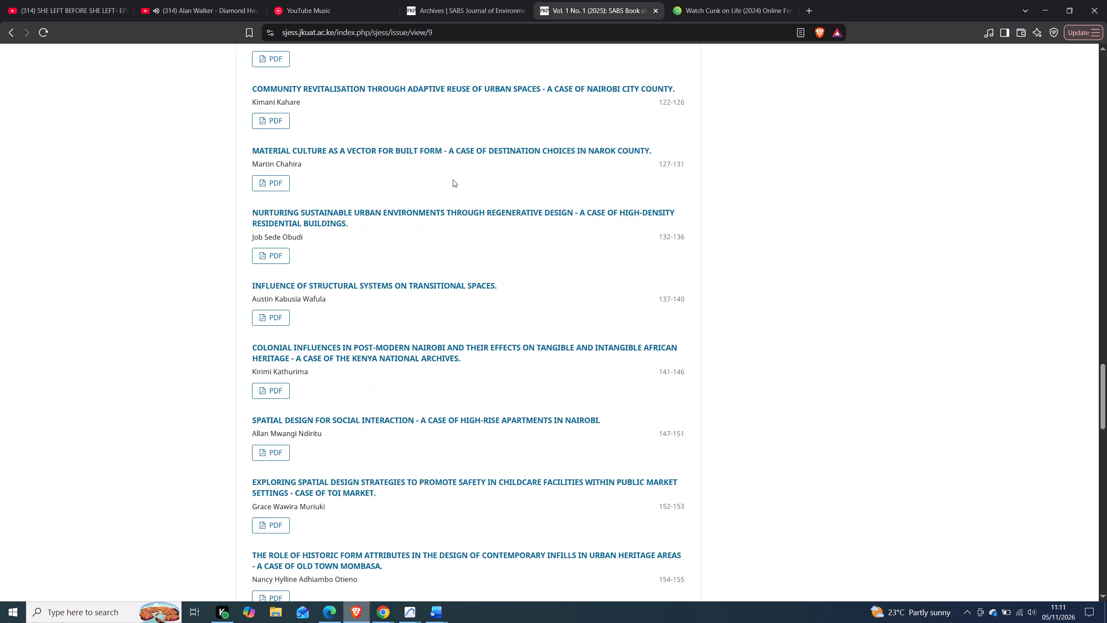
{"action": "scroll", "coordinate": [453, 180], "scroll_direction": "up", "scroll_amount": 4}
{"action": "scroll", "coordinate": [454, 177], "scroll_direction": "down", "scroll_amount": 2}
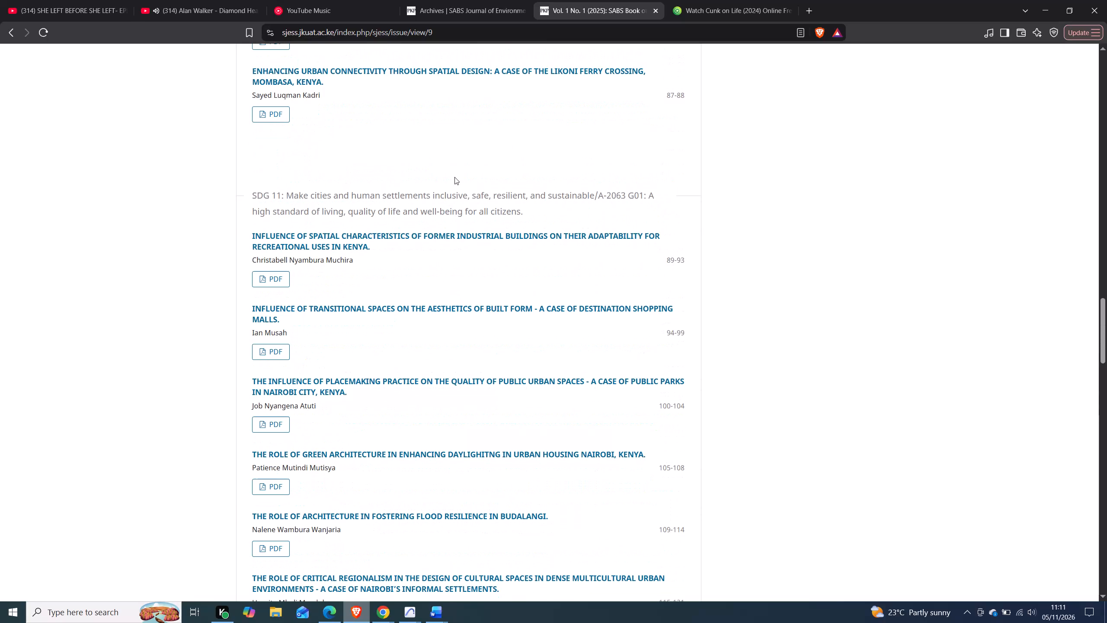
{"action": "scroll", "coordinate": [452, 177], "scroll_direction": "up", "scroll_amount": 3}
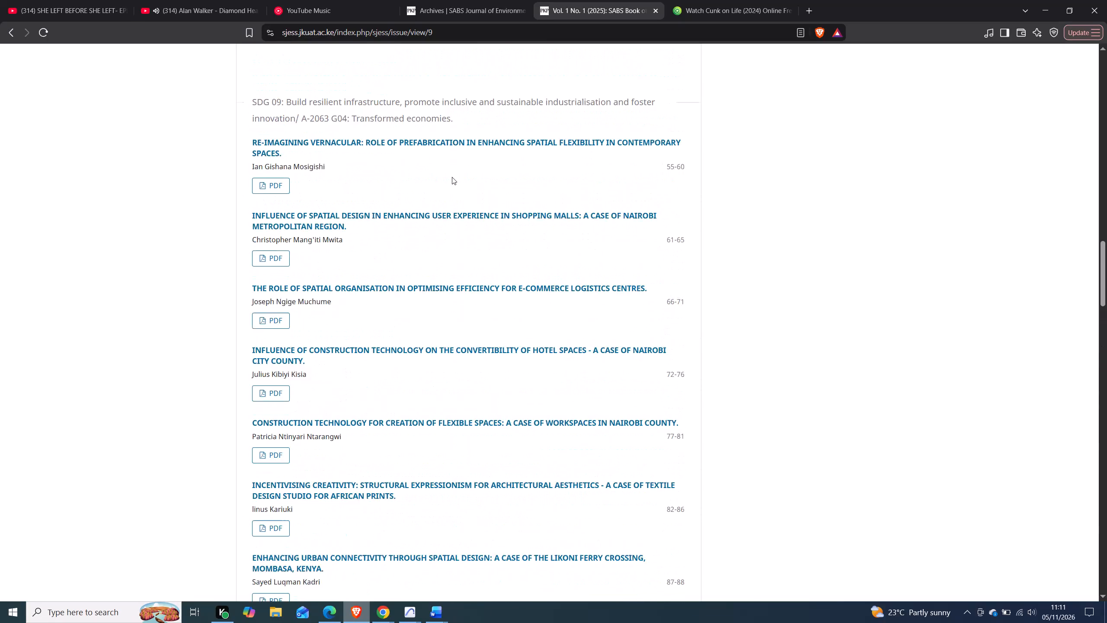
{"action": "scroll", "coordinate": [452, 177], "scroll_direction": "up", "scroll_amount": 13}
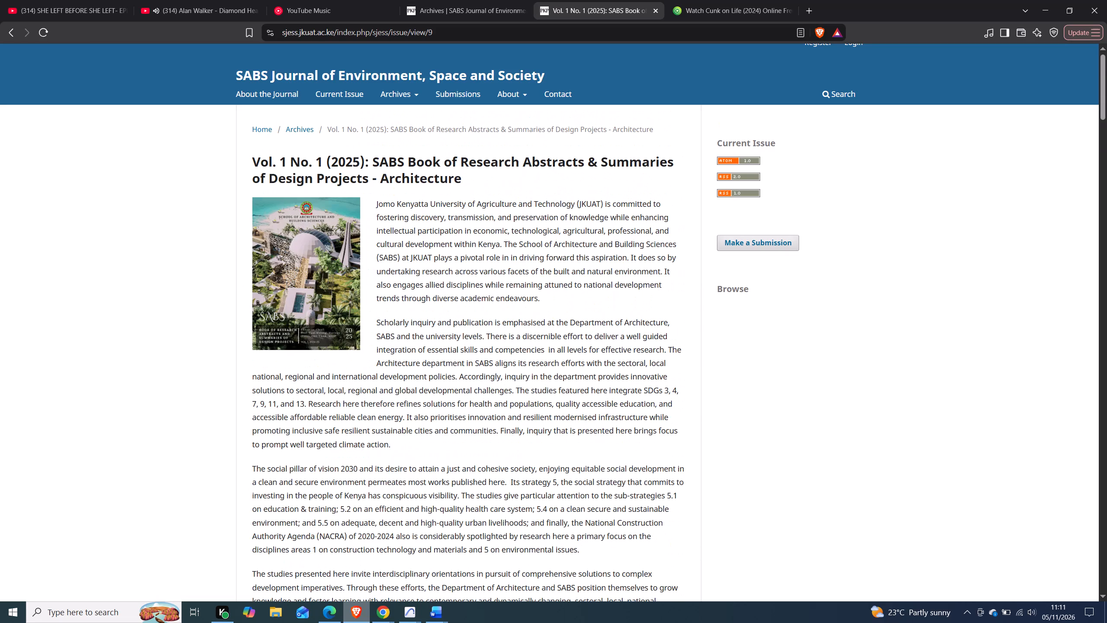
{"action": "left_click", "coordinate": [503, 0]}
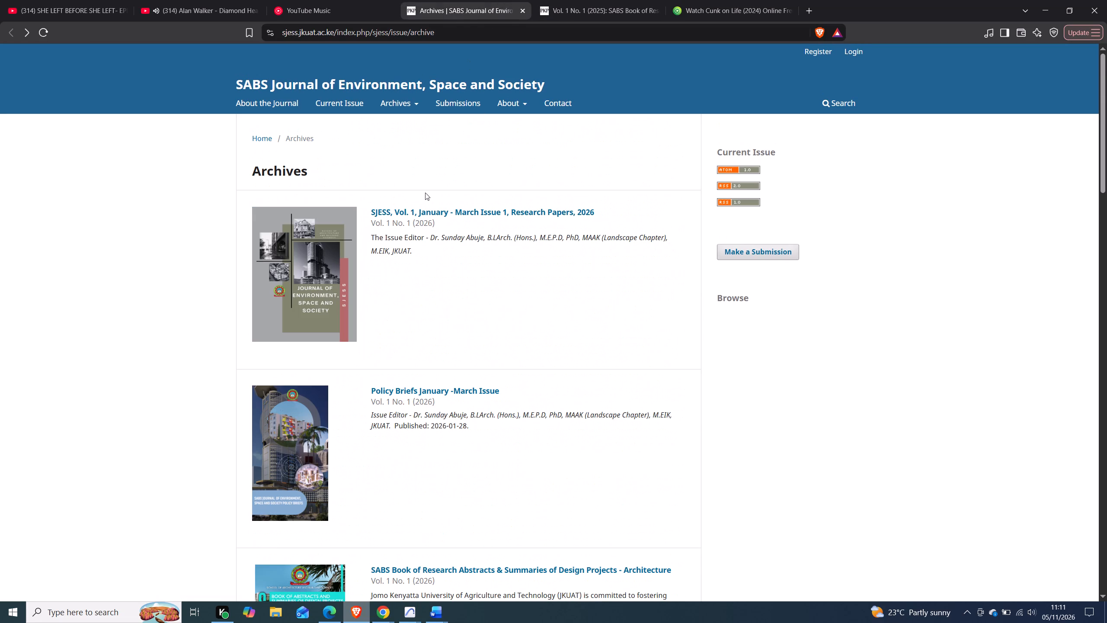
{"action": "scroll", "coordinate": [425, 197], "scroll_direction": "up", "scroll_amount": 4}
{"action": "scroll", "coordinate": [420, 247], "scroll_direction": "down", "scroll_amount": 1}
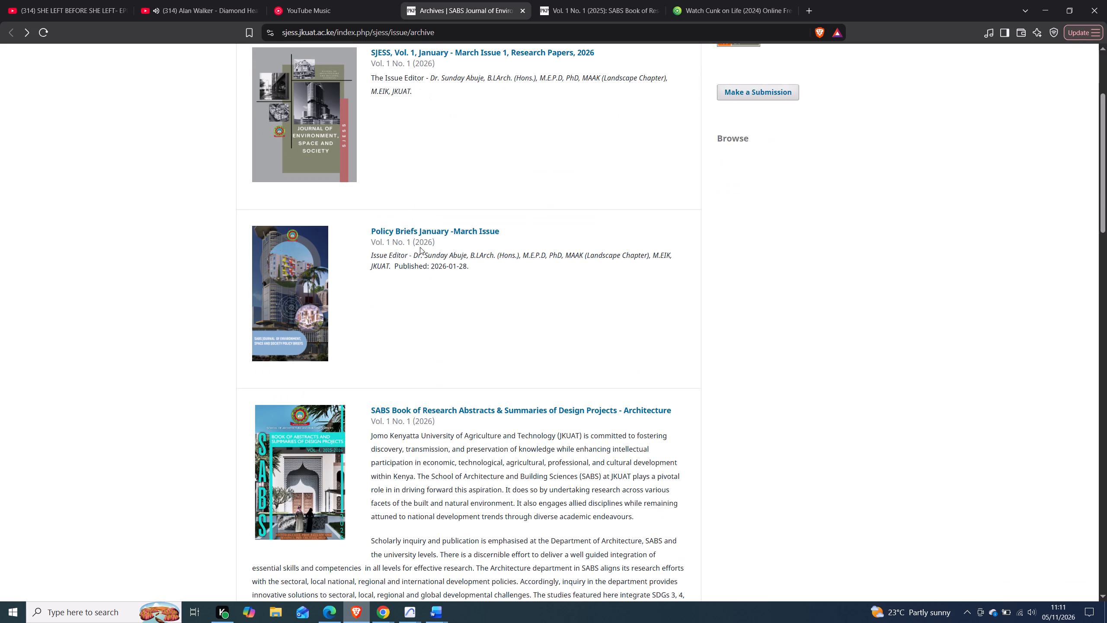
{"action": "scroll", "coordinate": [420, 247], "scroll_direction": "down", "scroll_amount": 1}
{"action": "scroll", "coordinate": [420, 247], "scroll_direction": "up", "scroll_amount": 2}
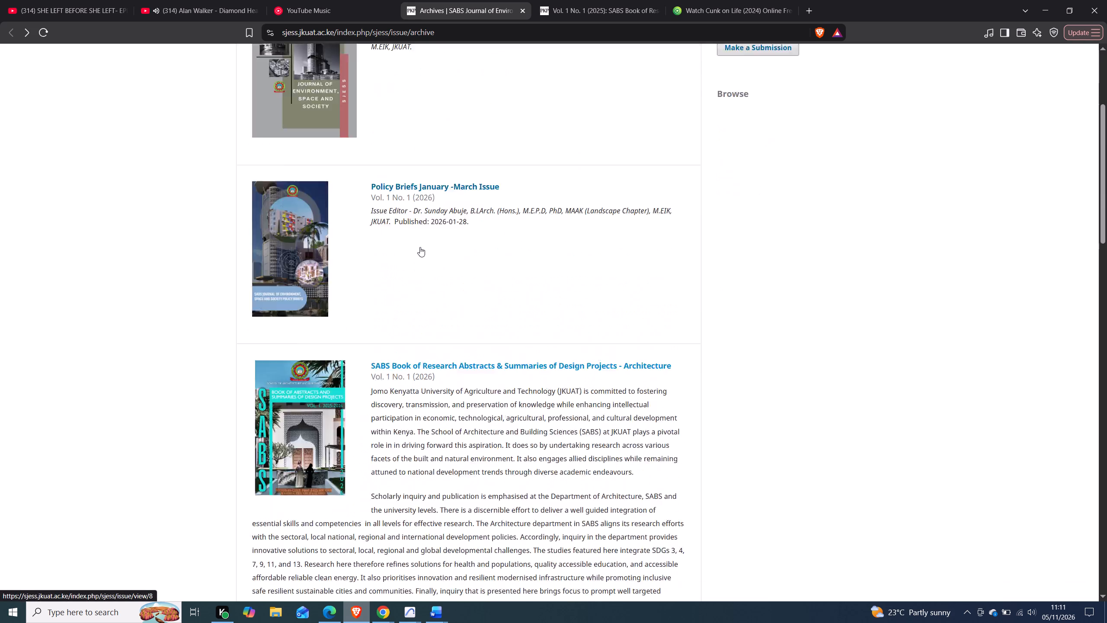
{"action": "scroll", "coordinate": [420, 247], "scroll_direction": "up", "scroll_amount": 4}
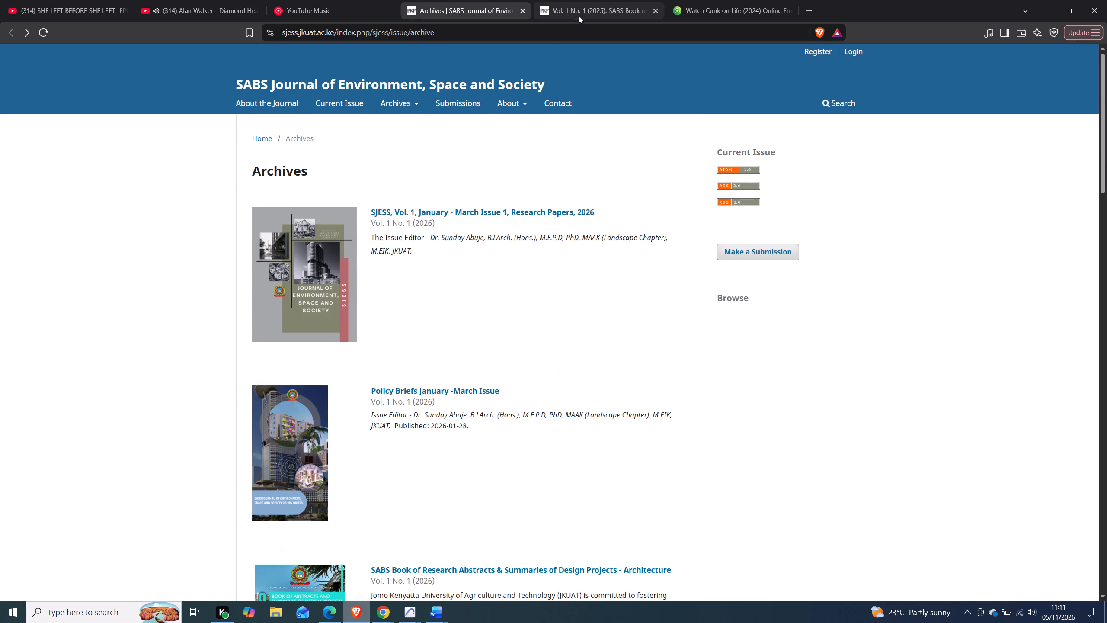
Return to the 2025 Architecture abstracts issue and examine the thesis titles under SDG 03, SDG 04 and SDG 07 for similar topics.
{"action": "left_click", "coordinate": [582, 10]}
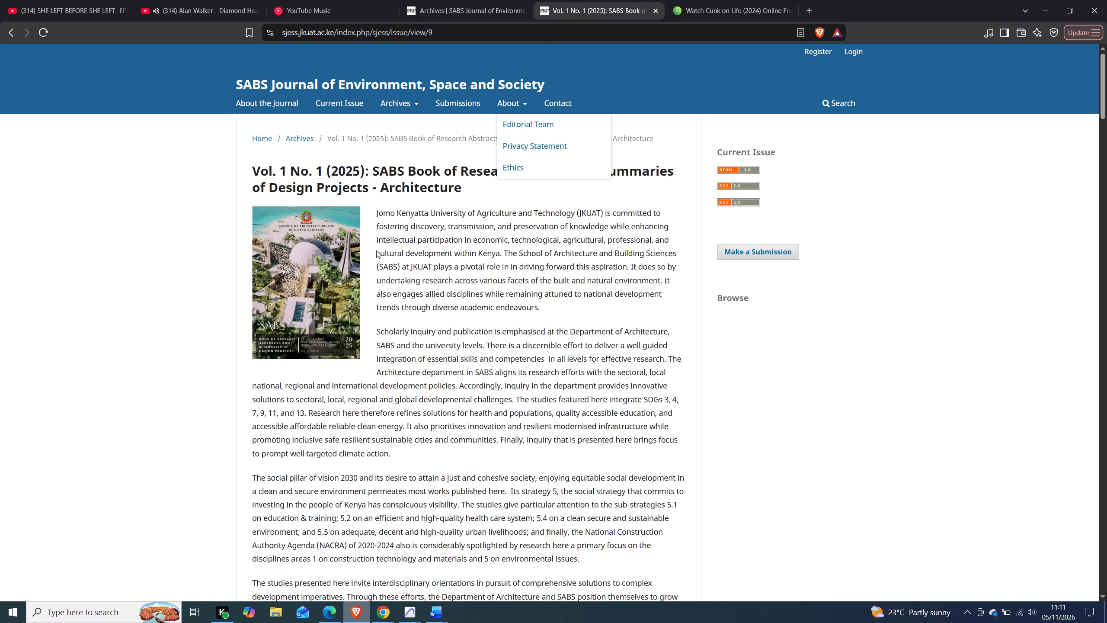
{"action": "scroll", "coordinate": [376, 250], "scroll_direction": "up", "scroll_amount": 2}
{"action": "scroll", "coordinate": [378, 226], "scroll_direction": "down", "scroll_amount": 2}
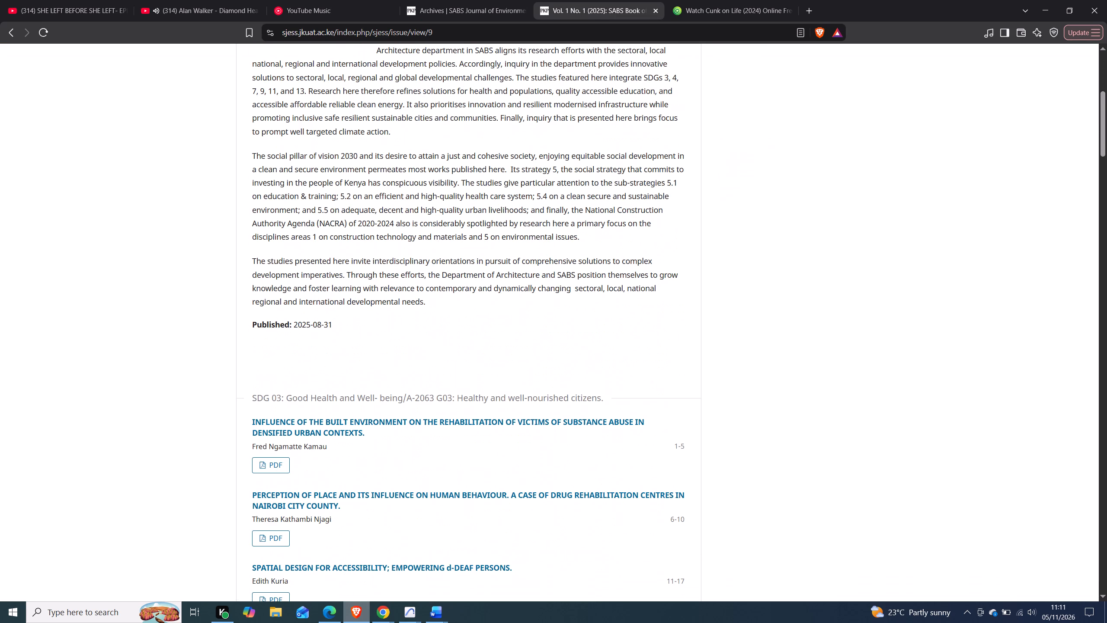
{"action": "scroll", "coordinate": [378, 226], "scroll_direction": "down", "scroll_amount": 1}
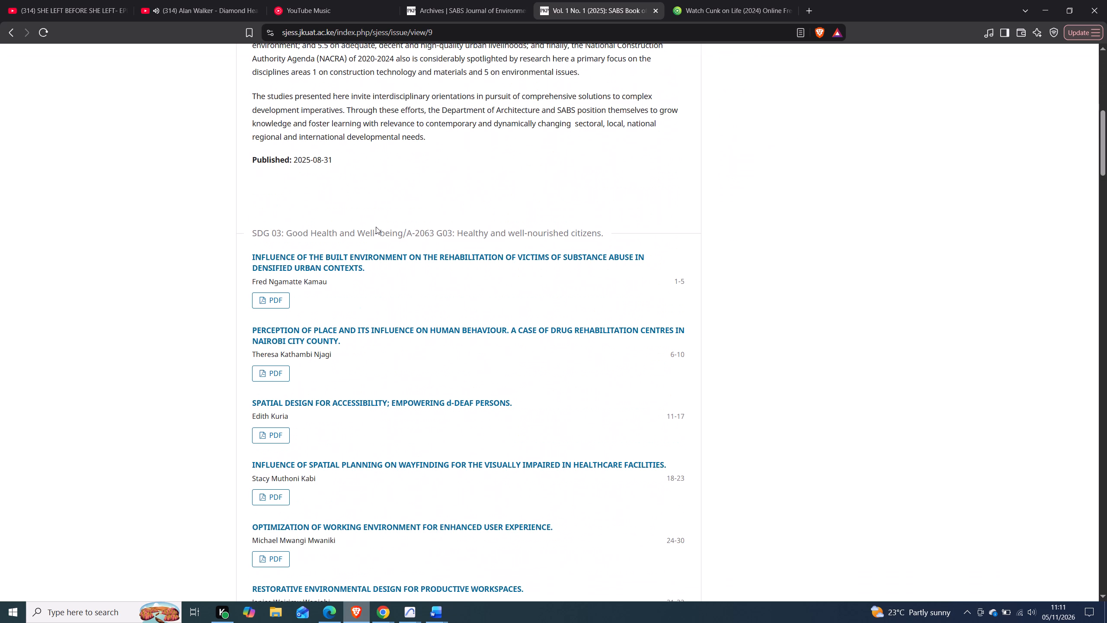
{"action": "scroll", "coordinate": [362, 264], "scroll_direction": "down", "scroll_amount": 1}
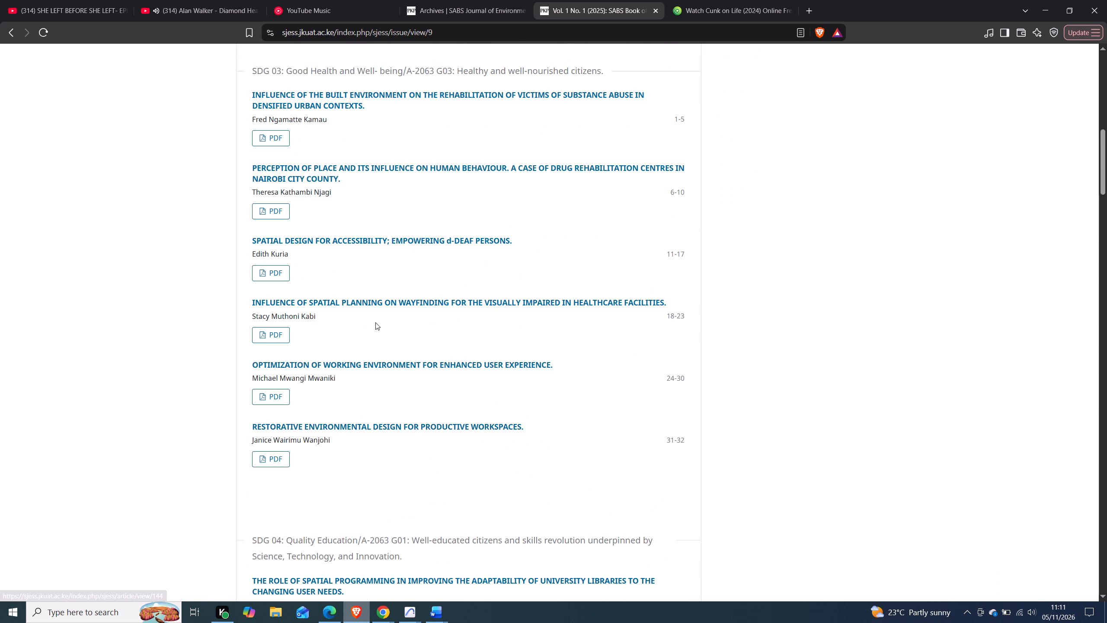
{"action": "scroll", "coordinate": [375, 322], "scroll_direction": "down", "scroll_amount": 4}
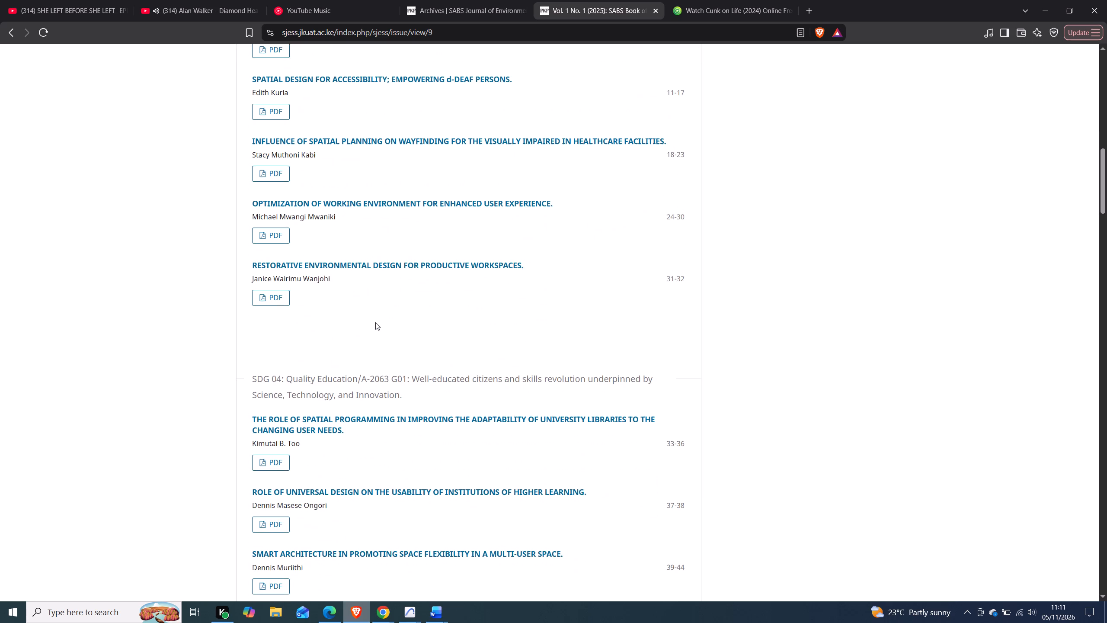
{"action": "scroll", "coordinate": [375, 322], "scroll_direction": "down", "scroll_amount": 1}
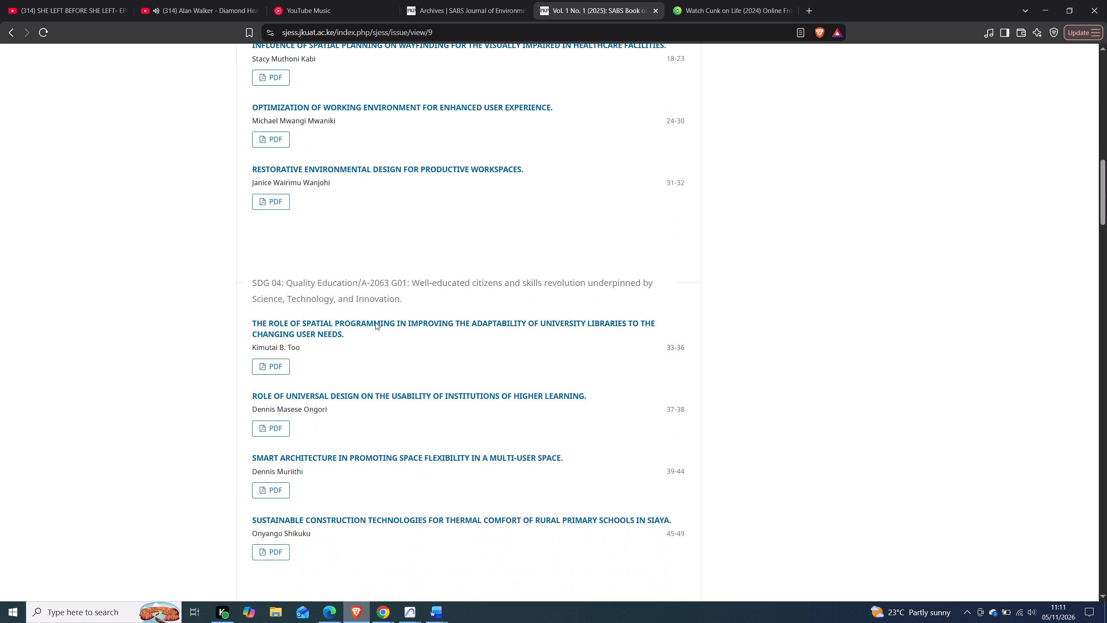
{"action": "scroll", "coordinate": [375, 322], "scroll_direction": "down", "scroll_amount": 3}
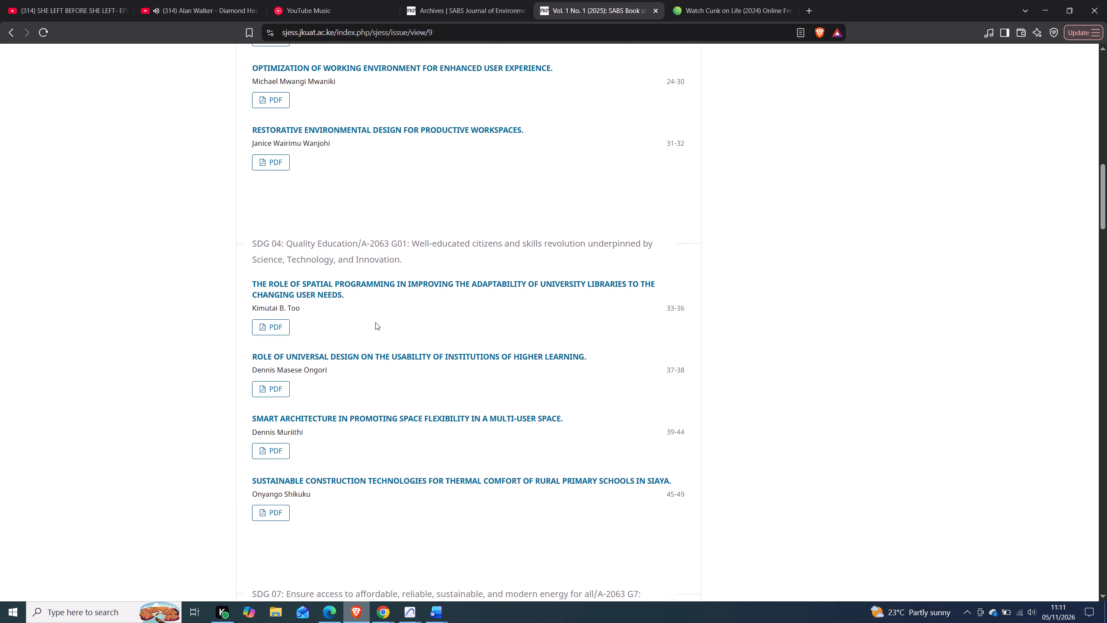
{"action": "scroll", "coordinate": [375, 322], "scroll_direction": "down", "scroll_amount": 3}
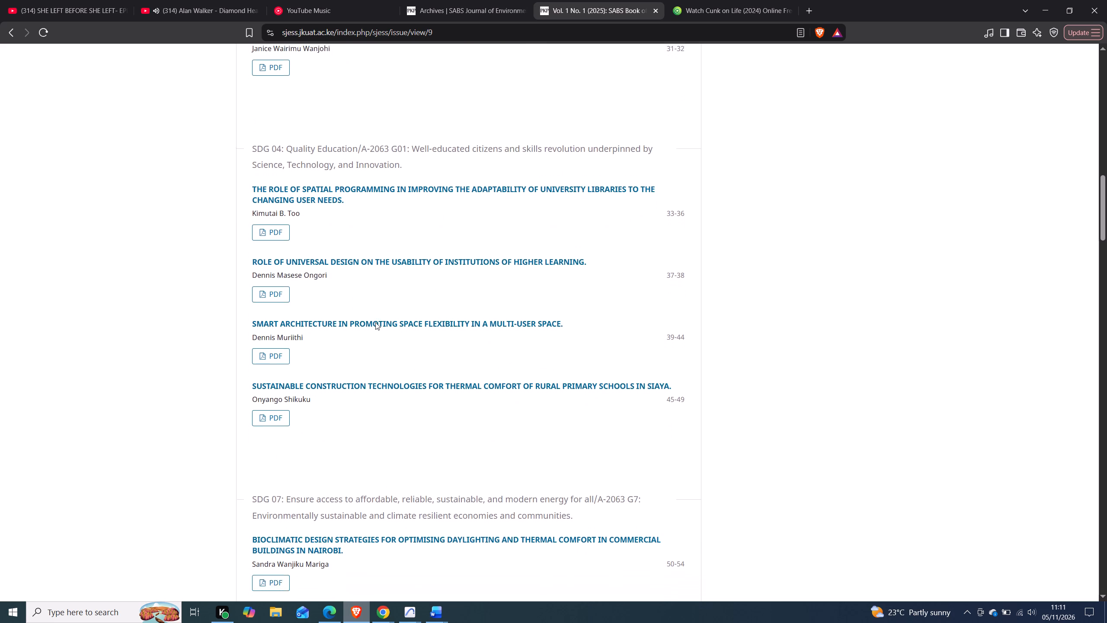
{"action": "scroll", "coordinate": [375, 322], "scroll_direction": "down", "scroll_amount": 3}
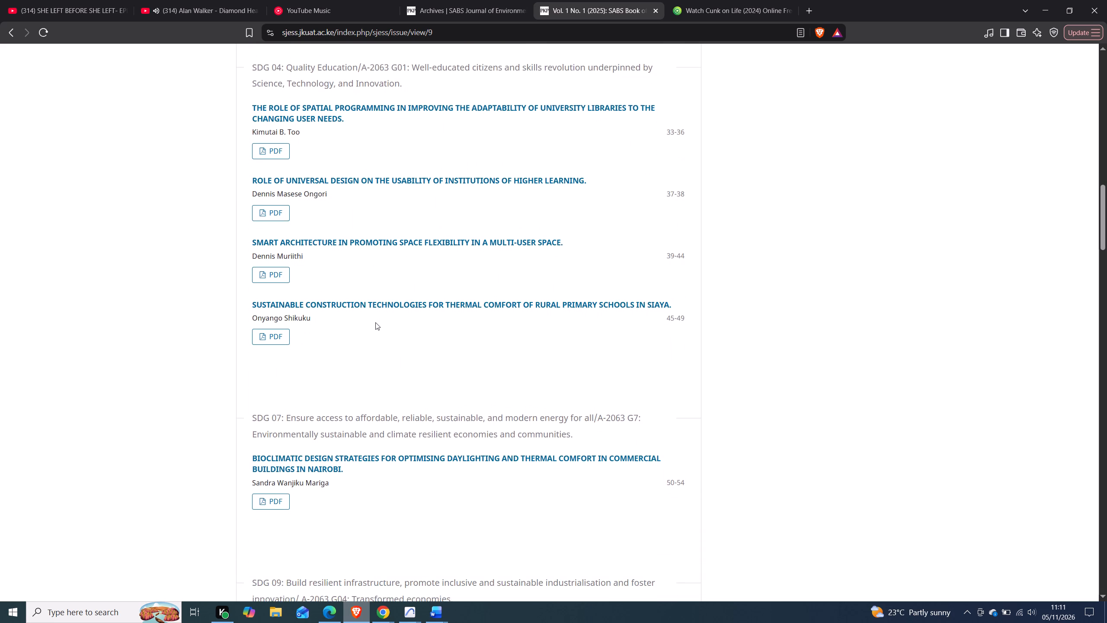
{"action": "scroll", "coordinate": [375, 322], "scroll_direction": "down", "scroll_amount": 3}
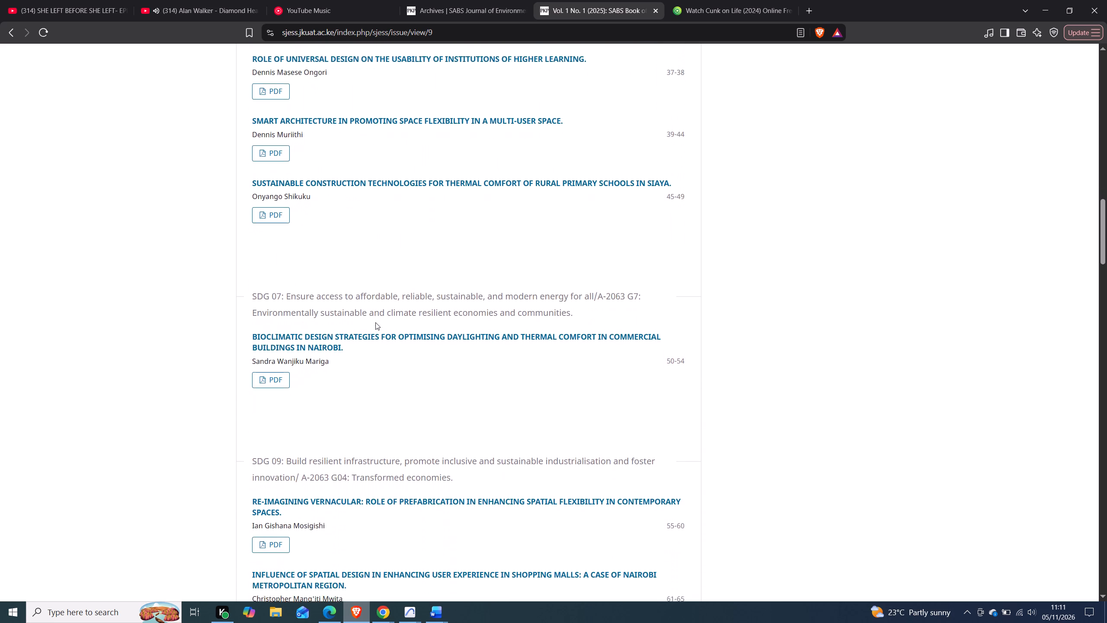
Examine the thesis titles under SDG 09 and SDG 11 in the 2025 issue for topics similar to the thesis.
{"action": "scroll", "coordinate": [375, 322], "scroll_direction": "down", "scroll_amount": 3}
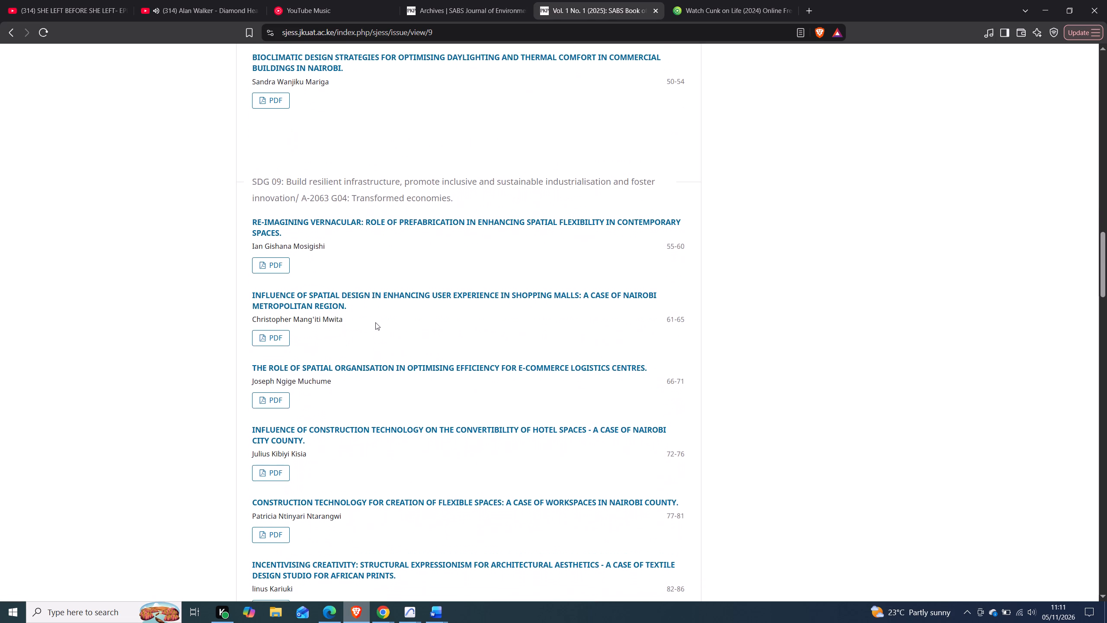
{"action": "scroll", "coordinate": [375, 322], "scroll_direction": "down", "scroll_amount": 1}
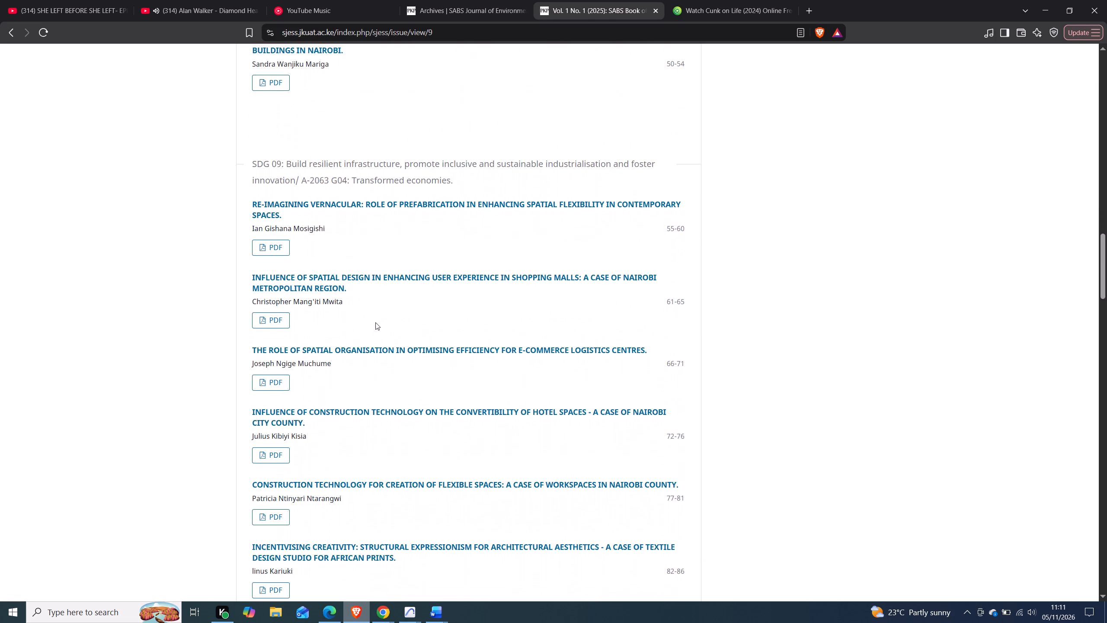
{"action": "scroll", "coordinate": [375, 322], "scroll_direction": "down", "scroll_amount": 2}
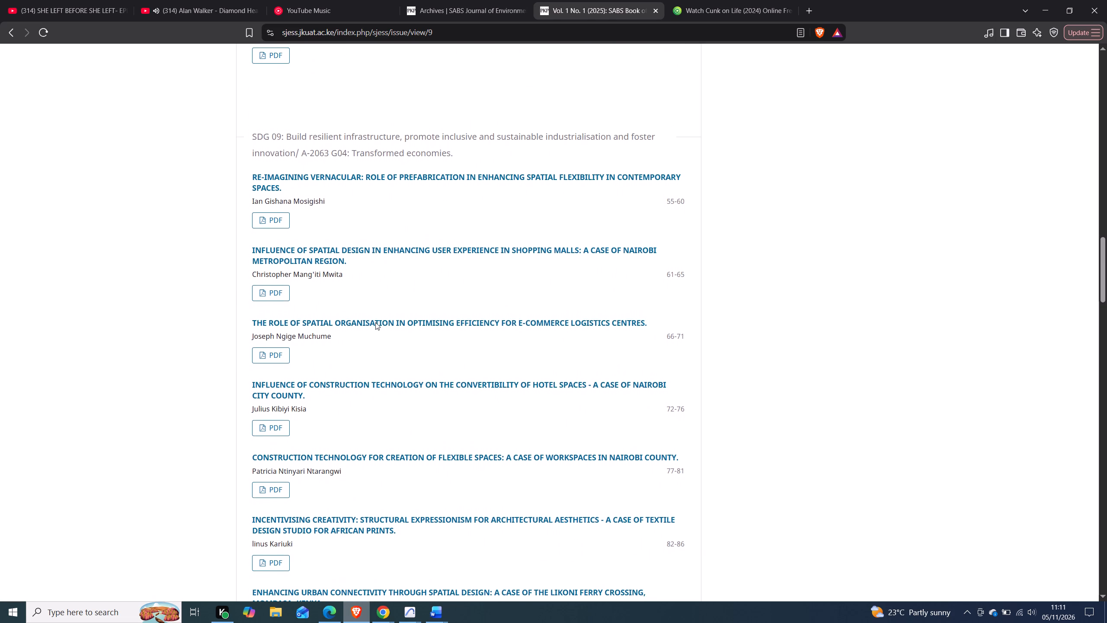
{"action": "scroll", "coordinate": [375, 322], "scroll_direction": "down", "scroll_amount": 2}
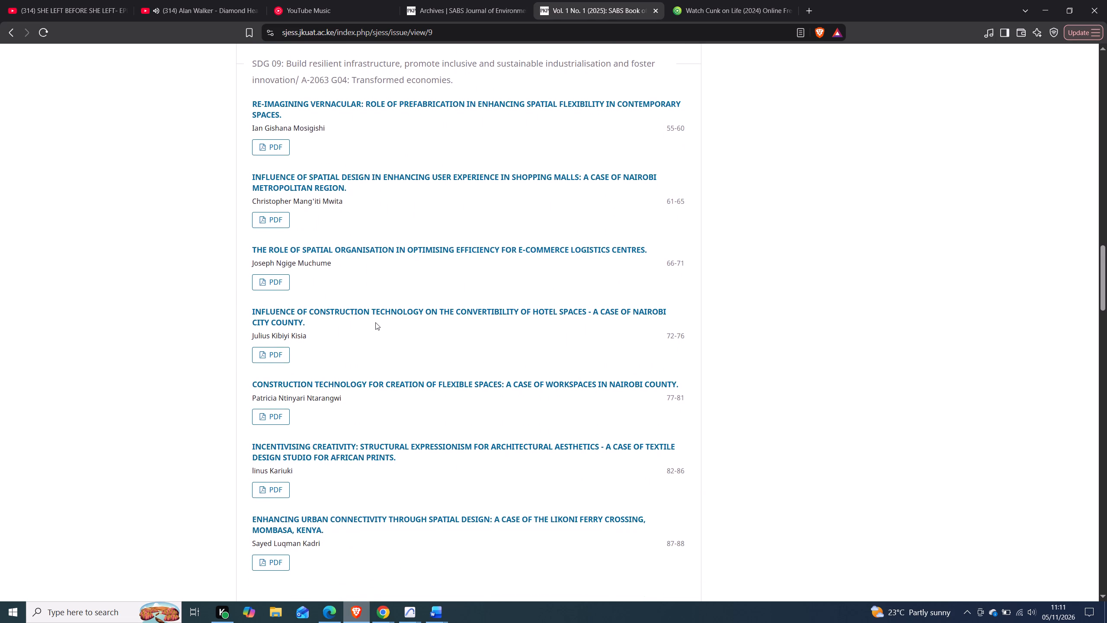
{"action": "scroll", "coordinate": [375, 322], "scroll_direction": "down", "scroll_amount": 2}
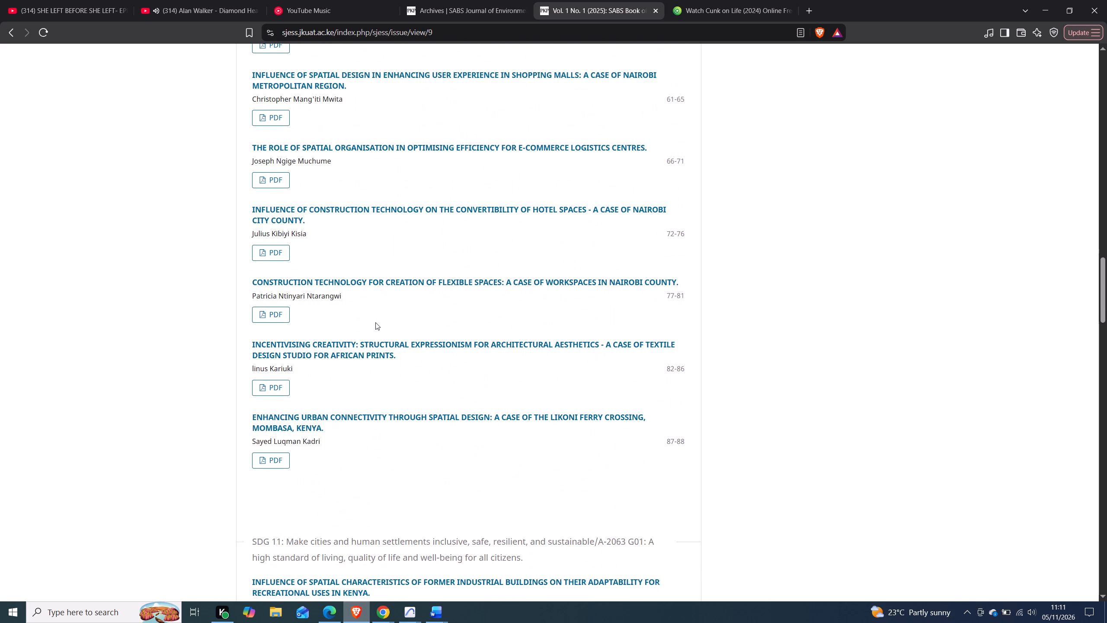
{"action": "scroll", "coordinate": [375, 322], "scroll_direction": "down", "scroll_amount": 1}
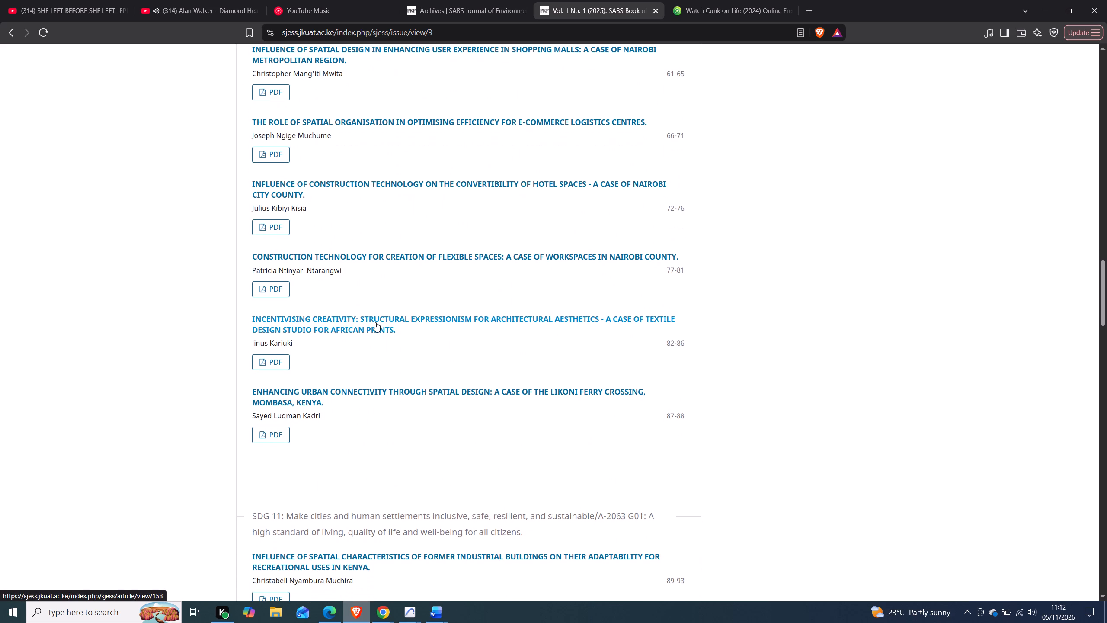
{"action": "scroll", "coordinate": [375, 322], "scroll_direction": "down", "scroll_amount": 1}
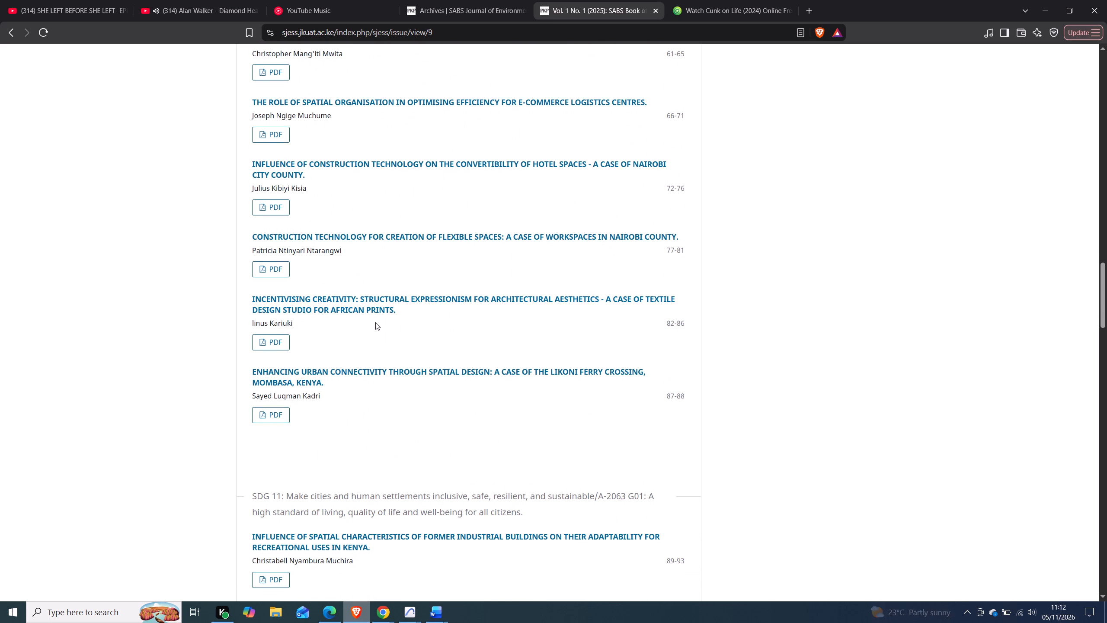
{"action": "scroll", "coordinate": [375, 322], "scroll_direction": "down", "scroll_amount": 1}
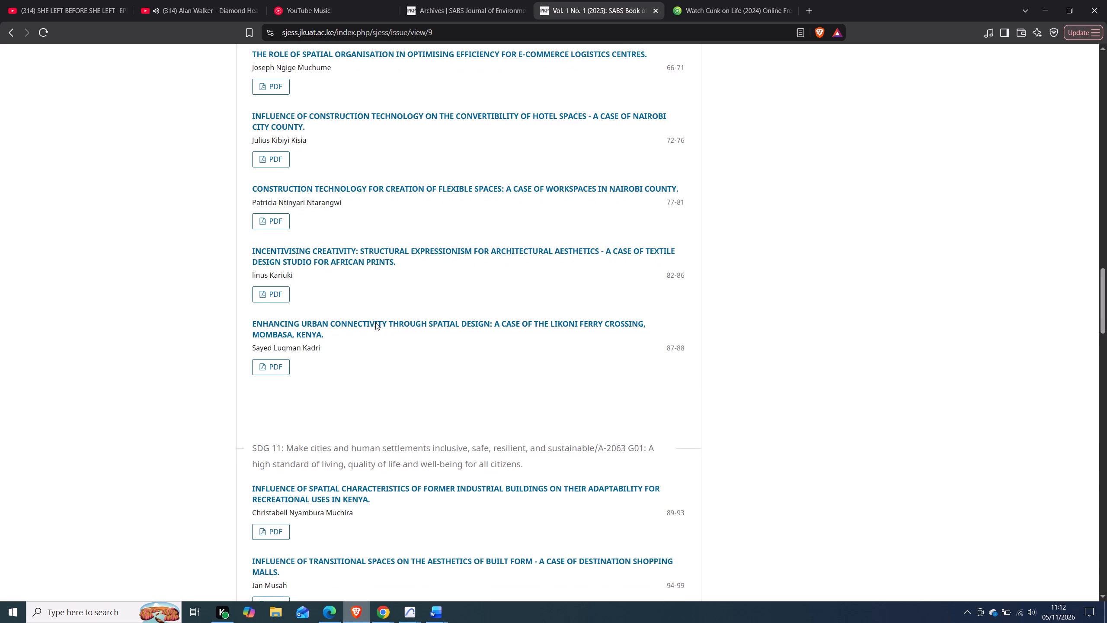
{"action": "scroll", "coordinate": [375, 322], "scroll_direction": "down", "scroll_amount": 3}
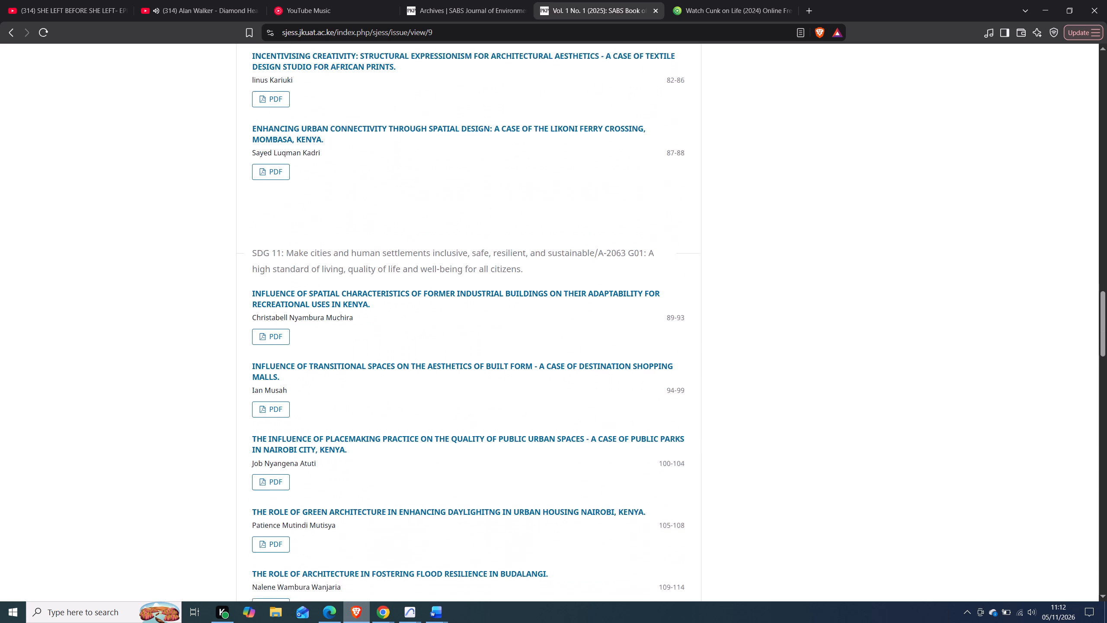
{"action": "scroll", "coordinate": [375, 322], "scroll_direction": "down", "scroll_amount": 2}
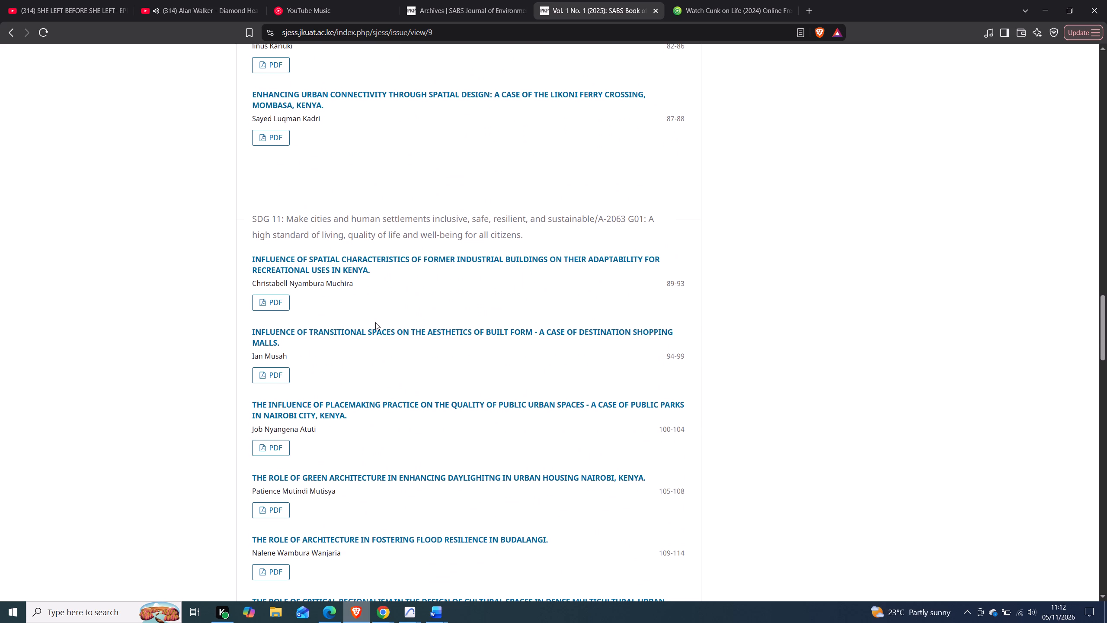
{"action": "scroll", "coordinate": [375, 322], "scroll_direction": "down", "scroll_amount": 3}
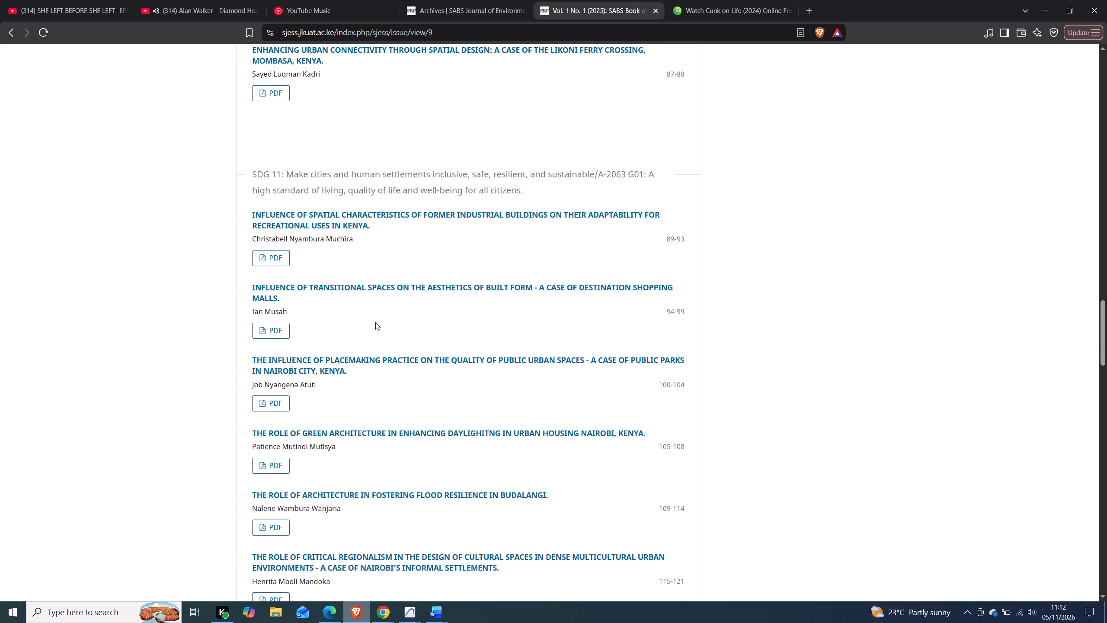
{"action": "scroll", "coordinate": [375, 322], "scroll_direction": "down", "scroll_amount": 2}
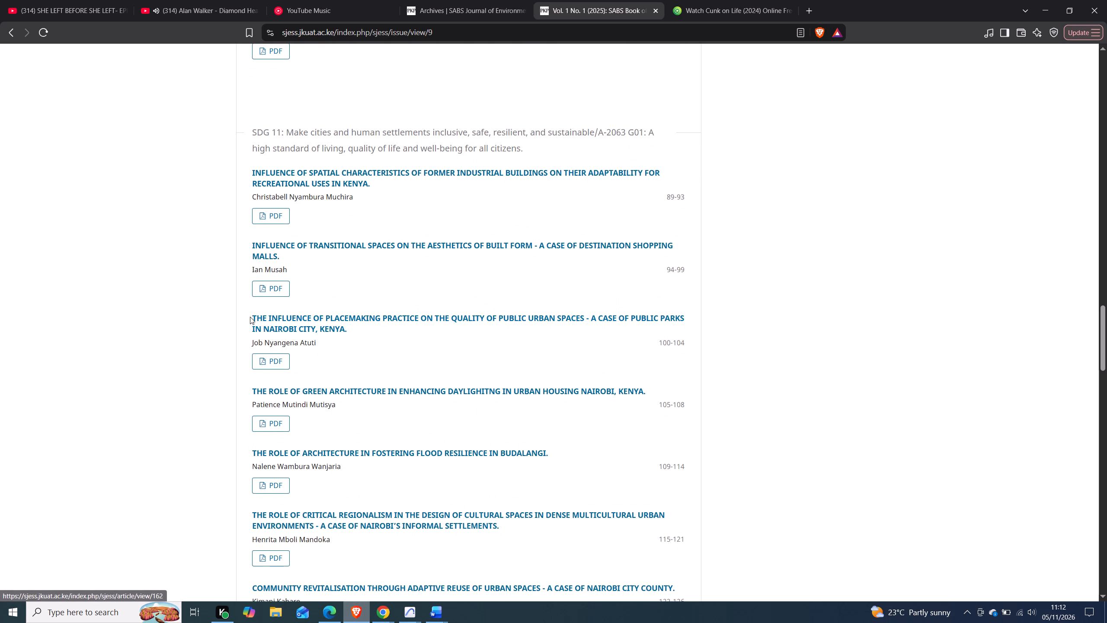
Copy the thesis title on placemaking practice and public parks in Nairobi City into the first empty TOPIC cell in Word, merging formatting.
{"action": "left_click_drag", "start_coordinate": [250, 317], "coordinate": [347, 328]}
{"action": "right_click", "coordinate": [323, 328]}
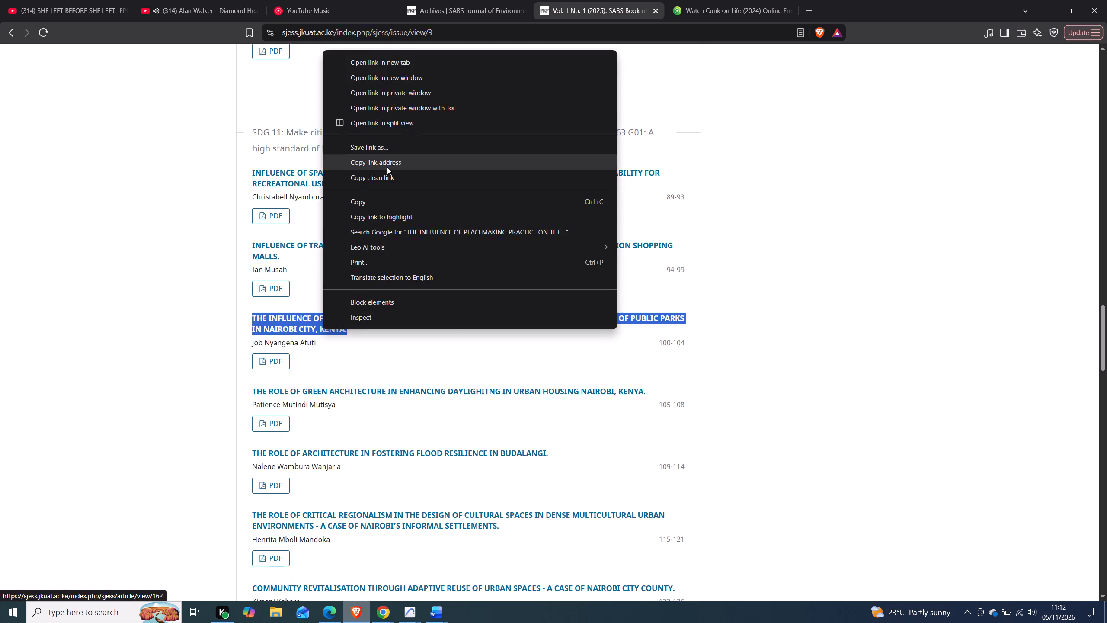
{"action": "left_click", "coordinate": [371, 201]}
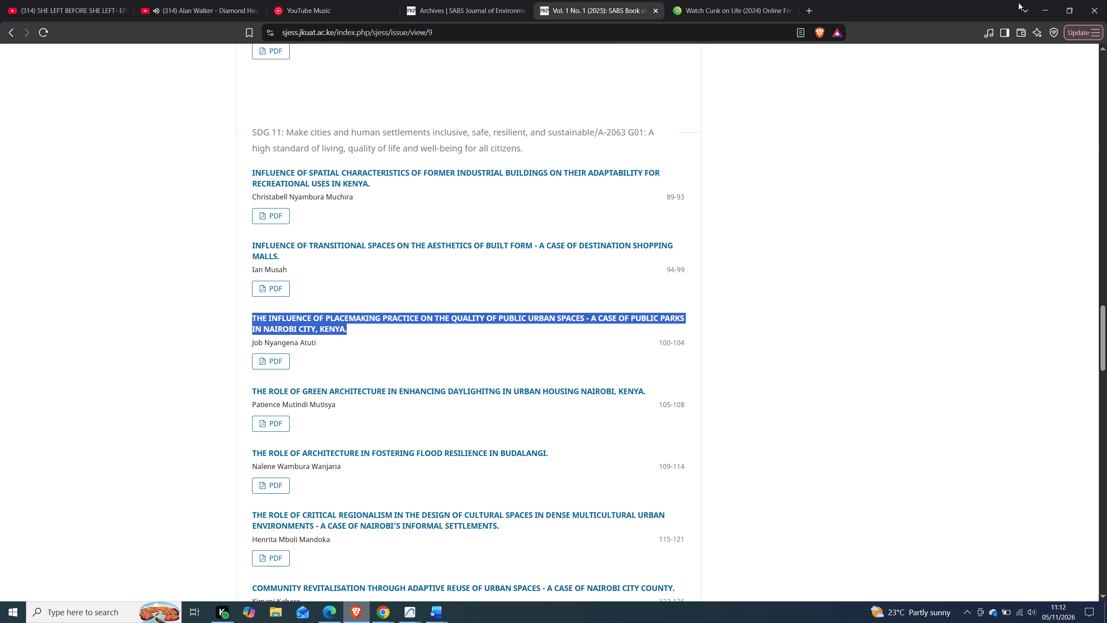
{"action": "left_click", "coordinate": [1043, 6]}
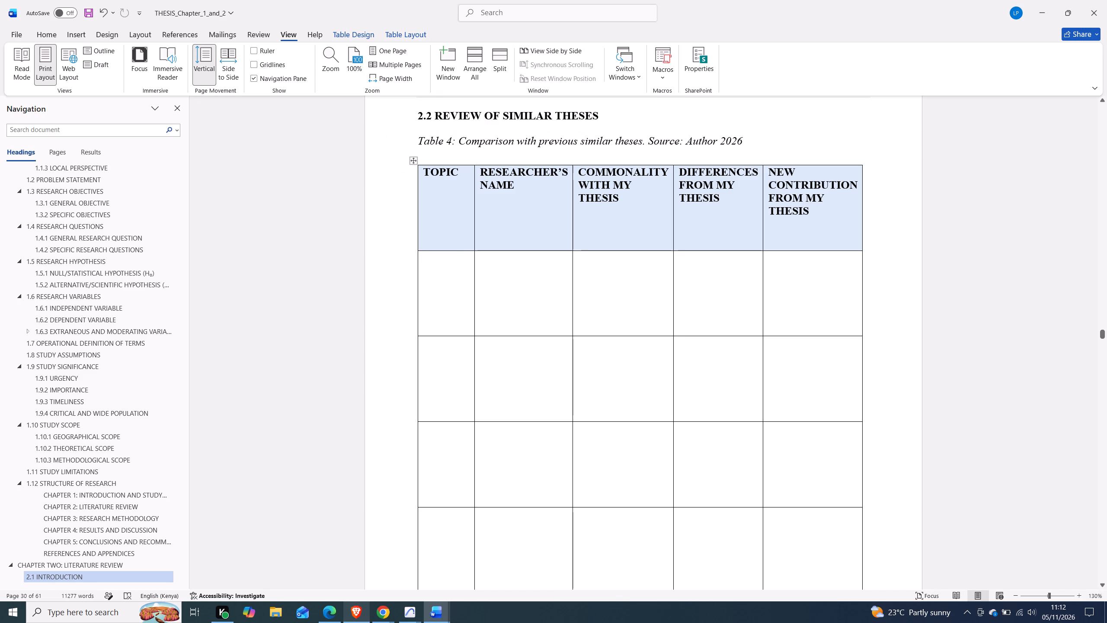
{"action": "right_click", "coordinate": [430, 263]}
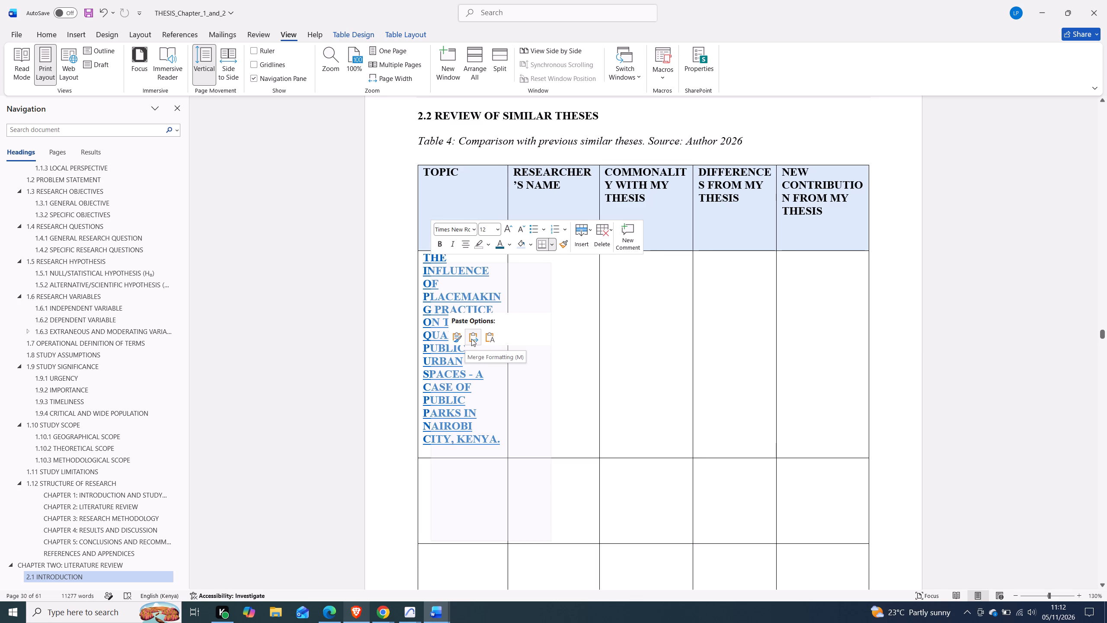
{"action": "left_click", "coordinate": [471, 339]}
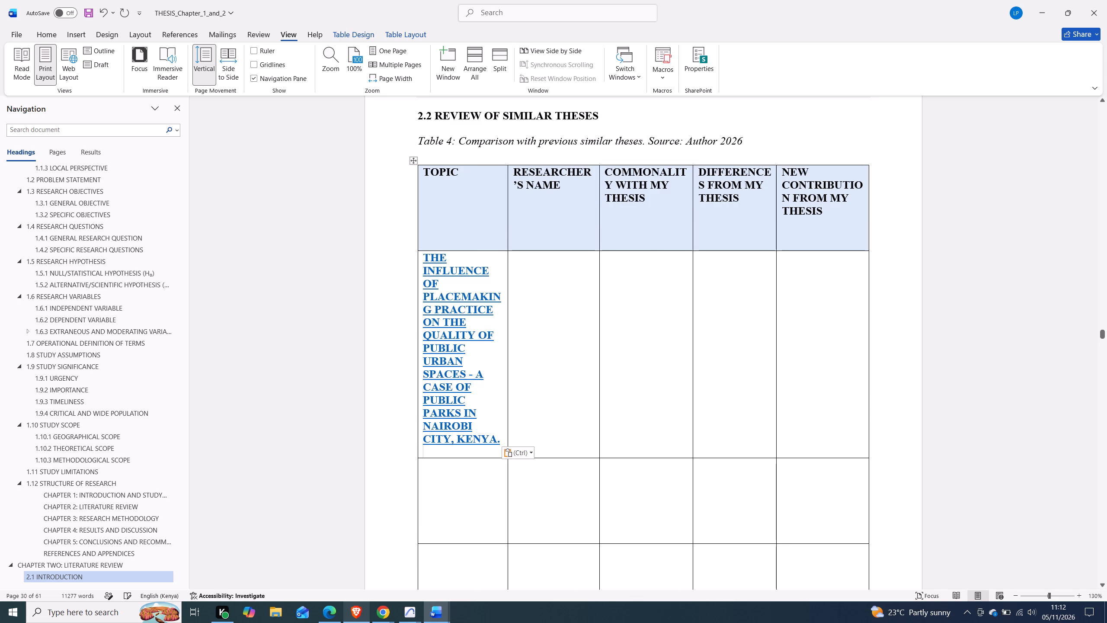
Set the font colour of the pasted placemaking thesis title in the TOPIC column to black.
{"action": "left_click_drag", "start_coordinate": [500, 440], "coordinate": [419, 263]}
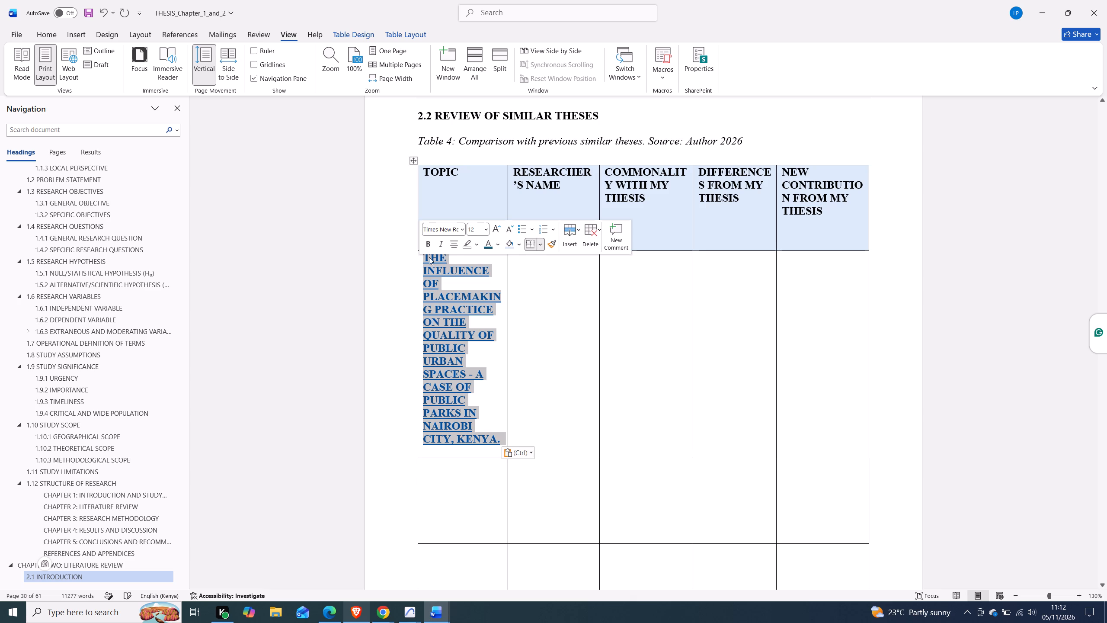
{"action": "left_click", "coordinate": [498, 244]}
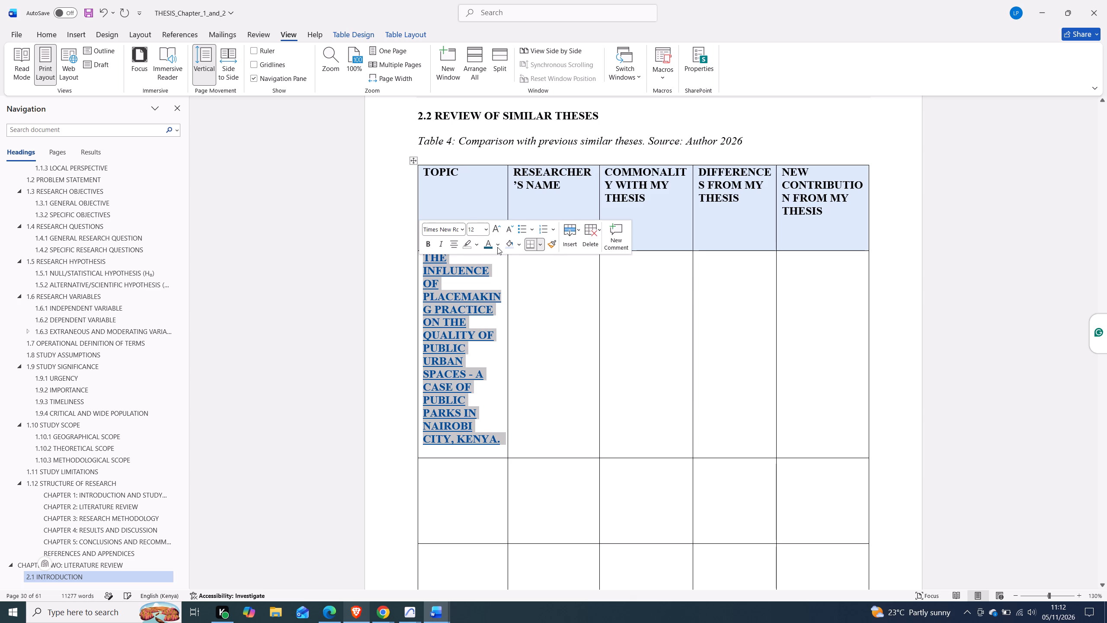
{"action": "left_click", "coordinate": [499, 246]}
{"action": "left_click", "coordinate": [490, 246]}
{"action": "left_click", "coordinate": [532, 306]}
{"action": "left_click", "coordinate": [534, 303]}
{"action": "left_click_drag", "start_coordinate": [534, 303], "coordinate": [560, 299]}
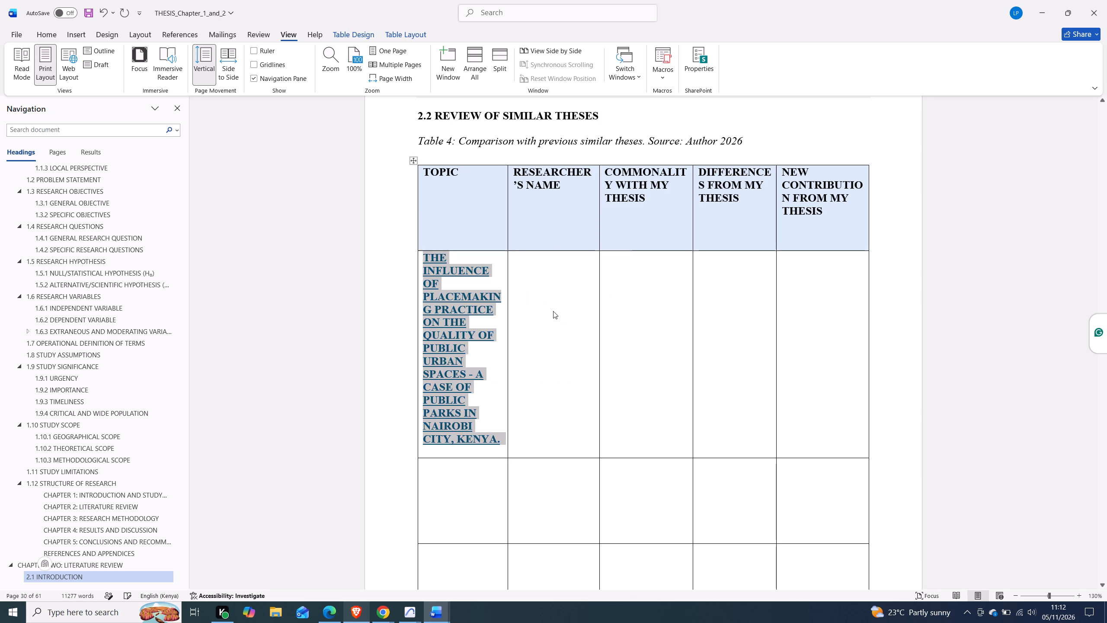
{"action": "left_click_drag", "start_coordinate": [502, 443], "coordinate": [493, 436]}
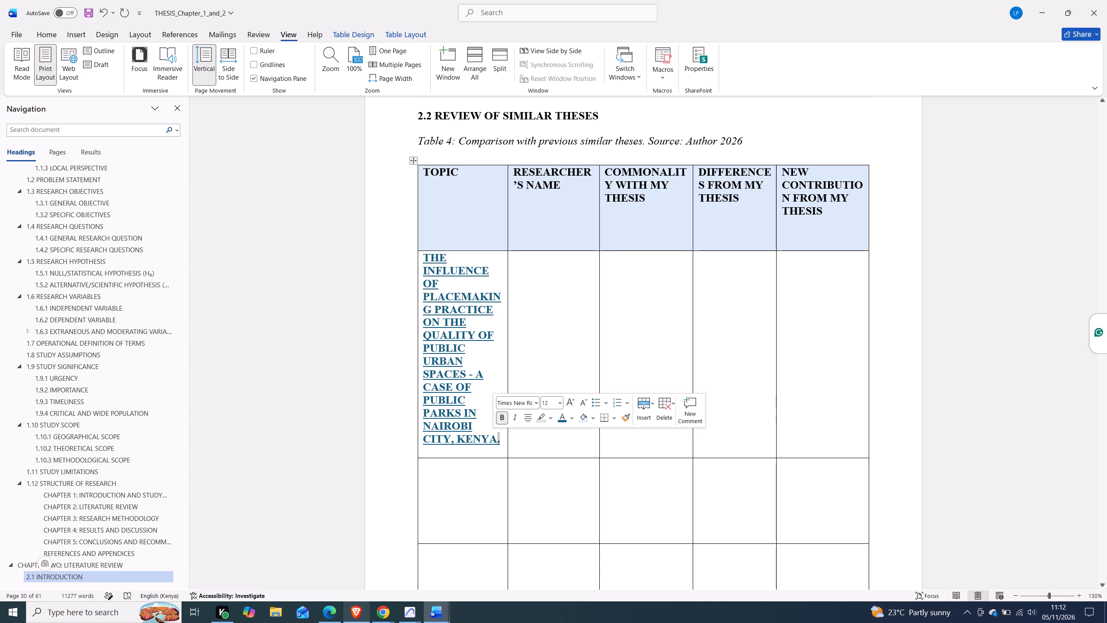
{"action": "left_click", "coordinate": [524, 341]}
{"action": "left_click_drag", "start_coordinate": [502, 438], "coordinate": [480, 406]}
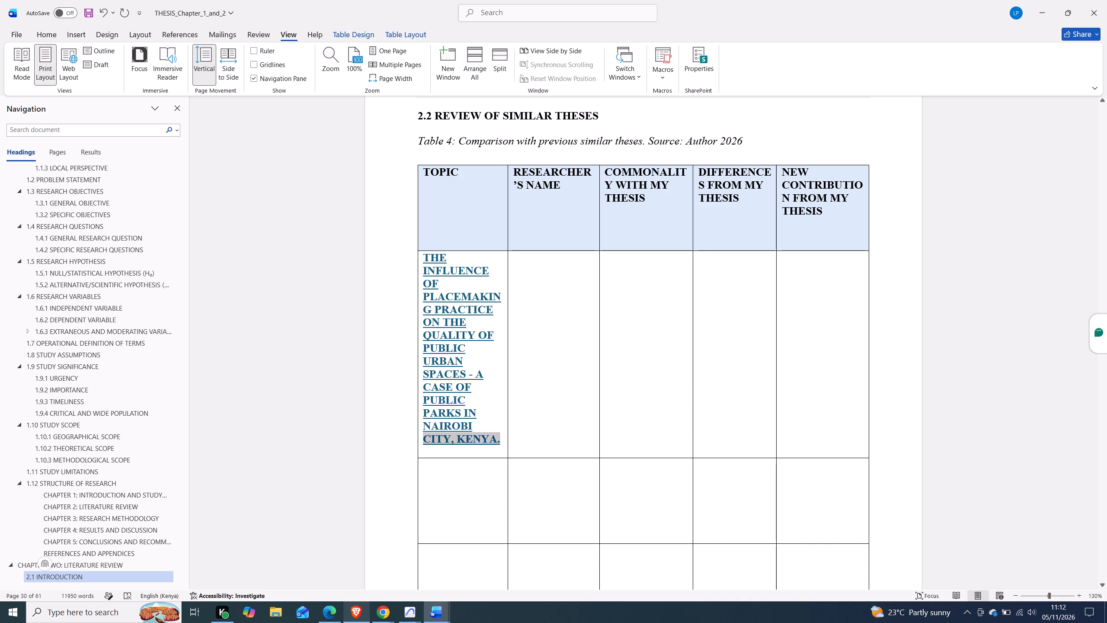
{"action": "left_click_drag", "start_coordinate": [480, 406], "coordinate": [422, 258]}
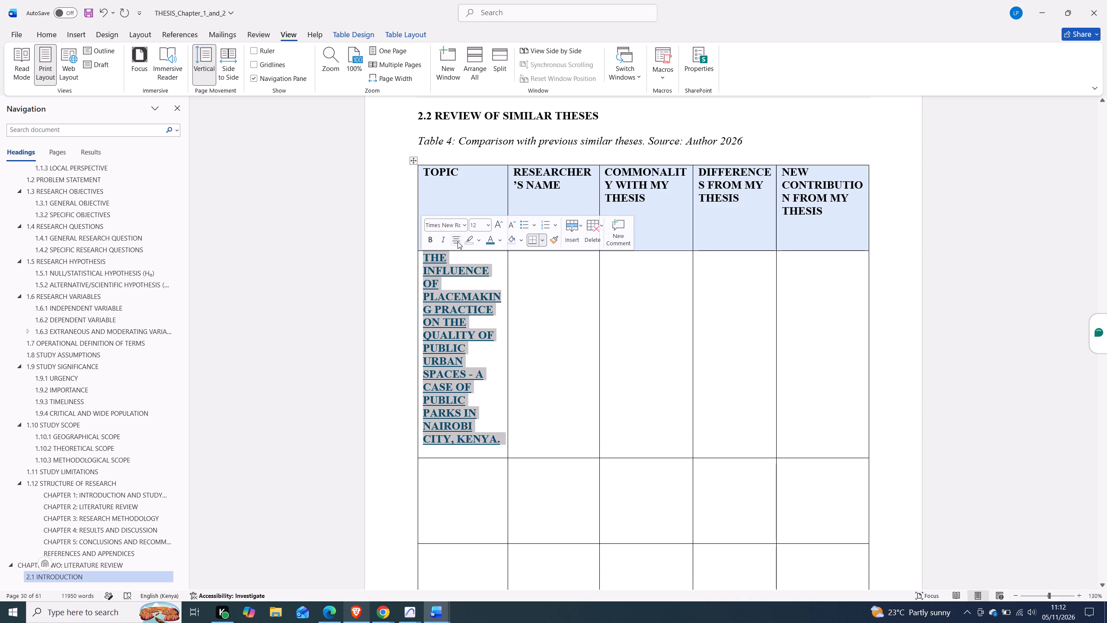
{"action": "left_click", "coordinate": [499, 240]}
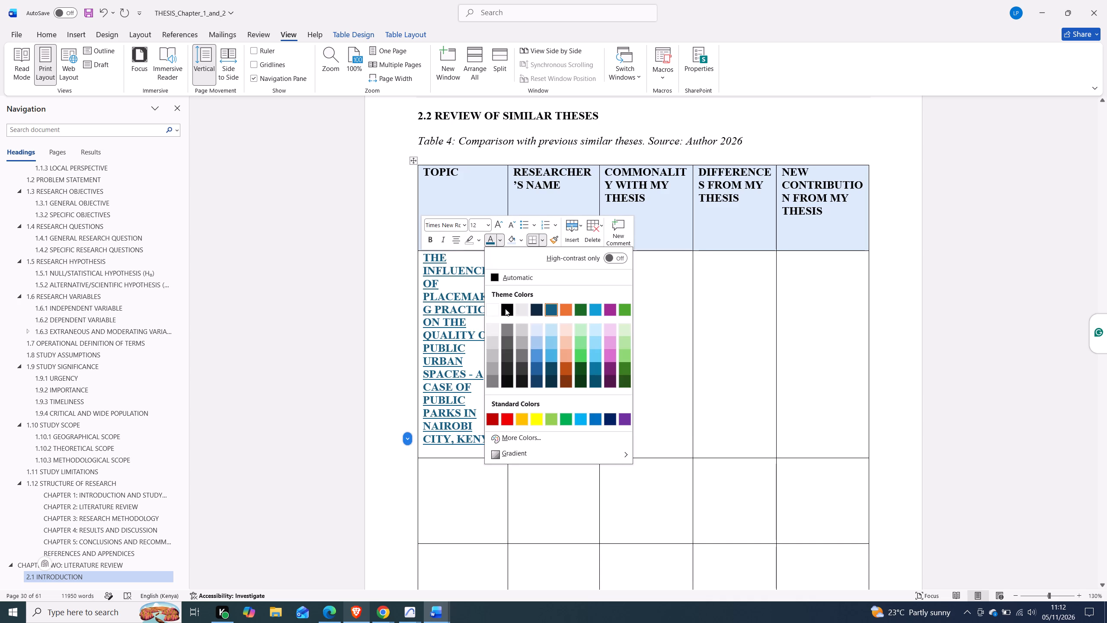
{"action": "left_click", "coordinate": [507, 312]}
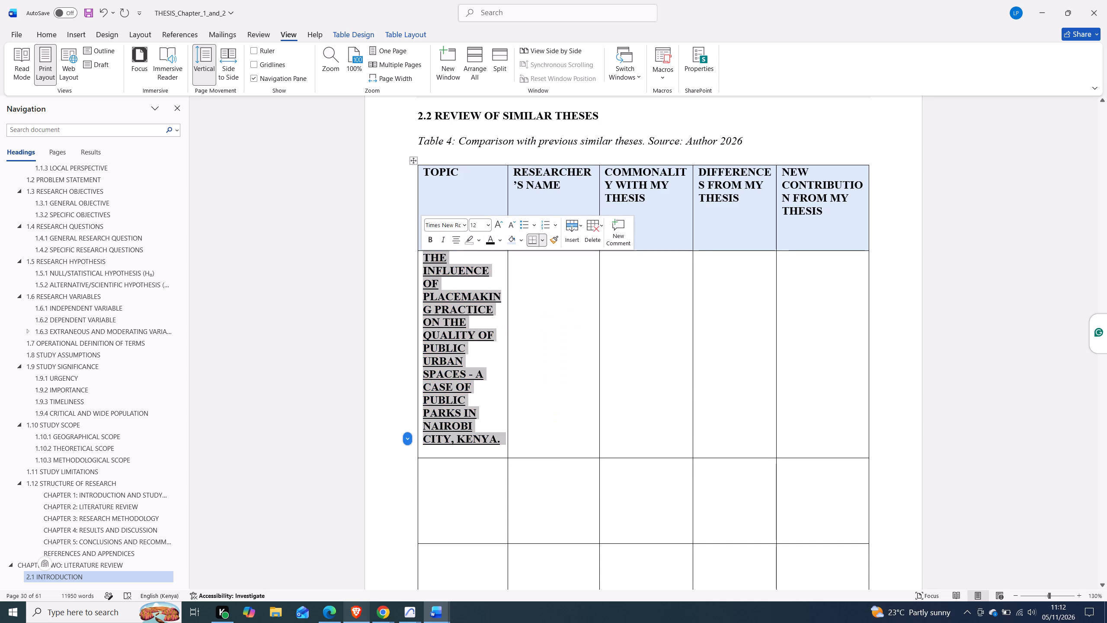
Remove the bold and underline from the placemaking thesis title in the TOPIC column.
{"action": "left_click", "coordinate": [429, 241]}
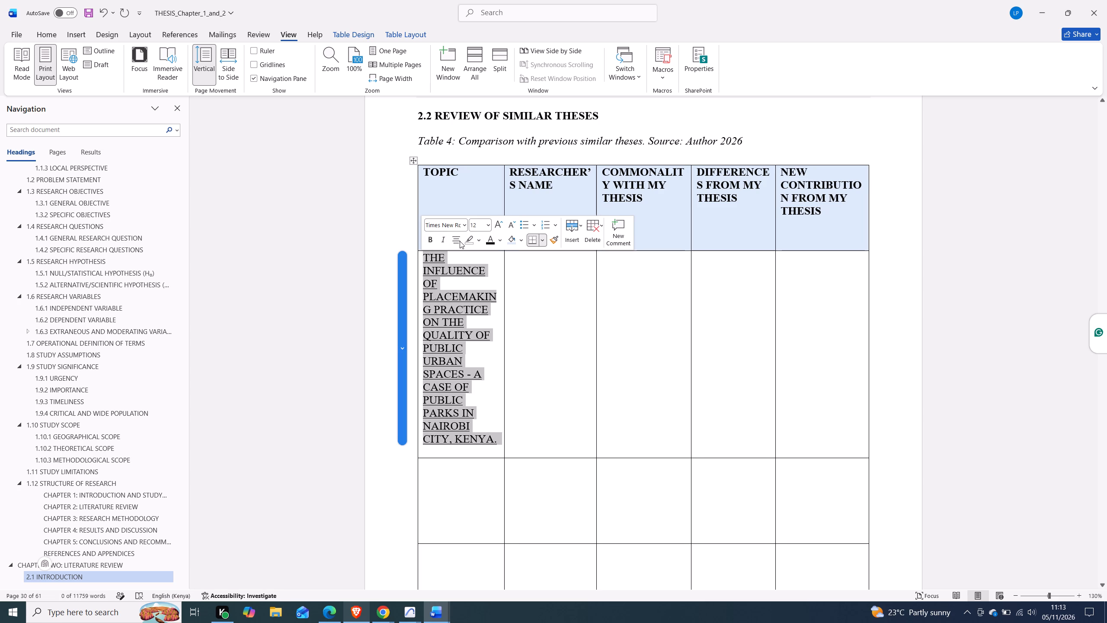
{"action": "left_click", "coordinate": [47, 31]}
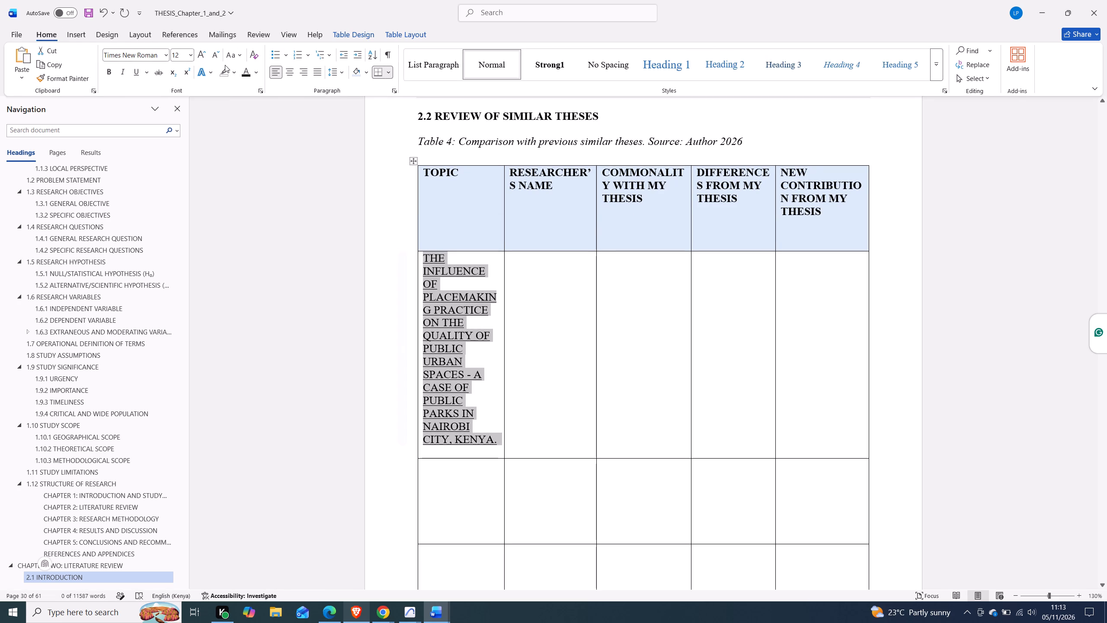
{"action": "left_click", "coordinate": [132, 69]}
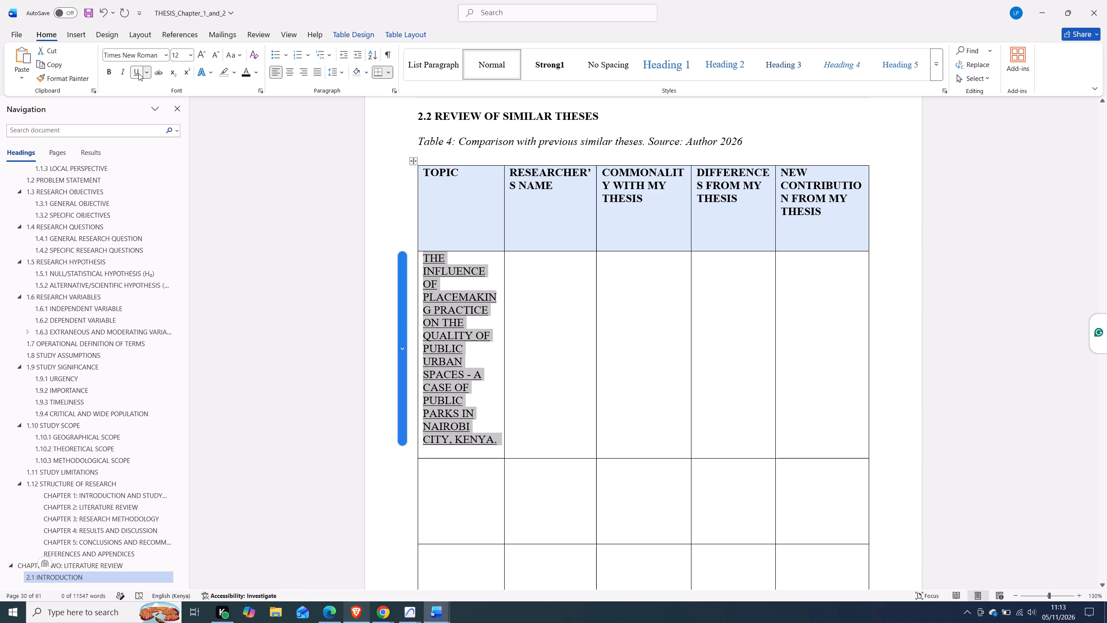
{"action": "left_click", "coordinate": [138, 73]}
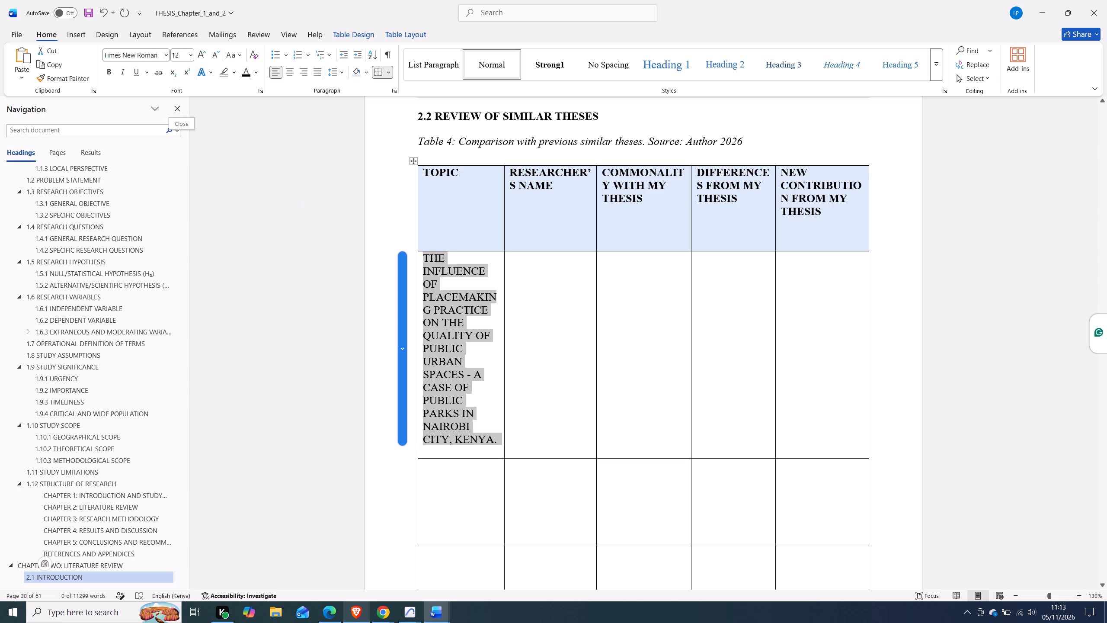
{"action": "left_click", "coordinate": [526, 305]}
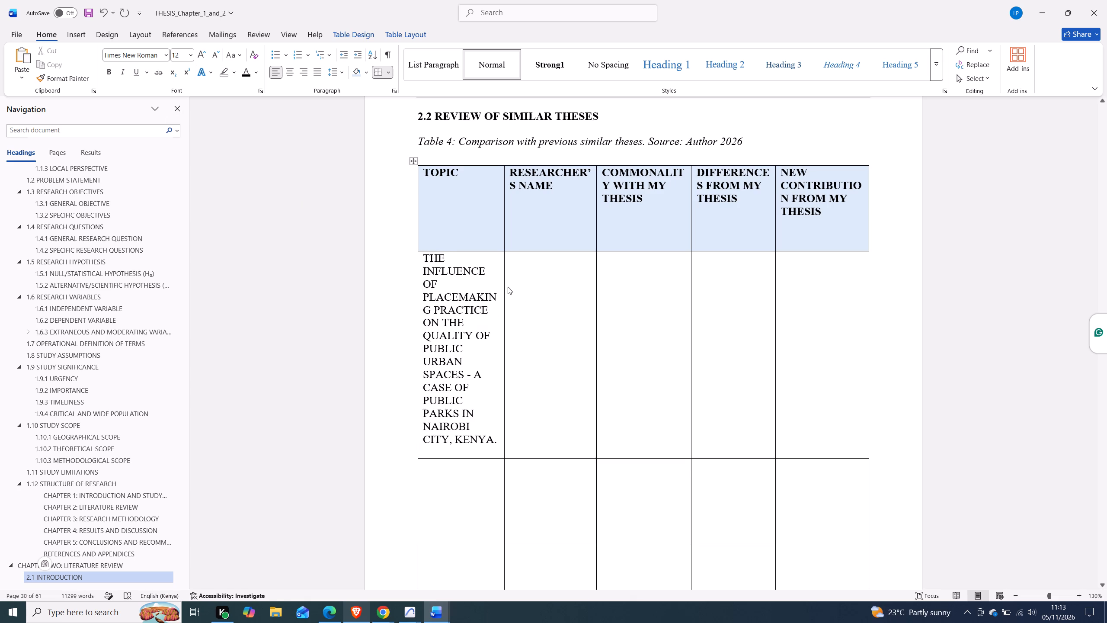
Widen the TOPIC column of the 2.2 comparison table, and widen RESEARCHER'S NAME slightly so its heading fits on two lines.
{"action": "left_click_drag", "start_coordinate": [504, 280], "coordinate": [520, 280]}
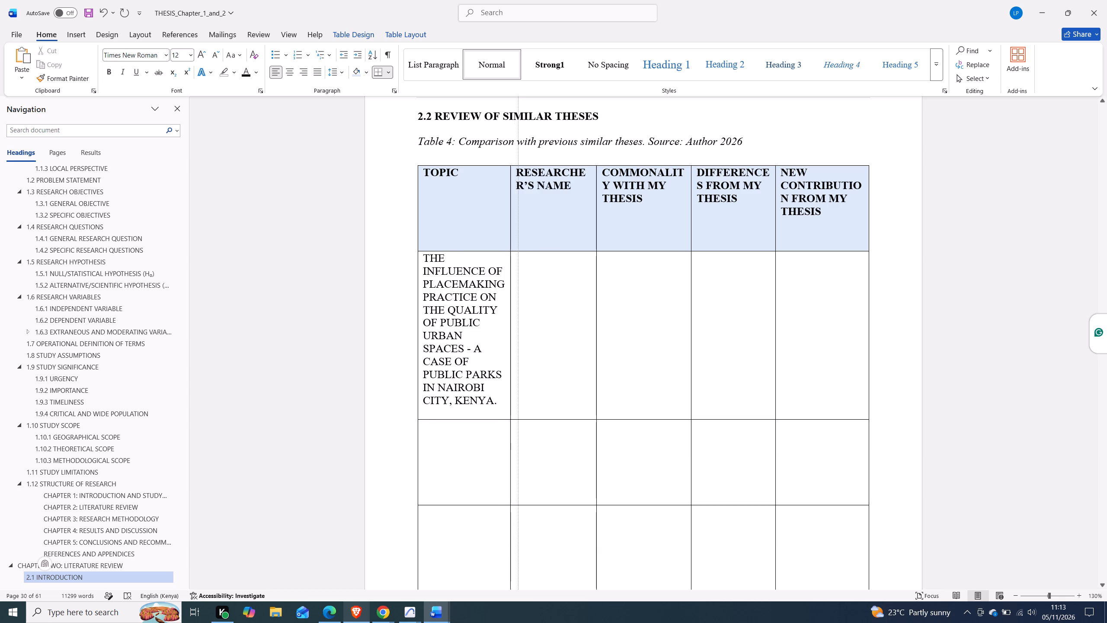
{"action": "left_click_drag", "start_coordinate": [520, 280], "coordinate": [525, 280]}
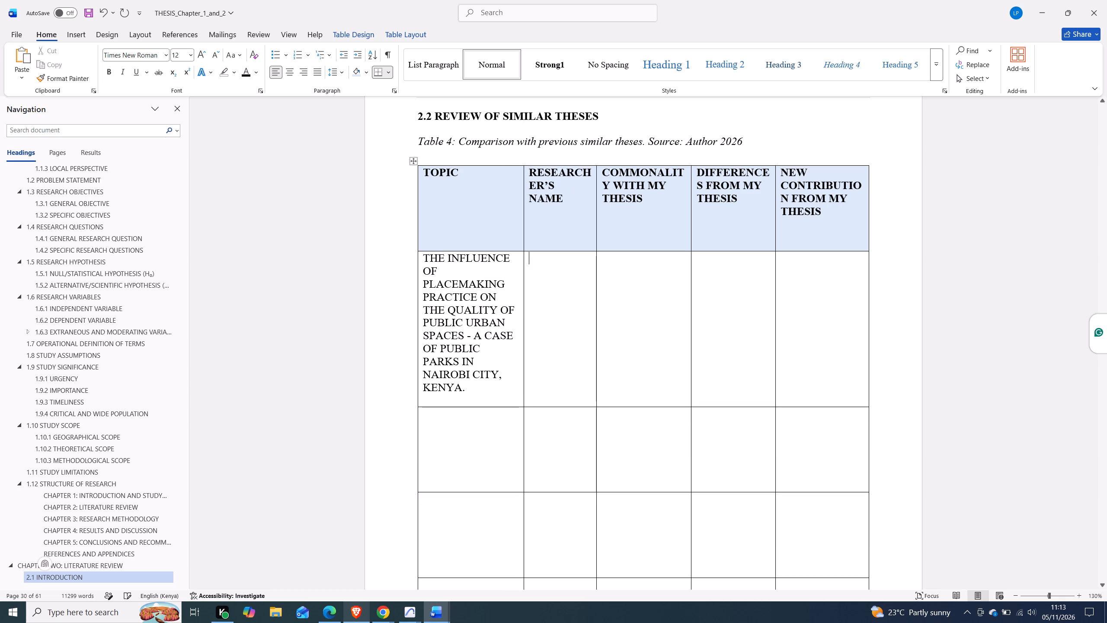
{"action": "left_click", "coordinate": [555, 330]}
{"action": "scroll", "coordinate": [493, 368], "scroll_direction": "up", "scroll_amount": 1}
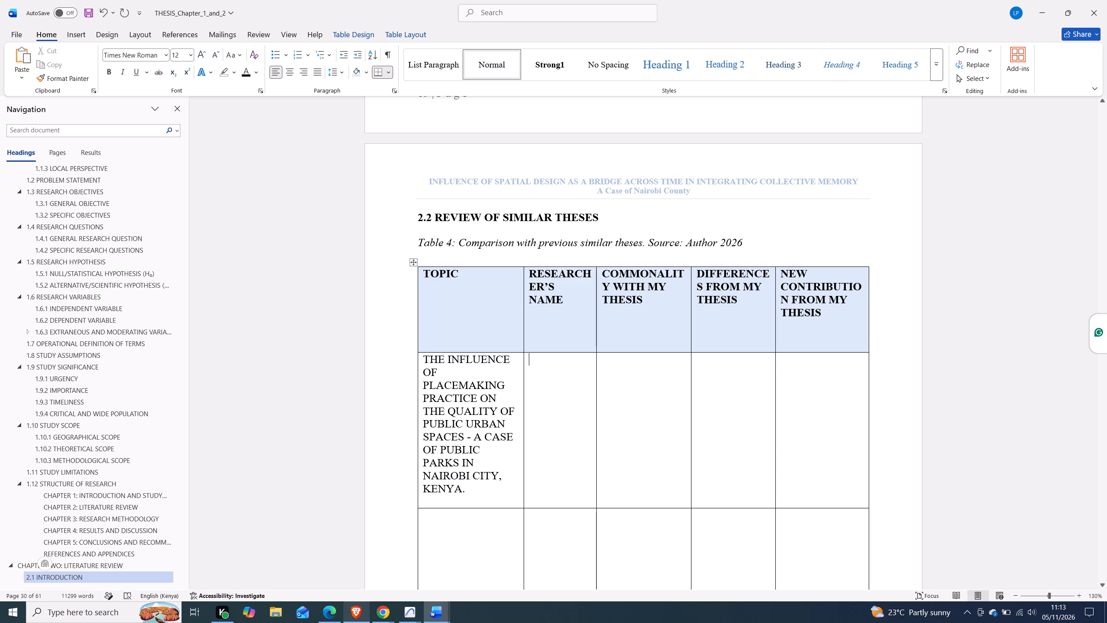
{"action": "left_click", "coordinate": [596, 308]}
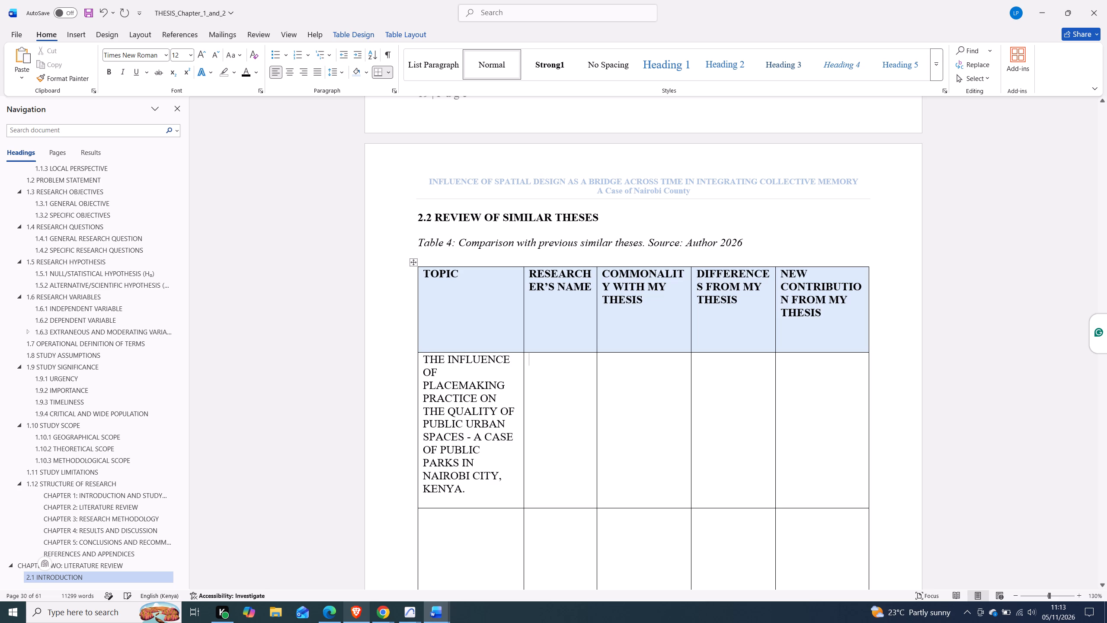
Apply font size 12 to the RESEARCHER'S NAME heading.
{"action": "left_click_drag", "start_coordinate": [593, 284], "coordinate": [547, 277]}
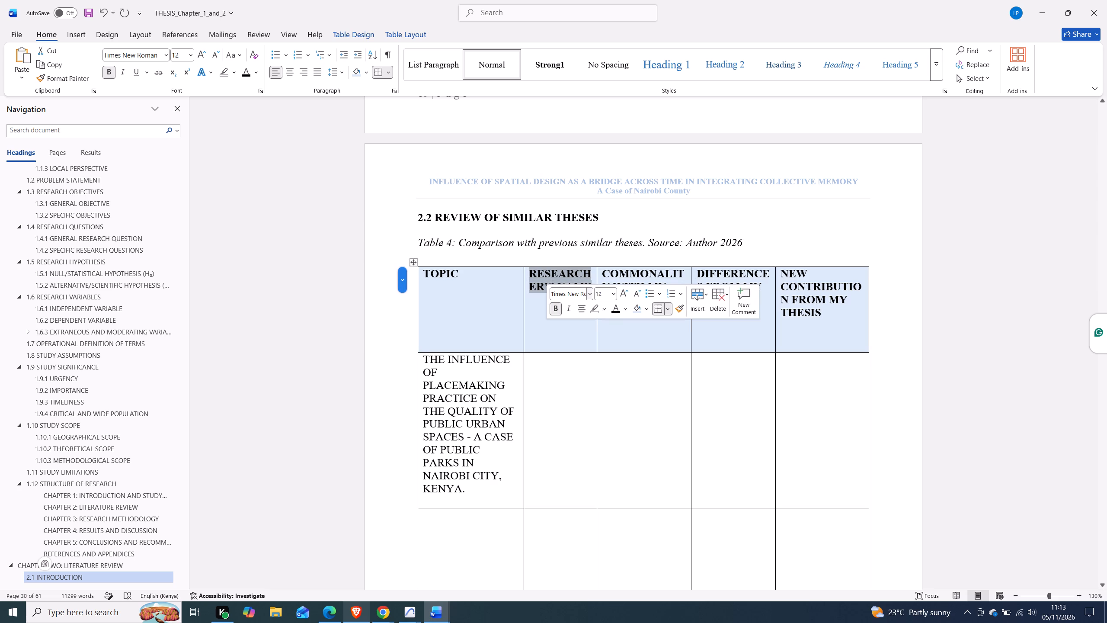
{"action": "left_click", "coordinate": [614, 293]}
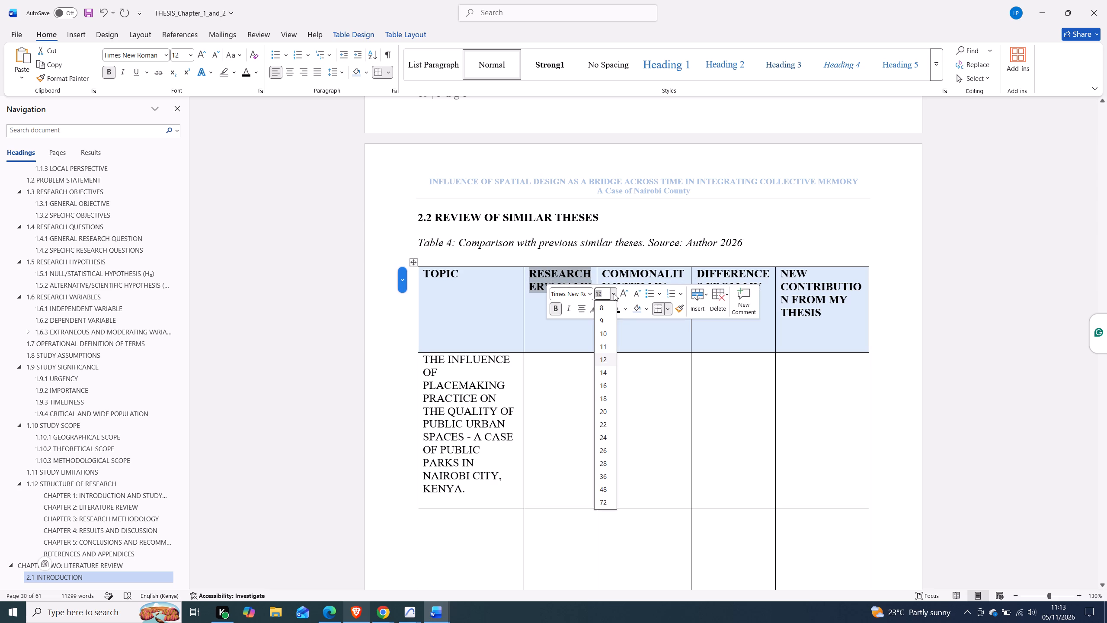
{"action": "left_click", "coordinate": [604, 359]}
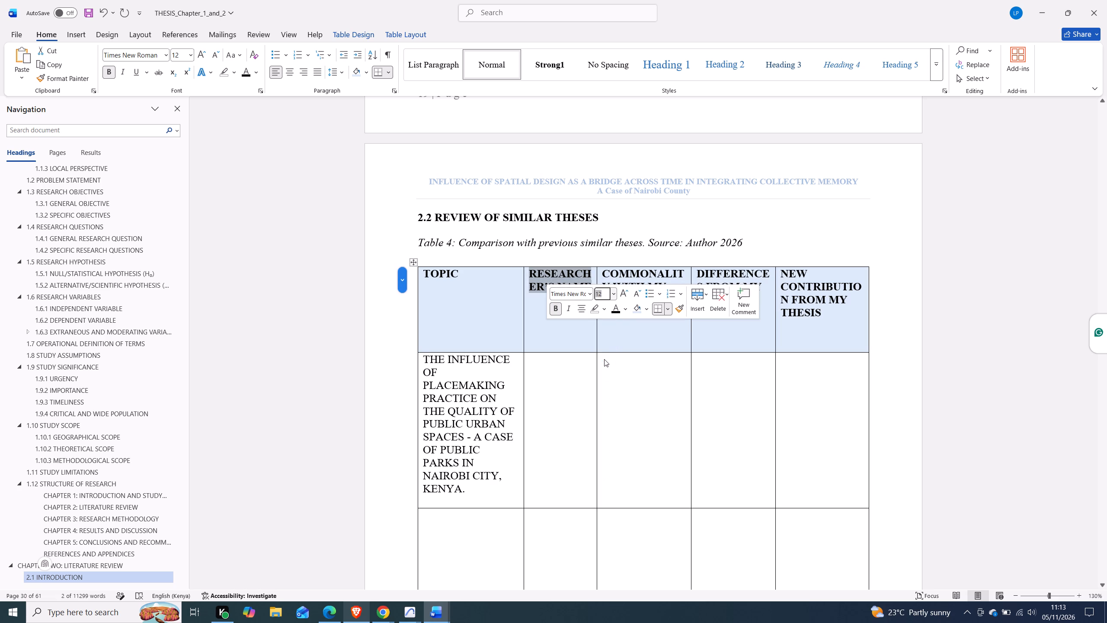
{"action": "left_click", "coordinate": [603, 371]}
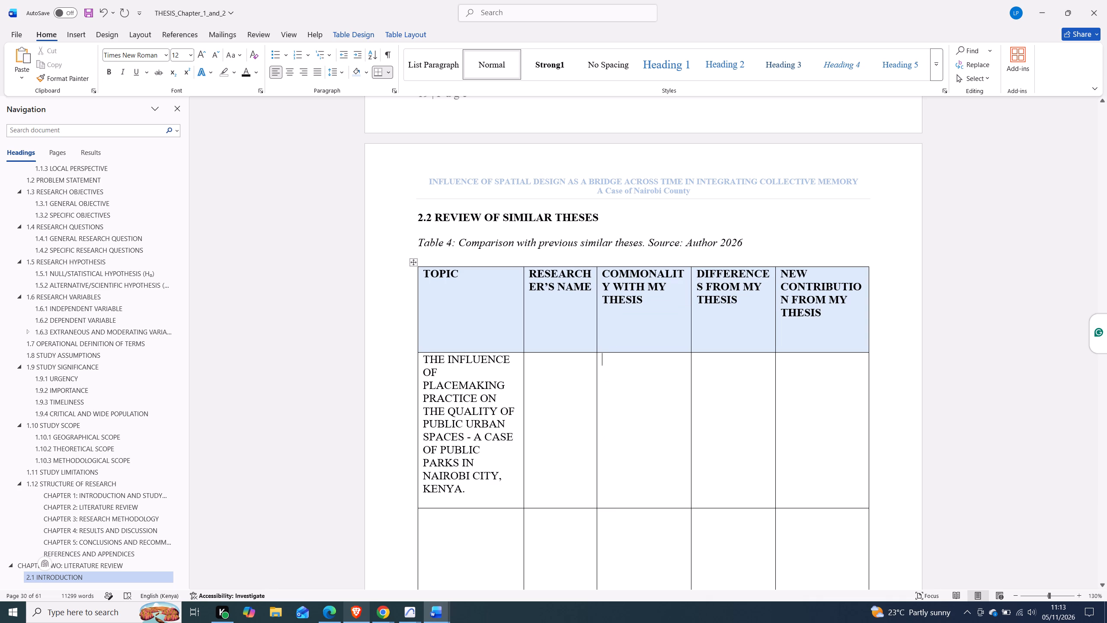
Widen the COMMONALITY WITH MY THESIS column until the word COMMONALITY fits on one line.
{"action": "left_click_drag", "start_coordinate": [691, 281], "coordinate": [697, 282]}
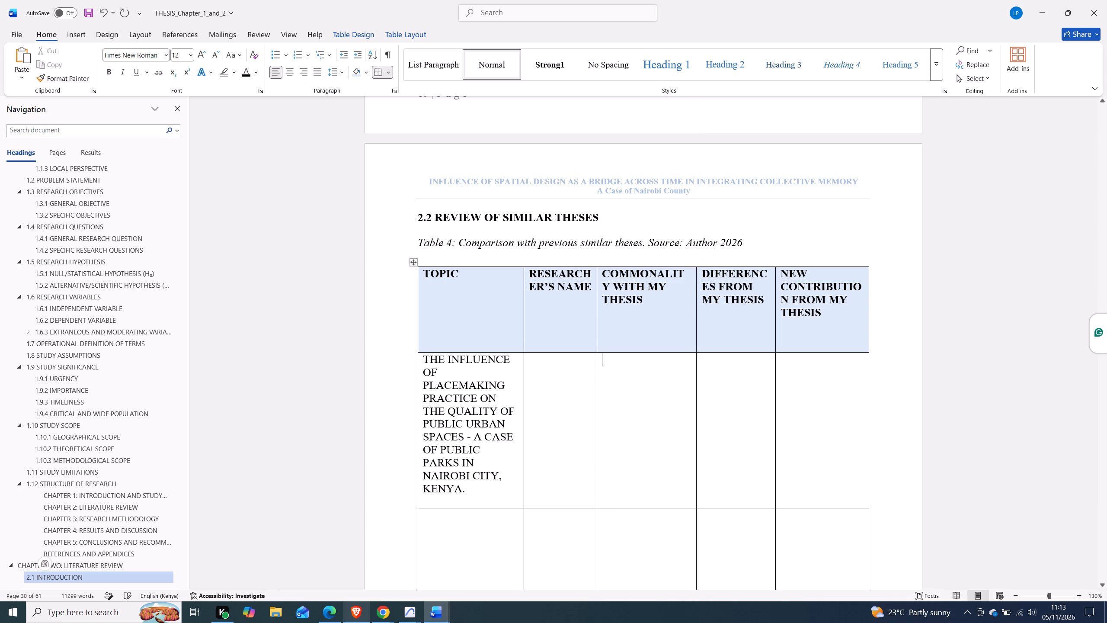
{"action": "left_click_drag", "start_coordinate": [695, 283], "coordinate": [707, 283]}
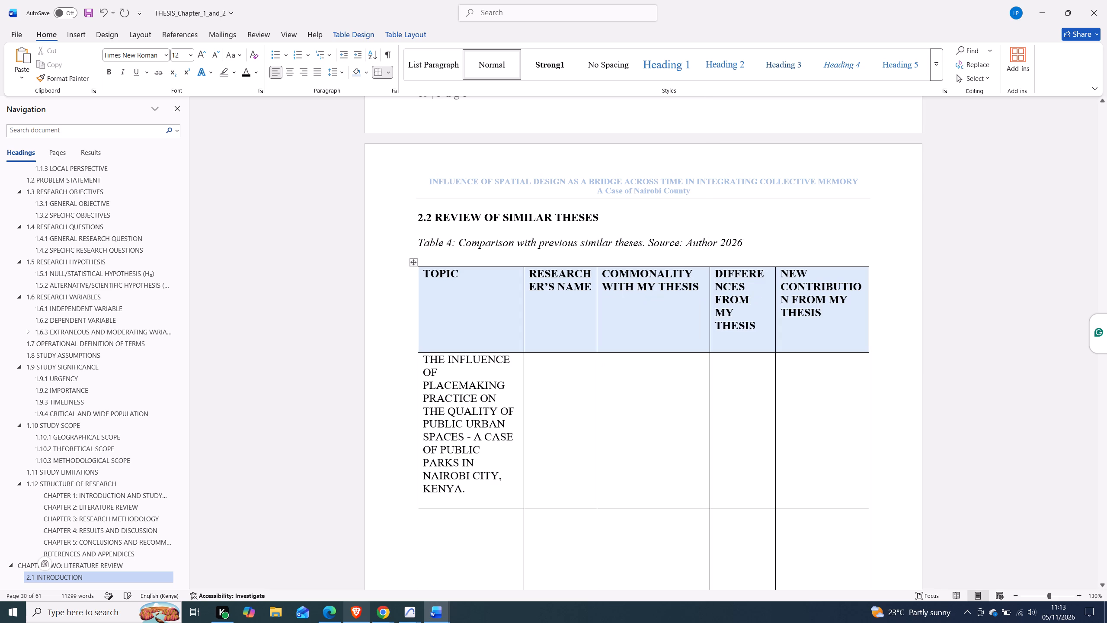
Switch to YouTube in Brave, search for kim petras nicki minaj, and play the official Alone music video.
{"action": "left_click", "coordinate": [355, 617]}
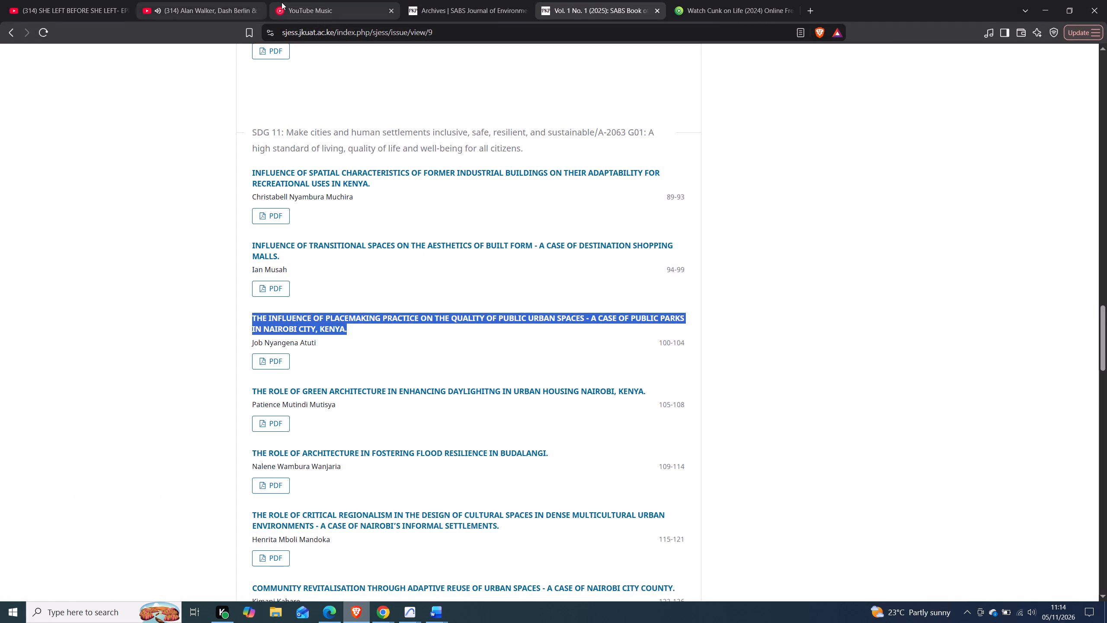
{"action": "left_click", "coordinate": [202, 0]}
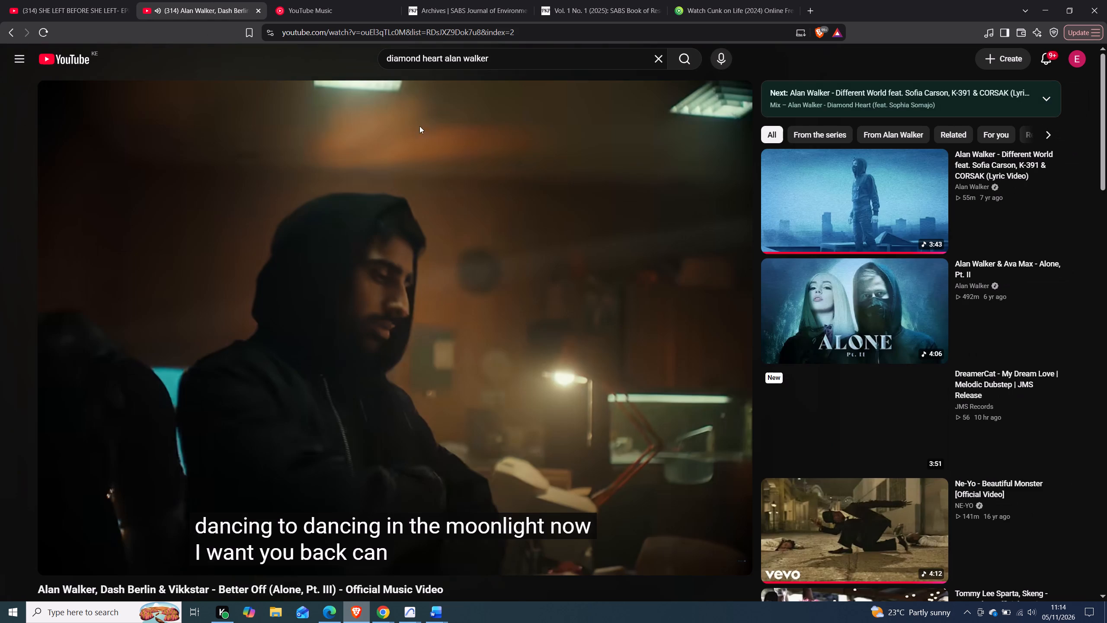
{"action": "left_click_drag", "start_coordinate": [494, 60], "coordinate": [348, 43]}
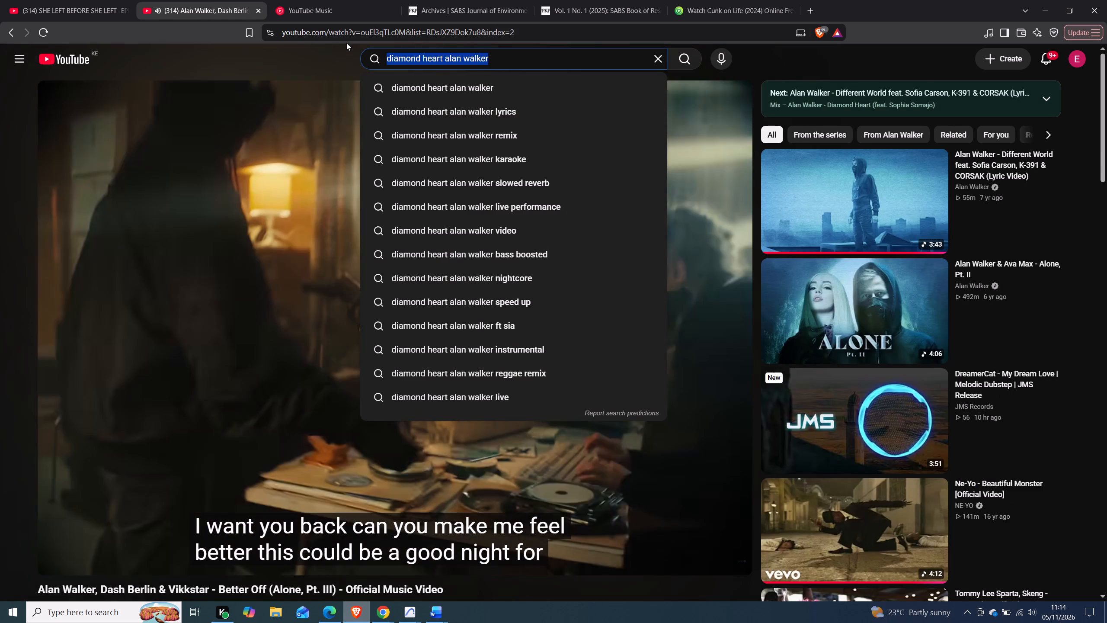
{"action": "type", "text": "kim petre"}
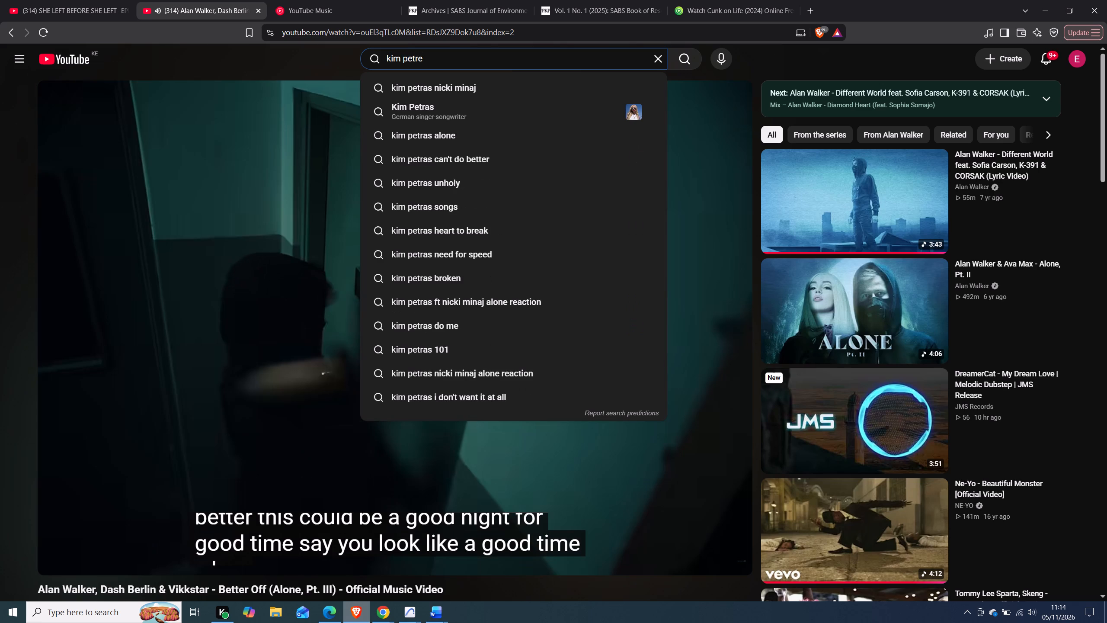
{"action": "left_click", "coordinate": [432, 83]}
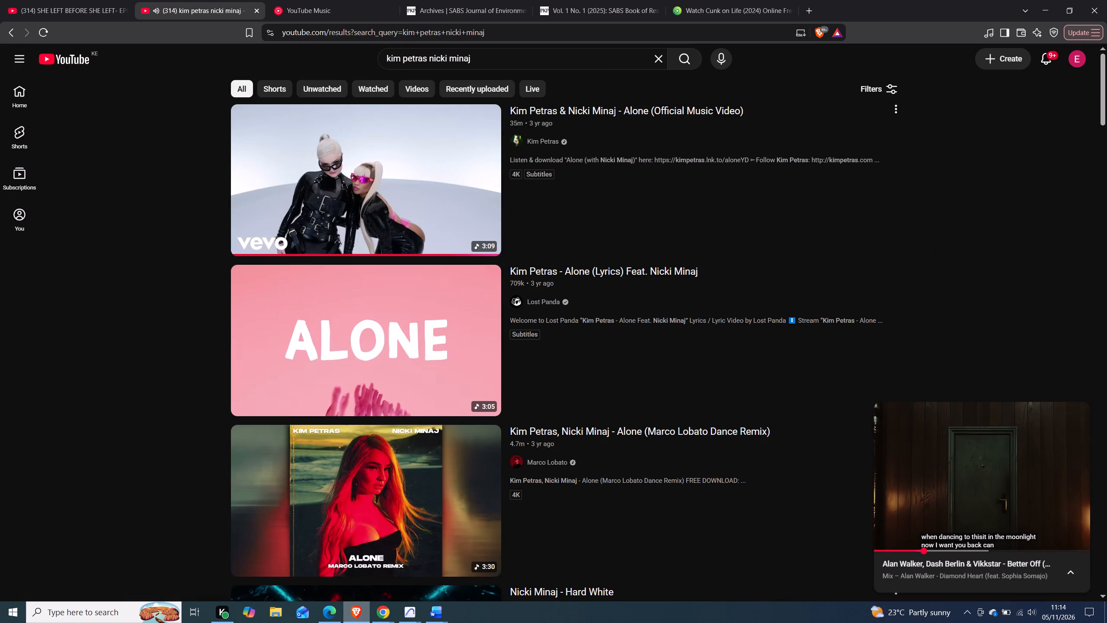
{"action": "left_click", "coordinate": [432, 155]}
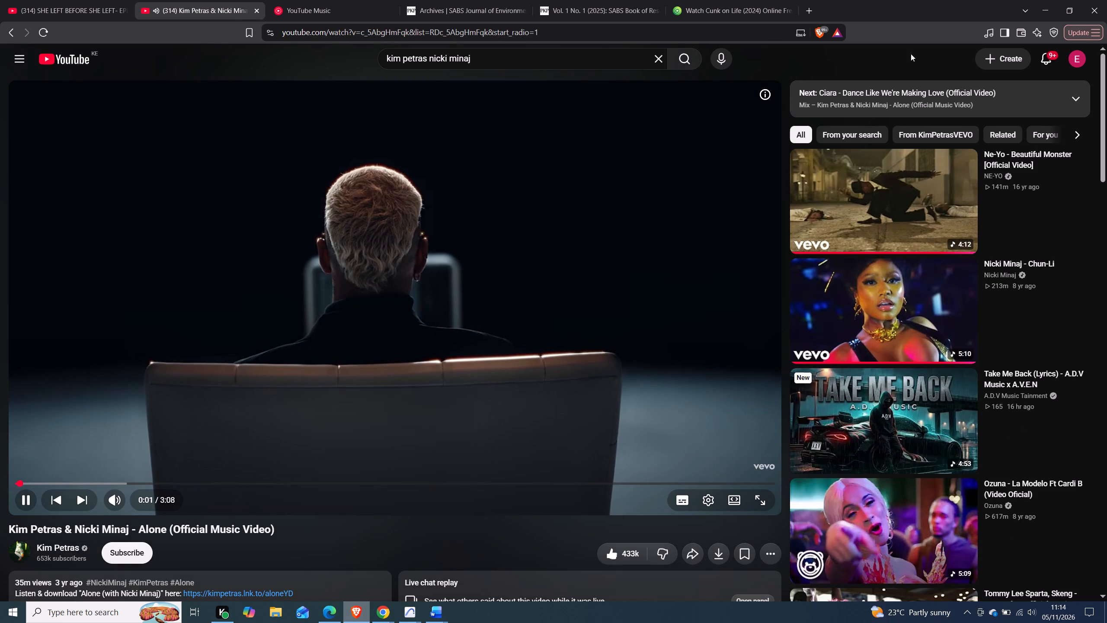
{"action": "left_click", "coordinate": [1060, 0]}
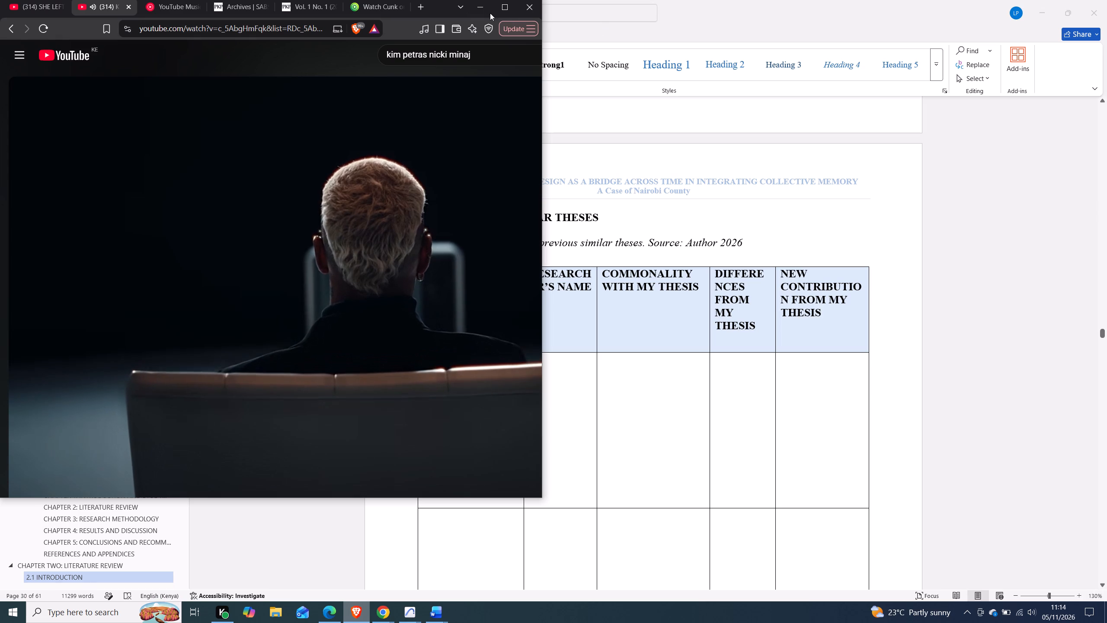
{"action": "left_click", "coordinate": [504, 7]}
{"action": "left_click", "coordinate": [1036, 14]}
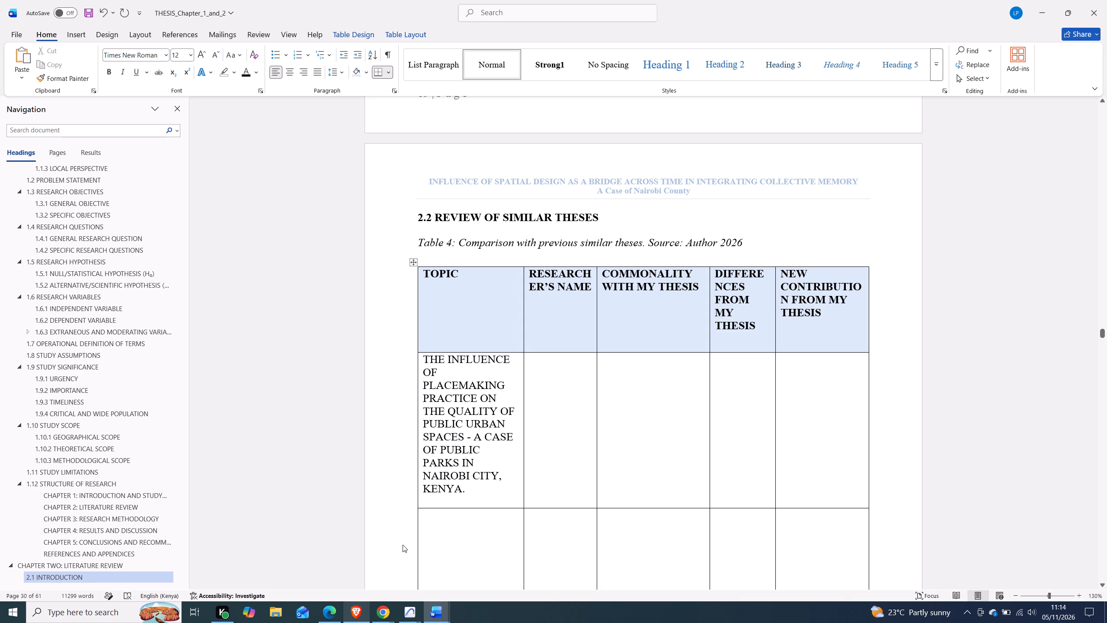
Copy the placemaking article's author name from the SABS journal issue in Brave into the first-row RESEARCHER'S NAME cell in Word, merging formatting.
{"action": "left_click", "coordinate": [356, 613]}
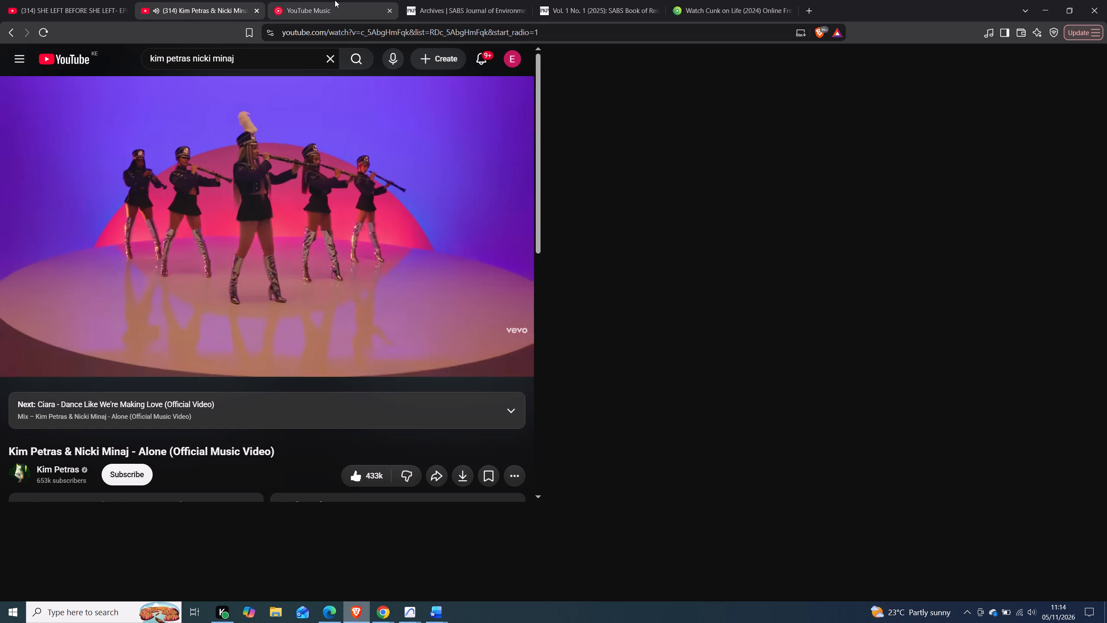
{"action": "left_click", "coordinate": [439, 15]}
{"action": "left_click", "coordinate": [579, 0]}
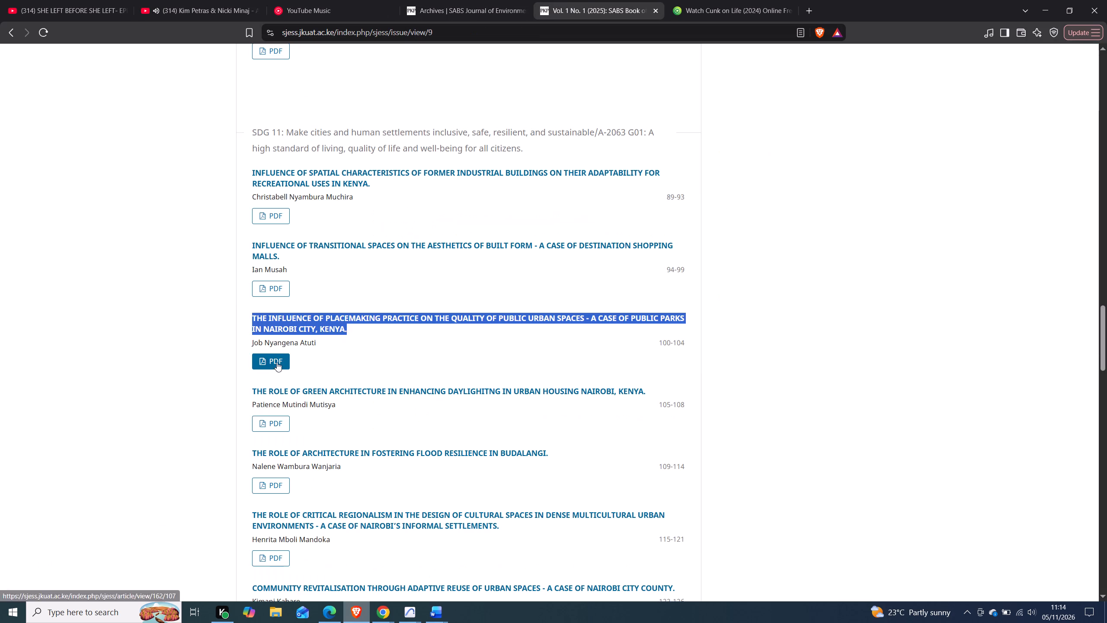
{"action": "left_click", "coordinate": [320, 344]}
{"action": "left_click_drag", "start_coordinate": [318, 343], "coordinate": [310, 343]}
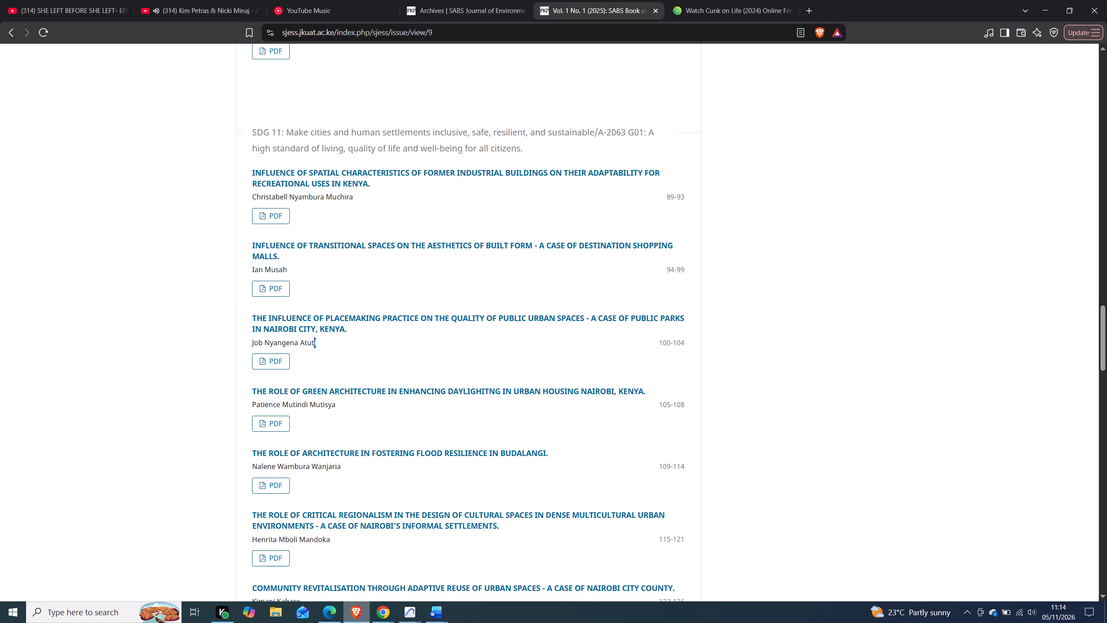
{"action": "left_click_drag", "start_coordinate": [310, 343], "coordinate": [240, 343]}
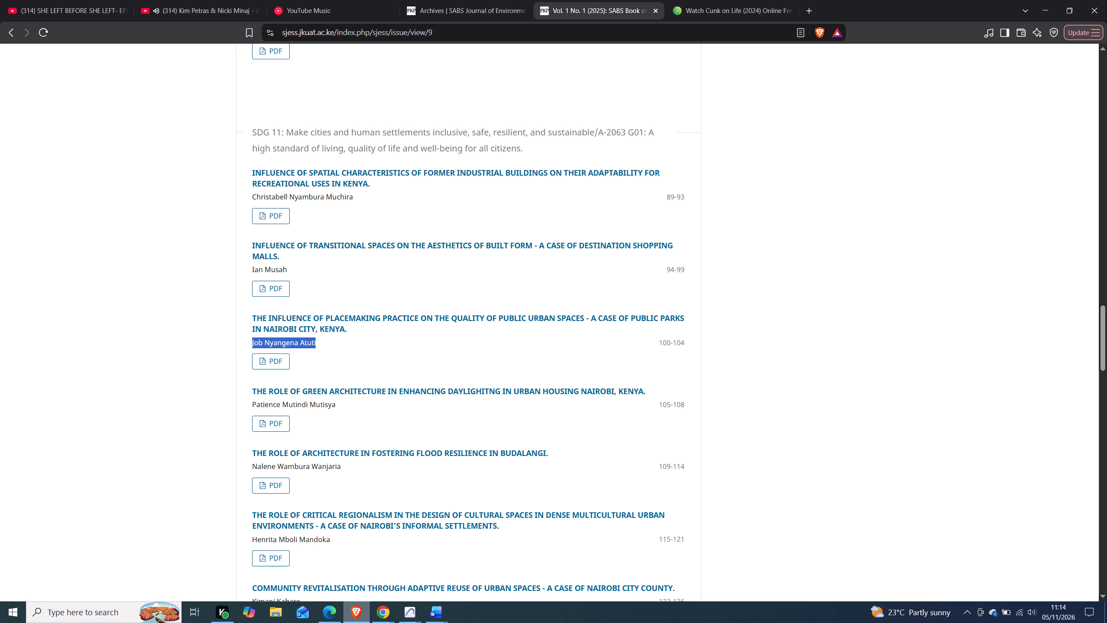
{"action": "right_click", "coordinate": [257, 343]}
{"action": "left_click", "coordinate": [282, 354]}
{"action": "left_click", "coordinate": [436, 612]}
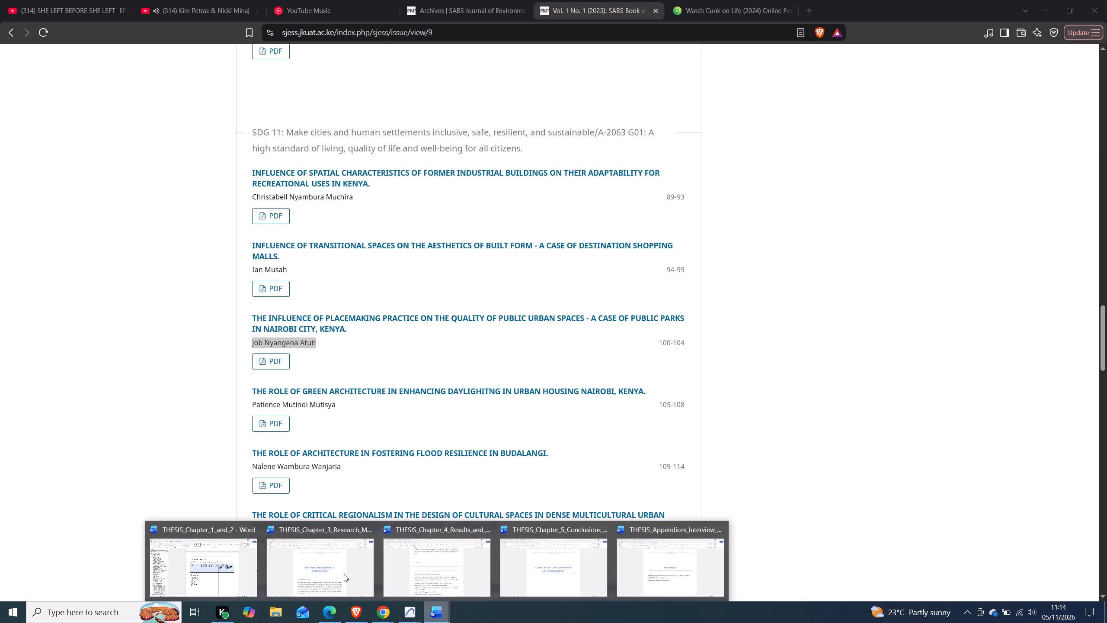
{"action": "left_click", "coordinate": [210, 551]}
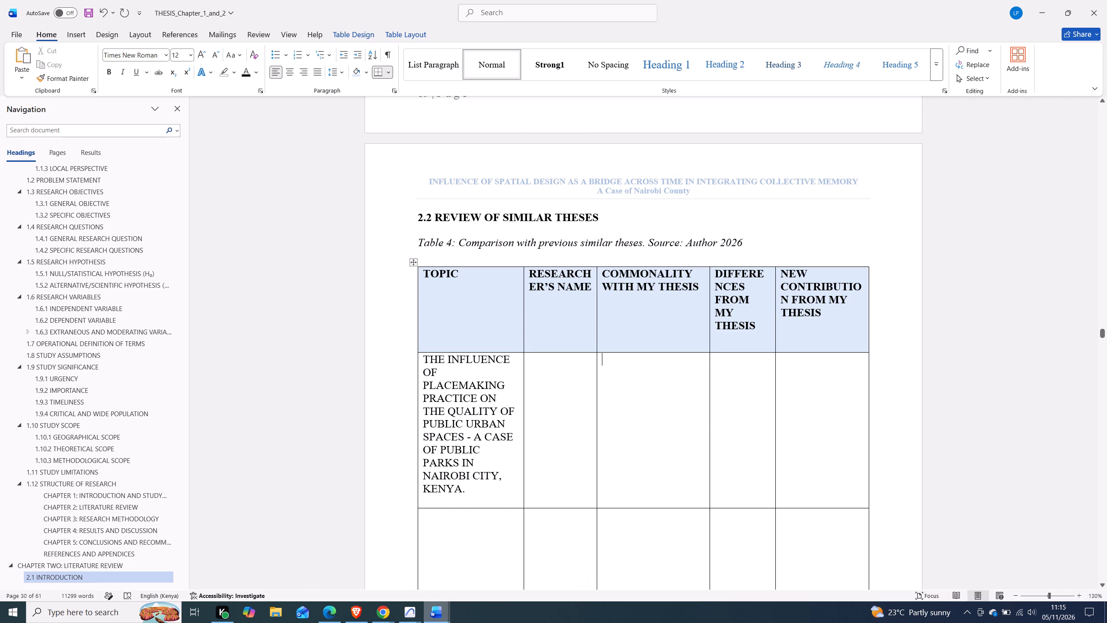
{"action": "left_click", "coordinate": [559, 373]}
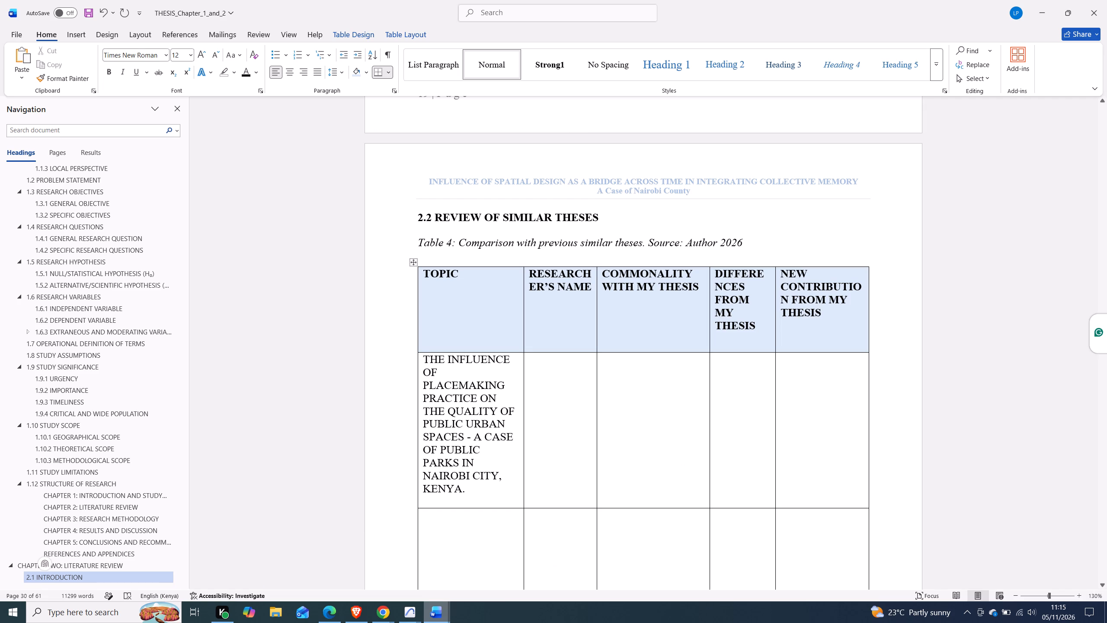
{"action": "right_click", "coordinate": [542, 367]}
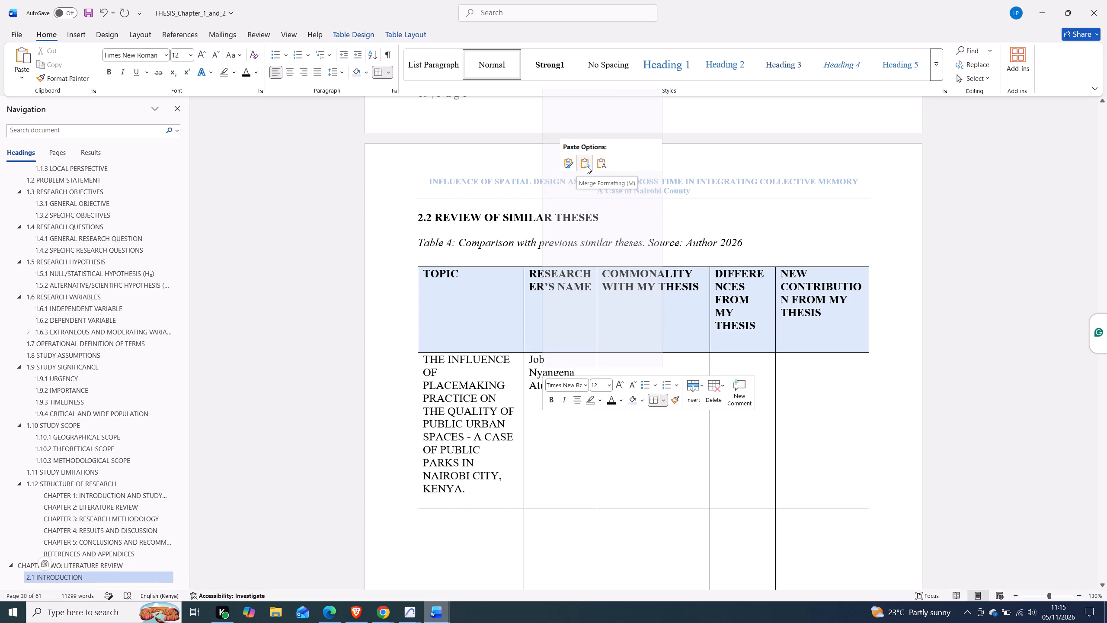
{"action": "left_click", "coordinate": [587, 166]}
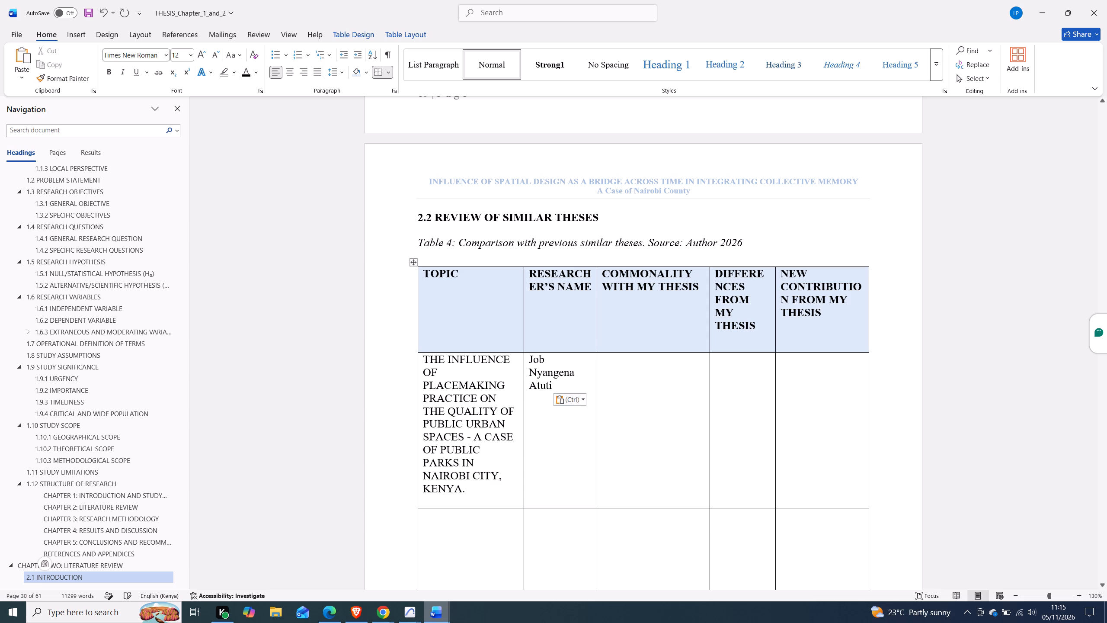
{"action": "left_click", "coordinate": [621, 436]}
Switch to the journal issue in Brave and open the PDF of the placemaking article on Nairobi public parks.
{"action": "left_click", "coordinate": [357, 613]}
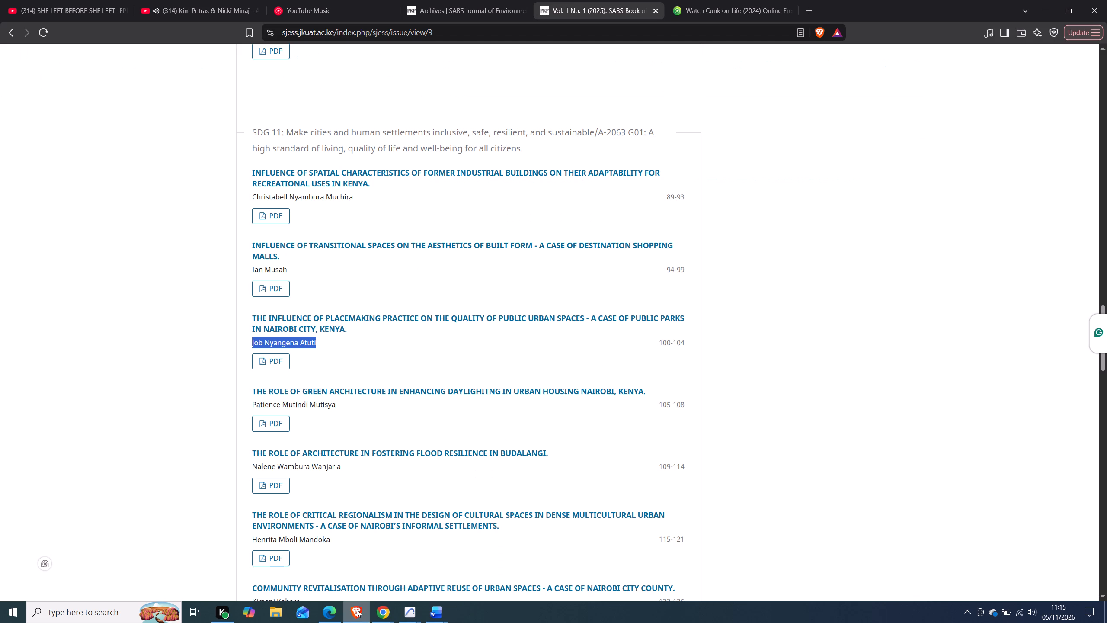
{"action": "left_click", "coordinate": [275, 361]}
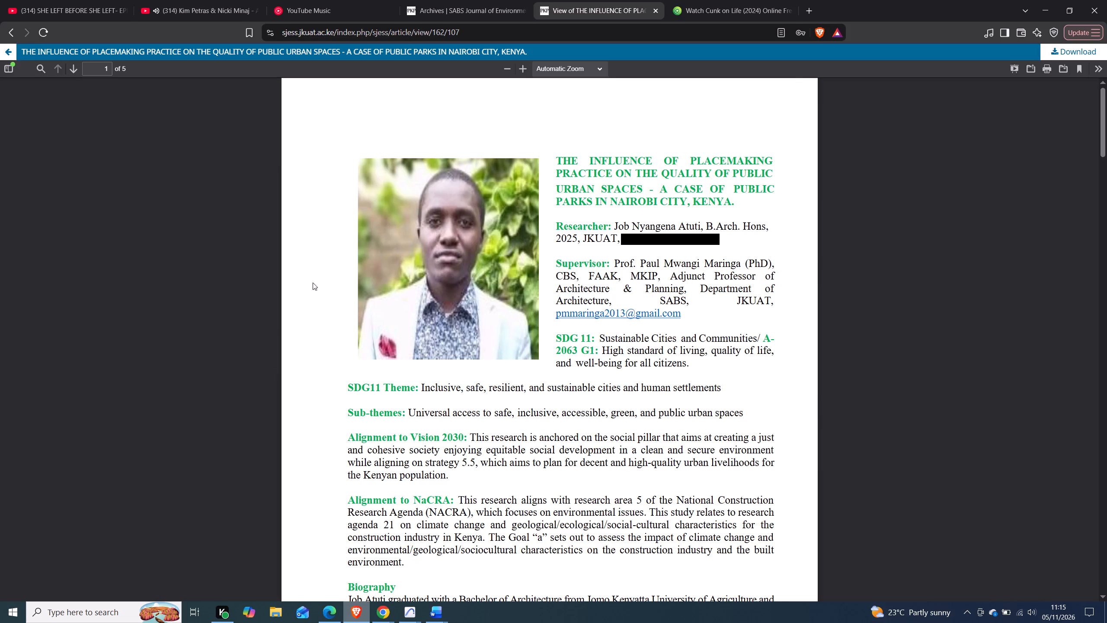
Skim the placemaking article's pages, including its abstract, keywords, site and concept sections.
{"action": "scroll", "coordinate": [317, 279], "scroll_direction": "down", "scroll_amount": 5}
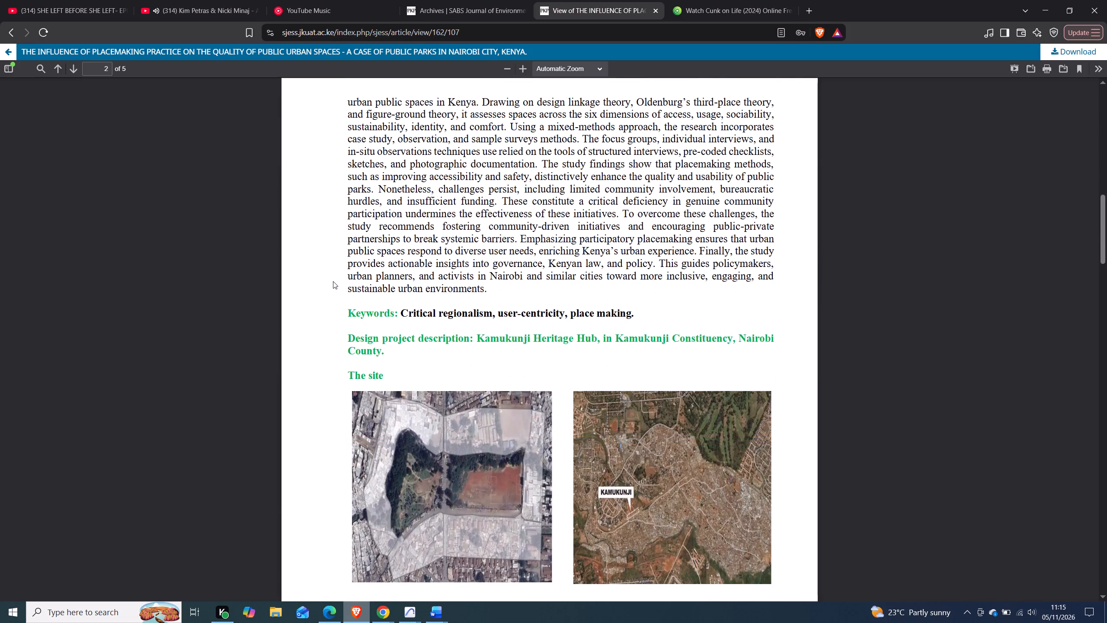
{"action": "scroll", "coordinate": [333, 281], "scroll_direction": "down", "scroll_amount": 7}
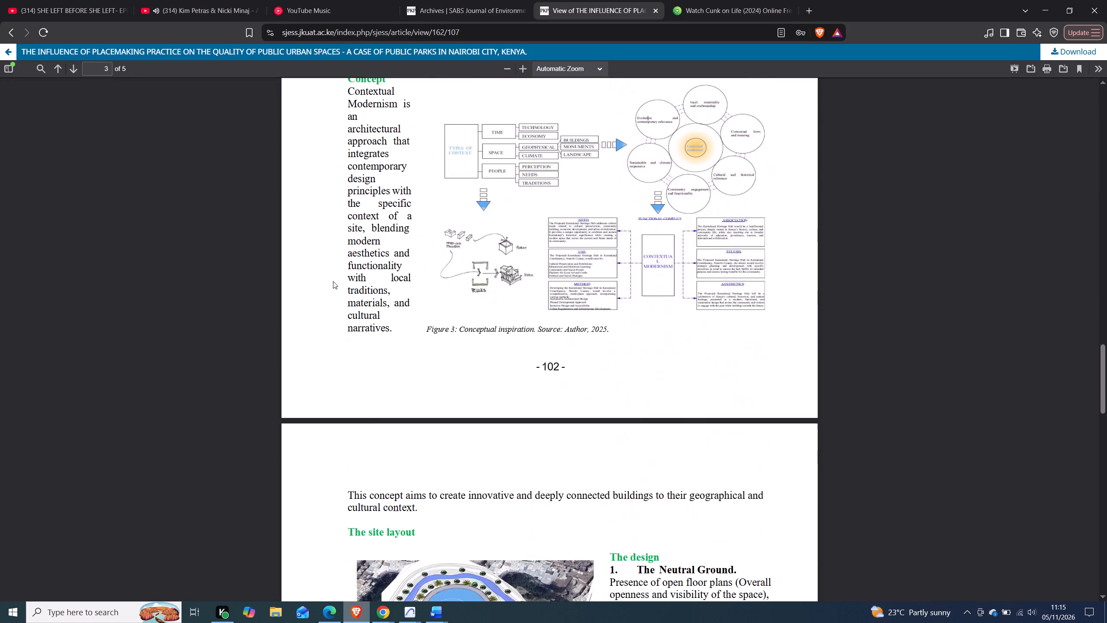
{"action": "scroll", "coordinate": [333, 281], "scroll_direction": "up", "scroll_amount": 18}
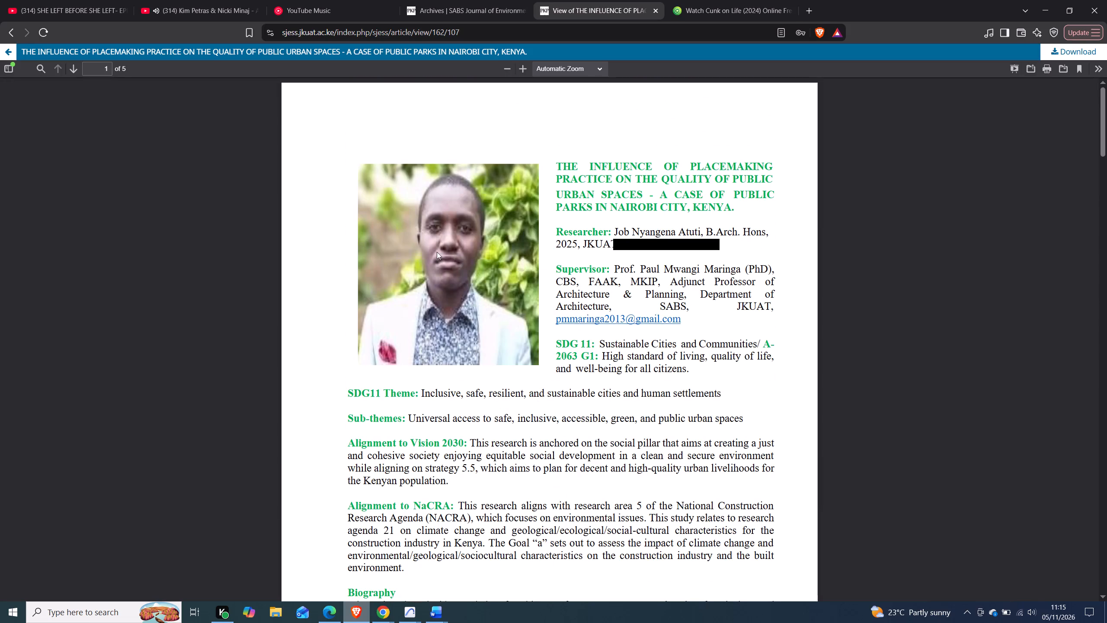
Copy the placemaking article's text from its title on page 1 through the Figure 10 caption on page 5.
{"action": "left_click_drag", "start_coordinate": [555, 161], "coordinate": [586, 369]}
{"action": "scroll", "coordinate": [583, 369], "scroll_direction": "down", "scroll_amount": 2}
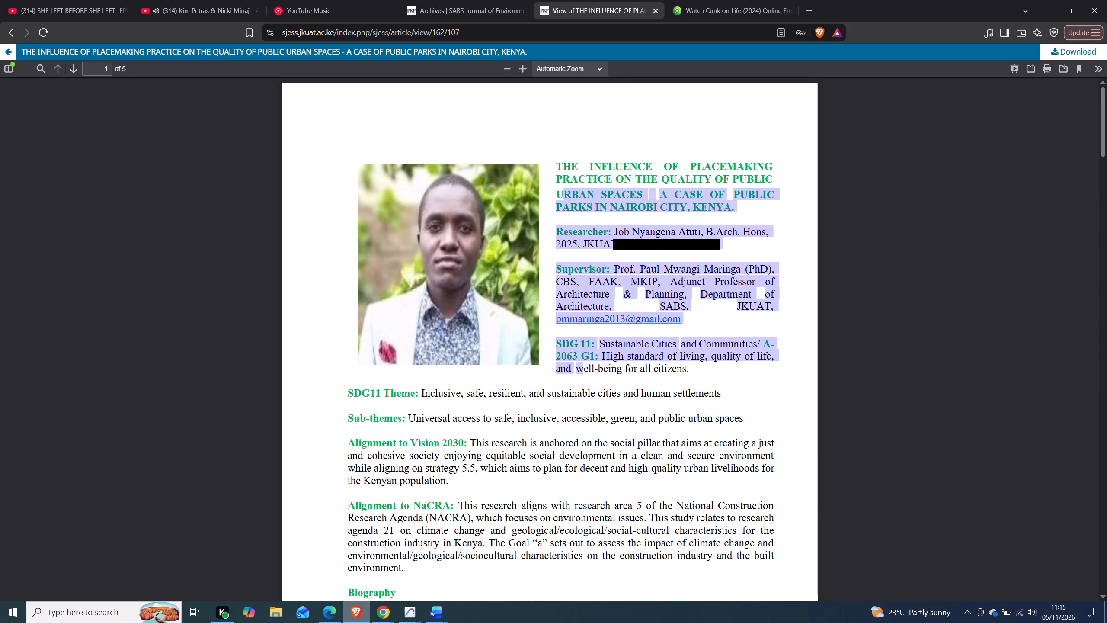
{"action": "scroll", "coordinate": [586, 369], "scroll_direction": "down", "scroll_amount": 2}
{"action": "left_click_drag", "start_coordinate": [586, 369], "coordinate": [604, 372]}
{"action": "scroll", "coordinate": [596, 365], "scroll_direction": "down", "scroll_amount": 9}
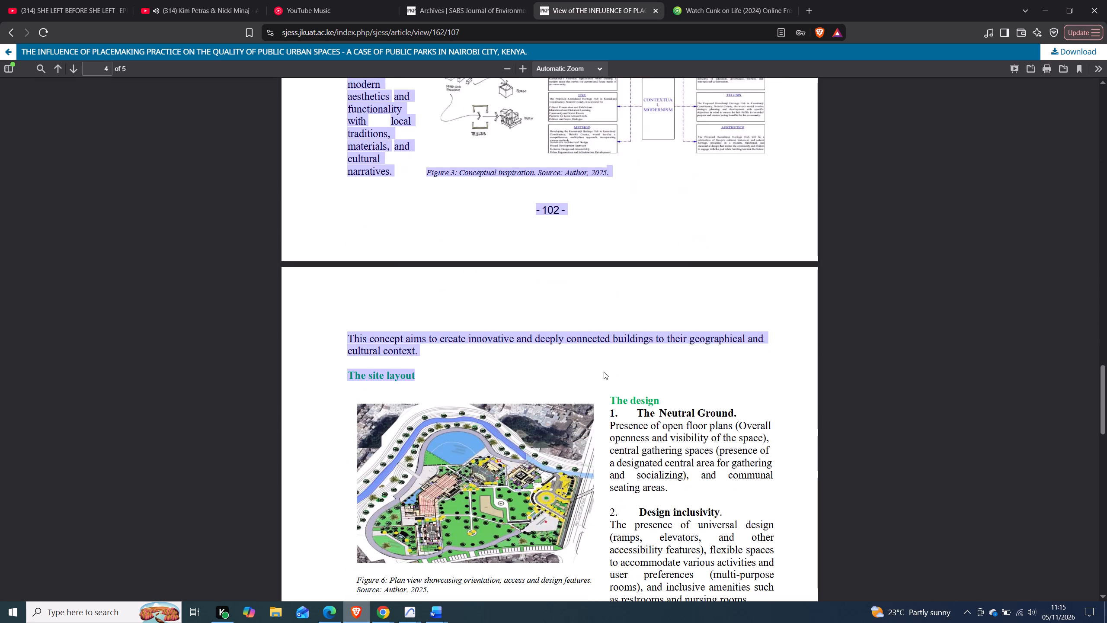
{"action": "left_click_drag", "start_coordinate": [604, 372], "coordinate": [616, 380]}
{"action": "scroll", "coordinate": [605, 372], "scroll_direction": "down", "scroll_amount": 14}
{"action": "left_click_drag", "start_coordinate": [616, 380], "coordinate": [468, 428]}
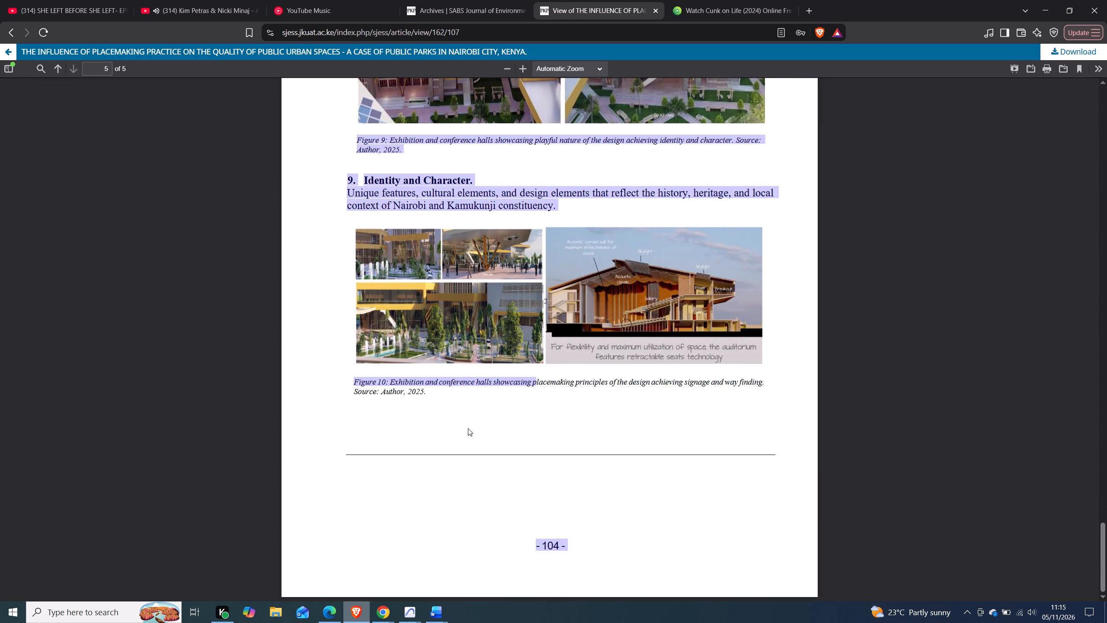
{"action": "left_click_drag", "start_coordinate": [468, 428], "coordinate": [439, 411]}
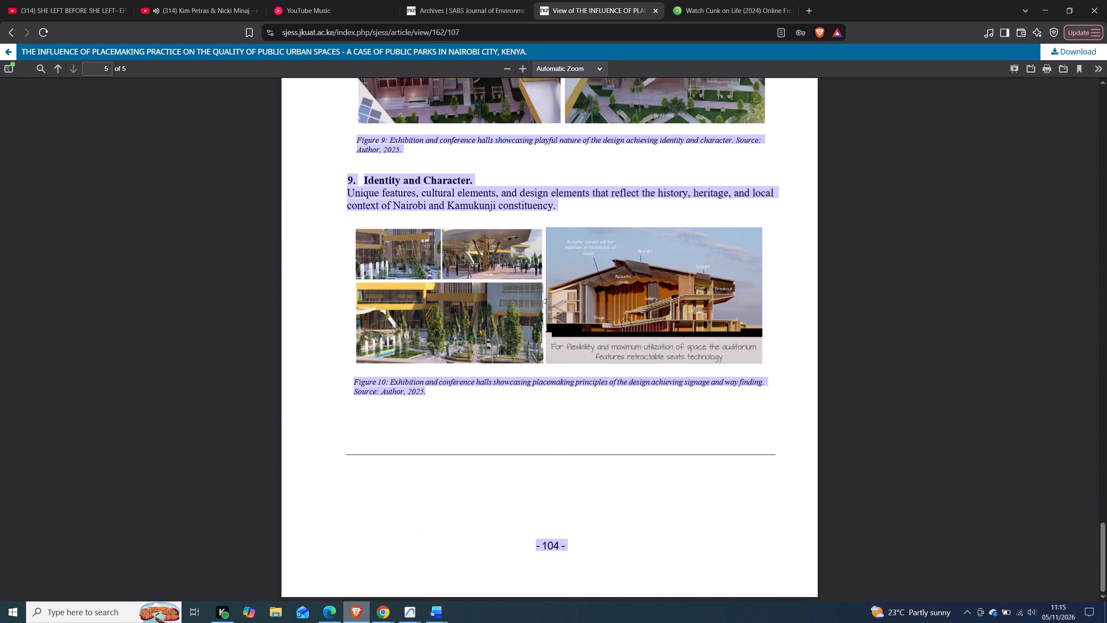
{"action": "key", "text": "ctrl+c"}
{"action": "key", "text": "ctrl+c"}
{"action": "left_click_drag", "start_coordinate": [399, 617], "coordinate": [388, 617]}
{"action": "left_click", "coordinate": [384, 616]}
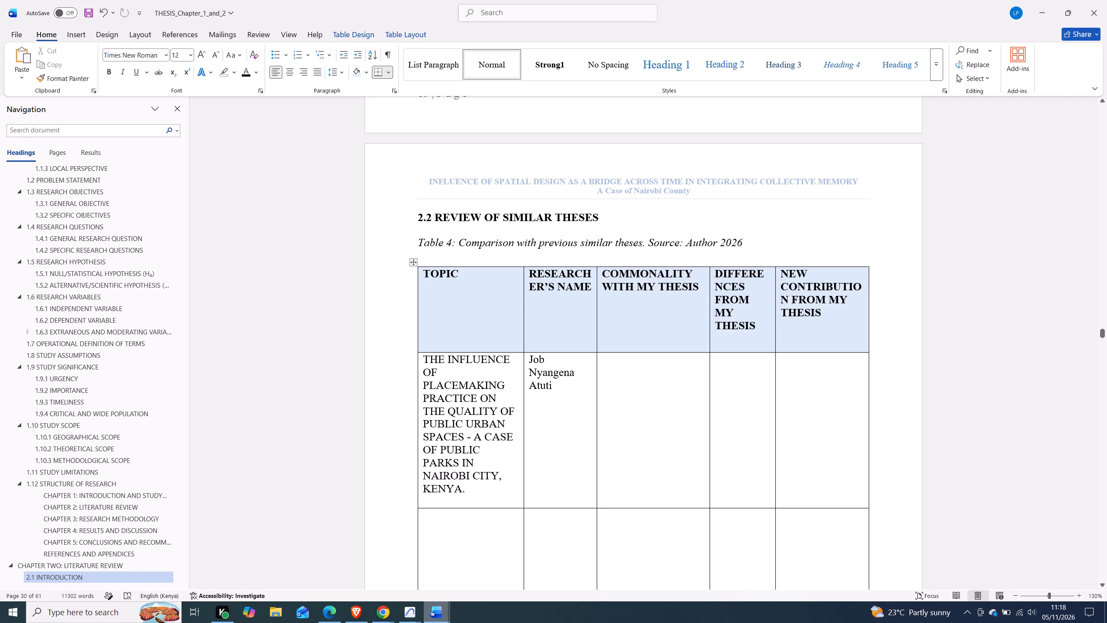
{"action": "right_click", "coordinate": [601, 361]}
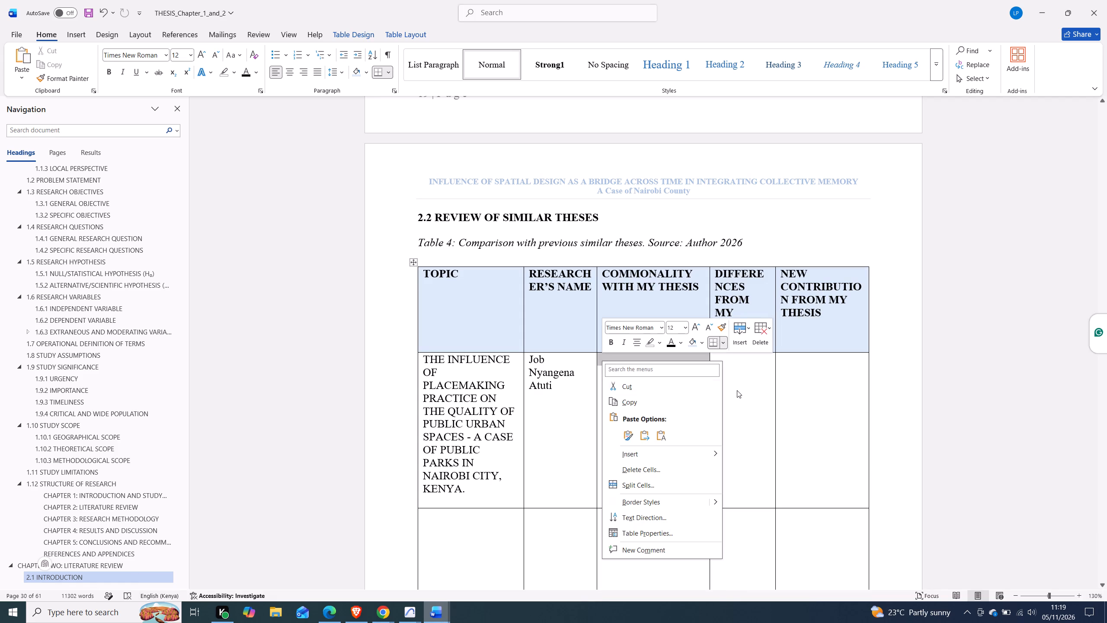
{"action": "left_click", "coordinate": [737, 390]}
{"action": "left_click", "coordinate": [631, 377]}
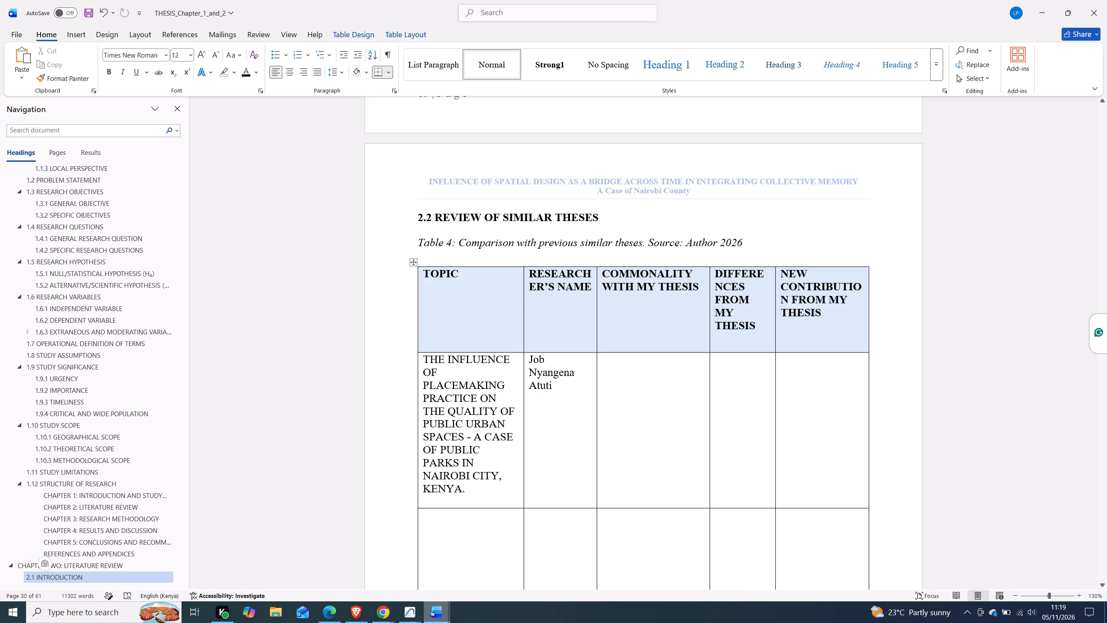
{"action": "right_click", "coordinate": [612, 362]}
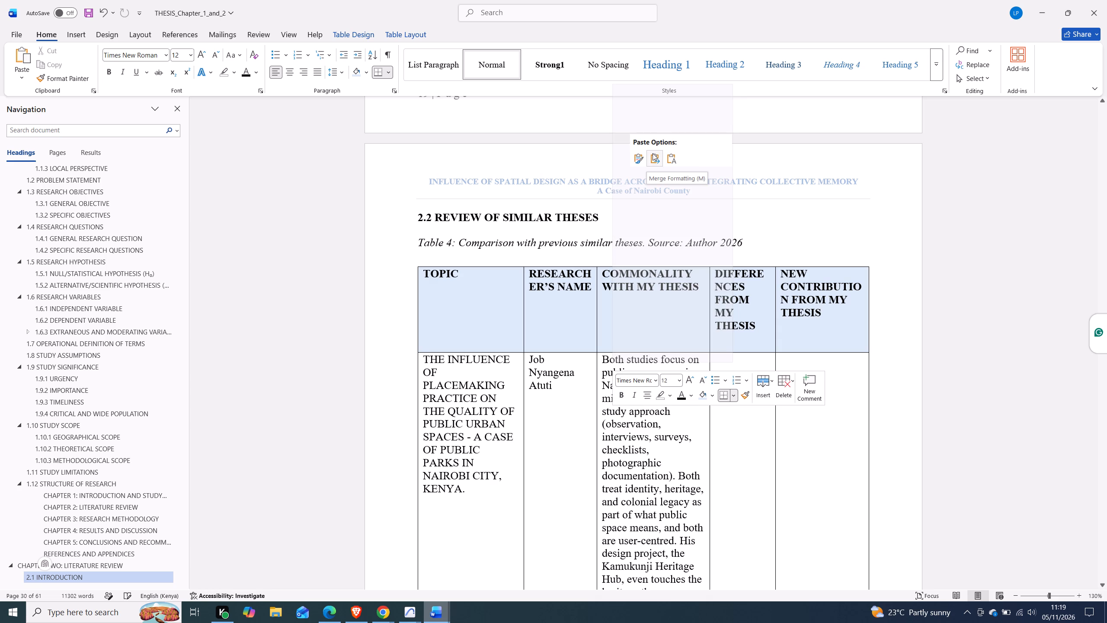
{"action": "left_click", "coordinate": [653, 153]}
Delete the parenthetical list of methods after "mixed-methods case study approach" in the commonality cell, leaving no space before the full stop.
{"action": "scroll", "coordinate": [688, 322], "scroll_direction": "down", "scroll_amount": 3}
{"action": "scroll", "coordinate": [688, 323], "scroll_direction": "up", "scroll_amount": 1}
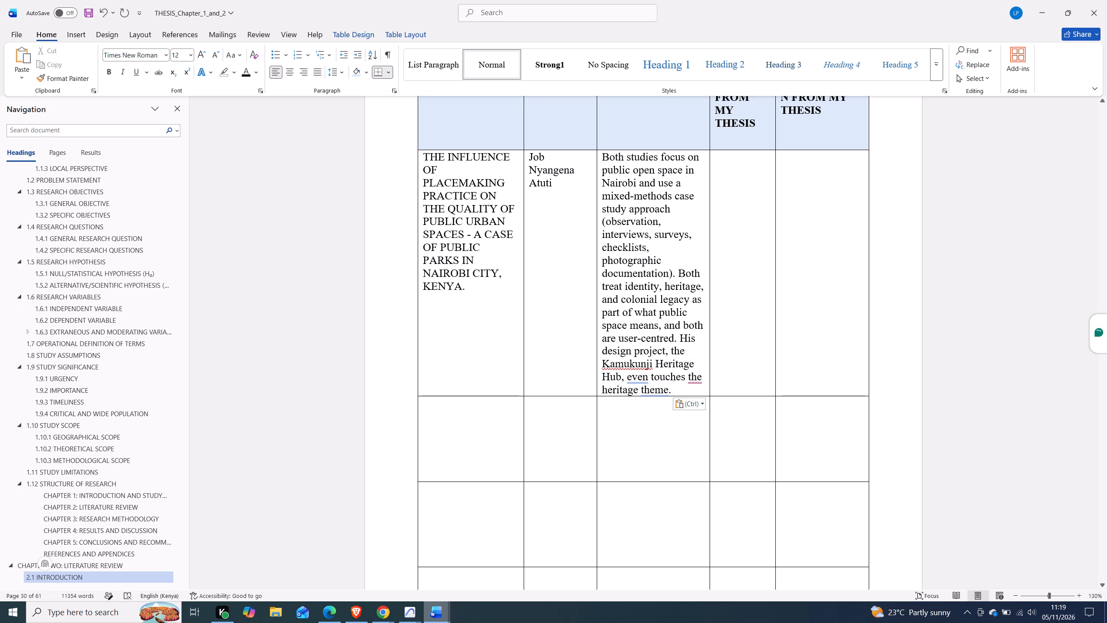
{"action": "scroll", "coordinate": [688, 323], "scroll_direction": "up", "scroll_amount": 1}
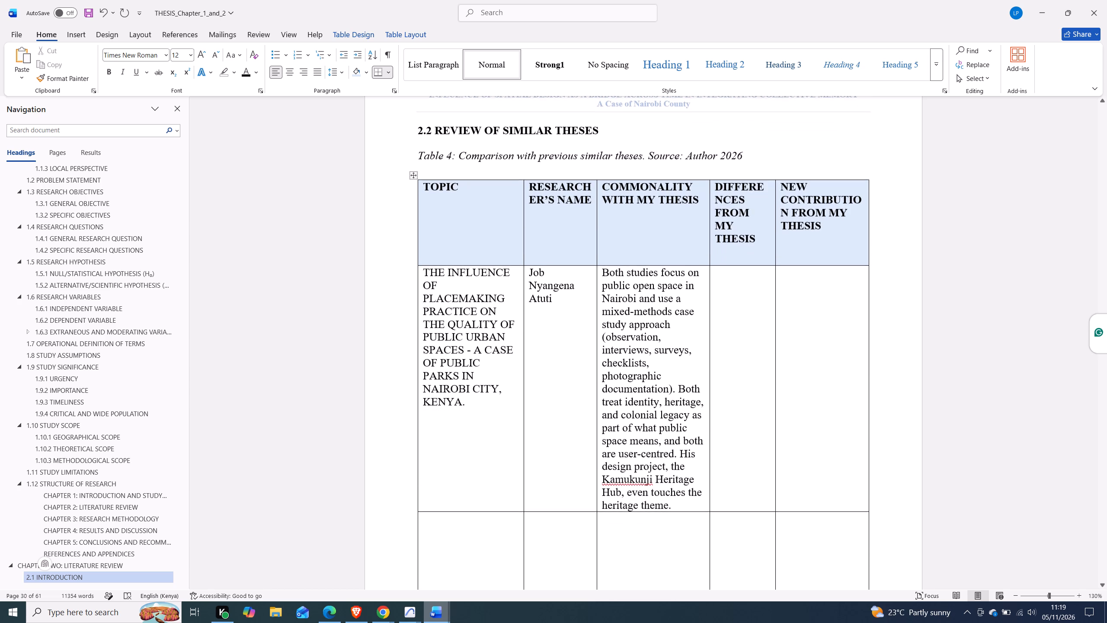
{"action": "scroll", "coordinate": [688, 323], "scroll_direction": "up", "scroll_amount": 1}
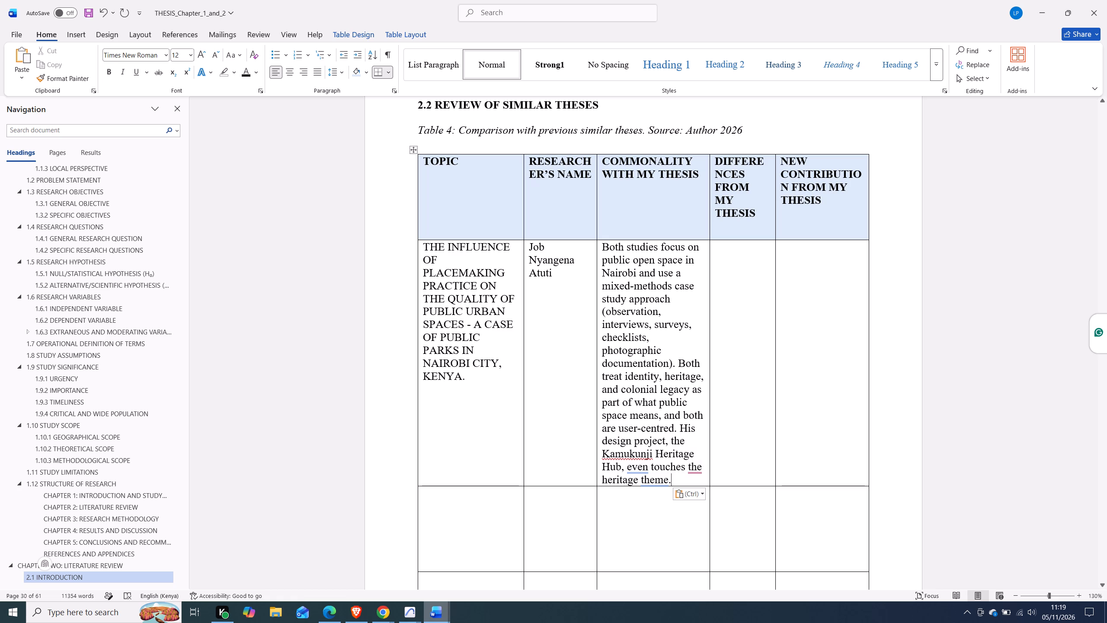
{"action": "left_click", "coordinate": [672, 364]}
{"action": "key", "text": "BackSpace"}
{"action": "key", "text": "BackSpace"}
{"action": "key", "text": "BackSpace"}
{"action": "key", "text": "BackSpace"}
{"action": "key", "text": "BackSpace"}
{"action": "key", "text": "BackSpace"}
{"action": "key", "text": "BackSpace"}
{"action": "key", "text": "BackSpace"}
{"action": "key", "text": "BackSpace"}
{"action": "key", "text": "BackSpace"}
{"action": "key", "text": "BackSpace"}
{"action": "key", "text": "BackSpace"}
{"action": "key", "text": "BackSpace"}
{"action": "key", "text": "BackSpace"}
{"action": "key", "text": "BackSpace"}
{"action": "key", "text": "BackSpace"}
{"action": "key", "text": "BackSpace"}
{"action": "key", "text": "BackSpace"}
{"action": "key", "text": "BackSpace"}
{"action": "key", "text": "BackSpace"}
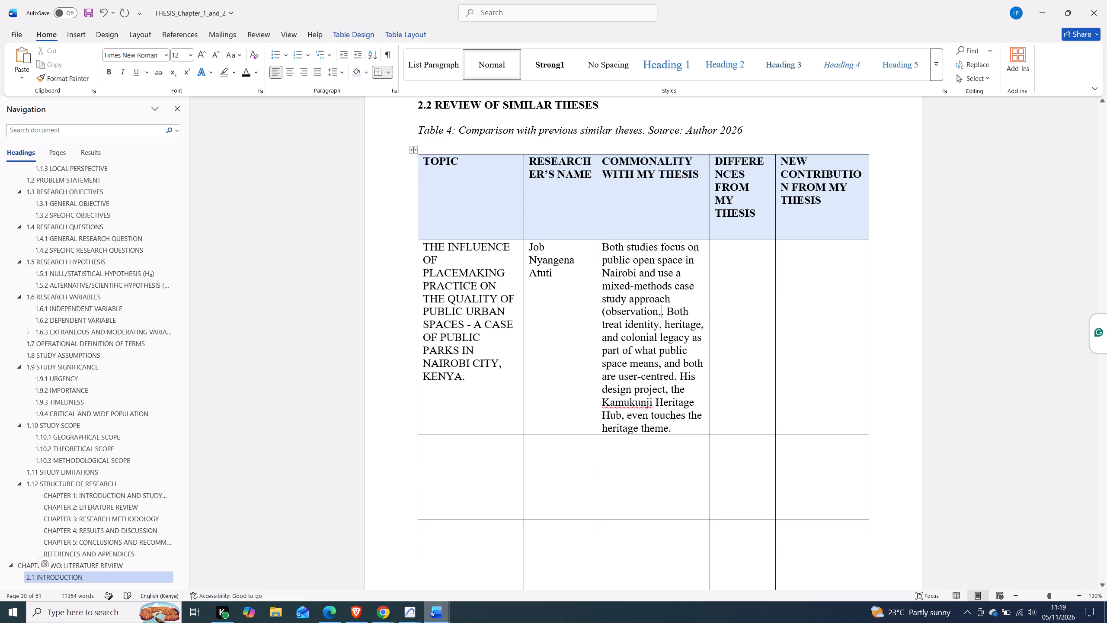
{"action": "key", "text": "BackSpace"}
{"action": "key", "text": "BackSpace"}
{"action": "key", "text": "BackSpace"}
{"action": "key", "text": "BackSpace"}
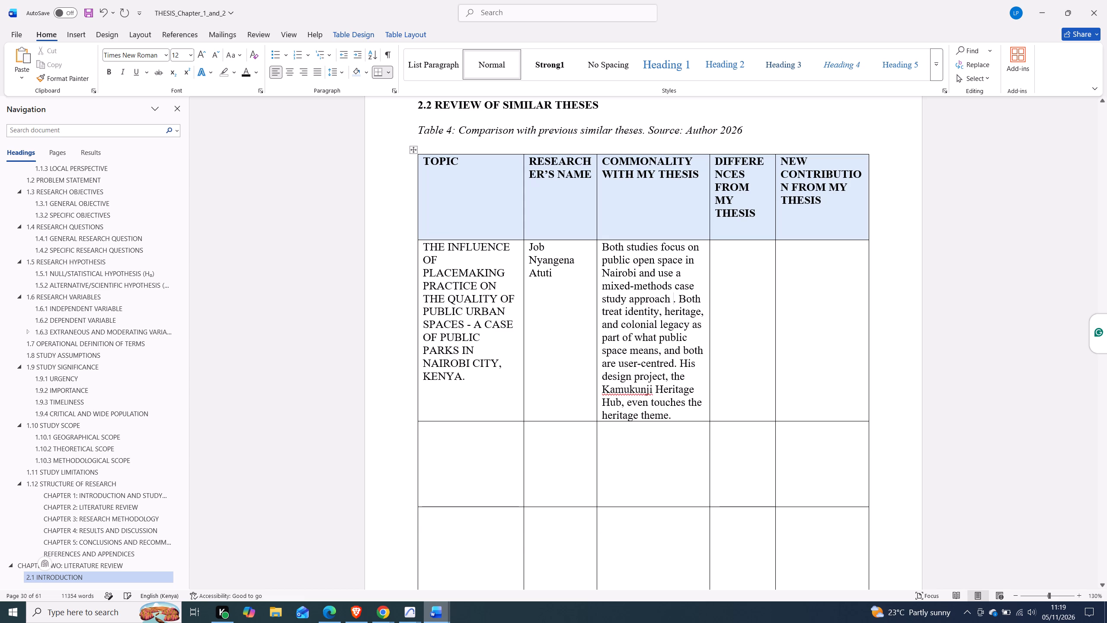
{"action": "key", "text": "BackSpace"}
Accept the suggested wording "touches on the" in the last sentence of the commonality cell.
{"action": "left_click", "coordinate": [702, 435]}
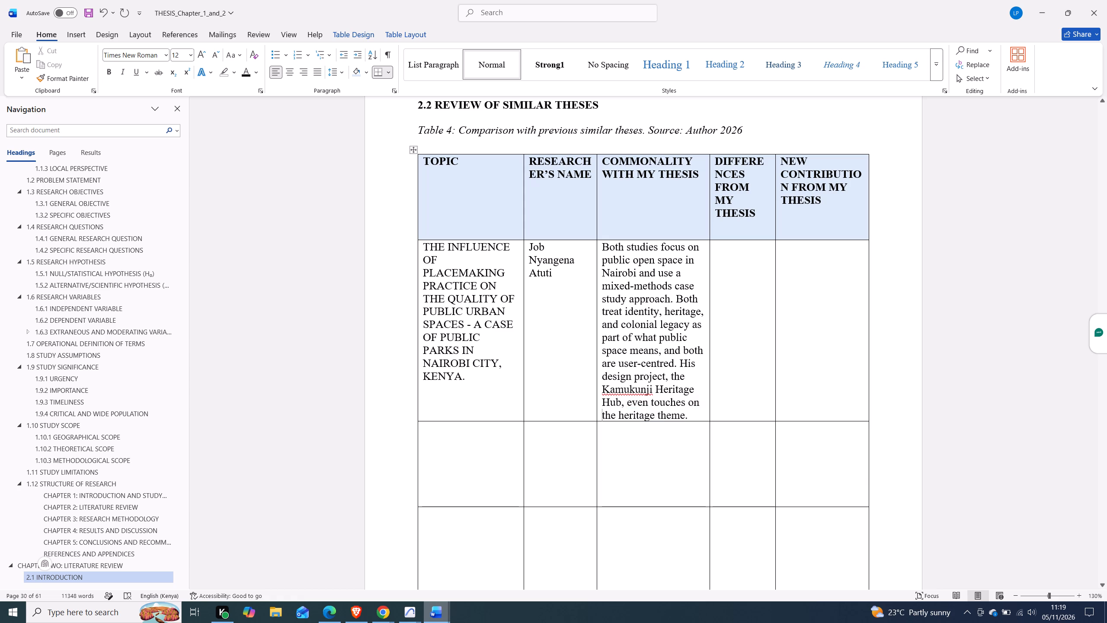
Ignore all spelling flags for the word "Kamukunji" in the commonality cell.
{"action": "left_click_drag", "start_coordinate": [655, 392], "coordinate": [599, 390]}
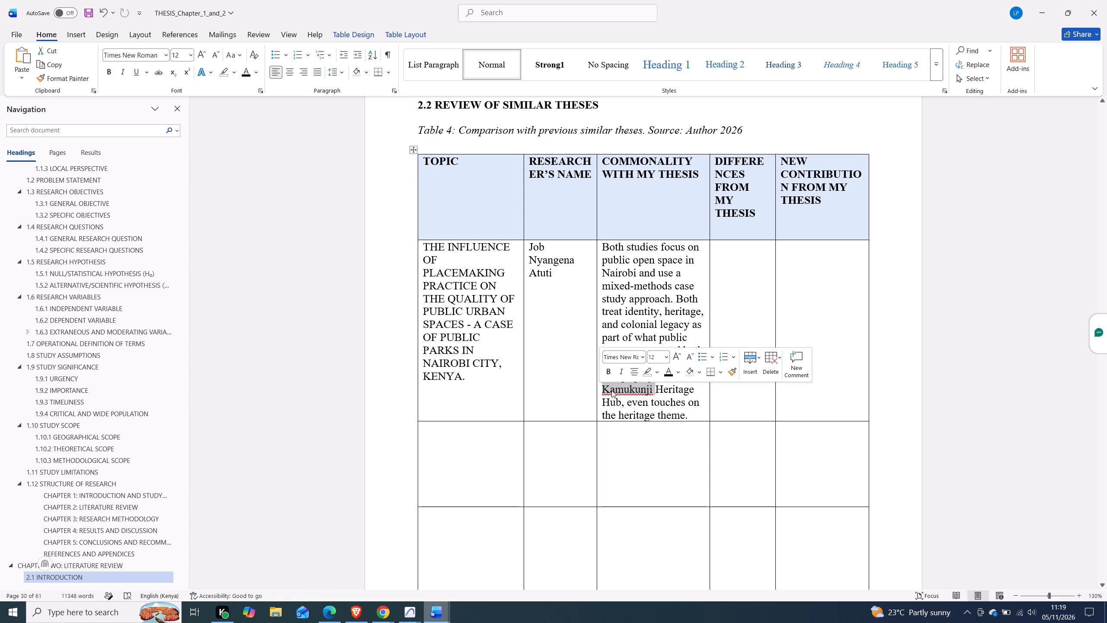
{"action": "right_click", "coordinate": [611, 390]}
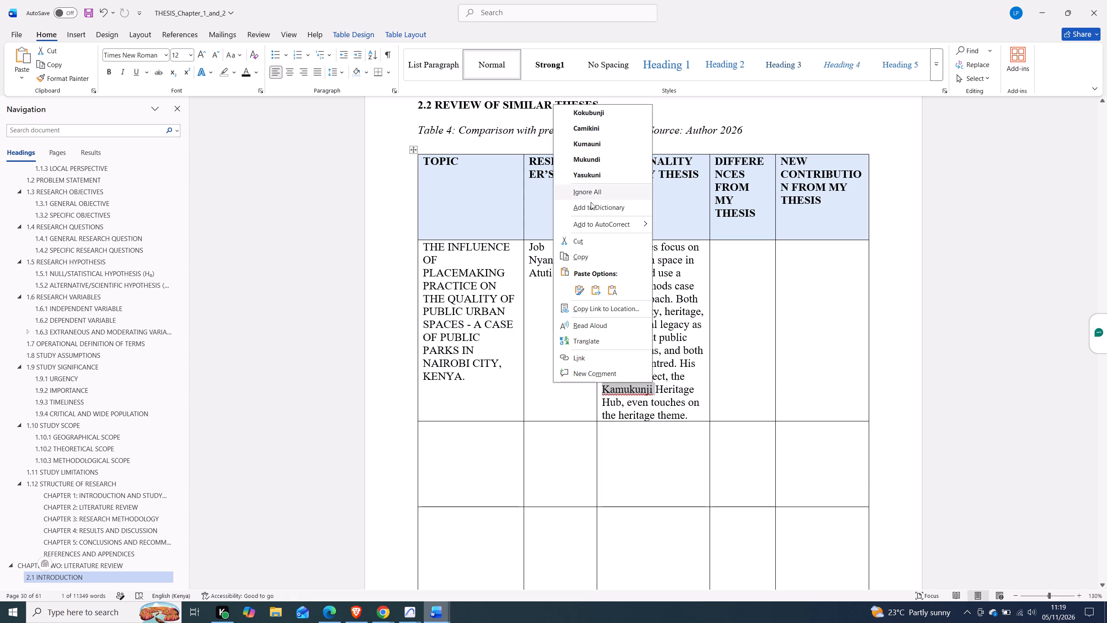
{"action": "left_click", "coordinate": [593, 198]}
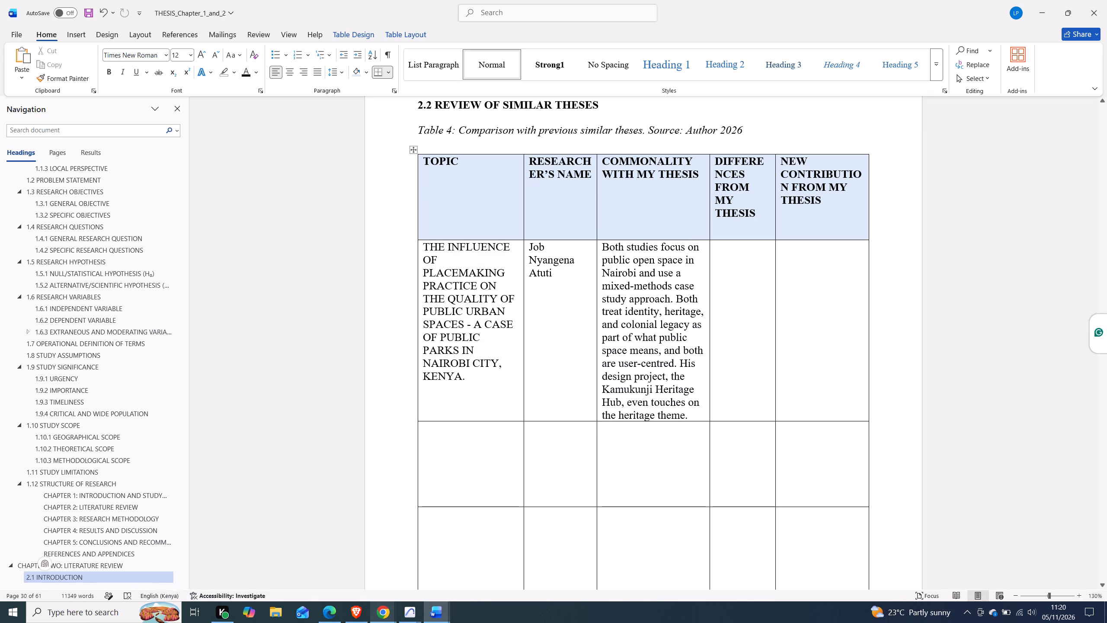
Narrow the Topic, Researcher's Name and Commonality columns of the comparison table to widen the Differences column so its heading words fit unbroken.
{"action": "left_click_drag", "start_coordinate": [596, 195], "coordinate": [581, 194]}
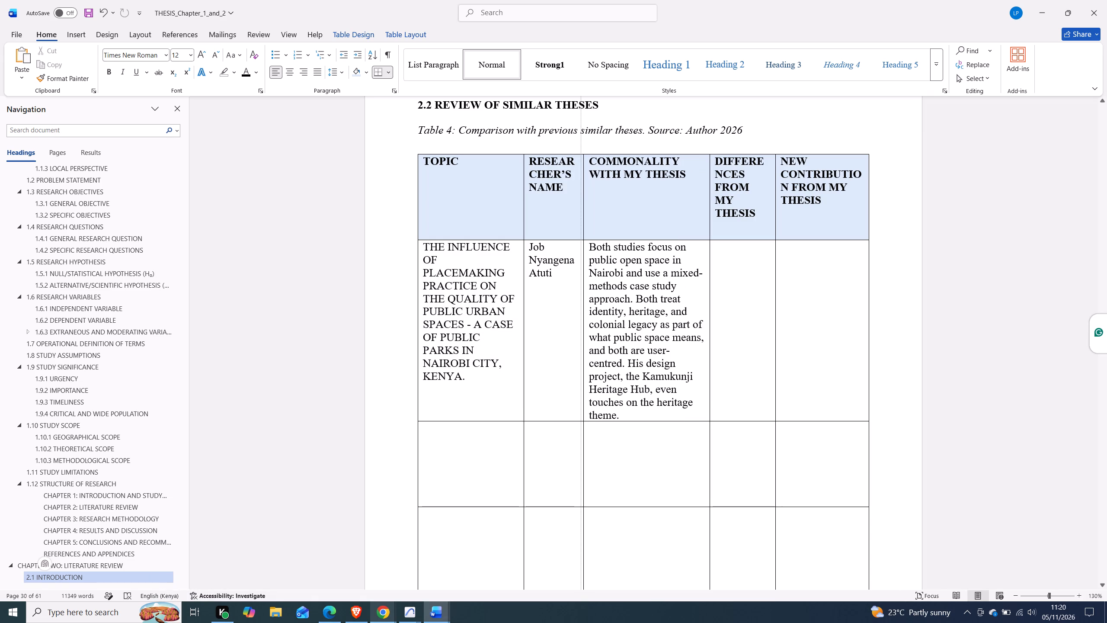
{"action": "left_click_drag", "start_coordinate": [581, 194], "coordinate": [573, 196]}
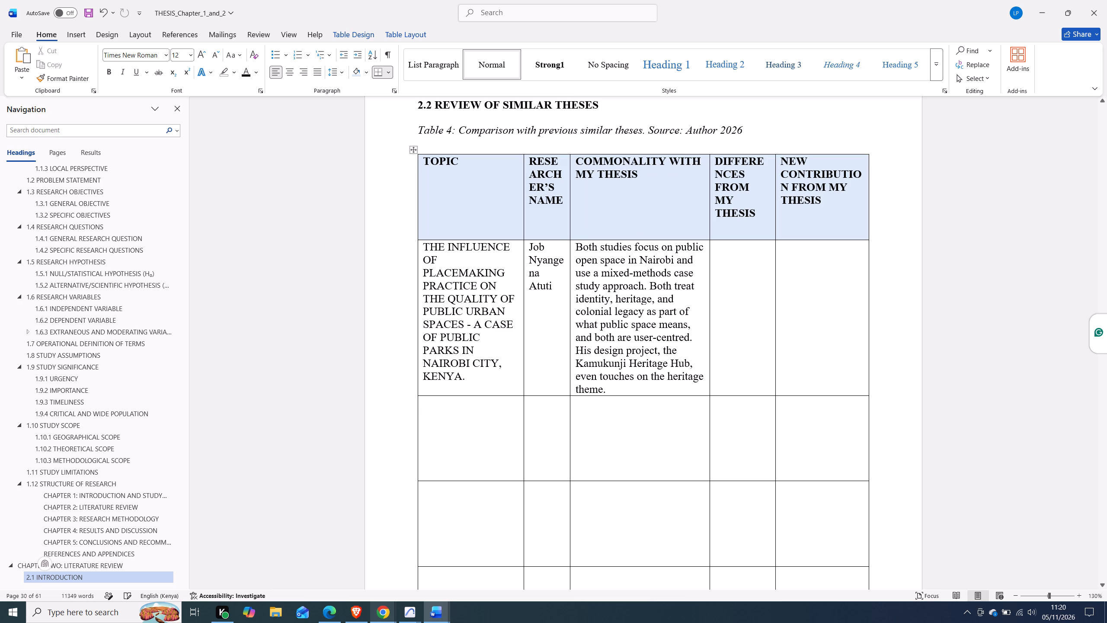
{"action": "left_click_drag", "start_coordinate": [523, 196], "coordinate": [503, 196]}
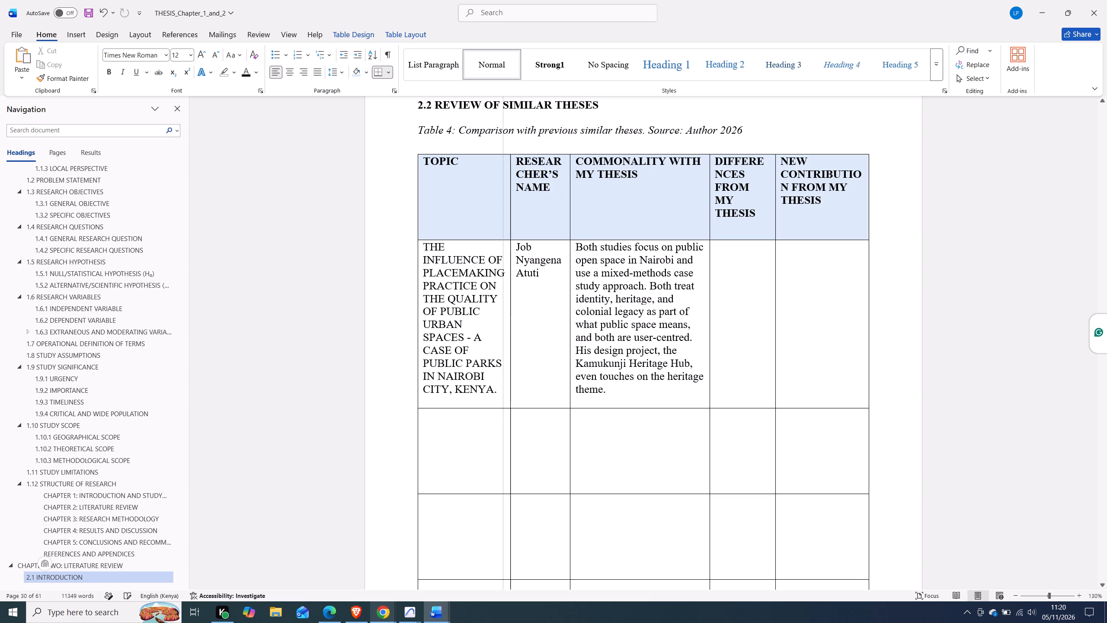
{"action": "left_click_drag", "start_coordinate": [503, 196], "coordinate": [480, 199]}
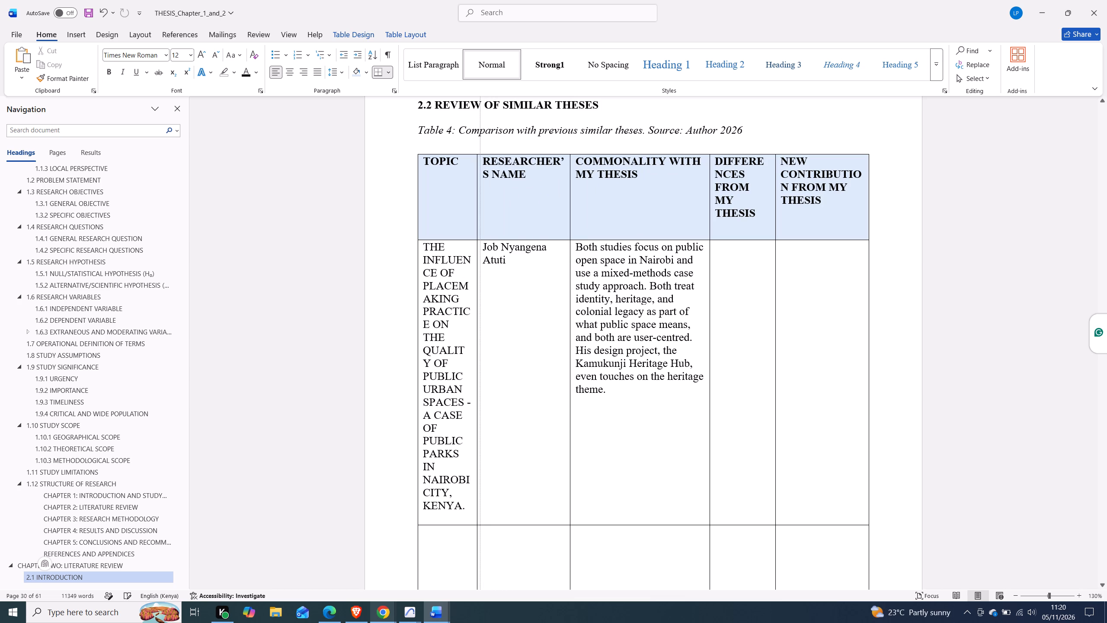
{"action": "left_click_drag", "start_coordinate": [480, 199], "coordinate": [500, 203]}
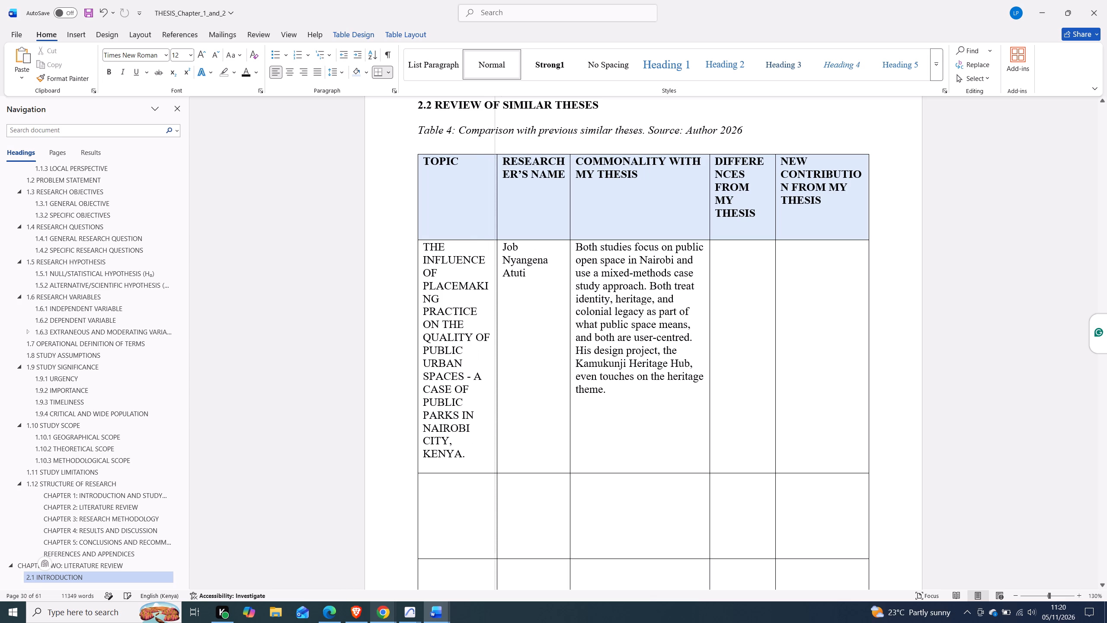
{"action": "left_click_drag", "start_coordinate": [500, 203], "coordinate": [508, 203]}
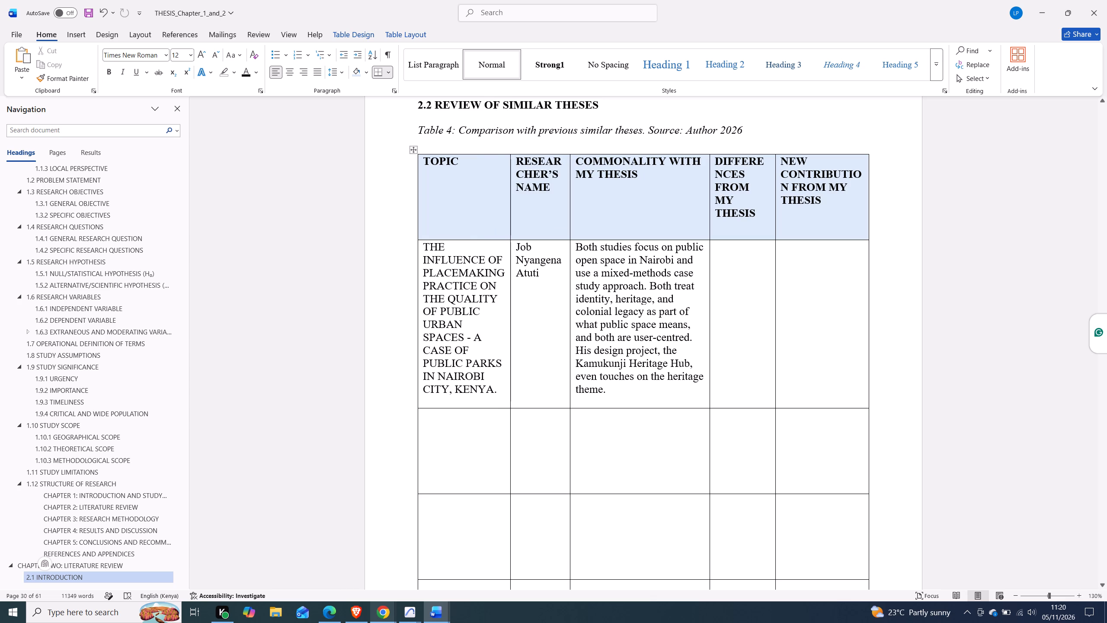
{"action": "left_click_drag", "start_coordinate": [709, 189], "coordinate": [678, 194]}
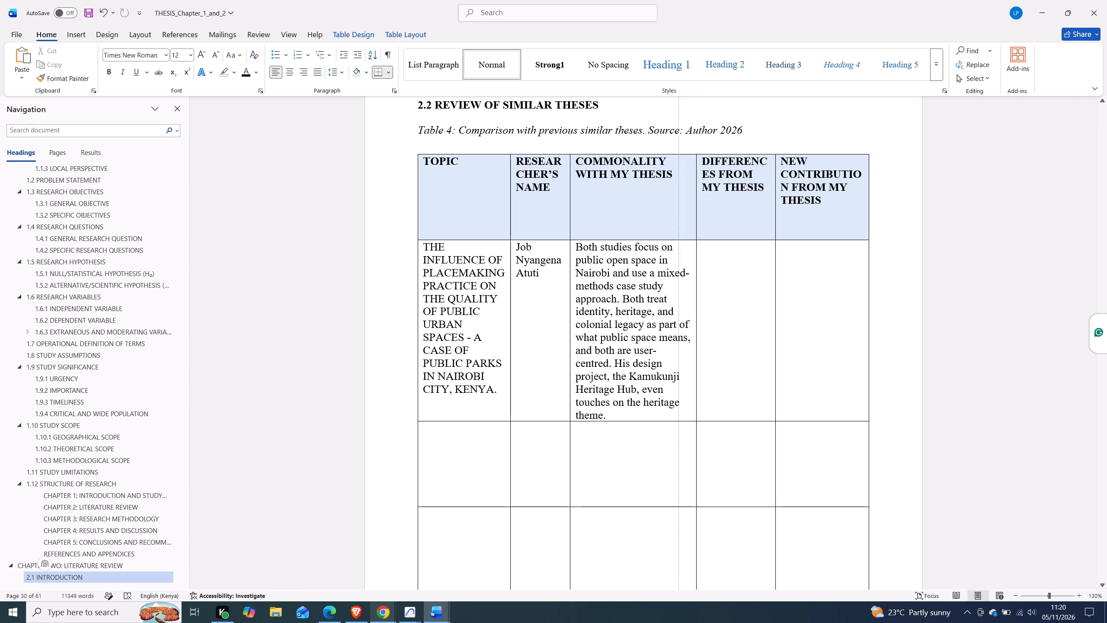
{"action": "left_click_drag", "start_coordinate": [678, 194], "coordinate": [677, 194]}
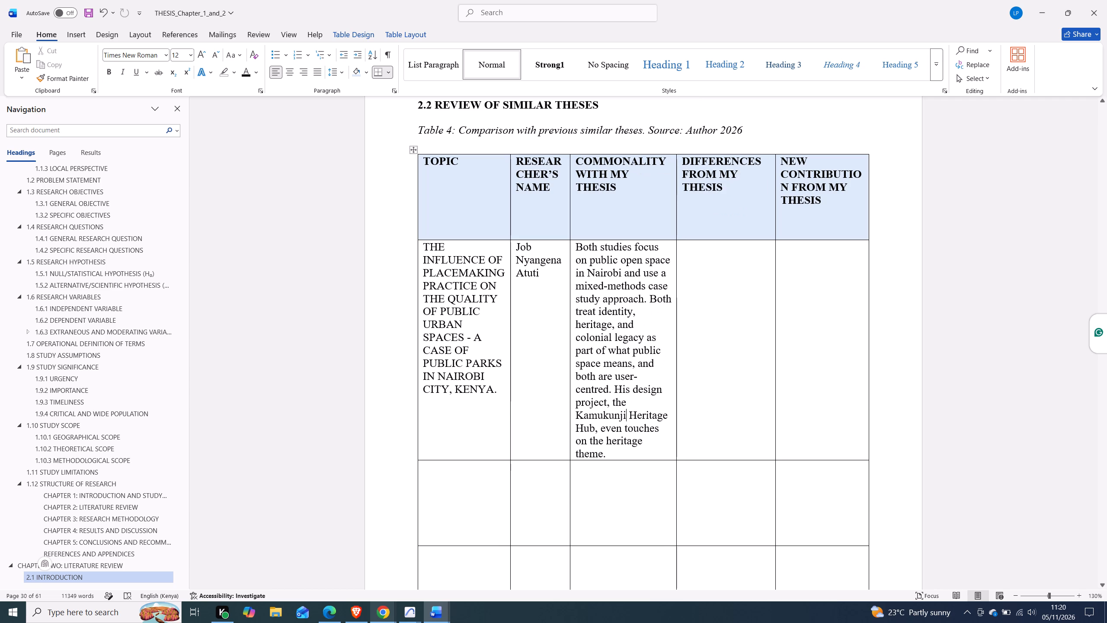
Paste the copied Differences paragraph with merged formatting into the Differences cell of the placemaking thesis row.
{"action": "left_click", "coordinate": [688, 254]}
{"action": "right_click", "coordinate": [688, 254]}
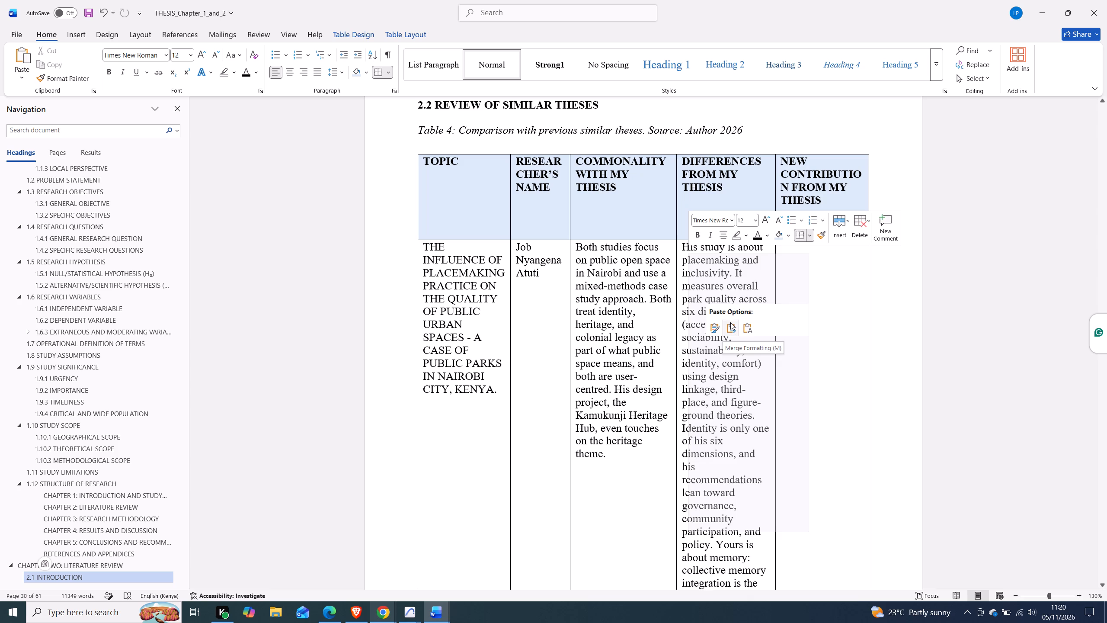
{"action": "left_click", "coordinate": [730, 322]}
Read through the pasted Differences text, including the bracketed list of six dimensions, and examine how it fits in the table.
{"action": "scroll", "coordinate": [715, 296], "scroll_direction": "down", "scroll_amount": 1}
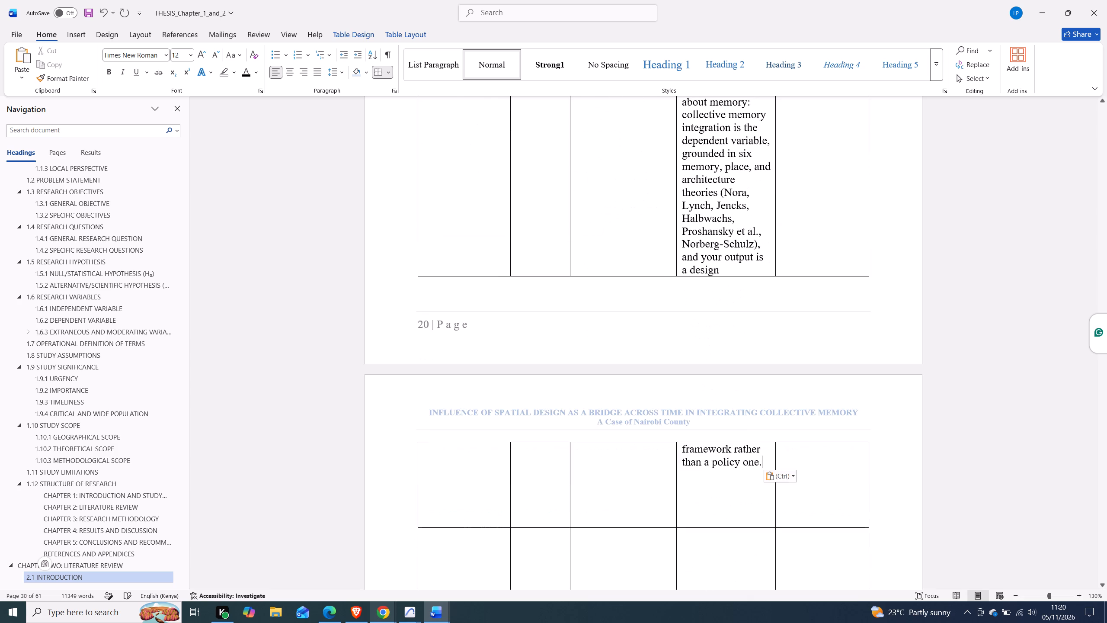
{"action": "scroll", "coordinate": [707, 255], "scroll_direction": "down", "scroll_amount": 1}
{"action": "scroll", "coordinate": [707, 255], "scroll_direction": "up", "scroll_amount": 6}
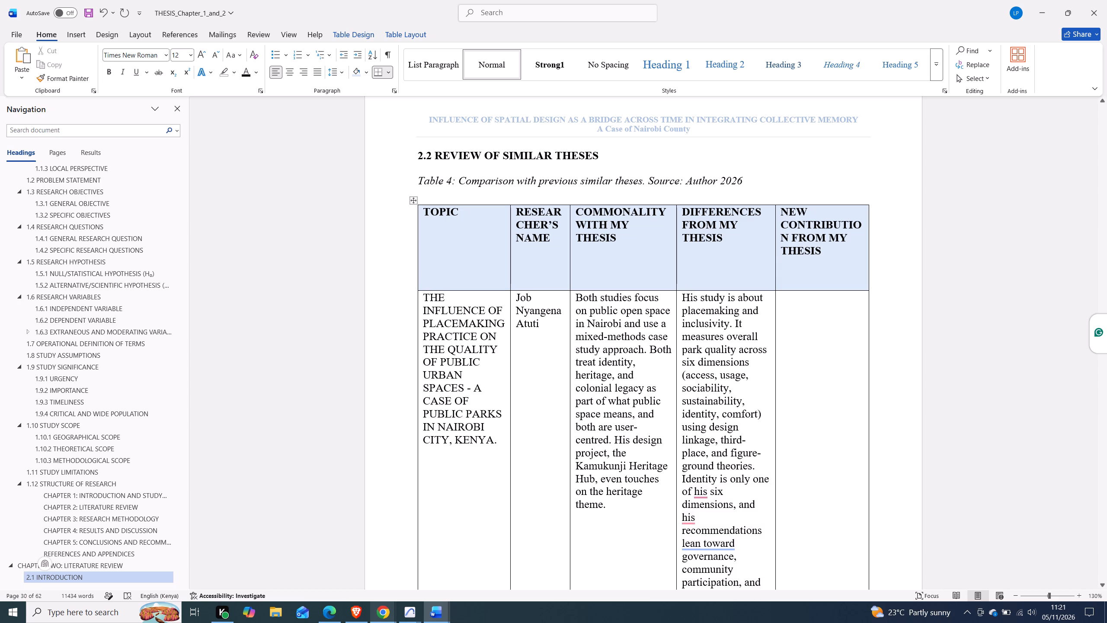
{"action": "left_click_drag", "start_coordinate": [760, 415], "coordinate": [753, 410]}
{"action": "left_click_drag", "start_coordinate": [753, 410], "coordinate": [735, 407]}
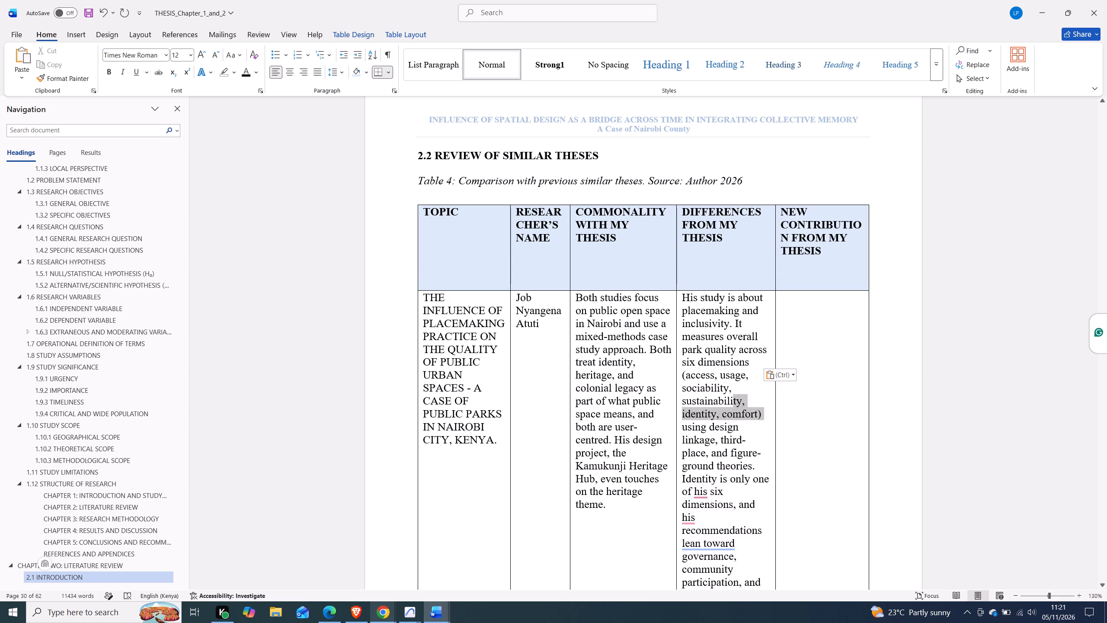
{"action": "left_click_drag", "start_coordinate": [735, 407], "coordinate": [761, 419]}
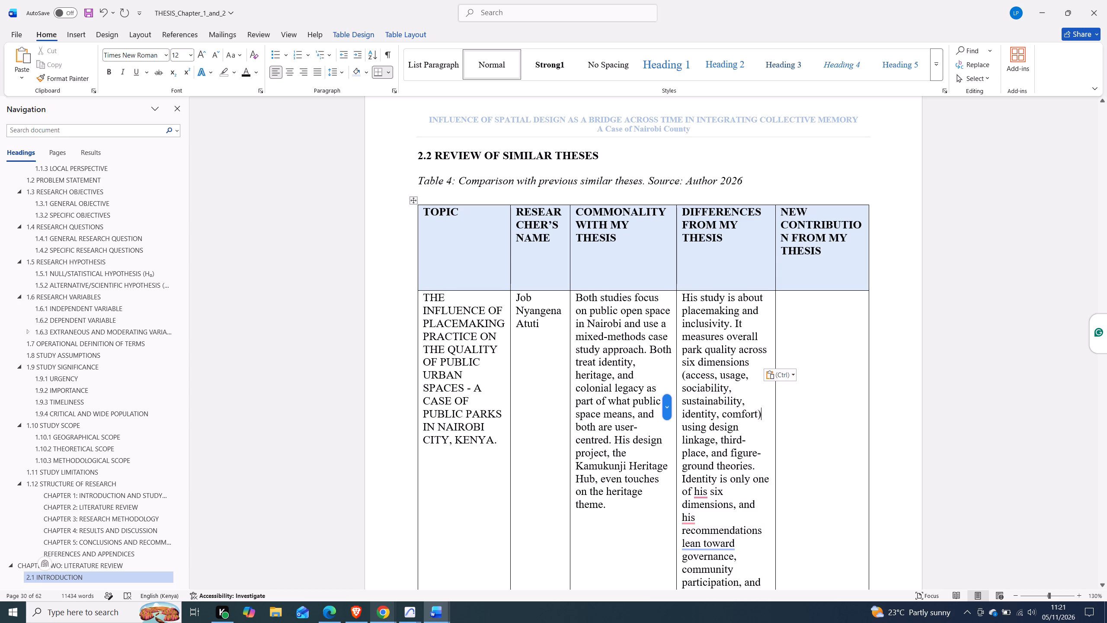
{"action": "scroll", "coordinate": [712, 377], "scroll_direction": "down", "scroll_amount": 2}
{"action": "scroll", "coordinate": [711, 307], "scroll_direction": "down", "scroll_amount": 1}
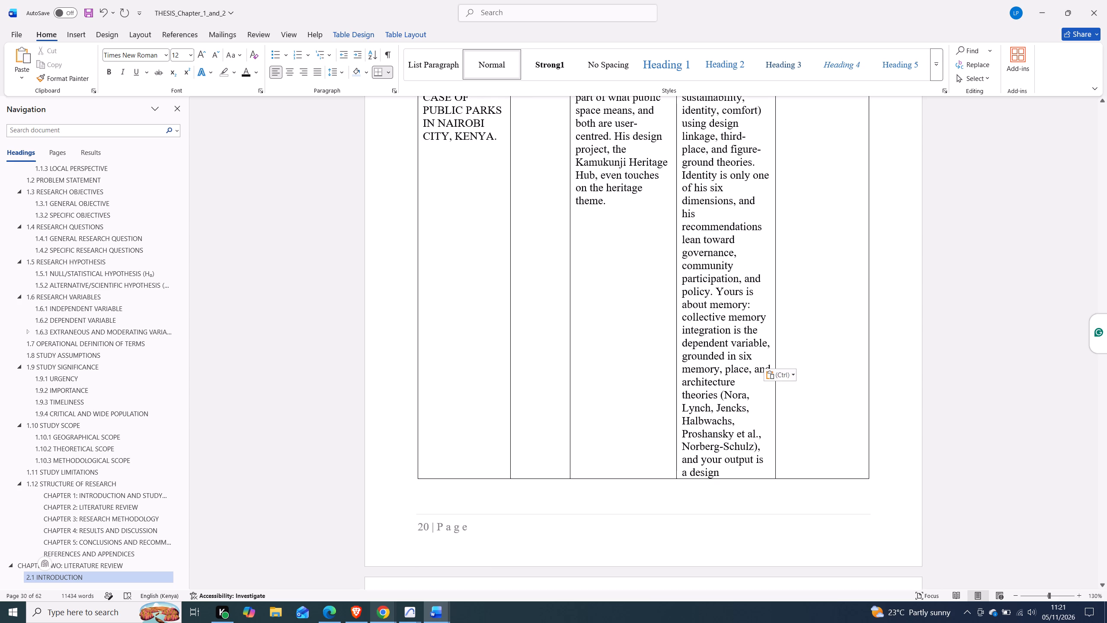
{"action": "scroll", "coordinate": [711, 302], "scroll_direction": "up", "scroll_amount": 3}
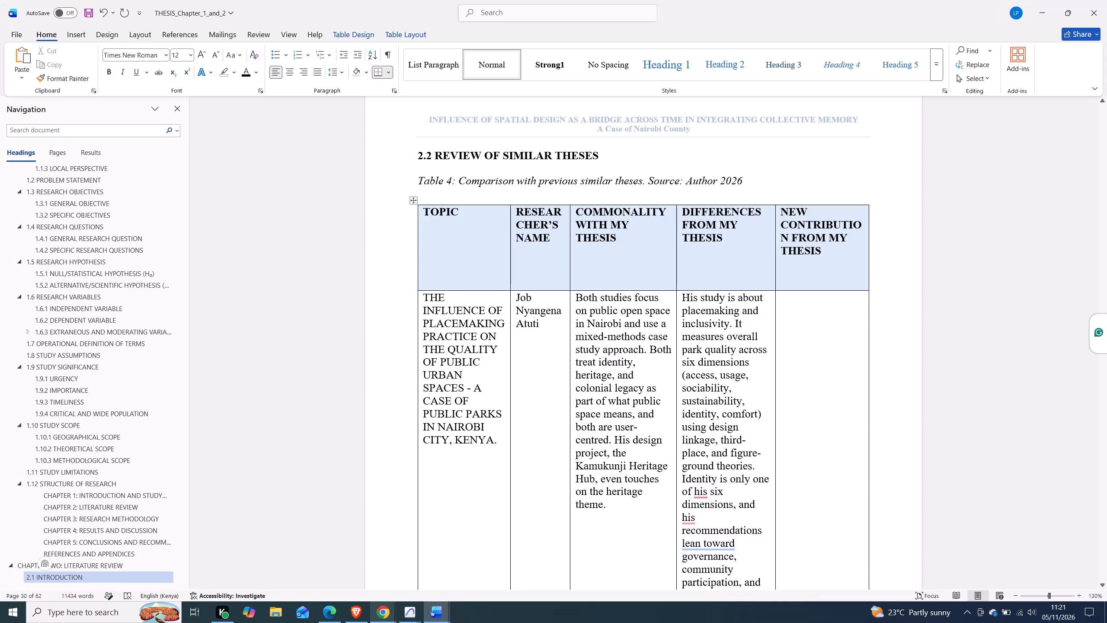
{"action": "scroll", "coordinate": [722, 417], "scroll_direction": "down", "scroll_amount": 1}
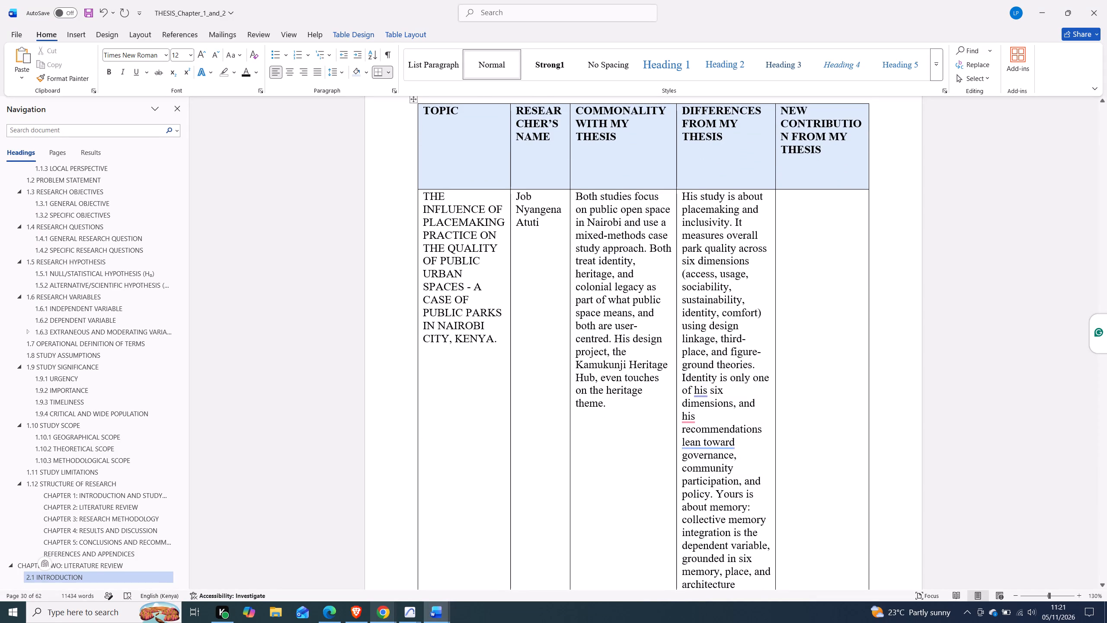
{"action": "scroll", "coordinate": [722, 399], "scroll_direction": "down", "scroll_amount": 1}
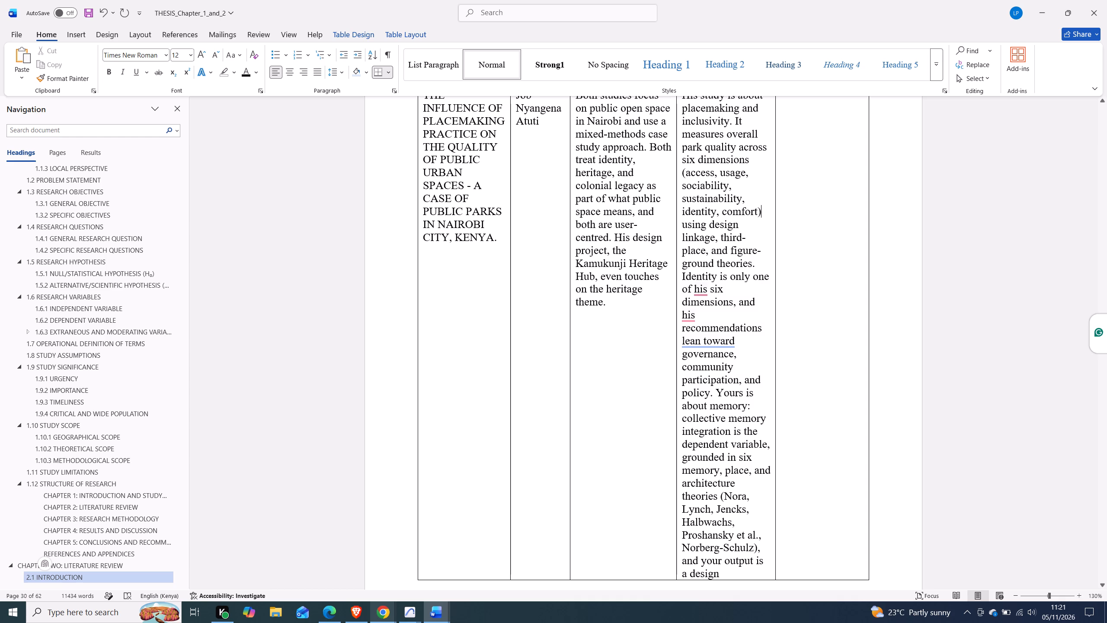
{"action": "scroll", "coordinate": [722, 399], "scroll_direction": "down", "scroll_amount": 1}
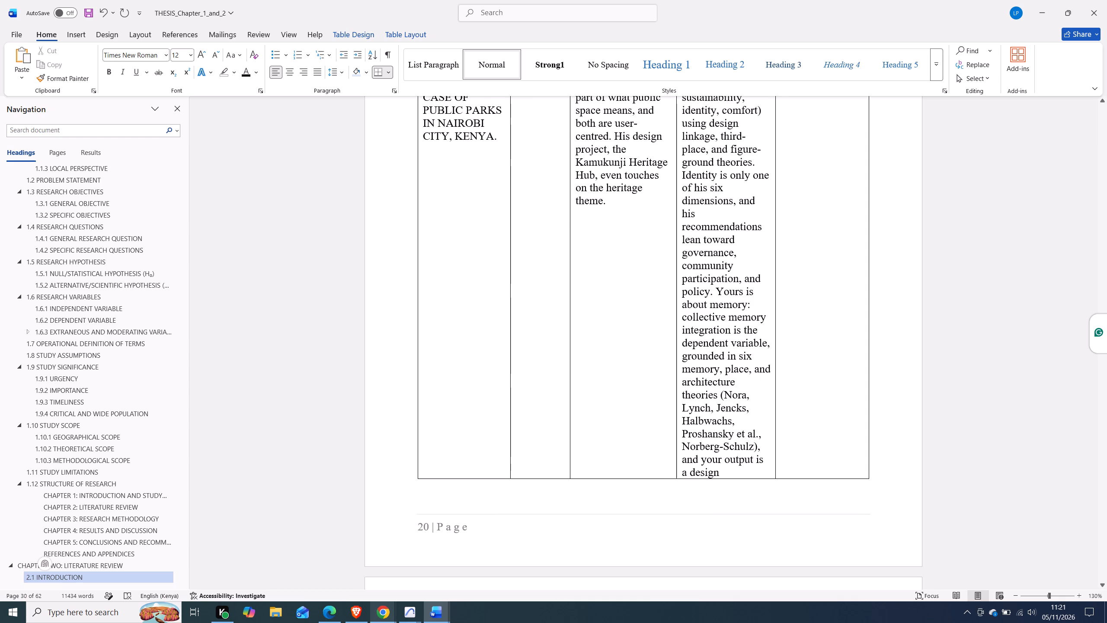
{"action": "scroll", "coordinate": [725, 357], "scroll_direction": "up", "scroll_amount": 2}
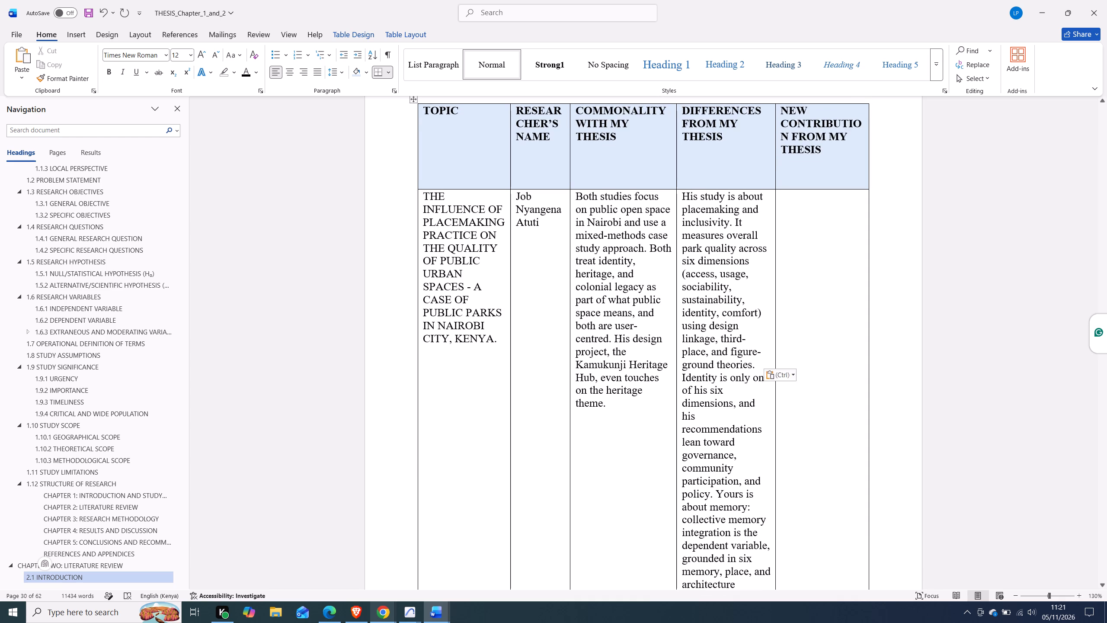
{"action": "scroll", "coordinate": [727, 244], "scroll_direction": "down", "scroll_amount": 1}
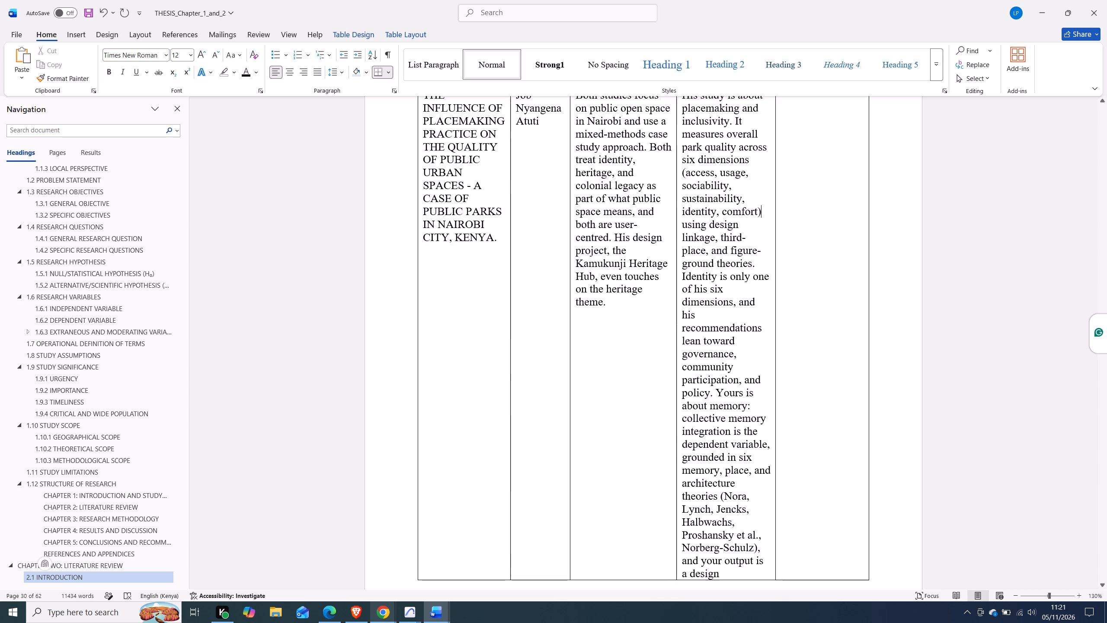
Switch to Edge, examine how the compiled-work PDF's comparison table words its cells, and return to the thesis in Word.
{"action": "left_click", "coordinate": [329, 607]}
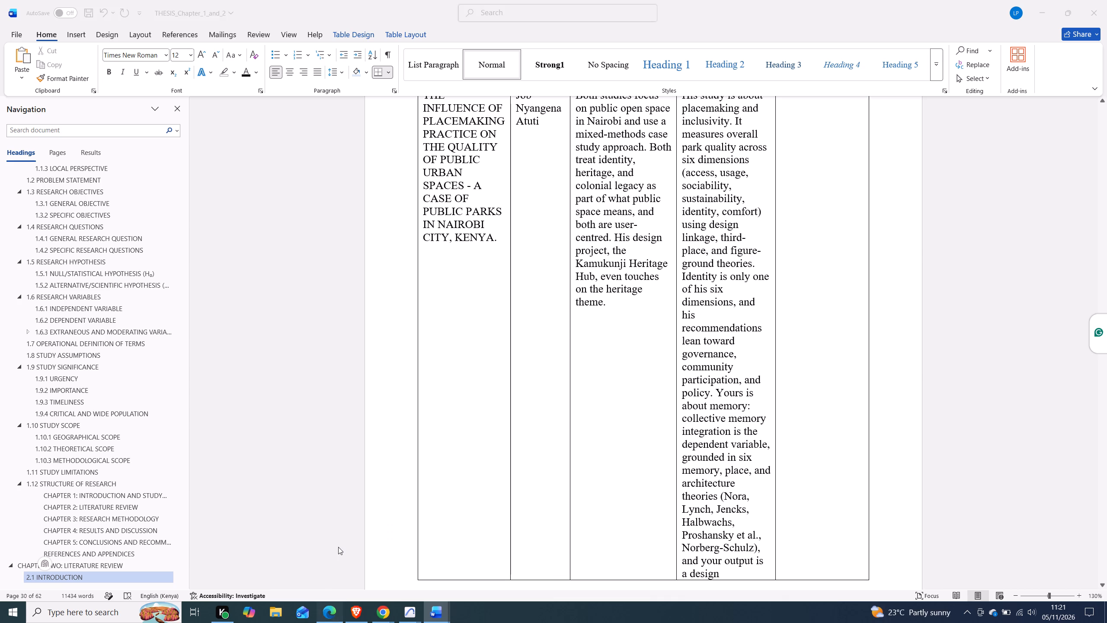
{"action": "scroll", "coordinate": [631, 205], "scroll_direction": "up", "scroll_amount": 1}
{"action": "scroll", "coordinate": [631, 205], "scroll_direction": "down", "scroll_amount": 3}
{"action": "scroll", "coordinate": [631, 205], "scroll_direction": "up", "scroll_amount": 1}
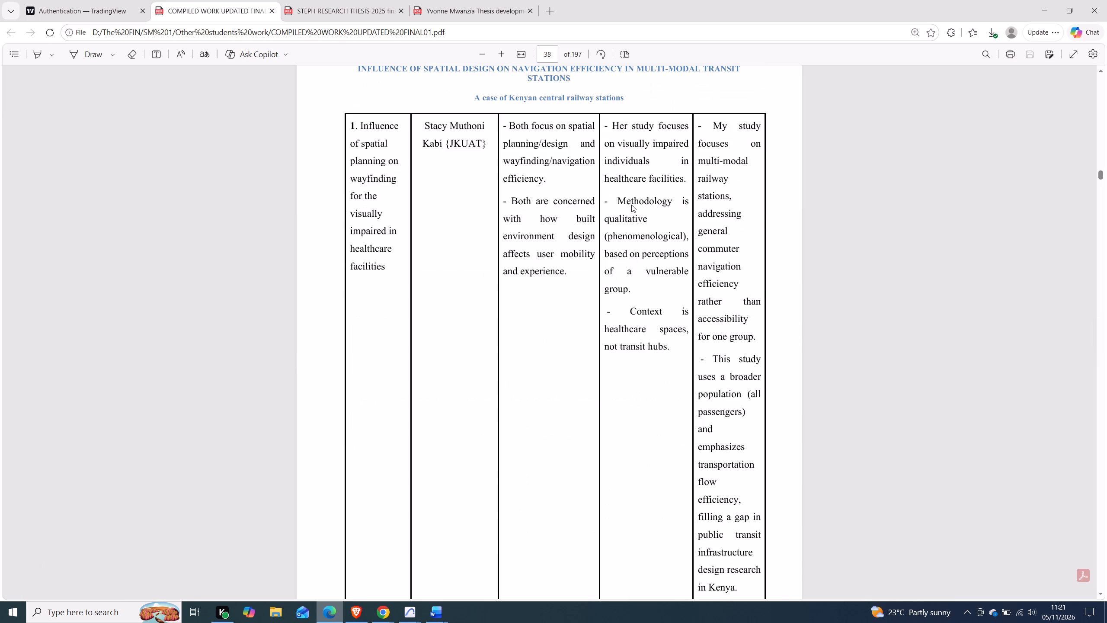
{"action": "scroll", "coordinate": [631, 205], "scroll_direction": "up", "scroll_amount": 1}
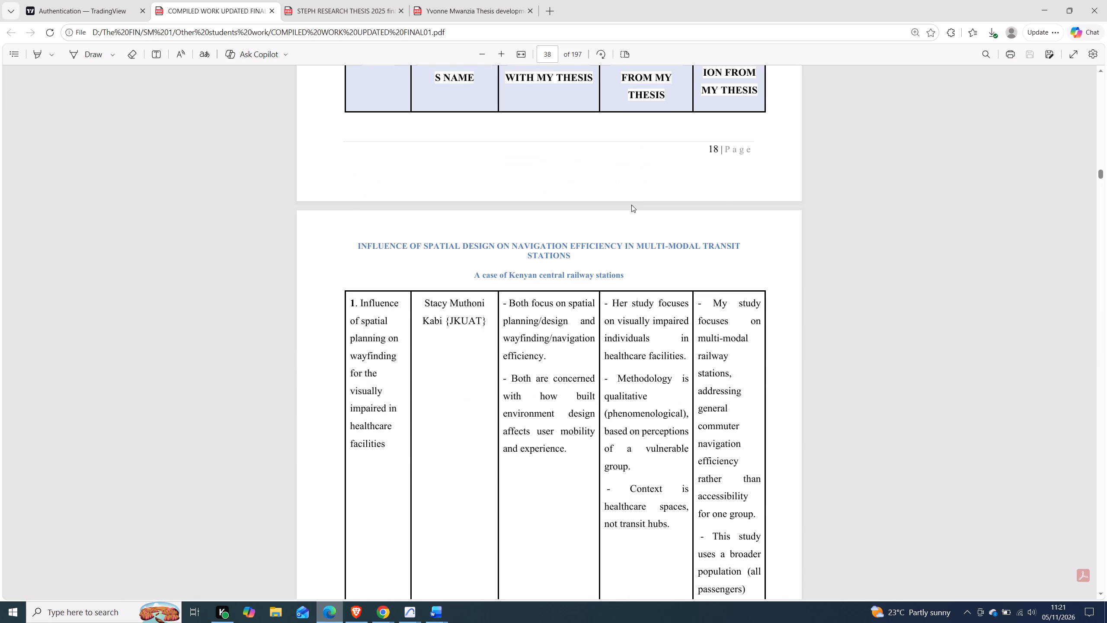
{"action": "scroll", "coordinate": [631, 205], "scroll_direction": "up", "scroll_amount": 5}
{"action": "scroll", "coordinate": [631, 205], "scroll_direction": "down", "scroll_amount": 6}
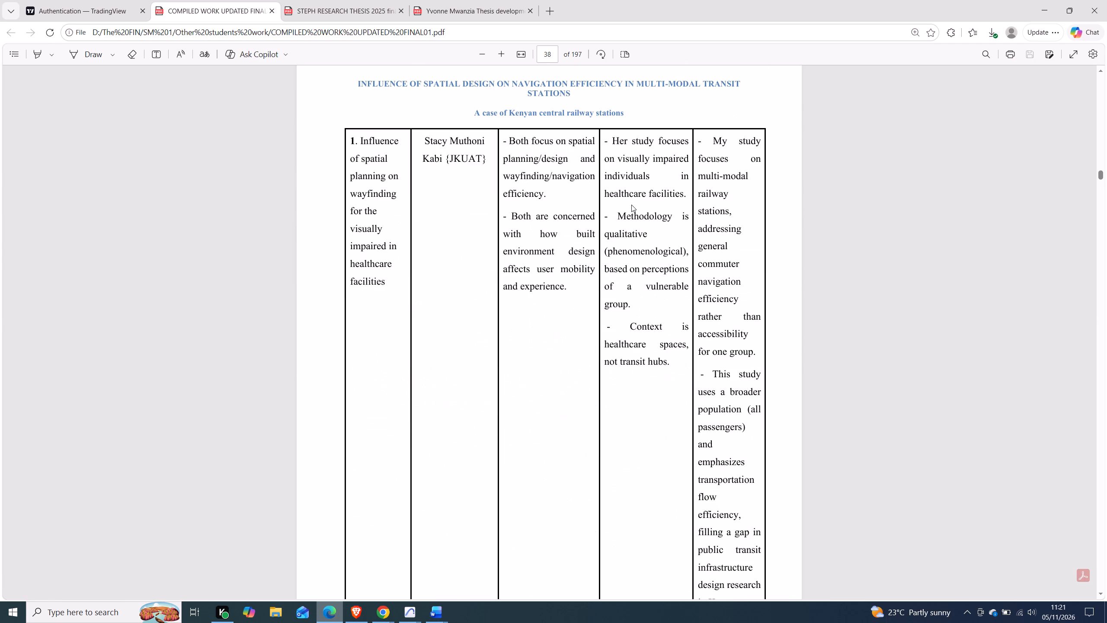
{"action": "left_click", "coordinate": [1041, 0]}
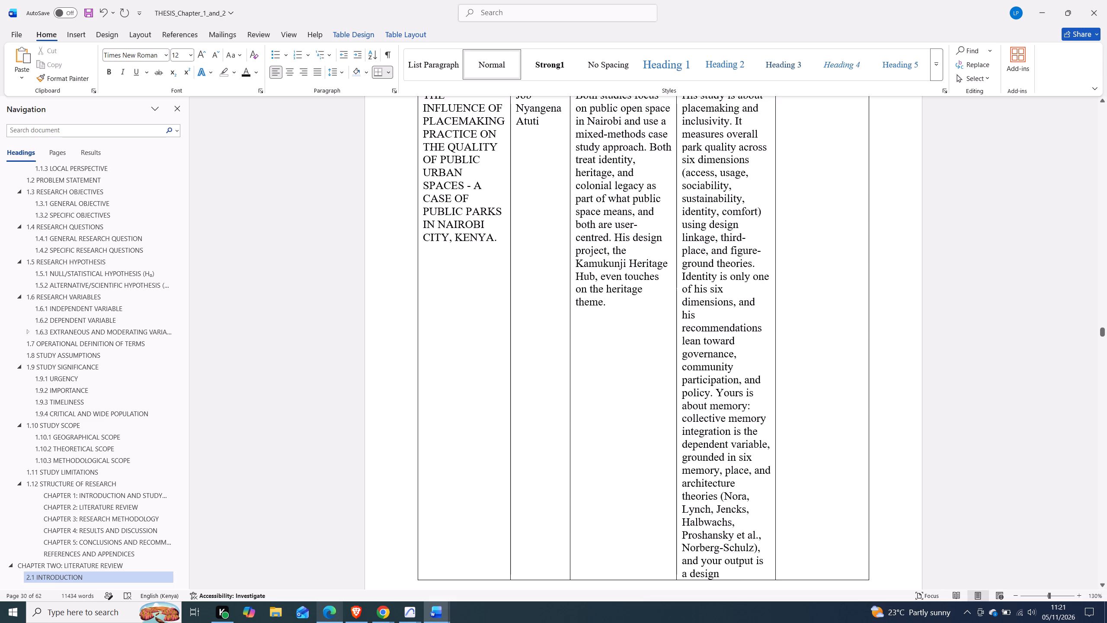
Minimise the thesis document window.
{"action": "scroll", "coordinate": [643, 279], "scroll_direction": "up", "scroll_amount": 1}
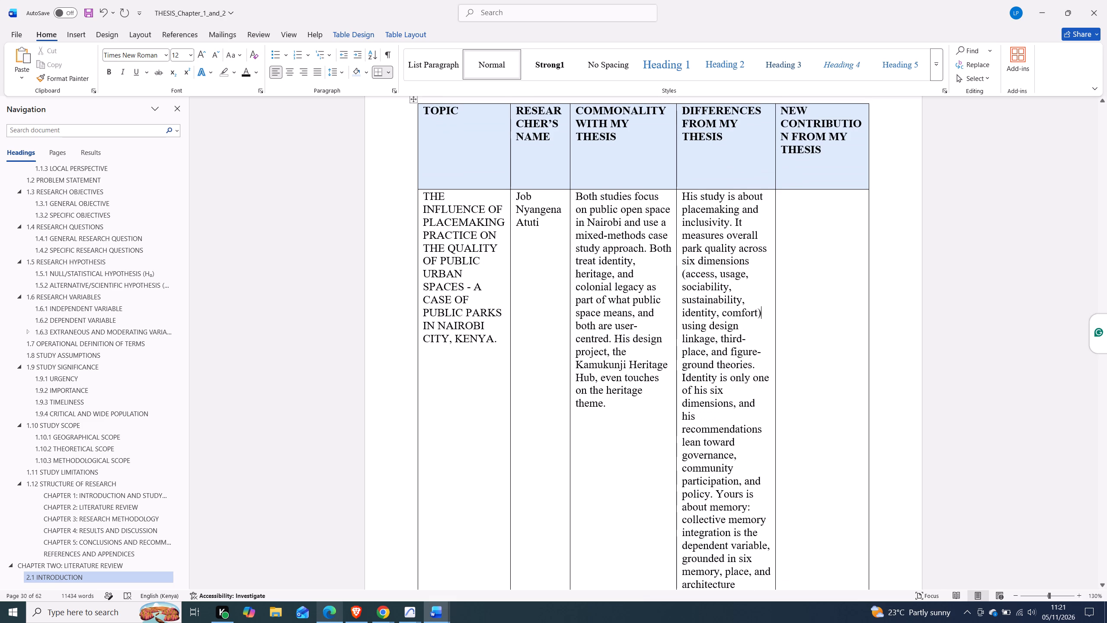
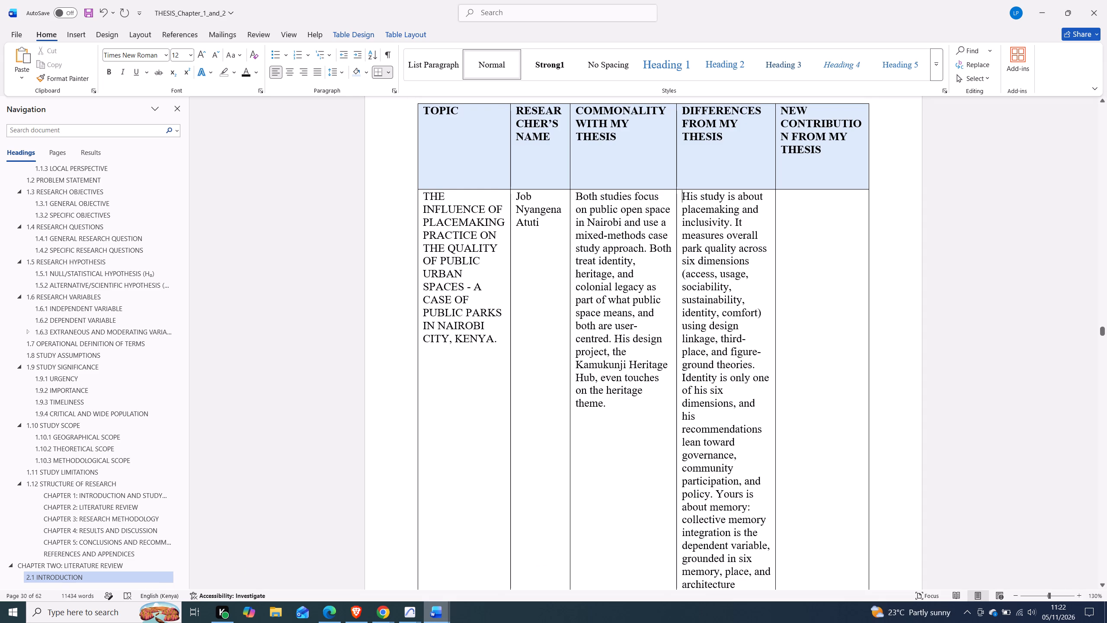
{"action": "left_click_drag", "start_coordinate": [692, 208], "coordinate": [754, 461]}
{"action": "scroll", "coordinate": [752, 387], "scroll_direction": "down", "scroll_amount": 4}
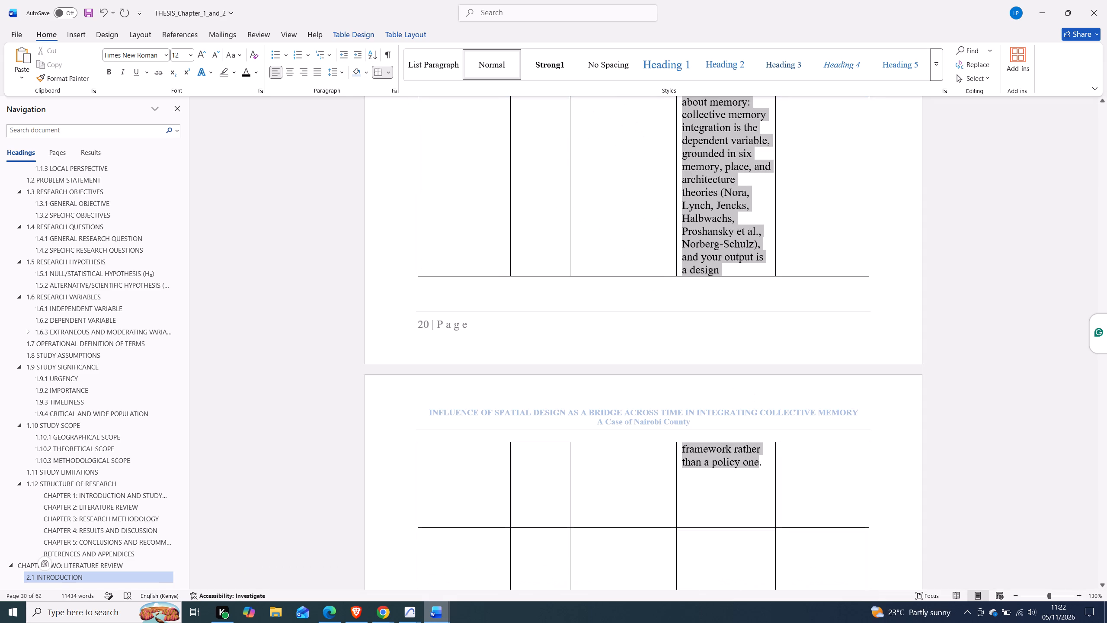
{"action": "left_click_drag", "start_coordinate": [754, 461], "coordinate": [761, 464]}
{"action": "key", "text": "BackSpace"}
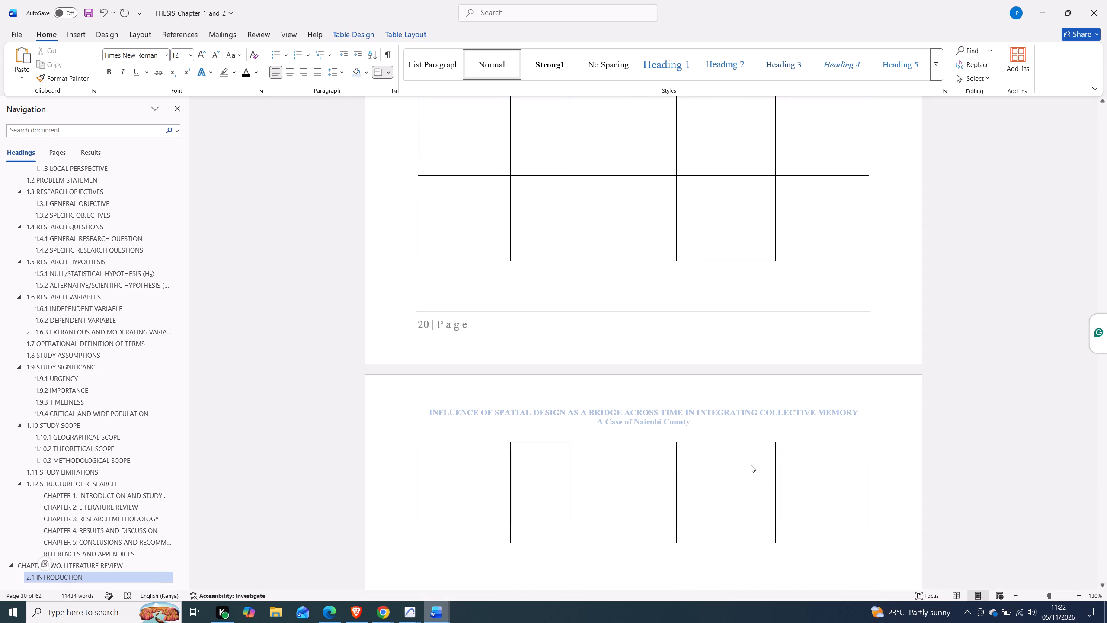
{"action": "scroll", "coordinate": [736, 435], "scroll_direction": "up", "scroll_amount": 6}
{"action": "scroll", "coordinate": [717, 366], "scroll_direction": "down", "scroll_amount": 3}
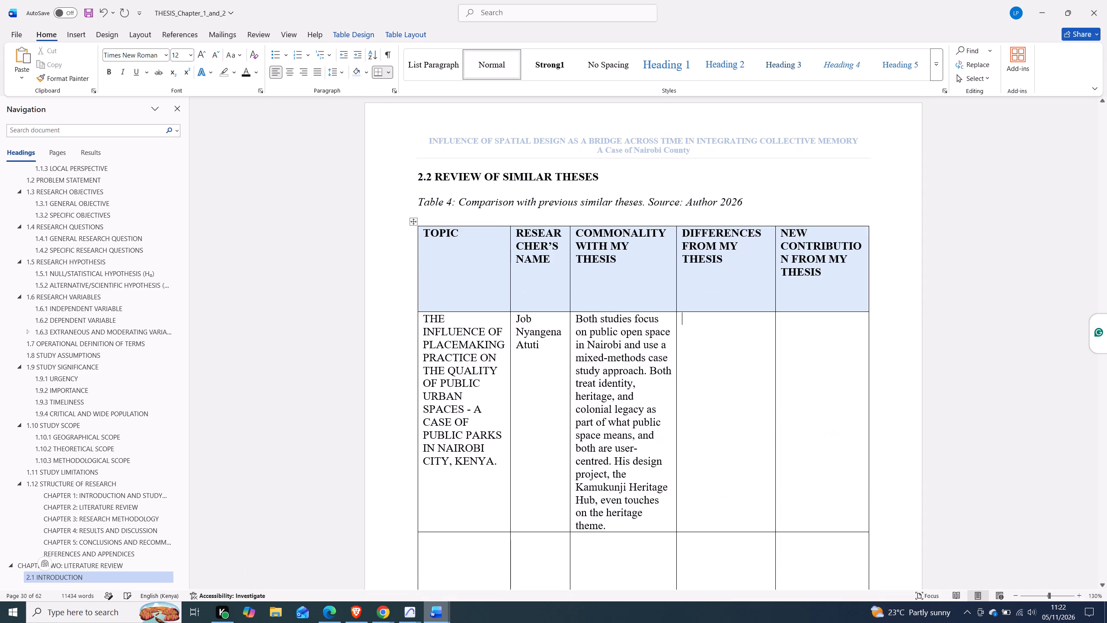
{"action": "key", "text": "ctrl+v"}
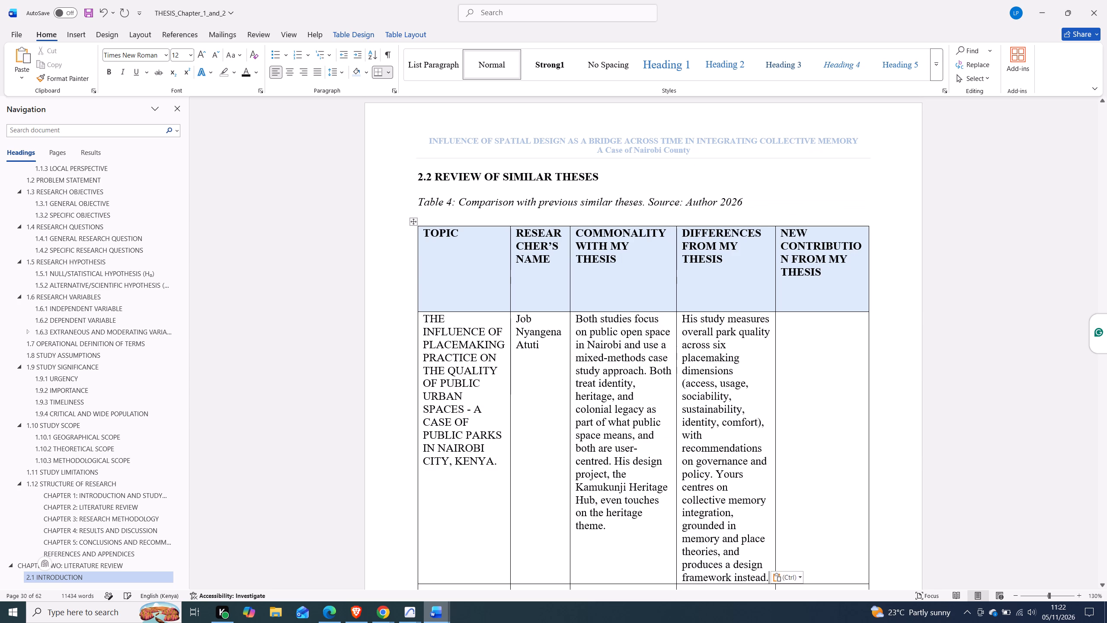
{"action": "scroll", "coordinate": [707, 336], "scroll_direction": "down", "scroll_amount": 3}
{"action": "scroll", "coordinate": [707, 336], "scroll_direction": "up", "scroll_amount": 3}
{"action": "scroll", "coordinate": [713, 329], "scroll_direction": "down", "scroll_amount": 1}
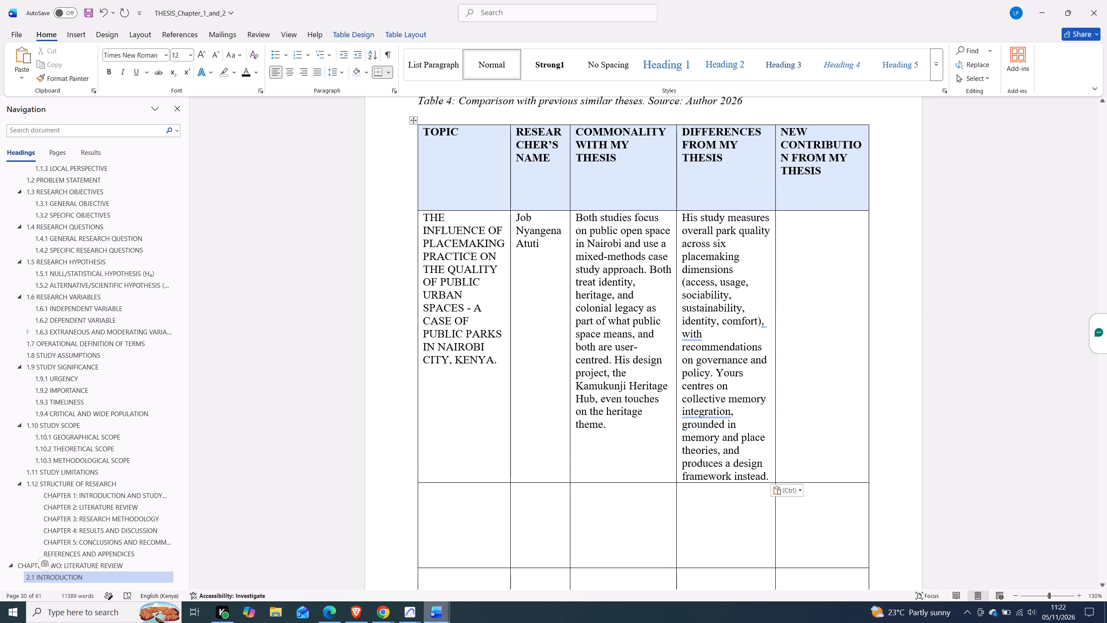
Change "Yours" to "Mine" before "centres on collective memory integration" in the Differences cell.
{"action": "left_click", "coordinate": [745, 377]}
{"action": "key", "text": "BackSpace"}
{"action": "key", "text": "BackSpace"}
{"action": "key", "text": "BackSpace"}
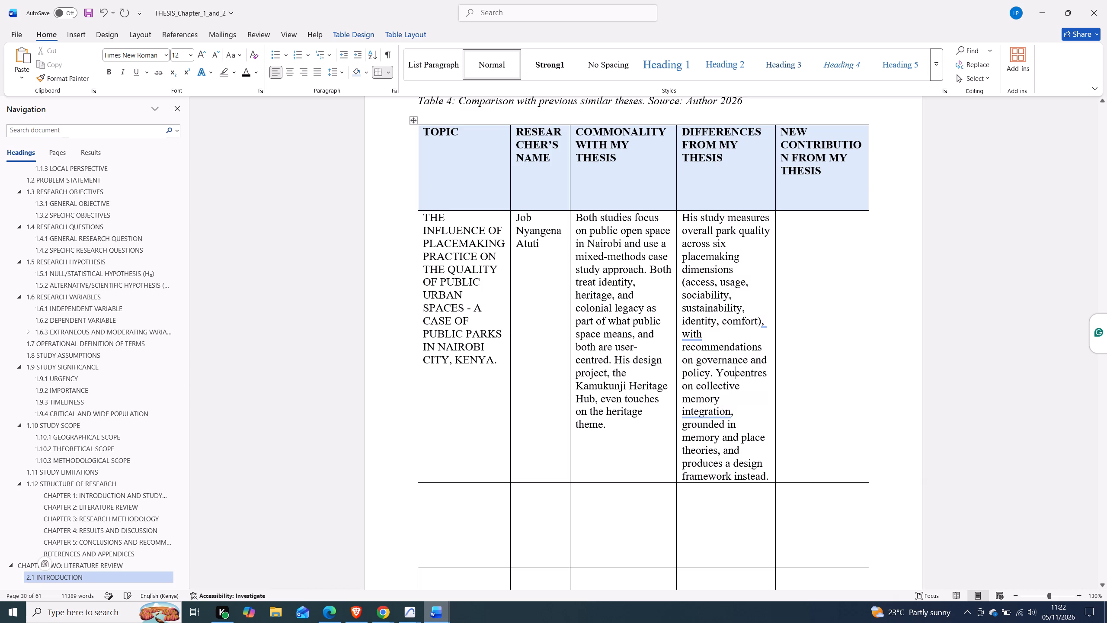
{"action": "key", "text": "BackSpace"}
{"action": "key", "text": "BackSpace"}
{"action": "key", "text": "BackSpace"}
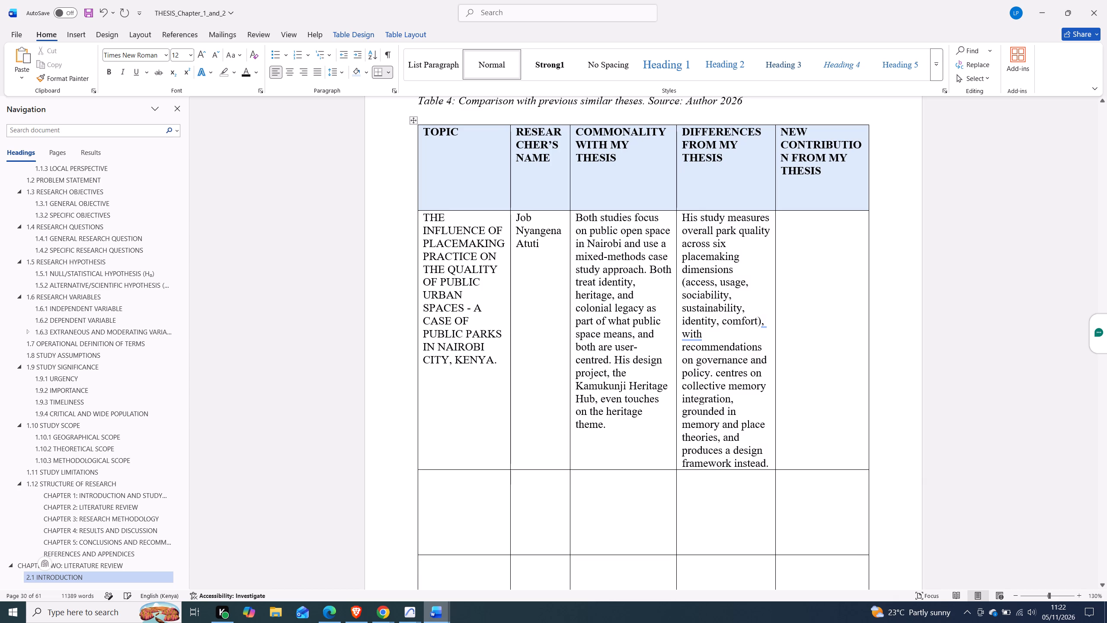
{"action": "type", "text": "Mine"}
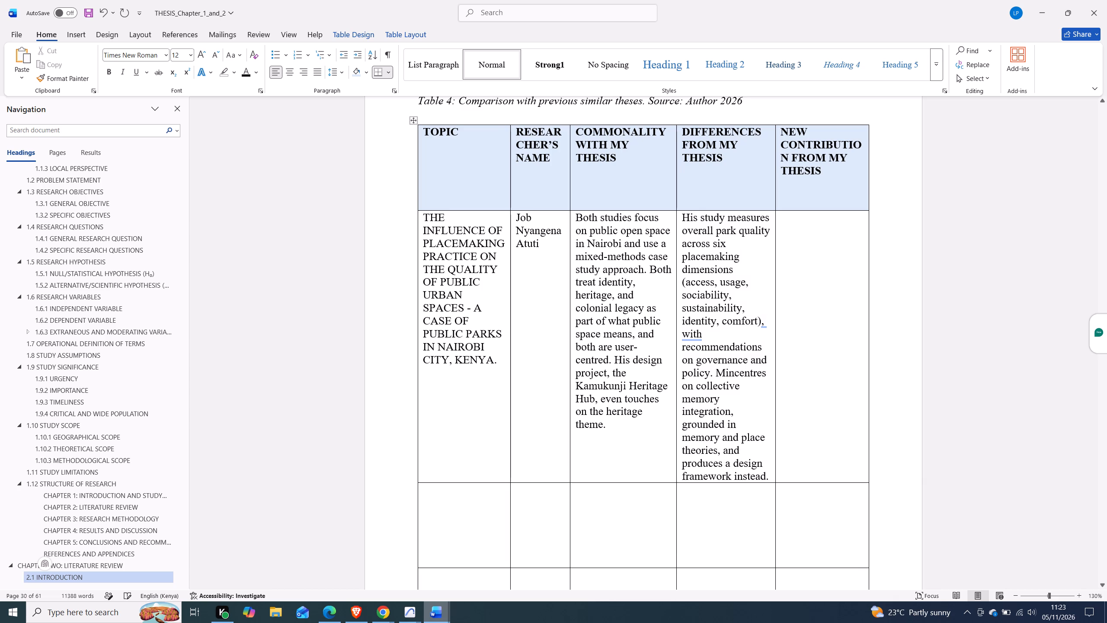
{"action": "key", "text": "space"}
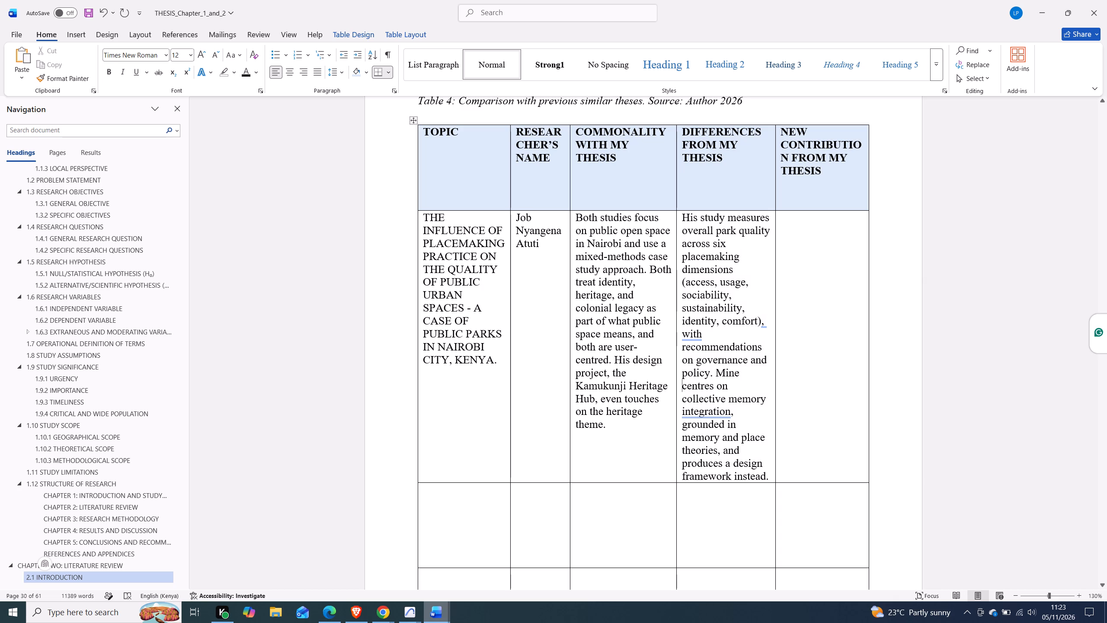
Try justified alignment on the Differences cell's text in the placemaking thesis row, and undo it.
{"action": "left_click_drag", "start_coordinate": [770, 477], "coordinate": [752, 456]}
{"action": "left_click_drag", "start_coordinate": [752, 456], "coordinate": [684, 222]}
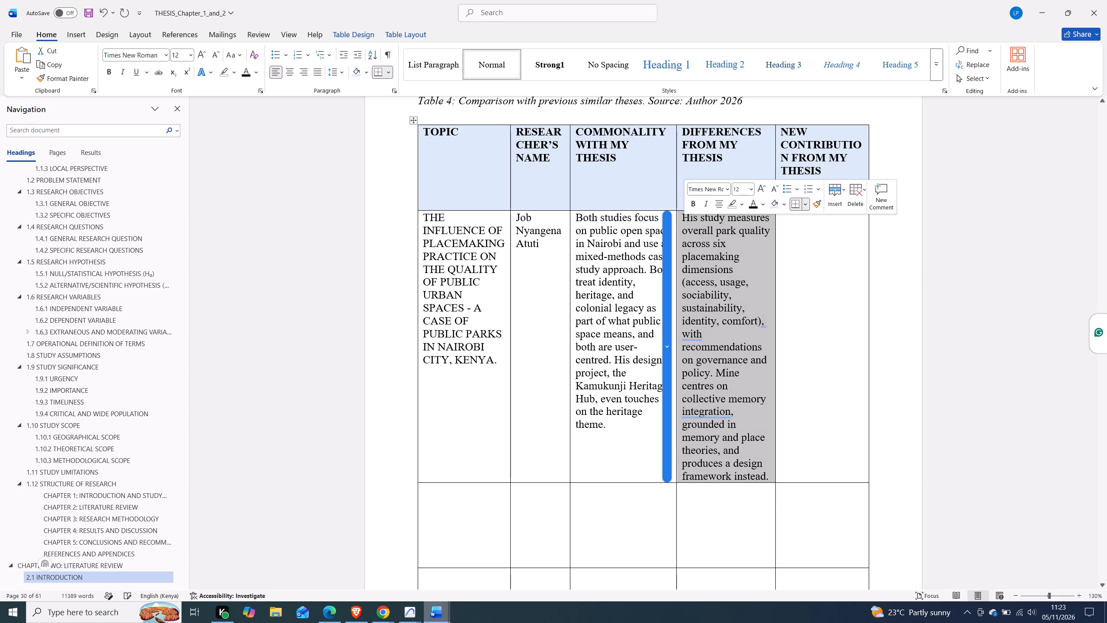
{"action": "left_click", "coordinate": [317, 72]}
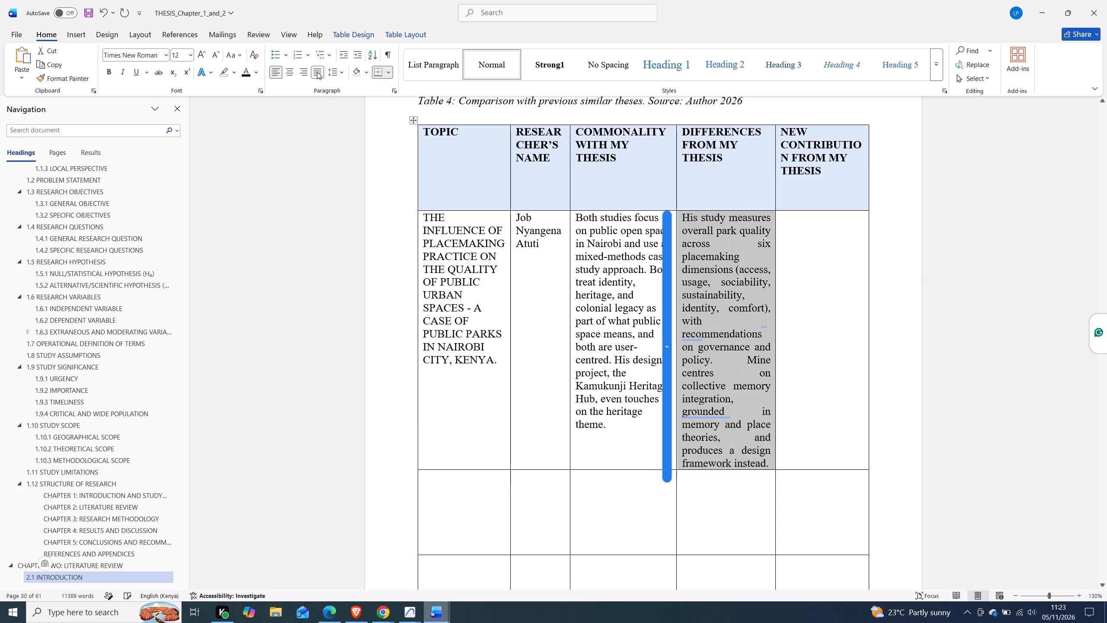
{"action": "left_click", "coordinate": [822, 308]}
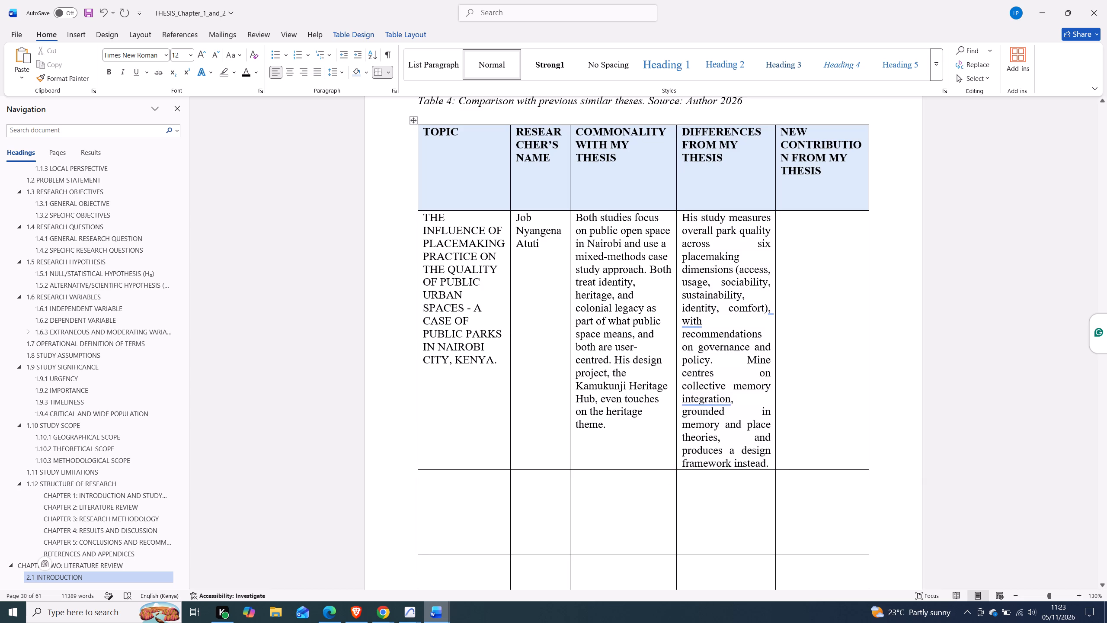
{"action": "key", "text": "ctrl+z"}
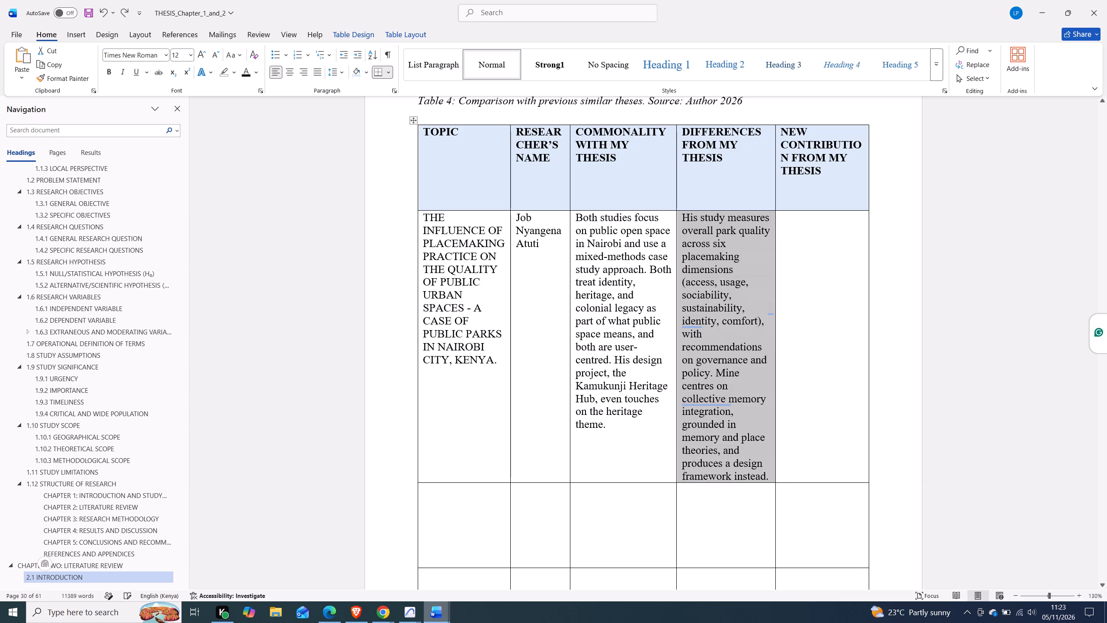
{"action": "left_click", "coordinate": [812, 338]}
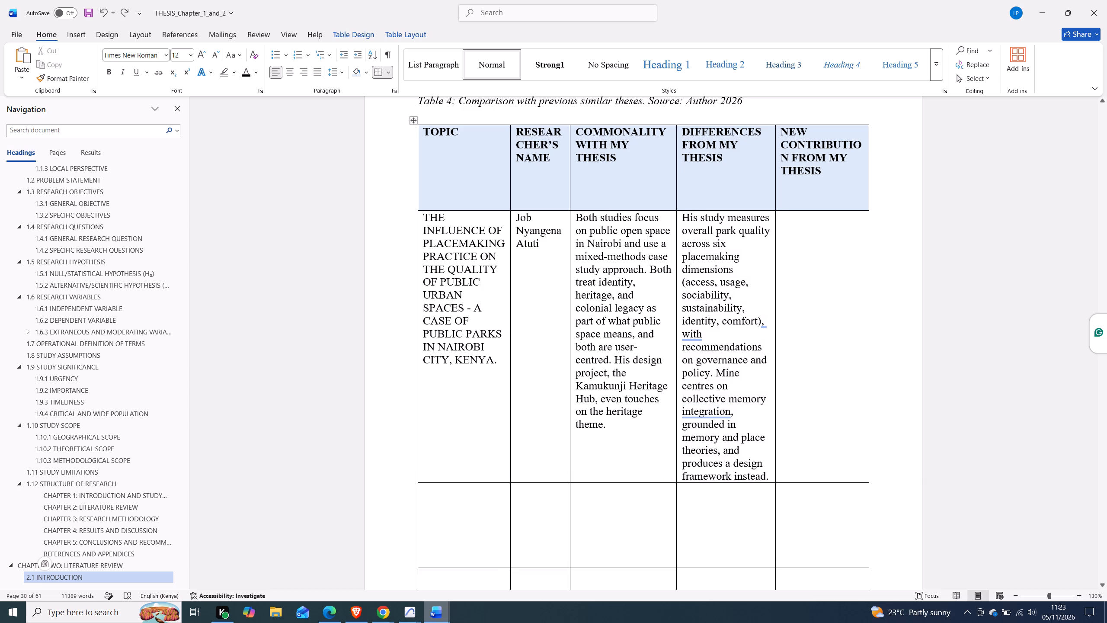
Justify the text of the Commonality cell in the placemaking thesis row.
{"action": "left_click_drag", "start_coordinate": [604, 429], "coordinate": [568, 243]}
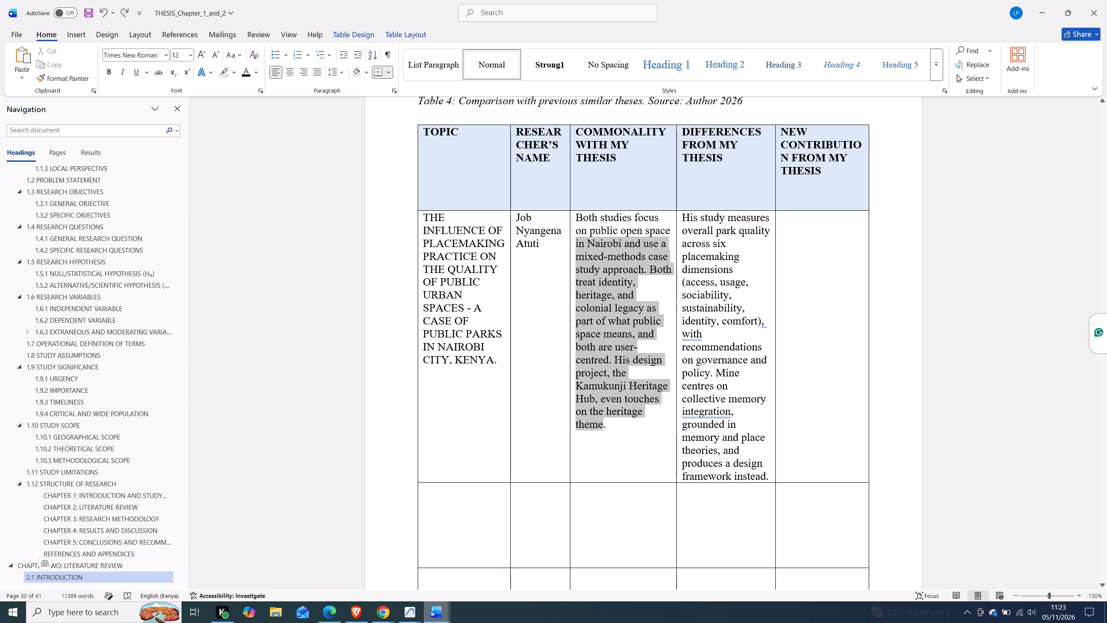
{"action": "left_click_drag", "start_coordinate": [568, 243], "coordinate": [576, 225]}
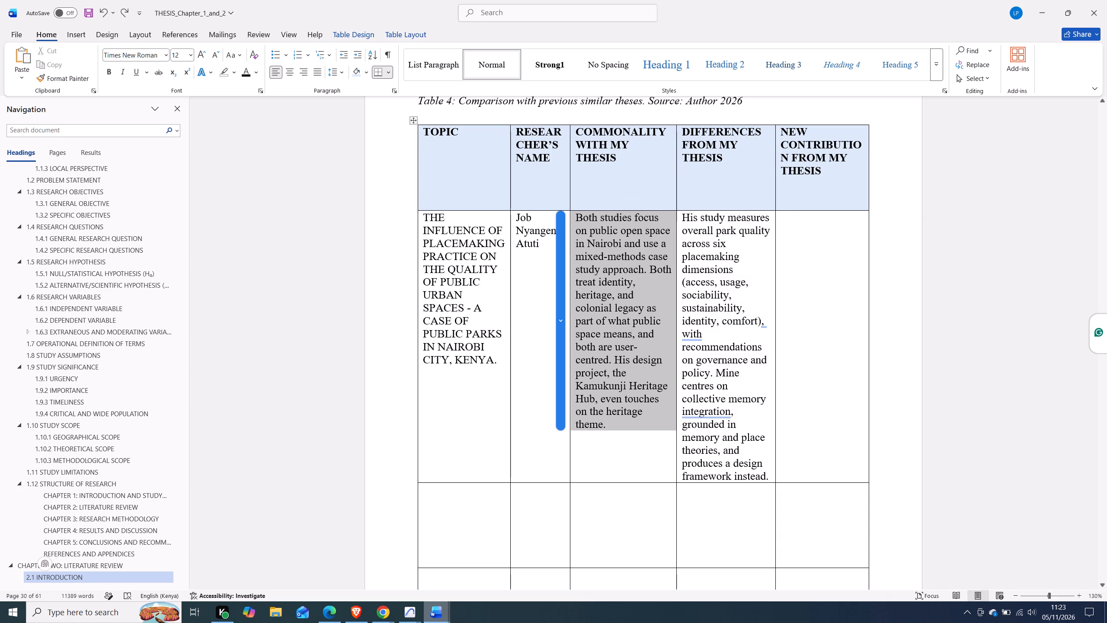
{"action": "left_click", "coordinate": [319, 75]}
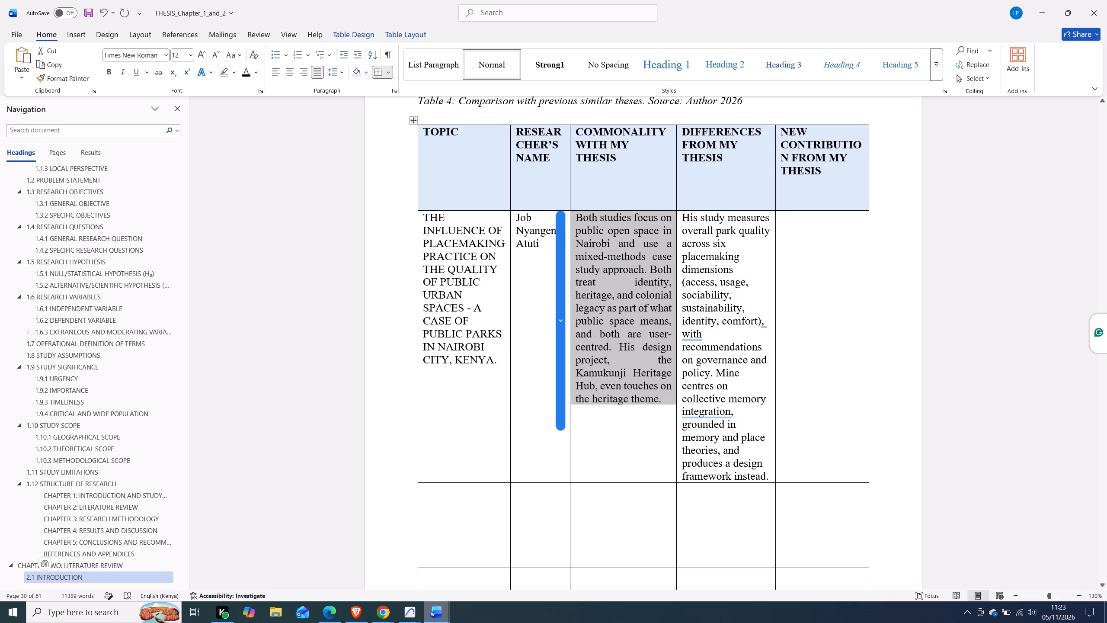
{"action": "left_click", "coordinate": [807, 406]}
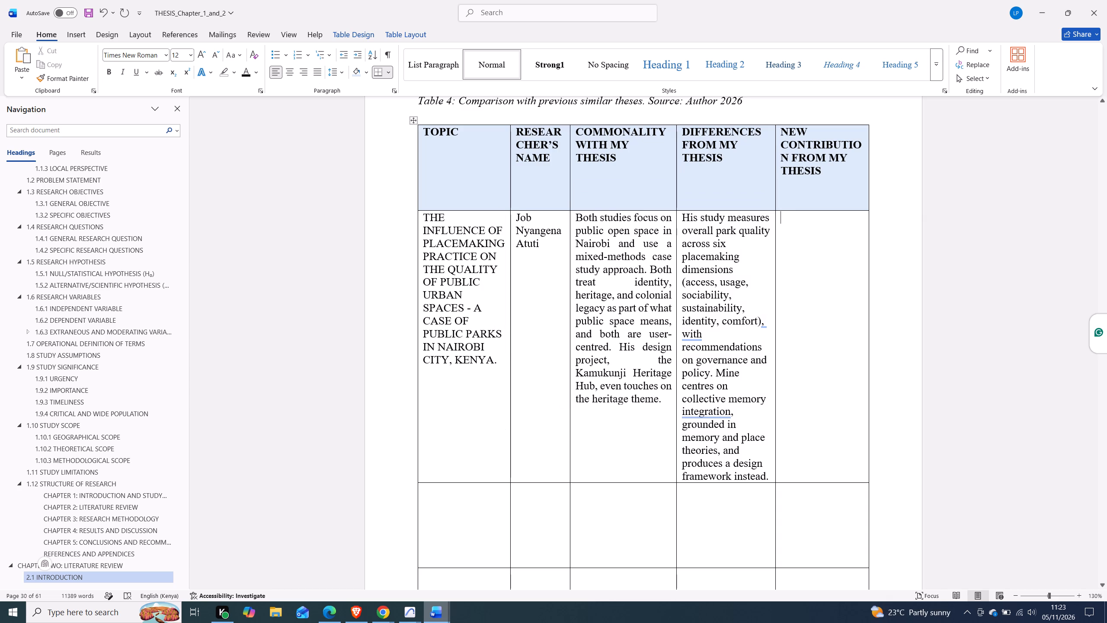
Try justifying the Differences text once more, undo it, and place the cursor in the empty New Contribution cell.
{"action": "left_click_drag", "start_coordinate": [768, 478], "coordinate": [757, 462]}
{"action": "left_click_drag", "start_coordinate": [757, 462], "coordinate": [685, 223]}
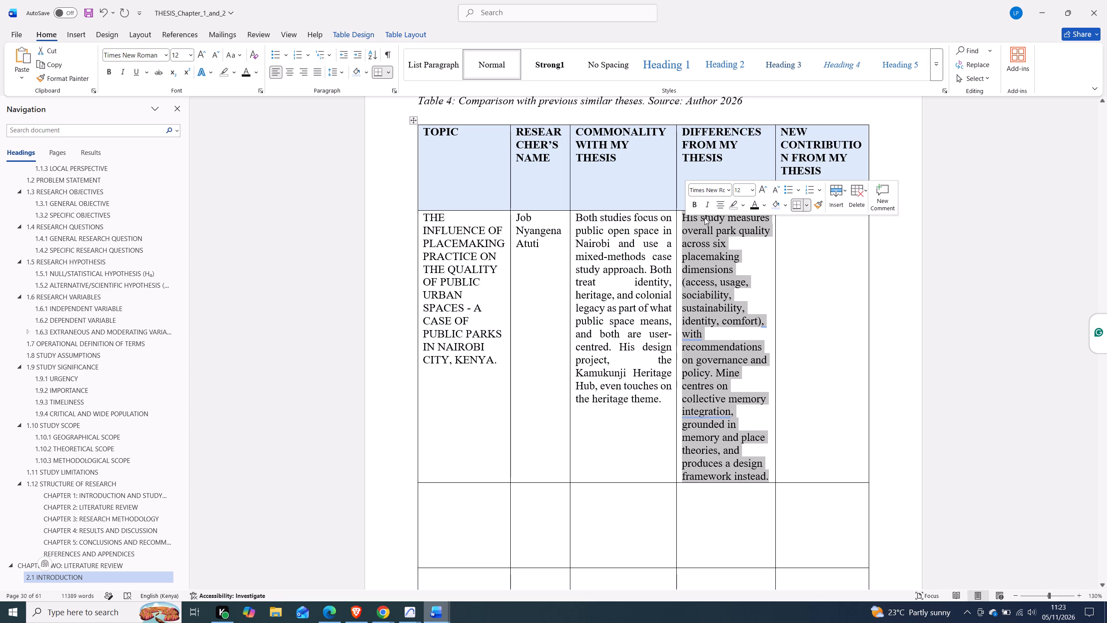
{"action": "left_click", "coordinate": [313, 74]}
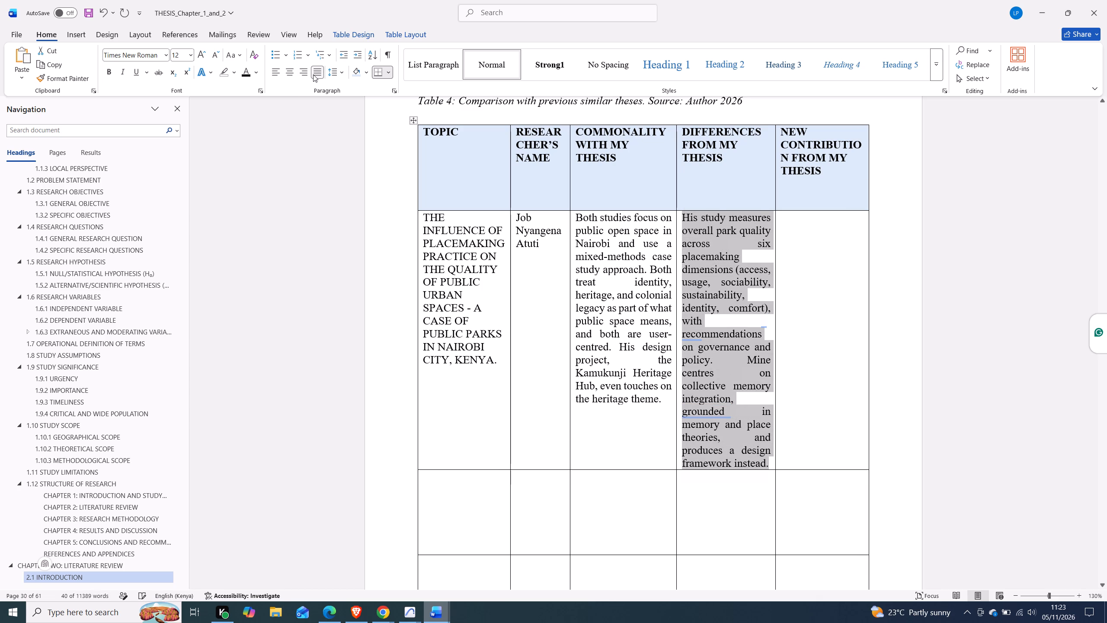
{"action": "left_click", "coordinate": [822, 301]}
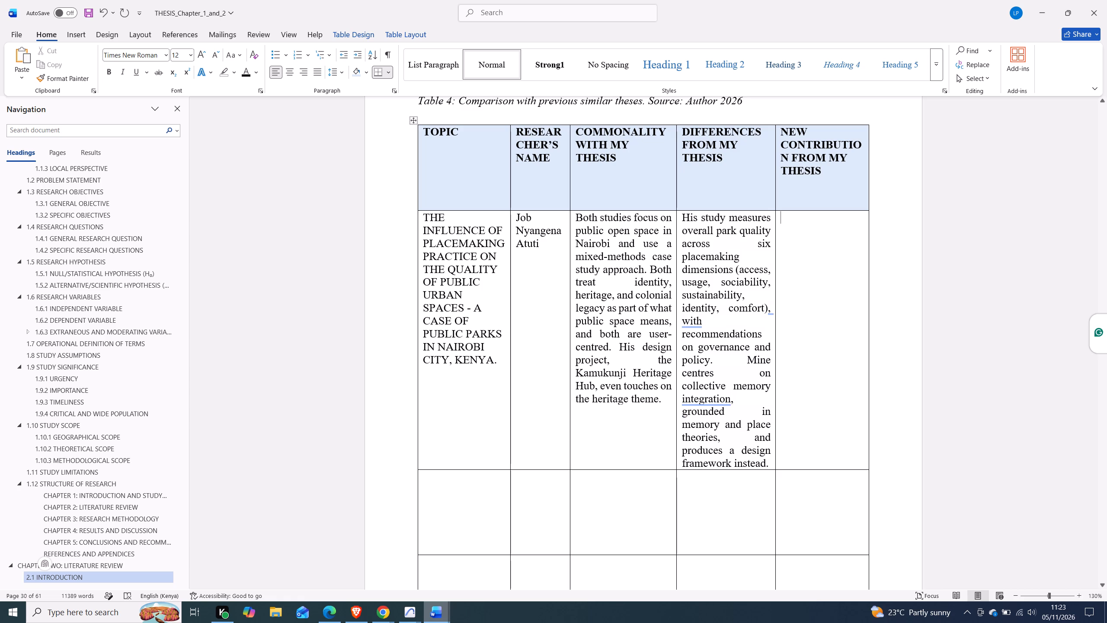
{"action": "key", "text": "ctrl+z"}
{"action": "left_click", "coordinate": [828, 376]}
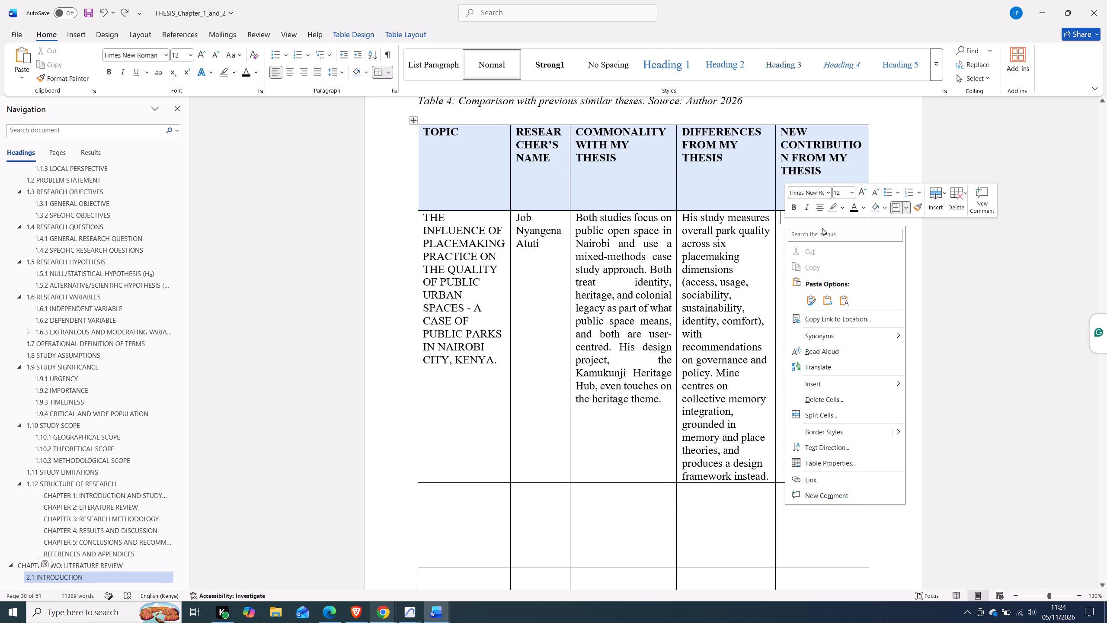
{"action": "left_click", "coordinate": [825, 304]}
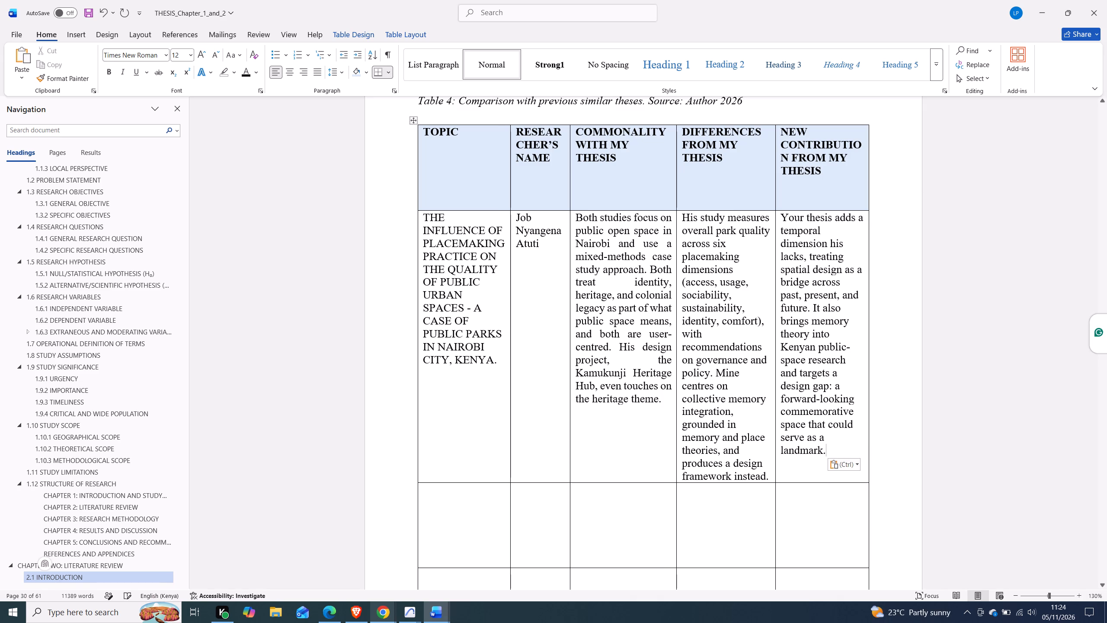
Change "Your" to "My" at the start of the New Contribution cell's text.
{"action": "left_click_drag", "start_coordinate": [804, 216], "coordinate": [783, 216]}
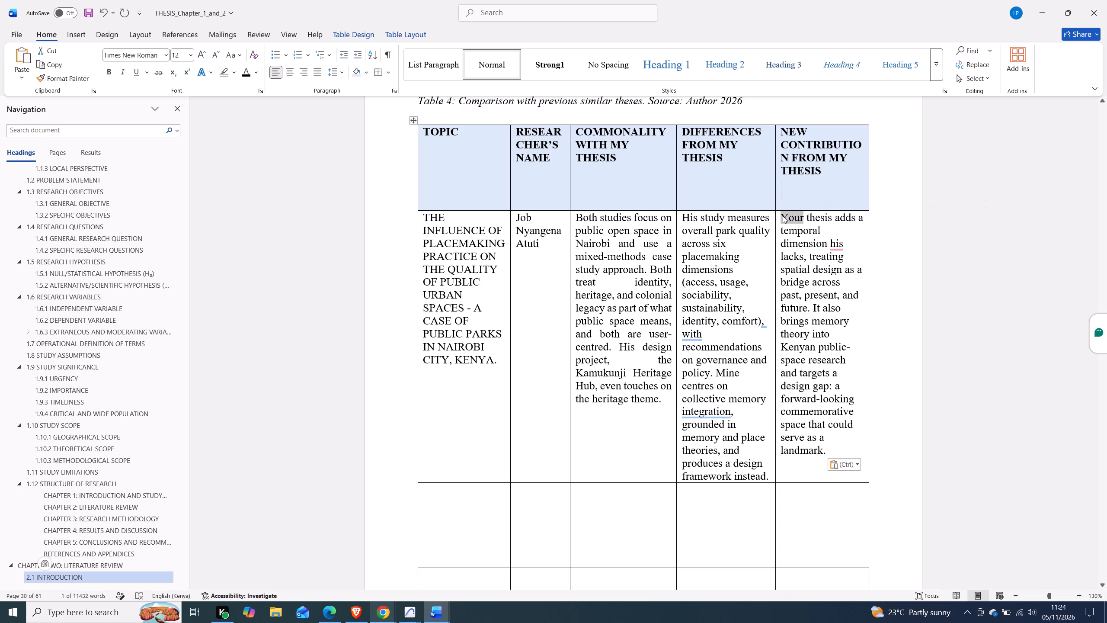
{"action": "key", "text": "shift+m"}
{"action": "key", "text": "y"}
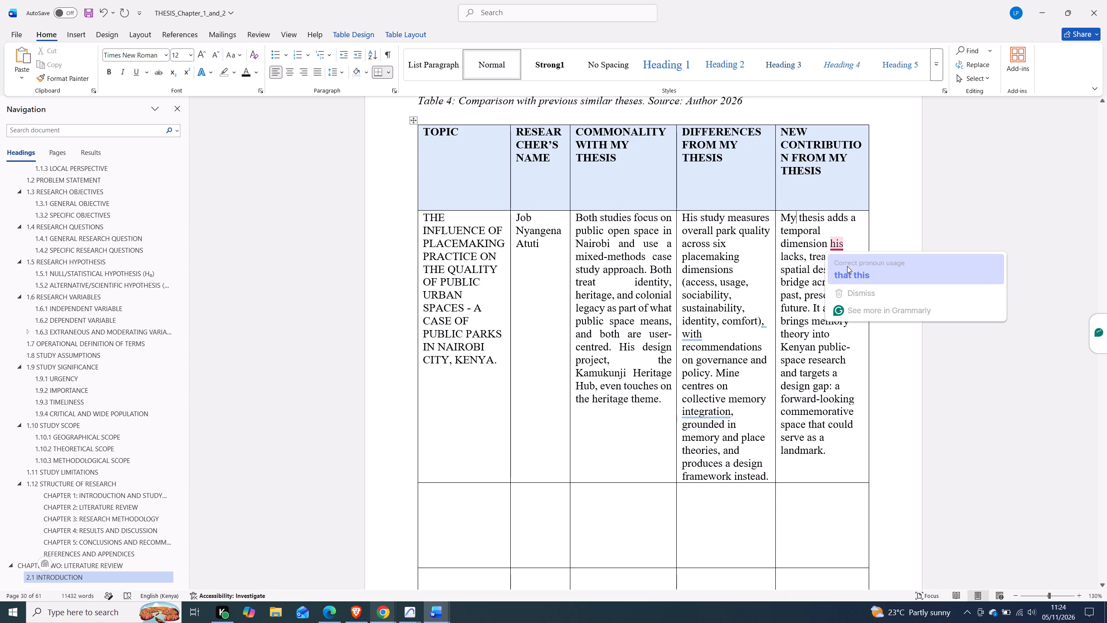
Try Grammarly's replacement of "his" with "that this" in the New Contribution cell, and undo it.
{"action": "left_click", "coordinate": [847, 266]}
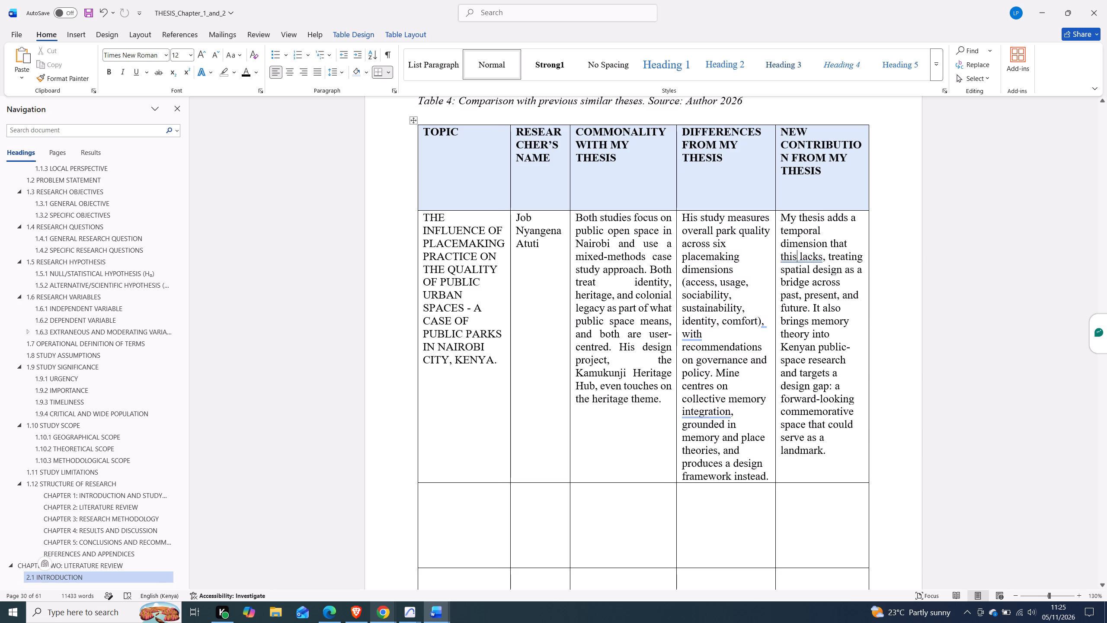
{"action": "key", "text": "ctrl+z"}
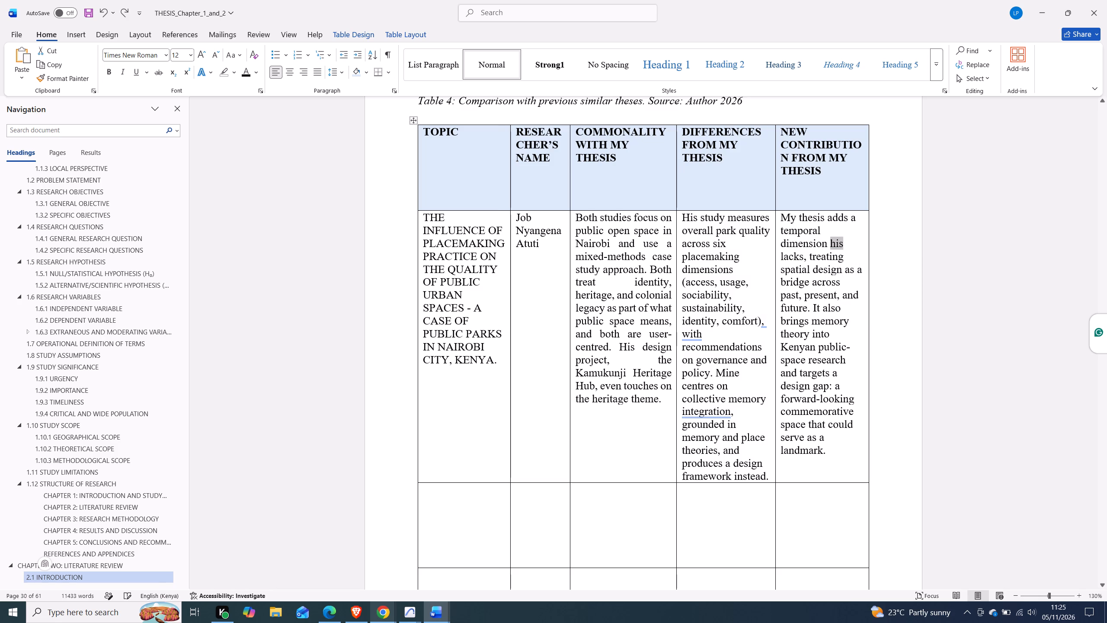
Add a full stop after "temporal dimension" in the New Contribution cell and capitalise the following word as "His".
{"action": "left_click", "coordinate": [815, 245]}
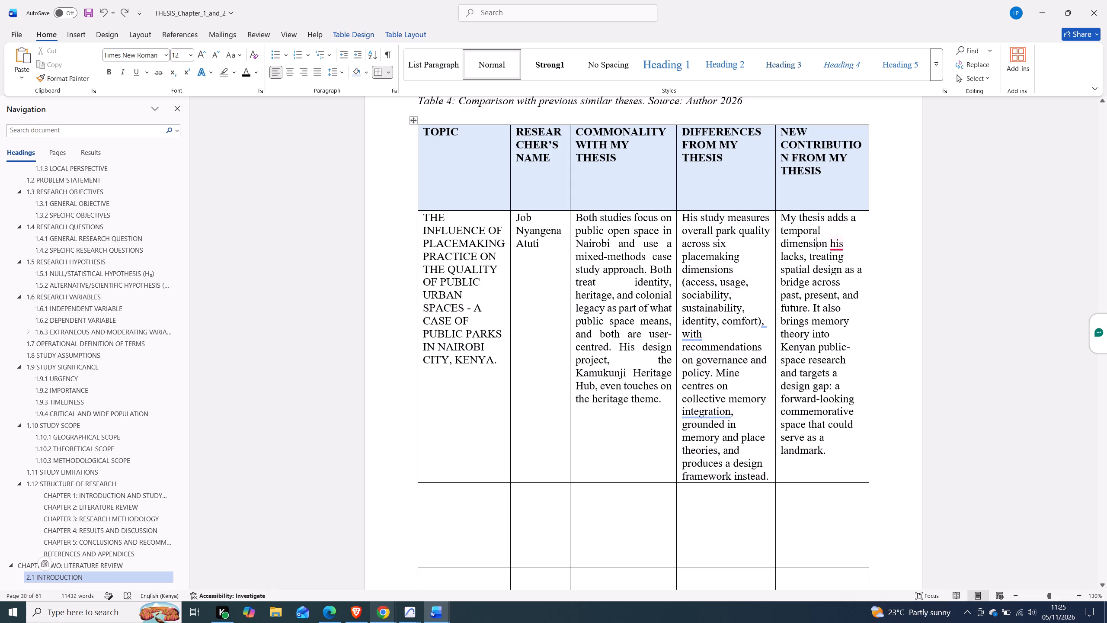
{"action": "left_click", "coordinate": [828, 246]}
{"action": "key", "text": "period"}
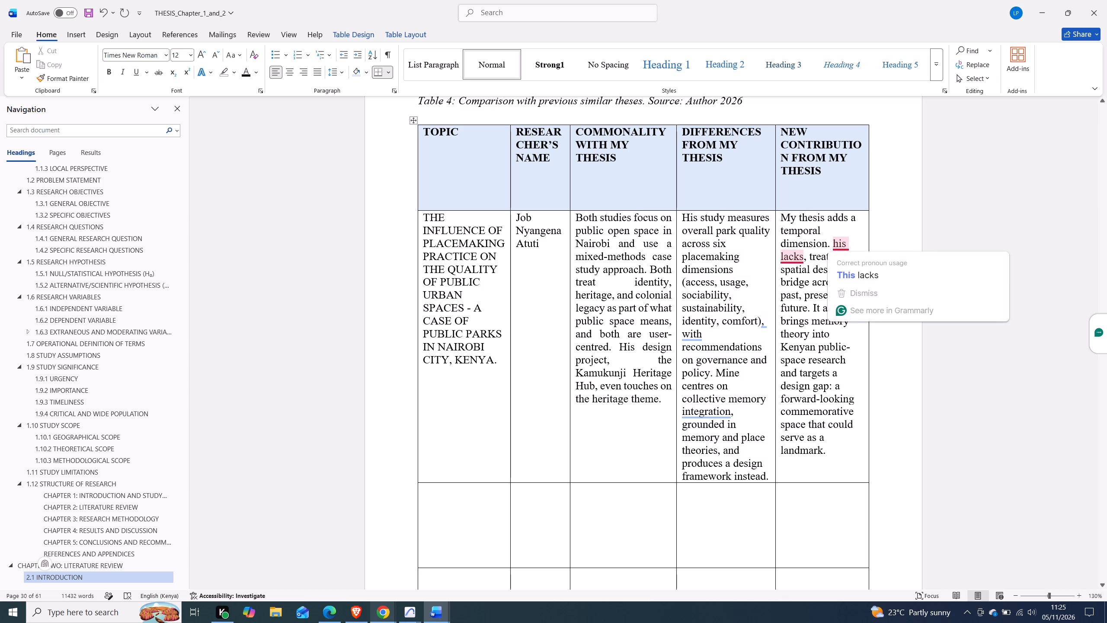
{"action": "left_click", "coordinate": [849, 242]}
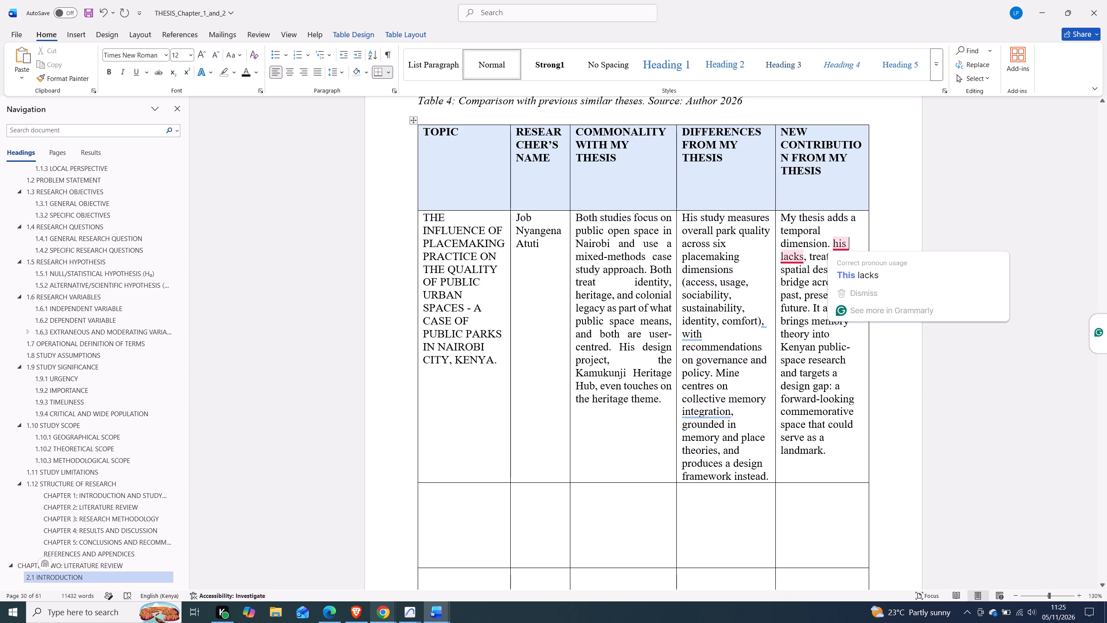
{"action": "left_click", "coordinate": [839, 242]}
{"action": "key", "text": "BackSpace"}
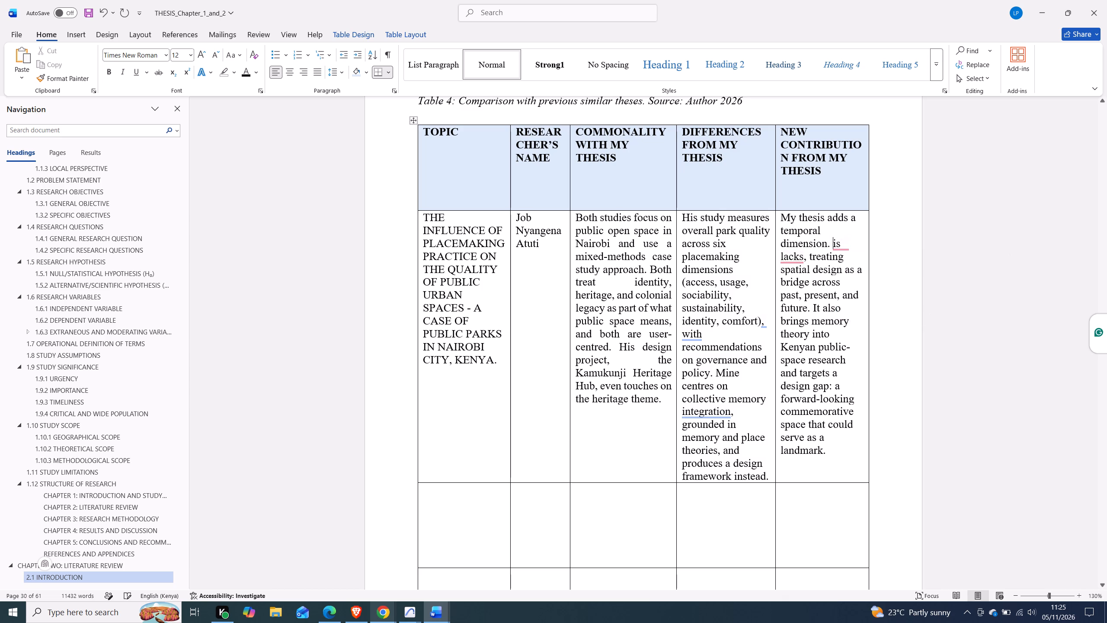
{"action": "key", "text": "shift+h"}
Review the section 2.2 comparison table, from the completed placemaking thesis row to the empty rows continuing on the following page.
{"action": "scroll", "coordinate": [710, 284], "scroll_direction": "up", "scroll_amount": 6}
{"action": "scroll", "coordinate": [710, 284], "scroll_direction": "down", "scroll_amount": 11}
{"action": "scroll", "coordinate": [717, 277], "scroll_direction": "up", "scroll_amount": 6}
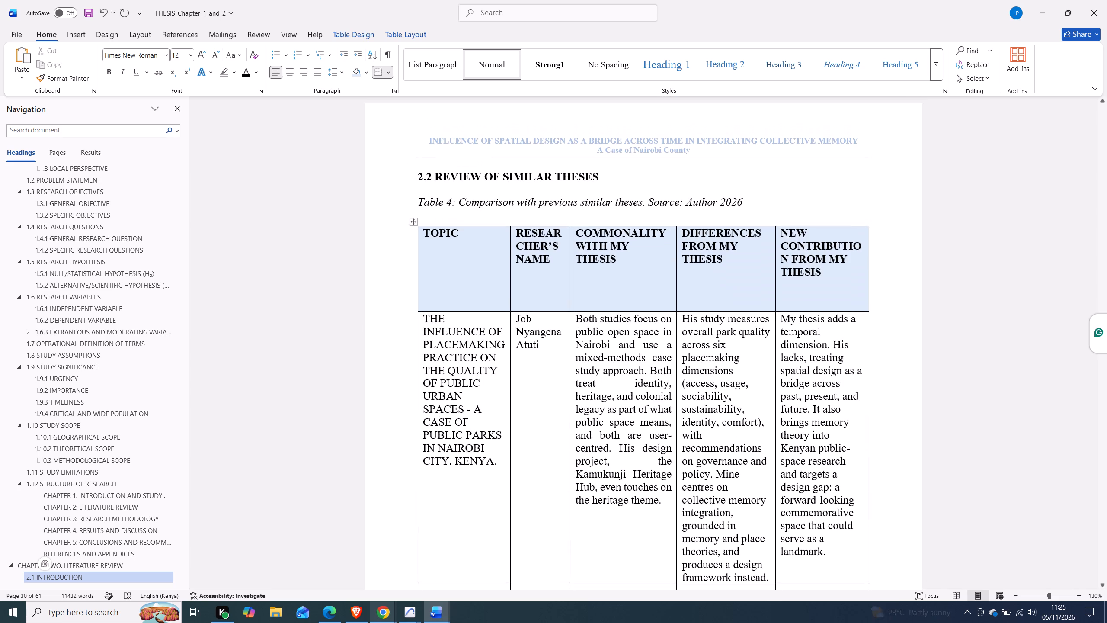
{"action": "scroll", "coordinate": [542, 297], "scroll_direction": "down", "scroll_amount": 2}
{"action": "scroll", "coordinate": [545, 294], "scroll_direction": "up", "scroll_amount": 2}
{"action": "scroll", "coordinate": [548, 291], "scroll_direction": "down", "scroll_amount": 3}
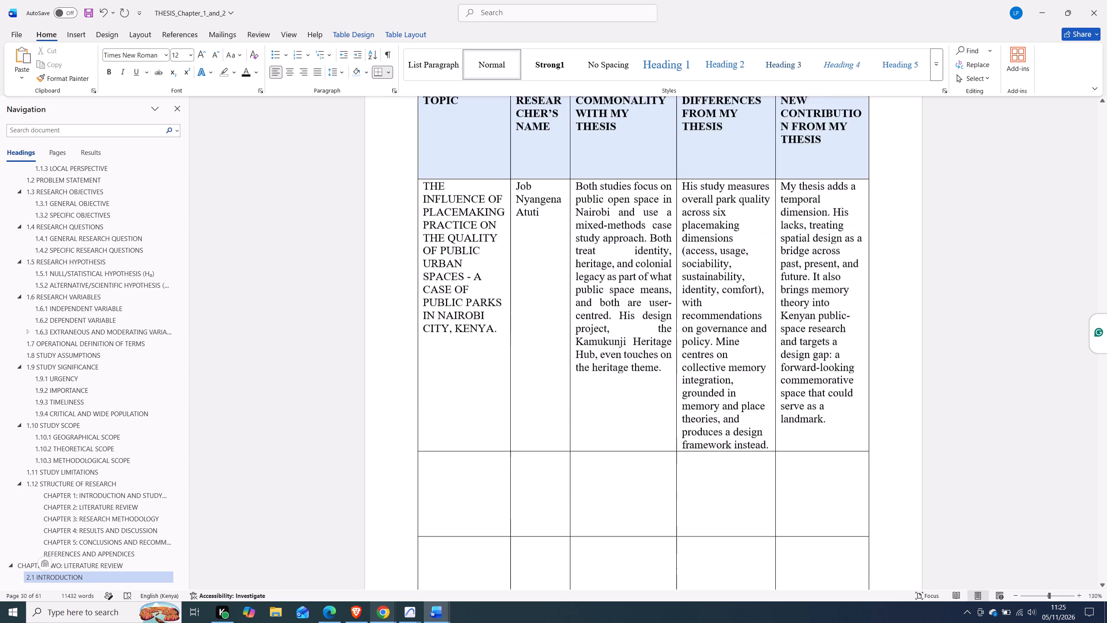
{"action": "scroll", "coordinate": [548, 291], "scroll_direction": "down", "scroll_amount": 5}
{"action": "scroll", "coordinate": [548, 291], "scroll_direction": "up", "scroll_amount": 2}
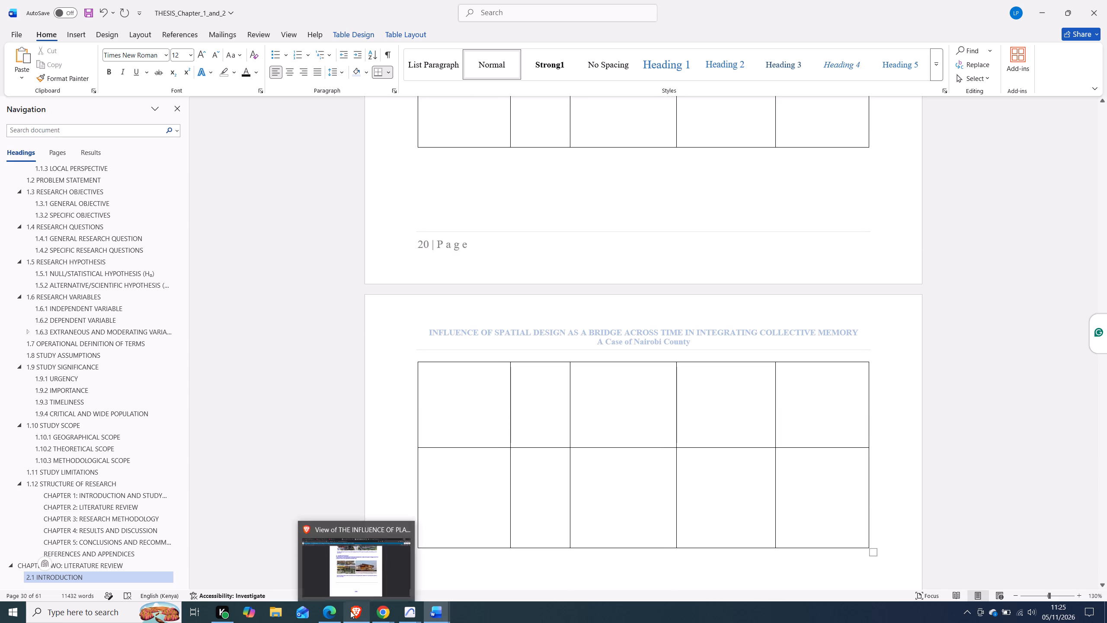
Switch to Brave and go back from the placemaking article to the journal issue's list of theses.
{"action": "left_click", "coordinate": [350, 611]}
{"action": "scroll", "coordinate": [452, 234], "scroll_direction": "up", "scroll_amount": 18}
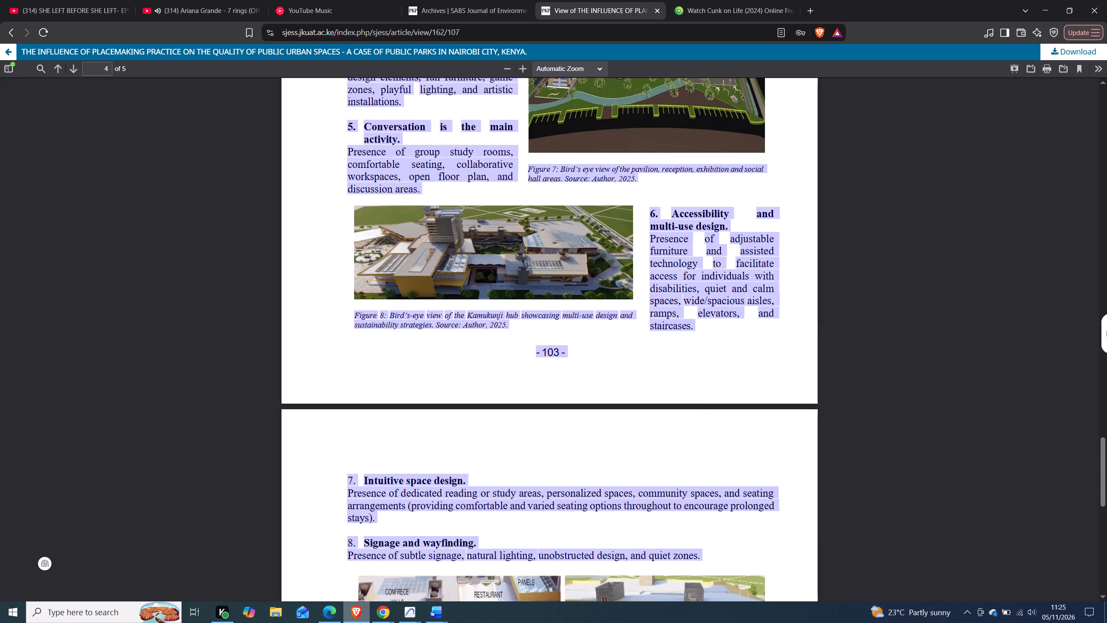
{"action": "scroll", "coordinate": [364, 196], "scroll_direction": "up", "scroll_amount": 2}
{"action": "left_click", "coordinate": [15, 35]}
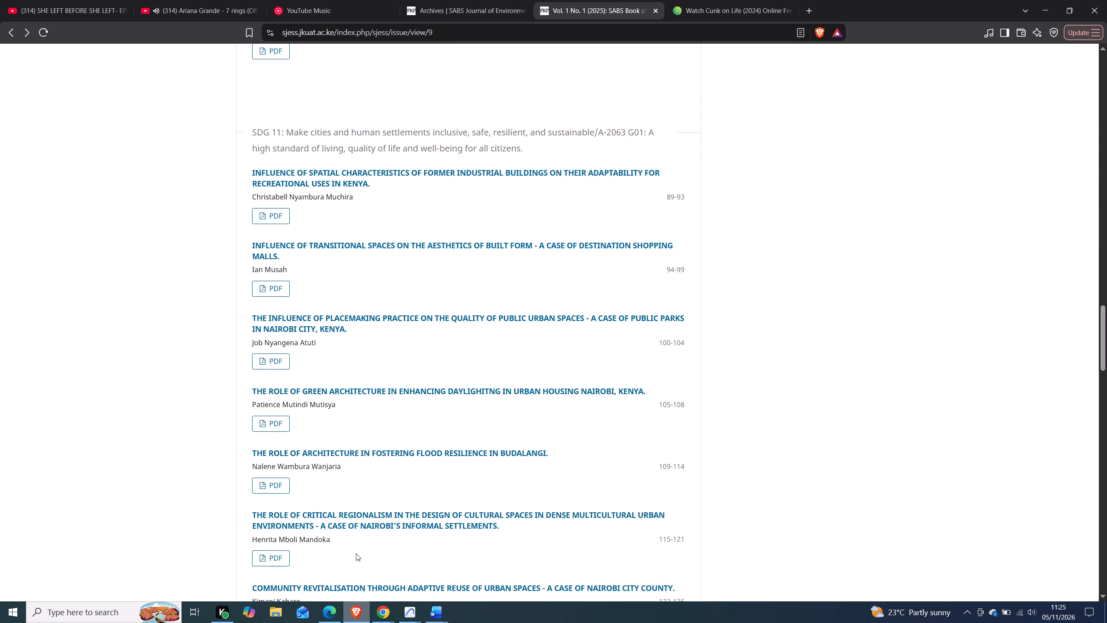
Switch to the YouTube tab playing music and start ABBA's "Dancing Queen" from the recommended videos.
{"action": "left_click", "coordinate": [277, 0]}
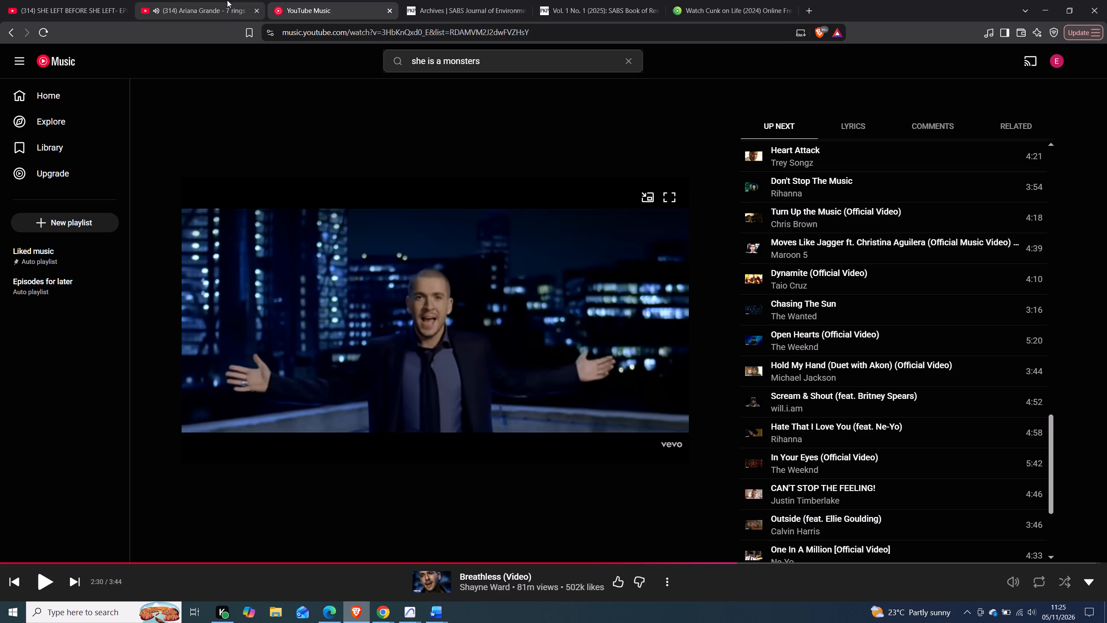
{"action": "left_click", "coordinate": [227, 0]}
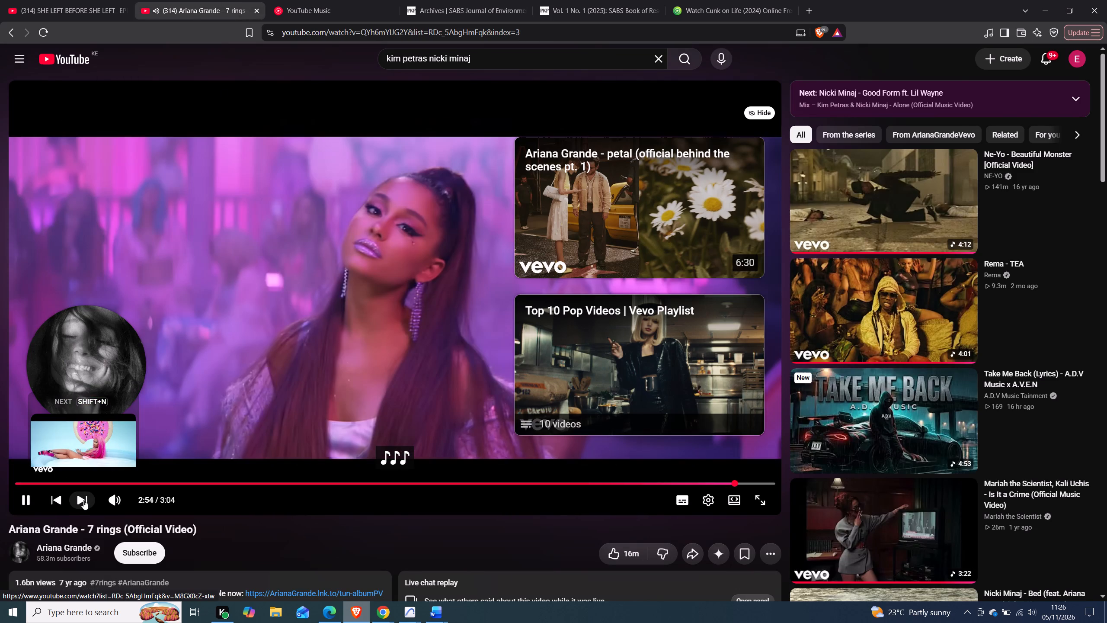
{"action": "scroll", "coordinate": [849, 391], "scroll_direction": "down", "scroll_amount": 3}
{"action": "scroll", "coordinate": [849, 391], "scroll_direction": "up", "scroll_amount": 2}
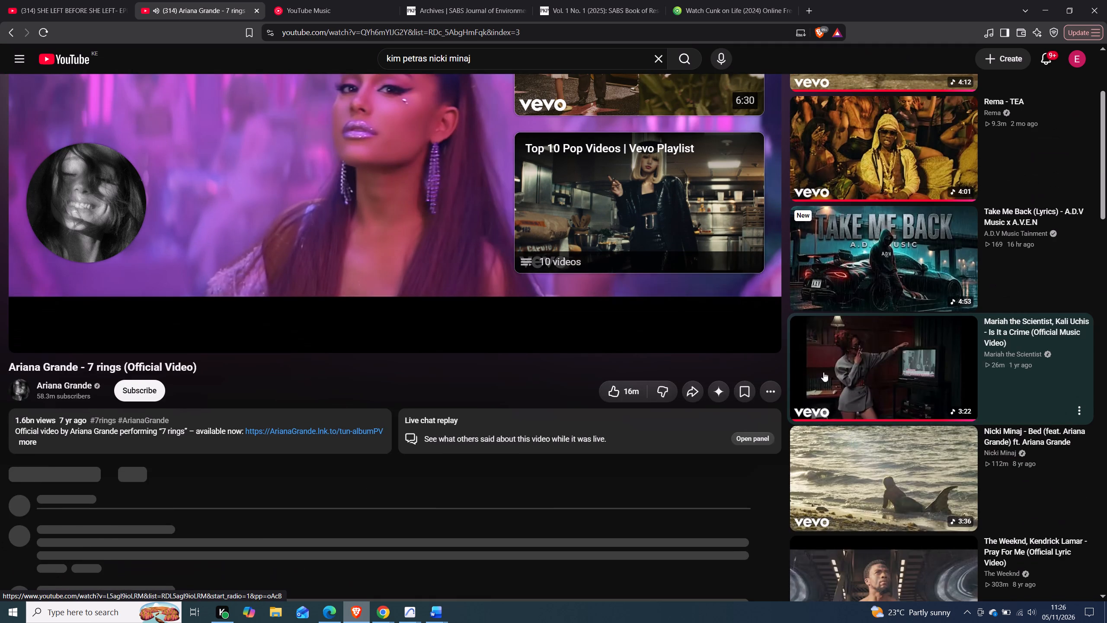
{"action": "scroll", "coordinate": [832, 354], "scroll_direction": "down", "scroll_amount": 5}
{"action": "scroll", "coordinate": [832, 354], "scroll_direction": "up", "scroll_amount": 1}
{"action": "scroll", "coordinate": [853, 269], "scroll_direction": "up", "scroll_amount": 1}
{"action": "scroll", "coordinate": [853, 269], "scroll_direction": "down", "scroll_amount": 3}
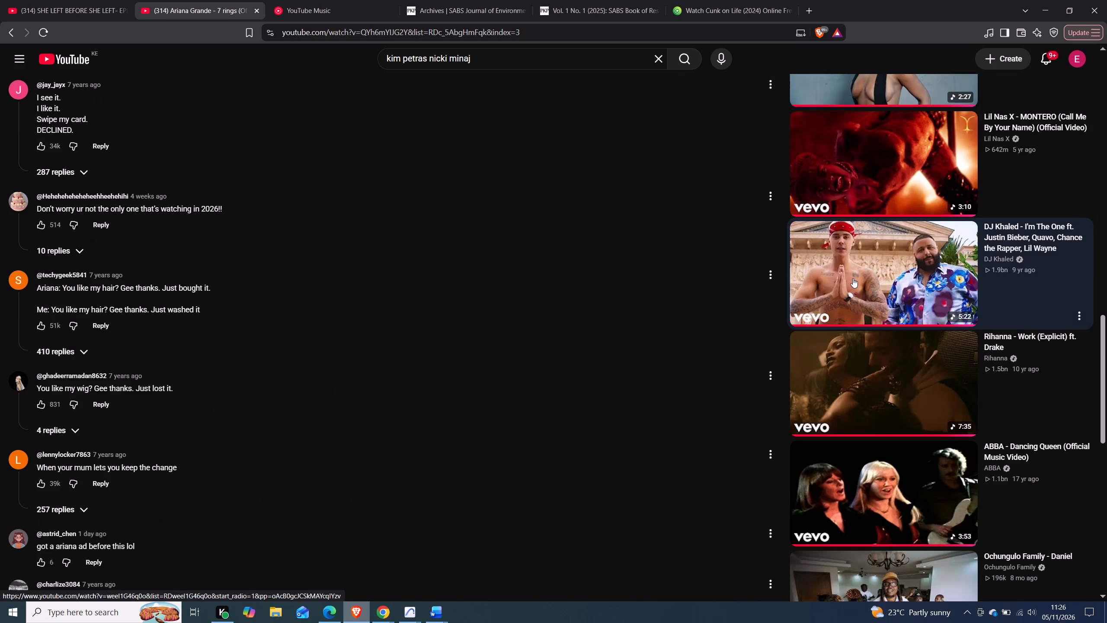
{"action": "scroll", "coordinate": [853, 278], "scroll_direction": "down", "scroll_amount": 2}
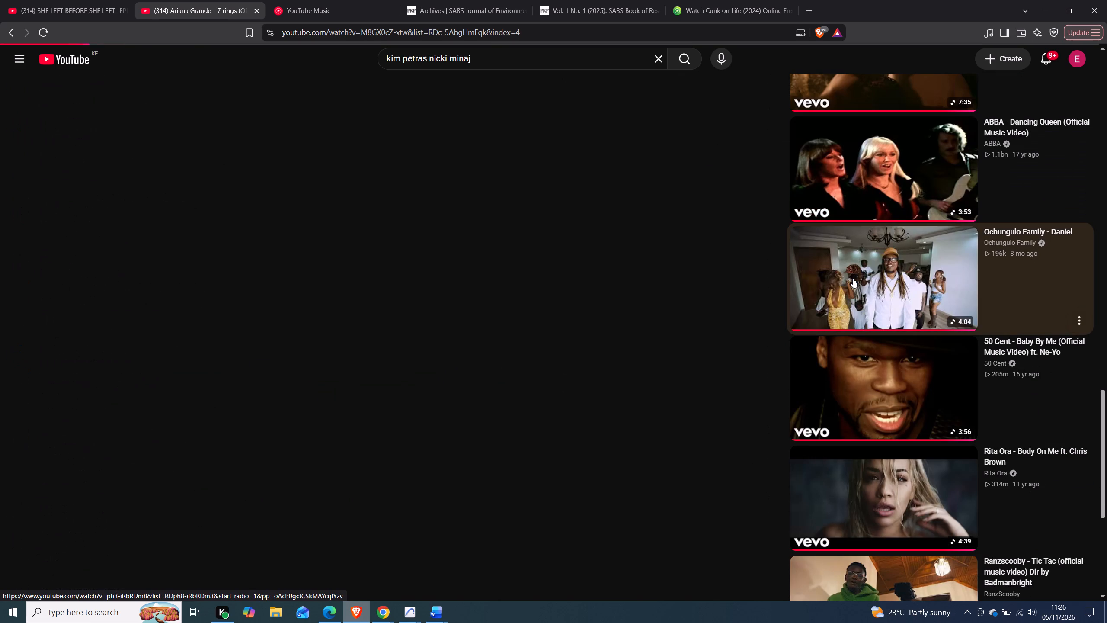
{"action": "left_click", "coordinate": [860, 177]}
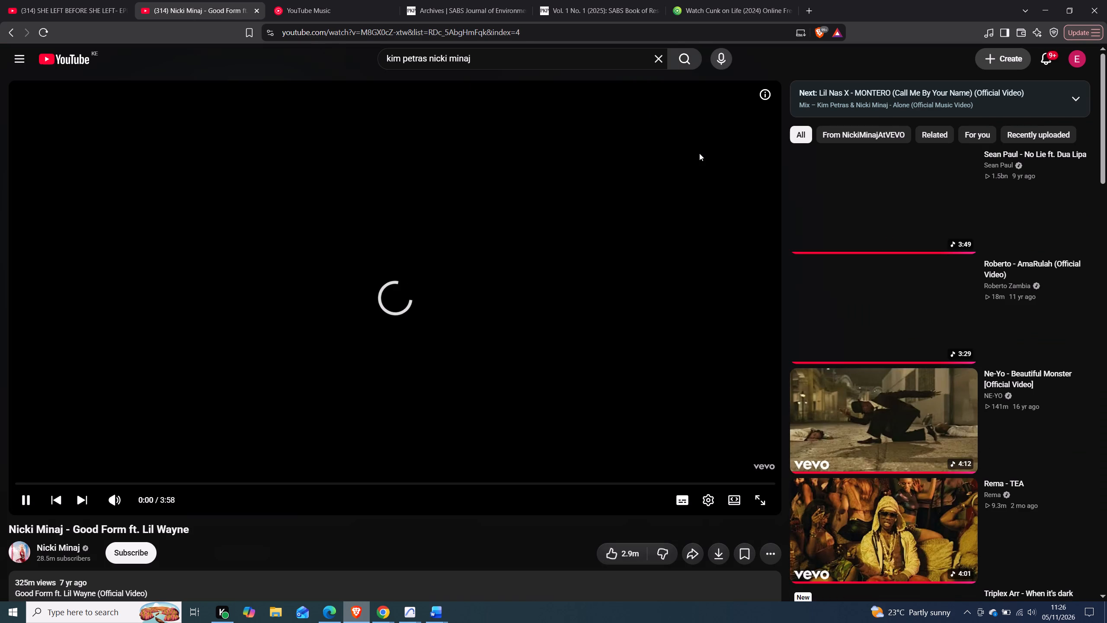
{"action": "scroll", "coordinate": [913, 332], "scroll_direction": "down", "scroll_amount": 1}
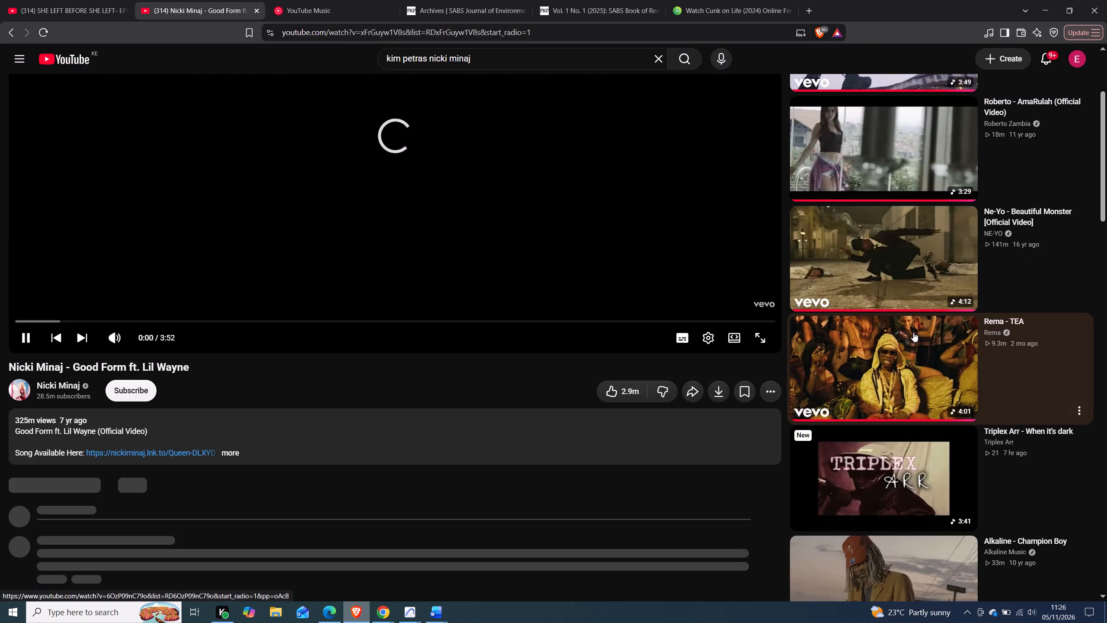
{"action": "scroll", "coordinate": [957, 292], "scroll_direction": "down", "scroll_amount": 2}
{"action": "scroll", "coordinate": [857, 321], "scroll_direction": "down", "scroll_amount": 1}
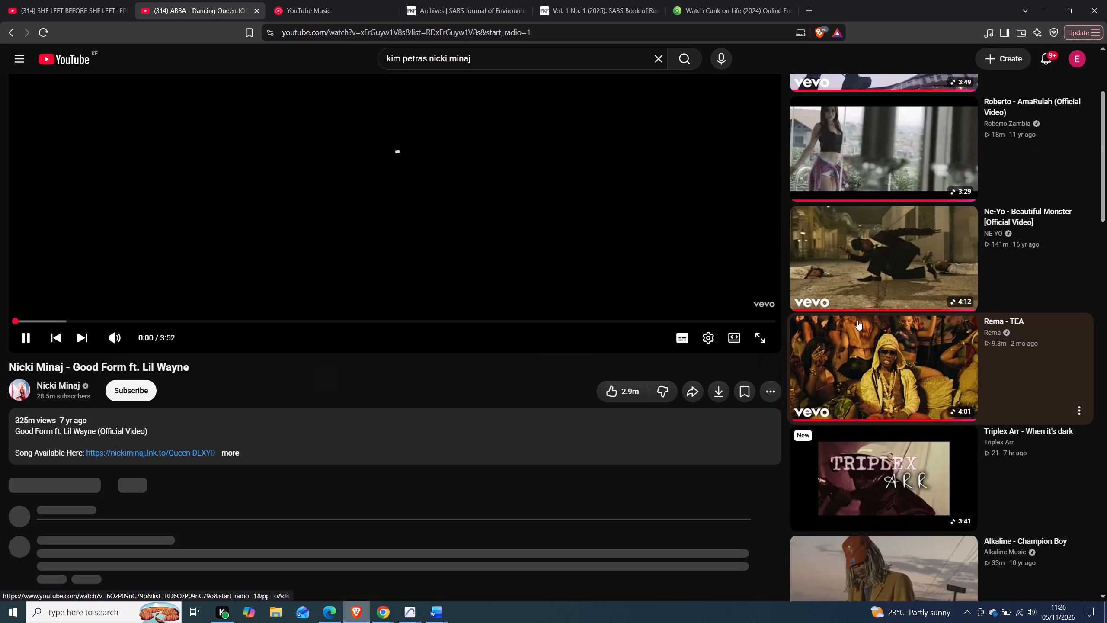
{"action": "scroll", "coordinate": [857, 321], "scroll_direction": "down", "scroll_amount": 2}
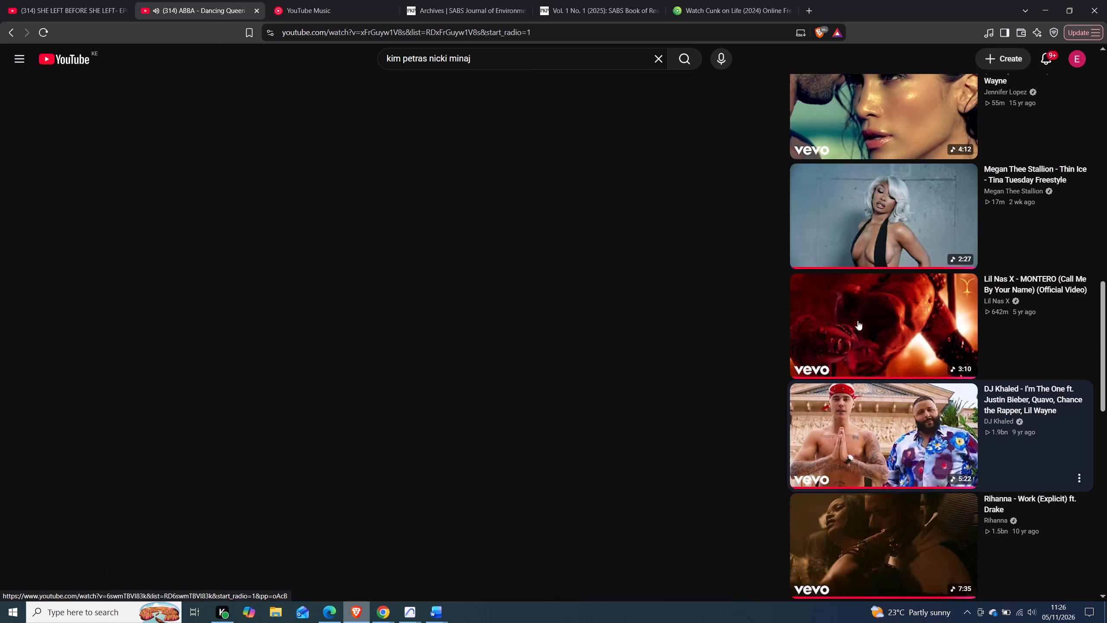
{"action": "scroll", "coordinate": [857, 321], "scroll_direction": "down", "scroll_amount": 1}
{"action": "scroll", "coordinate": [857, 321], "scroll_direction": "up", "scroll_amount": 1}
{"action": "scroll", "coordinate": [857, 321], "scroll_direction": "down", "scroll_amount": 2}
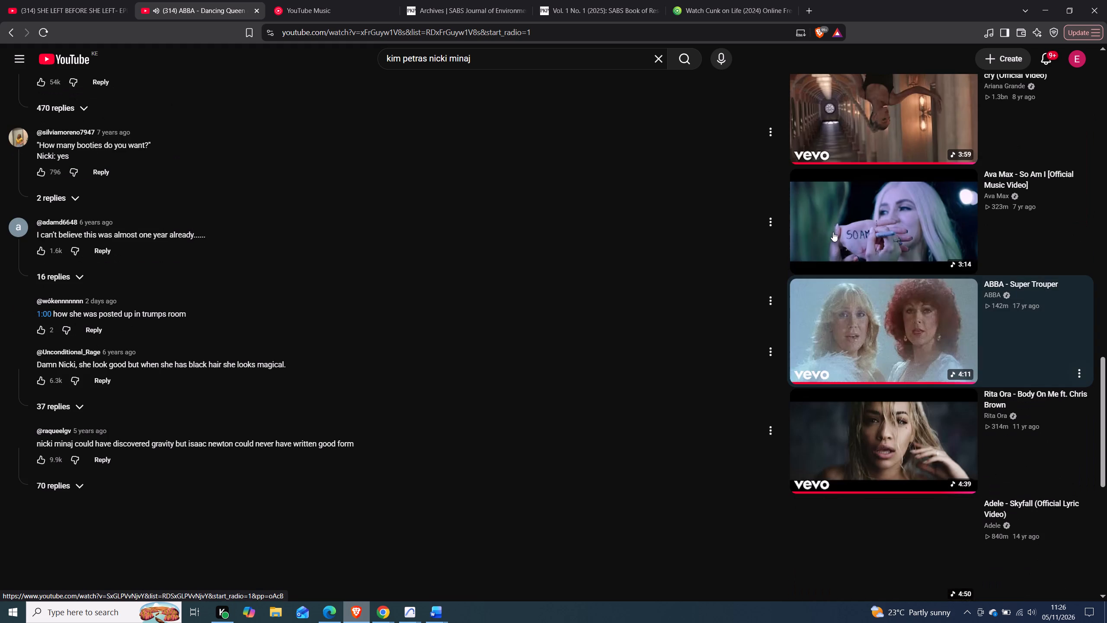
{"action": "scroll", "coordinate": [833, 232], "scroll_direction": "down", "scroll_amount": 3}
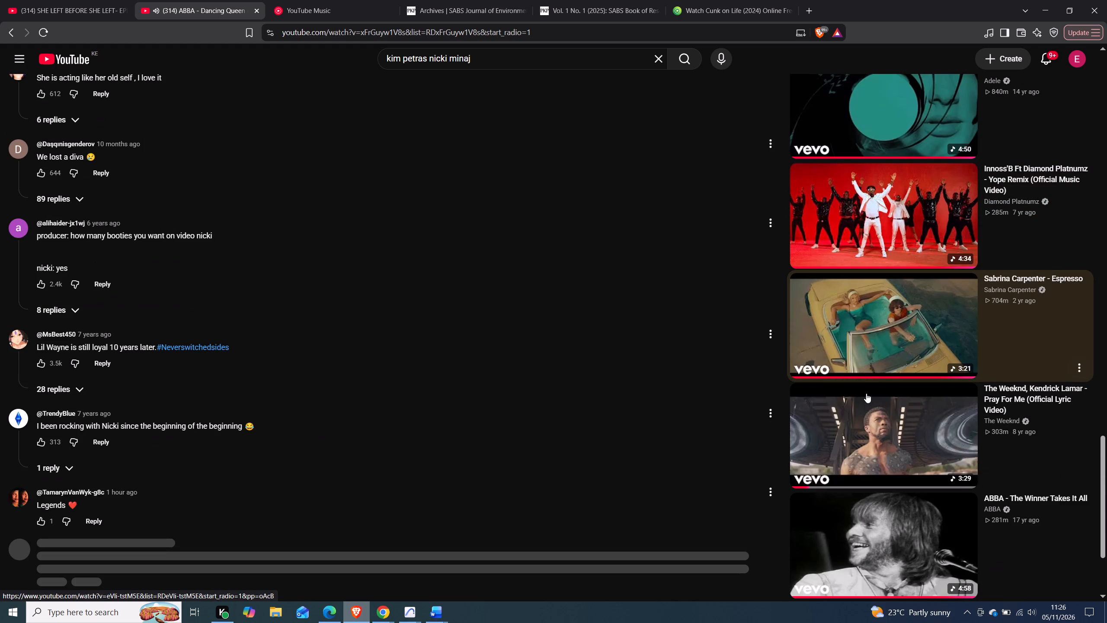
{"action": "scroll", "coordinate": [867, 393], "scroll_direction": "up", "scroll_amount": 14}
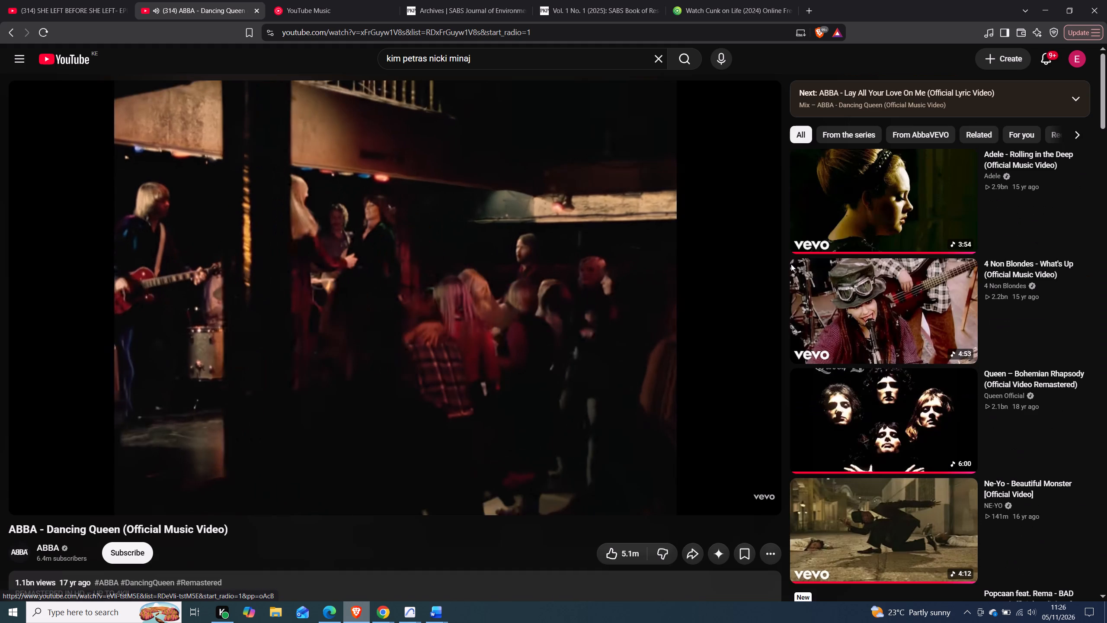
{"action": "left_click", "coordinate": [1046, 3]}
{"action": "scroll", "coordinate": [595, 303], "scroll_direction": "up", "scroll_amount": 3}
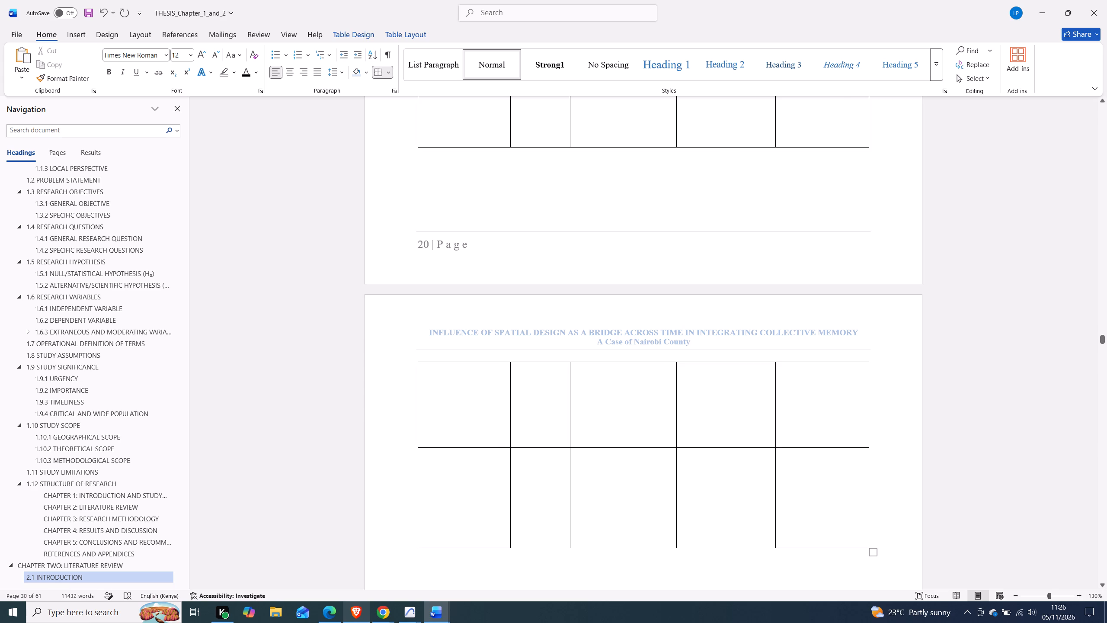
Switch to the journal issue tab in Brave and look through the SDG 11 thesis titles down to the start of the SDG 13 section.
{"action": "left_click", "coordinate": [355, 613]}
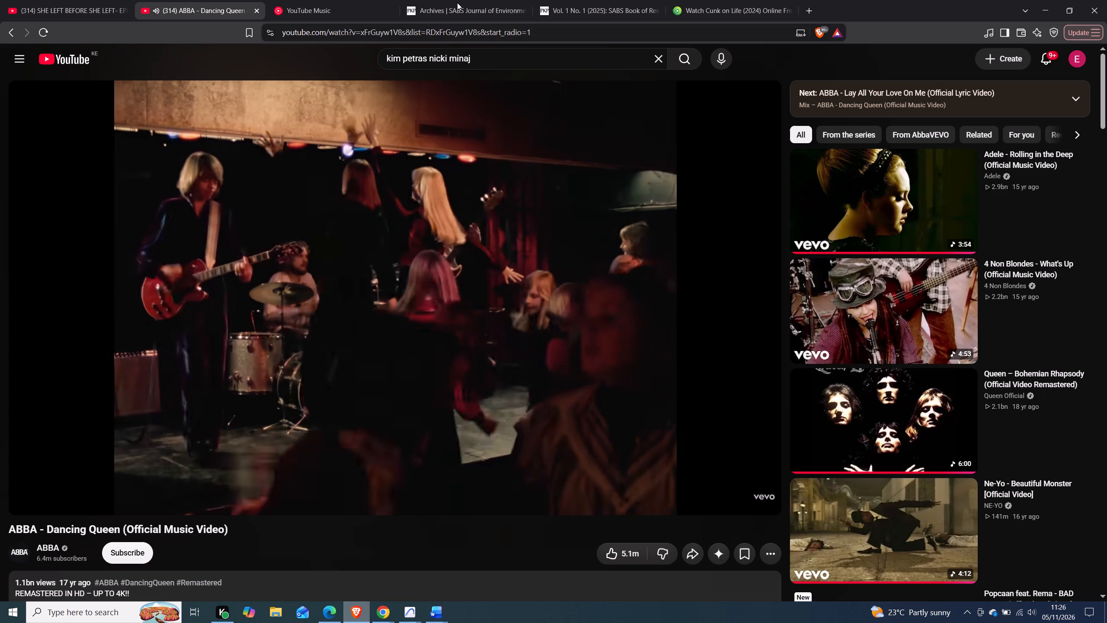
{"action": "left_click", "coordinate": [486, 0]}
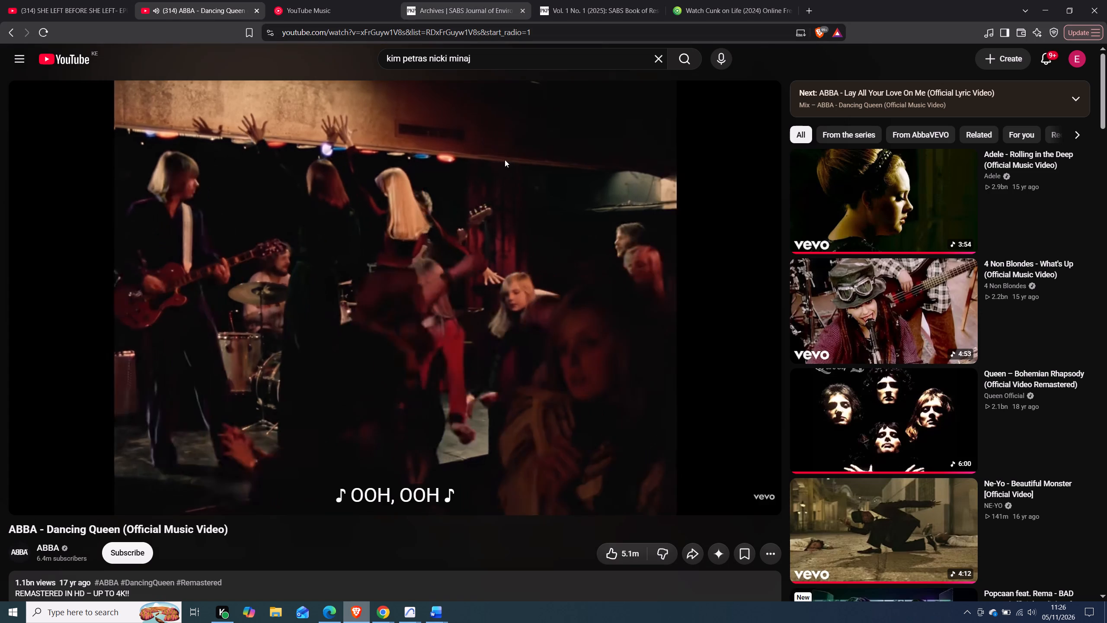
{"action": "left_click", "coordinate": [590, 2]}
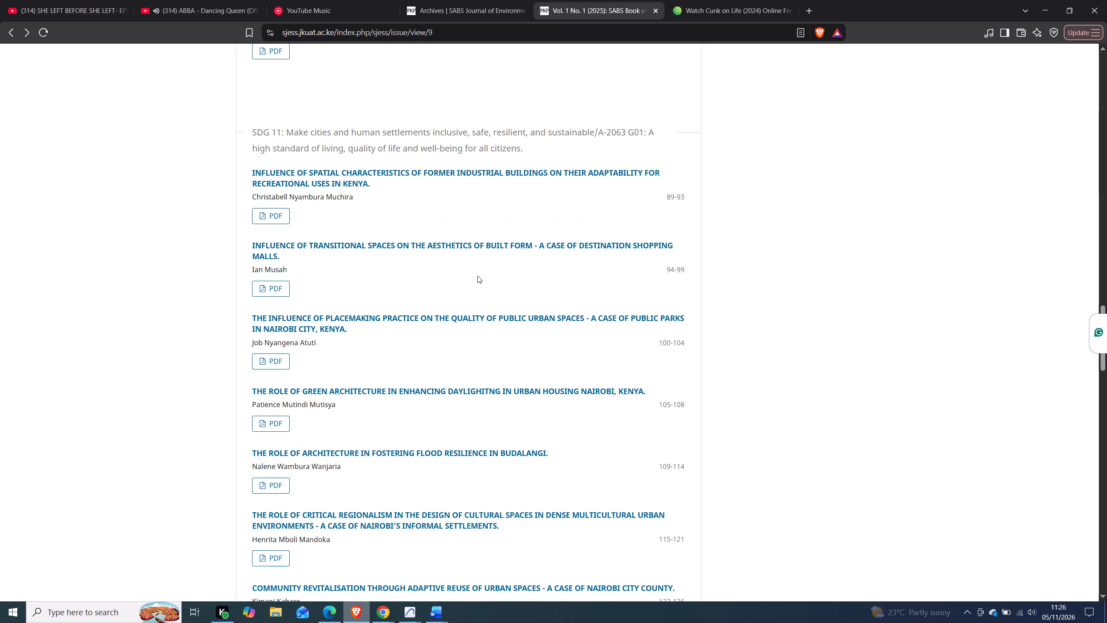
{"action": "scroll", "coordinate": [477, 276], "scroll_direction": "down", "scroll_amount": 2}
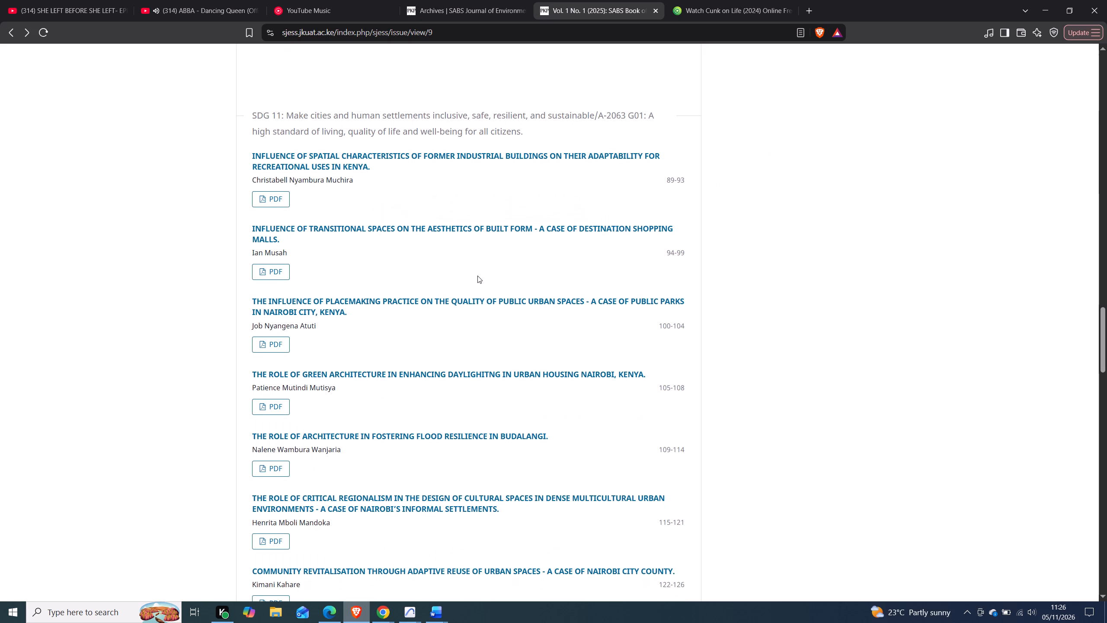
{"action": "scroll", "coordinate": [477, 276], "scroll_direction": "down", "scroll_amount": 3}
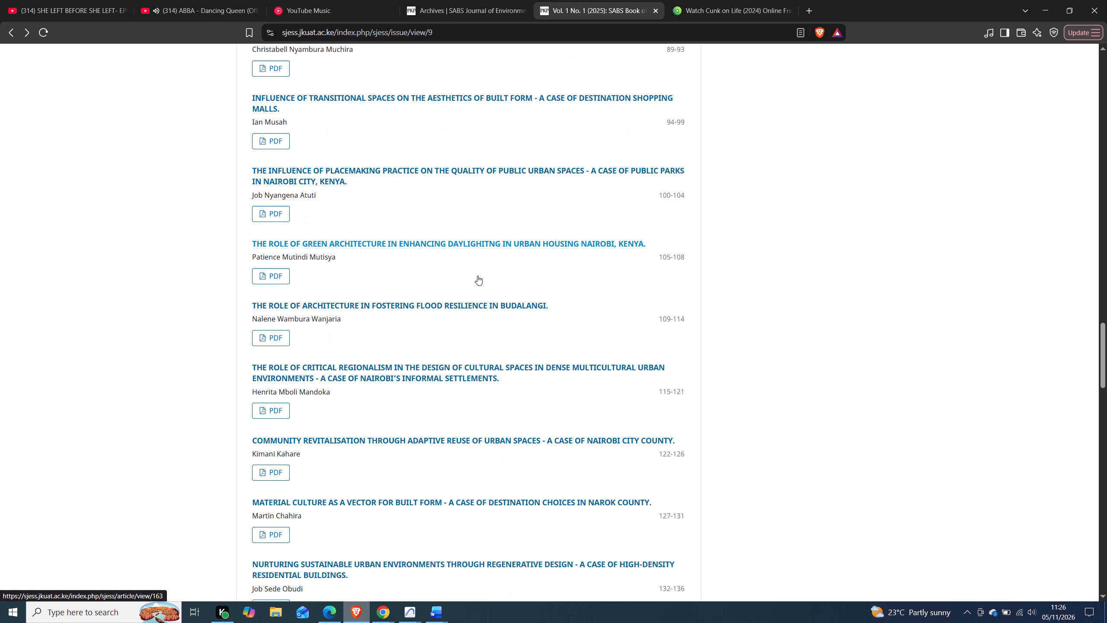
{"action": "scroll", "coordinate": [477, 276], "scroll_direction": "down", "scroll_amount": 1}
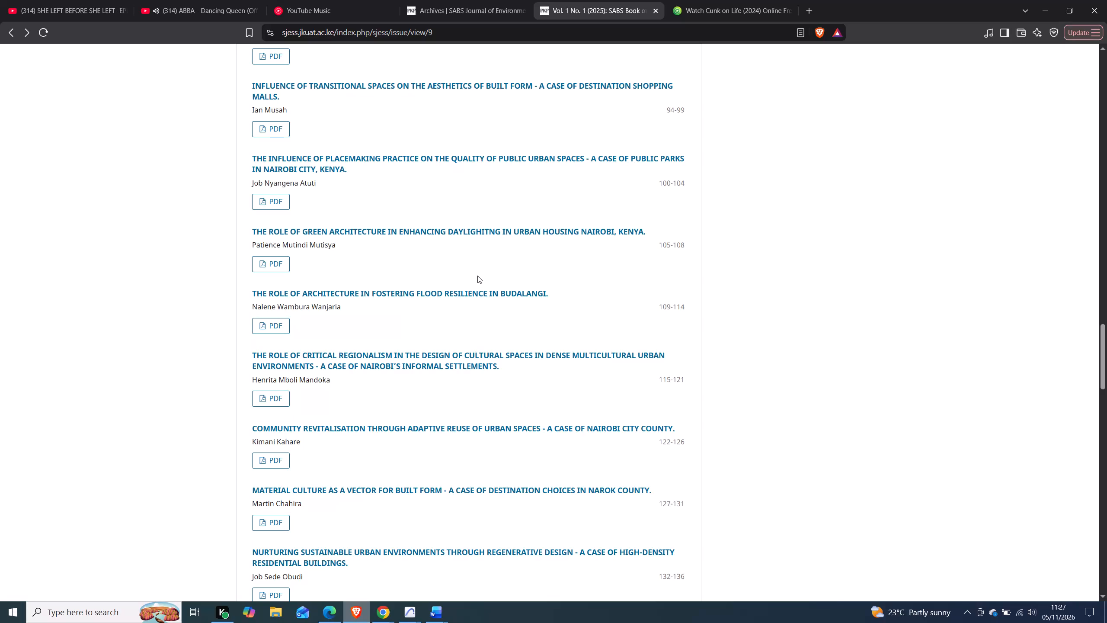
{"action": "scroll", "coordinate": [452, 317], "scroll_direction": "down", "scroll_amount": 1}
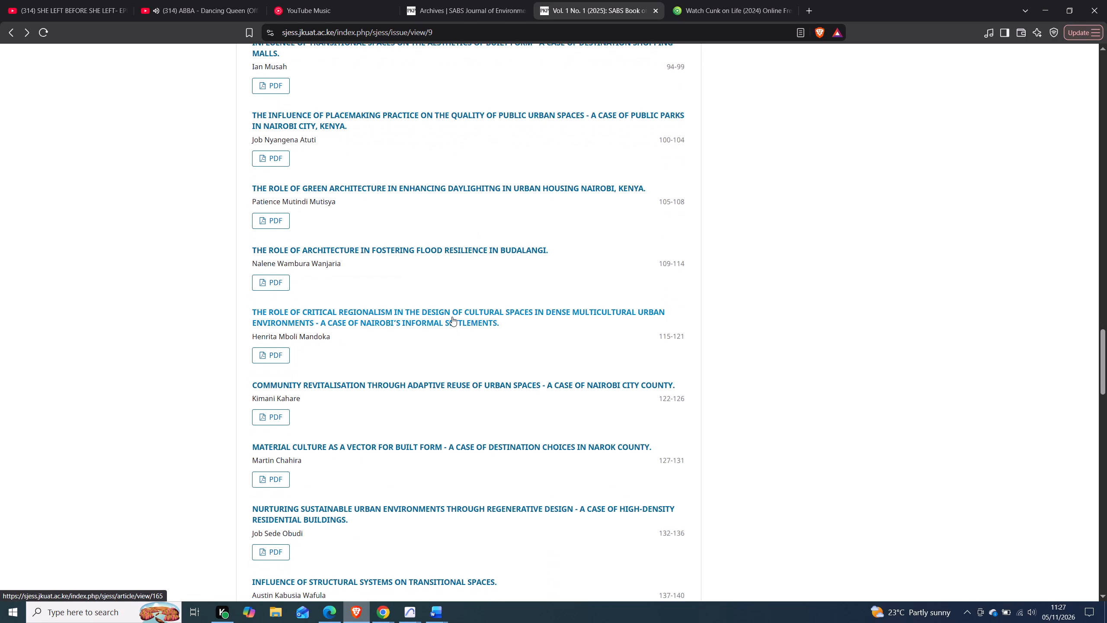
{"action": "scroll", "coordinate": [452, 317], "scroll_direction": "down", "scroll_amount": 5}
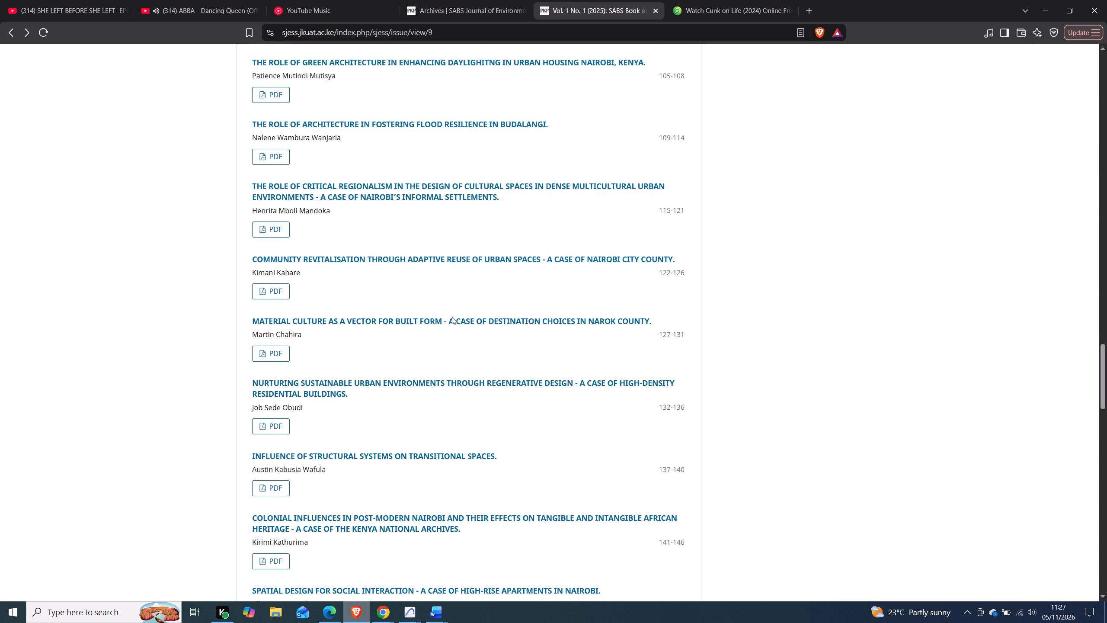
{"action": "scroll", "coordinate": [452, 317], "scroll_direction": "down", "scroll_amount": 2}
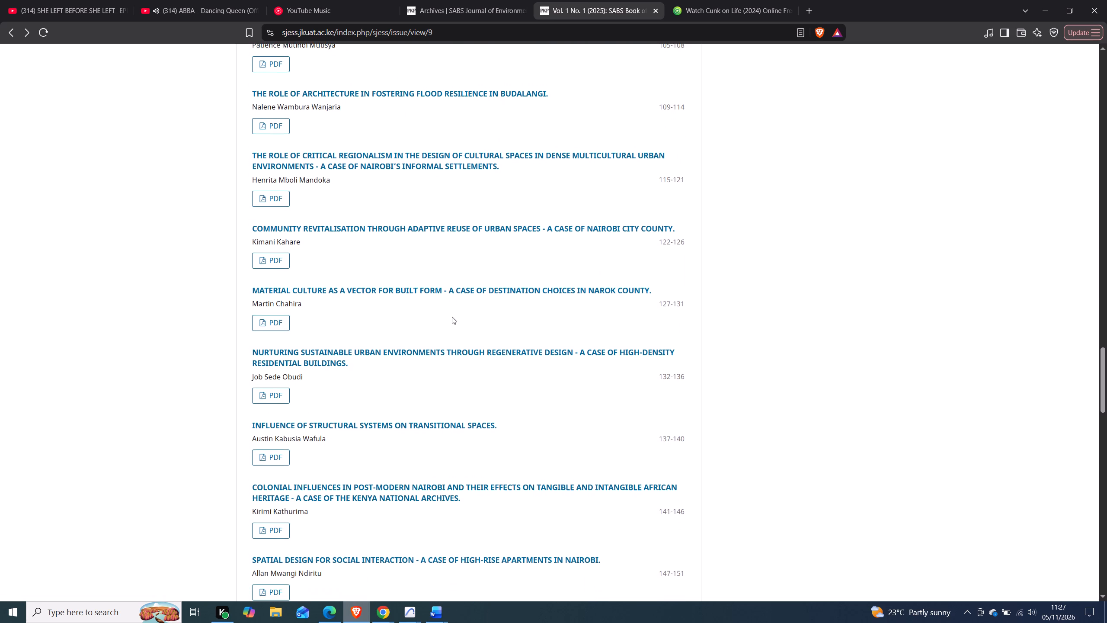
{"action": "scroll", "coordinate": [452, 317], "scroll_direction": "down", "scroll_amount": 3}
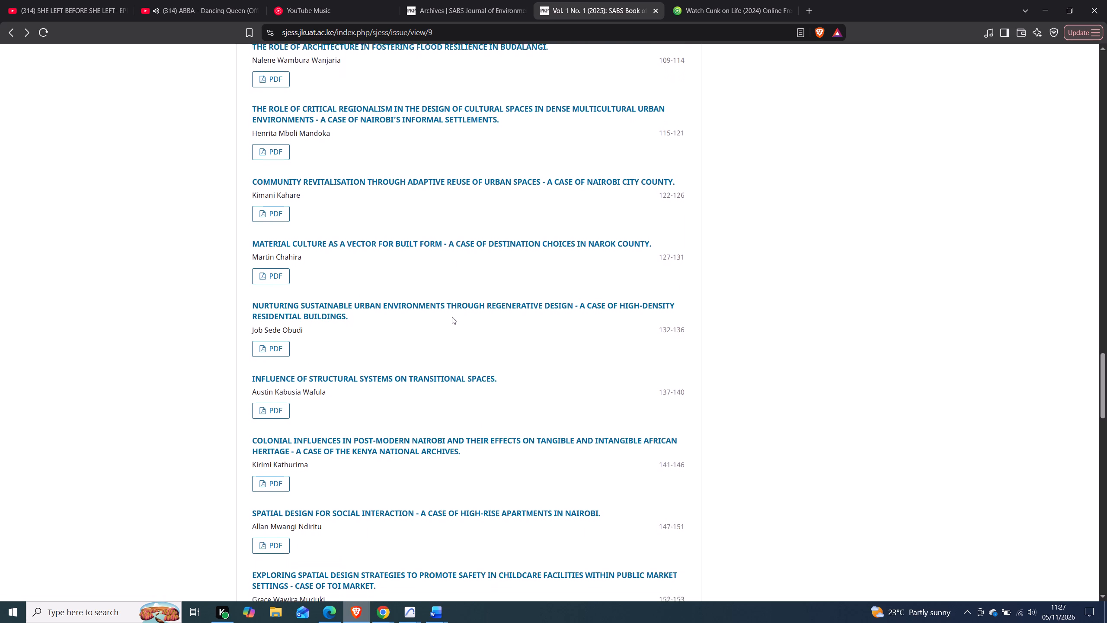
{"action": "scroll", "coordinate": [452, 317], "scroll_direction": "down", "scroll_amount": 2}
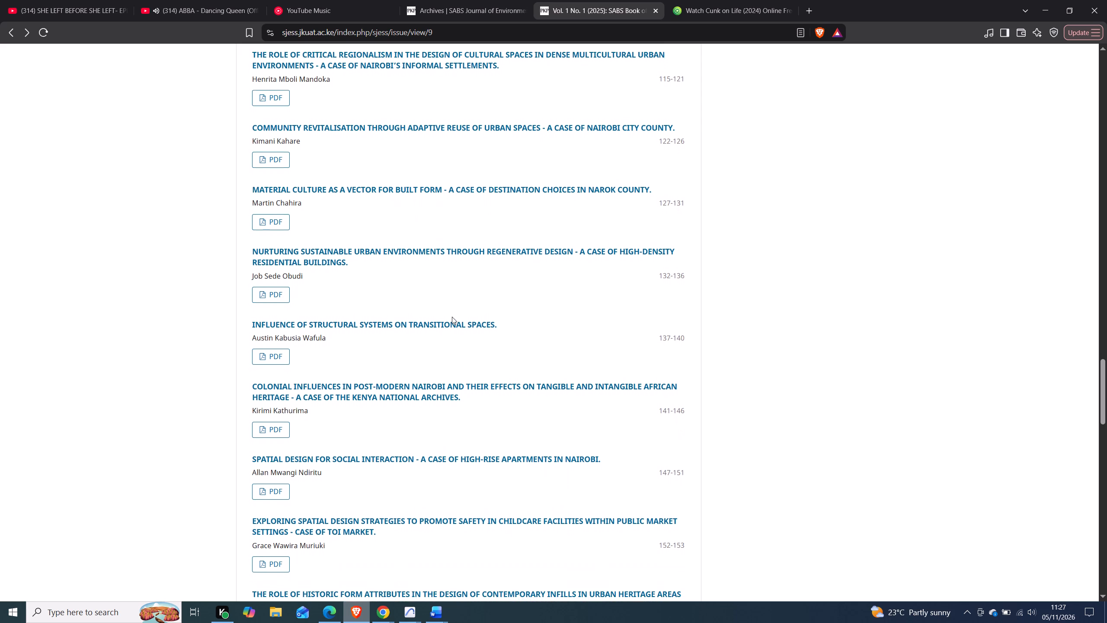
{"action": "scroll", "coordinate": [452, 317], "scroll_direction": "down", "scroll_amount": 2}
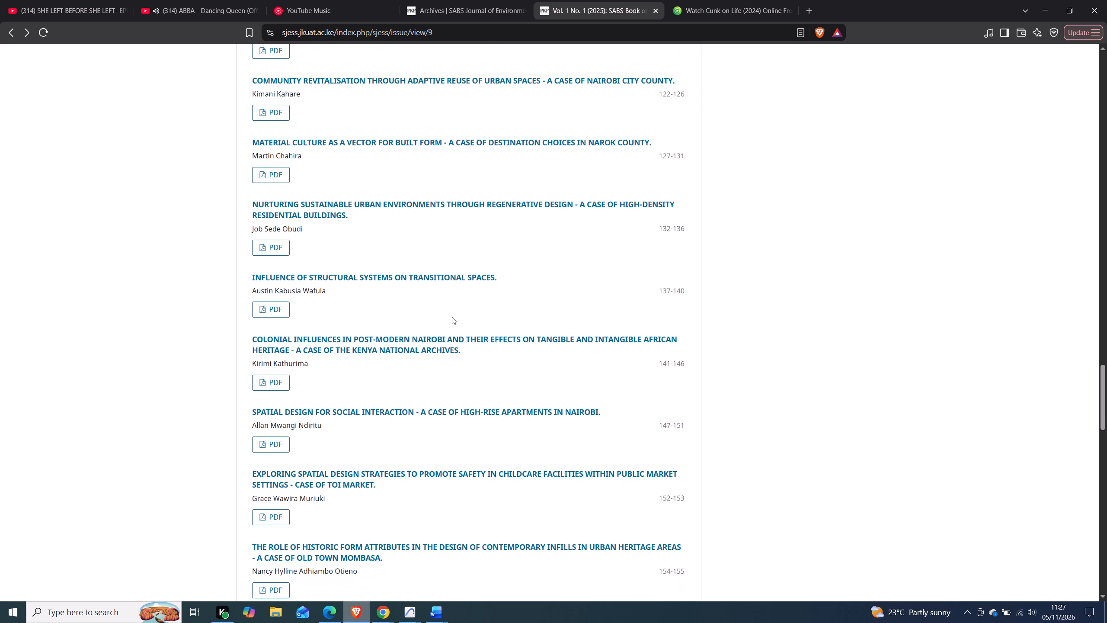
{"action": "scroll", "coordinate": [452, 317], "scroll_direction": "down", "scroll_amount": 1}
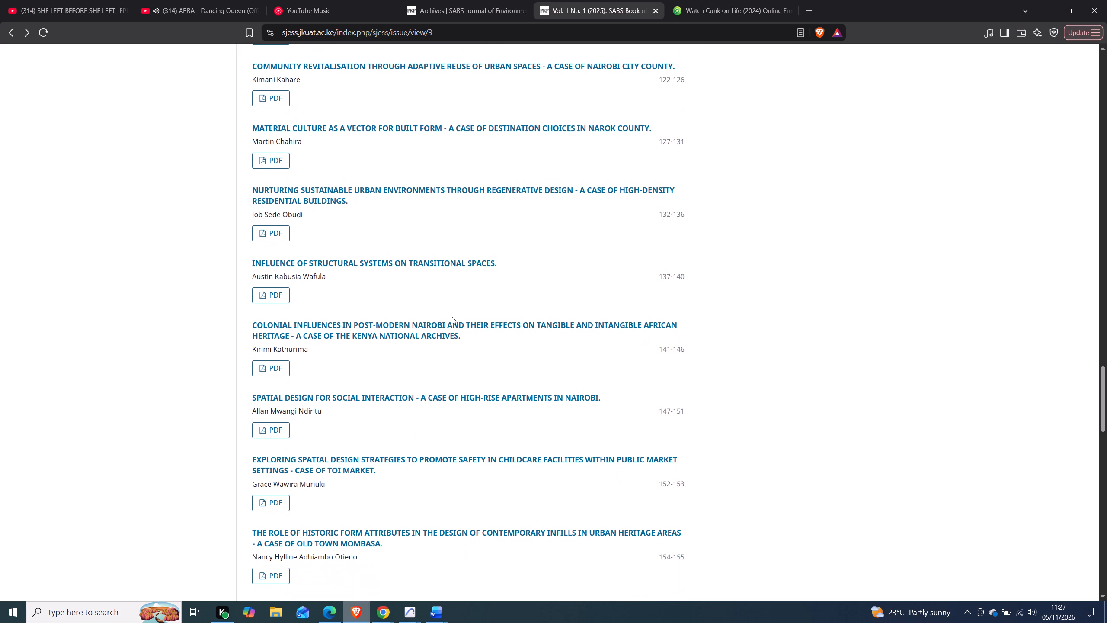
{"action": "scroll", "coordinate": [452, 317], "scroll_direction": "down", "scroll_amount": 2}
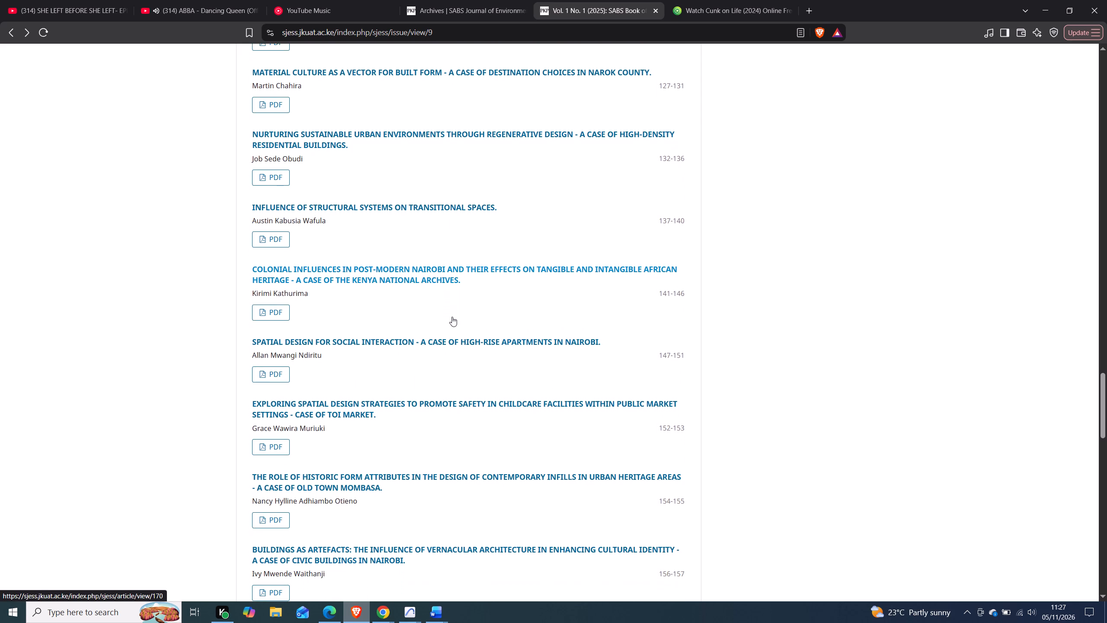
{"action": "scroll", "coordinate": [452, 317], "scroll_direction": "down", "scroll_amount": 2}
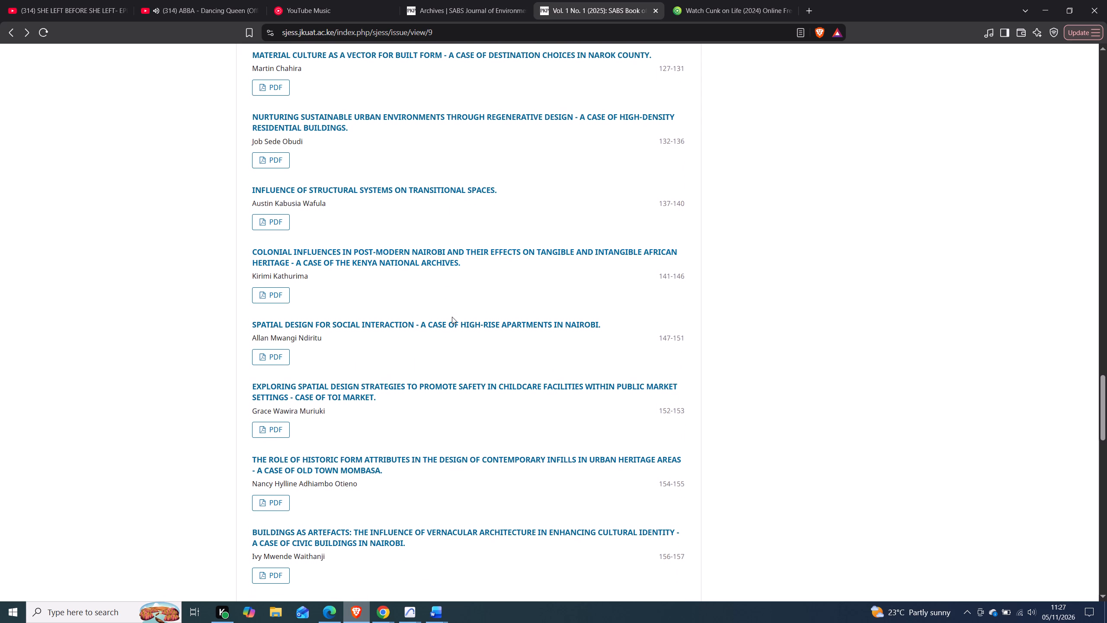
{"action": "scroll", "coordinate": [452, 317], "scroll_direction": "down", "scroll_amount": 1}
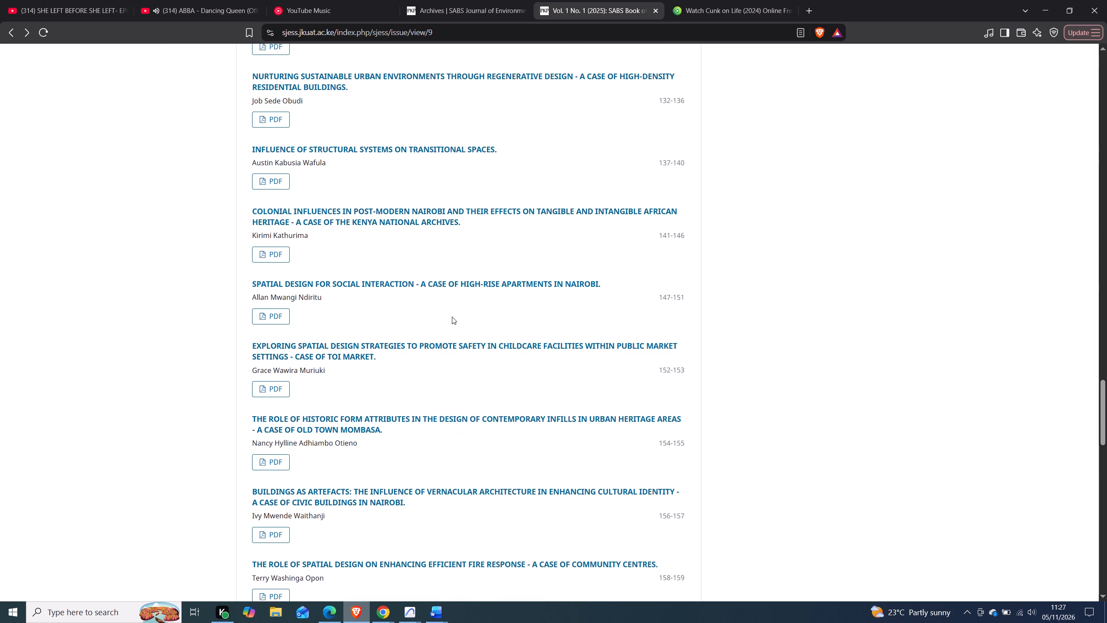
{"action": "scroll", "coordinate": [452, 317], "scroll_direction": "down", "scroll_amount": 1}
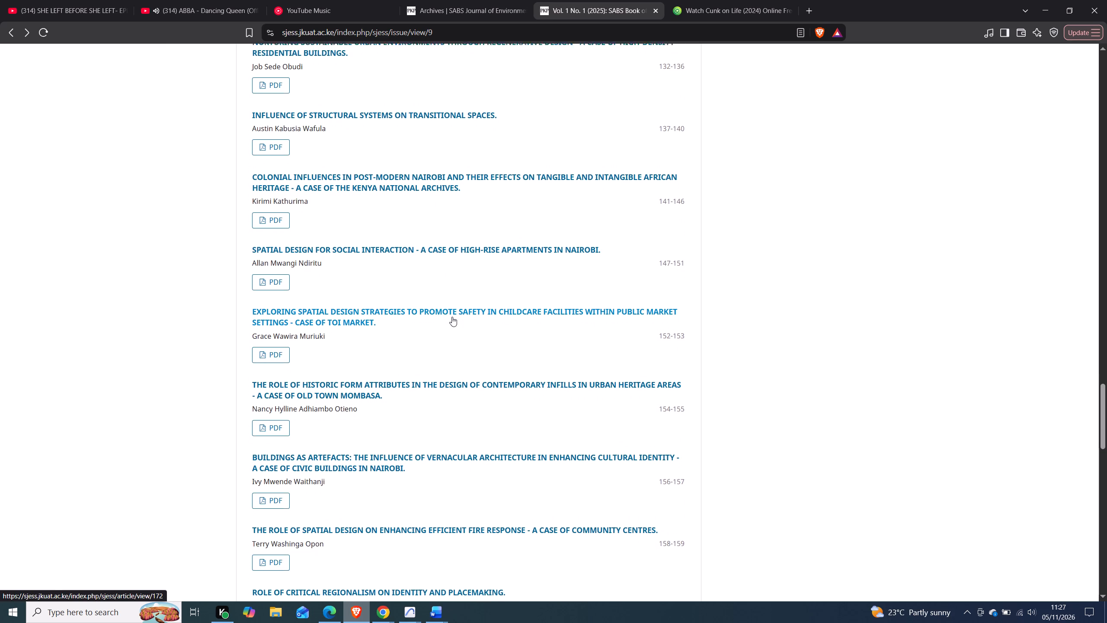
{"action": "scroll", "coordinate": [452, 317], "scroll_direction": "down", "scroll_amount": 2}
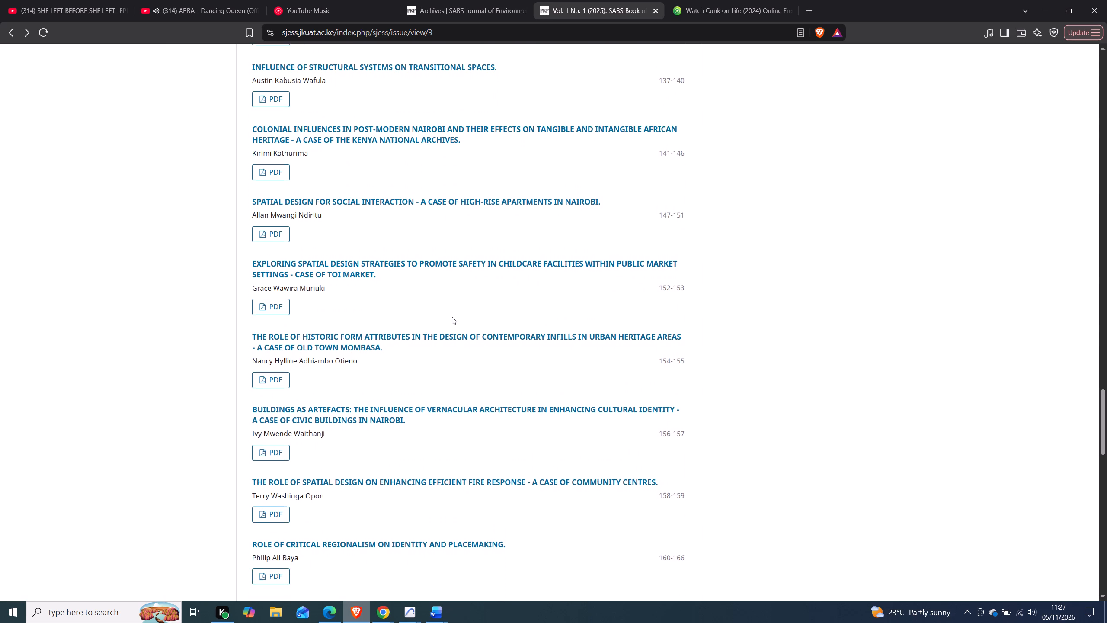
{"action": "scroll", "coordinate": [452, 317], "scroll_direction": "down", "scroll_amount": 1}
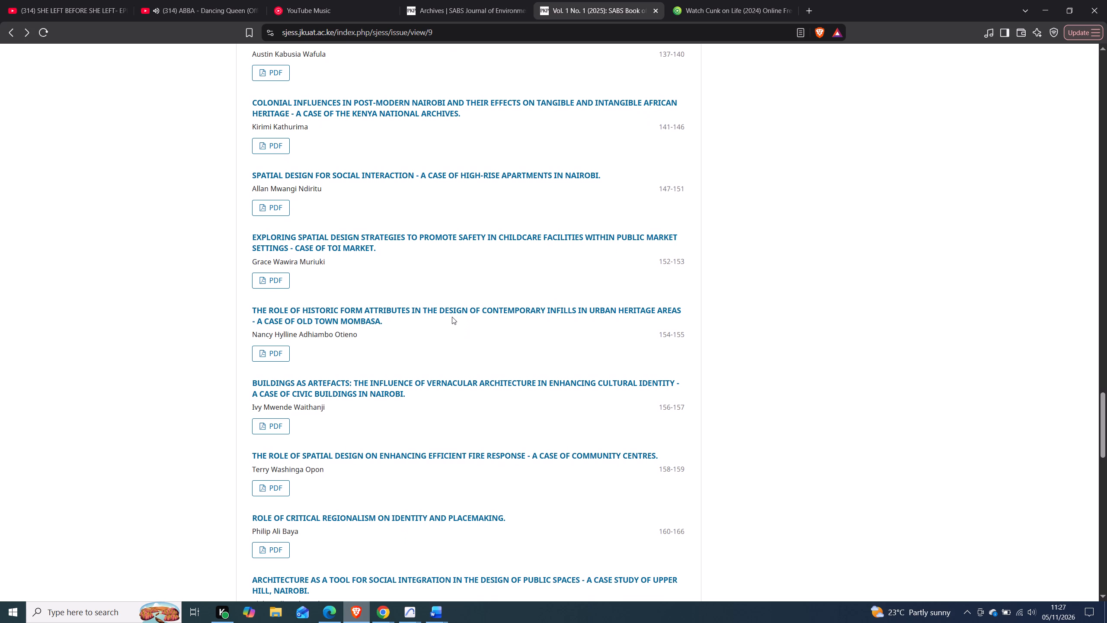
{"action": "scroll", "coordinate": [452, 317], "scroll_direction": "down", "scroll_amount": 1}
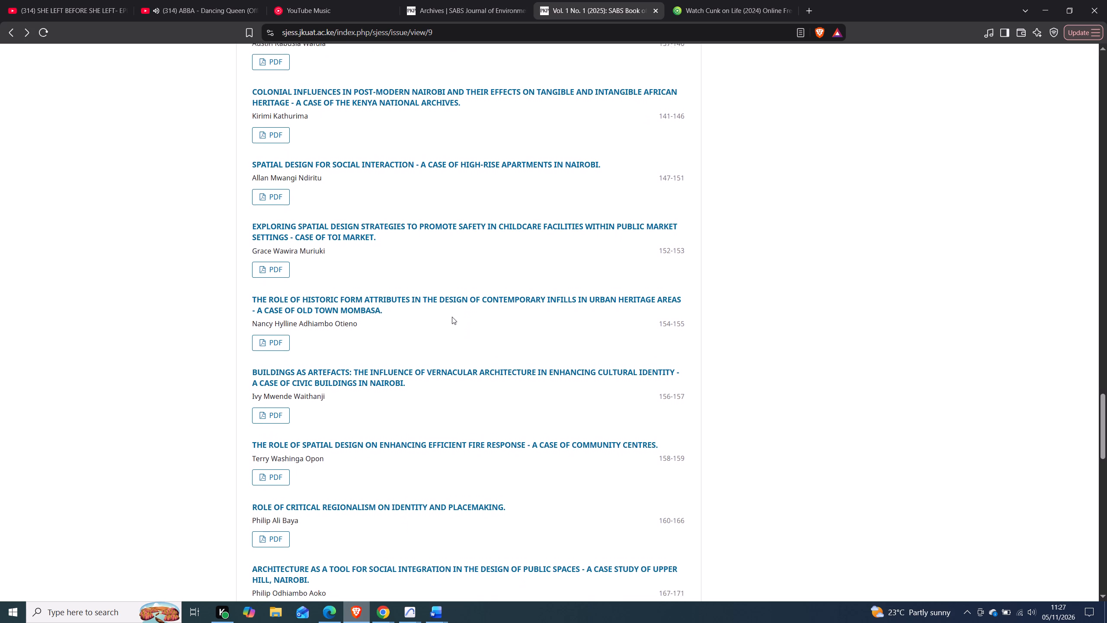
{"action": "scroll", "coordinate": [452, 317], "scroll_direction": "down", "scroll_amount": 2}
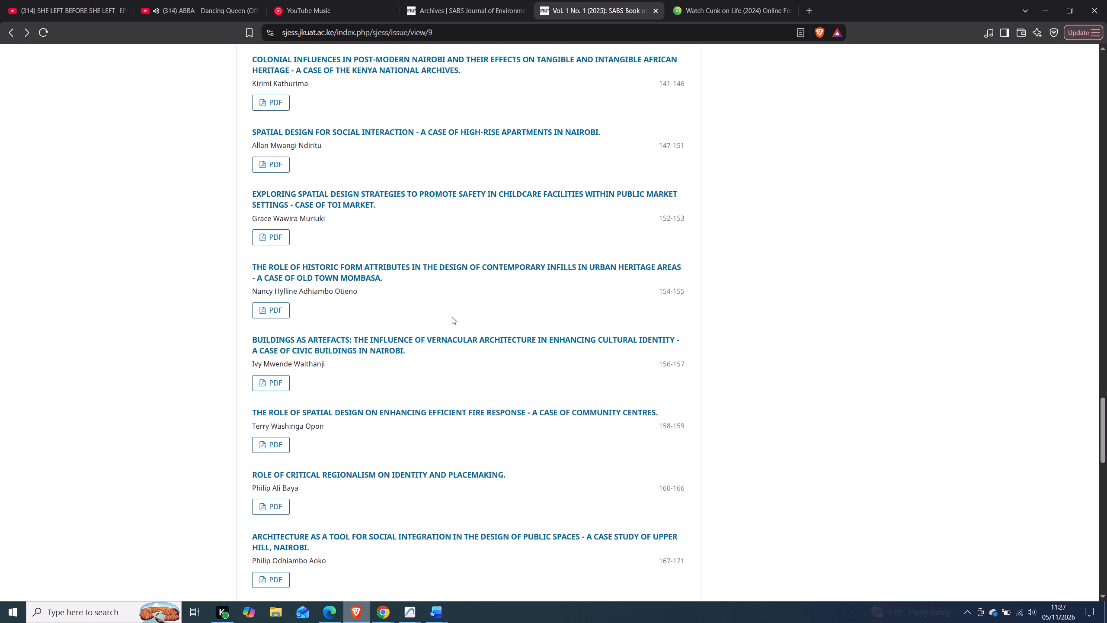
{"action": "scroll", "coordinate": [452, 317], "scroll_direction": "down", "scroll_amount": 2}
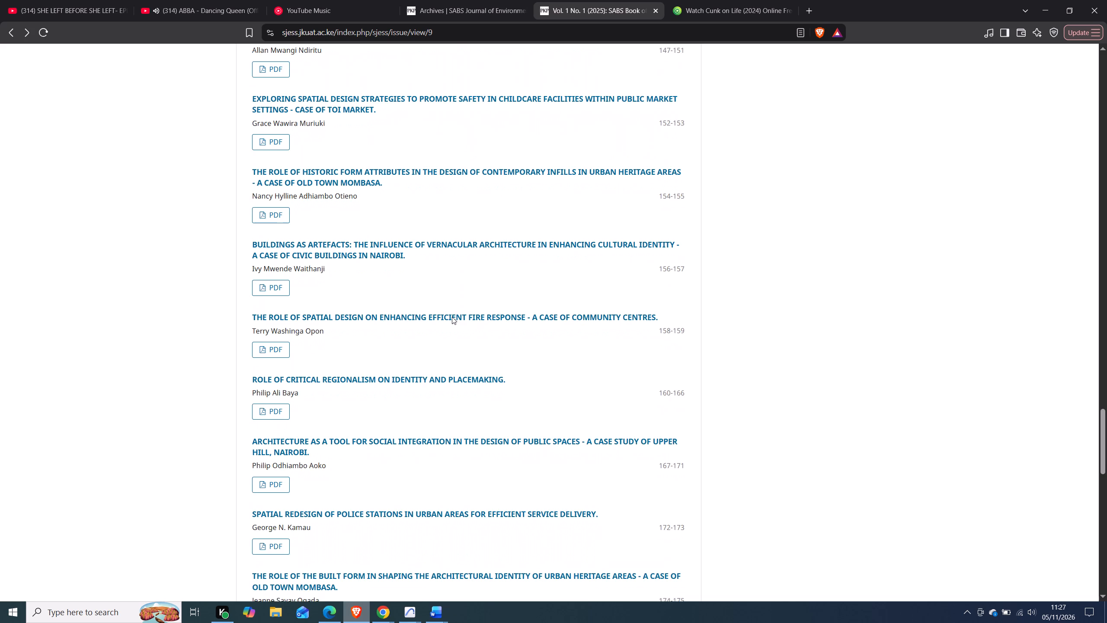
{"action": "scroll", "coordinate": [452, 317], "scroll_direction": "down", "scroll_amount": 3}
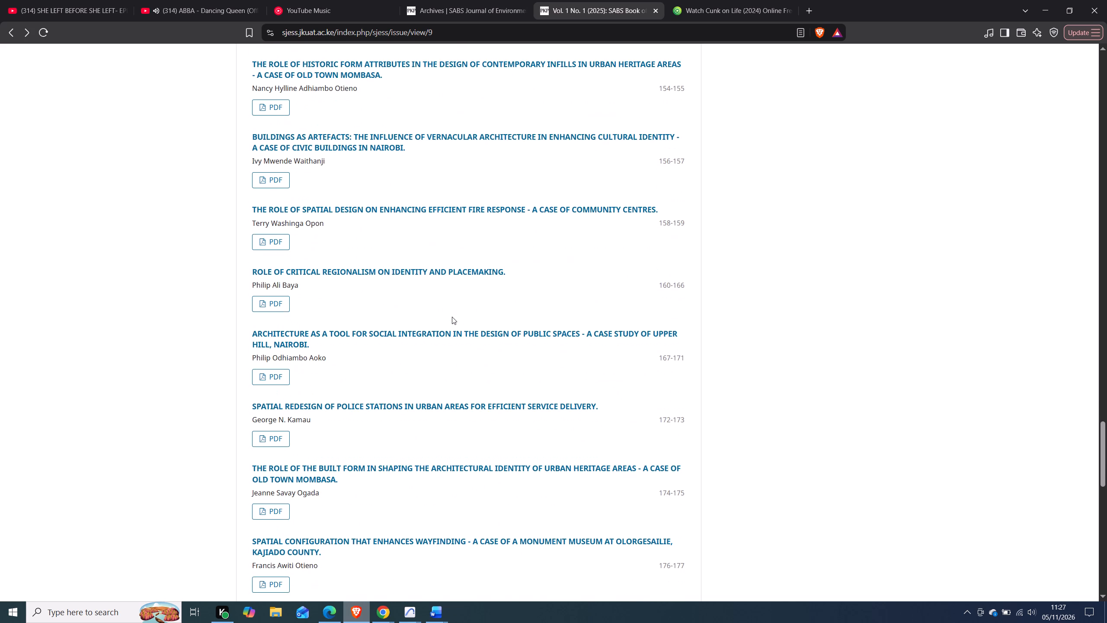
{"action": "scroll", "coordinate": [452, 317], "scroll_direction": "down", "scroll_amount": 2}
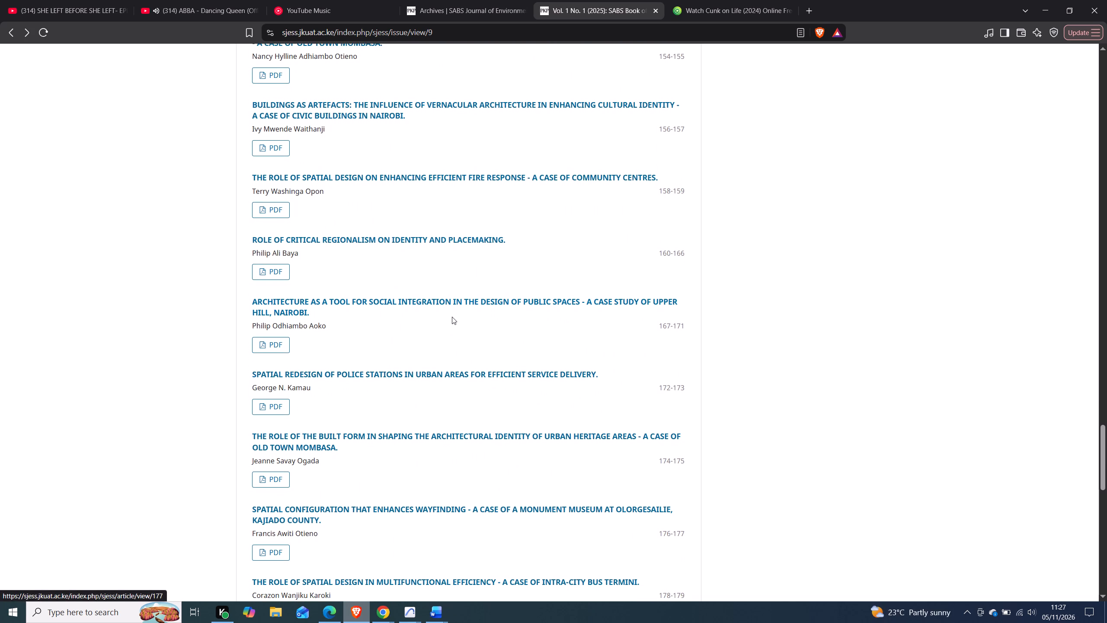
{"action": "scroll", "coordinate": [452, 317], "scroll_direction": "down", "scroll_amount": 2}
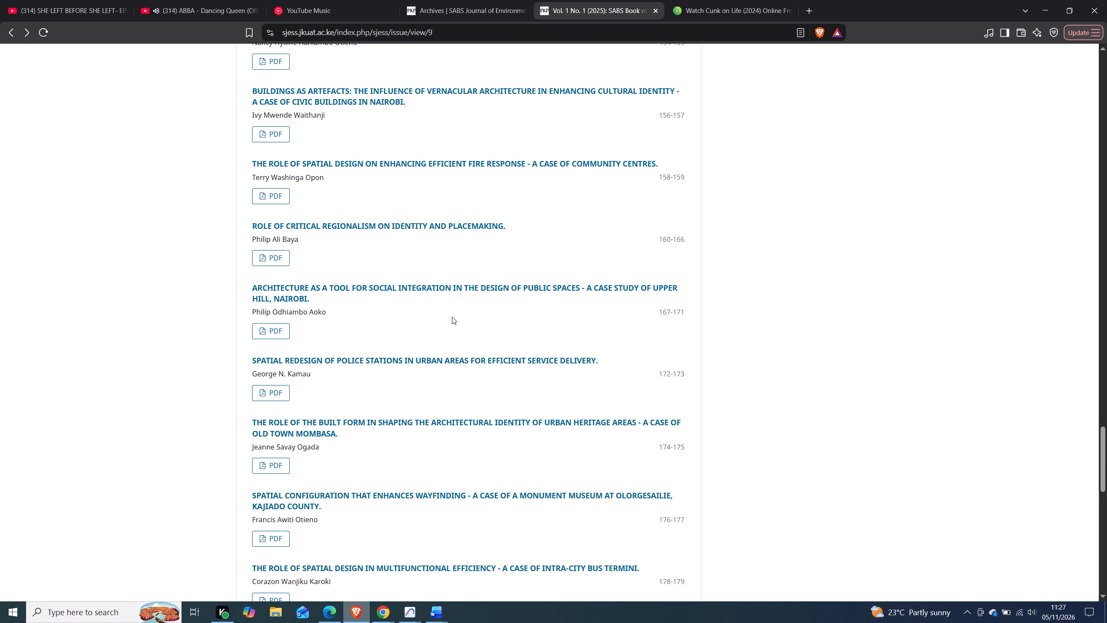
{"action": "scroll", "coordinate": [452, 317], "scroll_direction": "down", "scroll_amount": 2}
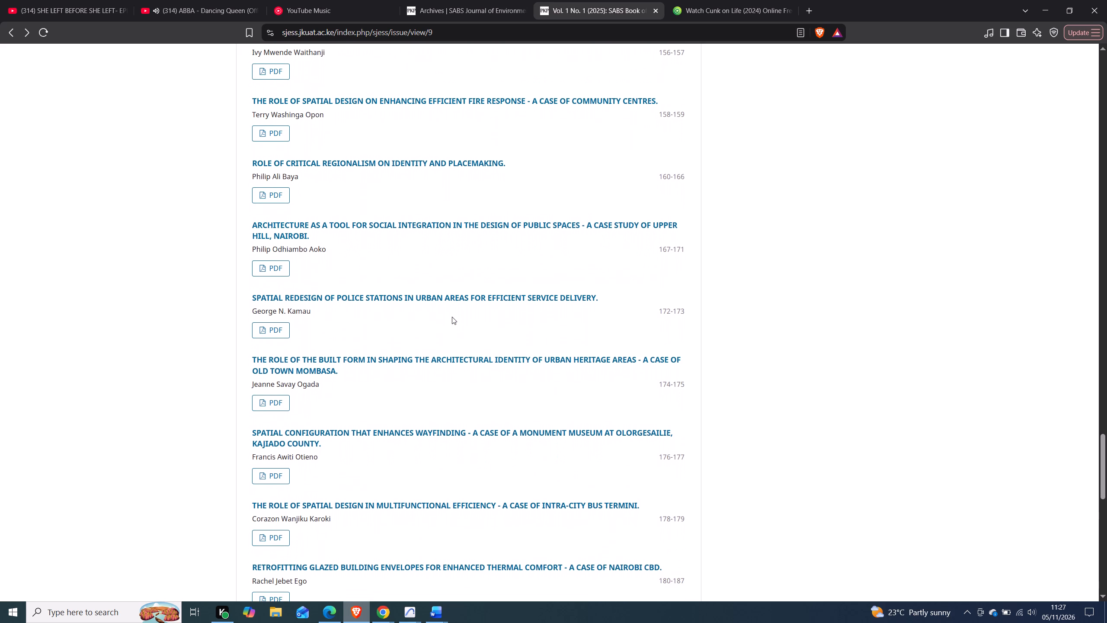
{"action": "scroll", "coordinate": [452, 317], "scroll_direction": "down", "scroll_amount": 3}
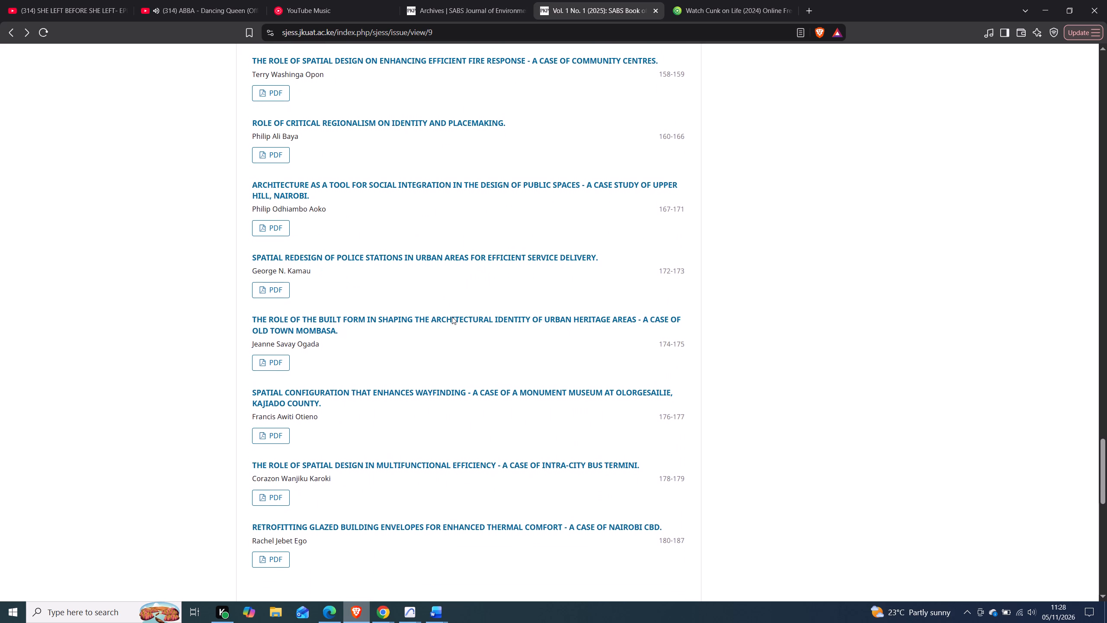
{"action": "scroll", "coordinate": [452, 317], "scroll_direction": "down", "scroll_amount": 2}
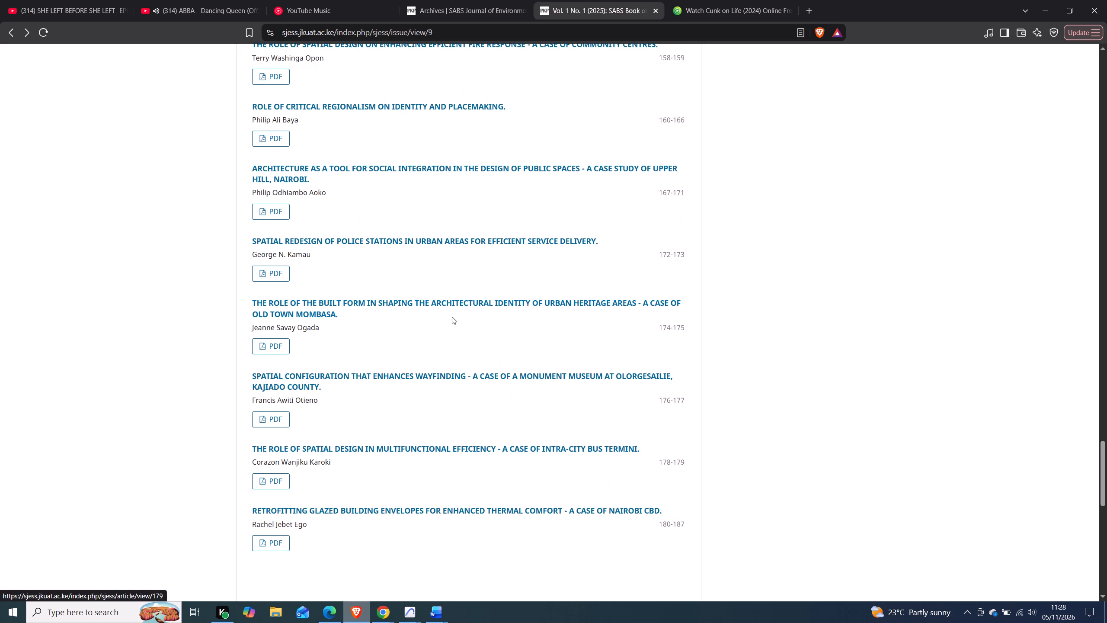
{"action": "scroll", "coordinate": [452, 317], "scroll_direction": "down", "scroll_amount": 2}
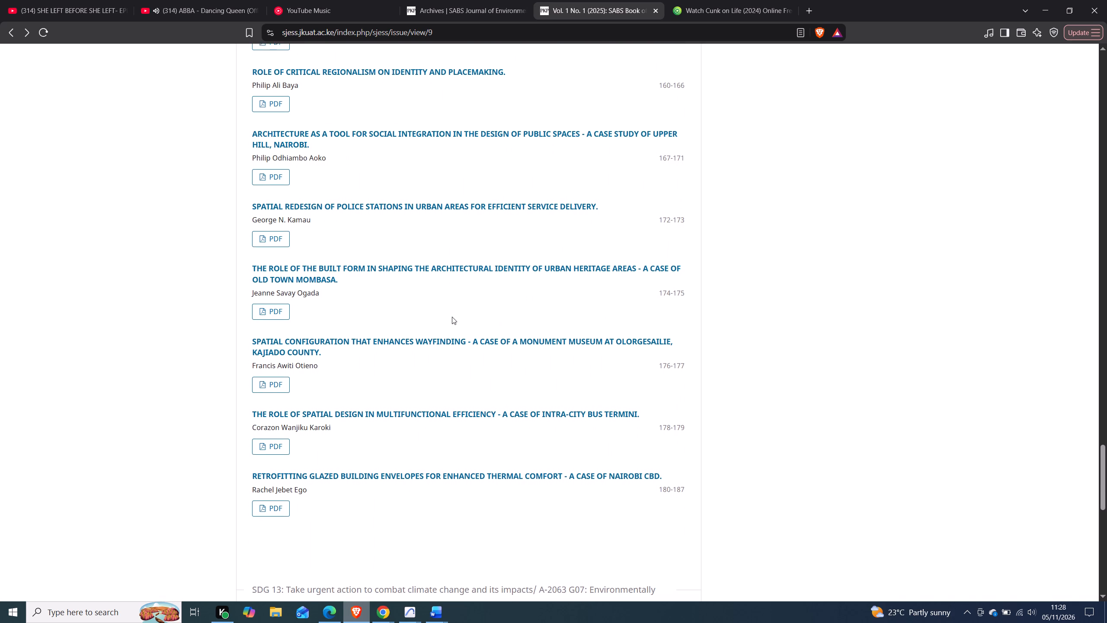
{"action": "scroll", "coordinate": [452, 317], "scroll_direction": "down", "scroll_amount": 3}
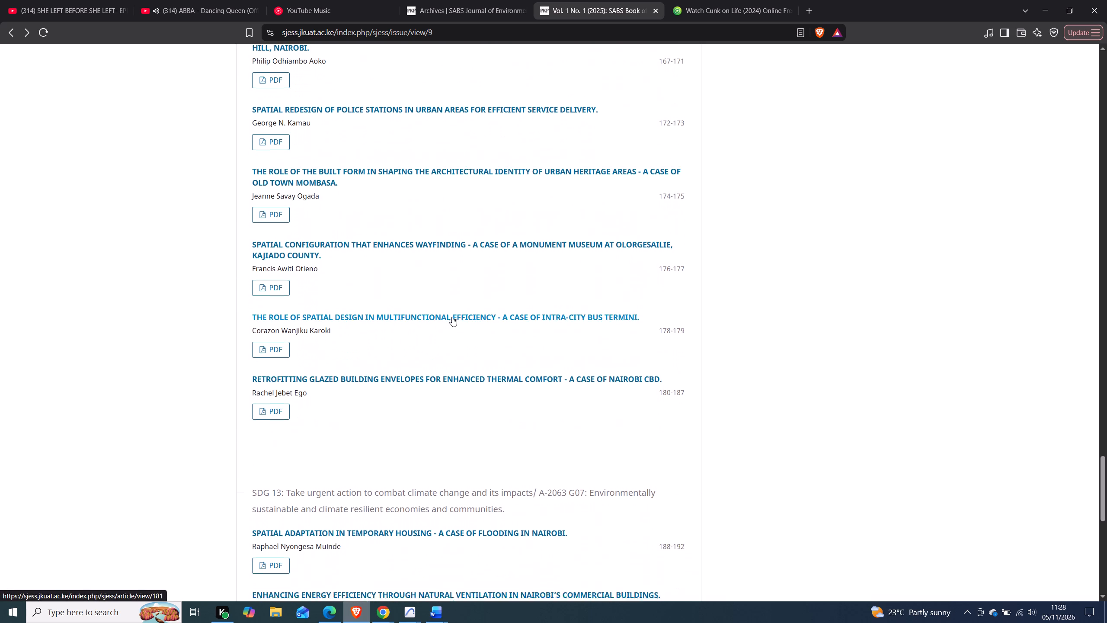
Look through the SDG 13 thesis titles down to the end of the journal issue's list.
{"action": "scroll", "coordinate": [452, 317], "scroll_direction": "down", "scroll_amount": 6}
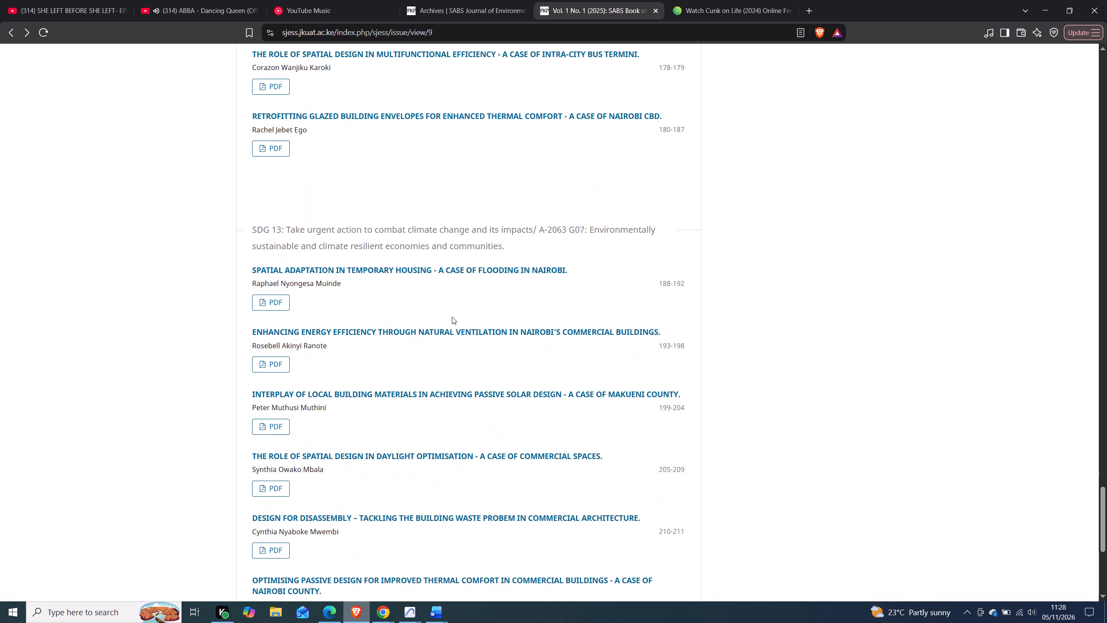
{"action": "scroll", "coordinate": [452, 317], "scroll_direction": "down", "scroll_amount": 3}
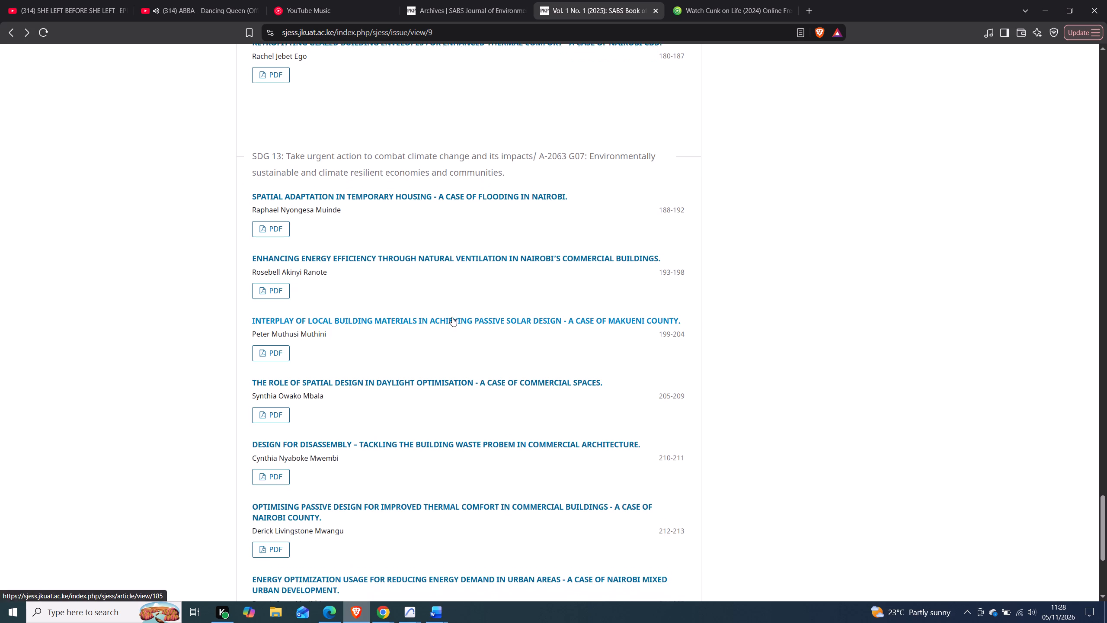
{"action": "scroll", "coordinate": [452, 317], "scroll_direction": "down", "scroll_amount": 3}
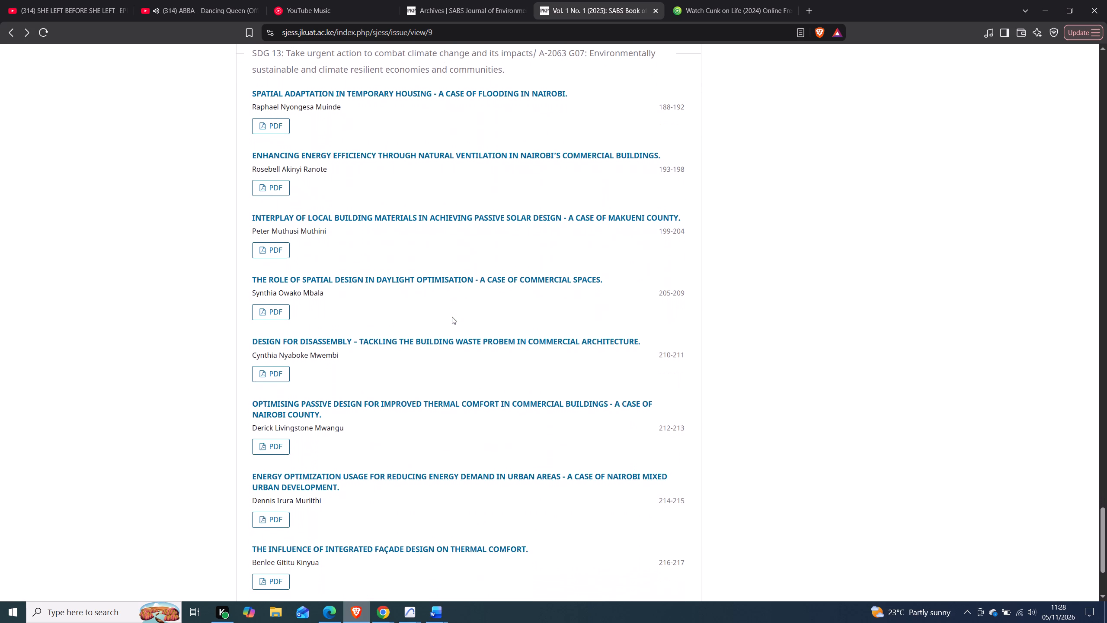
{"action": "scroll", "coordinate": [452, 317], "scroll_direction": "down", "scroll_amount": 2}
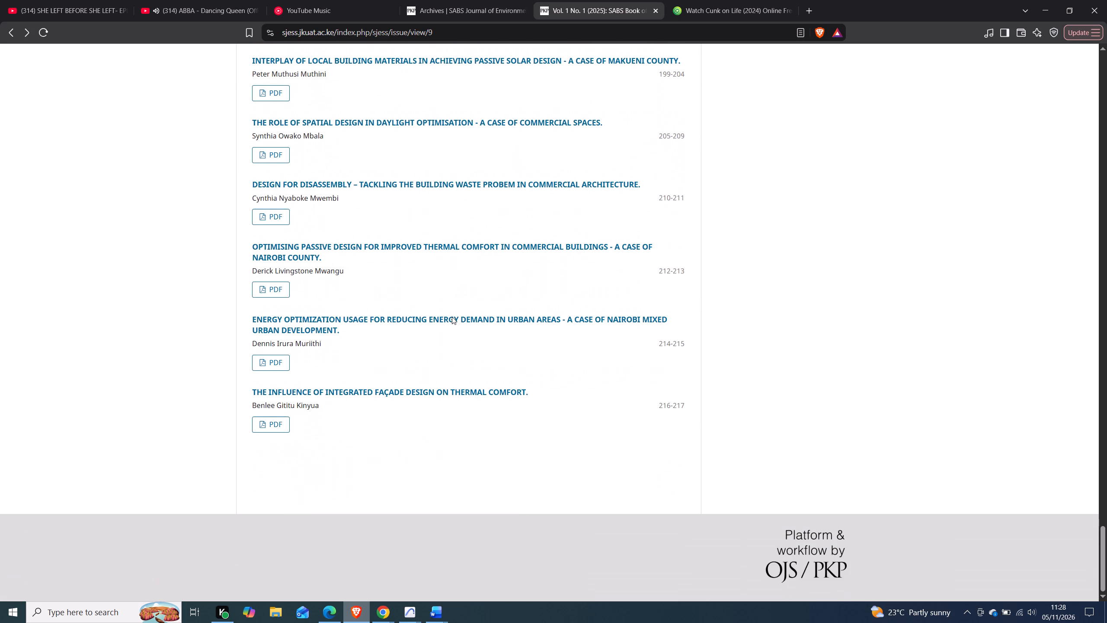
{"action": "scroll", "coordinate": [452, 317], "scroll_direction": "down", "scroll_amount": 1}
Return to the beginning of the journal issue and look through the SDG 03 and SDG 04 thesis titles.
{"action": "scroll", "coordinate": [452, 317], "scroll_direction": "up", "scroll_amount": 1}
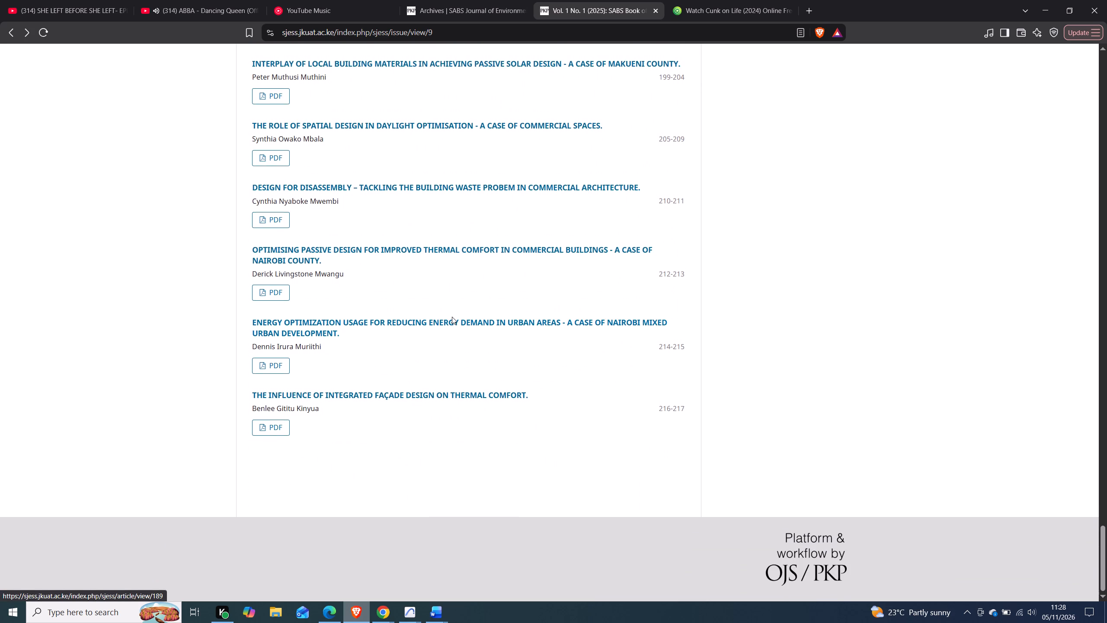
{"action": "scroll", "coordinate": [452, 317], "scroll_direction": "up", "scroll_amount": 13}
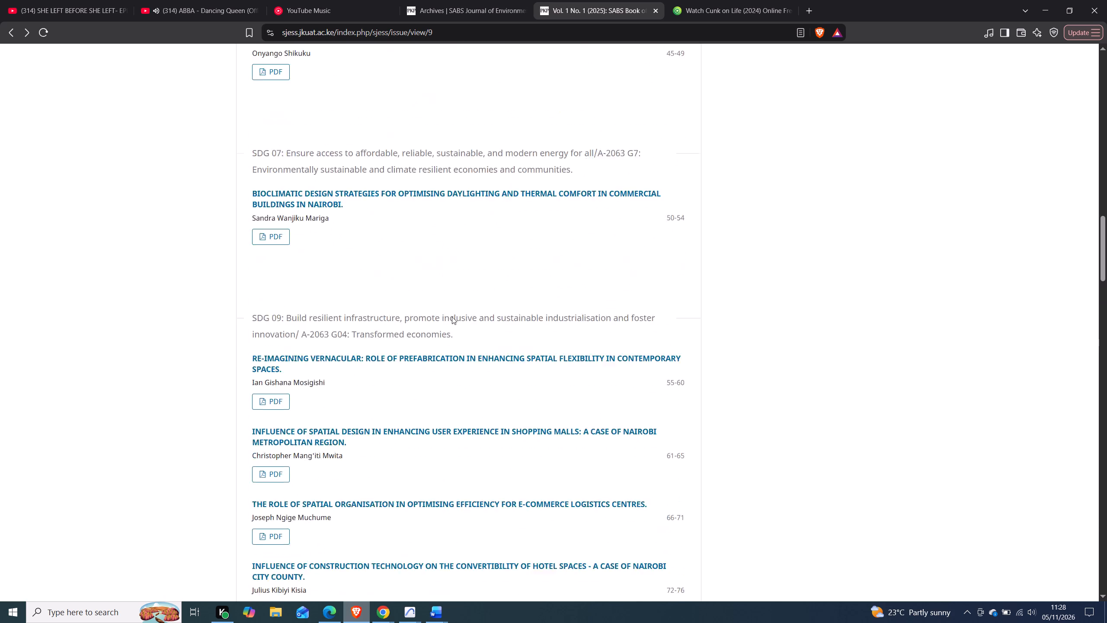
{"action": "scroll", "coordinate": [452, 317], "scroll_direction": "up", "scroll_amount": 6}
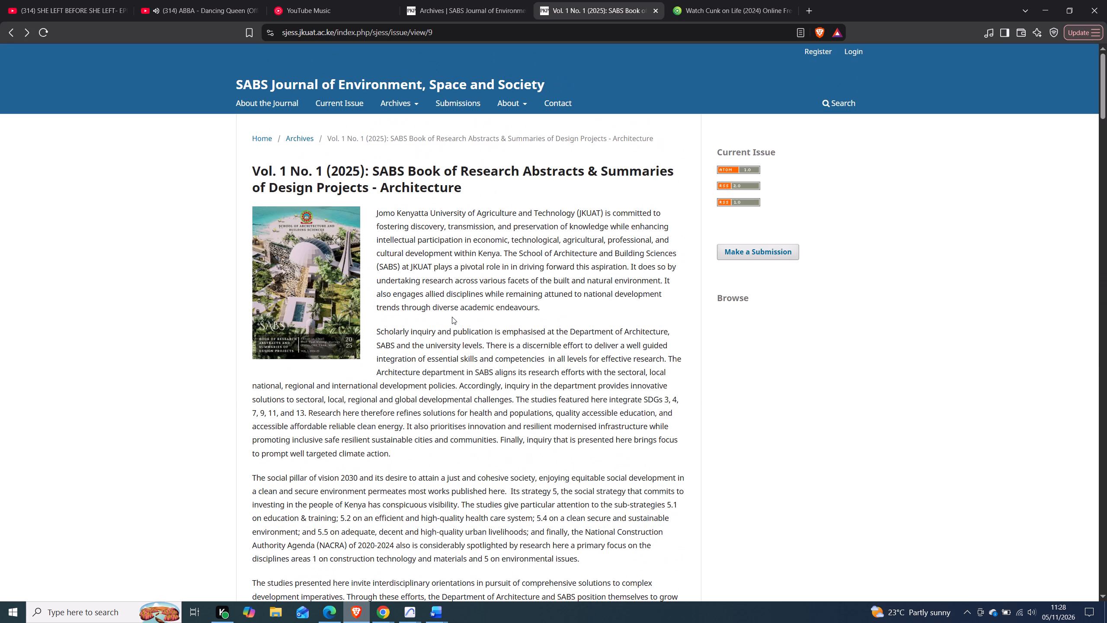
{"action": "scroll", "coordinate": [447, 330], "scroll_direction": "down", "scroll_amount": 2}
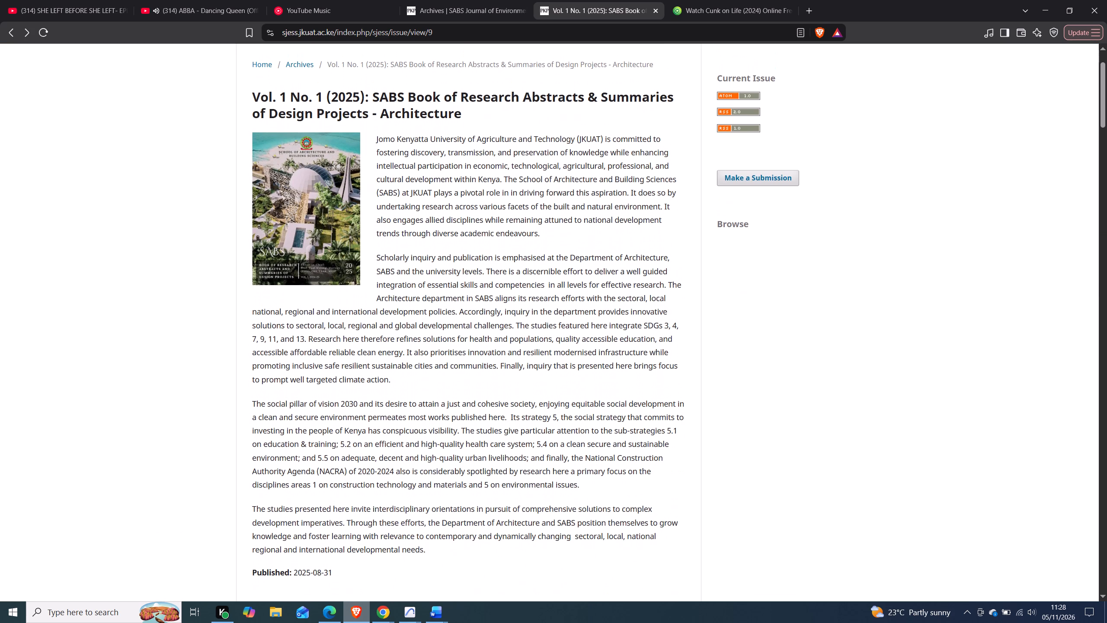
{"action": "scroll", "coordinate": [447, 330], "scroll_direction": "down", "scroll_amount": 5}
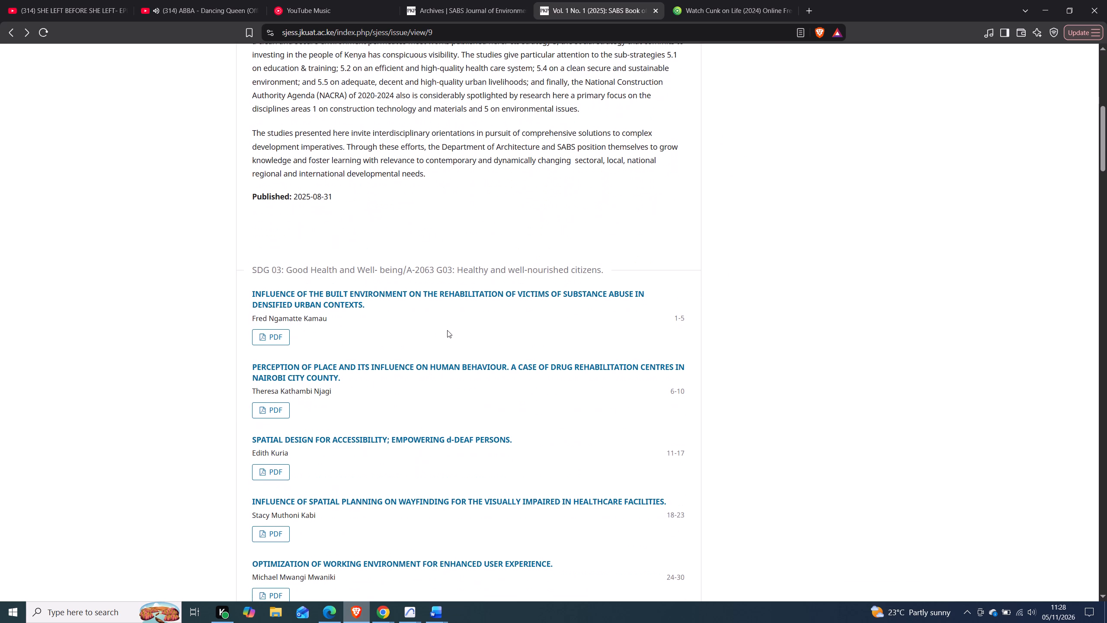
{"action": "scroll", "coordinate": [447, 330], "scroll_direction": "down", "scroll_amount": 2}
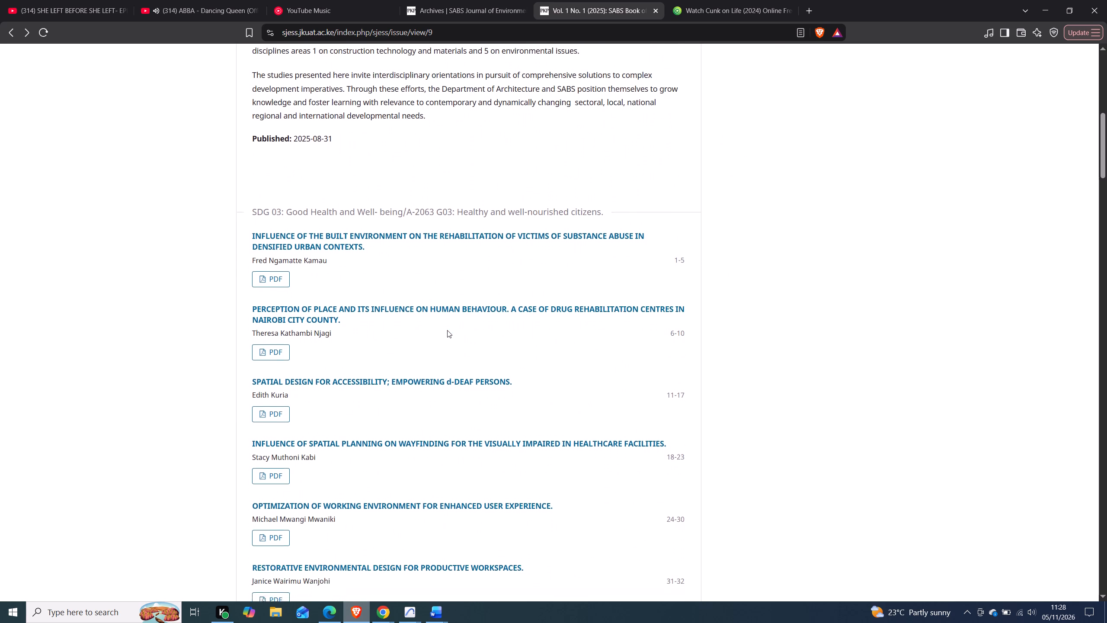
{"action": "scroll", "coordinate": [447, 330], "scroll_direction": "down", "scroll_amount": 2}
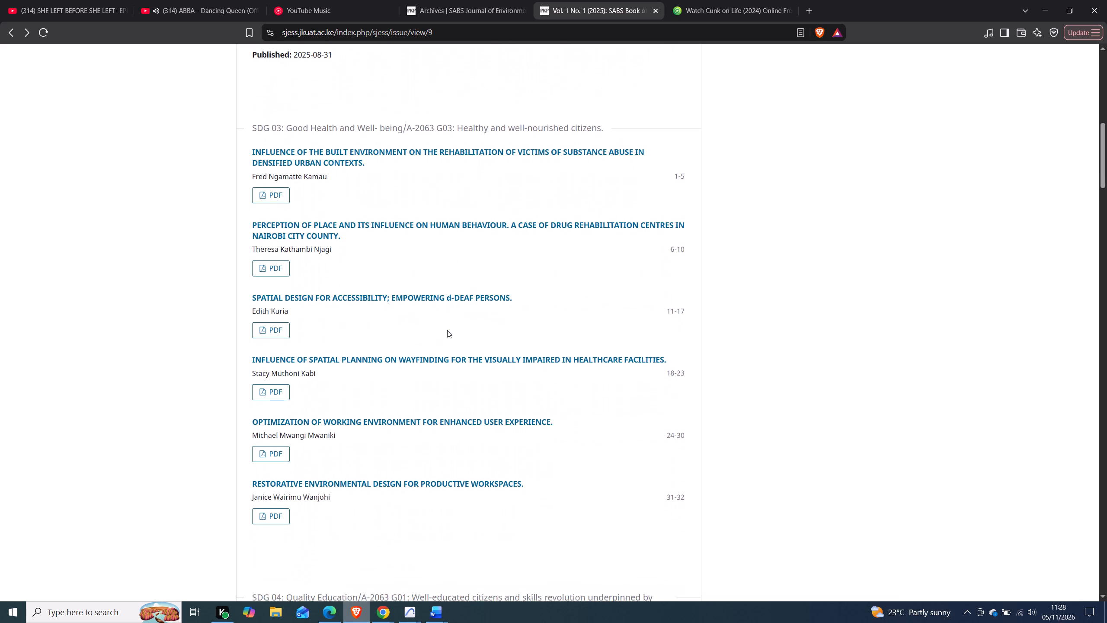
{"action": "scroll", "coordinate": [447, 330], "scroll_direction": "down", "scroll_amount": 3}
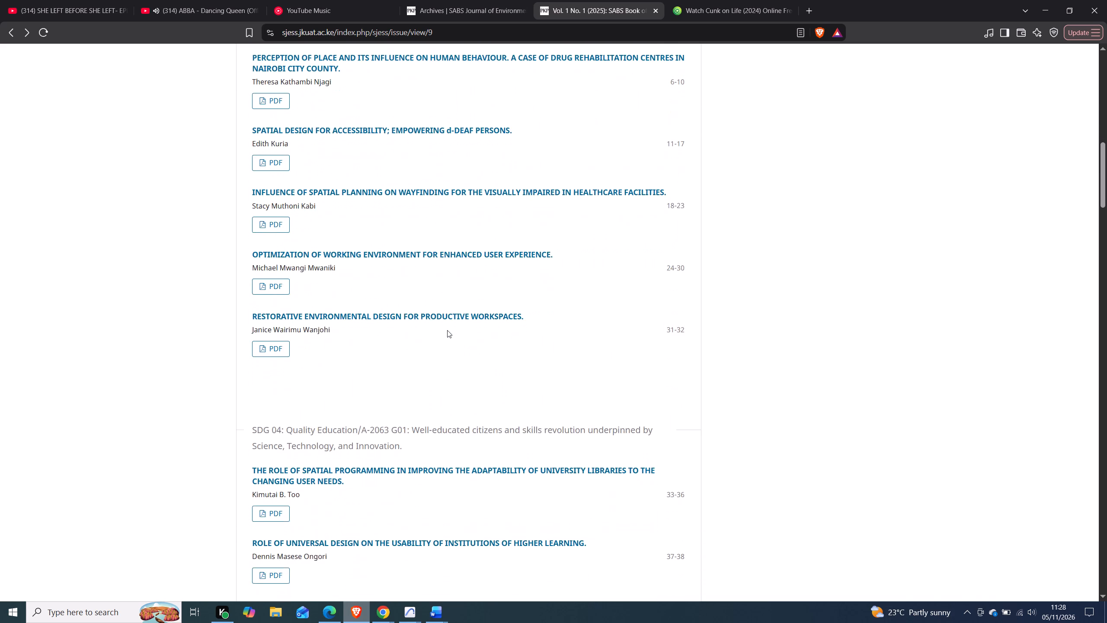
{"action": "scroll", "coordinate": [447, 330], "scroll_direction": "down", "scroll_amount": 3}
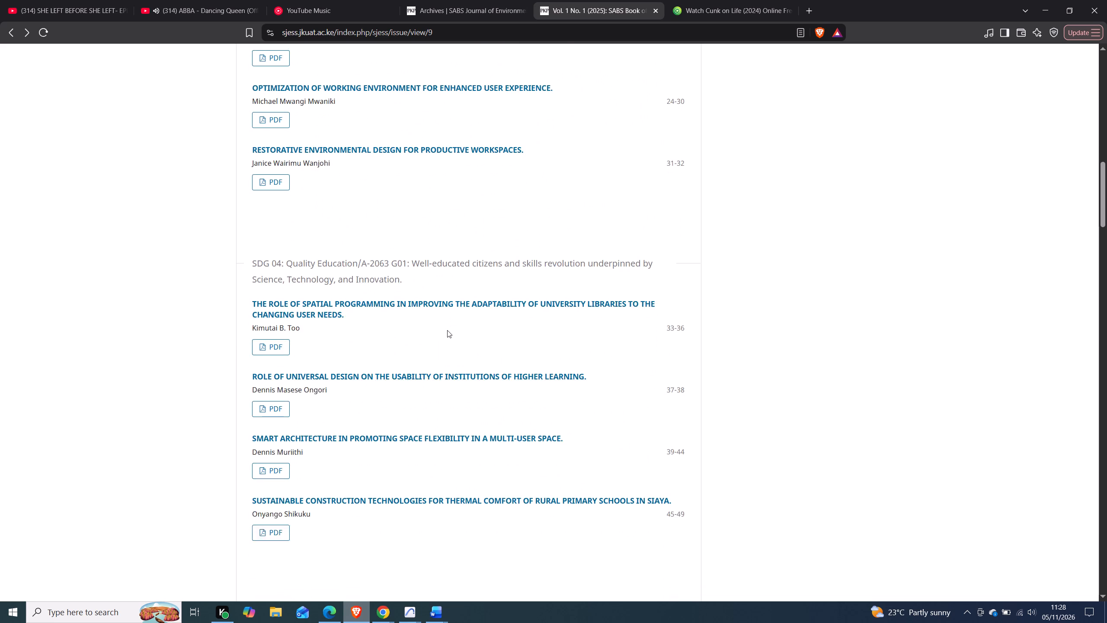
{"action": "scroll", "coordinate": [447, 330], "scroll_direction": "down", "scroll_amount": 3}
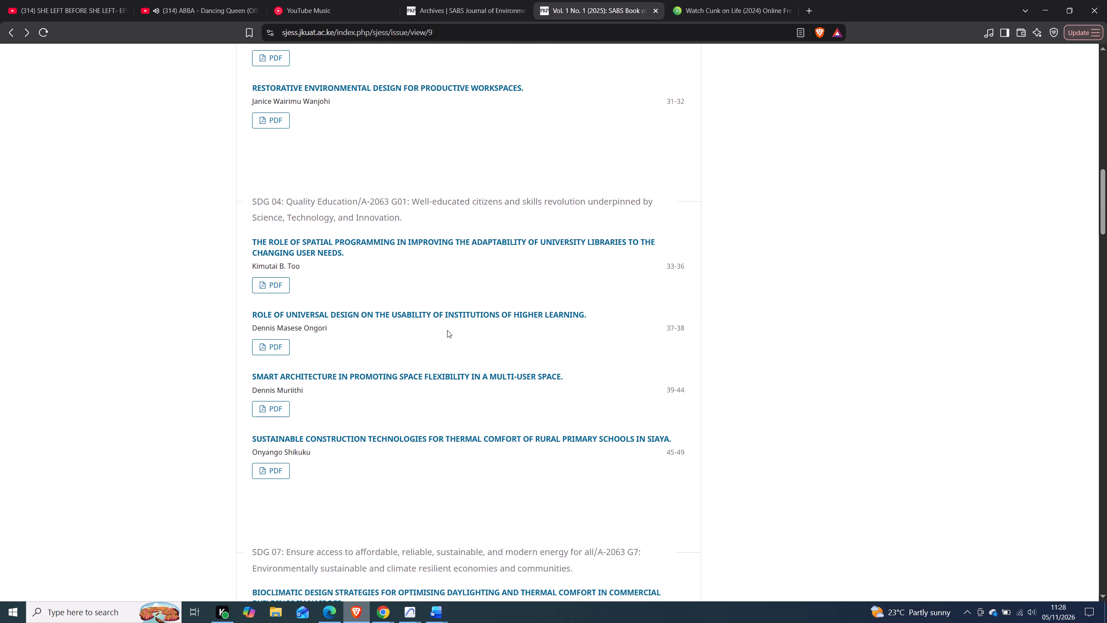
{"action": "scroll", "coordinate": [447, 330], "scroll_direction": "down", "scroll_amount": 2}
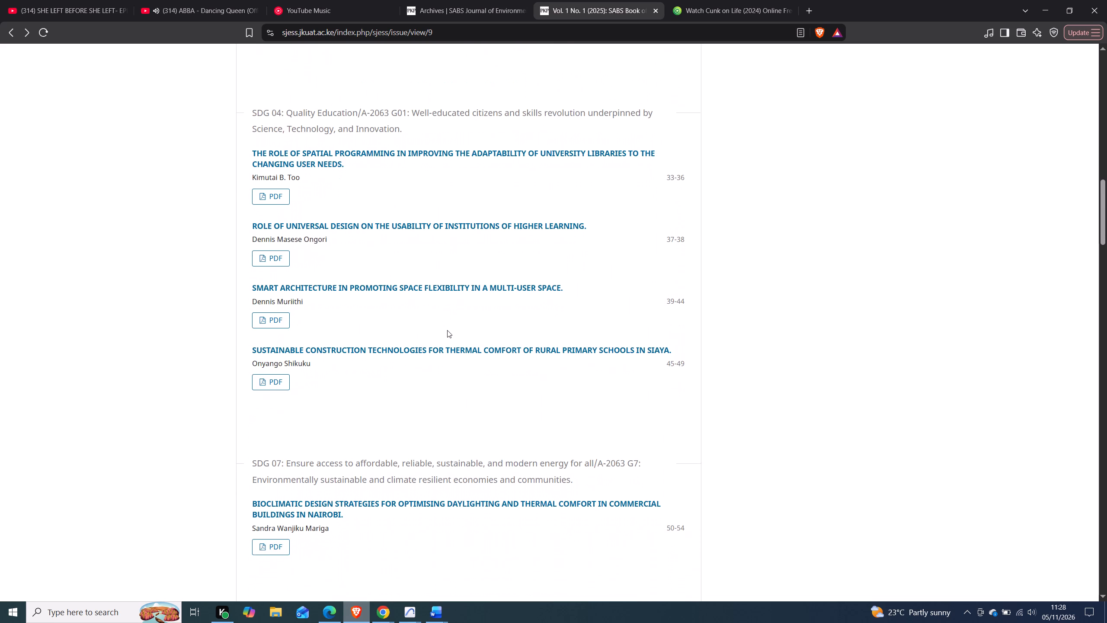
{"action": "scroll", "coordinate": [447, 330], "scroll_direction": "down", "scroll_amount": 1}
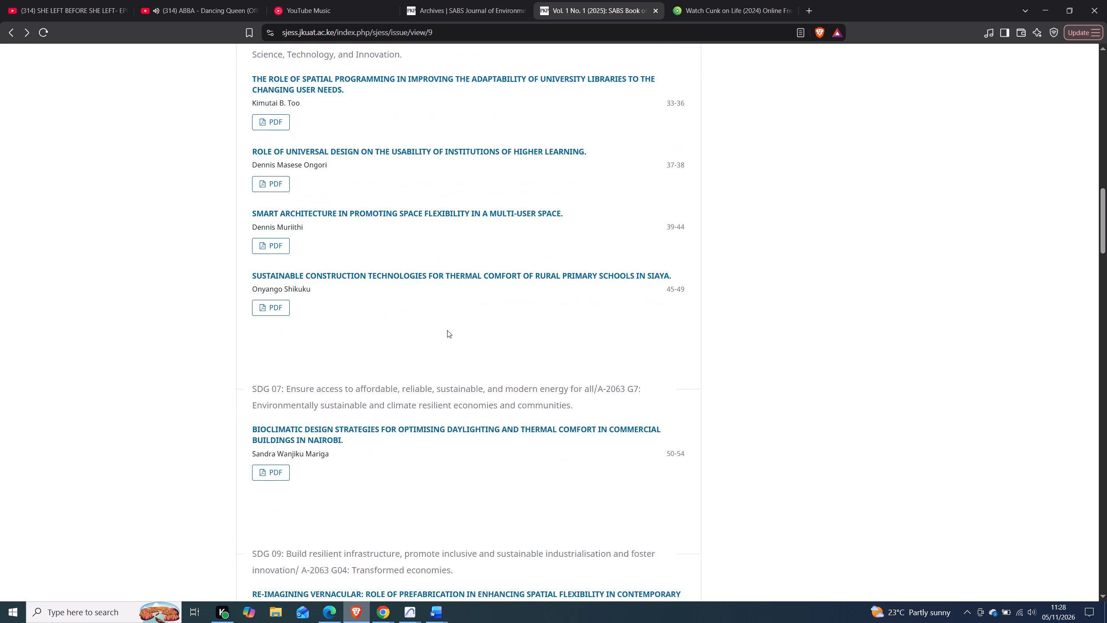
Look through the SDG 07 thesis title and the SDG 09 titles in the journal issue.
{"action": "scroll", "coordinate": [447, 330], "scroll_direction": "down", "scroll_amount": 4}
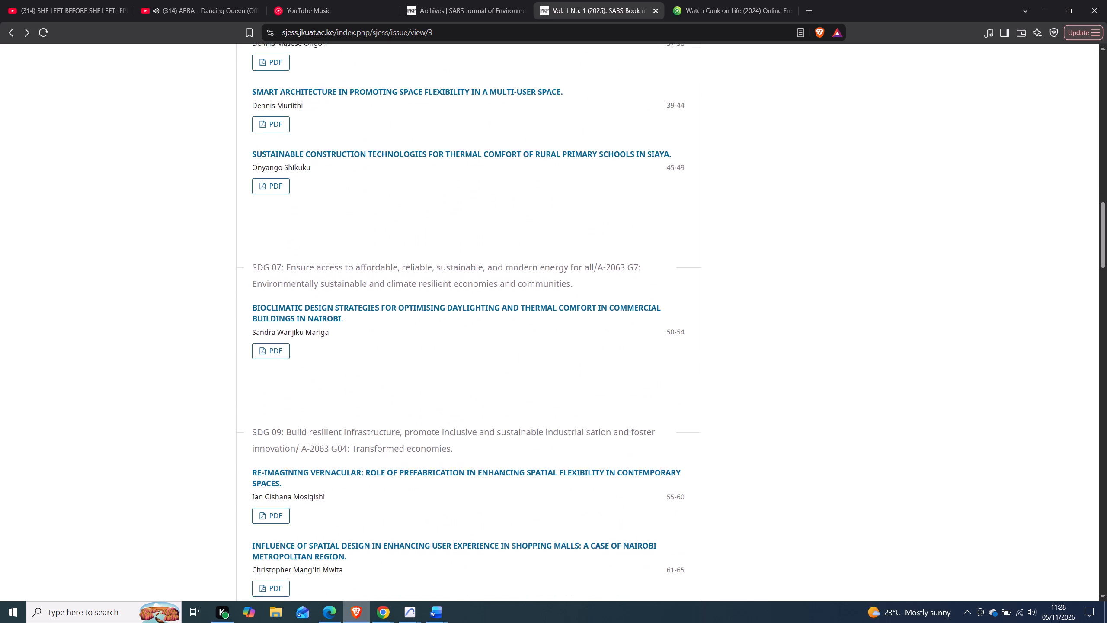
{"action": "scroll", "coordinate": [447, 330], "scroll_direction": "down", "scroll_amount": 4}
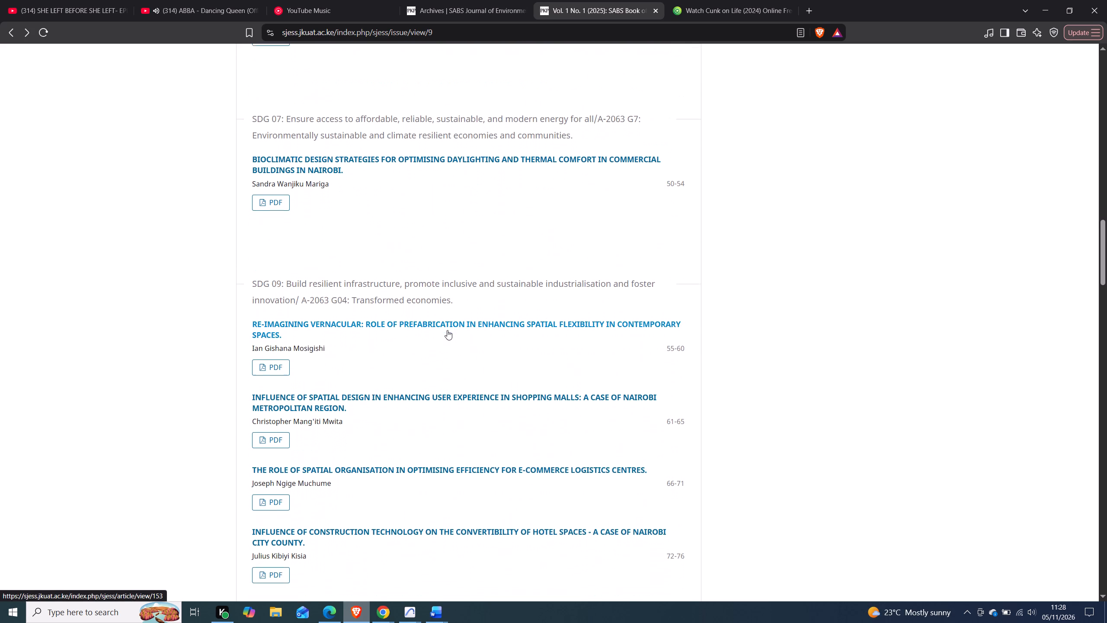
{"action": "scroll", "coordinate": [447, 330], "scroll_direction": "down", "scroll_amount": 2}
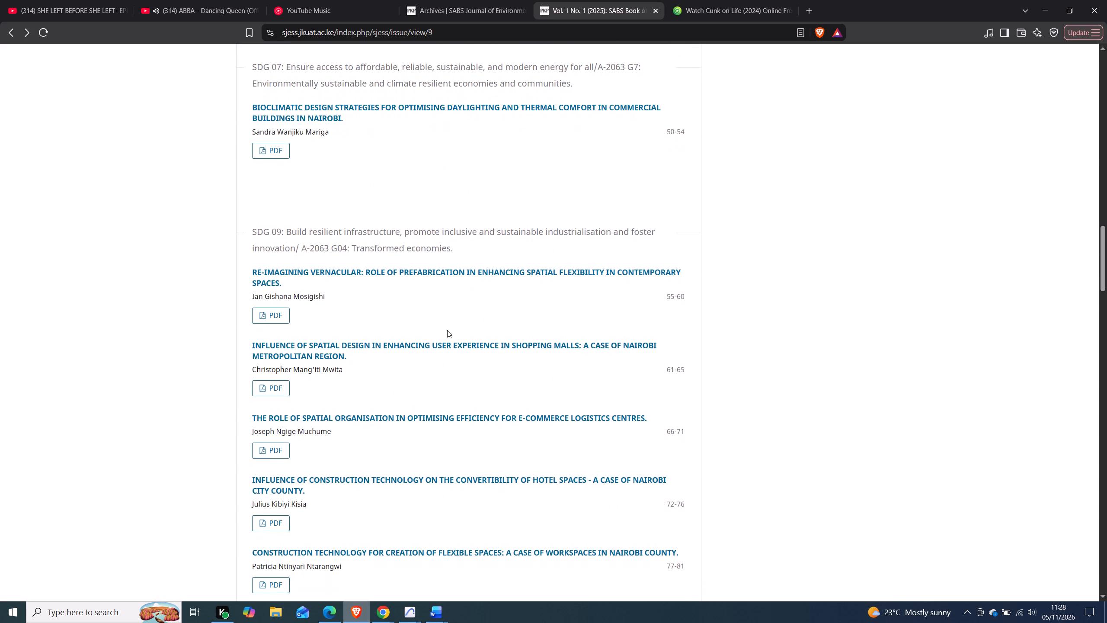
{"action": "scroll", "coordinate": [447, 330], "scroll_direction": "down", "scroll_amount": 2}
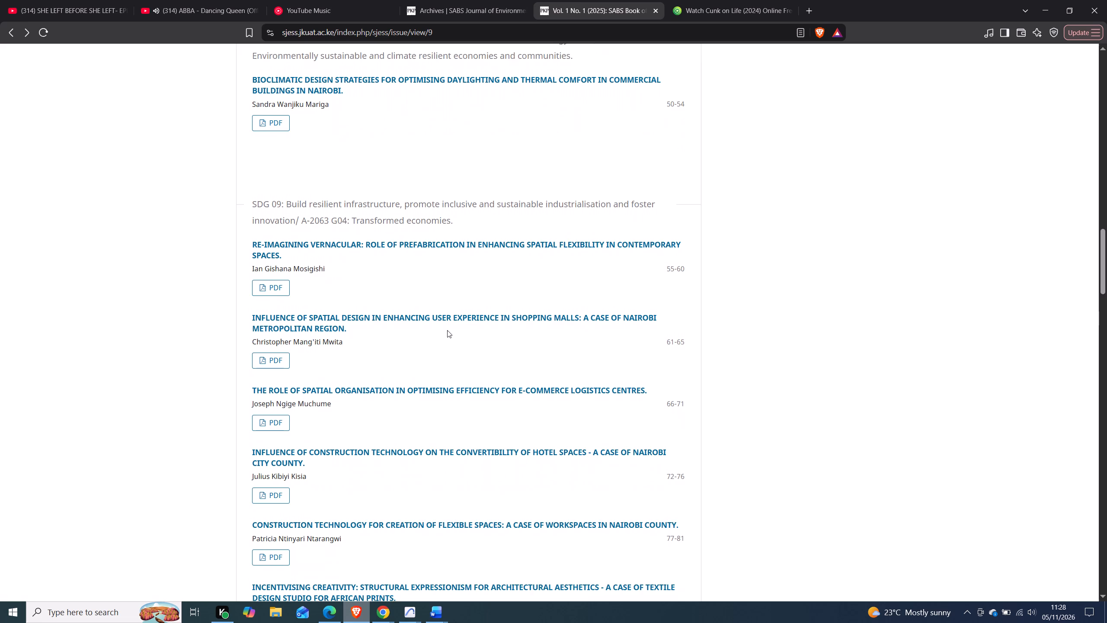
{"action": "scroll", "coordinate": [447, 330], "scroll_direction": "down", "scroll_amount": 4}
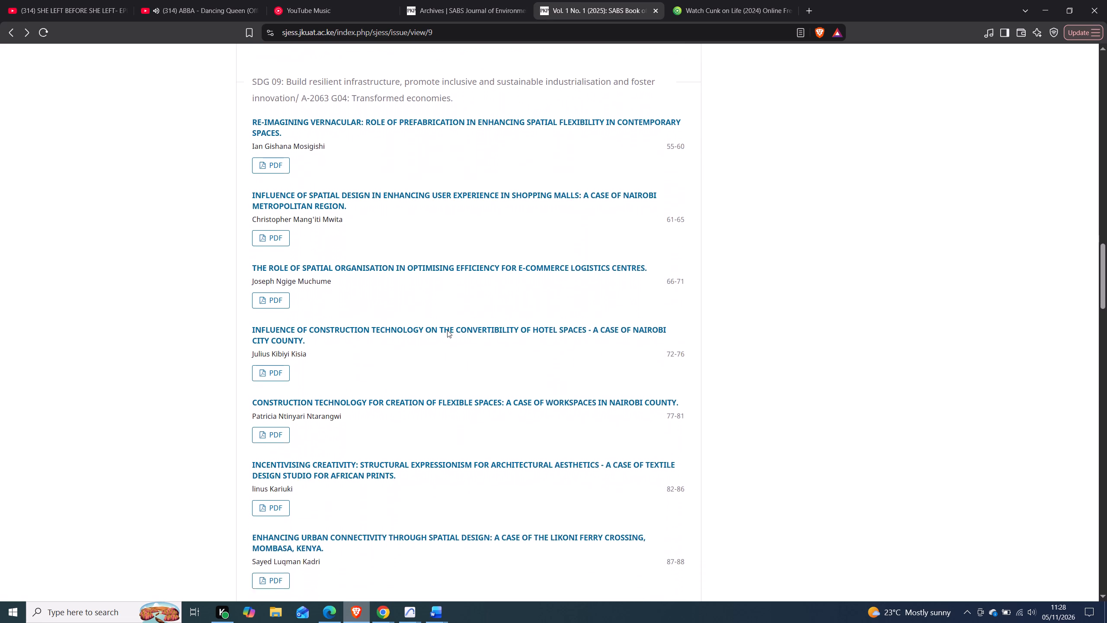
{"action": "scroll", "coordinate": [447, 330], "scroll_direction": "down", "scroll_amount": 3}
Switch to the YouTube tab playing music and start ABBA's "Lay All Your Love On Me" from the recommended videos.
{"action": "left_click", "coordinate": [179, 0]}
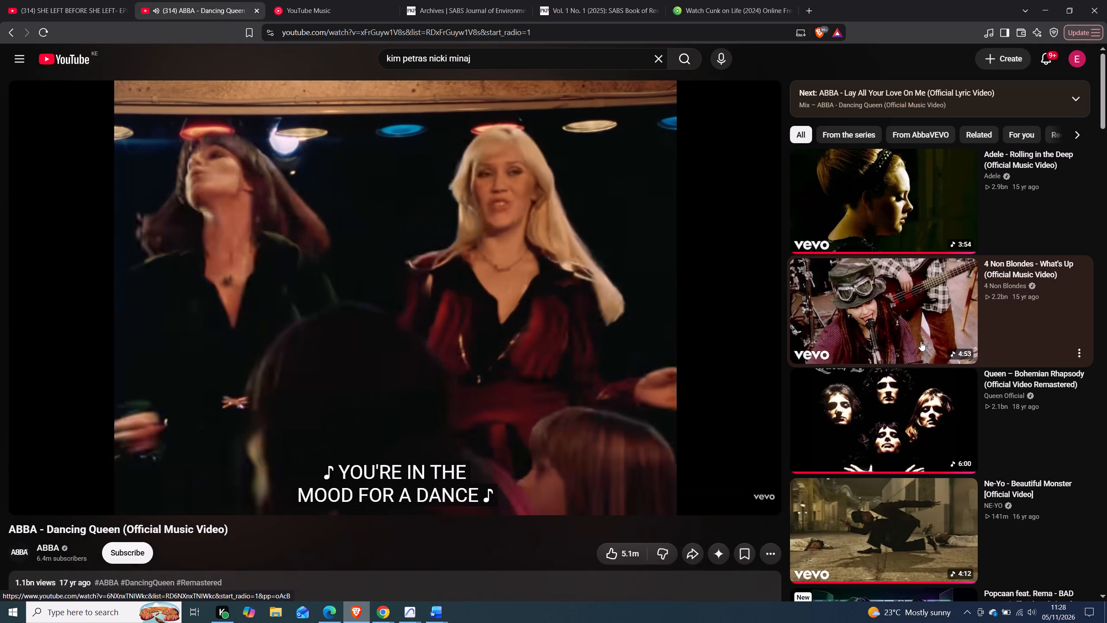
{"action": "scroll", "coordinate": [984, 377], "scroll_direction": "down", "scroll_amount": 8}
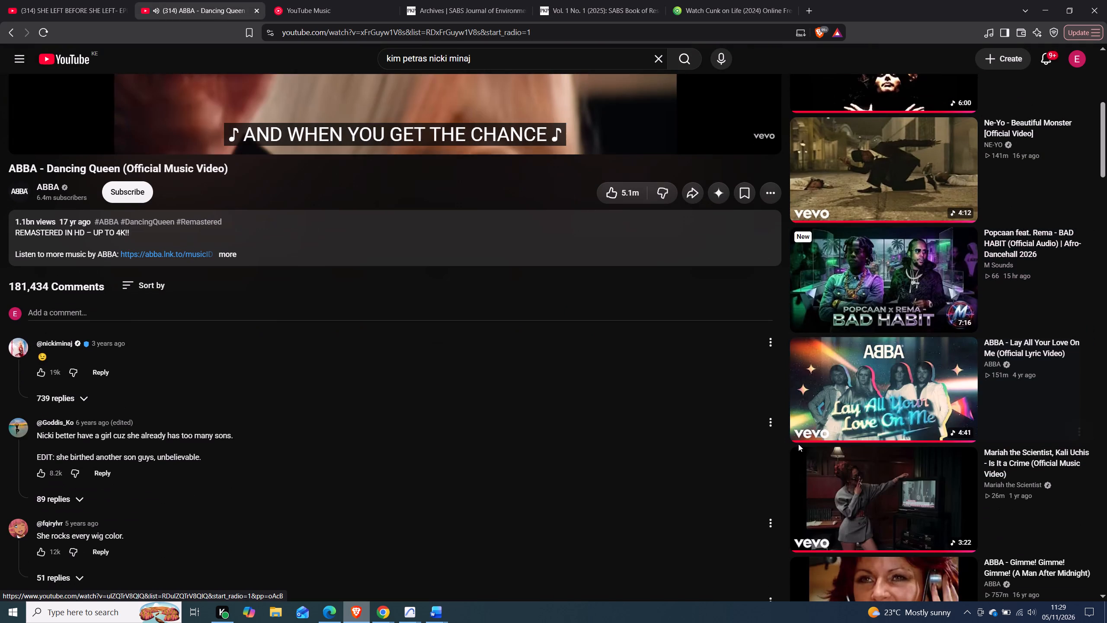
{"action": "left_click", "coordinate": [880, 387]}
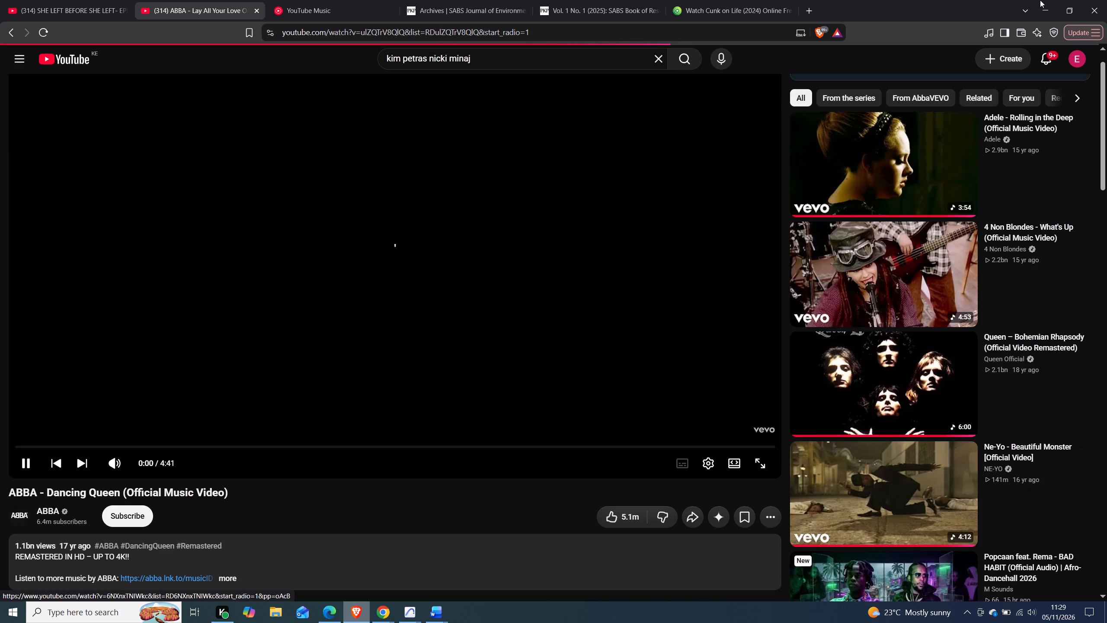
Switch to the journal issue tab and look through the remaining SDG 09 thesis titles down to the SDG 11 heading.
{"action": "left_click", "coordinate": [617, 0]}
{"action": "scroll", "coordinate": [298, 411], "scroll_direction": "down", "scroll_amount": 1}
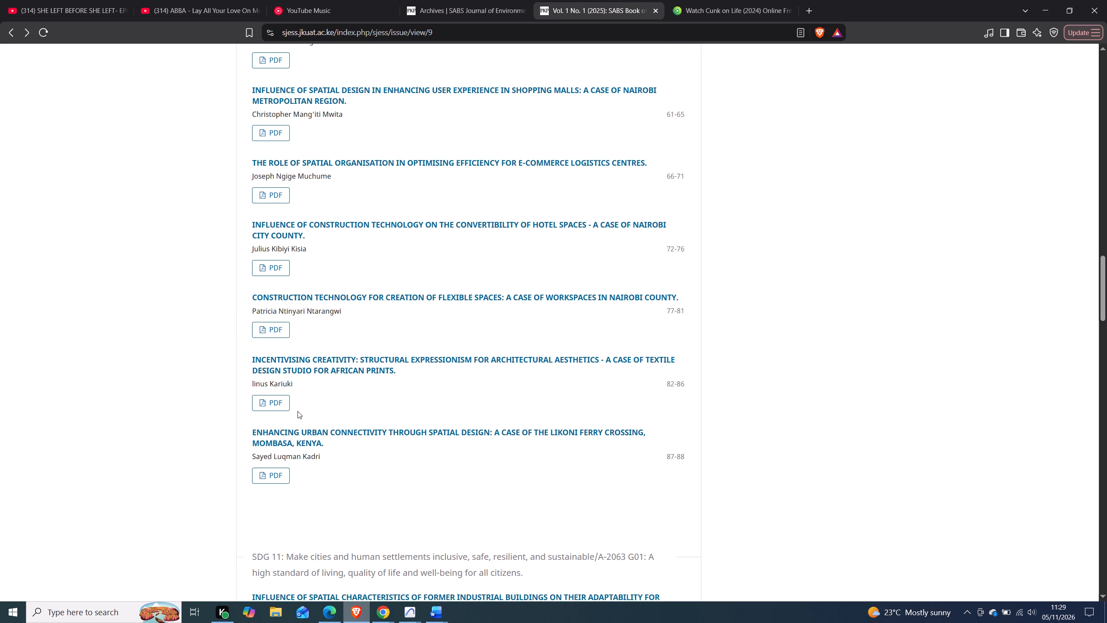
{"action": "scroll", "coordinate": [298, 411], "scroll_direction": "down", "scroll_amount": 2}
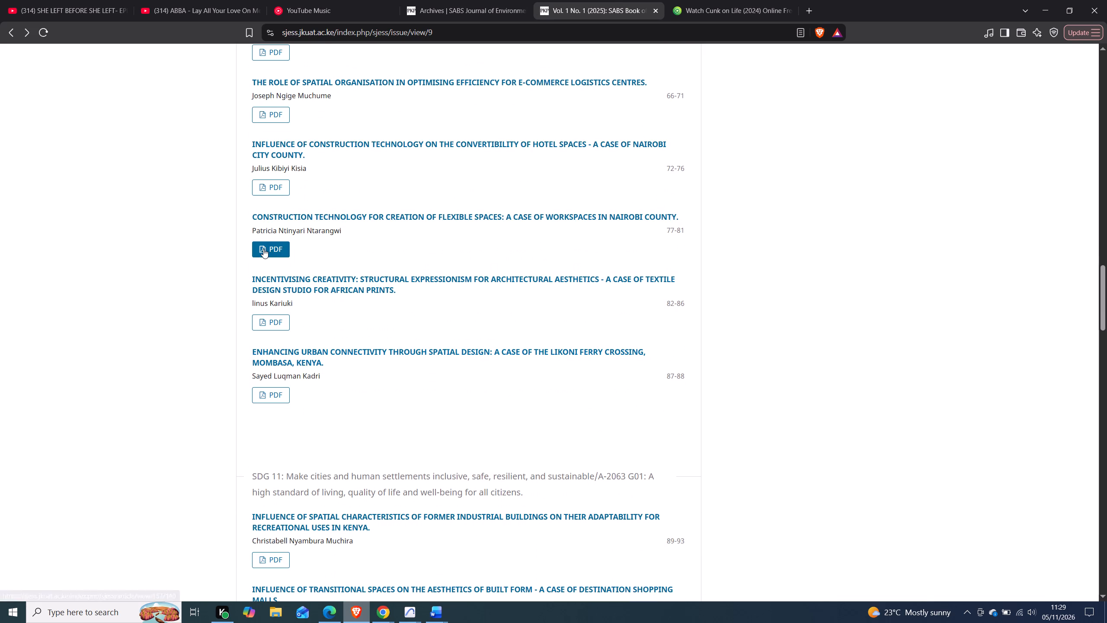
{"action": "scroll", "coordinate": [392, 401], "scroll_direction": "down", "scroll_amount": 2}
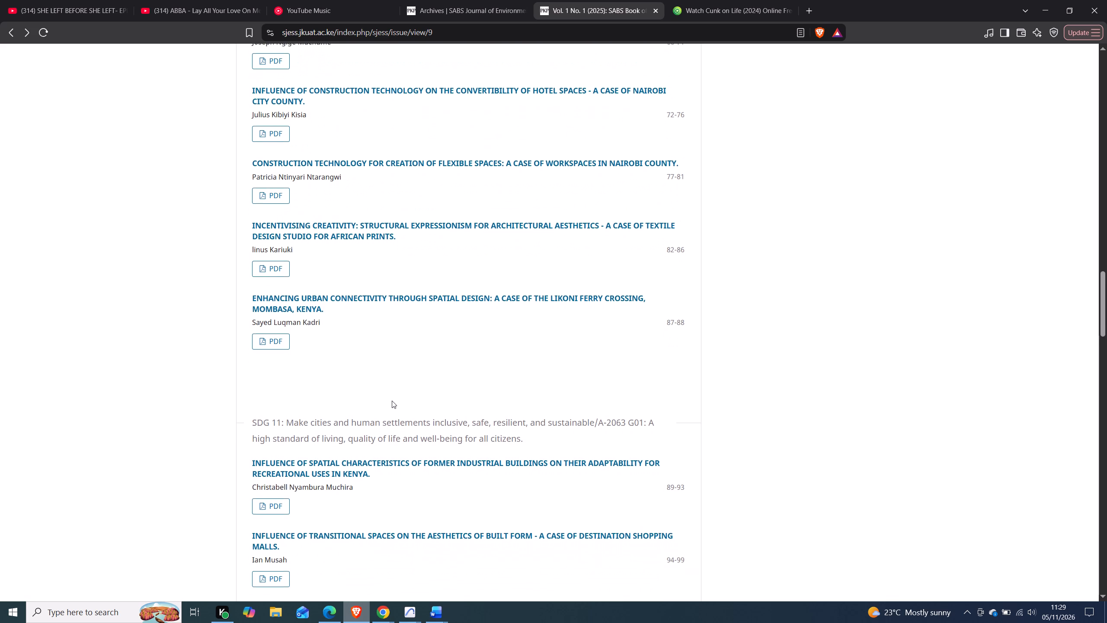
Look through the first SDG 11 thesis titles in the 2025 issue, from former industrial buildings to regenerative design for high-density residential buildings.
{"action": "scroll", "coordinate": [392, 401], "scroll_direction": "down", "scroll_amount": 4}
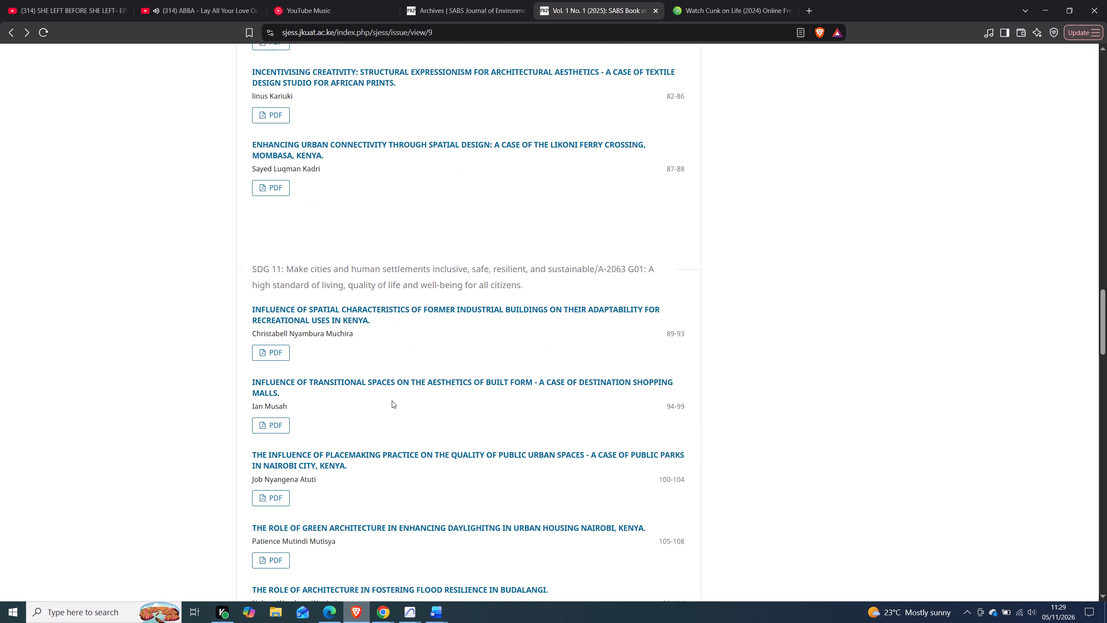
{"action": "scroll", "coordinate": [392, 401], "scroll_direction": "down", "scroll_amount": 3}
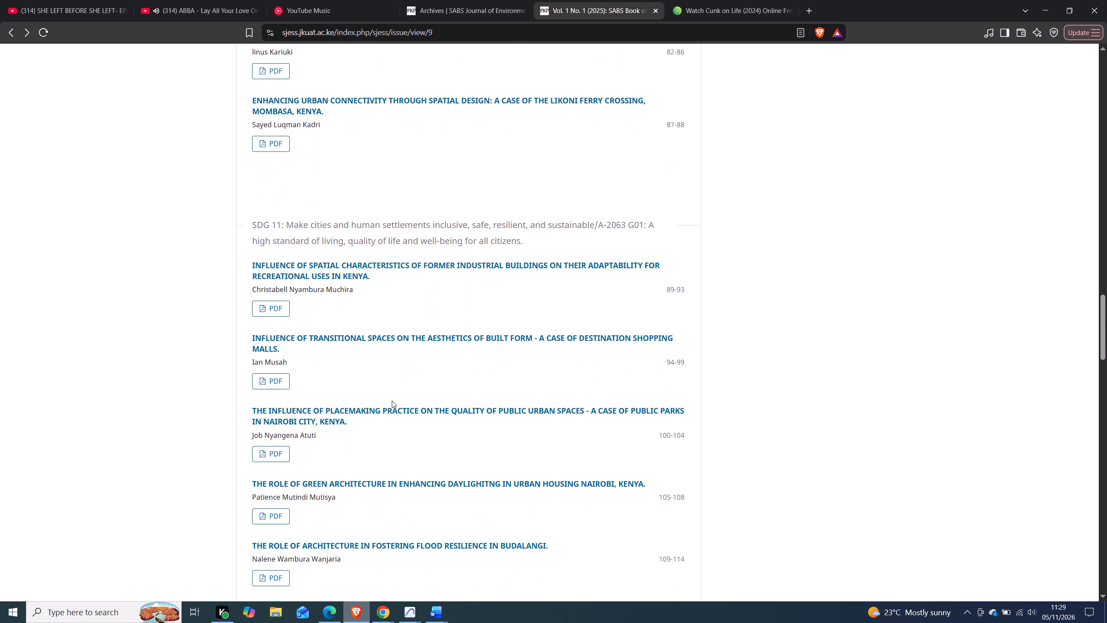
{"action": "scroll", "coordinate": [392, 401], "scroll_direction": "down", "scroll_amount": 2}
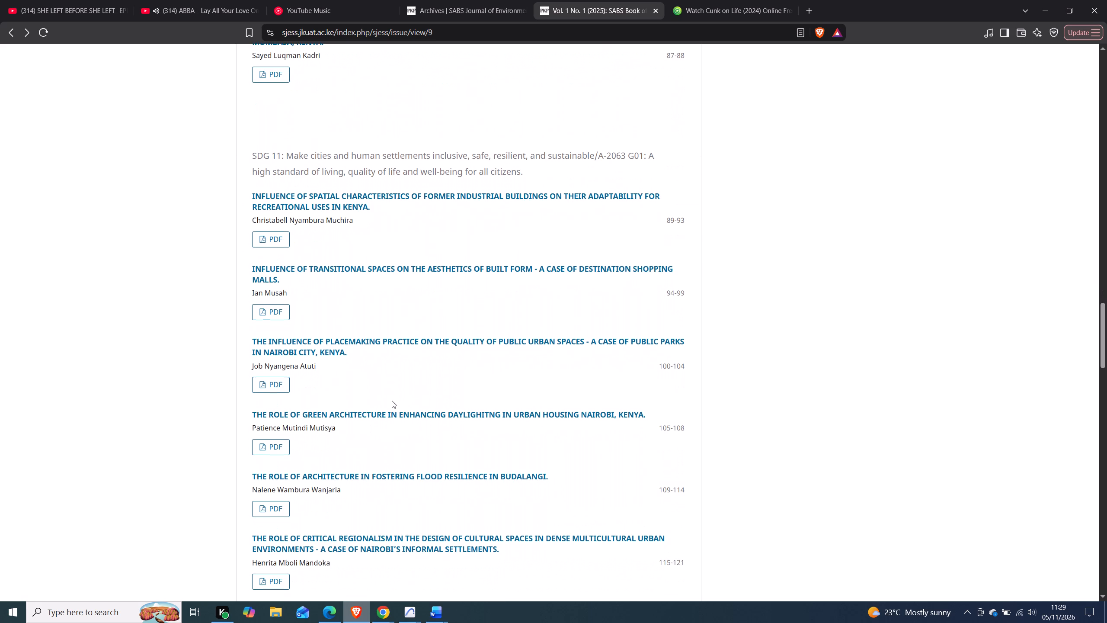
{"action": "scroll", "coordinate": [392, 401], "scroll_direction": "down", "scroll_amount": 2}
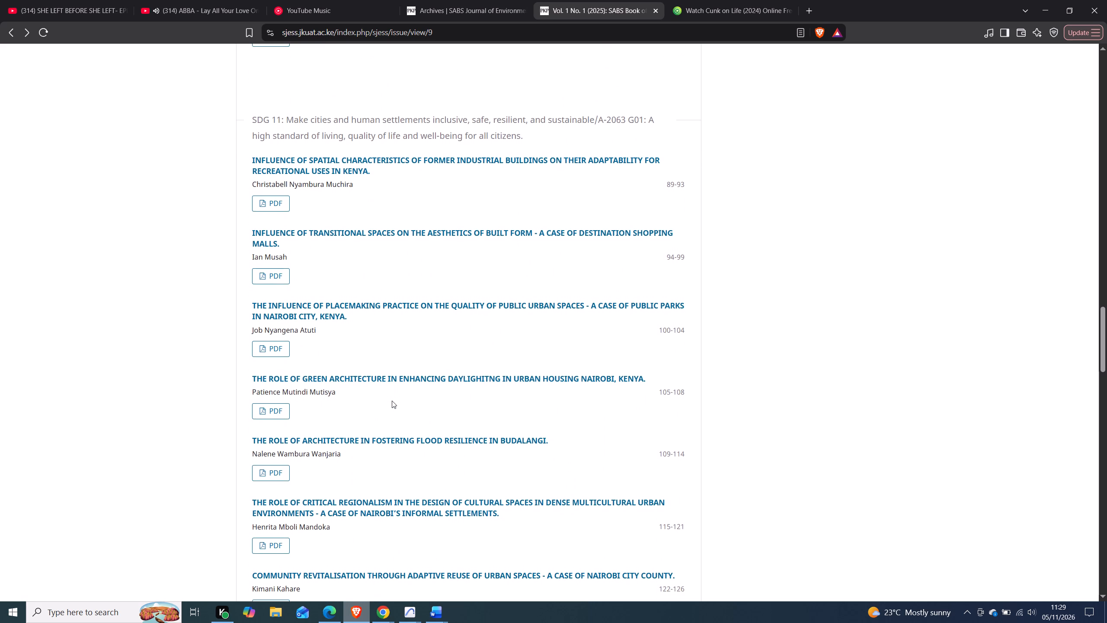
{"action": "scroll", "coordinate": [392, 401], "scroll_direction": "down", "scroll_amount": 1}
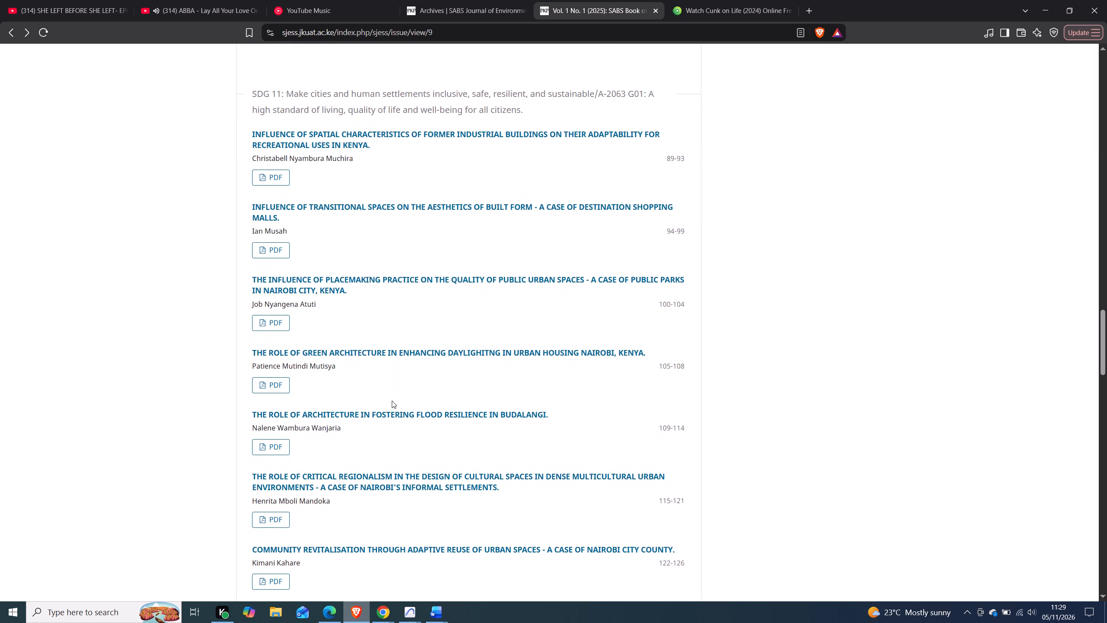
{"action": "scroll", "coordinate": [392, 401], "scroll_direction": "down", "scroll_amount": 1}
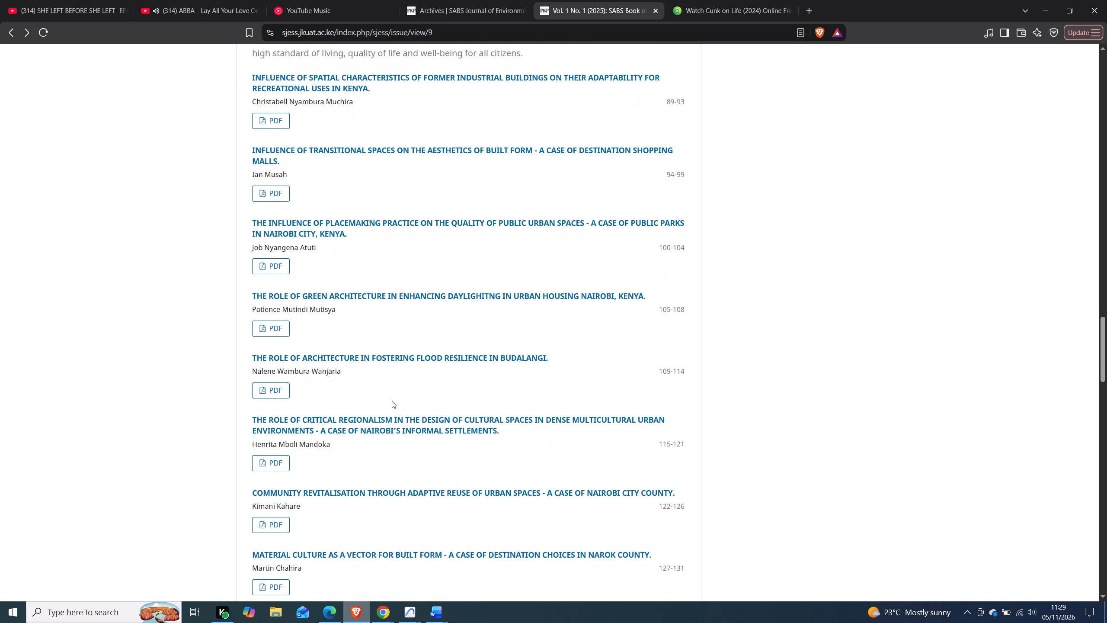
{"action": "scroll", "coordinate": [392, 401], "scroll_direction": "down", "scroll_amount": 2}
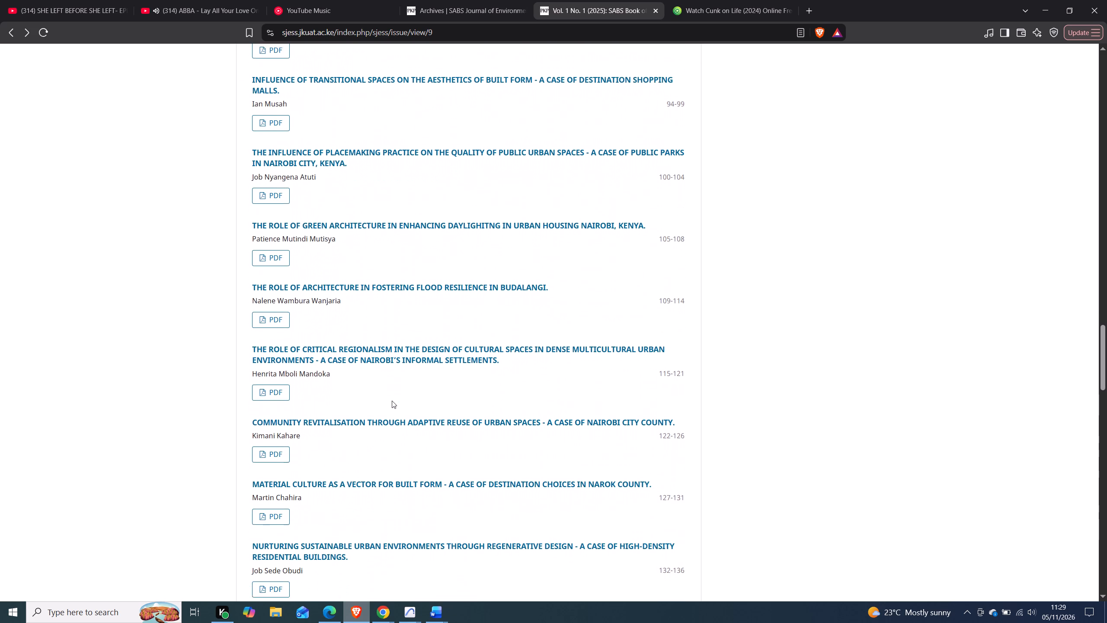
Look through the following SDG 11 thesis titles, from structural systems on transitional spaces to spatial design for fire response in community centres.
{"action": "scroll", "coordinate": [392, 401], "scroll_direction": "down", "scroll_amount": 1}
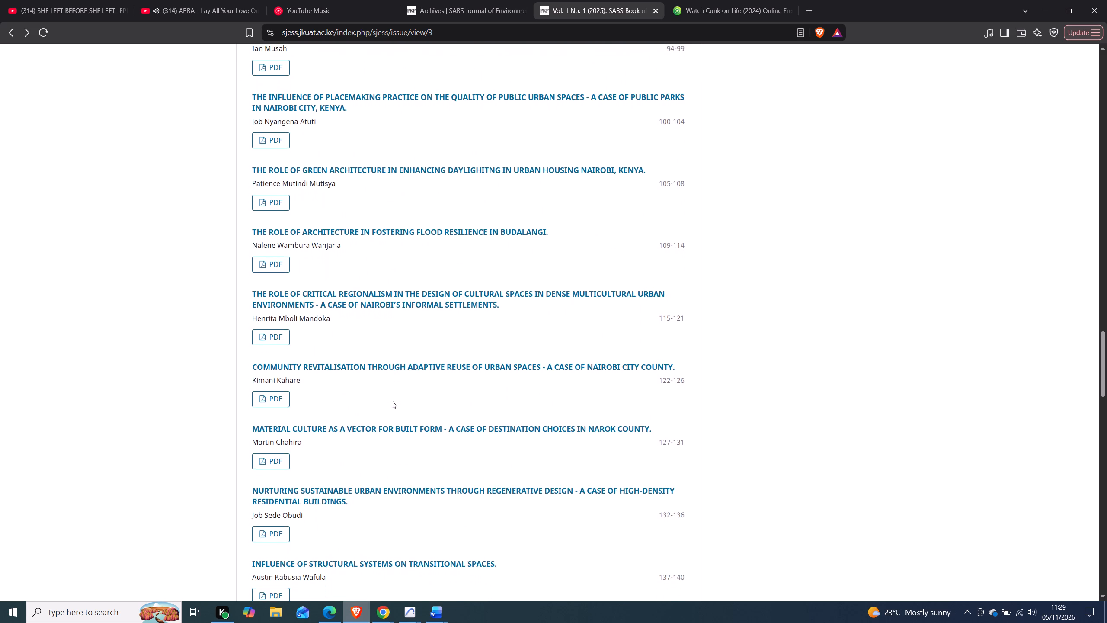
{"action": "scroll", "coordinate": [392, 401], "scroll_direction": "down", "scroll_amount": 1}
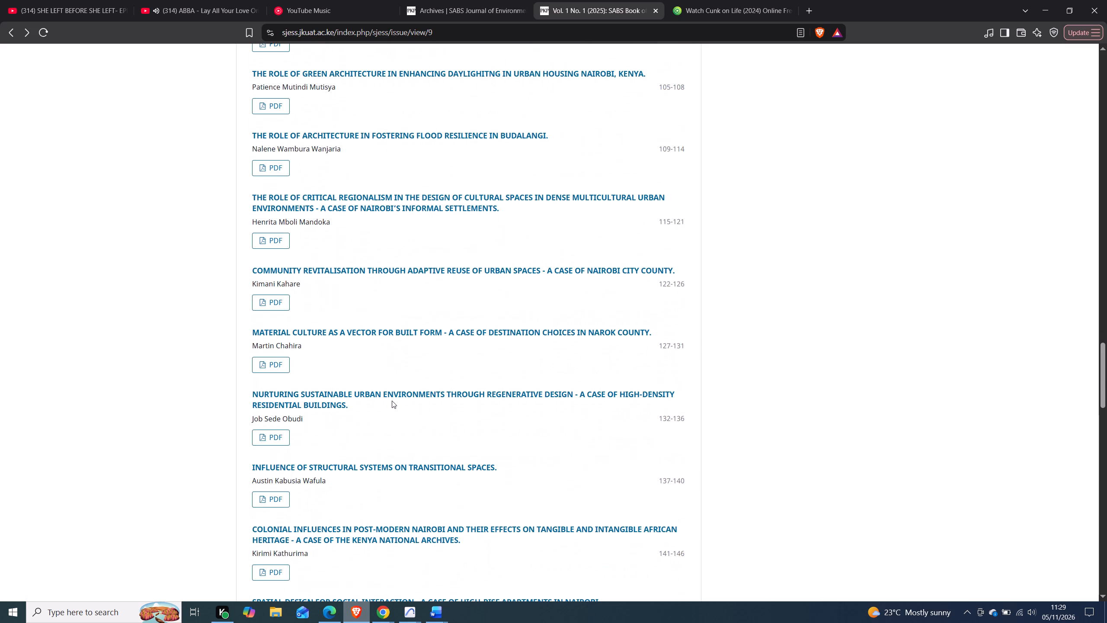
{"action": "scroll", "coordinate": [392, 401], "scroll_direction": "down", "scroll_amount": 2}
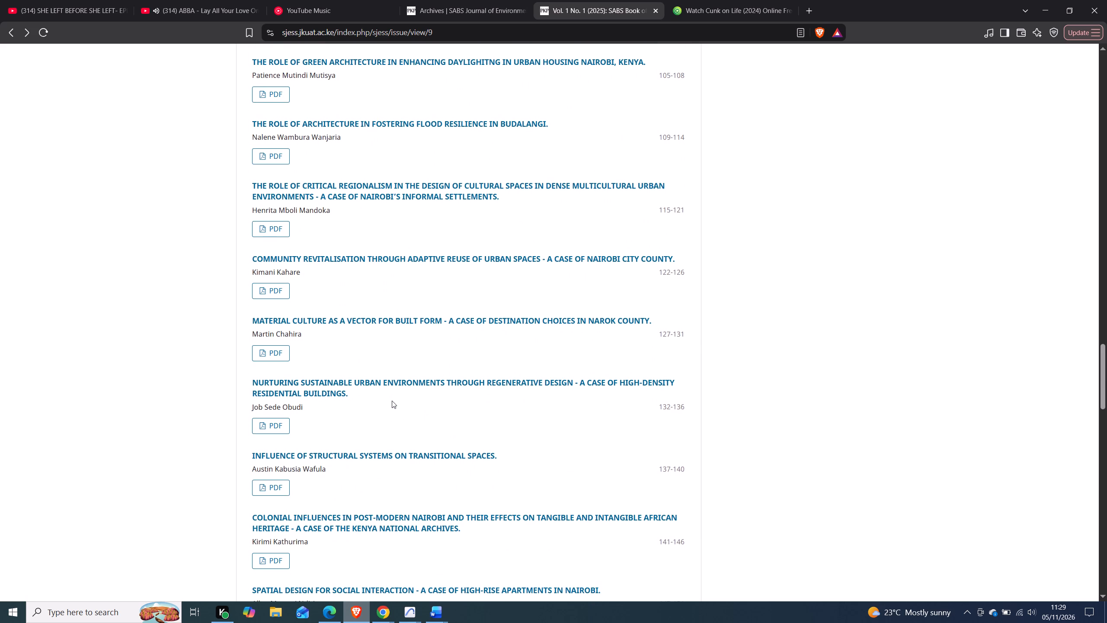
{"action": "scroll", "coordinate": [392, 401], "scroll_direction": "down", "scroll_amount": 2}
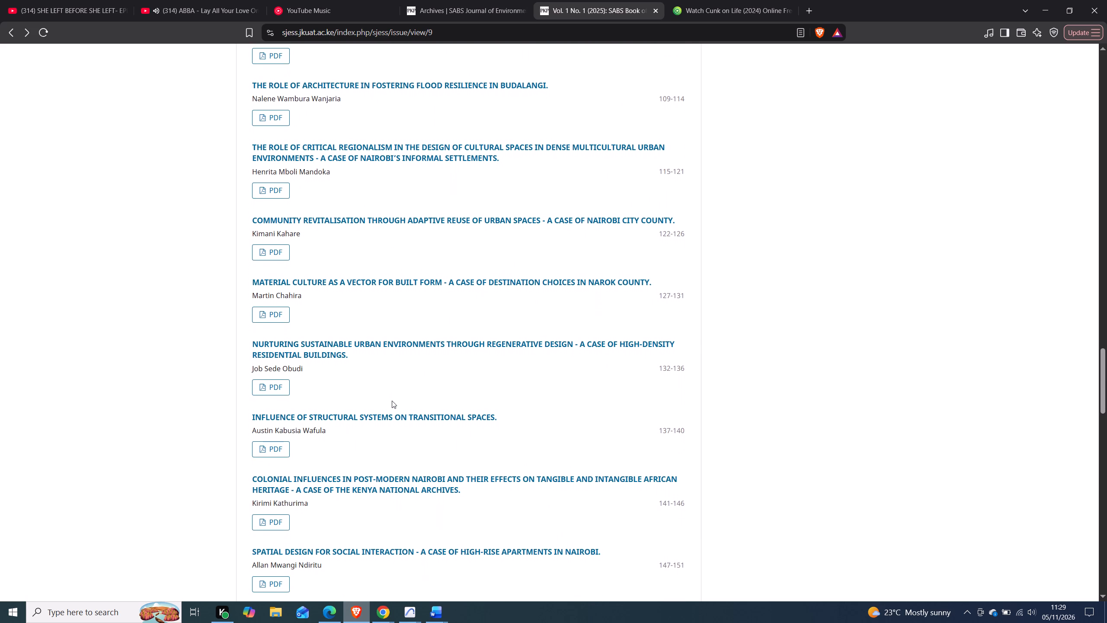
{"action": "scroll", "coordinate": [392, 401], "scroll_direction": "down", "scroll_amount": 1}
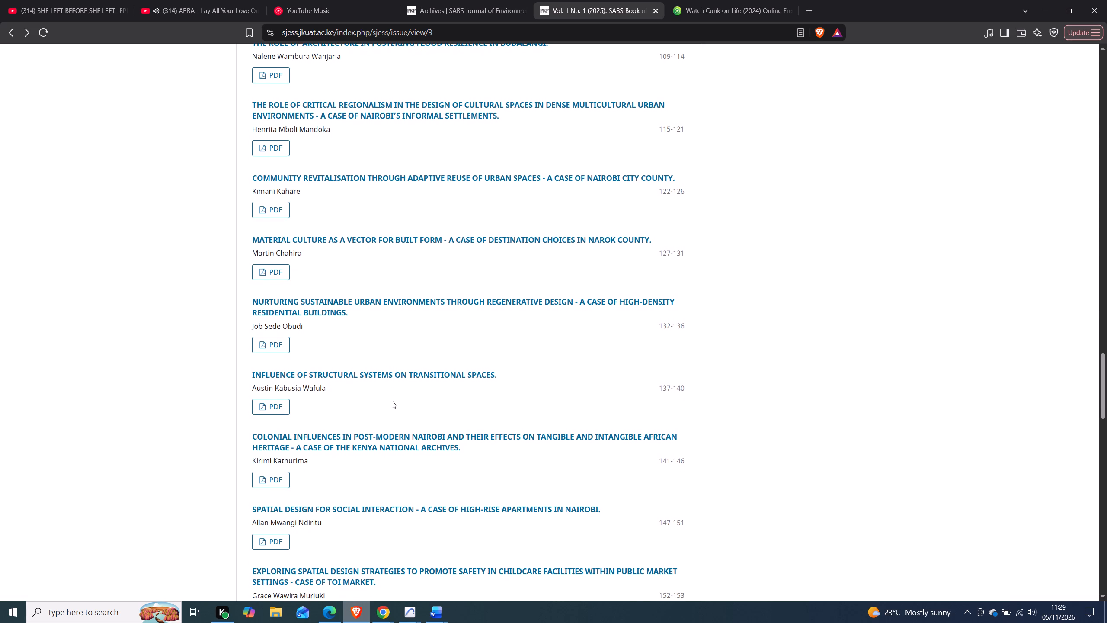
{"action": "scroll", "coordinate": [392, 401], "scroll_direction": "down", "scroll_amount": 1}
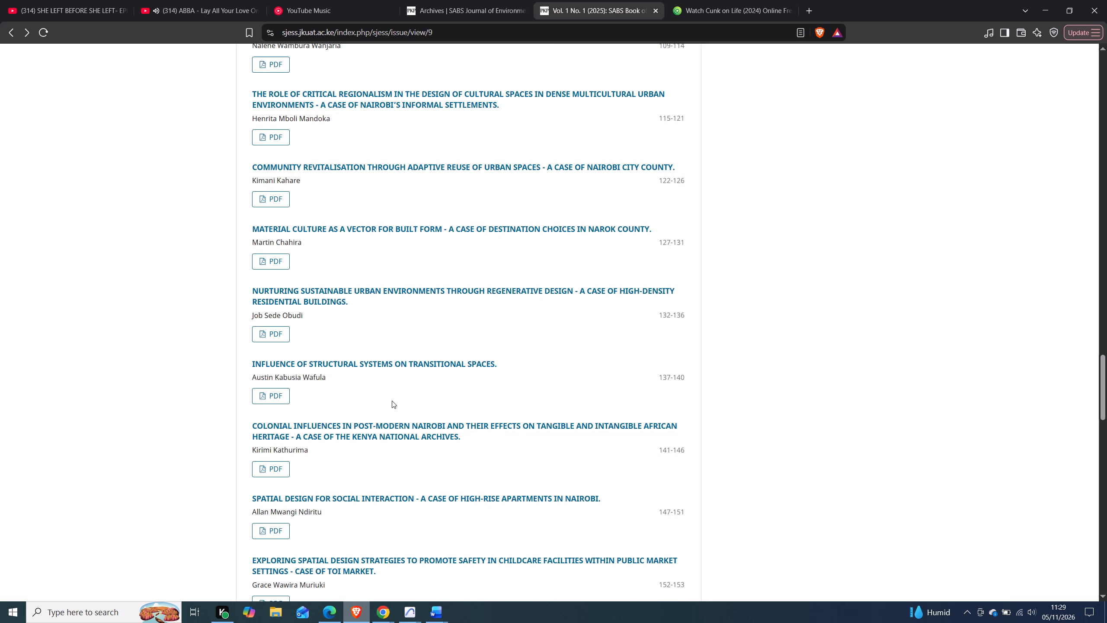
{"action": "scroll", "coordinate": [392, 401], "scroll_direction": "down", "scroll_amount": 1}
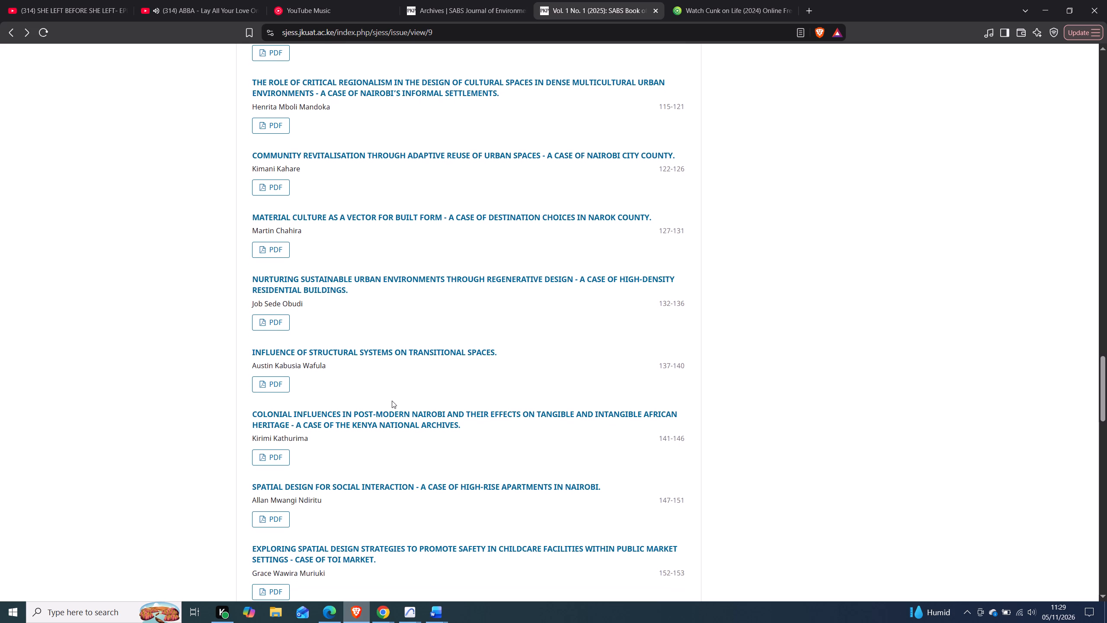
{"action": "scroll", "coordinate": [392, 401], "scroll_direction": "down", "scroll_amount": 1}
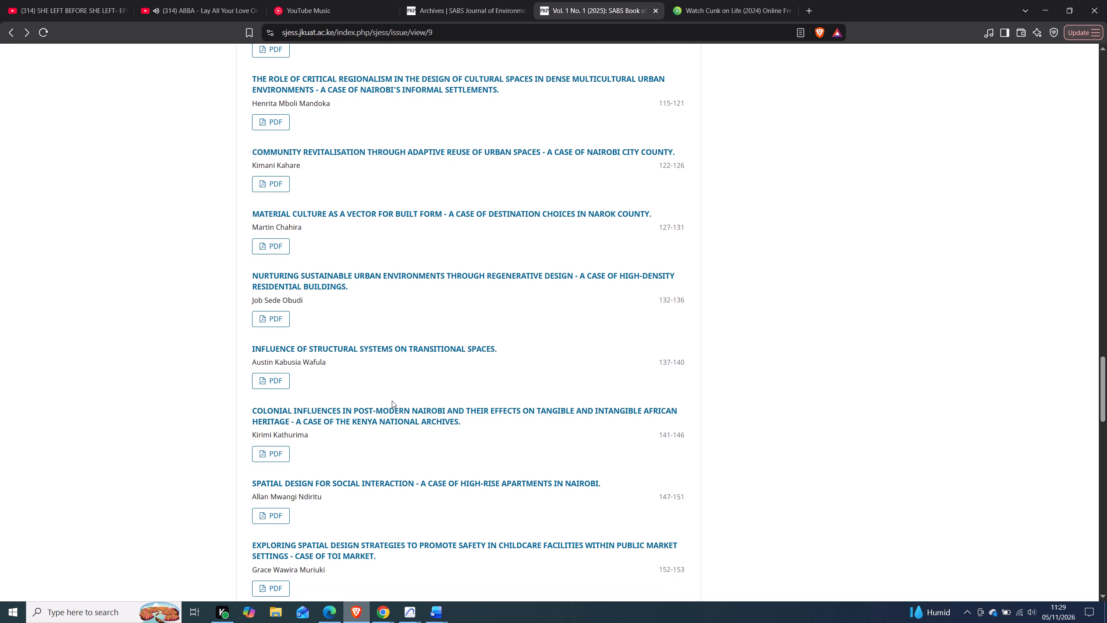
{"action": "scroll", "coordinate": [392, 401], "scroll_direction": "down", "scroll_amount": 1}
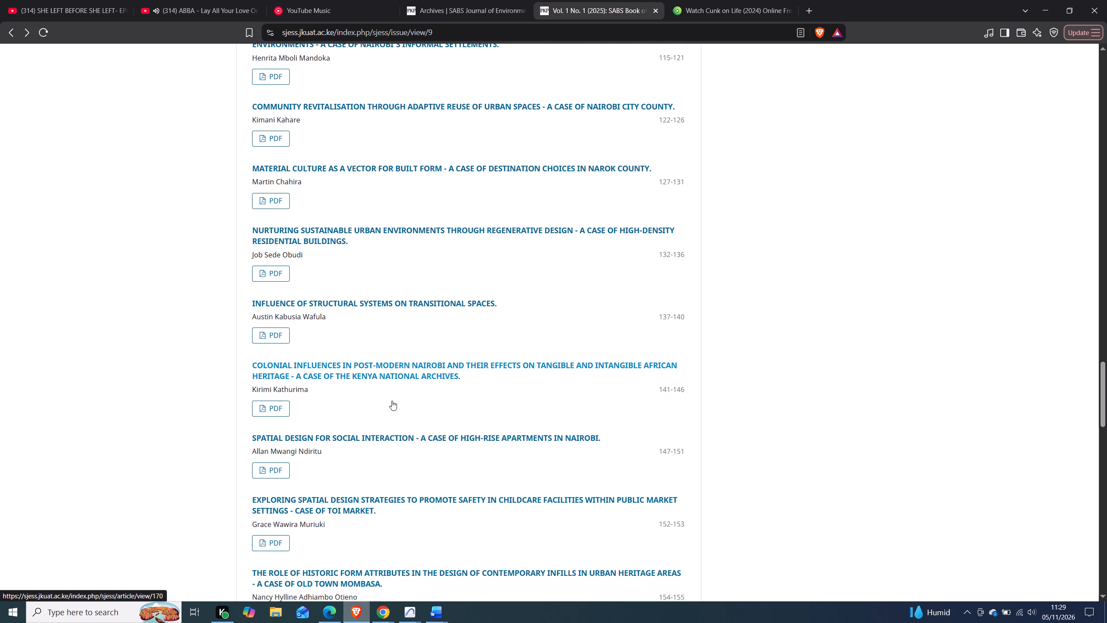
{"action": "scroll", "coordinate": [392, 401], "scroll_direction": "down", "scroll_amount": 2}
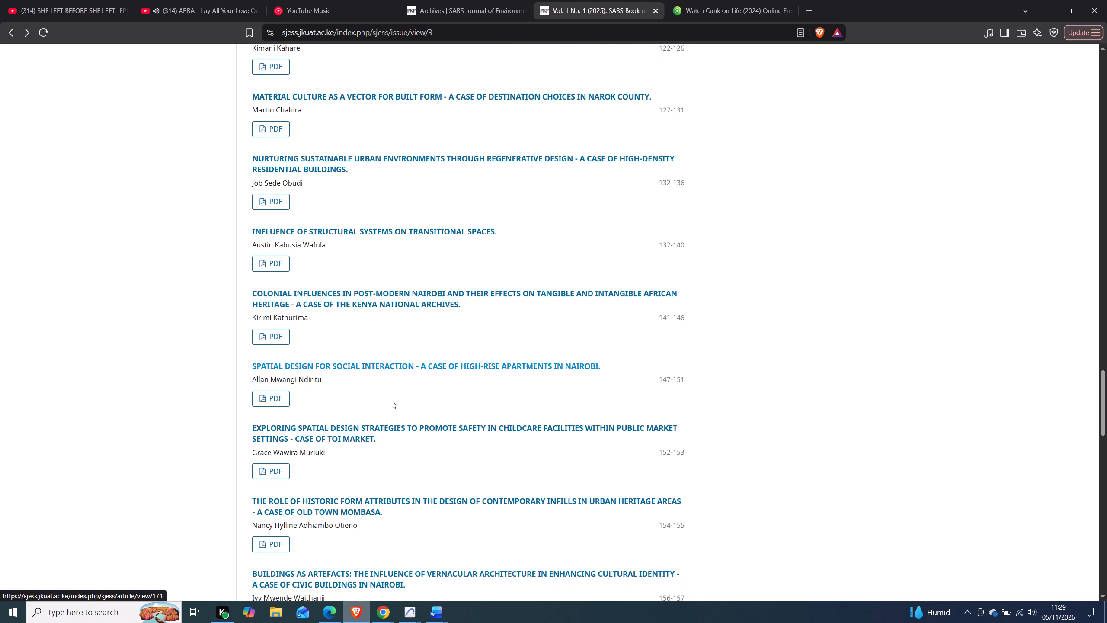
{"action": "scroll", "coordinate": [392, 401], "scroll_direction": "down", "scroll_amount": 2}
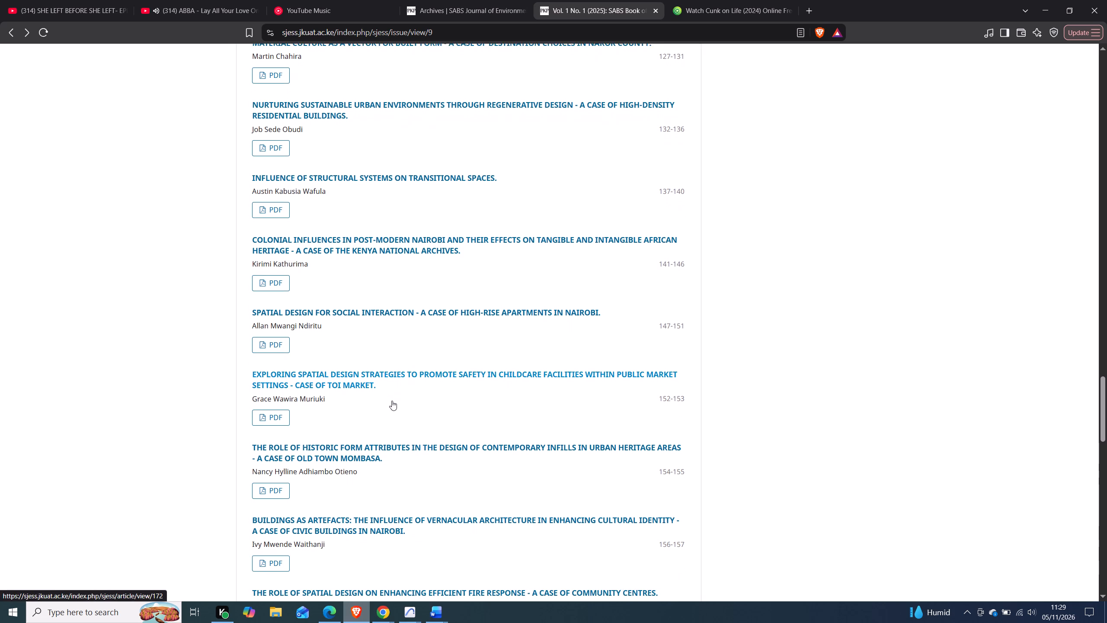
{"action": "scroll", "coordinate": [392, 401], "scroll_direction": "down", "scroll_amount": 1}
Return to the journal's Archives tab and open the (2024) SABS Book of Research Abstracts issue.
{"action": "scroll", "coordinate": [392, 401], "scroll_direction": "up", "scroll_amount": 9}
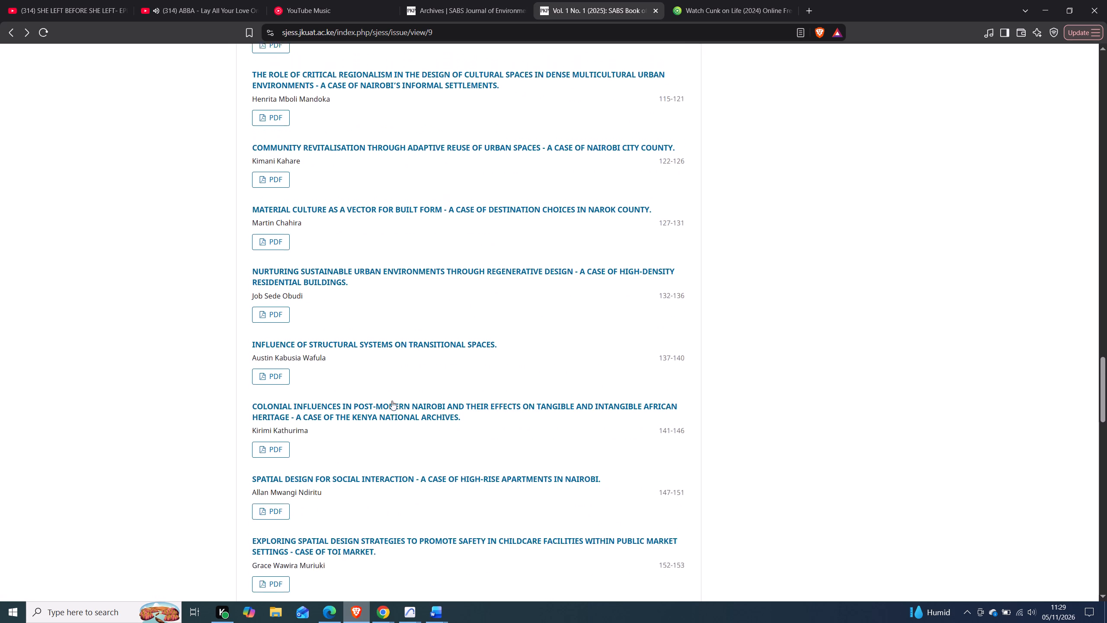
{"action": "scroll", "coordinate": [392, 401], "scroll_direction": "up", "scroll_amount": 15}
{"action": "scroll", "coordinate": [392, 401], "scroll_direction": "up", "scroll_amount": 6}
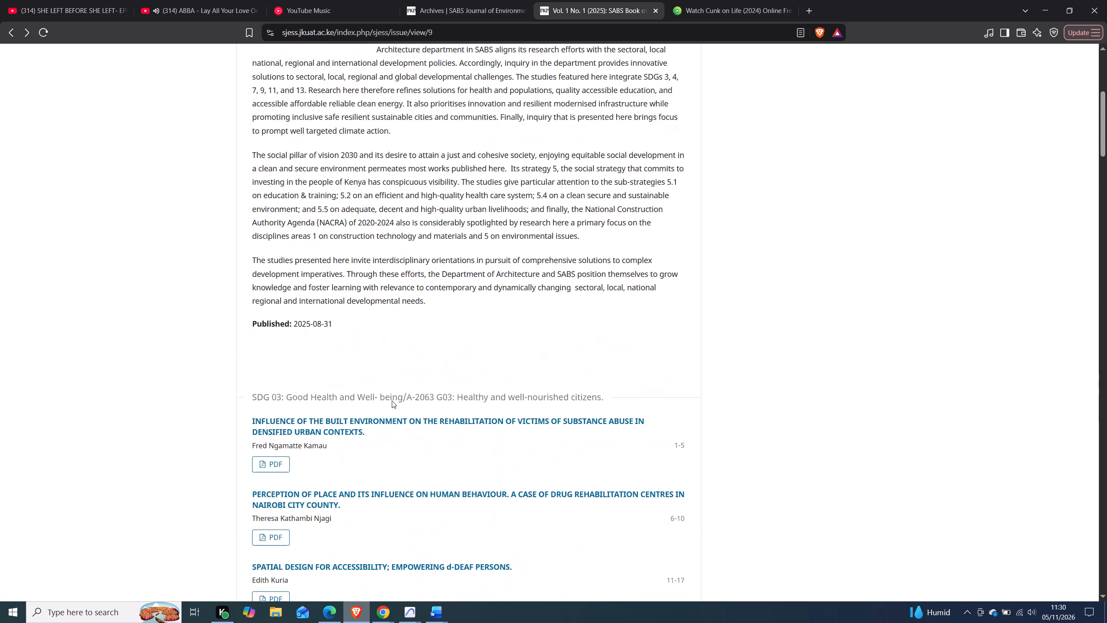
{"action": "left_click", "coordinate": [476, 0]}
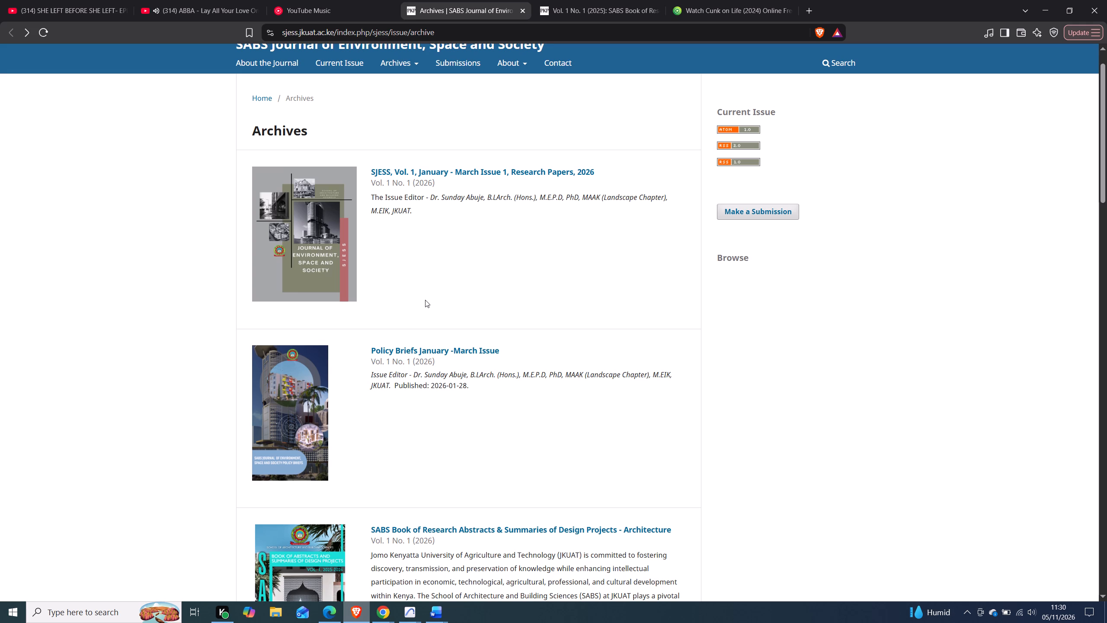
{"action": "scroll", "coordinate": [425, 300], "scroll_direction": "down", "scroll_amount": 4}
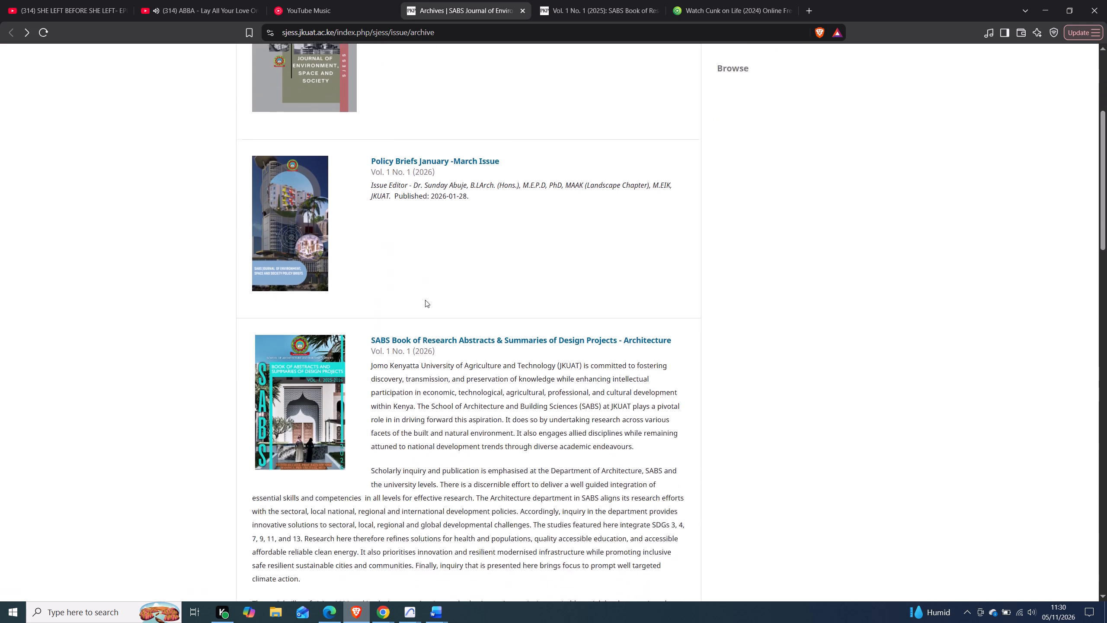
{"action": "scroll", "coordinate": [425, 300], "scroll_direction": "down", "scroll_amount": 8}
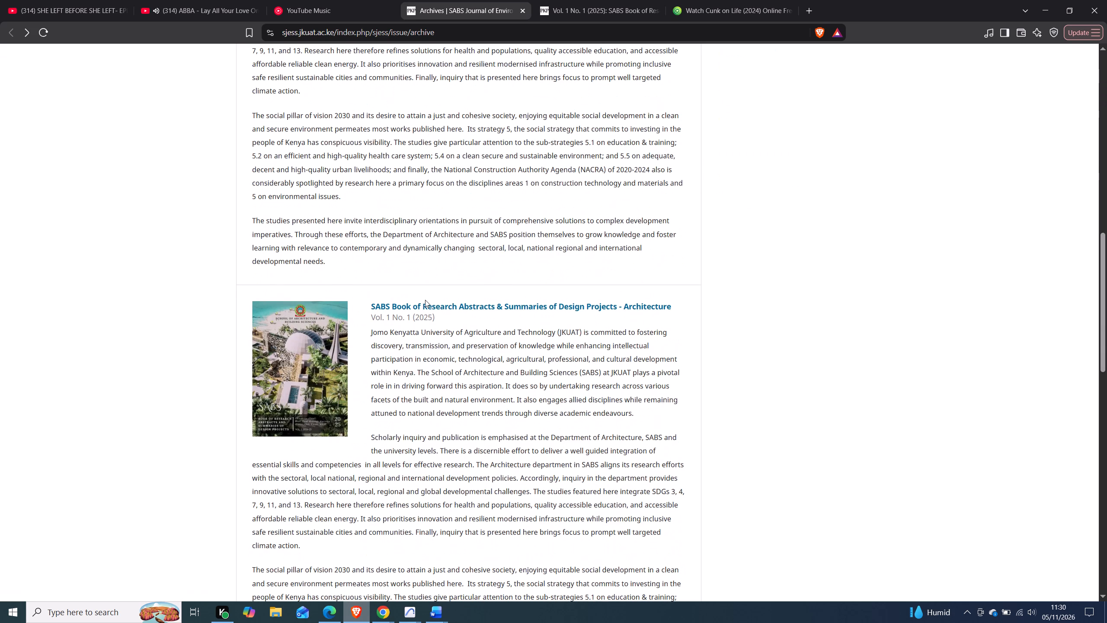
{"action": "scroll", "coordinate": [421, 311], "scroll_direction": "down", "scroll_amount": 3}
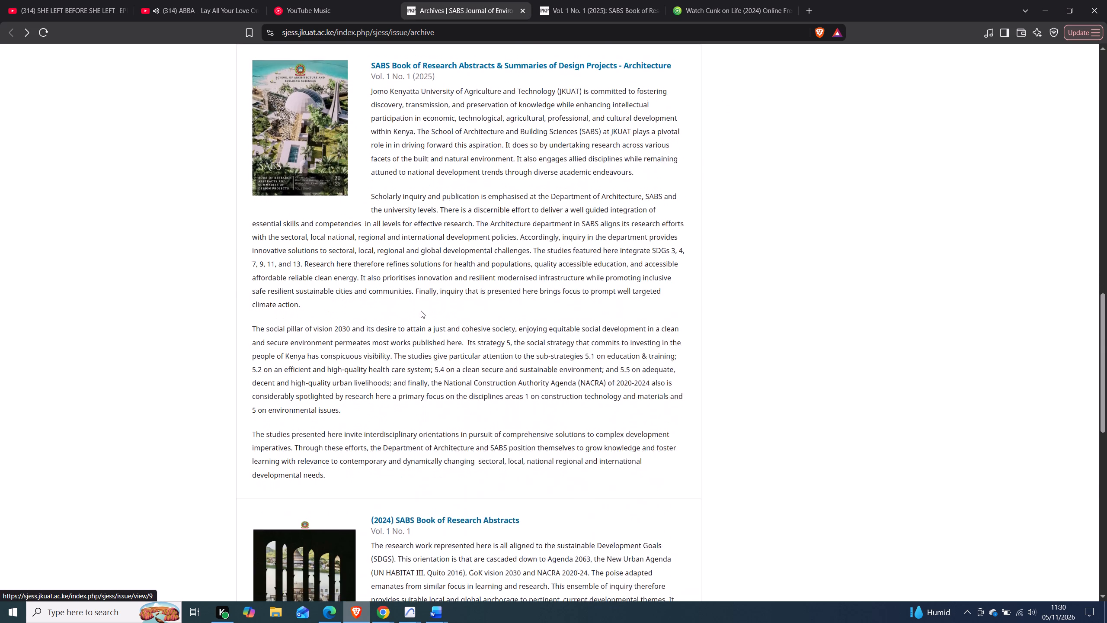
{"action": "scroll", "coordinate": [421, 311], "scroll_direction": "down", "scroll_amount": 4}
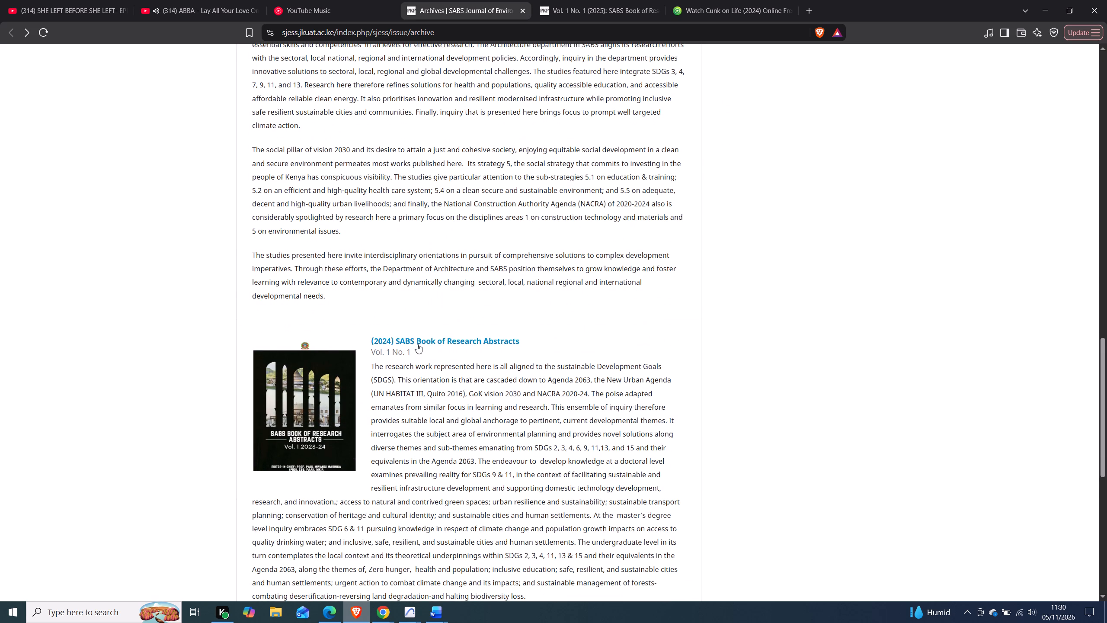
{"action": "scroll", "coordinate": [417, 342], "scroll_direction": "down", "scroll_amount": 7}
{"action": "scroll", "coordinate": [417, 342], "scroll_direction": "up", "scroll_amount": 3}
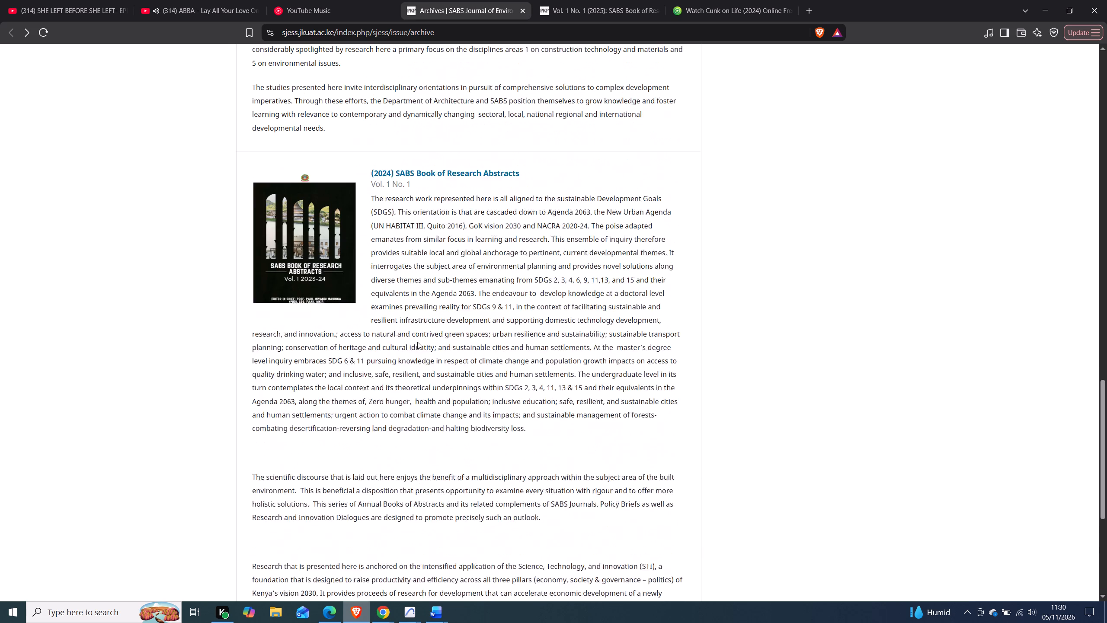
{"action": "scroll", "coordinate": [417, 342], "scroll_direction": "up", "scroll_amount": 1}
{"action": "left_click", "coordinate": [446, 197]}
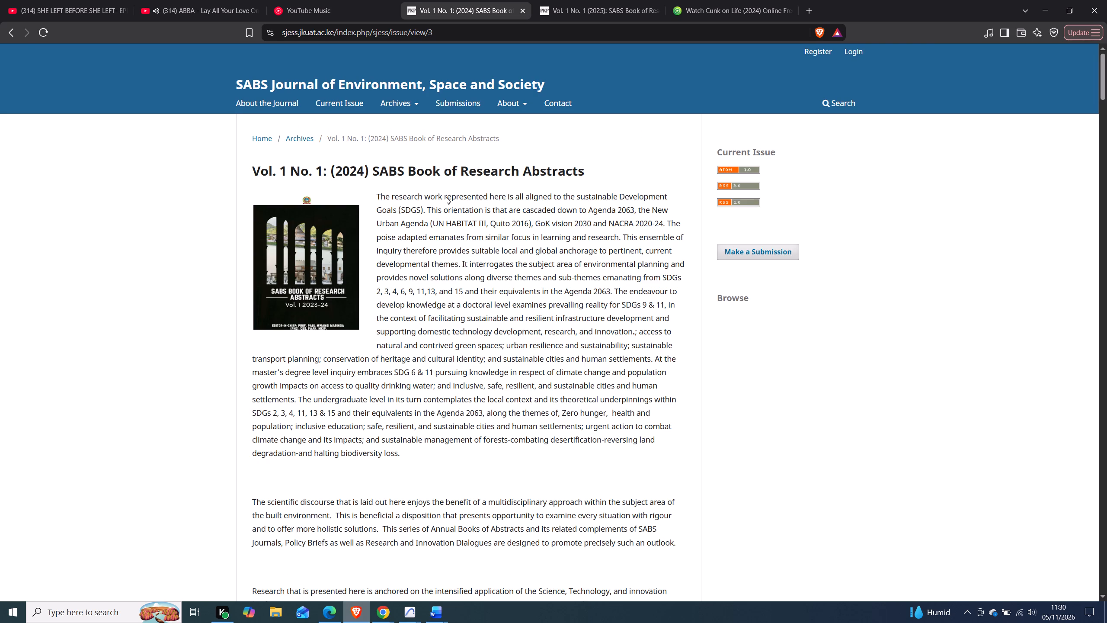
Look through the SDG 02 and SDG 03 thesis titles in the 2024 issue, from urban agriculture to physical environment and healing.
{"action": "scroll", "coordinate": [446, 197], "scroll_direction": "down", "scroll_amount": 11}
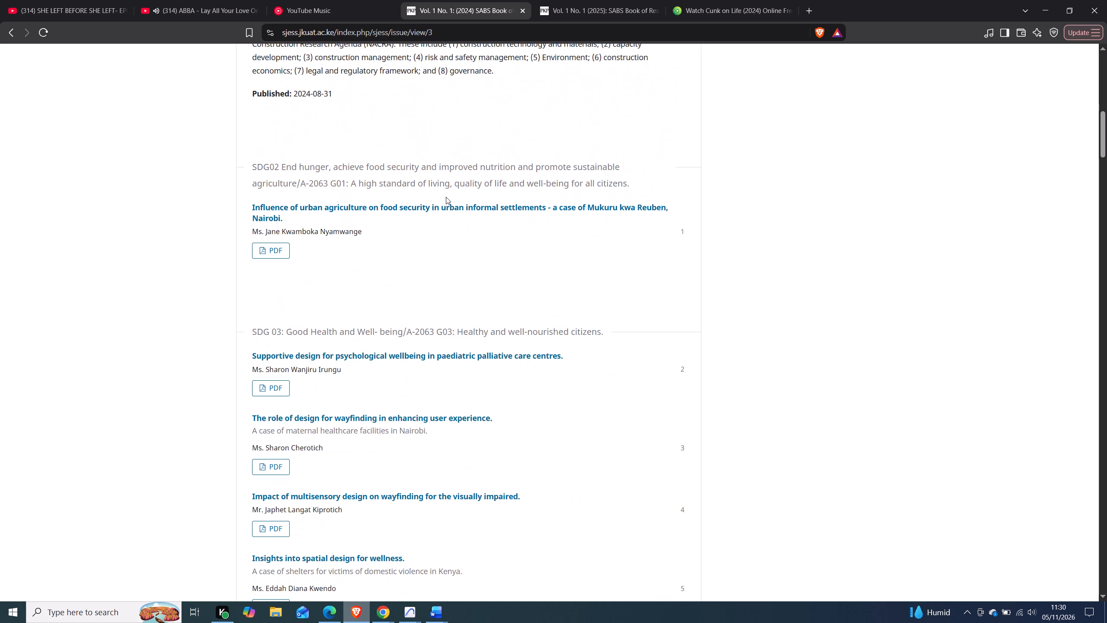
{"action": "scroll", "coordinate": [446, 197], "scroll_direction": "down", "scroll_amount": 1}
{"action": "scroll", "coordinate": [408, 284], "scroll_direction": "down", "scroll_amount": 2}
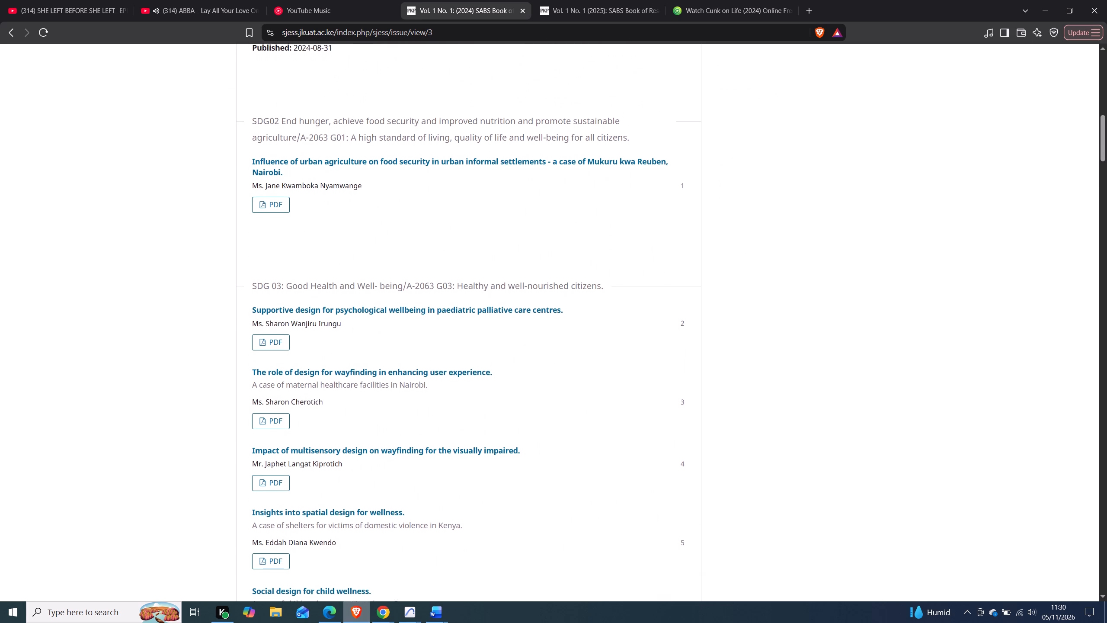
{"action": "scroll", "coordinate": [408, 284], "scroll_direction": "down", "scroll_amount": 2}
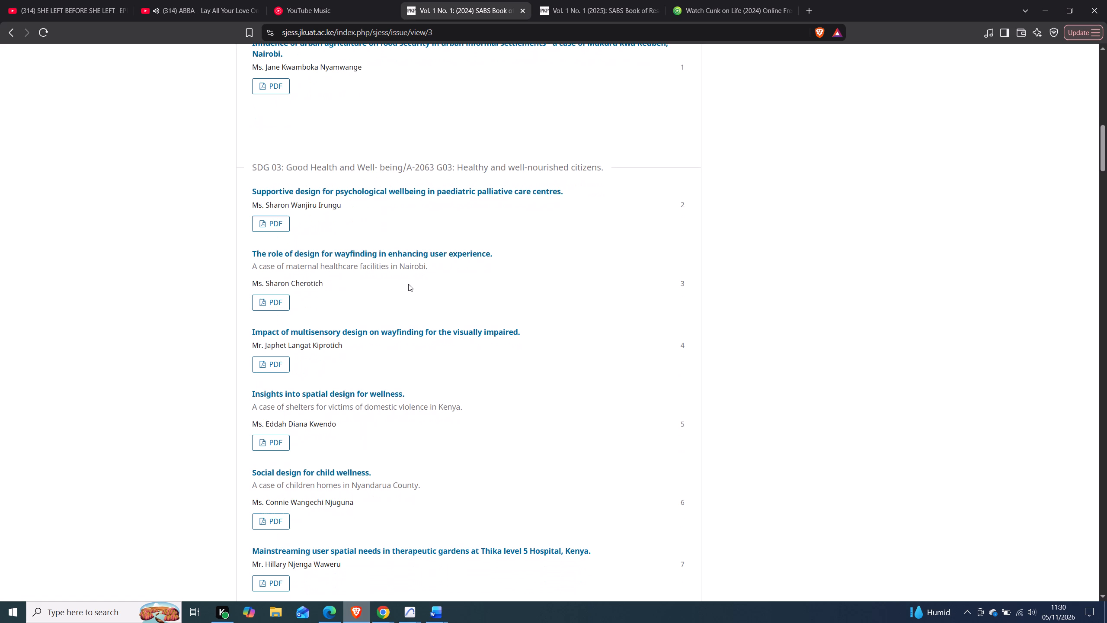
{"action": "scroll", "coordinate": [408, 284], "scroll_direction": "down", "scroll_amount": 3}
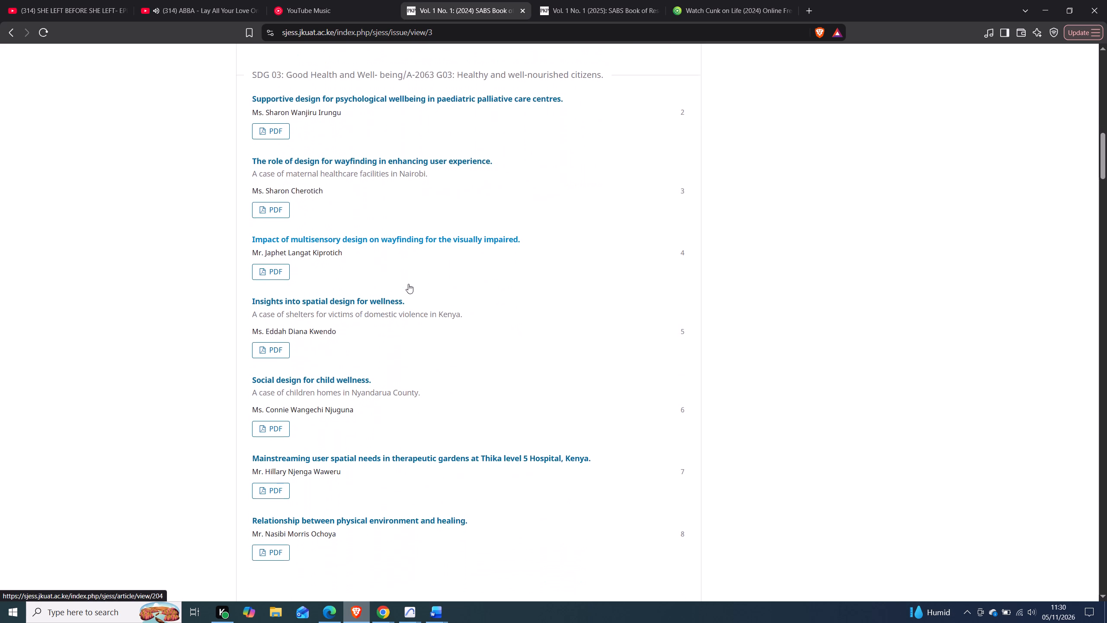
{"action": "scroll", "coordinate": [408, 284], "scroll_direction": "down", "scroll_amount": 4}
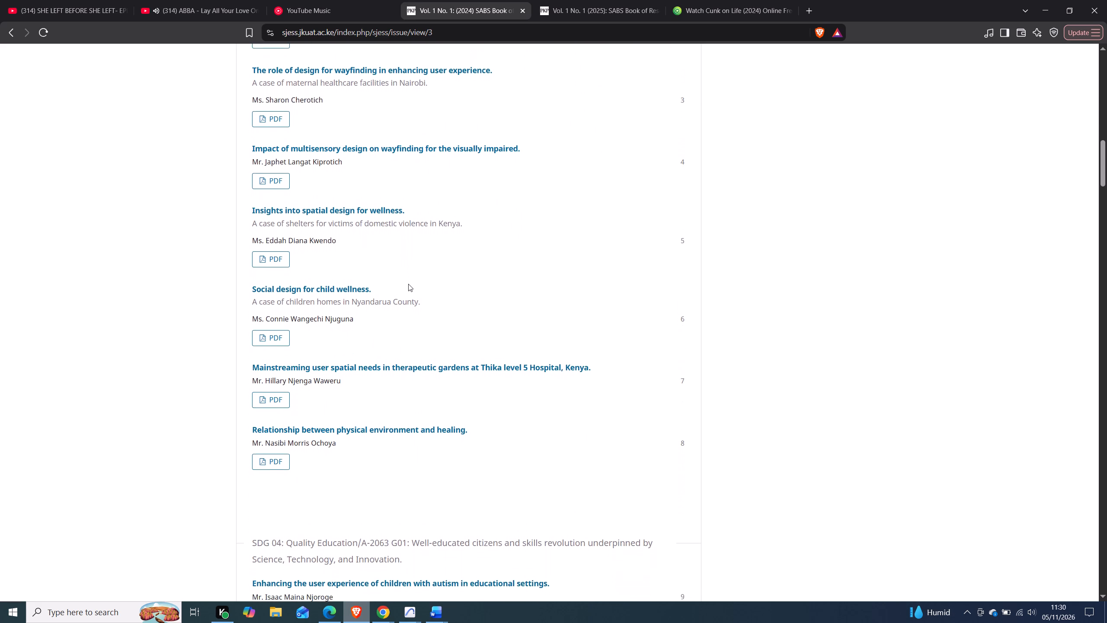
Look through the SDG 04 thesis titles on autism, collaborative learning, childcare centres and adaptable learning spaces.
{"action": "scroll", "coordinate": [408, 284], "scroll_direction": "down", "scroll_amount": 4}
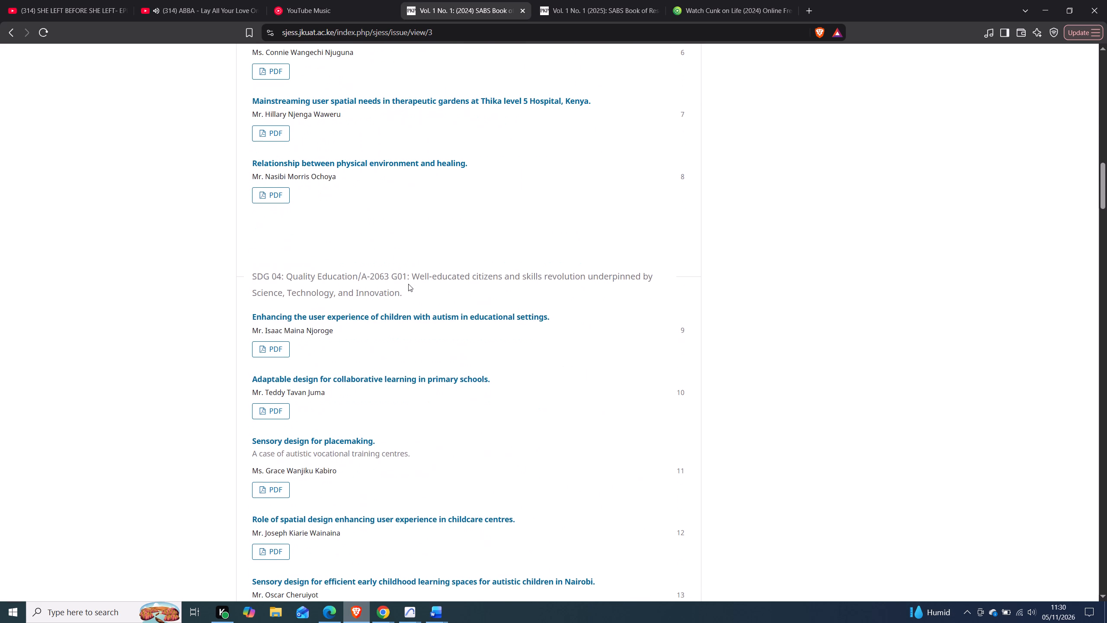
{"action": "scroll", "coordinate": [408, 284], "scroll_direction": "down", "scroll_amount": 2}
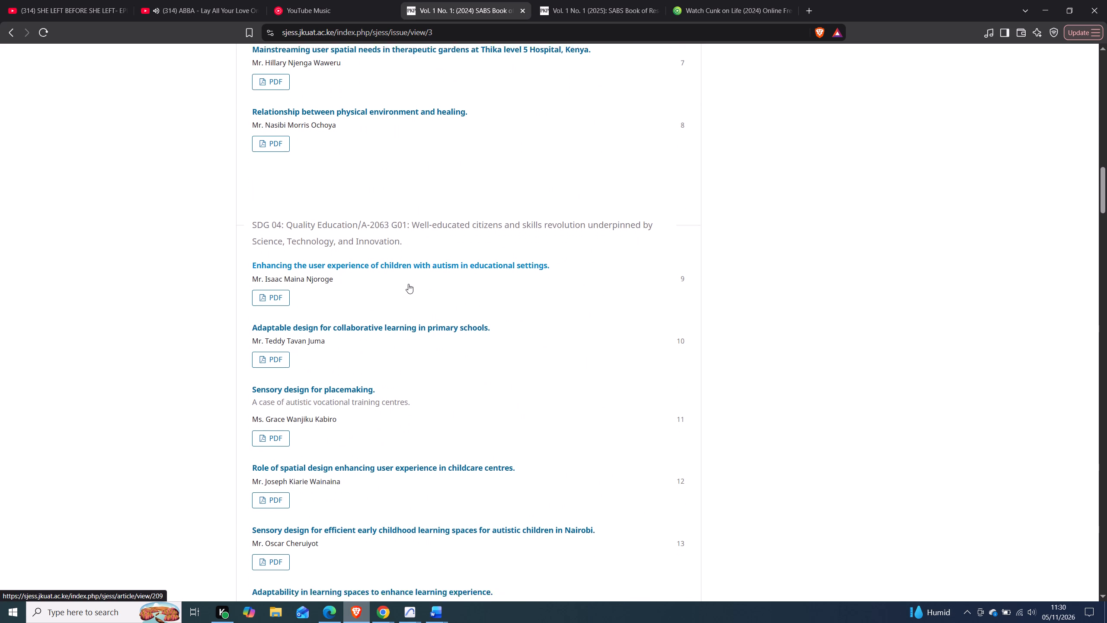
{"action": "scroll", "coordinate": [408, 284], "scroll_direction": "down", "scroll_amount": 1}
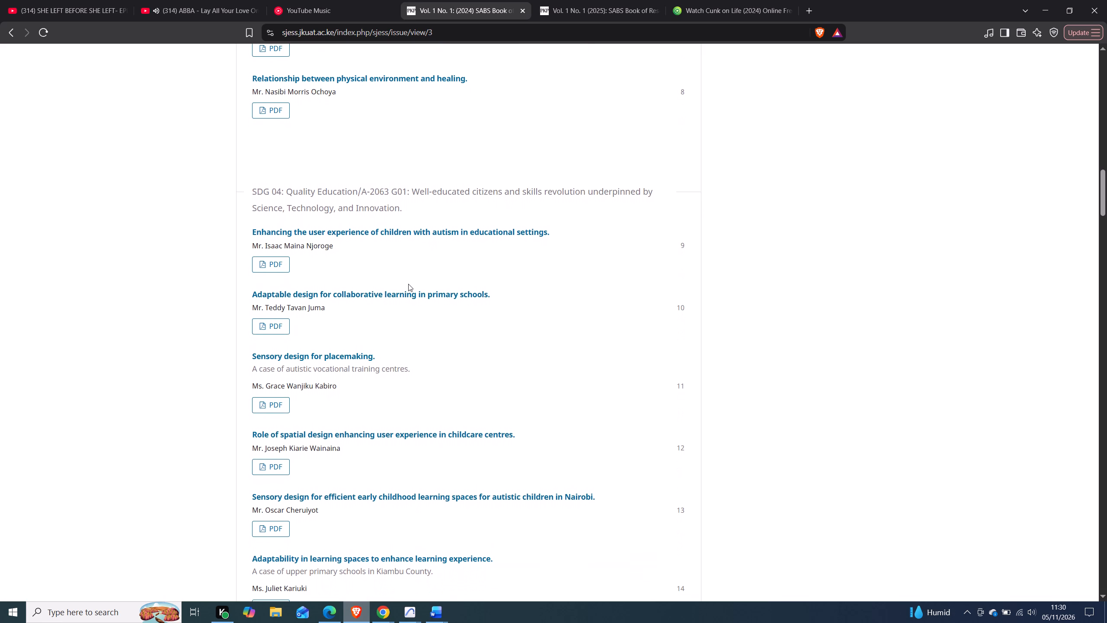
{"action": "scroll", "coordinate": [408, 284], "scroll_direction": "down", "scroll_amount": 3}
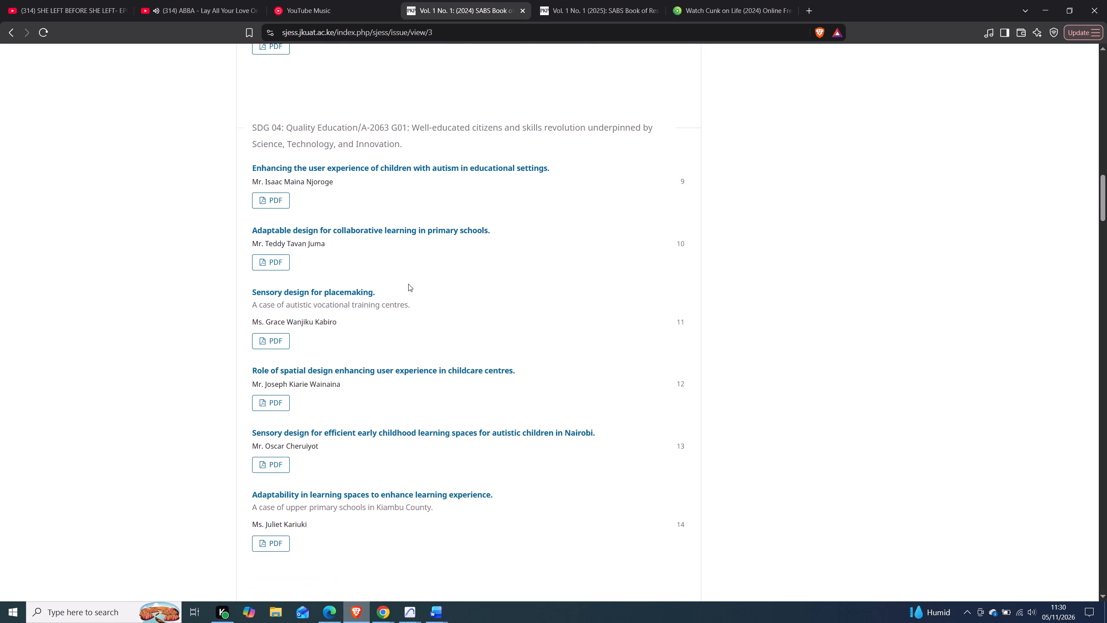
{"action": "scroll", "coordinate": [408, 284], "scroll_direction": "down", "scroll_amount": 2}
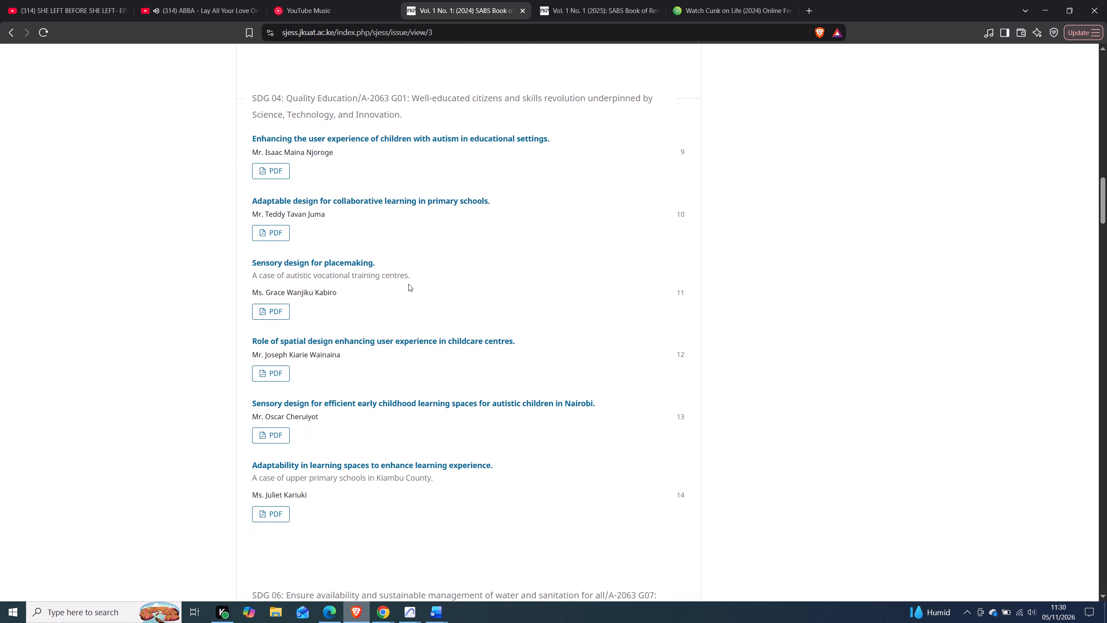
{"action": "scroll", "coordinate": [408, 284], "scroll_direction": "down", "scroll_amount": 2}
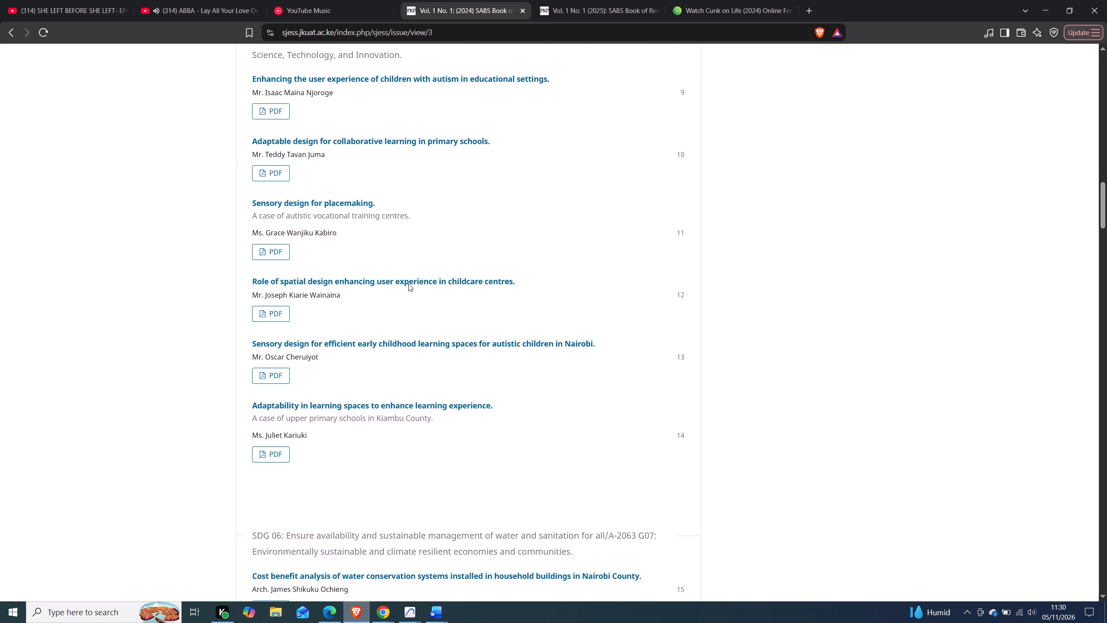
{"action": "scroll", "coordinate": [408, 284], "scroll_direction": "down", "scroll_amount": 1}
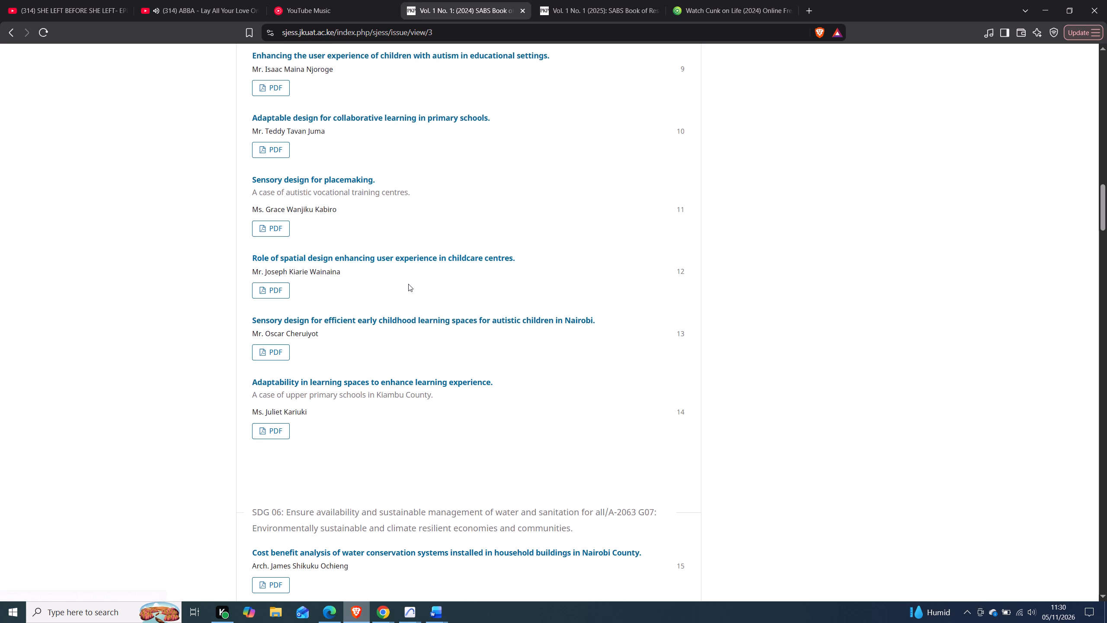
Look through the SDG 06 thesis titles on water conservation, drinking water distribution and domestic wastewater management.
{"action": "scroll", "coordinate": [408, 284], "scroll_direction": "down", "scroll_amount": 2}
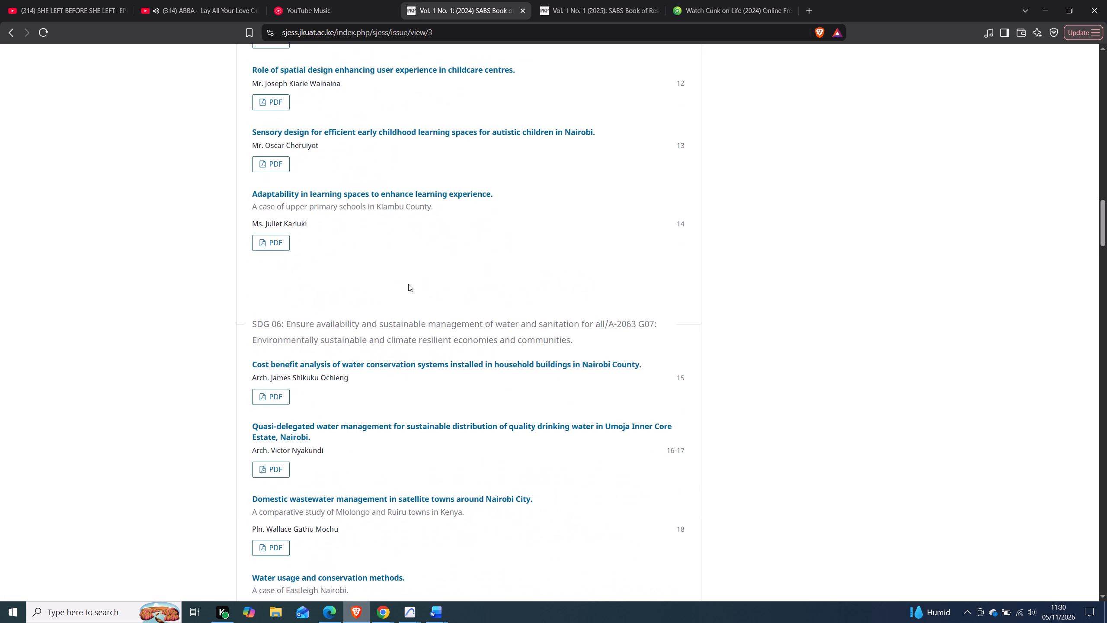
{"action": "scroll", "coordinate": [408, 284], "scroll_direction": "down", "scroll_amount": 3}
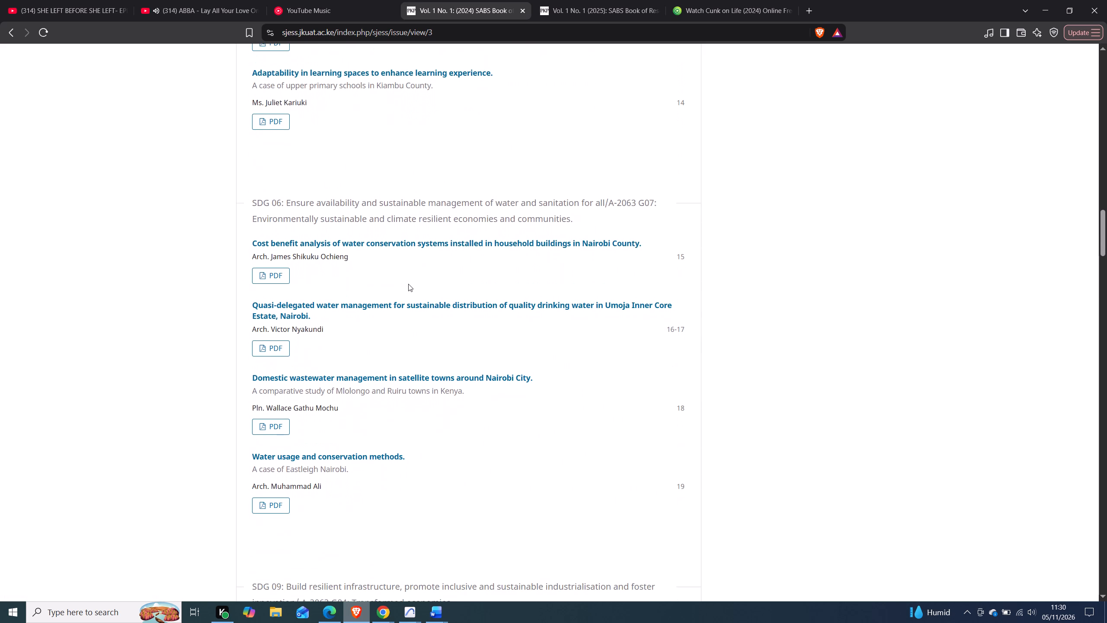
{"action": "scroll", "coordinate": [408, 284], "scroll_direction": "down", "scroll_amount": 2}
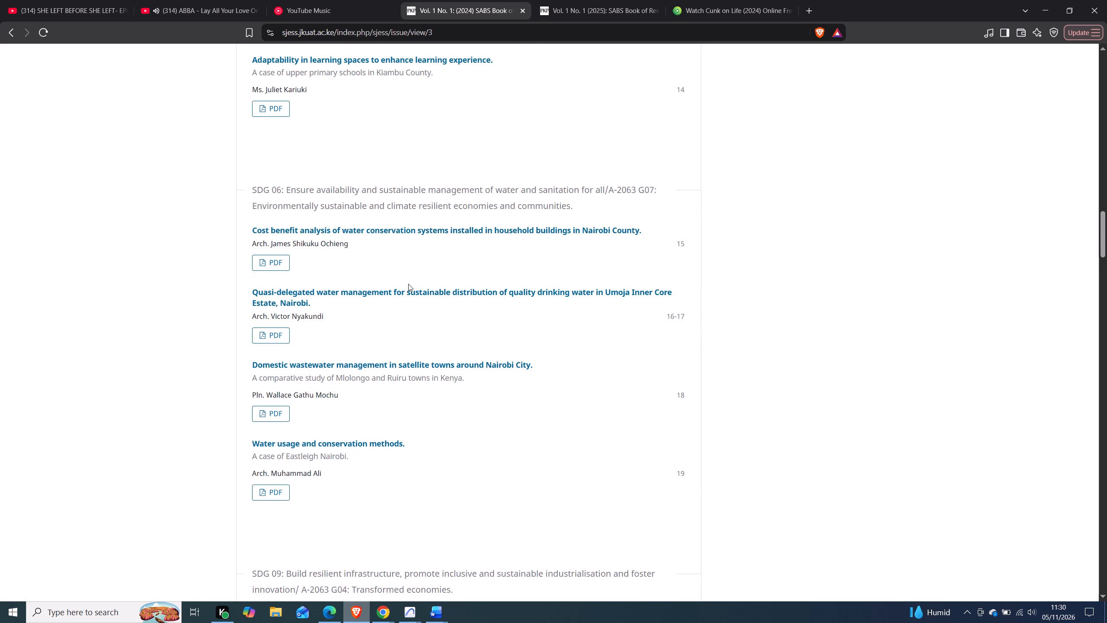
{"action": "scroll", "coordinate": [408, 284], "scroll_direction": "down", "scroll_amount": 2}
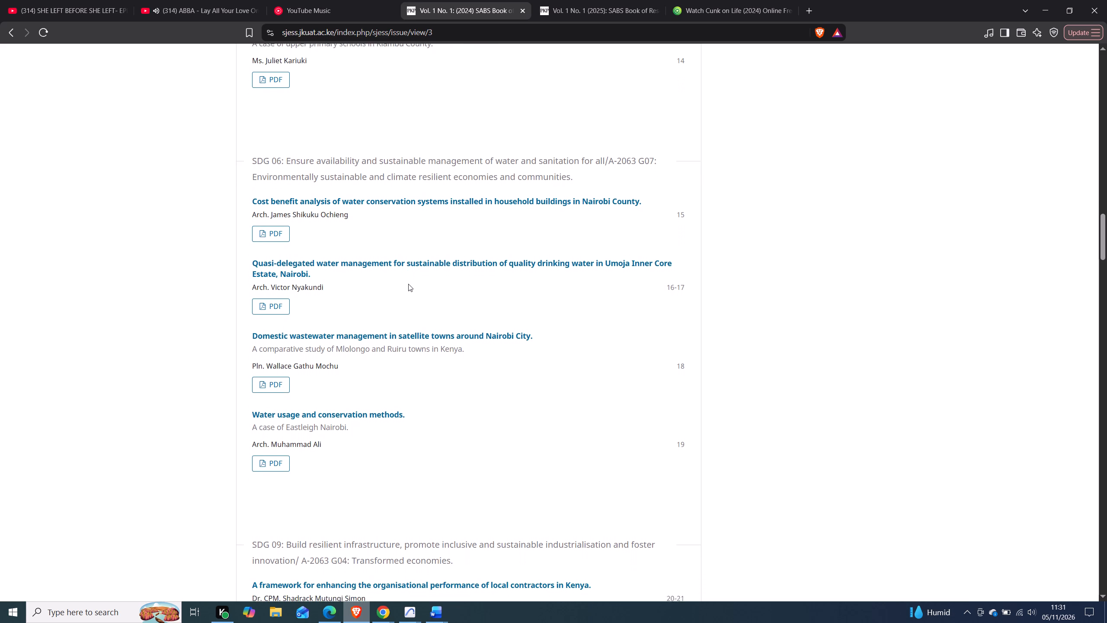
{"action": "scroll", "coordinate": [408, 284], "scroll_direction": "down", "scroll_amount": 1}
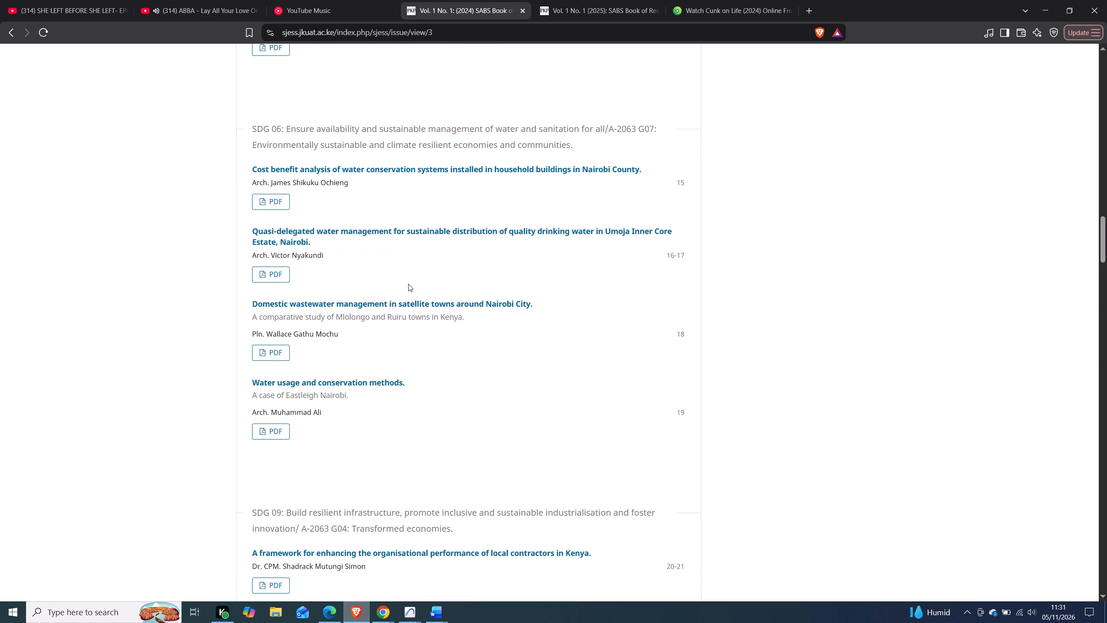
{"action": "scroll", "coordinate": [408, 284], "scroll_direction": "down", "scroll_amount": 1}
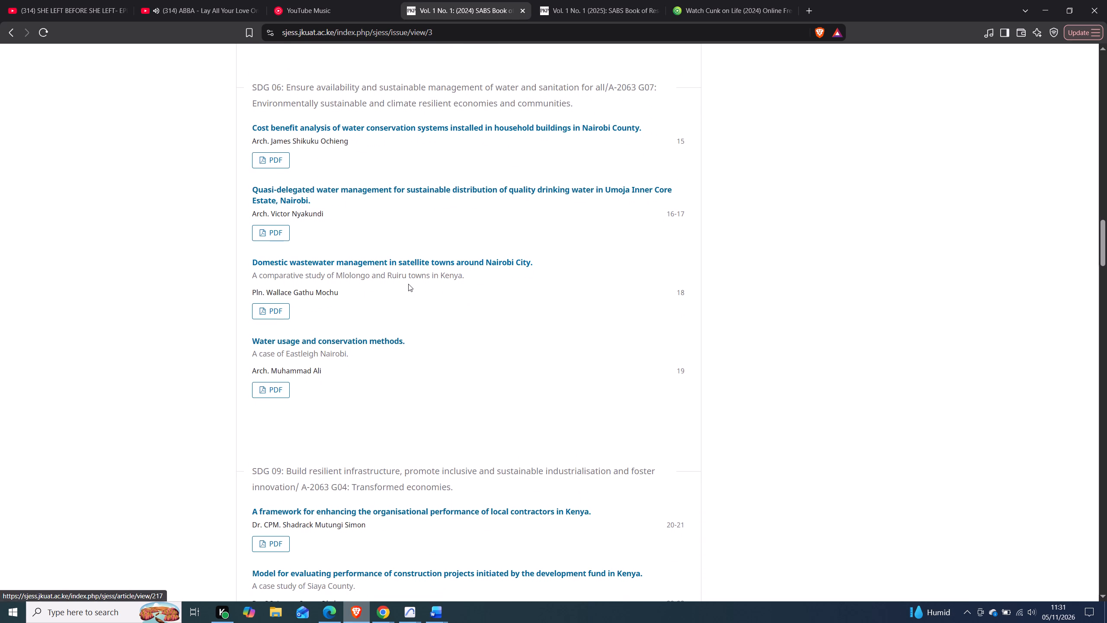
{"action": "scroll", "coordinate": [408, 284], "scroll_direction": "down", "scroll_amount": 2}
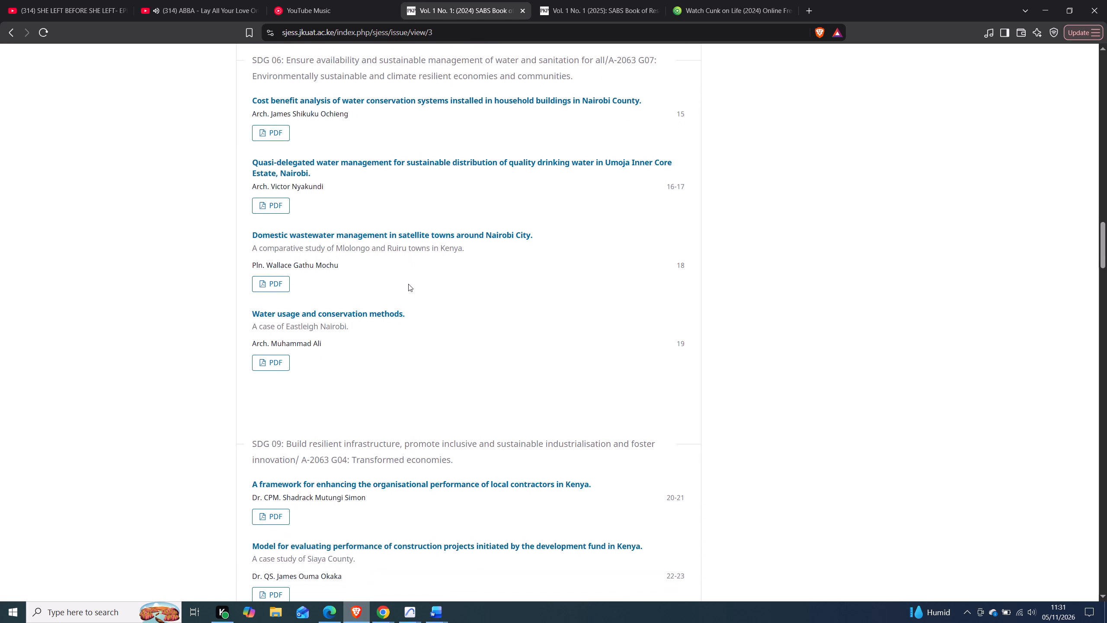
{"action": "scroll", "coordinate": [408, 284], "scroll_direction": "down", "scroll_amount": 1}
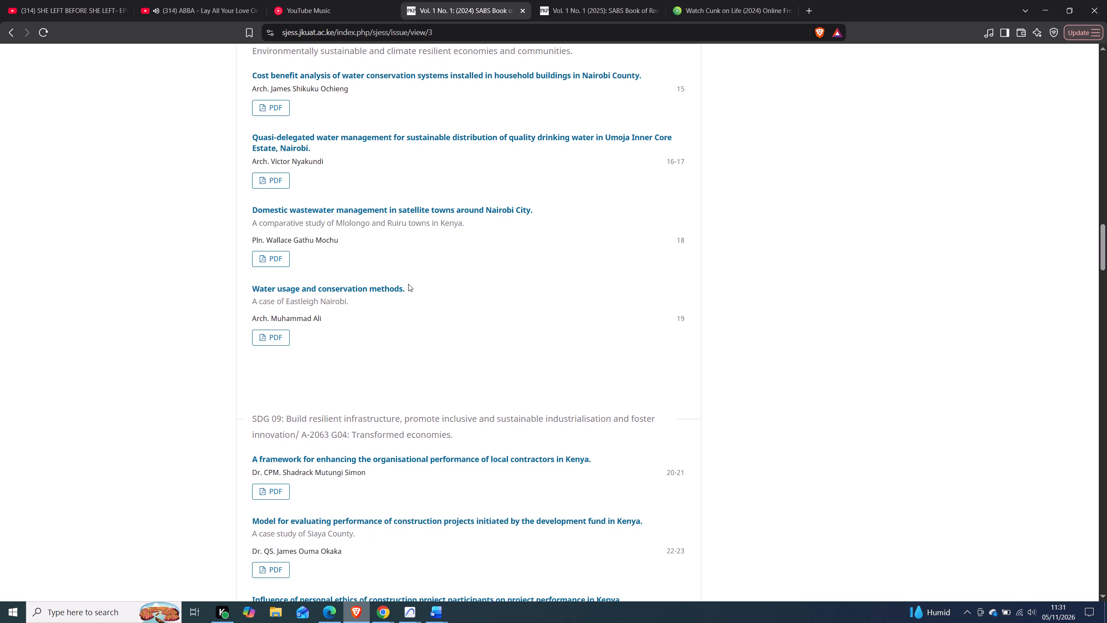
Look through the SDG 09 thesis titles, from organisational performance of local contractors to concrete performance modelling, down to the SDG 11 heading.
{"action": "scroll", "coordinate": [408, 284], "scroll_direction": "down", "scroll_amount": 1}
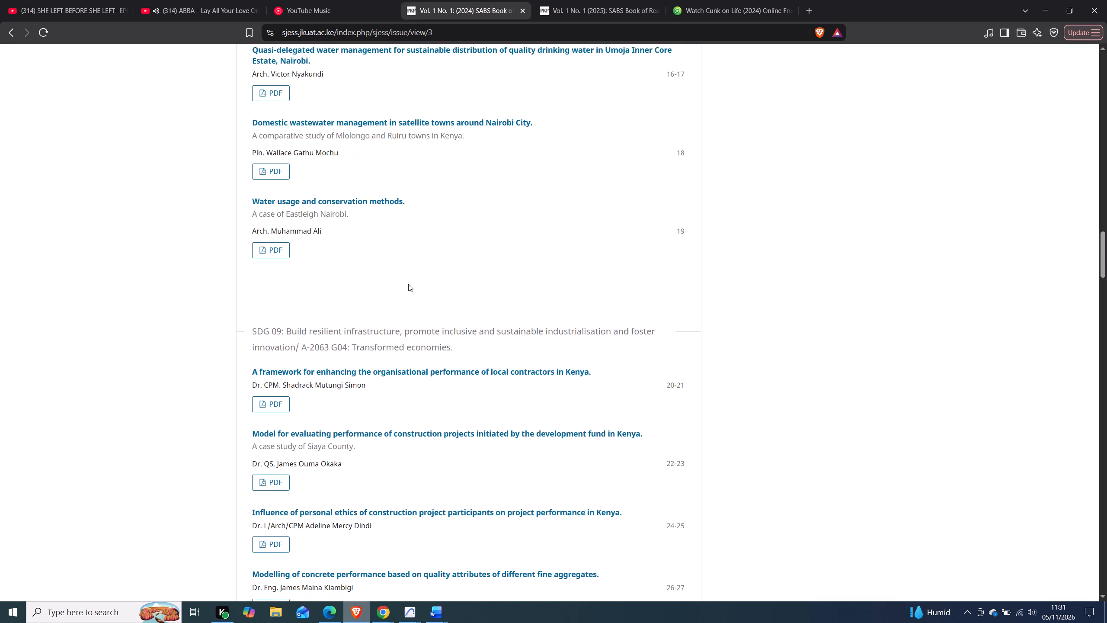
{"action": "scroll", "coordinate": [408, 284], "scroll_direction": "down", "scroll_amount": 2}
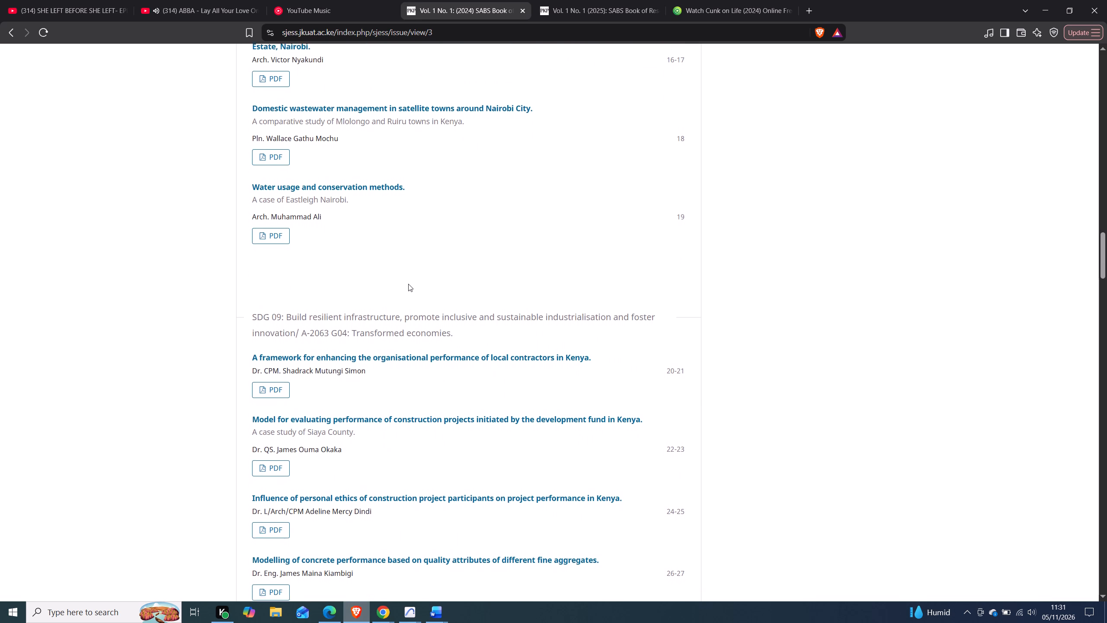
{"action": "scroll", "coordinate": [408, 284], "scroll_direction": "down", "scroll_amount": 2}
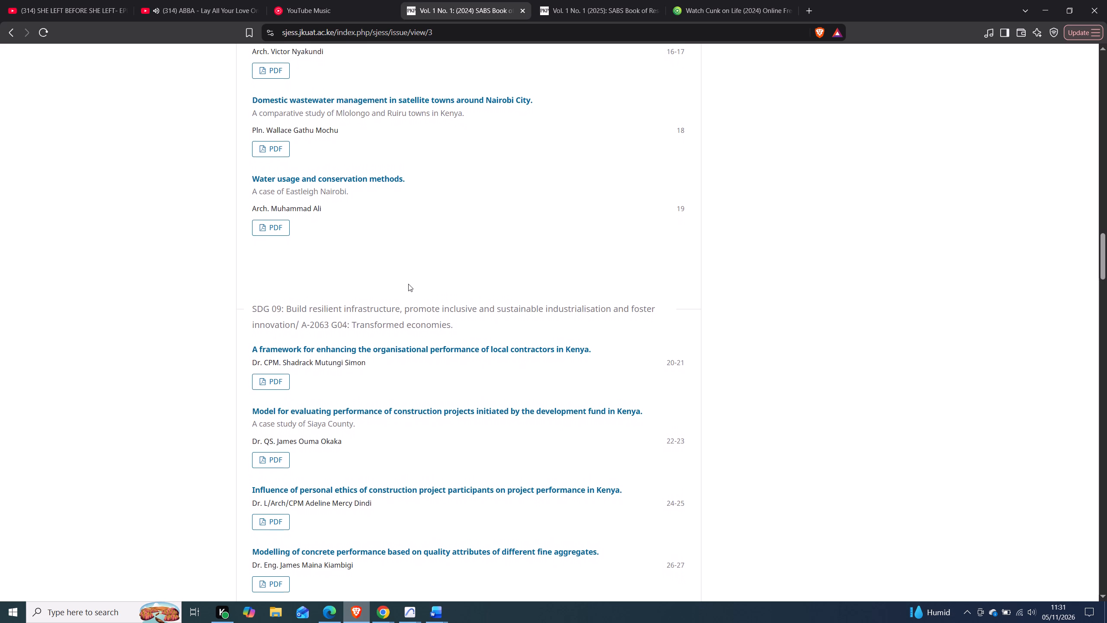
{"action": "scroll", "coordinate": [408, 284], "scroll_direction": "down", "scroll_amount": 2}
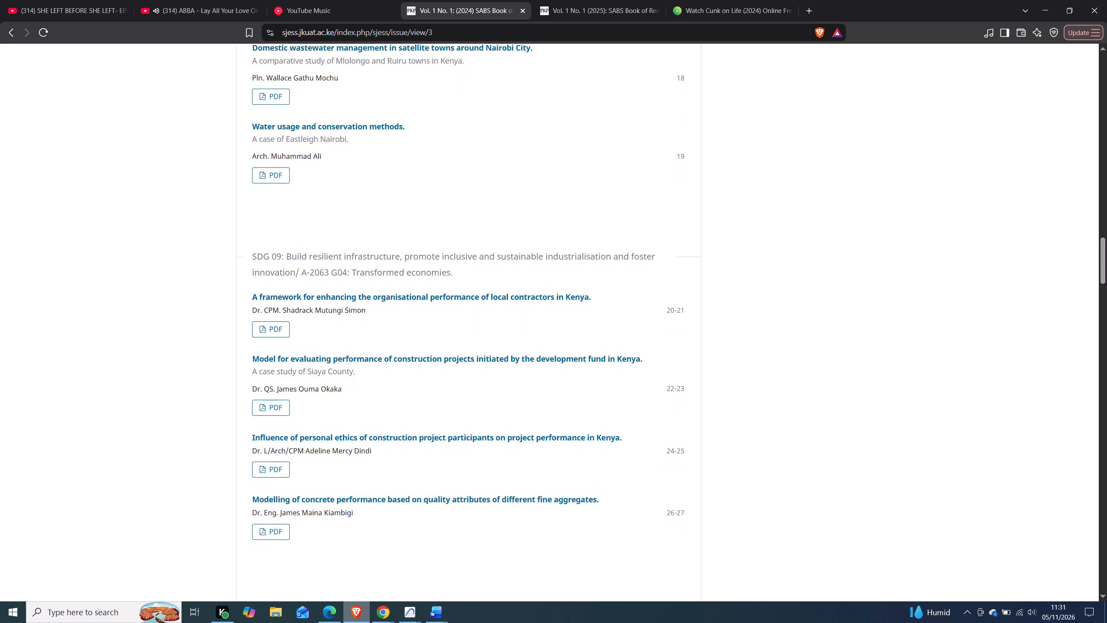
{"action": "scroll", "coordinate": [408, 284], "scroll_direction": "down", "scroll_amount": 2}
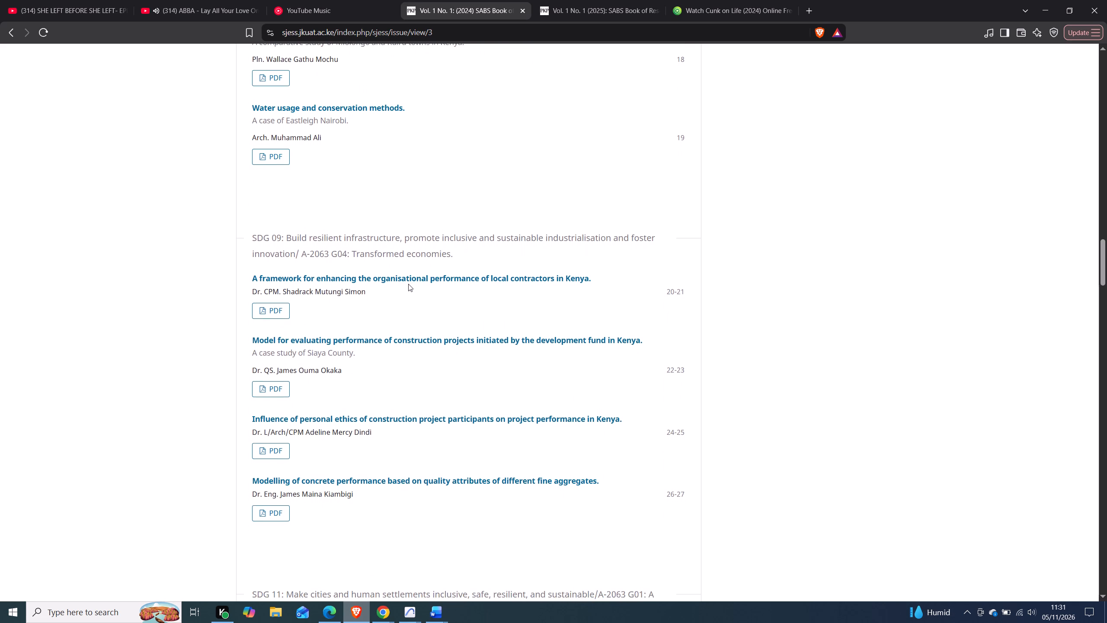
{"action": "scroll", "coordinate": [408, 284], "scroll_direction": "down", "scroll_amount": 2}
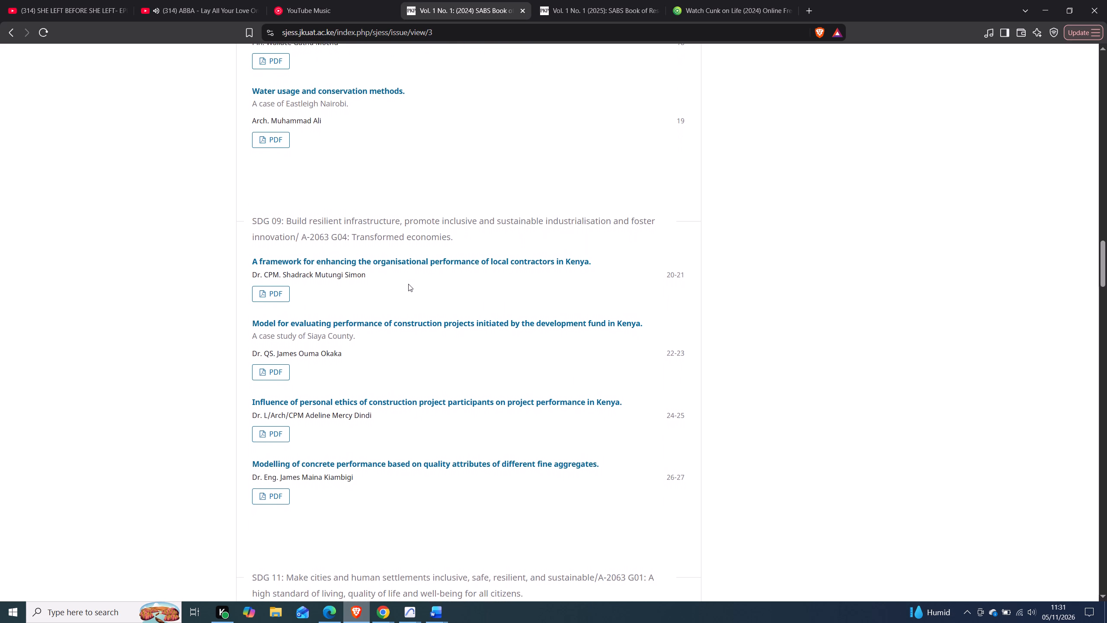
{"action": "scroll", "coordinate": [408, 284], "scroll_direction": "down", "scroll_amount": 1}
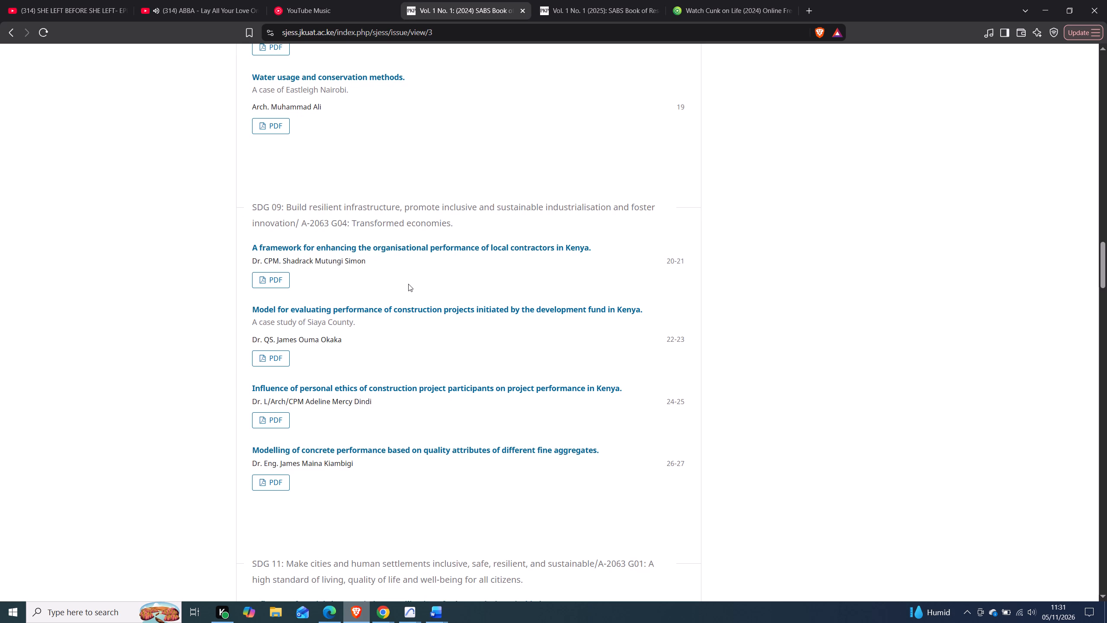
{"action": "scroll", "coordinate": [408, 284], "scroll_direction": "down", "scroll_amount": 3}
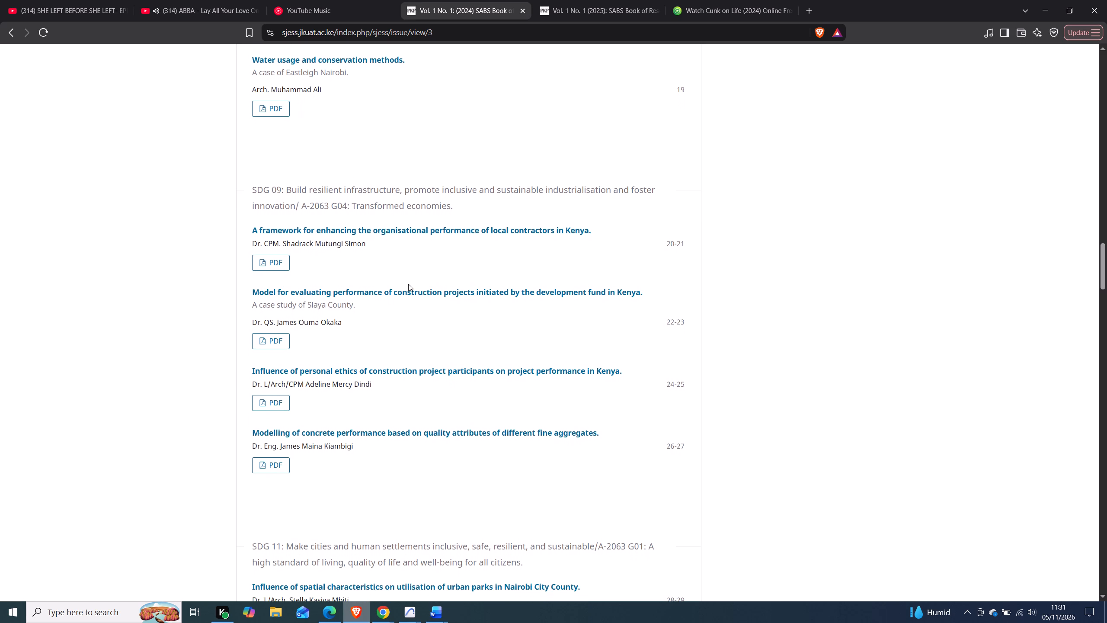
{"action": "scroll", "coordinate": [408, 284], "scroll_direction": "down", "scroll_amount": 1}
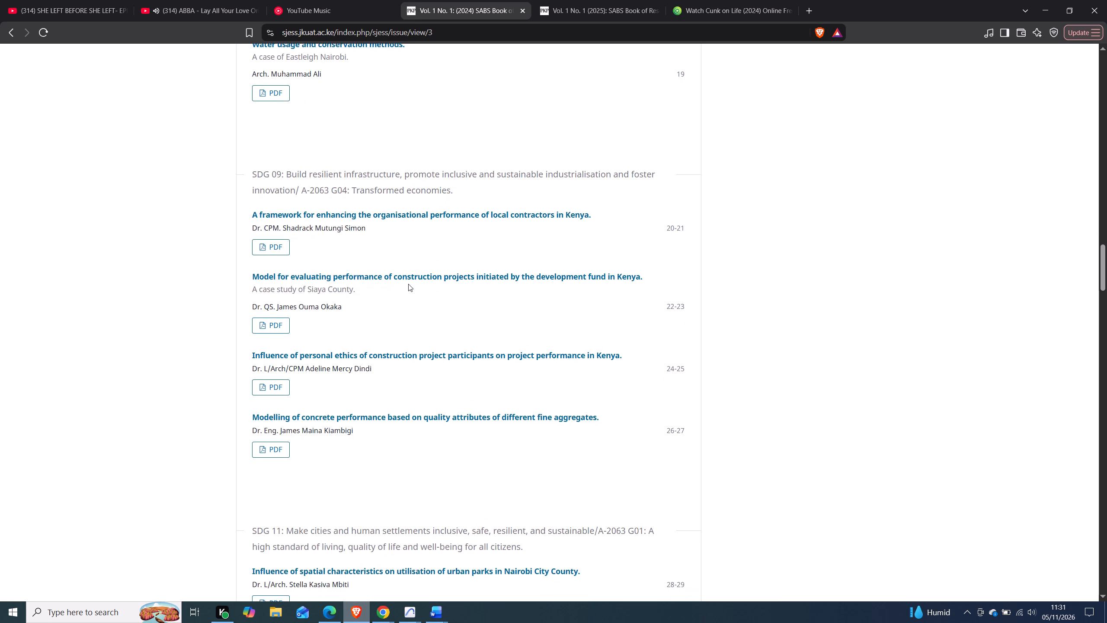
{"action": "scroll", "coordinate": [408, 284], "scroll_direction": "down", "scroll_amount": 1}
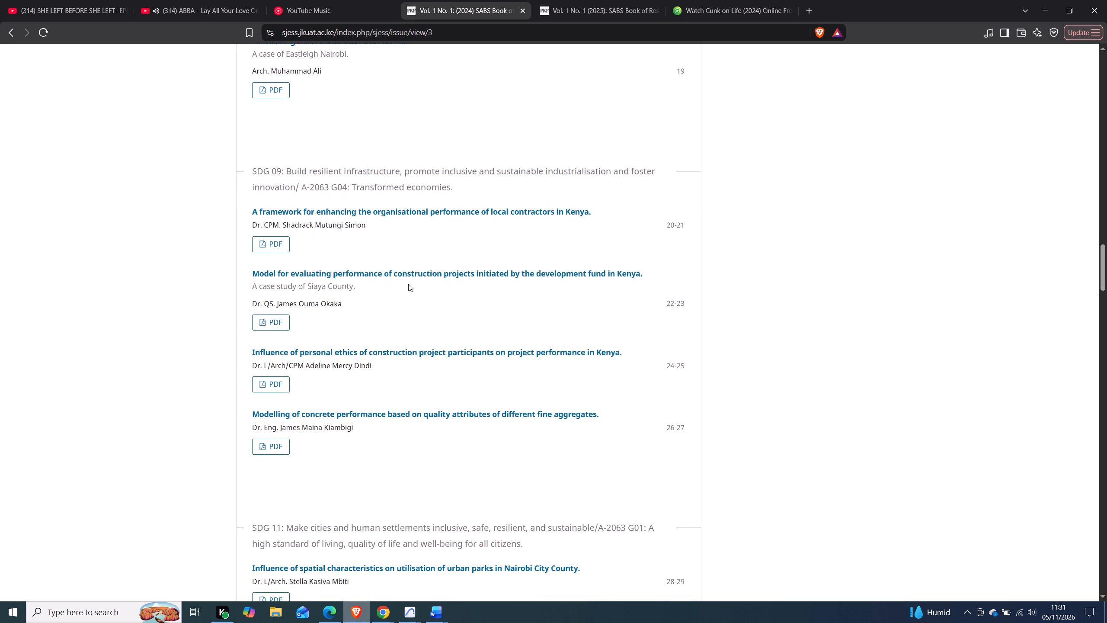
{"action": "scroll", "coordinate": [408, 284], "scroll_direction": "down", "scroll_amount": 1}
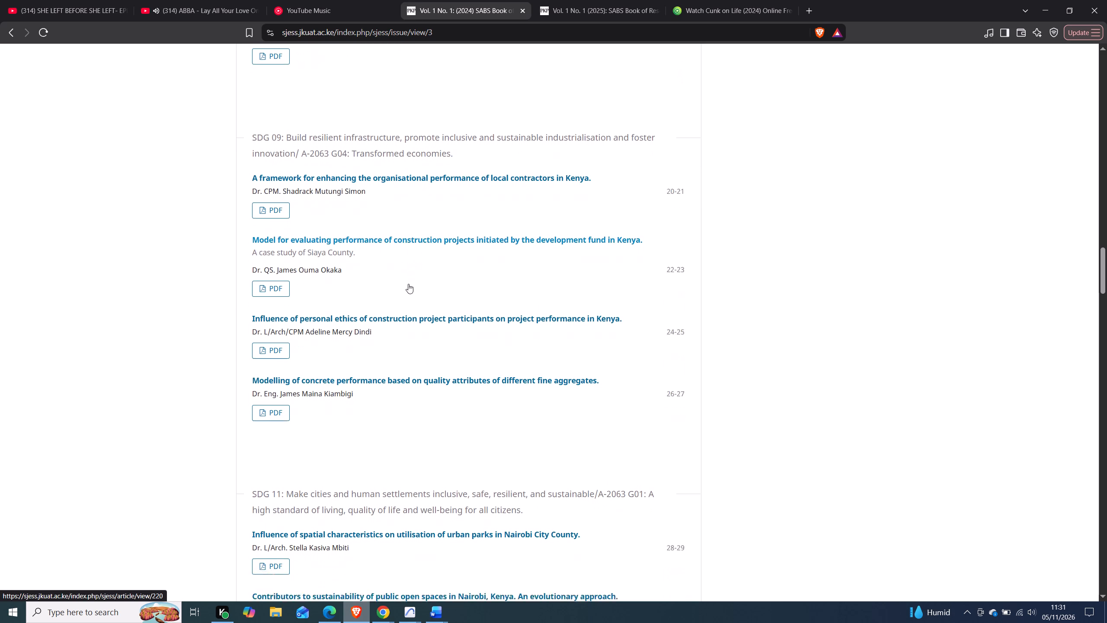
Copy the title "Influence of spatial characteristics on utilisation of urban parks in Nairobi City County." into the Word table's first empty title cell, merging formatting.
{"action": "scroll", "coordinate": [408, 284], "scroll_direction": "down", "scroll_amount": 3}
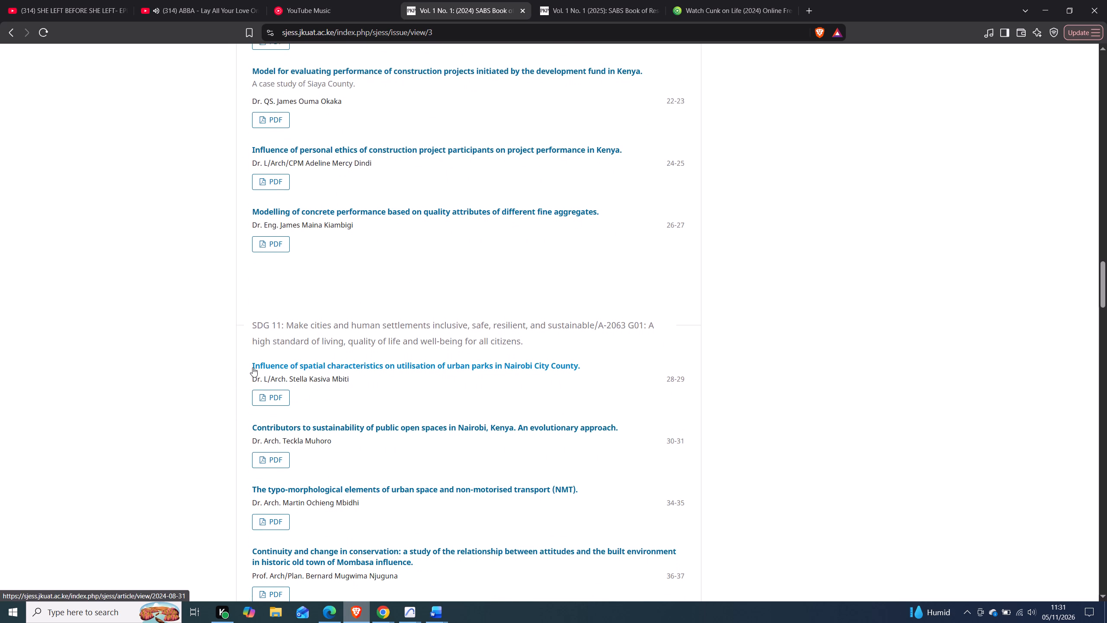
{"action": "left_click_drag", "start_coordinate": [243, 366], "coordinate": [364, 367]}
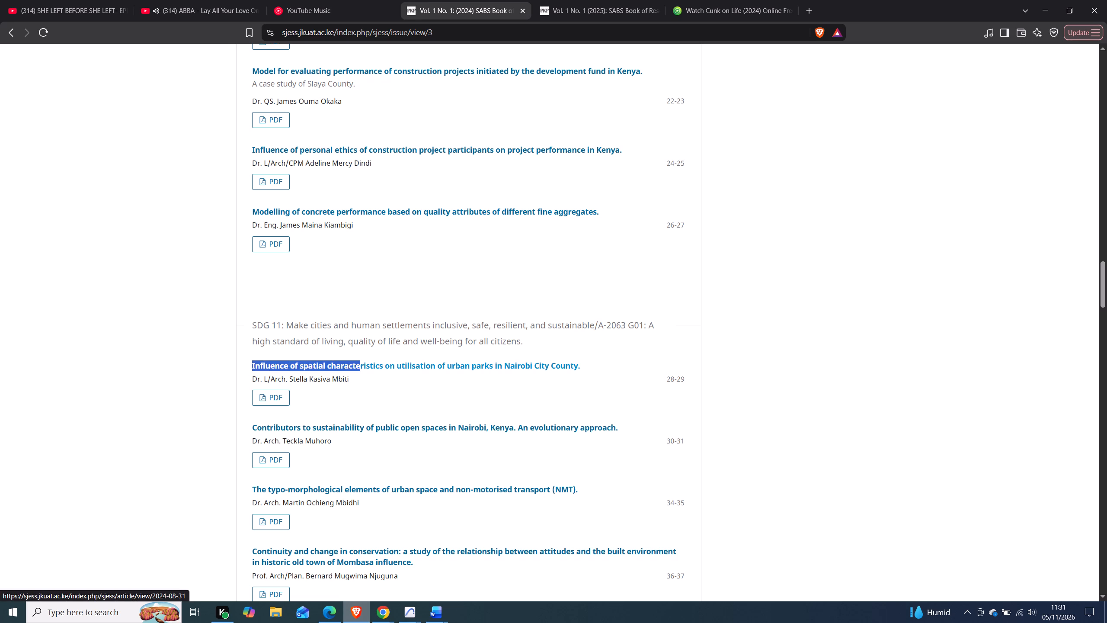
{"action": "left_click_drag", "start_coordinate": [364, 367], "coordinate": [582, 364]}
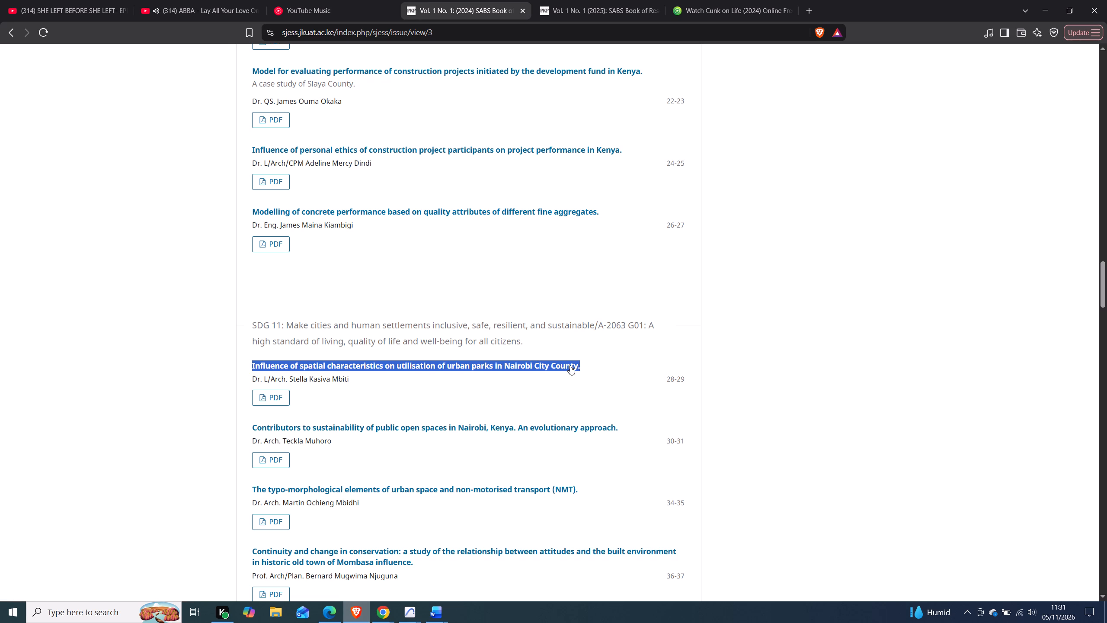
{"action": "right_click", "coordinate": [570, 365]}
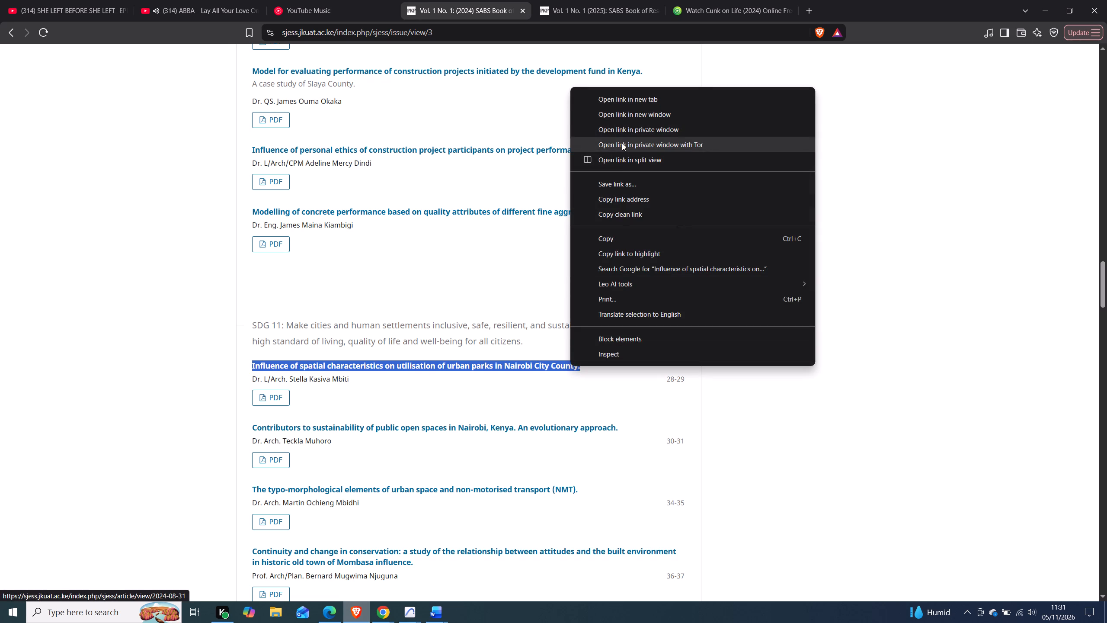
{"action": "left_click", "coordinate": [616, 239]}
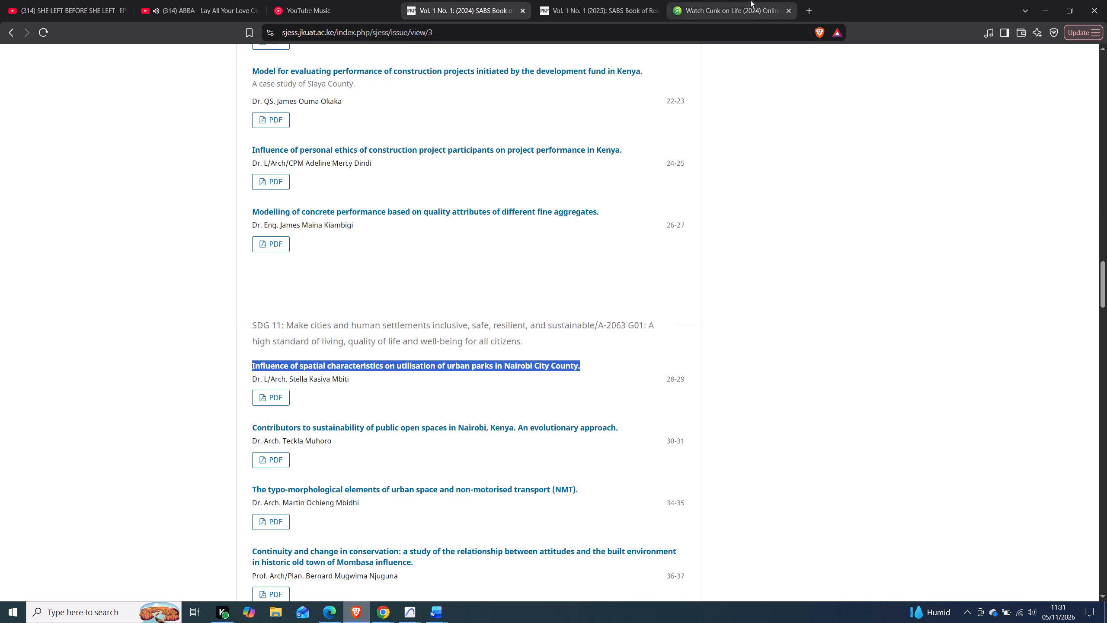
{"action": "left_click", "coordinate": [431, 609]}
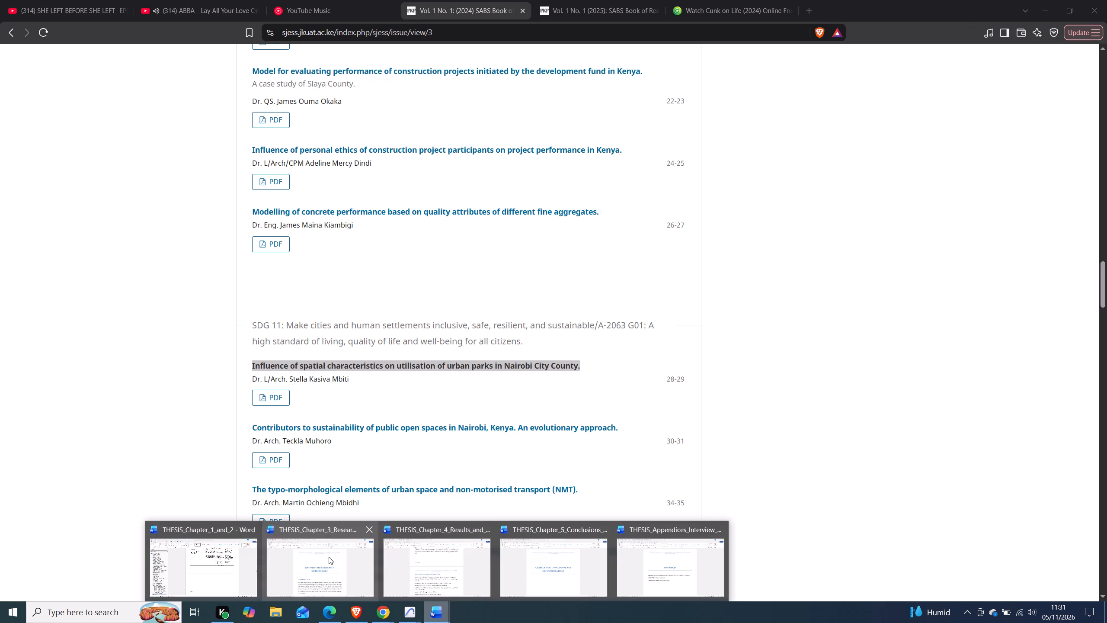
{"action": "left_click", "coordinate": [246, 556]}
{"action": "left_click", "coordinate": [433, 301]}
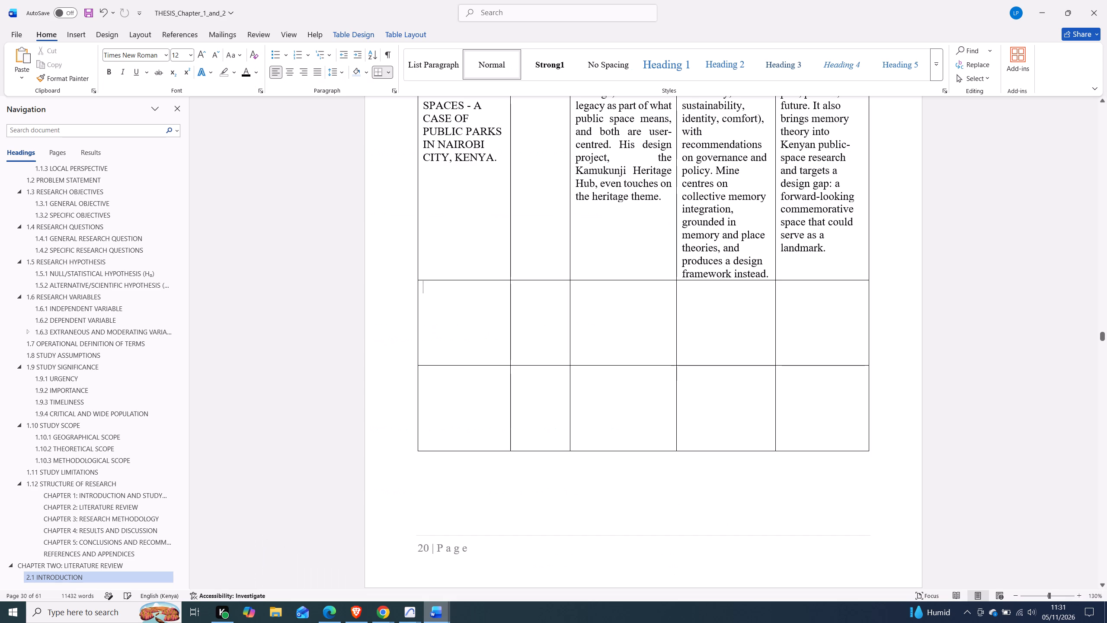
{"action": "right_click", "coordinate": [436, 284]}
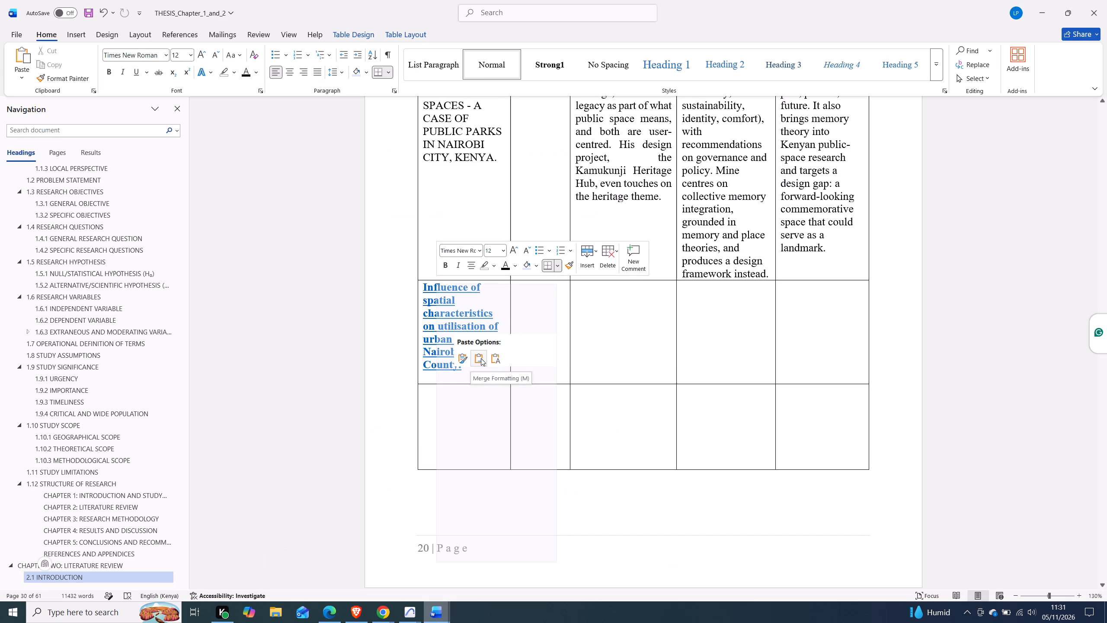
{"action": "left_click", "coordinate": [481, 358]}
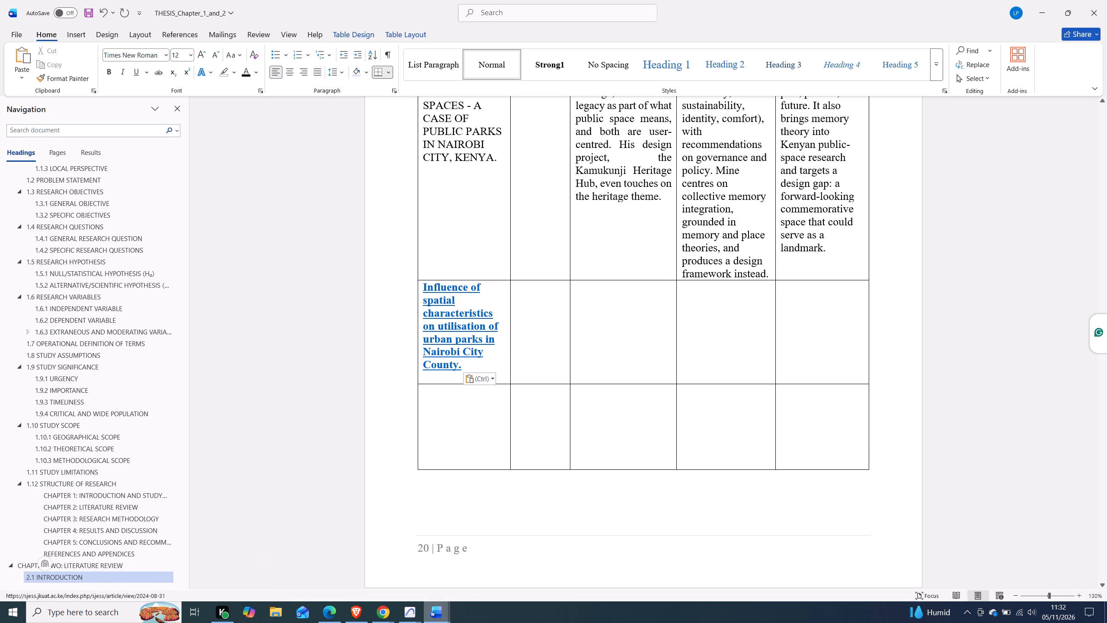
{"action": "left_click", "coordinate": [493, 378]}
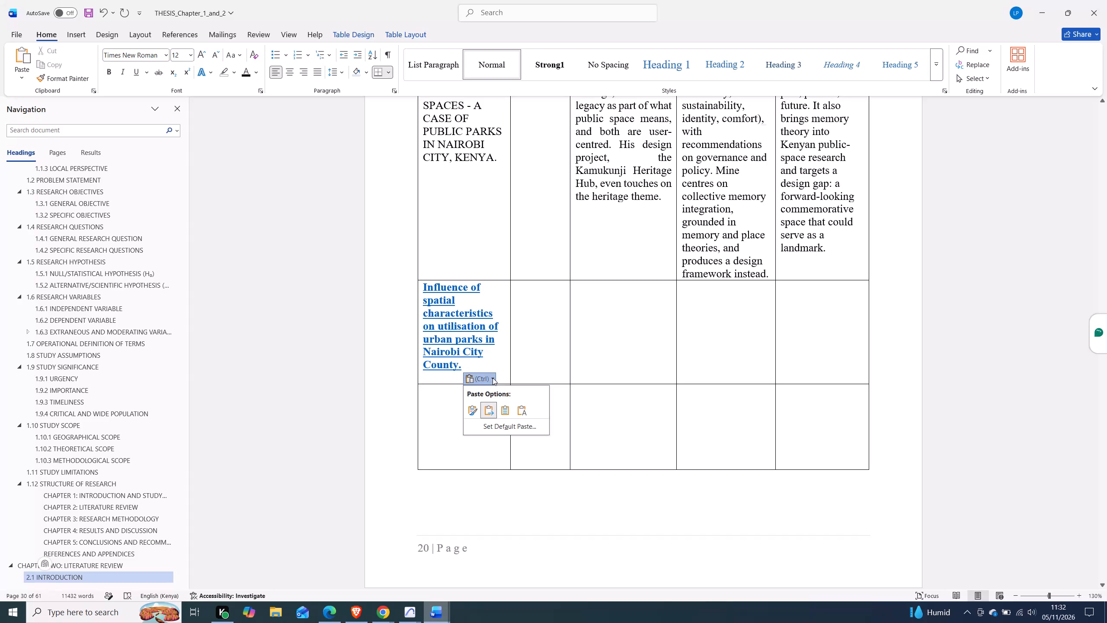
{"action": "left_click", "coordinate": [493, 378]}
Format the pasted urban parks title as plain black text, without underline or bold.
{"action": "left_click_drag", "start_coordinate": [468, 363], "coordinate": [412, 295]}
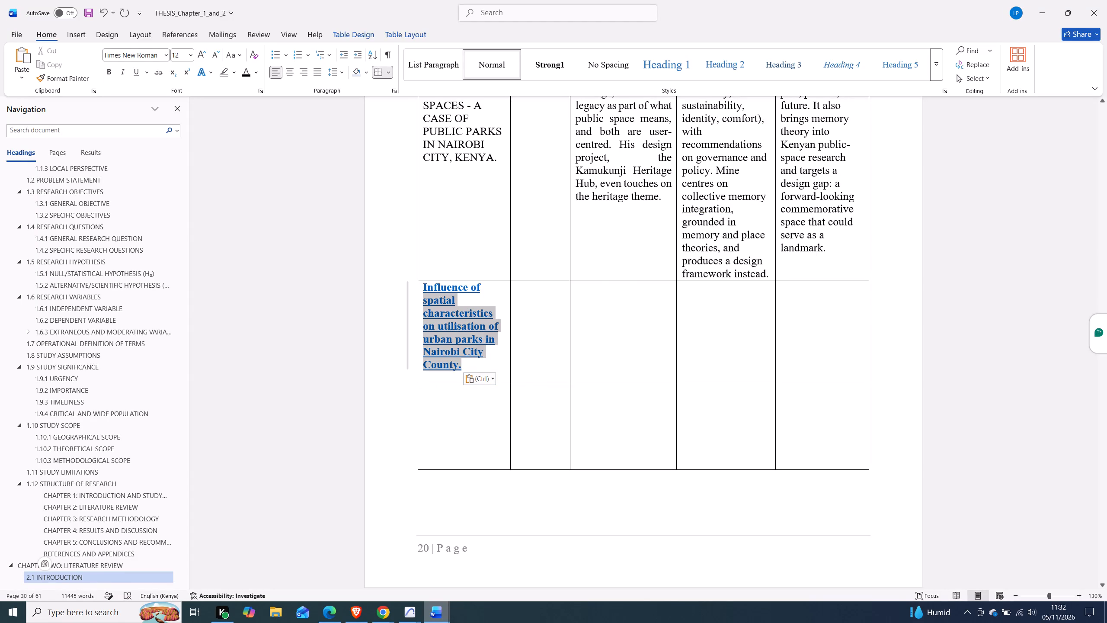
{"action": "left_click_drag", "start_coordinate": [412, 295], "coordinate": [412, 292]}
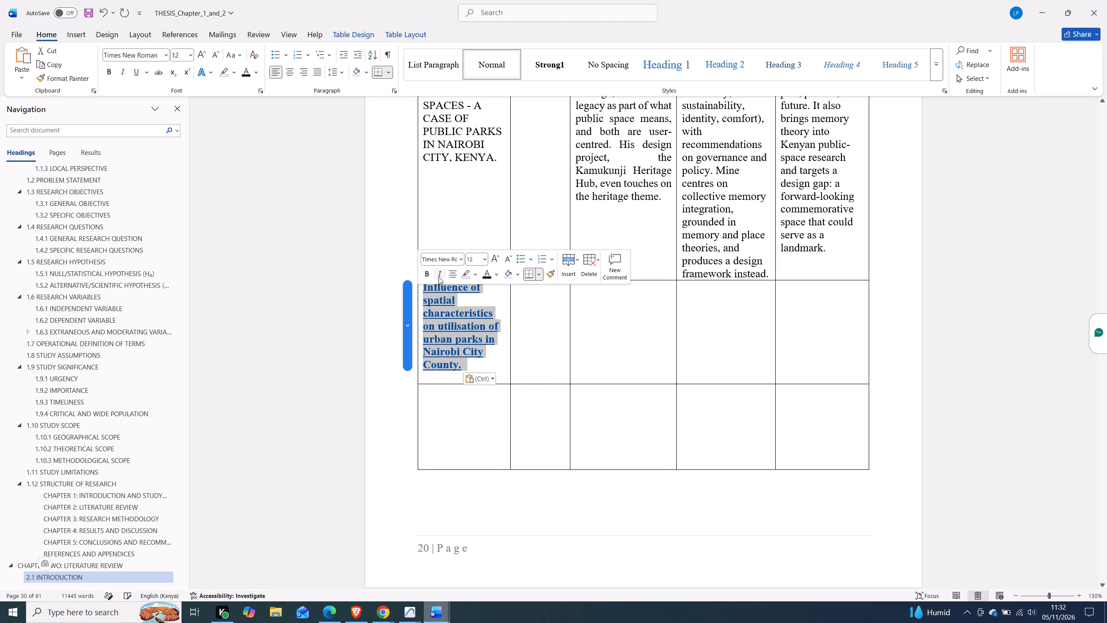
{"action": "left_click", "coordinate": [487, 271]}
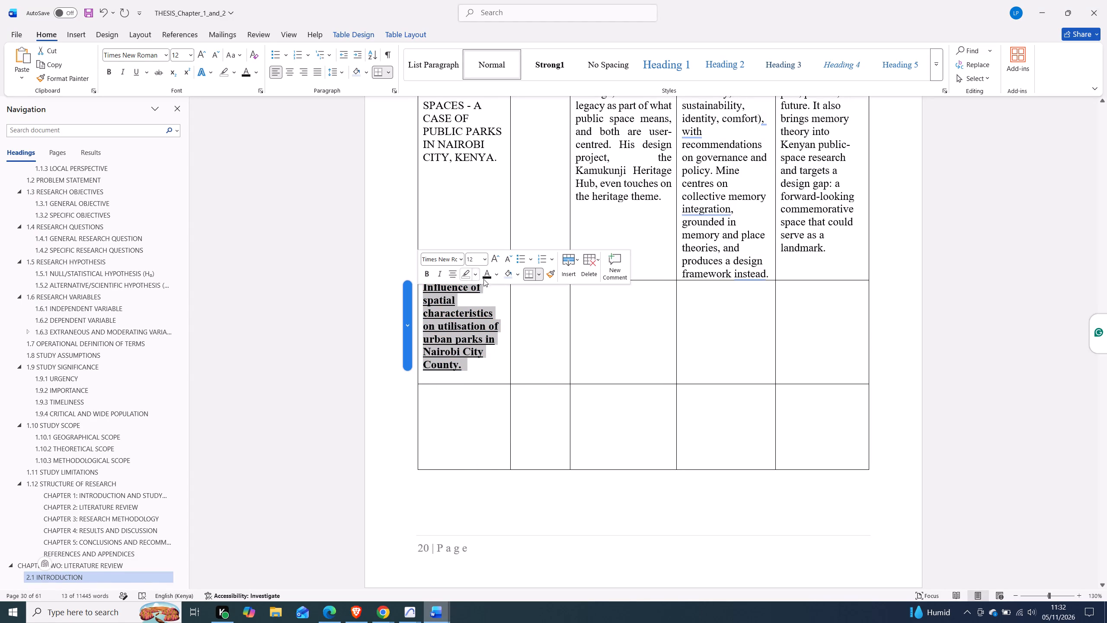
{"action": "left_click", "coordinate": [451, 277]}
{"action": "left_click", "coordinate": [451, 277]}
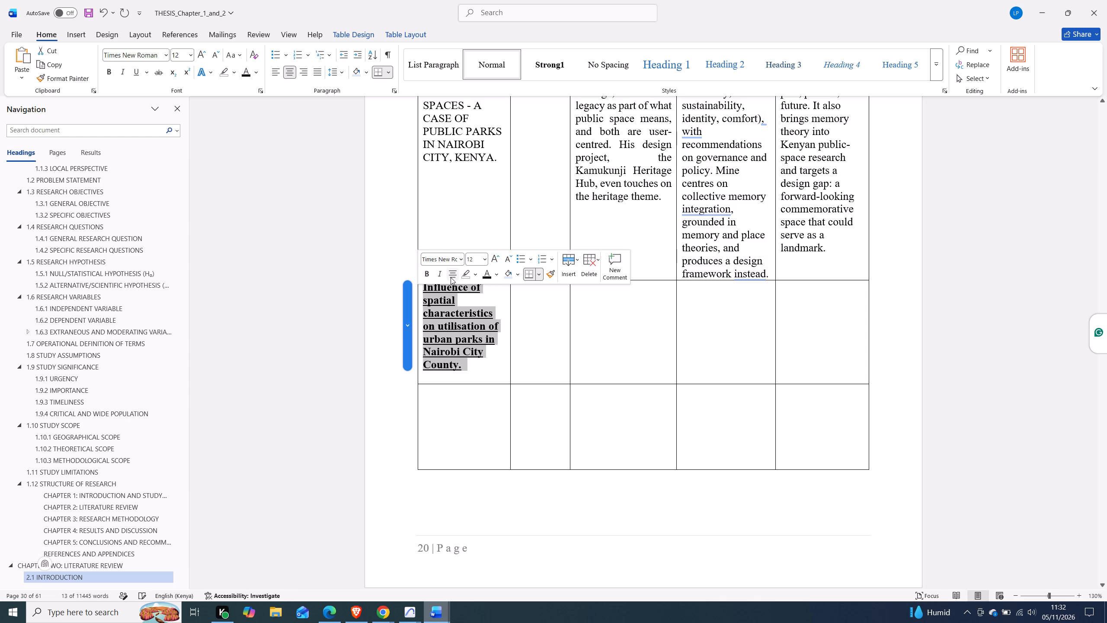
{"action": "left_click", "coordinate": [451, 277]}
{"action": "left_click", "coordinate": [451, 277]}
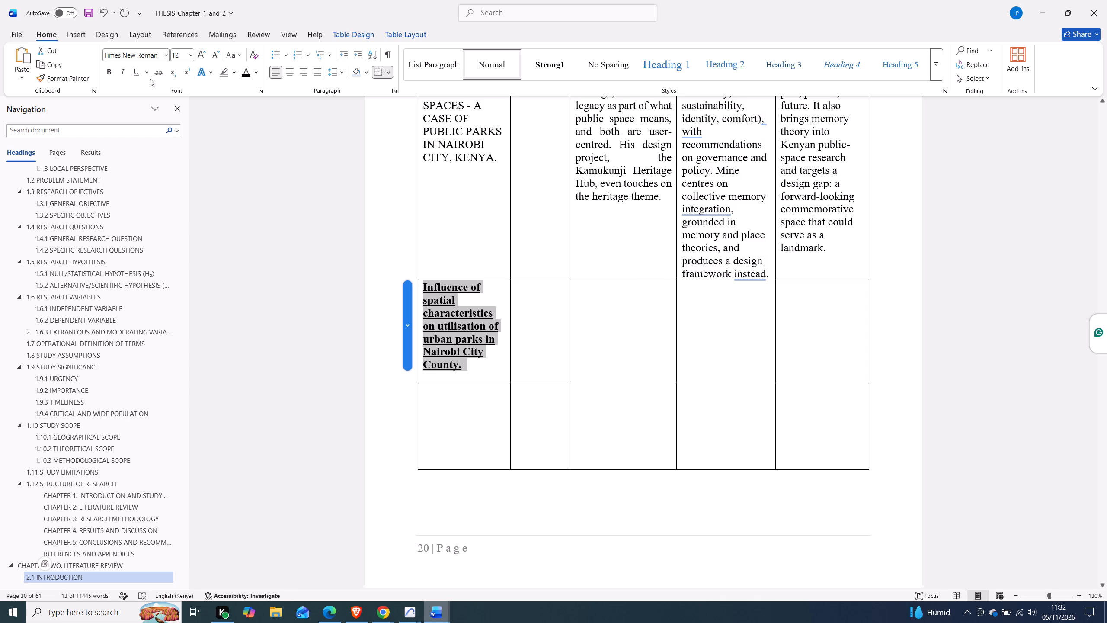
{"action": "left_click", "coordinate": [134, 70]}
{"action": "left_click", "coordinate": [138, 75]}
{"action": "left_click", "coordinate": [528, 325]}
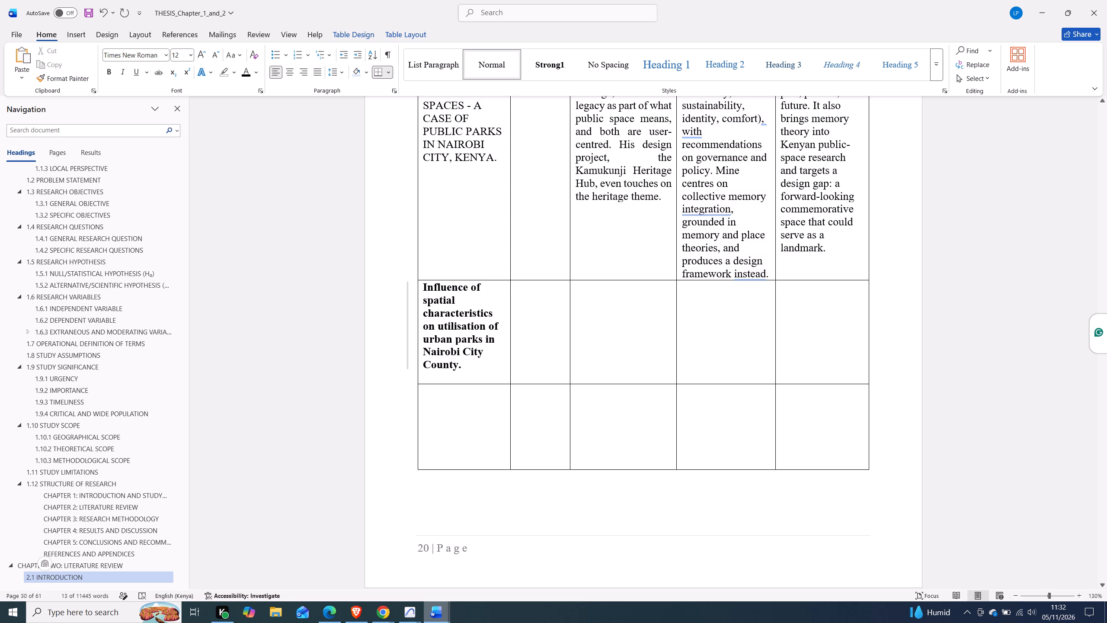
{"action": "left_click_drag", "start_coordinate": [465, 371], "coordinate": [435, 313]}
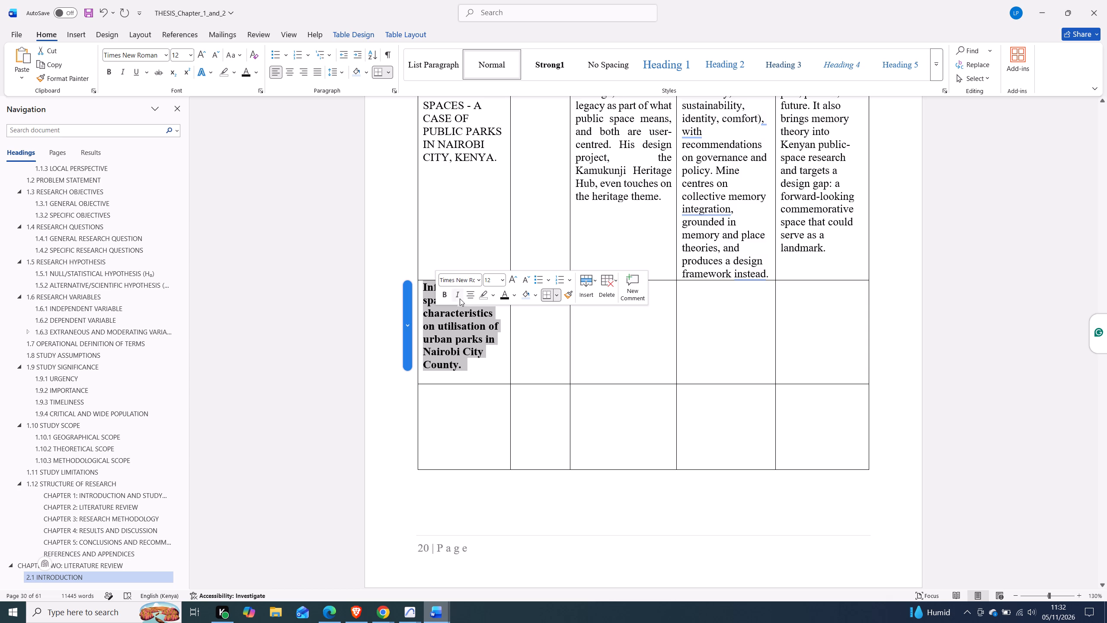
{"action": "left_click", "coordinate": [446, 296]}
{"action": "left_click", "coordinate": [562, 385]}
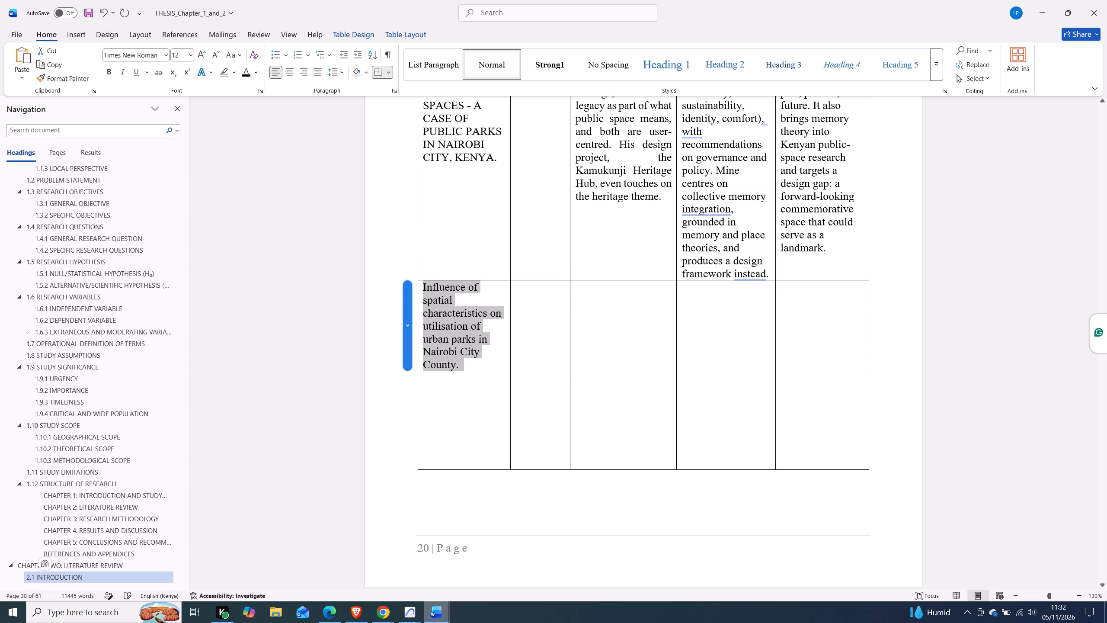
{"action": "left_click", "coordinate": [556, 350]}
Change the urban parks thesis title in the table to uppercase, like the title in the row above.
{"action": "scroll", "coordinate": [496, 349], "scroll_direction": "up", "scroll_amount": 2}
{"action": "scroll", "coordinate": [496, 349], "scroll_direction": "down", "scroll_amount": 1}
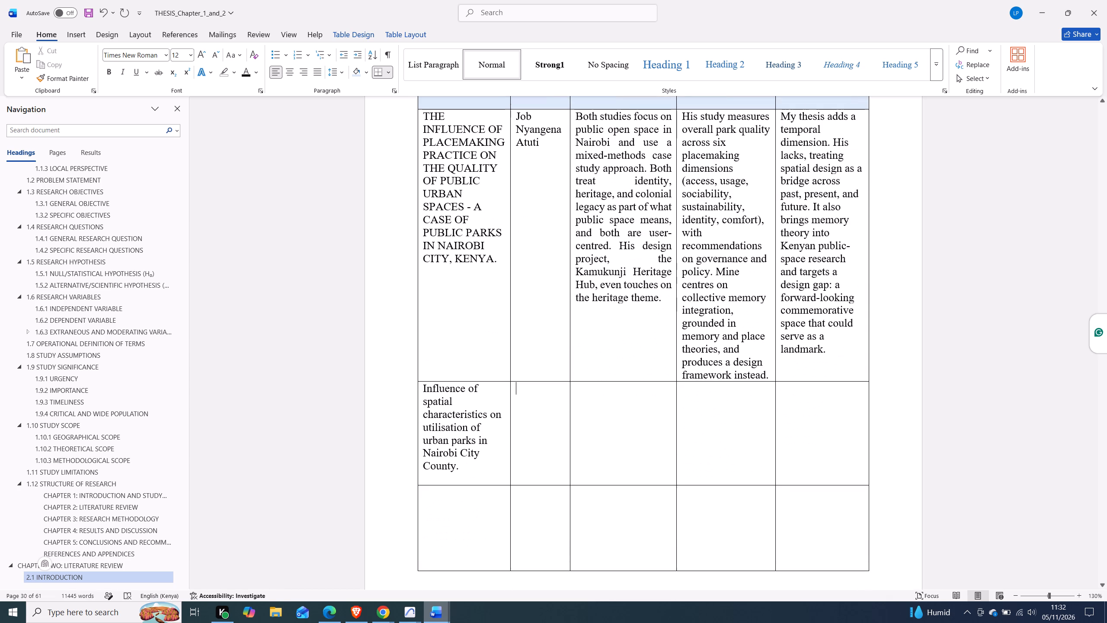
{"action": "scroll", "coordinate": [484, 373], "scroll_direction": "up", "scroll_amount": 5}
{"action": "scroll", "coordinate": [484, 371], "scroll_direction": "down", "scroll_amount": 7}
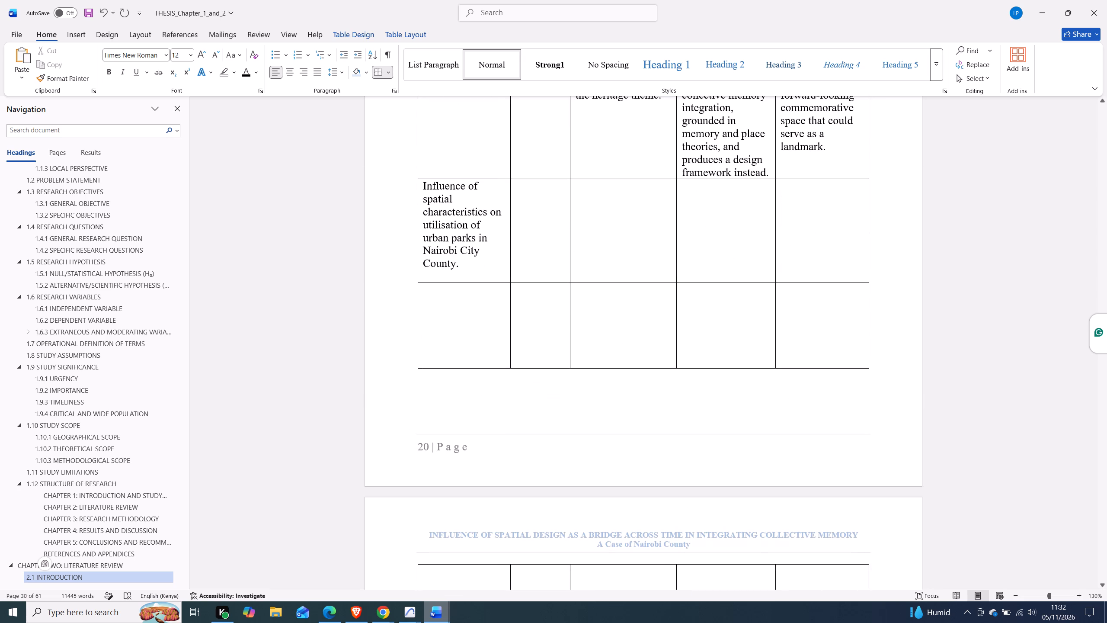
{"action": "scroll", "coordinate": [474, 383], "scroll_direction": "up", "scroll_amount": 2}
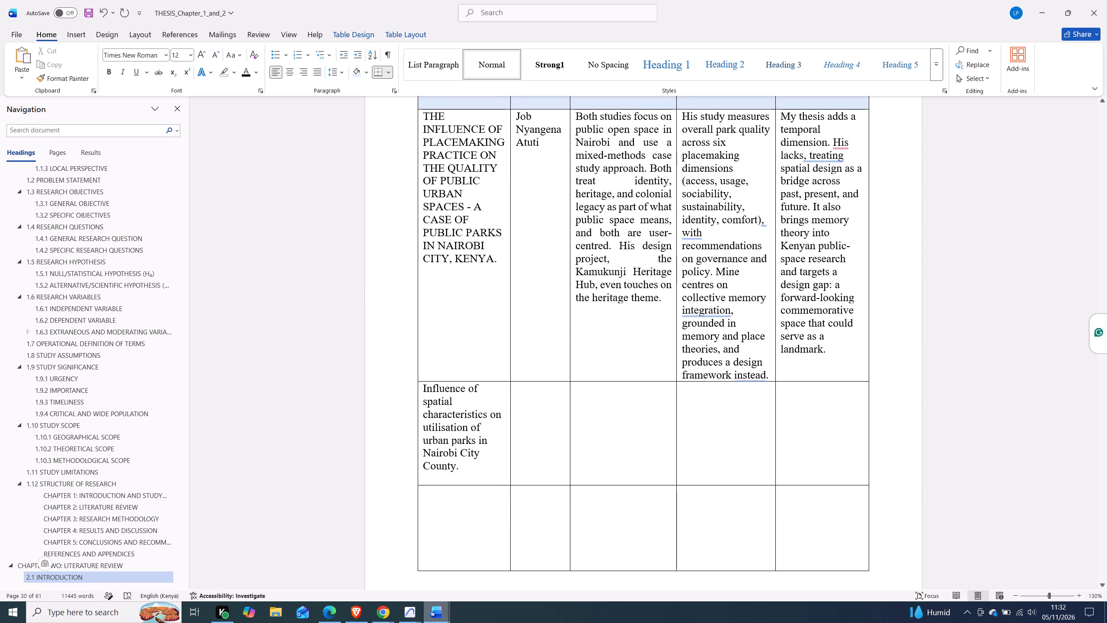
{"action": "left_click_drag", "start_coordinate": [464, 472], "coordinate": [431, 422]}
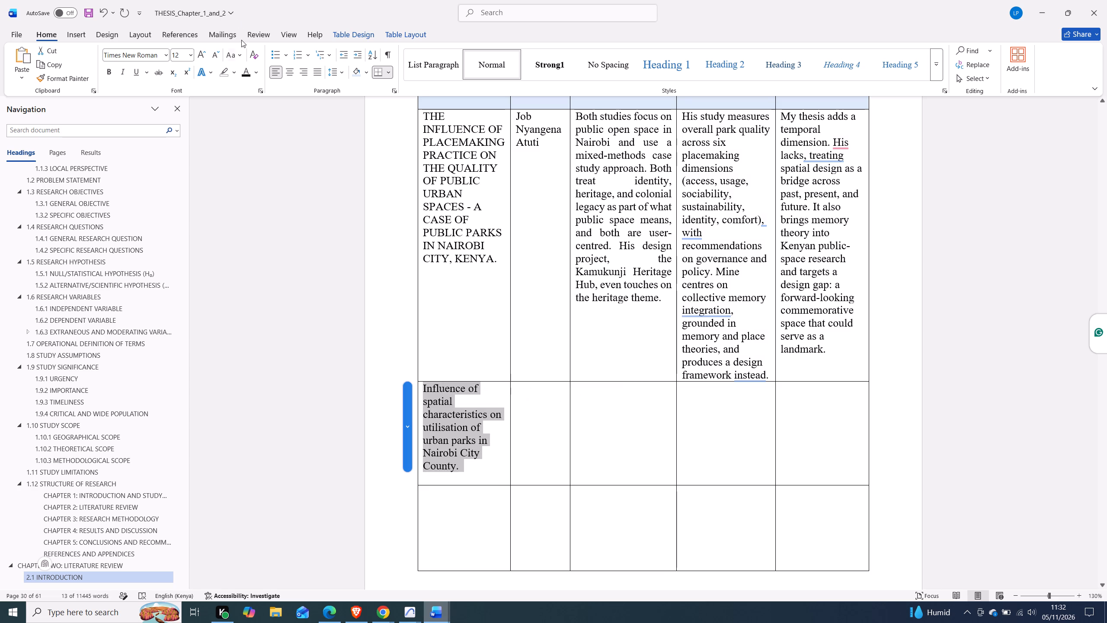
{"action": "left_click", "coordinate": [240, 55]}
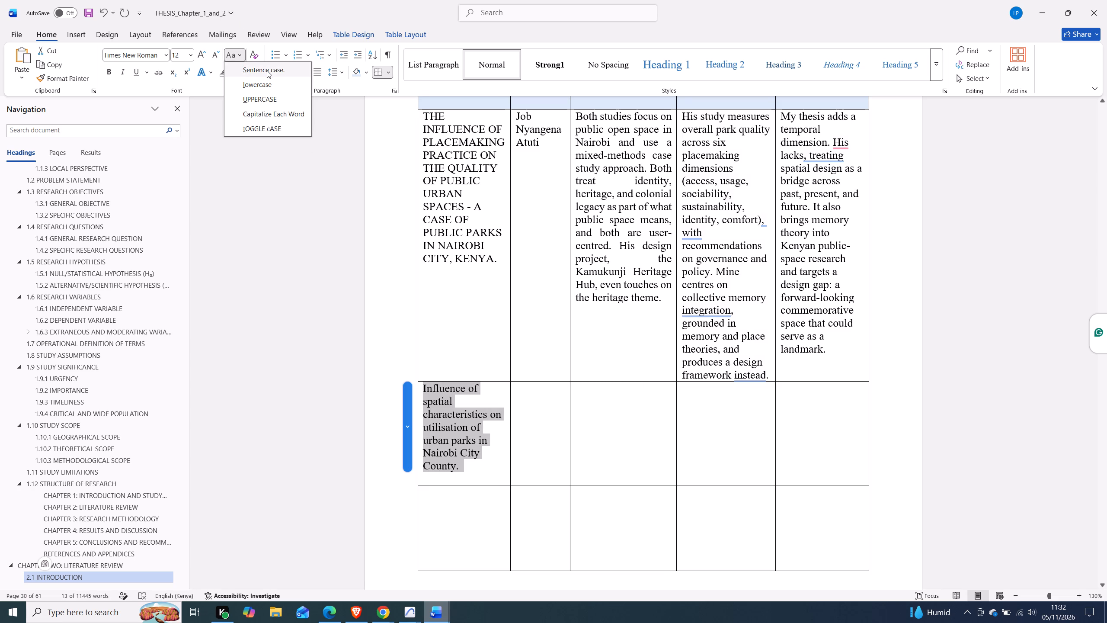
{"action": "left_click", "coordinate": [258, 101]}
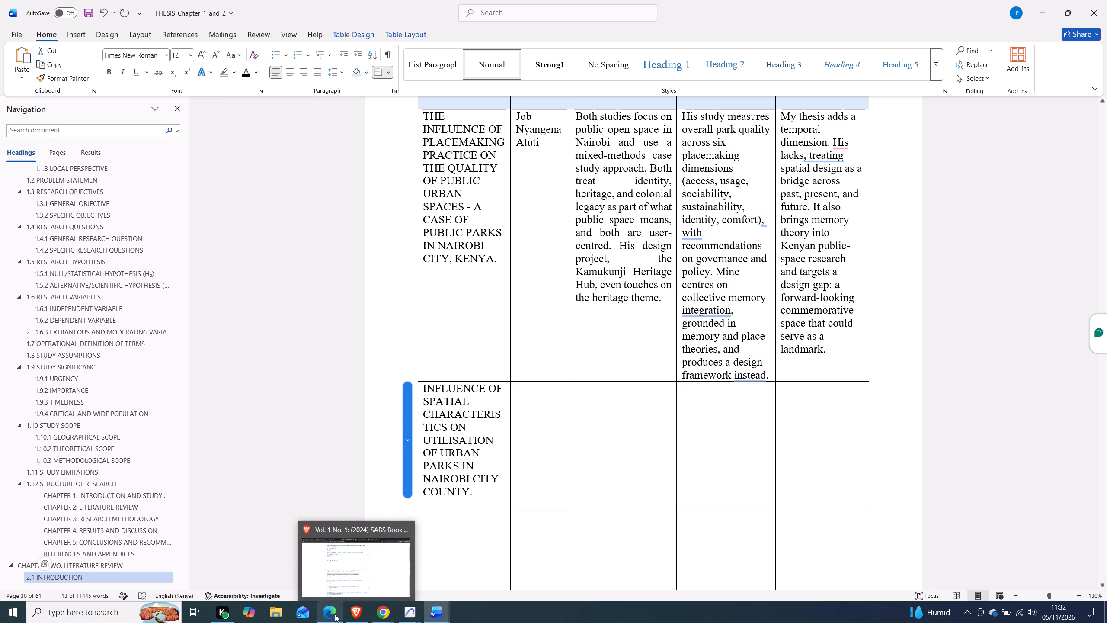
Copy the urban parks thesis author's name from the 2024 issue into the author cell of its Word table row, merging formatting.
{"action": "left_click", "coordinate": [362, 613]}
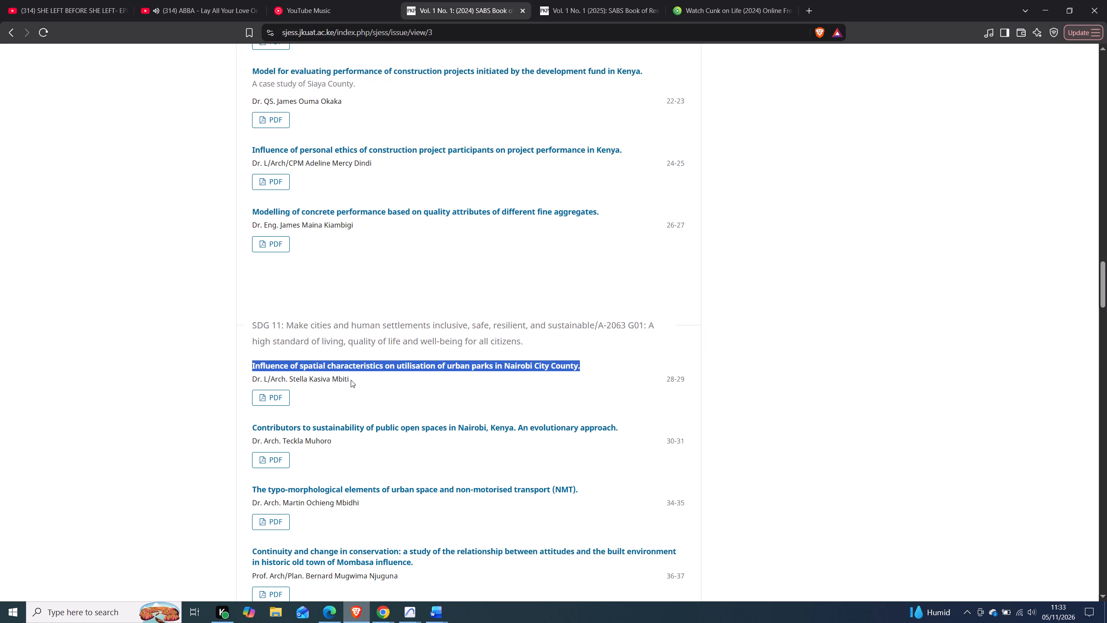
{"action": "left_click_drag", "start_coordinate": [351, 380], "coordinate": [255, 377]}
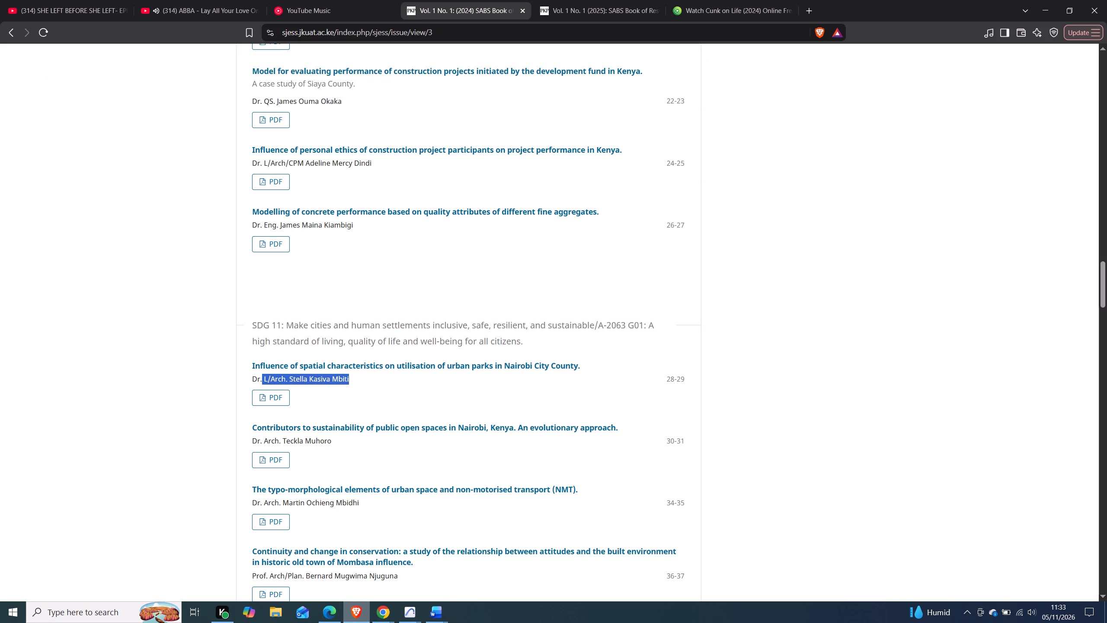
{"action": "left_click_drag", "start_coordinate": [255, 377], "coordinate": [251, 378]}
{"action": "right_click", "coordinate": [261, 378]}
{"action": "left_click", "coordinate": [275, 386]}
{"action": "left_click", "coordinate": [1043, 5]}
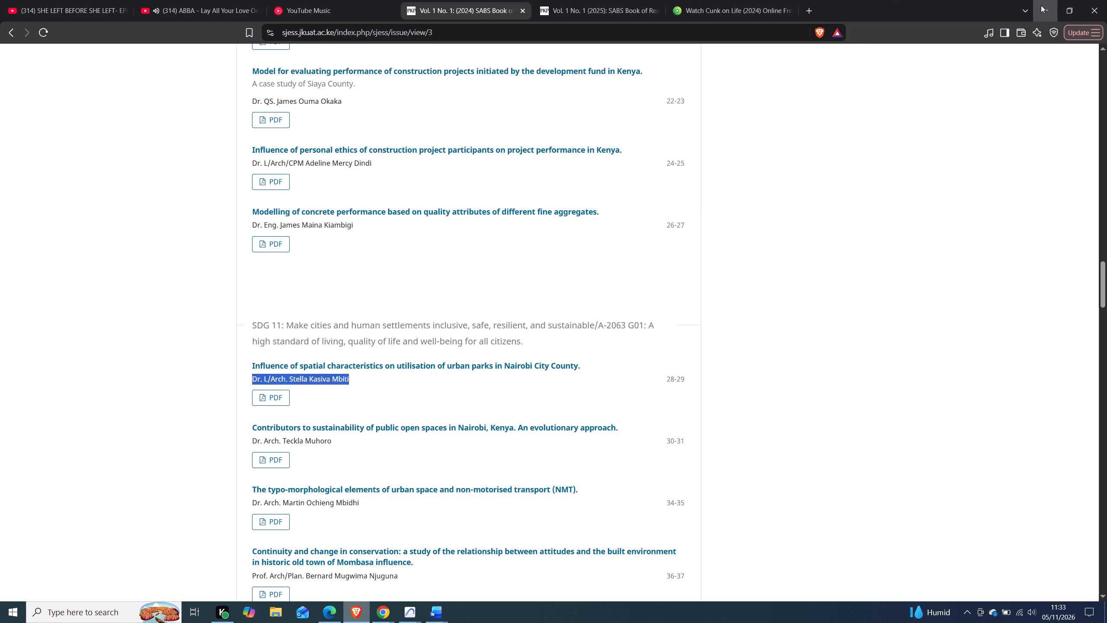
{"action": "left_click", "coordinate": [525, 397]}
{"action": "right_click", "coordinate": [518, 389]}
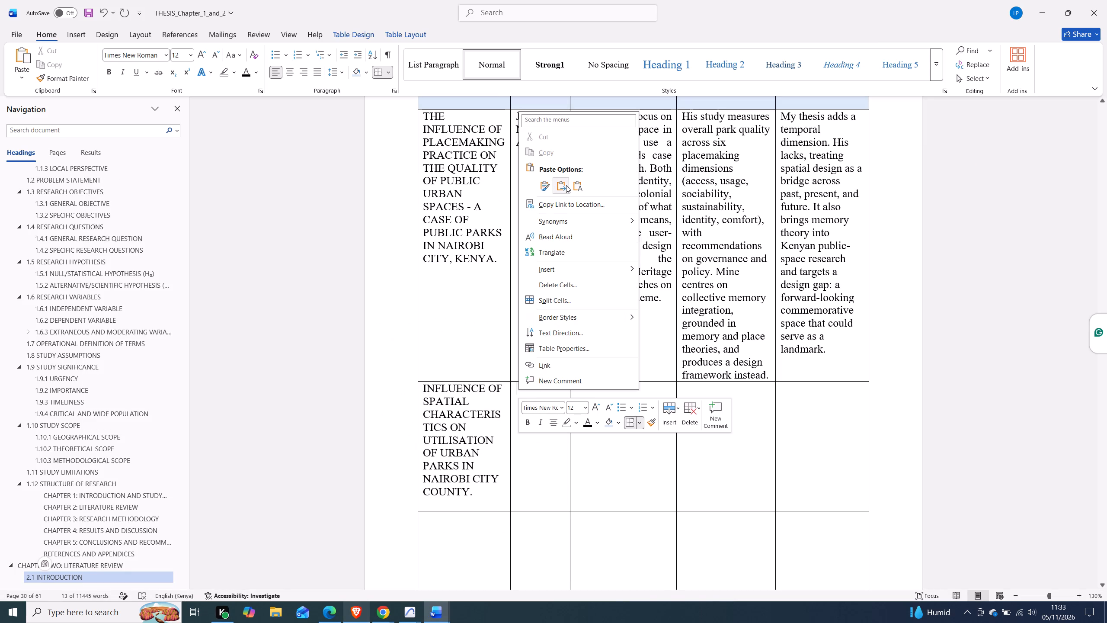
{"action": "left_click", "coordinate": [563, 185]}
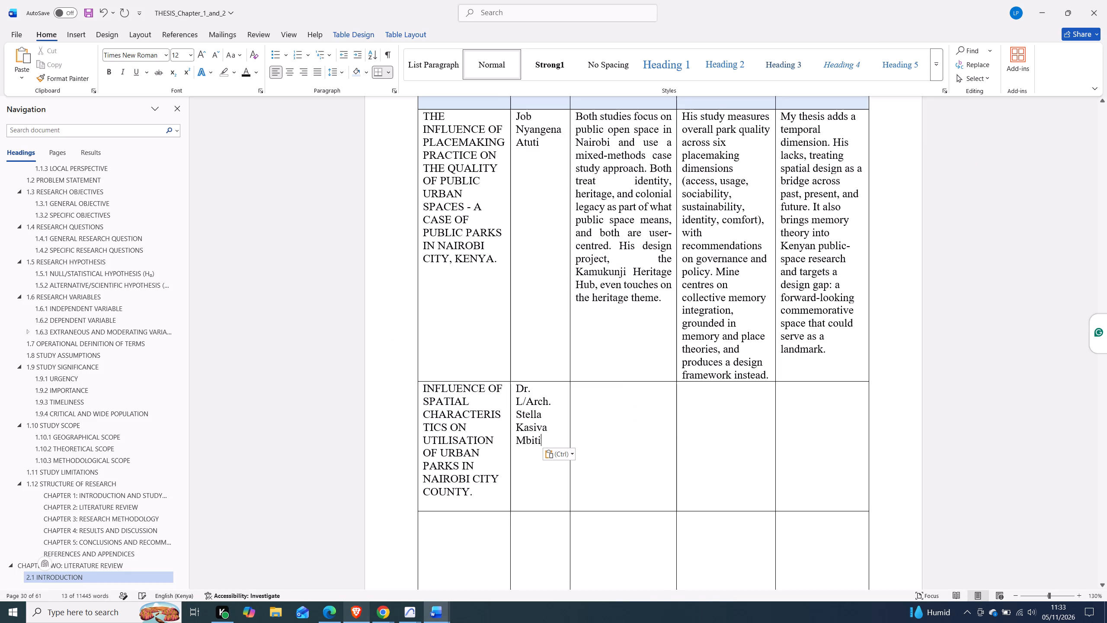
Switch to Brave and copy the full text of the urban parks thesis article, from its title through the key terms.
{"action": "left_click", "coordinate": [355, 617]}
{"action": "left_click", "coordinate": [277, 400]}
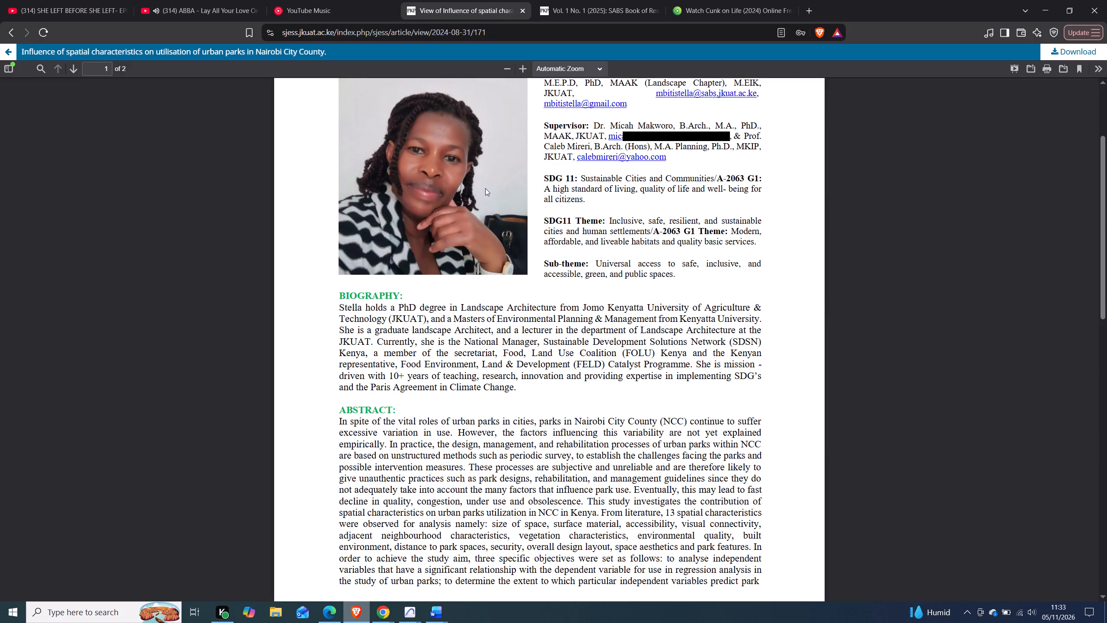
{"action": "scroll", "coordinate": [485, 188], "scroll_direction": "down", "scroll_amount": 2}
{"action": "scroll", "coordinate": [459, 145], "scroll_direction": "up", "scroll_amount": 1}
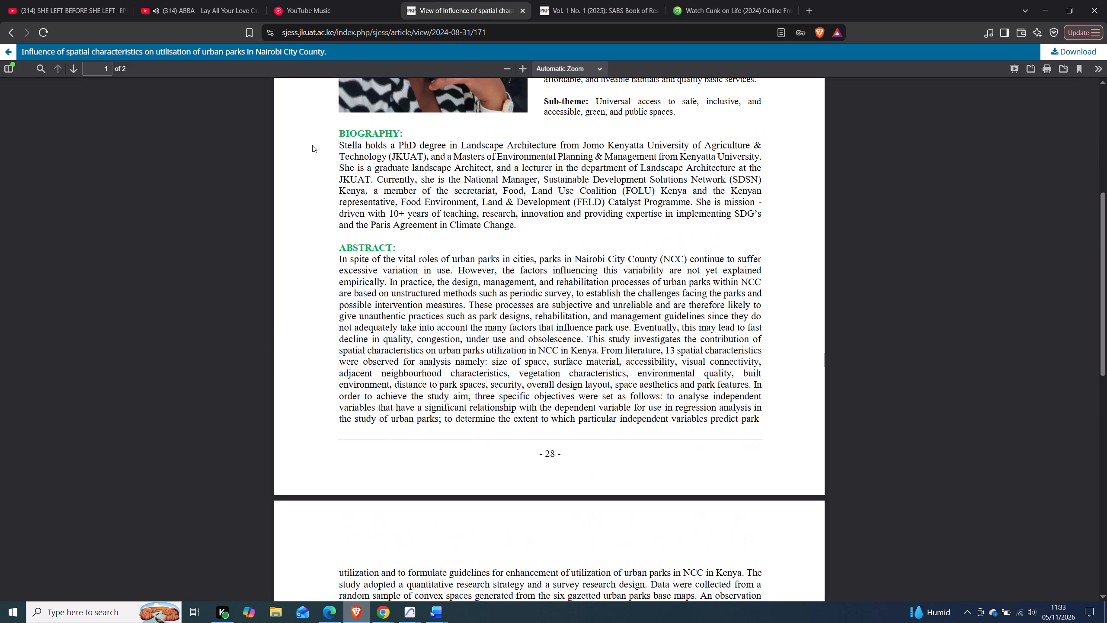
{"action": "left_click_drag", "start_coordinate": [337, 246], "coordinate": [355, 257]}
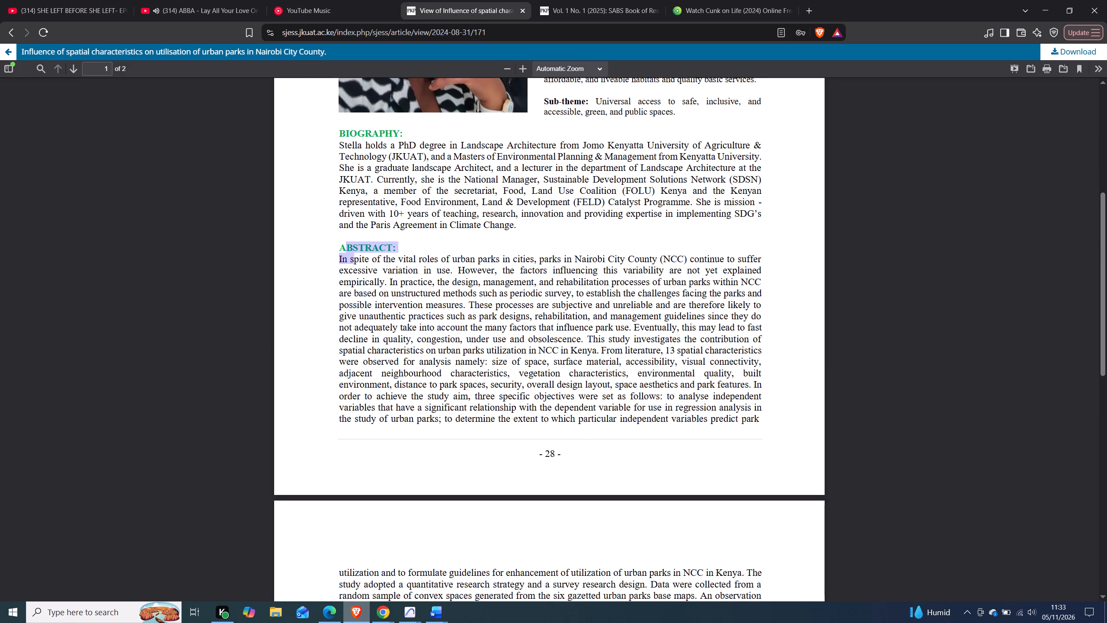
{"action": "left_click_drag", "start_coordinate": [355, 257], "coordinate": [520, 283]}
{"action": "scroll", "coordinate": [510, 287], "scroll_direction": "down", "scroll_amount": 3}
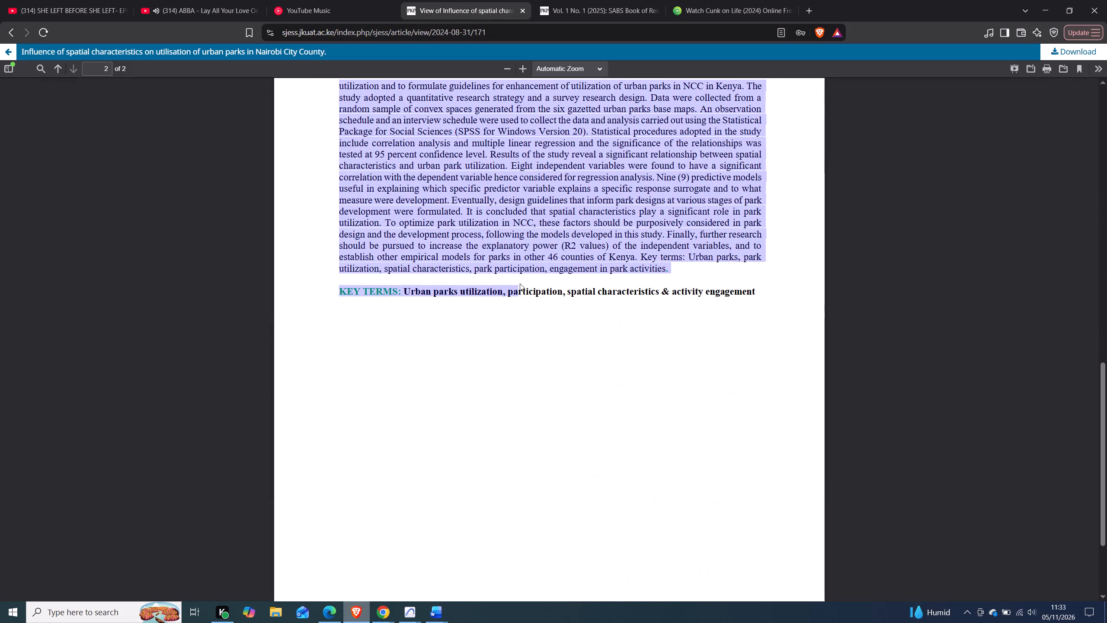
{"action": "left_click_drag", "start_coordinate": [520, 283], "coordinate": [506, 285]}
{"action": "scroll", "coordinate": [519, 283], "scroll_direction": "up", "scroll_amount": 2}
{"action": "scroll", "coordinate": [423, 253], "scroll_direction": "up", "scroll_amount": 5}
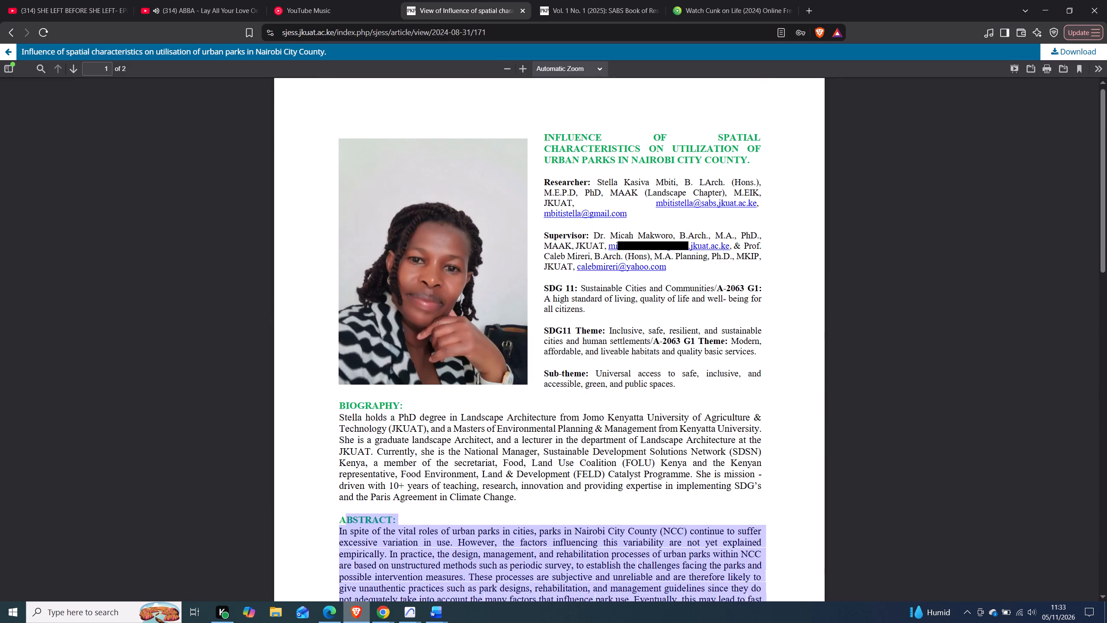
{"action": "left_click_drag", "start_coordinate": [544, 166], "coordinate": [599, 262]}
{"action": "scroll", "coordinate": [589, 228], "scroll_direction": "down", "scroll_amount": 2}
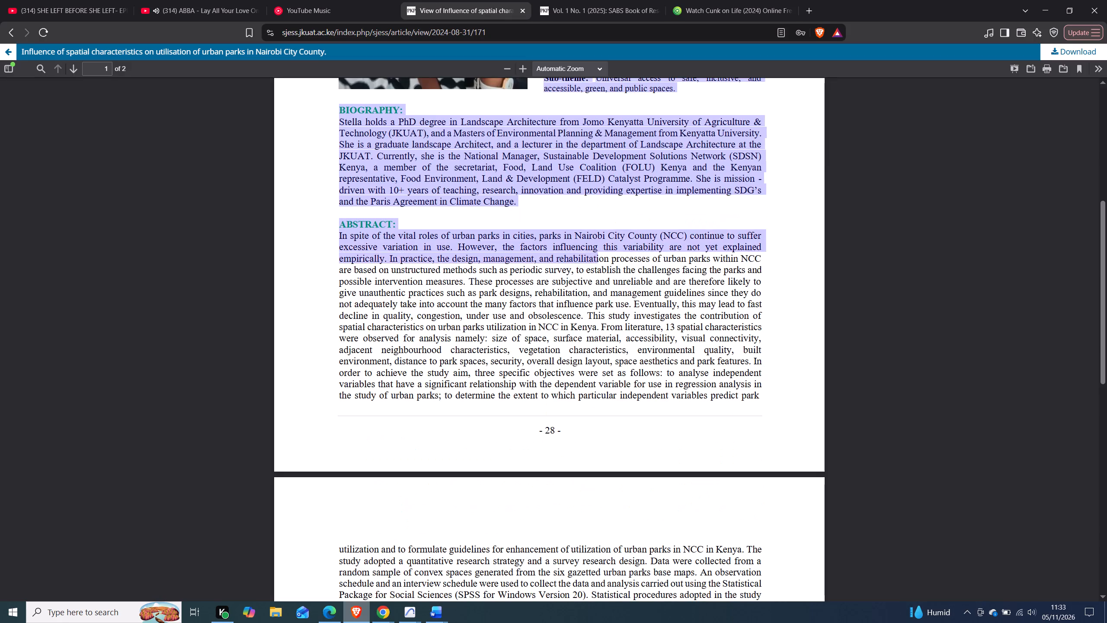
{"action": "left_click_drag", "start_coordinate": [599, 262], "coordinate": [761, 164]}
{"action": "scroll", "coordinate": [604, 317], "scroll_direction": "down", "scroll_amount": 5}
{"action": "right_click", "coordinate": [665, 116]}
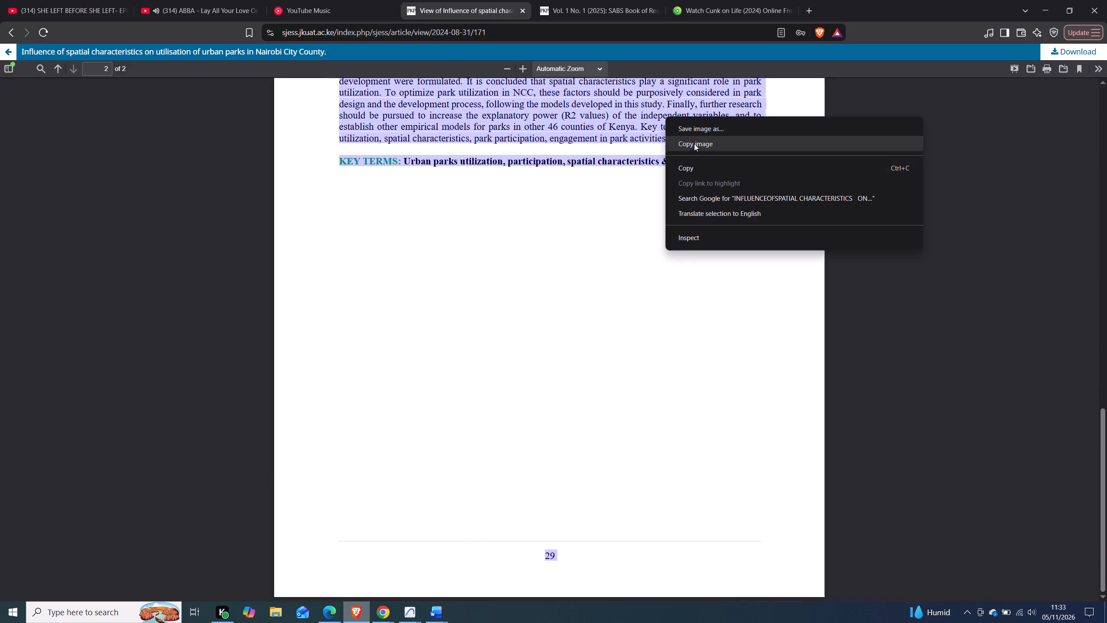
{"action": "left_click", "coordinate": [695, 166]}
{"action": "scroll", "coordinate": [564, 249], "scroll_direction": "up", "scroll_amount": 3}
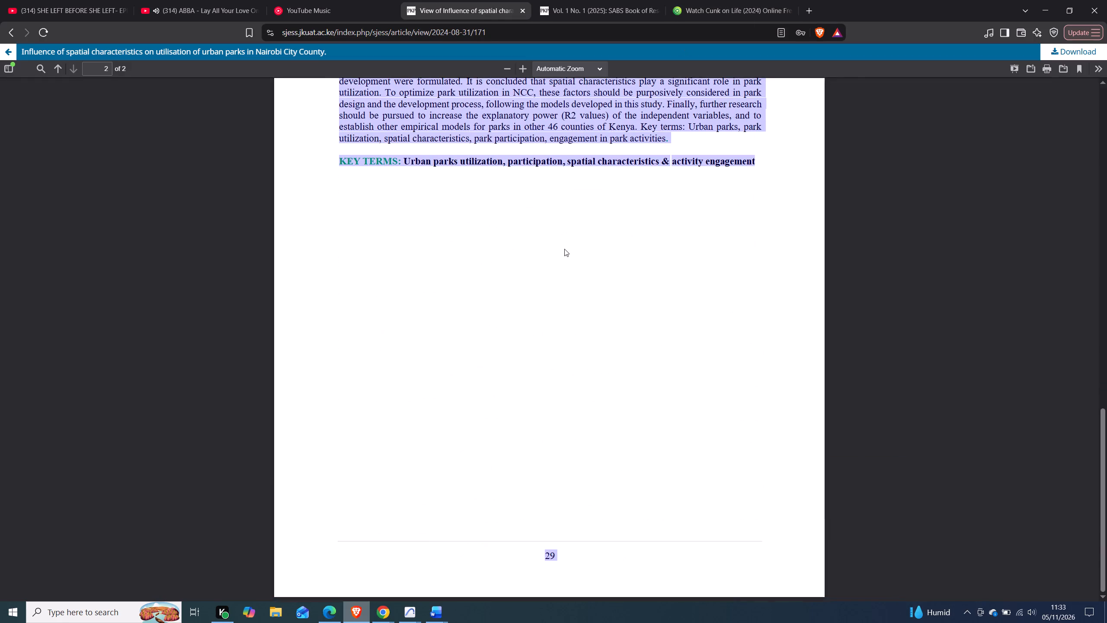
{"action": "scroll", "coordinate": [564, 249], "scroll_direction": "up", "scroll_amount": 5}
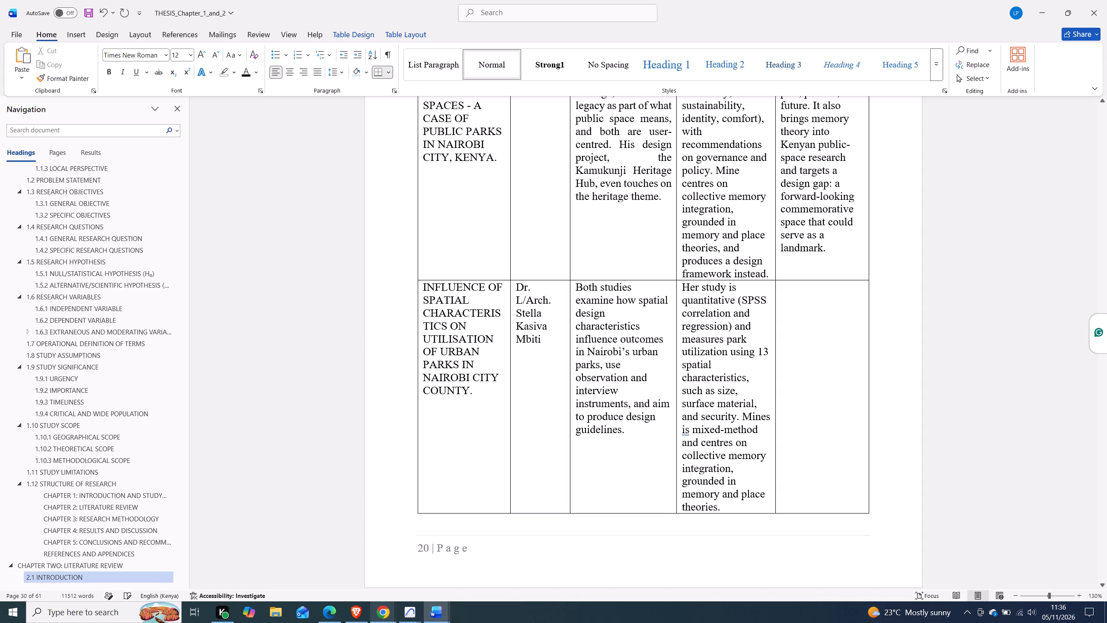
{"action": "left_click", "coordinate": [834, 373]}
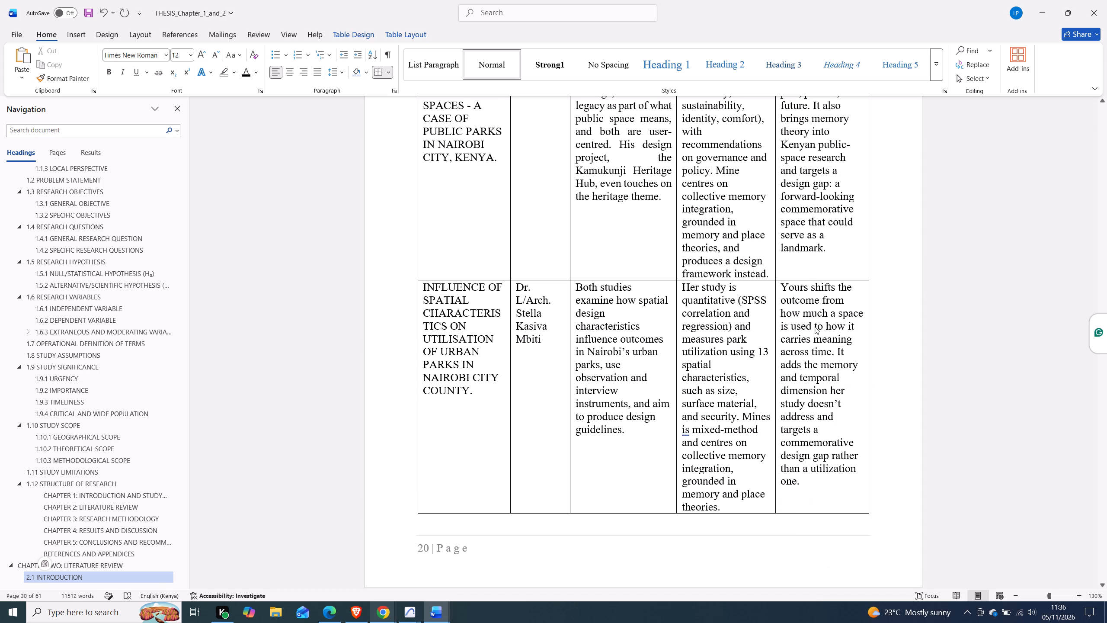
Replace "Yours" with "Mines" at the start of the urban parks row's new contribution text.
{"action": "left_click_drag", "start_coordinate": [808, 288], "coordinate": [789, 285]}
{"action": "left_click_drag", "start_coordinate": [789, 285], "coordinate": [782, 284]}
{"action": "type", "text": "Mines"}
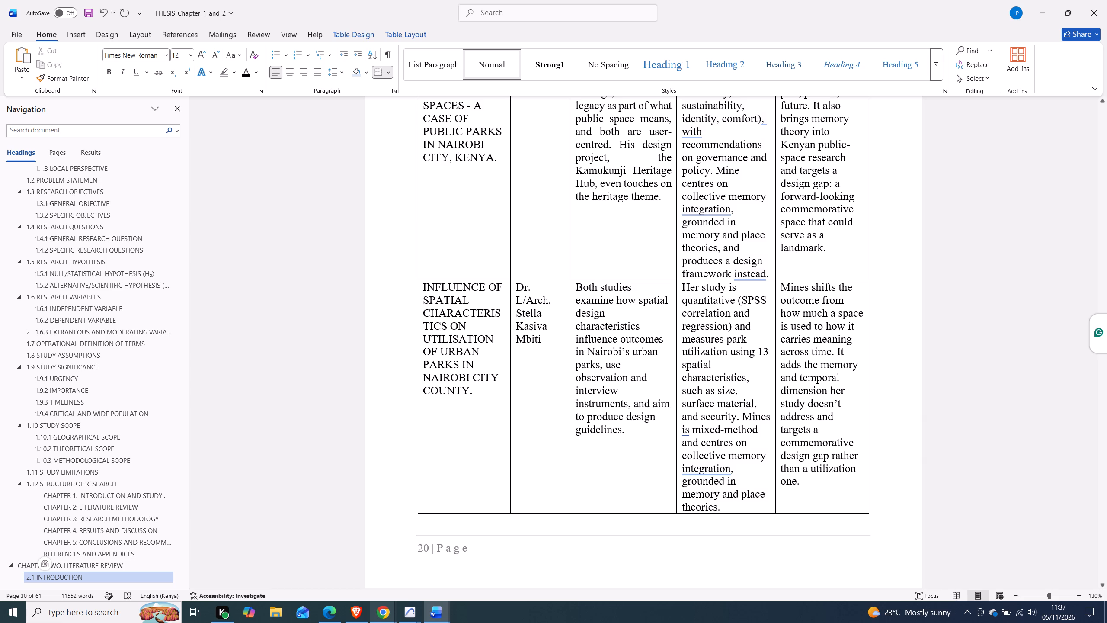
Look over the comparison table from the placemaking thesis row down to its last rows.
{"action": "scroll", "coordinate": [760, 360], "scroll_direction": "up", "scroll_amount": 1}
{"action": "scroll", "coordinate": [789, 334], "scroll_direction": "up", "scroll_amount": 2}
{"action": "scroll", "coordinate": [789, 333], "scroll_direction": "down", "scroll_amount": 2}
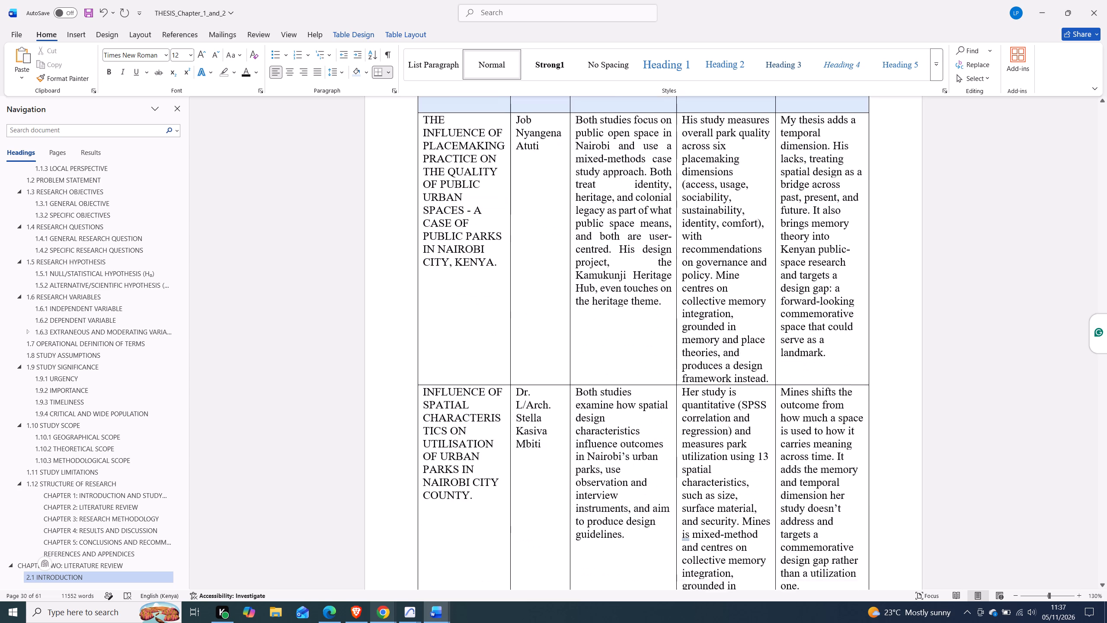
{"action": "scroll", "coordinate": [789, 333], "scroll_direction": "down", "scroll_amount": 7}
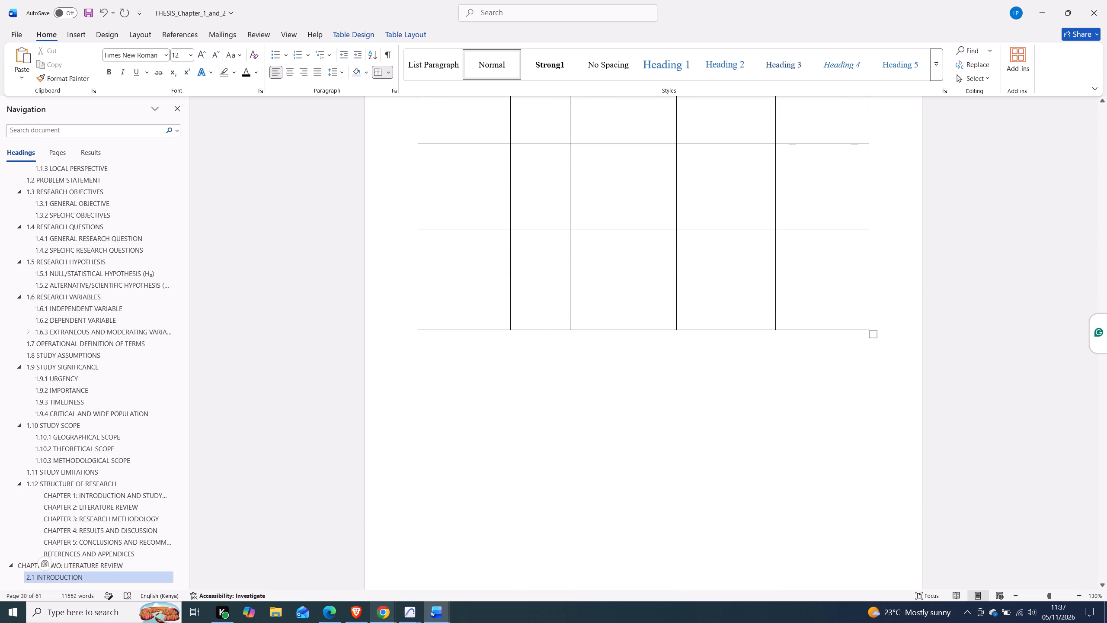
Switch to YouTube in Brave and play "Dua Lipa - Be The One (Official Music Video)" from the suggested videos.
{"action": "left_click", "coordinate": [364, 614]}
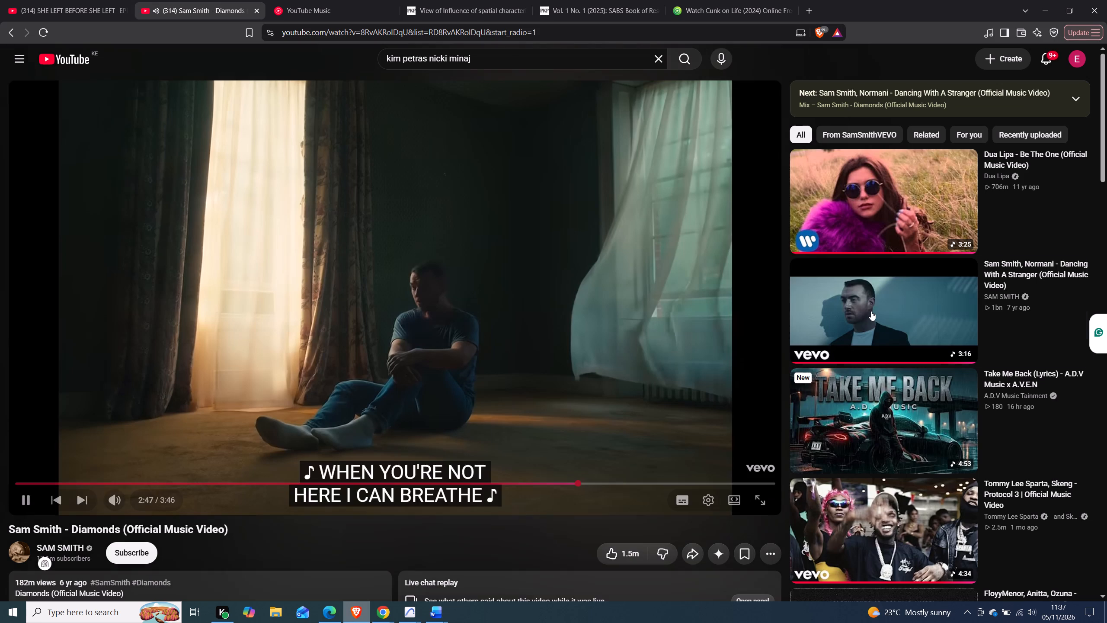
{"action": "left_click", "coordinate": [808, 214]}
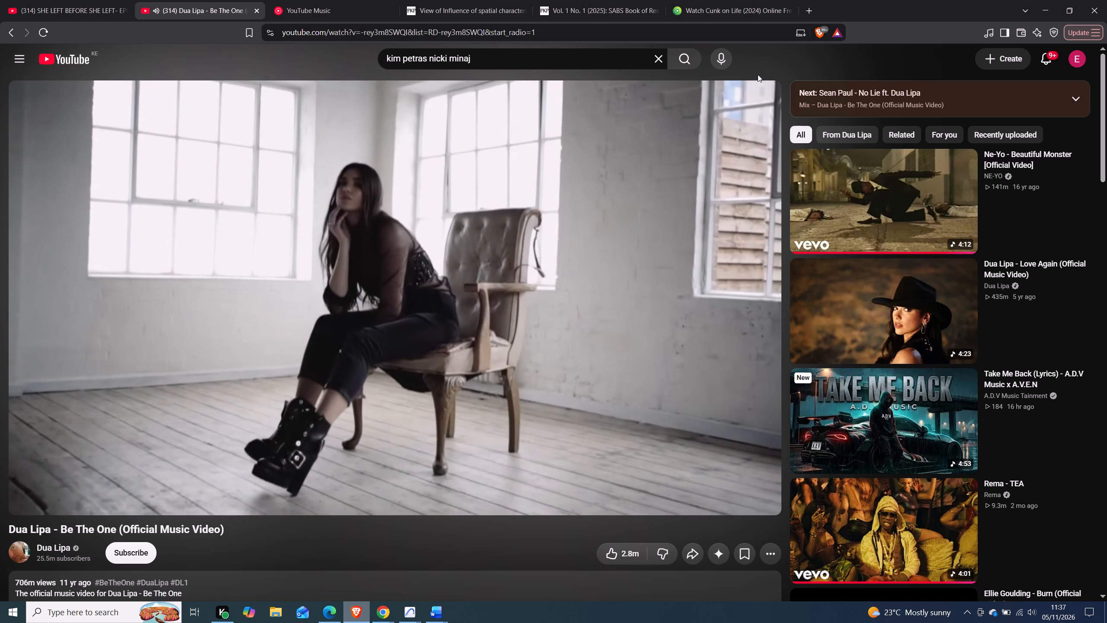
Return to the "Vol. 1 No. 1 (2025): SABS Book of Research" issue page in Brave.
{"action": "left_click", "coordinate": [592, 0]}
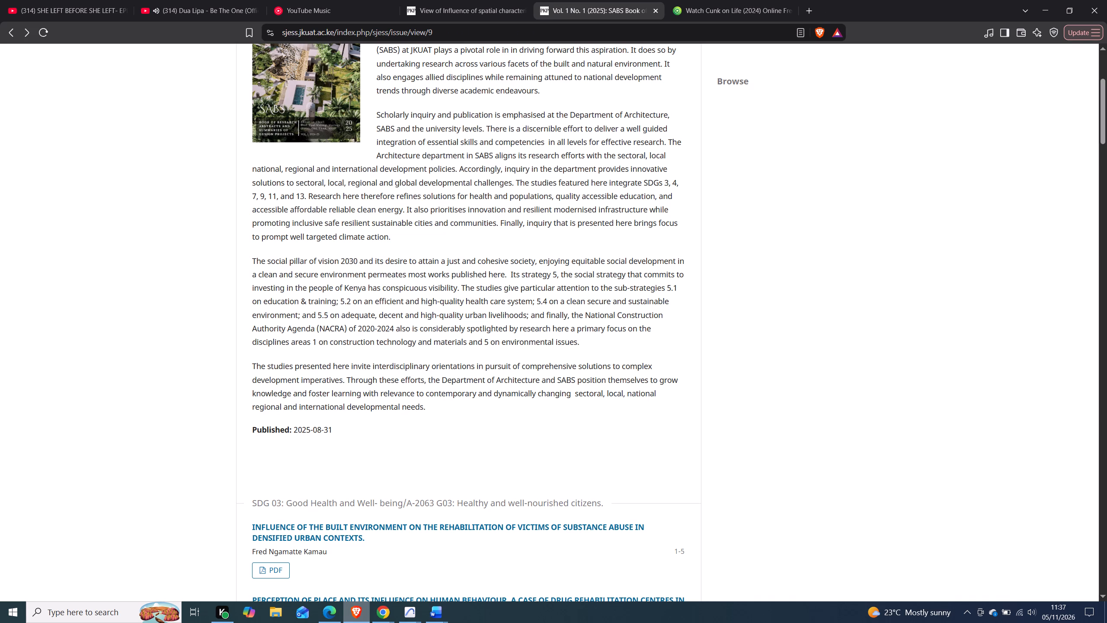
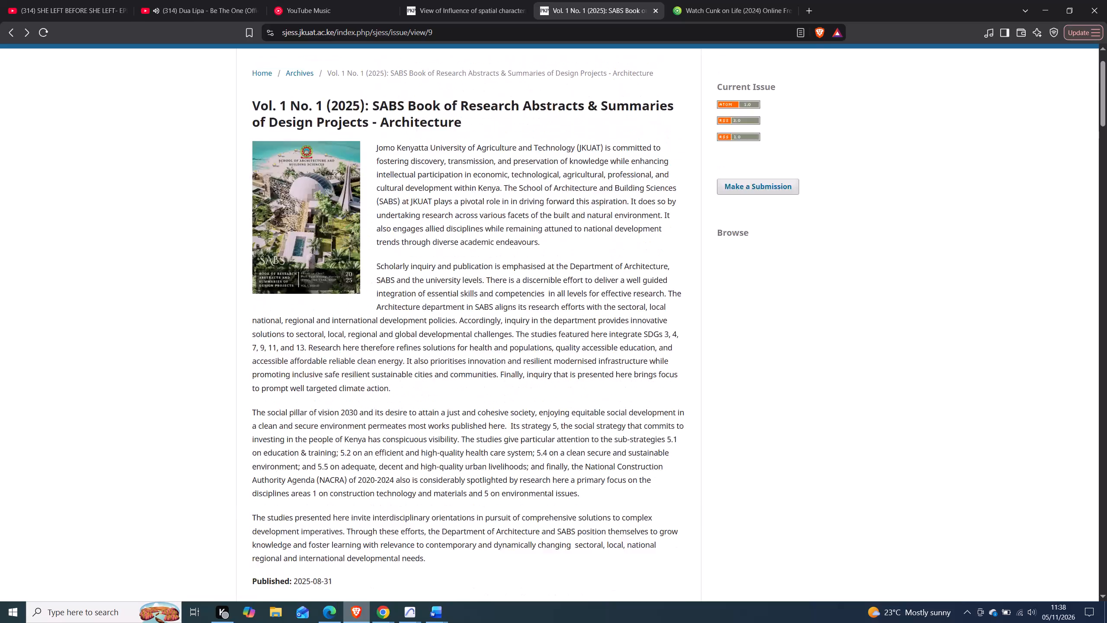
Look through the thesis titles under SDG 03, SDG 04 and SDG 07 in the 2025 SABS Book of Research issue.
{"action": "scroll", "coordinate": [646, 171], "scroll_direction": "down", "scroll_amount": 2}
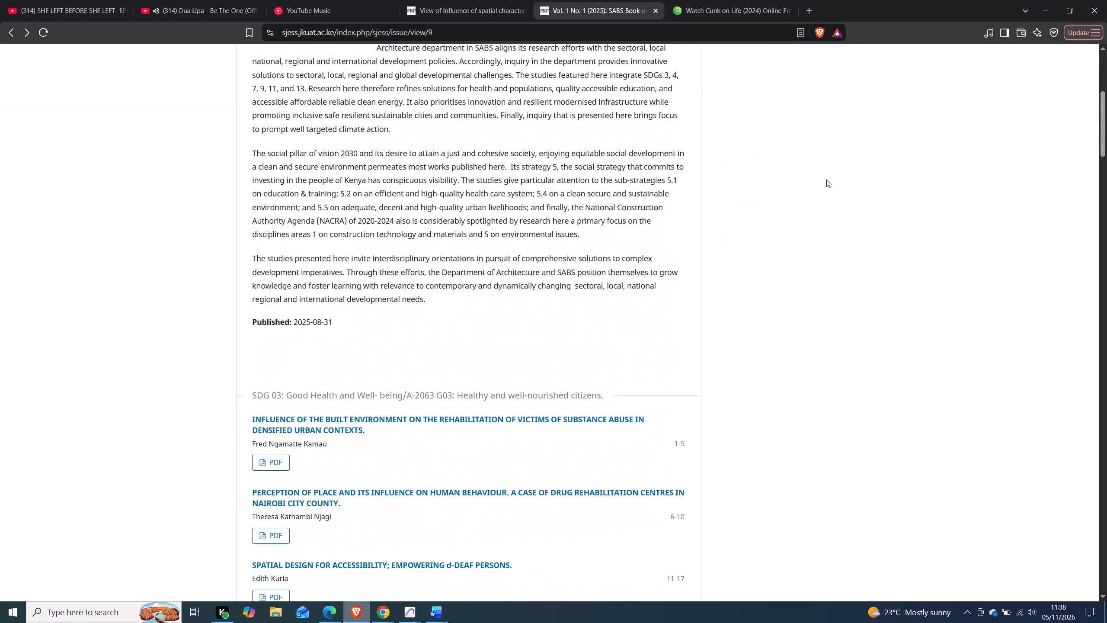
{"action": "scroll", "coordinate": [528, 215], "scroll_direction": "up", "scroll_amount": 2}
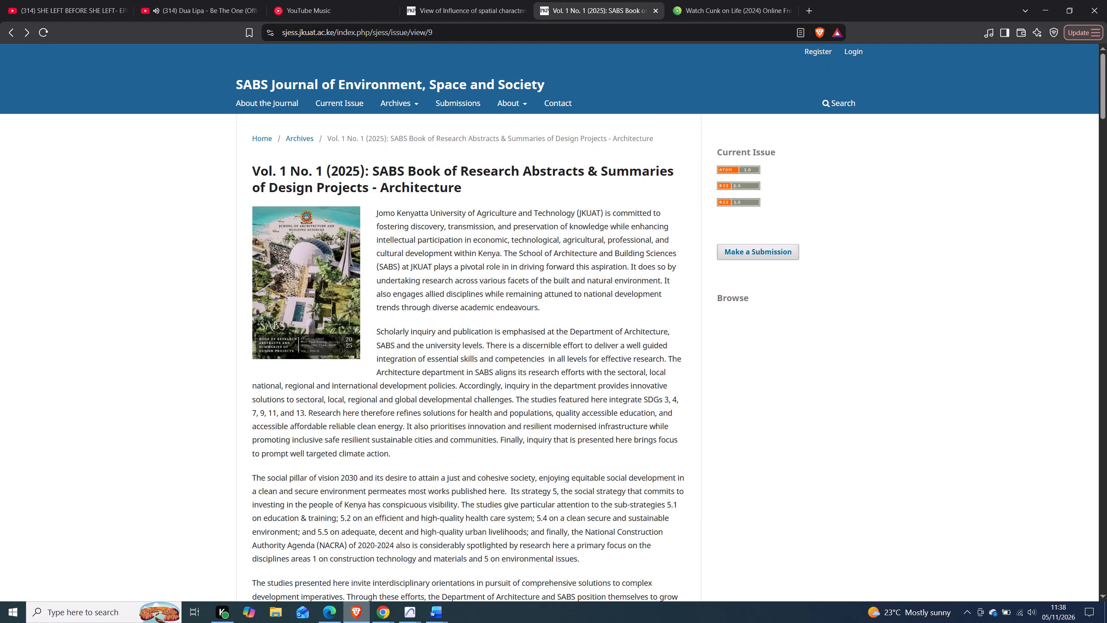
{"action": "scroll", "coordinate": [484, 216], "scroll_direction": "down", "scroll_amount": 5}
{"action": "scroll", "coordinate": [483, 216], "scroll_direction": "up", "scroll_amount": 1}
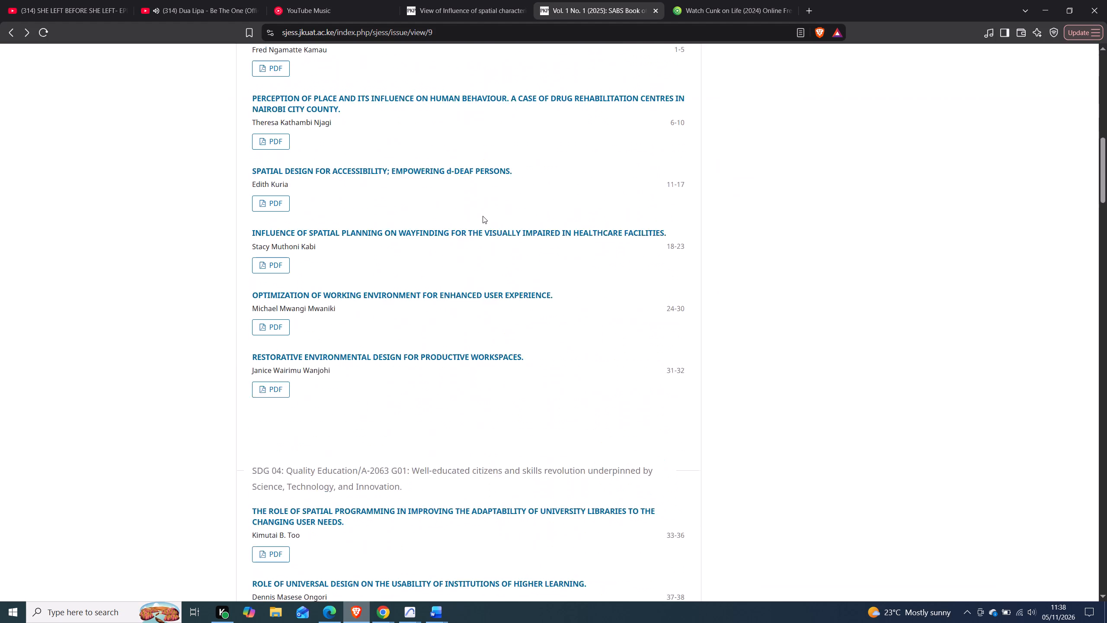
{"action": "scroll", "coordinate": [319, 332], "scroll_direction": "down", "scroll_amount": 1}
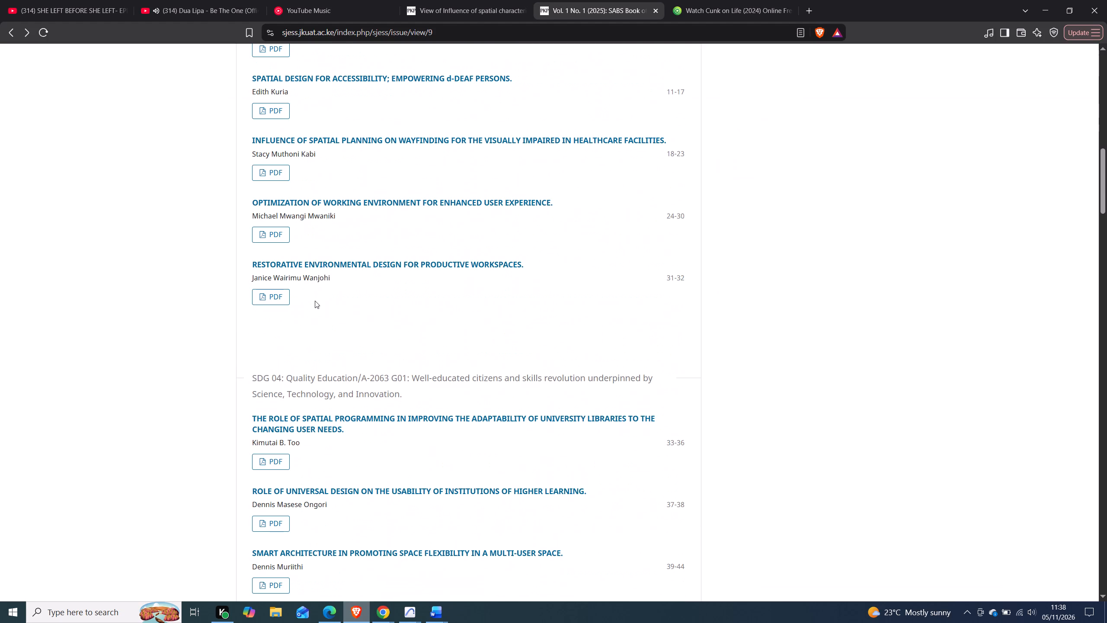
{"action": "scroll", "coordinate": [315, 301], "scroll_direction": "up", "scroll_amount": 1}
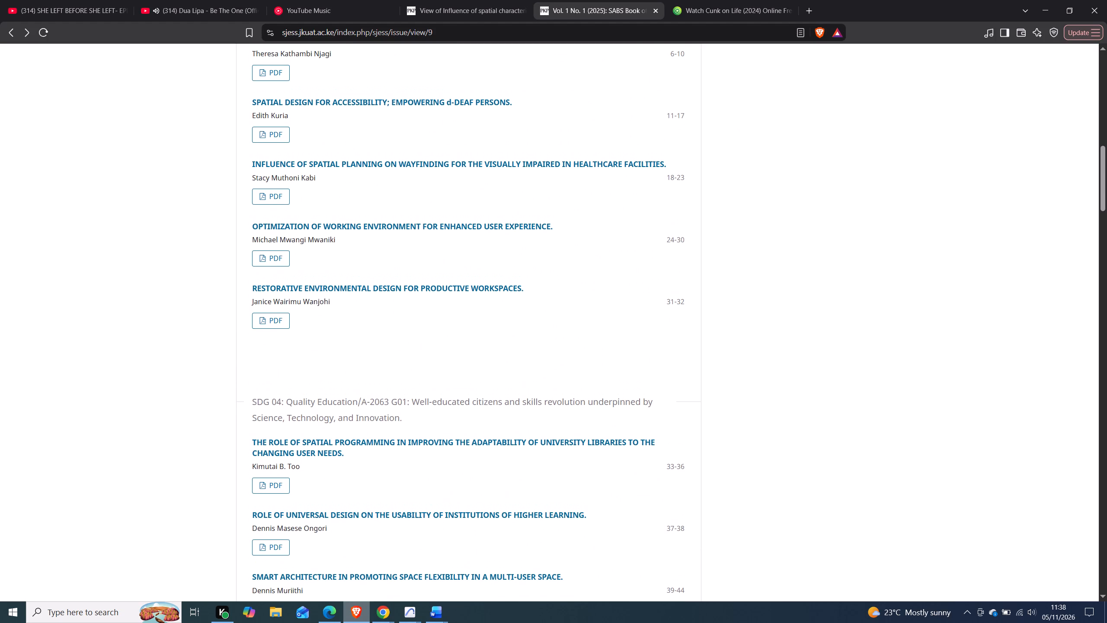
{"action": "scroll", "coordinate": [315, 301], "scroll_direction": "up", "scroll_amount": 3}
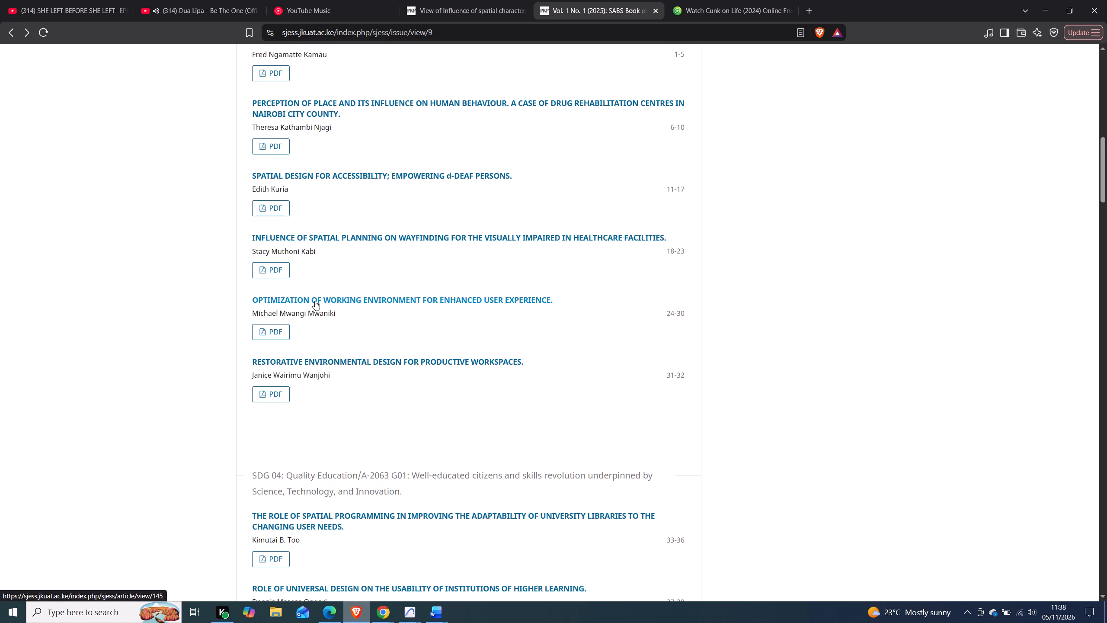
{"action": "scroll", "coordinate": [315, 301], "scroll_direction": "down", "scroll_amount": 2}
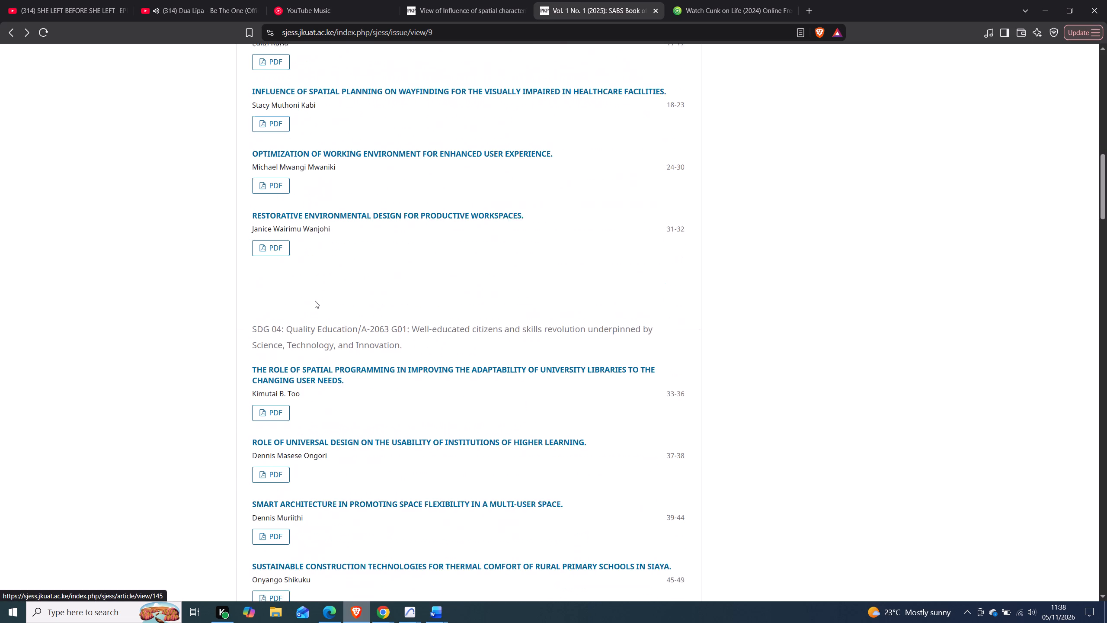
{"action": "scroll", "coordinate": [315, 301], "scroll_direction": "down", "scroll_amount": 3}
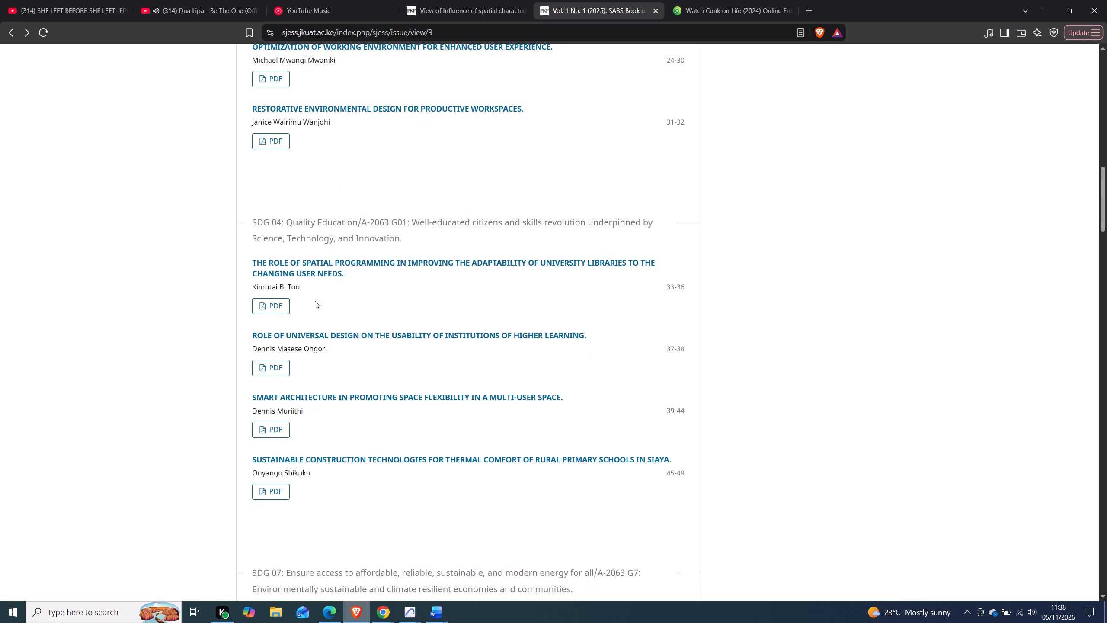
{"action": "scroll", "coordinate": [315, 301], "scroll_direction": "down", "scroll_amount": 1}
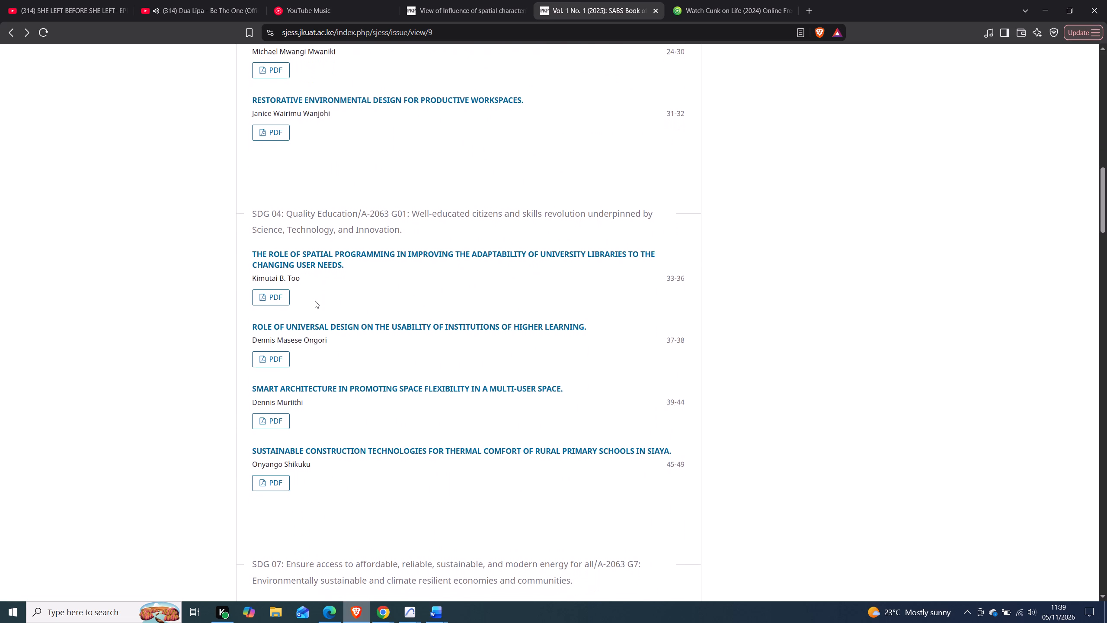
{"action": "scroll", "coordinate": [315, 301], "scroll_direction": "down", "scroll_amount": 1}
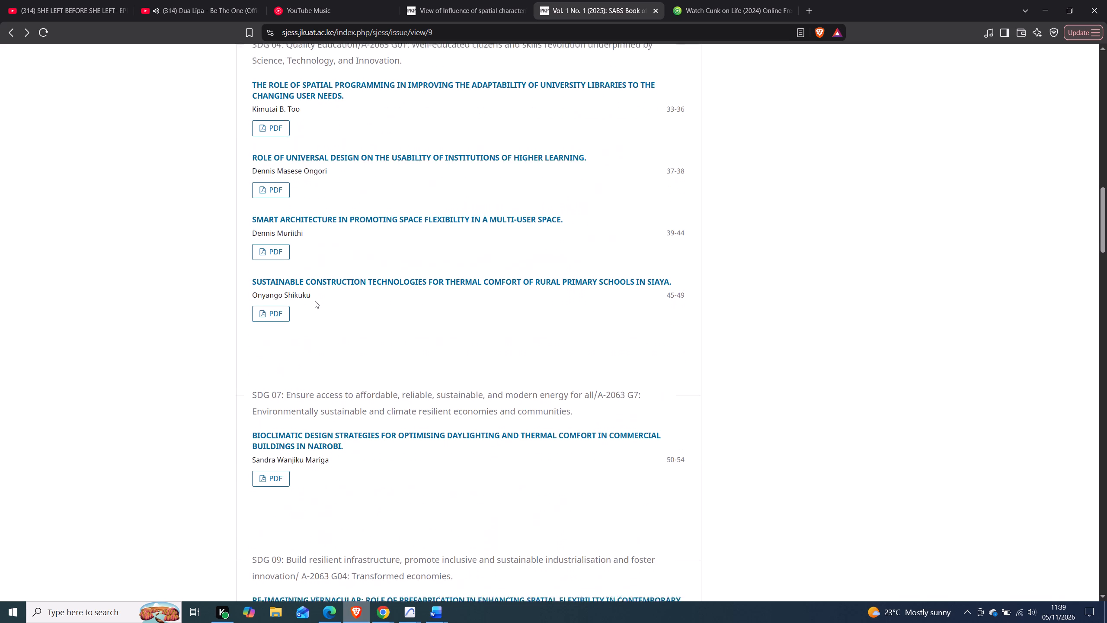
{"action": "scroll", "coordinate": [315, 301], "scroll_direction": "down", "scroll_amount": 1}
{"action": "scroll", "coordinate": [315, 301], "scroll_direction": "up", "scroll_amount": 1}
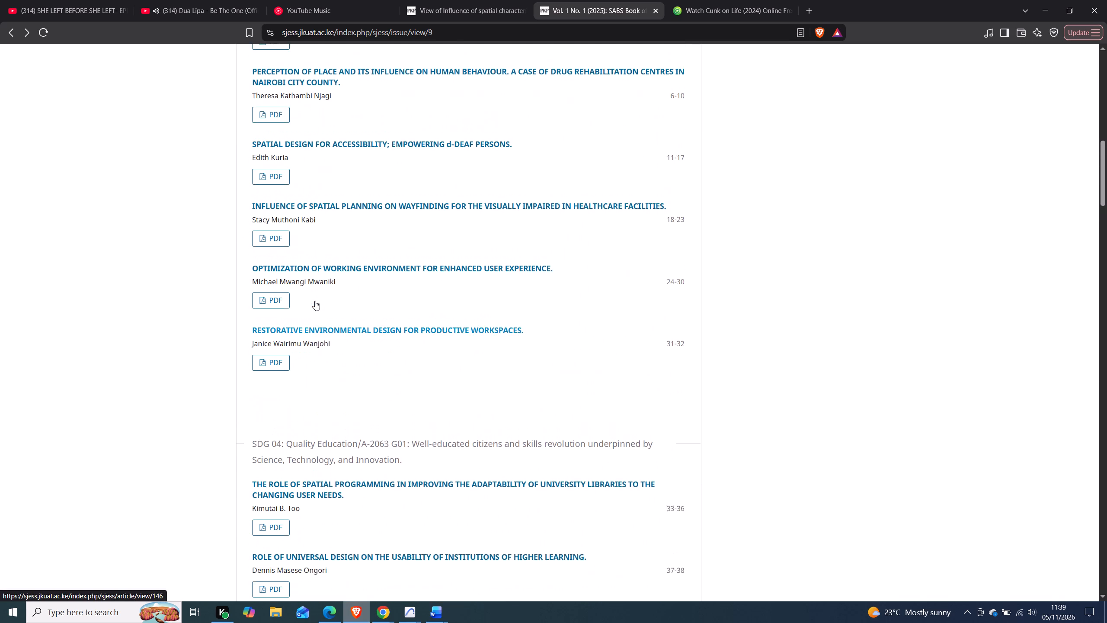
{"action": "scroll", "coordinate": [315, 301], "scroll_direction": "up", "scroll_amount": 2}
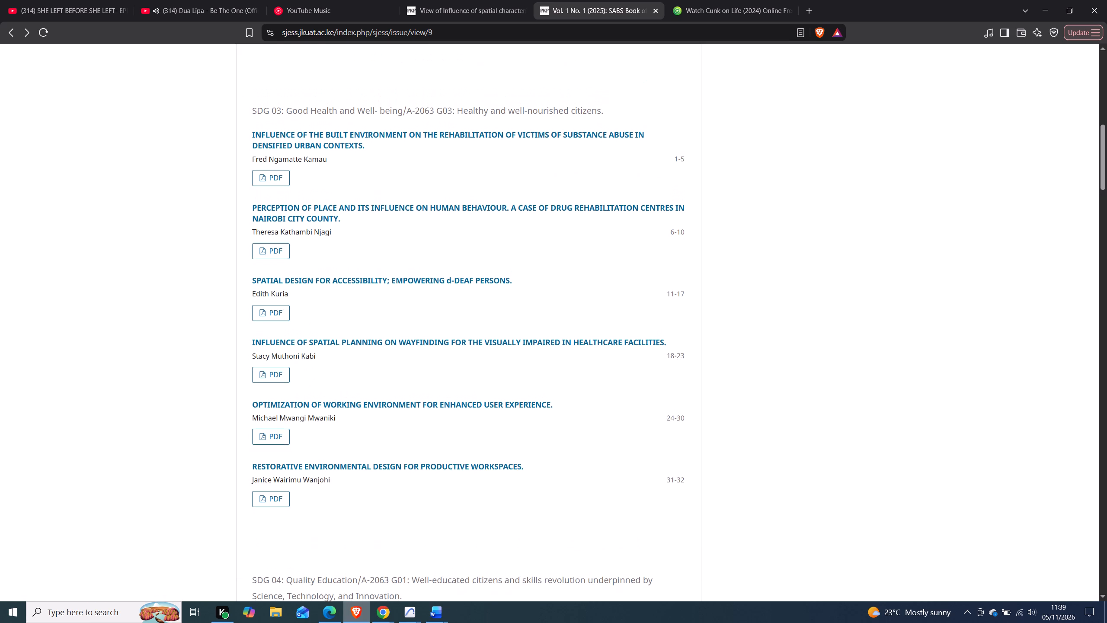
{"action": "scroll", "coordinate": [315, 301], "scroll_direction": "up", "scroll_amount": 4}
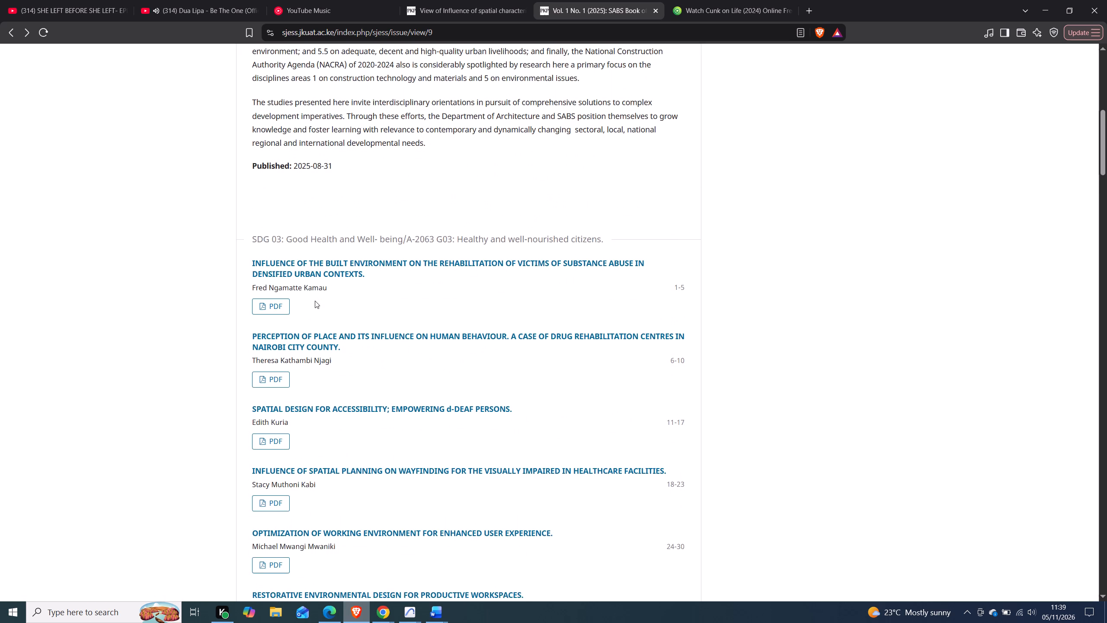
{"action": "scroll", "coordinate": [315, 301], "scroll_direction": "up", "scroll_amount": 7}
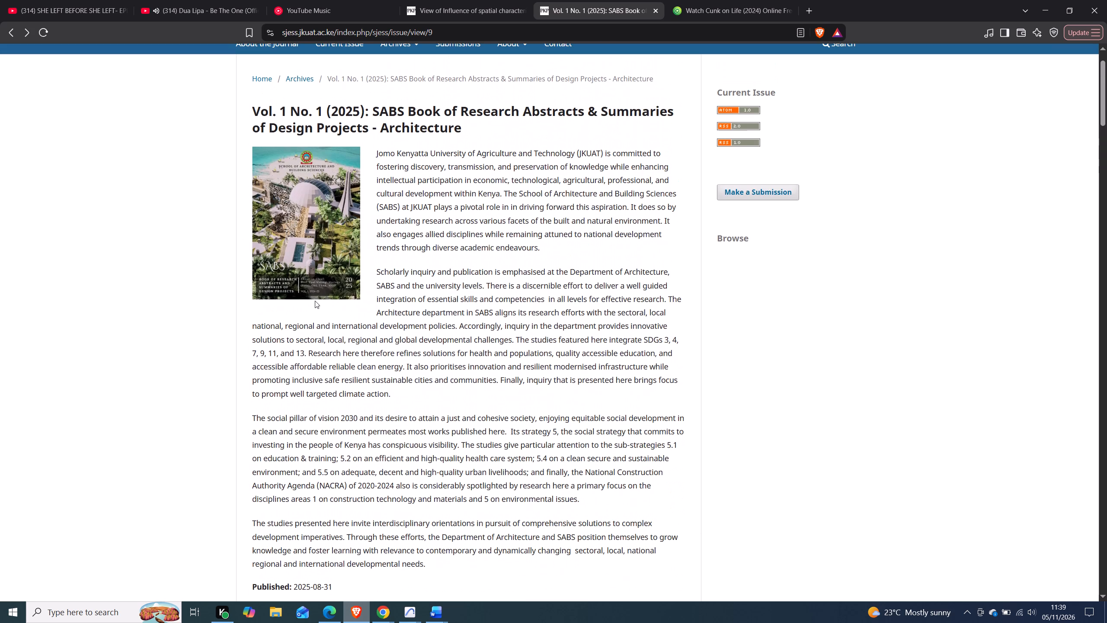
Switch to the urban parks article and go back from it to the "Vol. 1 No. 1: (2024)" SABS issue page.
{"action": "left_click", "coordinate": [455, 0]}
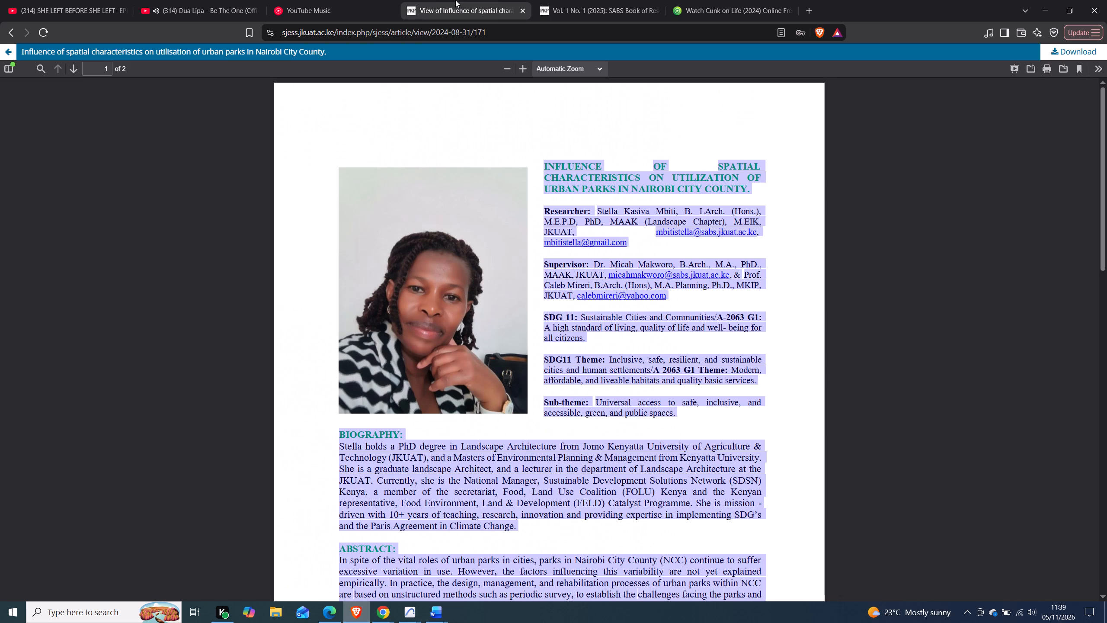
{"action": "scroll", "coordinate": [446, 340], "scroll_direction": "down", "scroll_amount": 1}
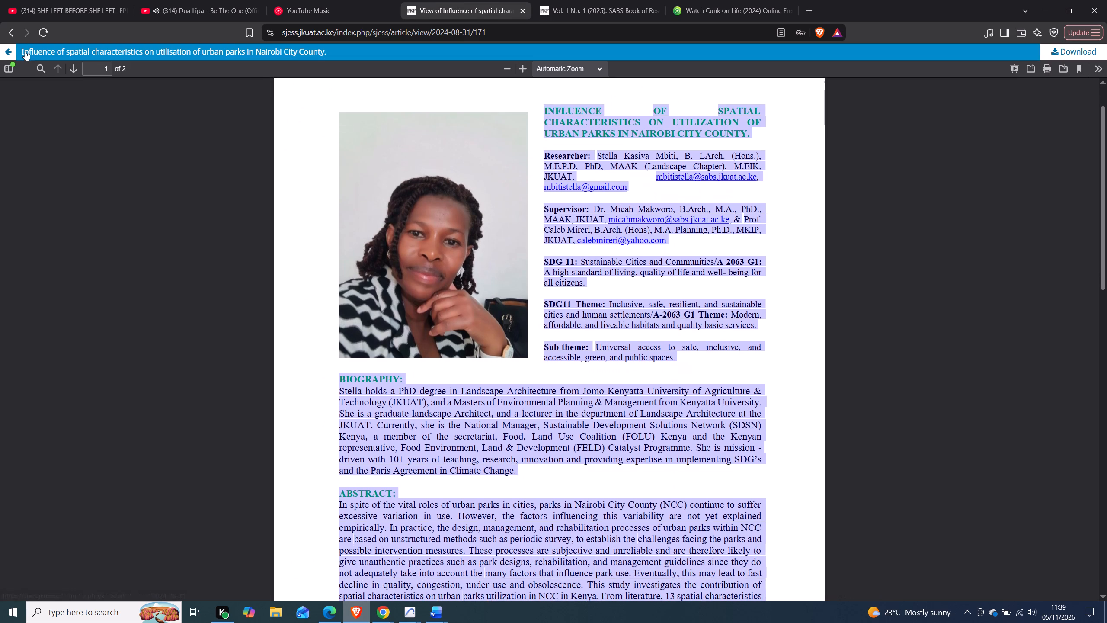
{"action": "left_click", "coordinate": [13, 36]}
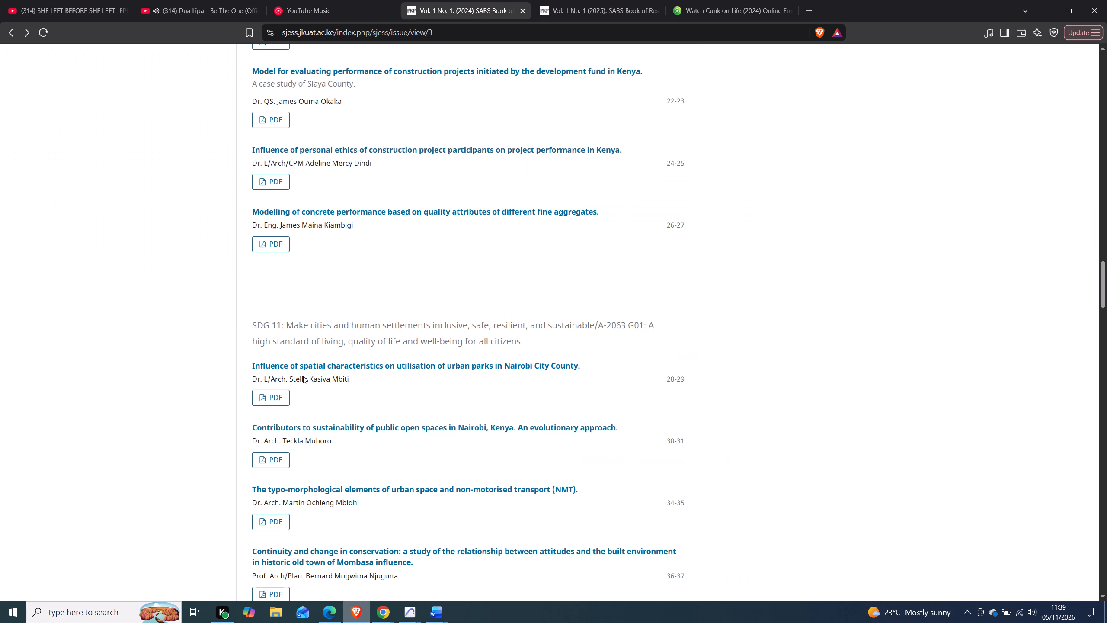
Look through the SDG 11 thesis titles in the 2024 SABS Book of Research issue for studies related to the thesis.
{"action": "scroll", "coordinate": [352, 314], "scroll_direction": "up", "scroll_amount": 1}
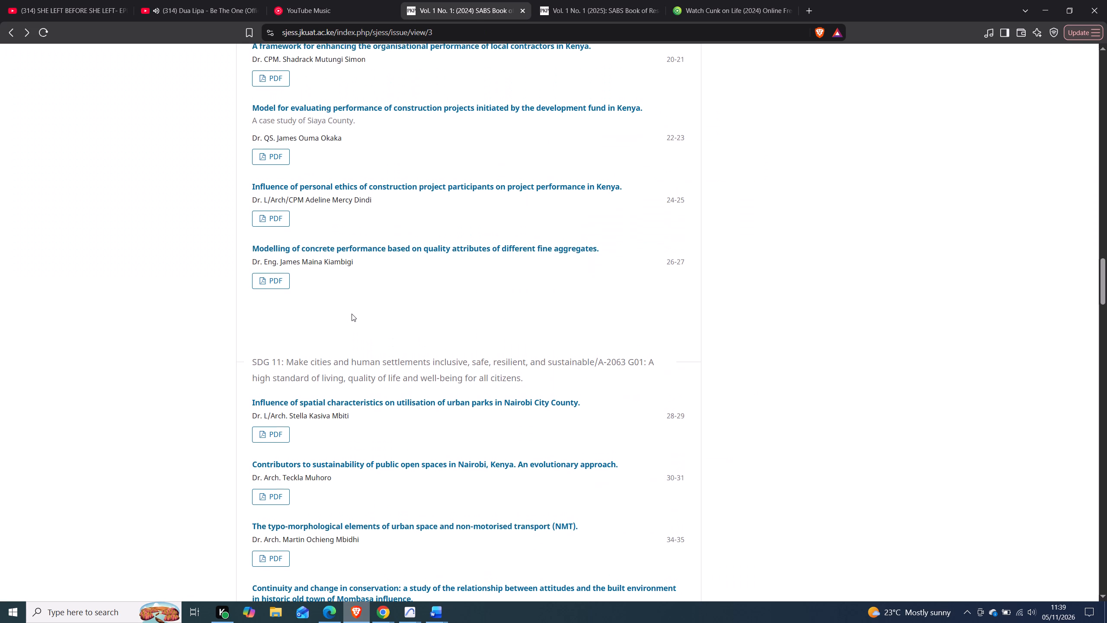
{"action": "scroll", "coordinate": [352, 314], "scroll_direction": "down", "scroll_amount": 1}
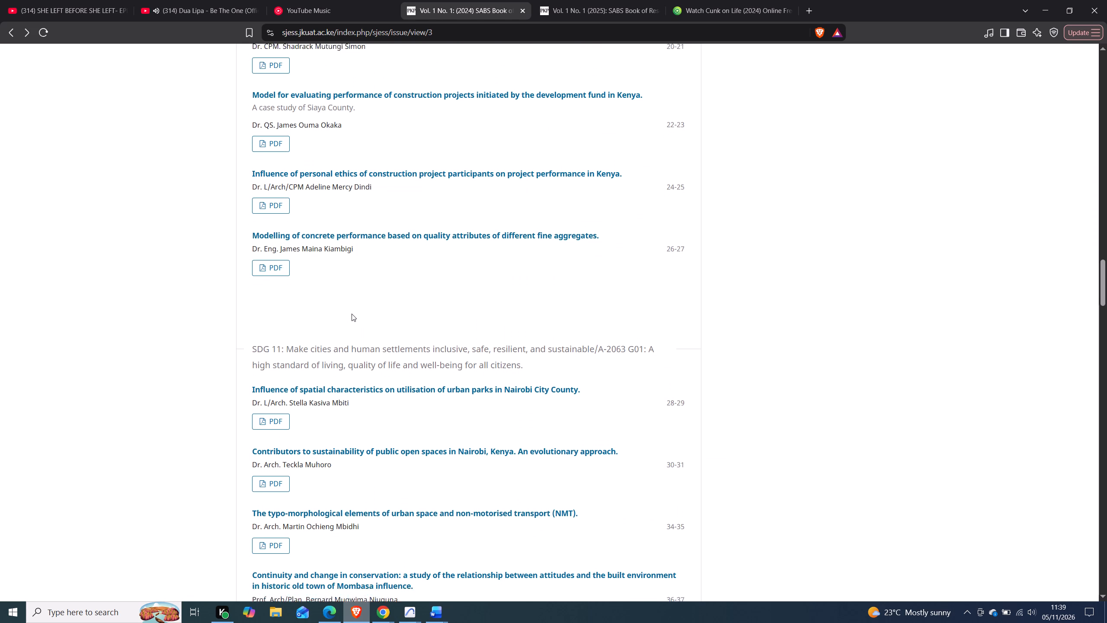
{"action": "scroll", "coordinate": [352, 314], "scroll_direction": "down", "scroll_amount": 4}
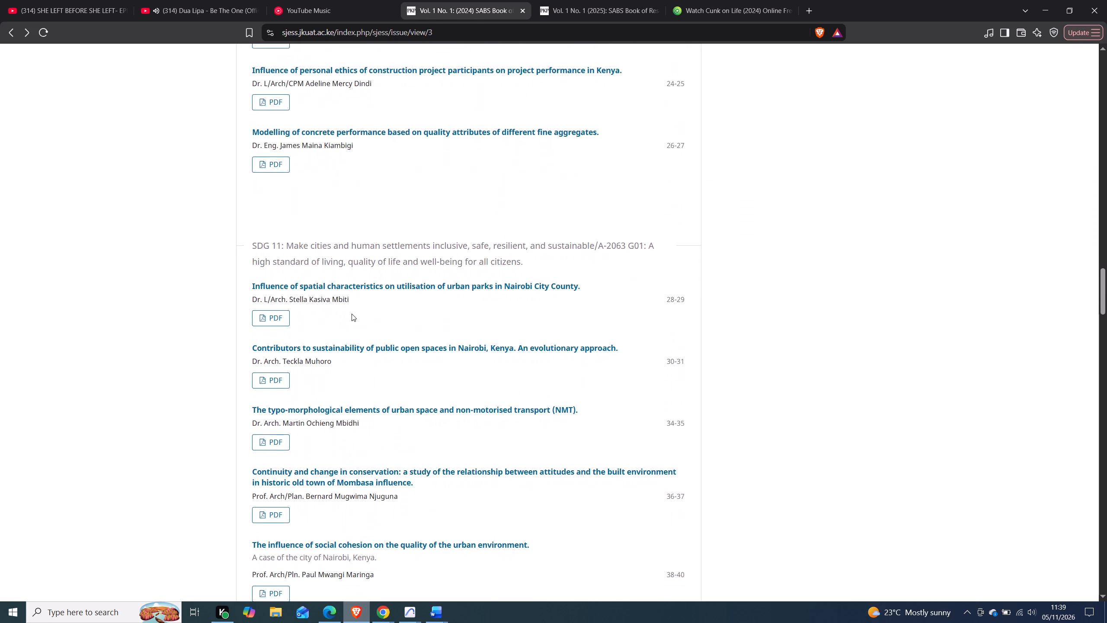
{"action": "scroll", "coordinate": [352, 314], "scroll_direction": "down", "scroll_amount": 1}
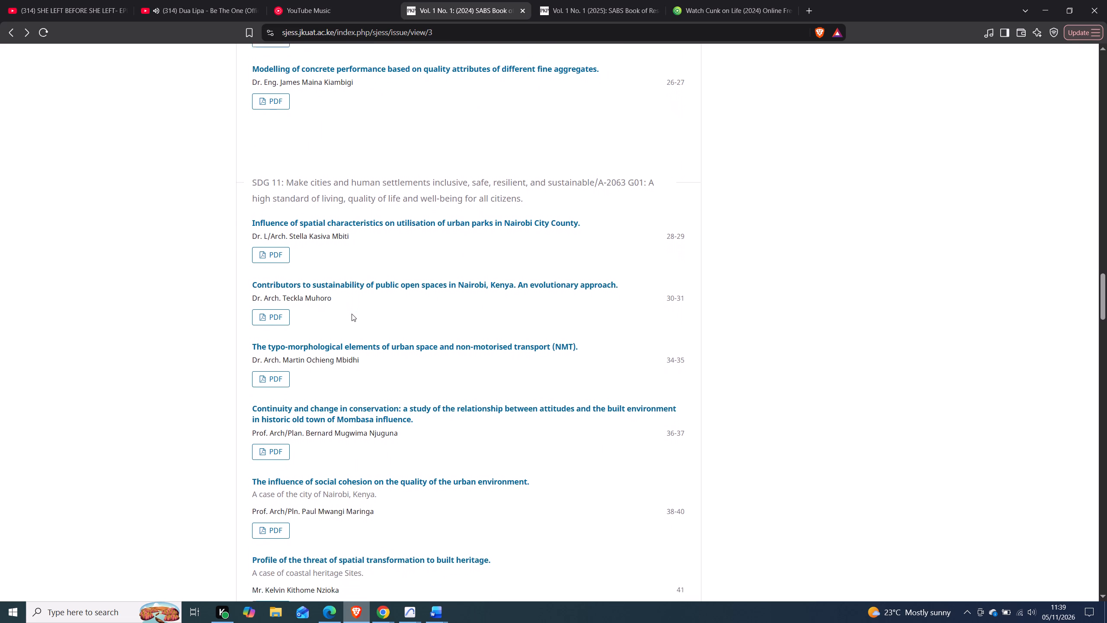
{"action": "scroll", "coordinate": [352, 314], "scroll_direction": "down", "scroll_amount": 3}
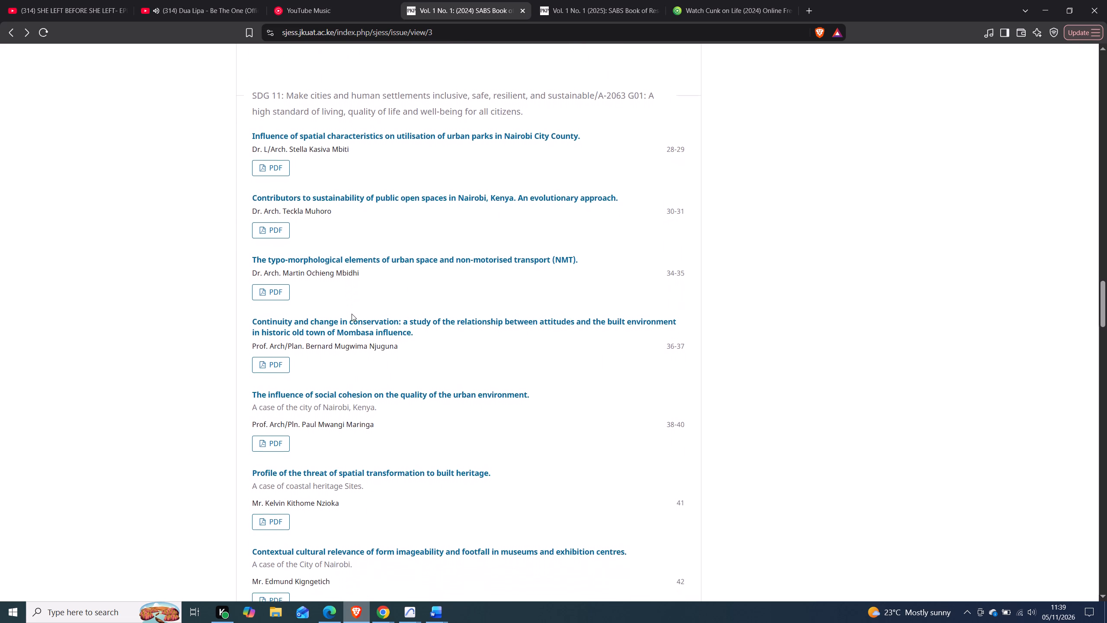
{"action": "scroll", "coordinate": [352, 314], "scroll_direction": "down", "scroll_amount": 2}
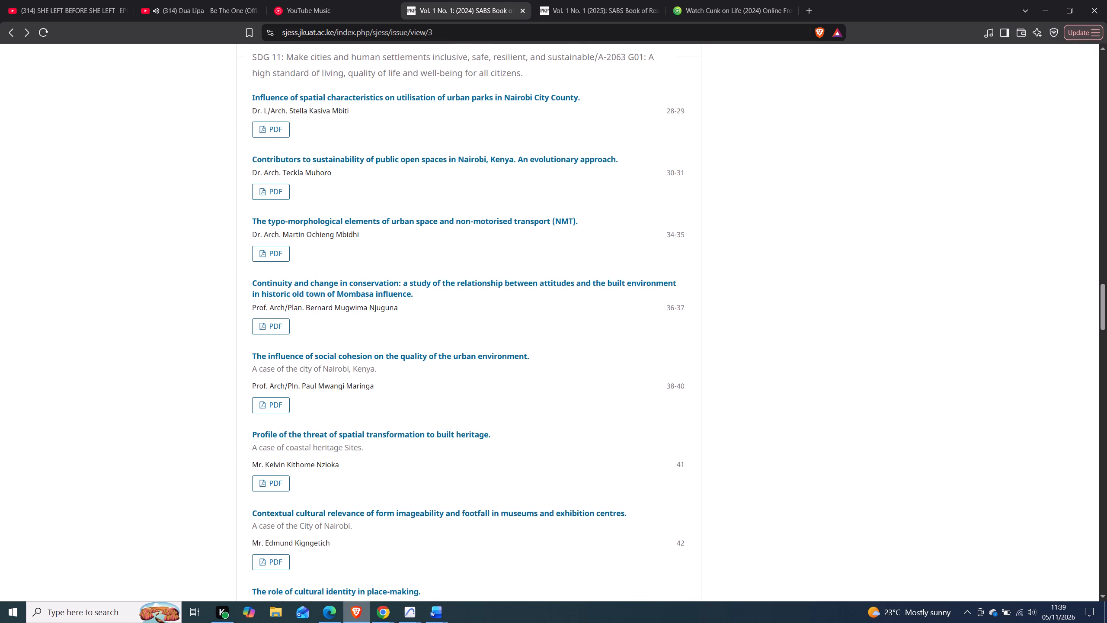
{"action": "scroll", "coordinate": [352, 314], "scroll_direction": "down", "scroll_amount": 2}
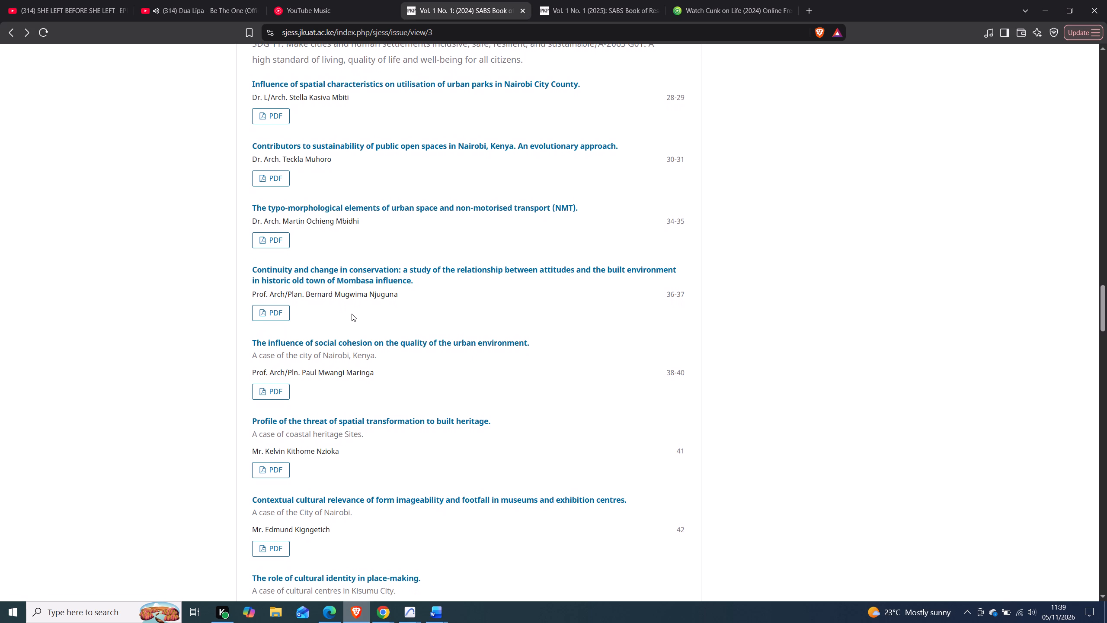
{"action": "scroll", "coordinate": [352, 314], "scroll_direction": "down", "scroll_amount": 2}
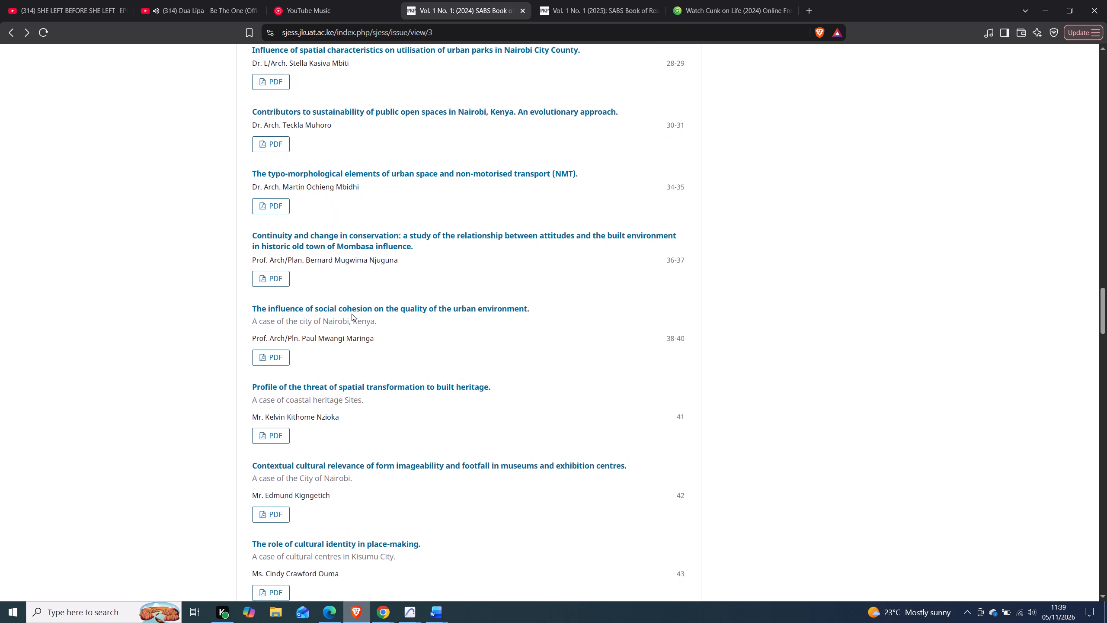
{"action": "scroll", "coordinate": [352, 314], "scroll_direction": "down", "scroll_amount": 3}
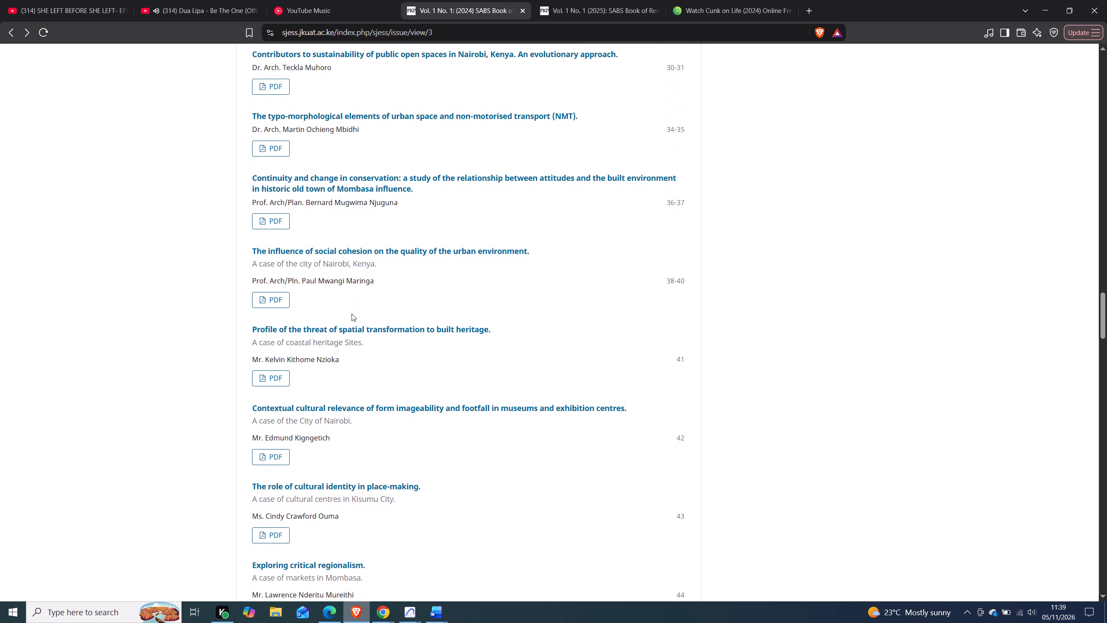
{"action": "scroll", "coordinate": [352, 314], "scroll_direction": "down", "scroll_amount": 3}
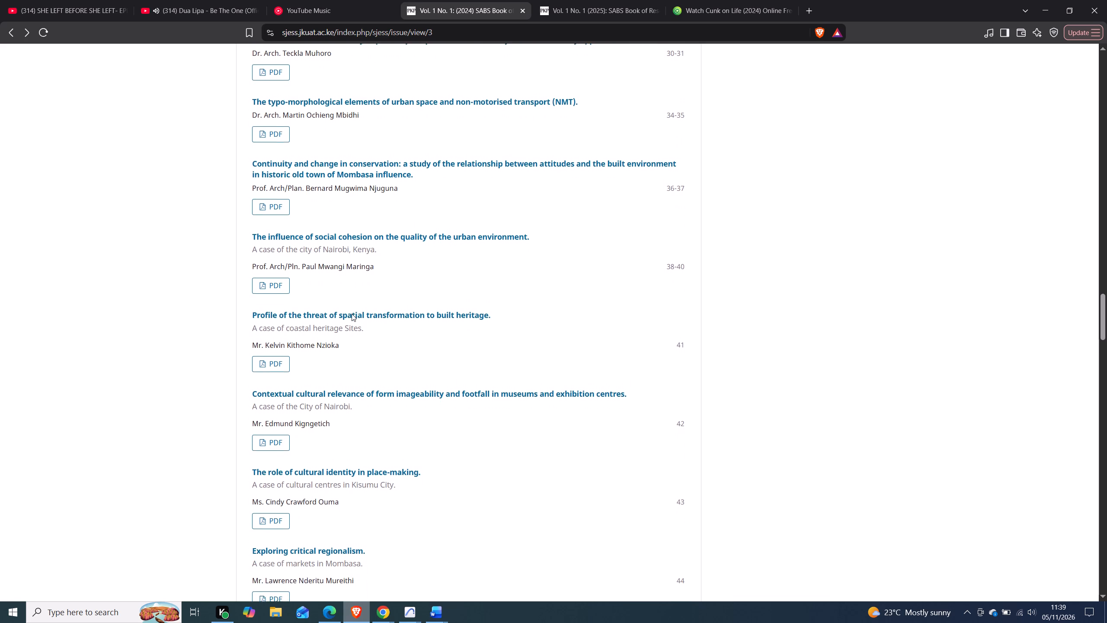
{"action": "scroll", "coordinate": [352, 314], "scroll_direction": "down", "scroll_amount": 2}
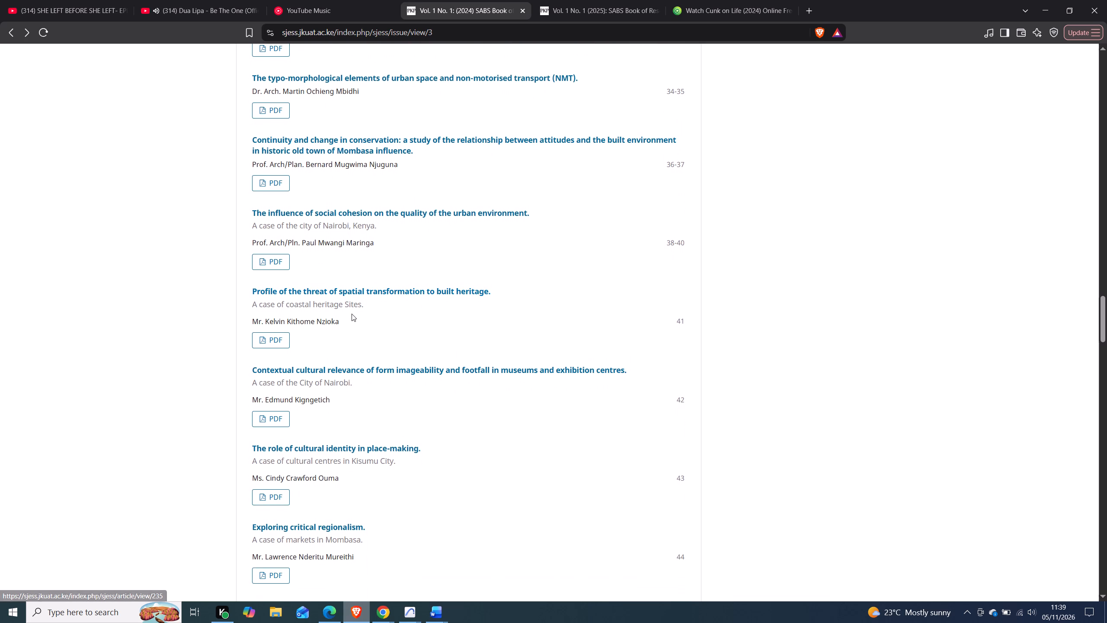
{"action": "scroll", "coordinate": [352, 314], "scroll_direction": "down", "scroll_amount": 2}
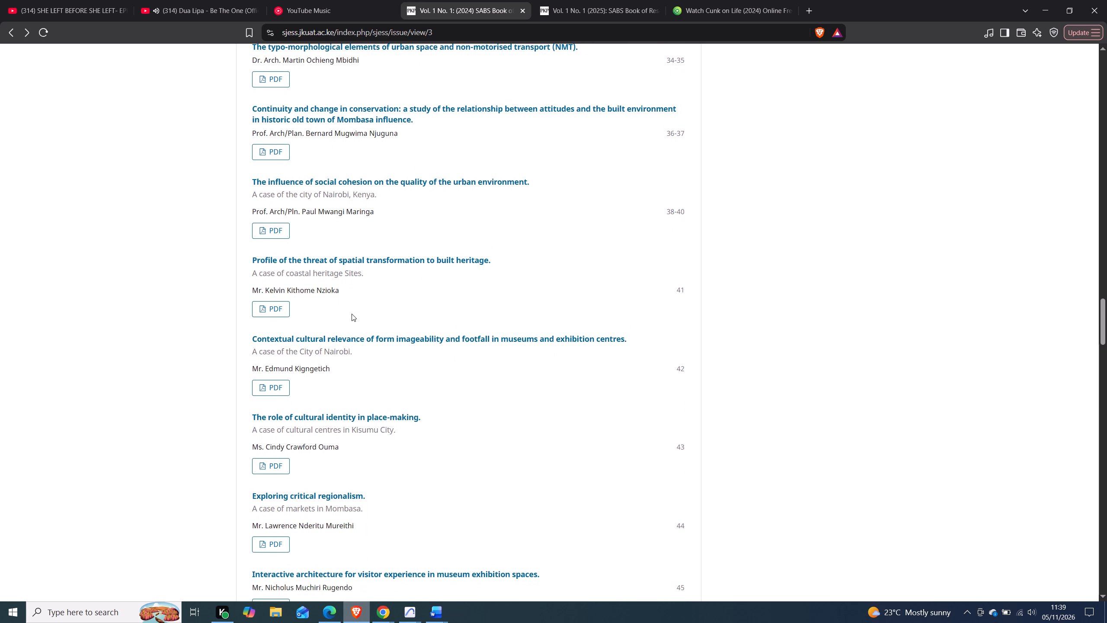
{"action": "scroll", "coordinate": [352, 314], "scroll_direction": "down", "scroll_amount": 1}
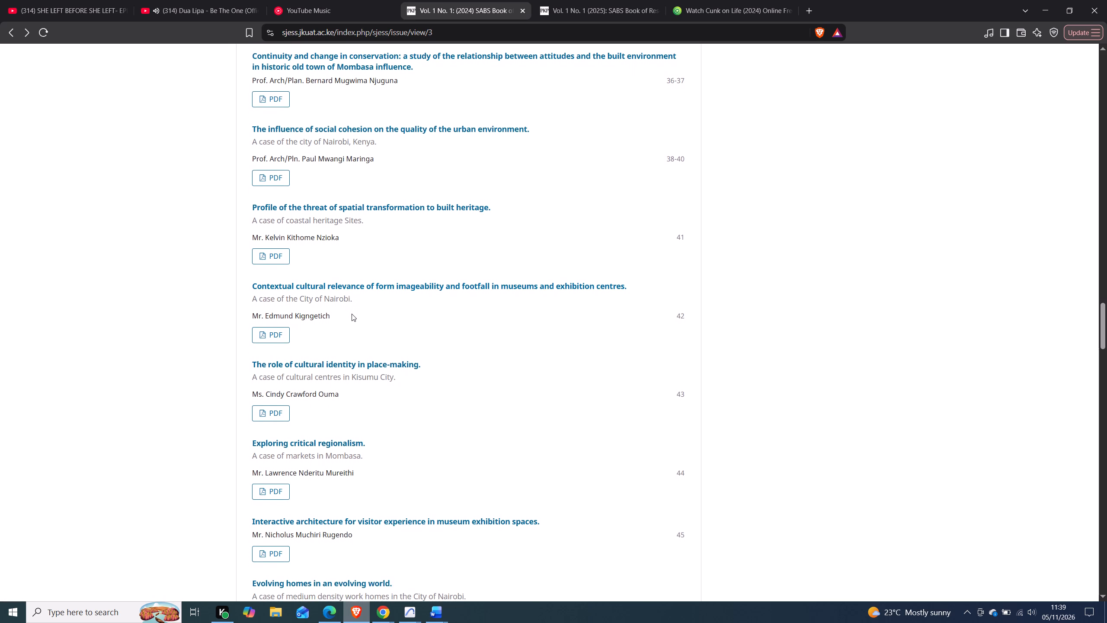
{"action": "scroll", "coordinate": [352, 314], "scroll_direction": "down", "scroll_amount": 2}
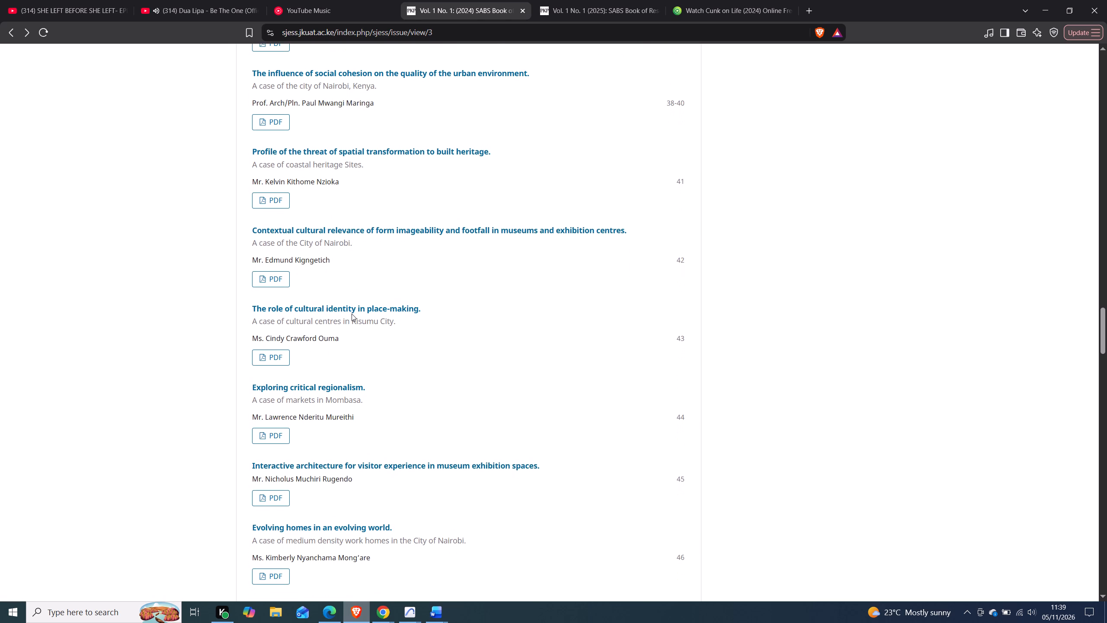
{"action": "scroll", "coordinate": [352, 314], "scroll_direction": "down", "scroll_amount": 2}
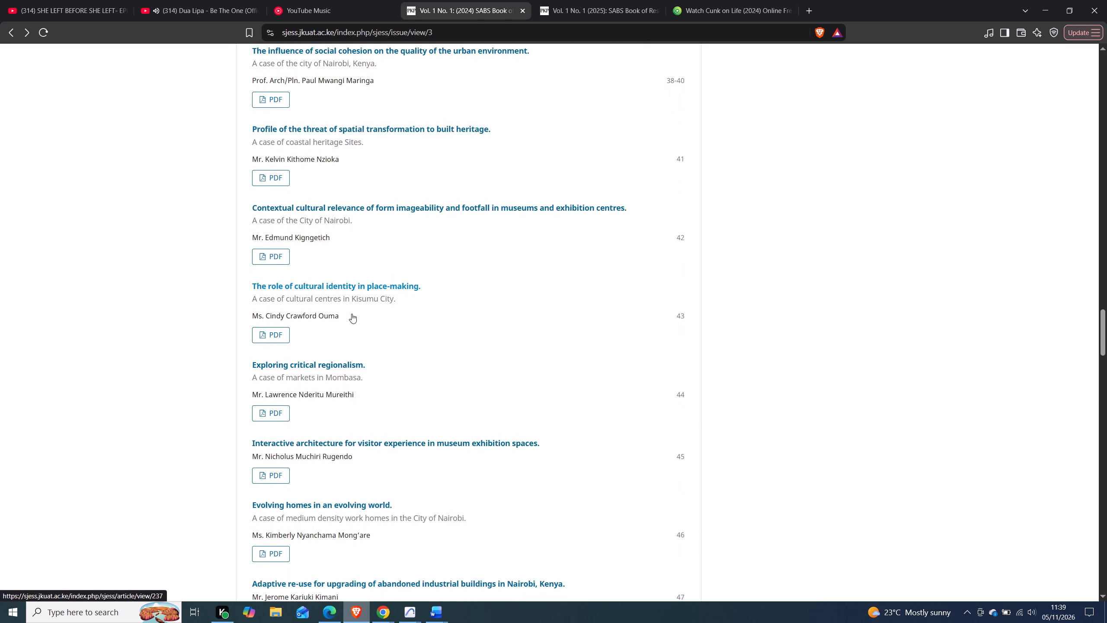
{"action": "scroll", "coordinate": [352, 314], "scroll_direction": "down", "scroll_amount": 2}
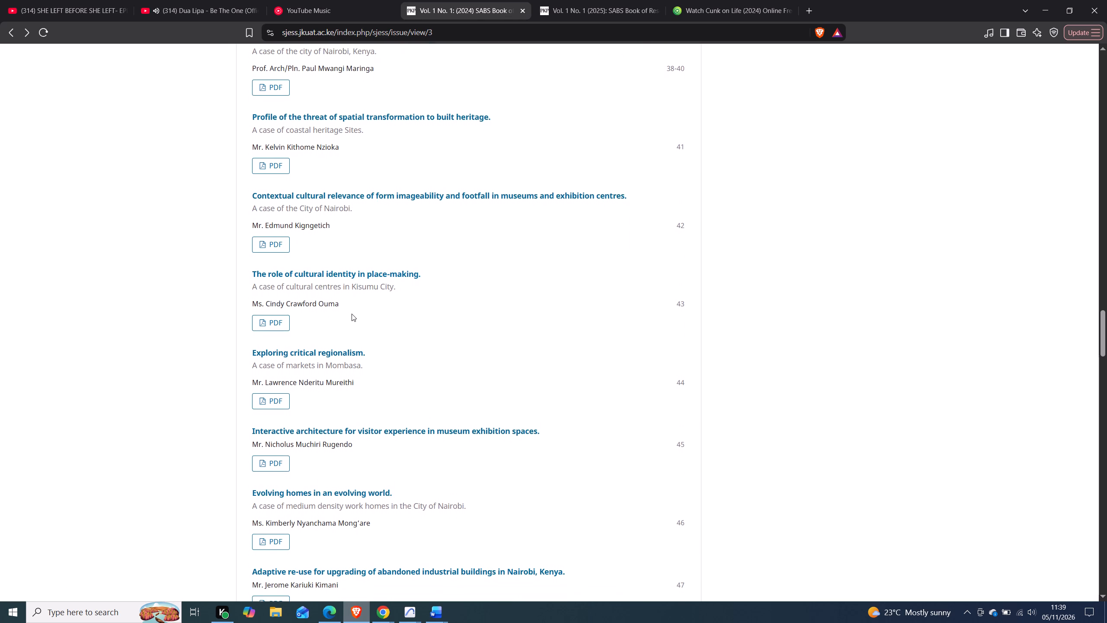
{"action": "scroll", "coordinate": [352, 314], "scroll_direction": "down", "scroll_amount": 2}
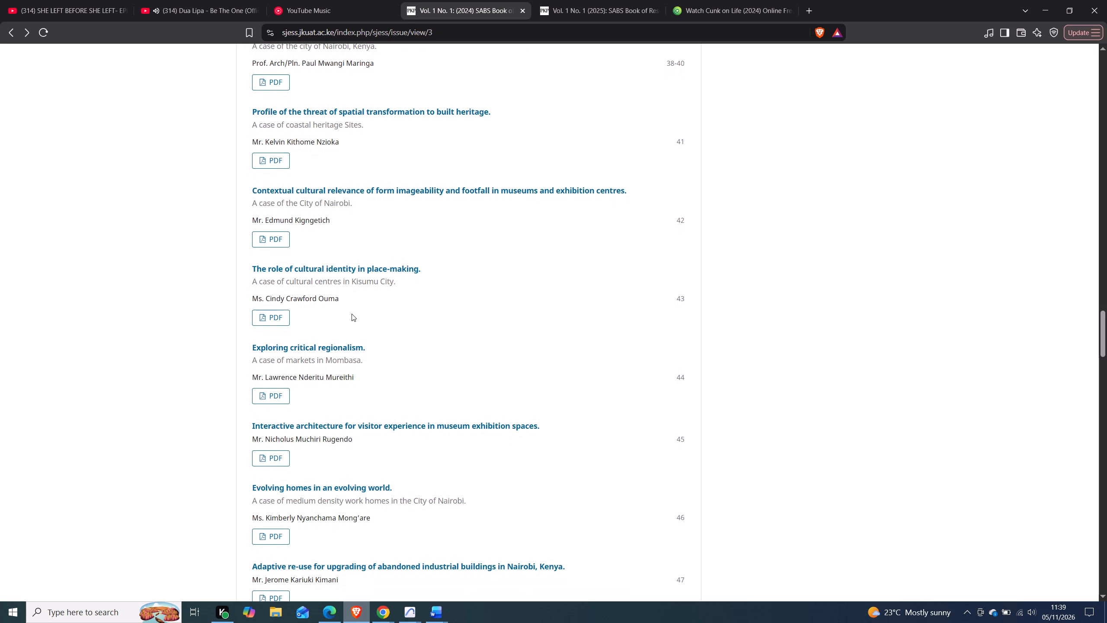
{"action": "scroll", "coordinate": [352, 314], "scroll_direction": "down", "scroll_amount": 1}
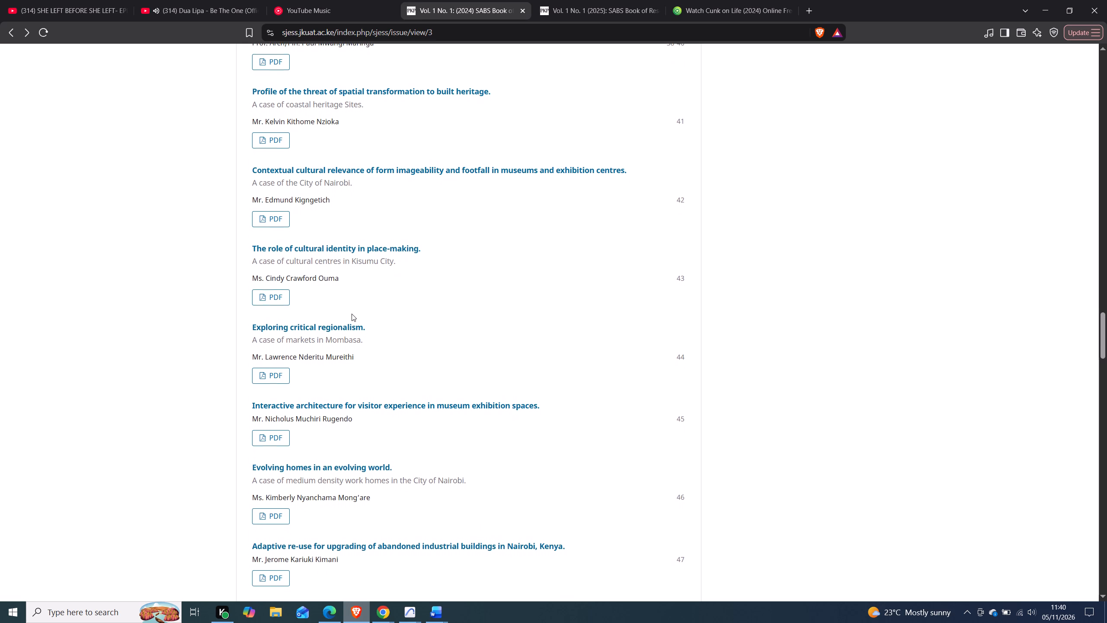
{"action": "scroll", "coordinate": [352, 314], "scroll_direction": "down", "scroll_amount": 1}
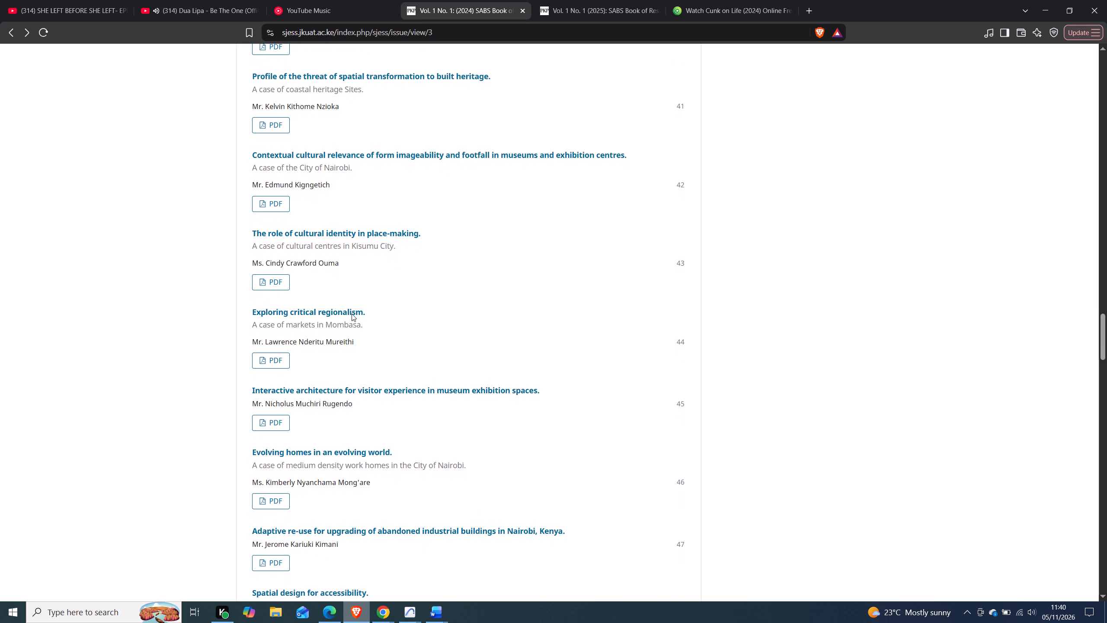
{"action": "scroll", "coordinate": [352, 314], "scroll_direction": "down", "scroll_amount": 1}
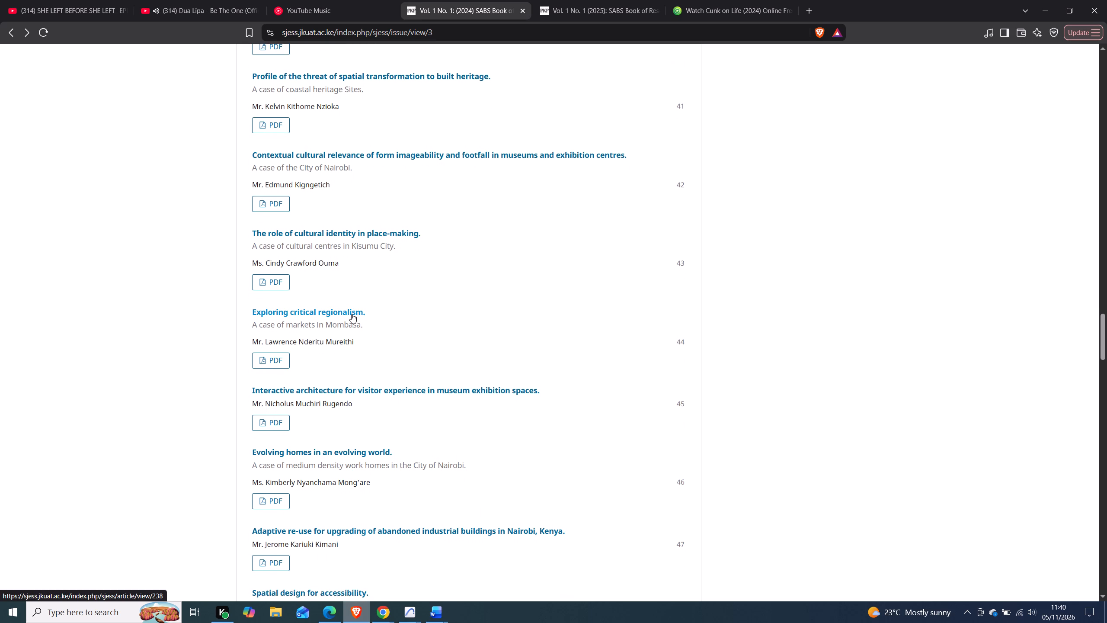
{"action": "scroll", "coordinate": [352, 314], "scroll_direction": "down", "scroll_amount": 2}
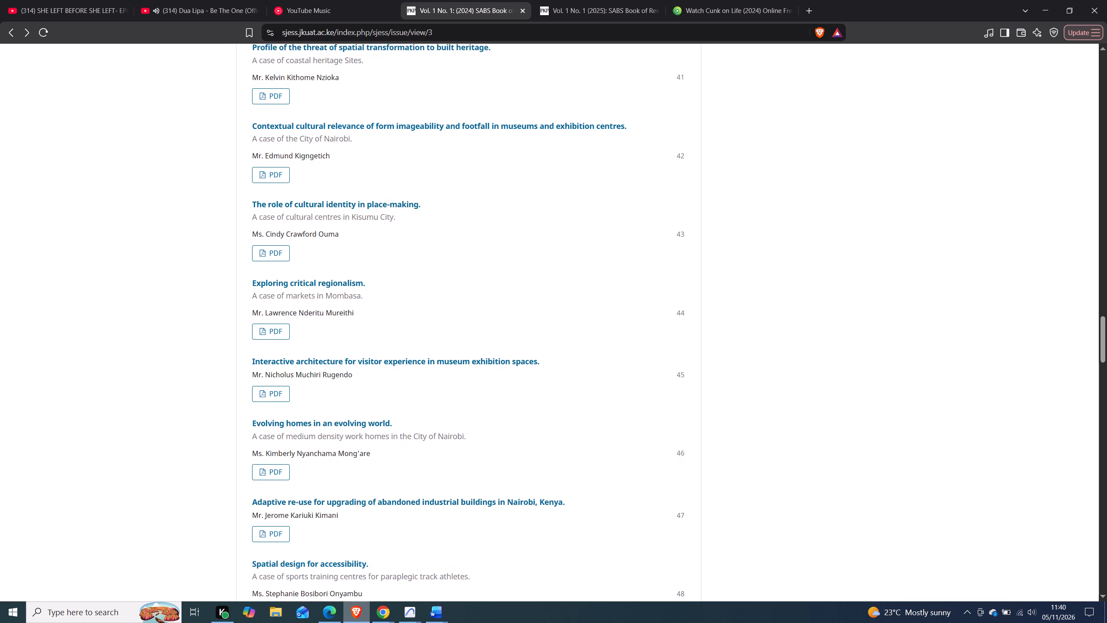
{"action": "scroll", "coordinate": [352, 314], "scroll_direction": "down", "scroll_amount": 2}
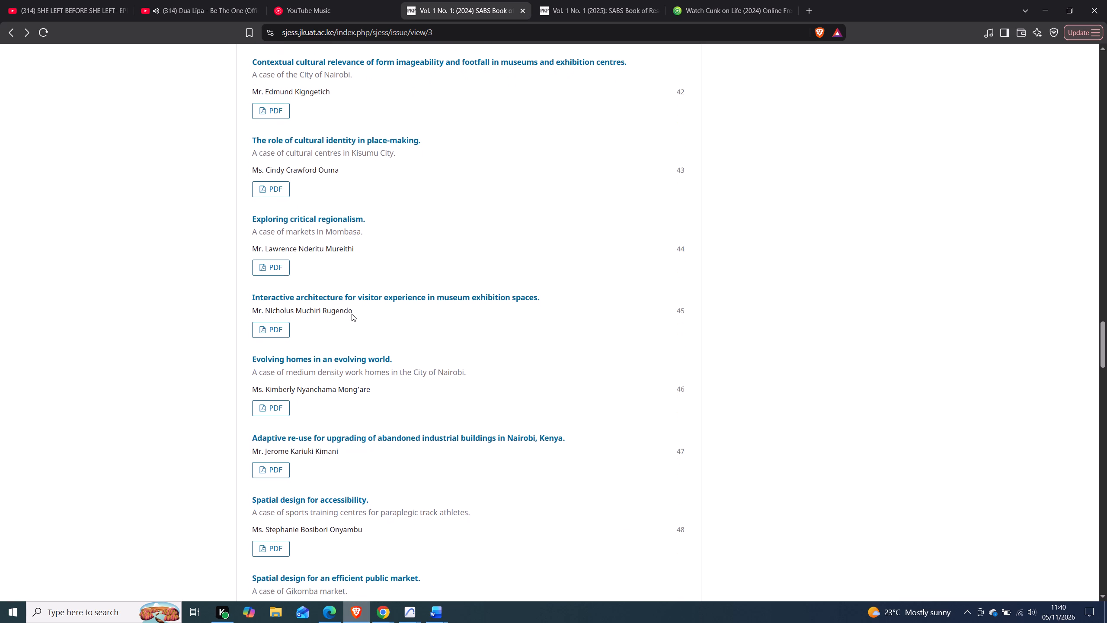
{"action": "scroll", "coordinate": [352, 314], "scroll_direction": "down", "scroll_amount": 2}
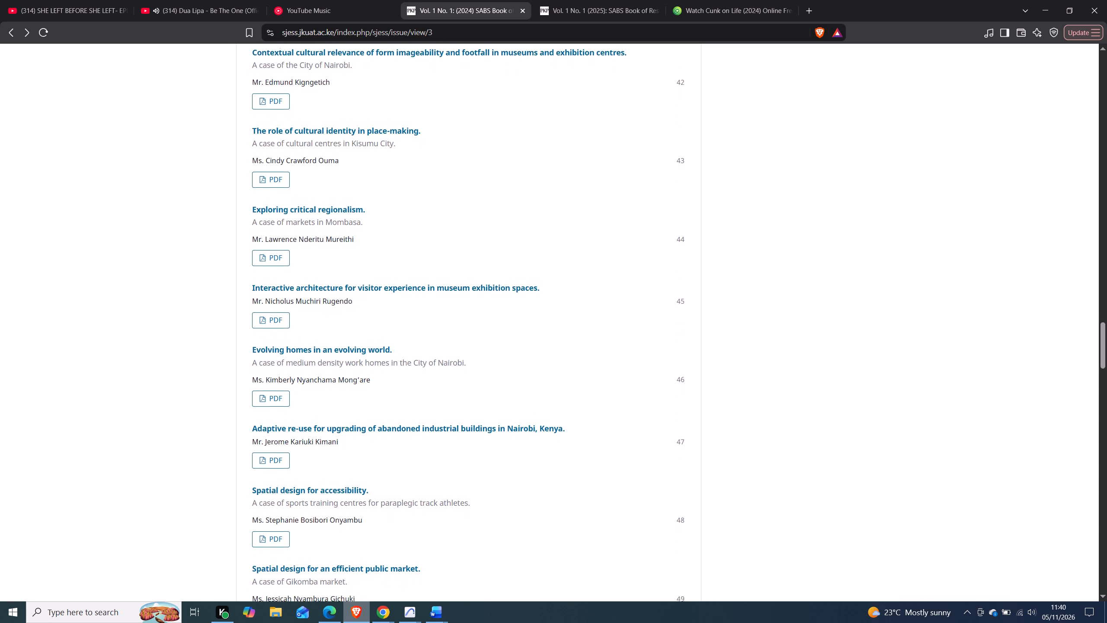
{"action": "scroll", "coordinate": [352, 314], "scroll_direction": "down", "scroll_amount": 3}
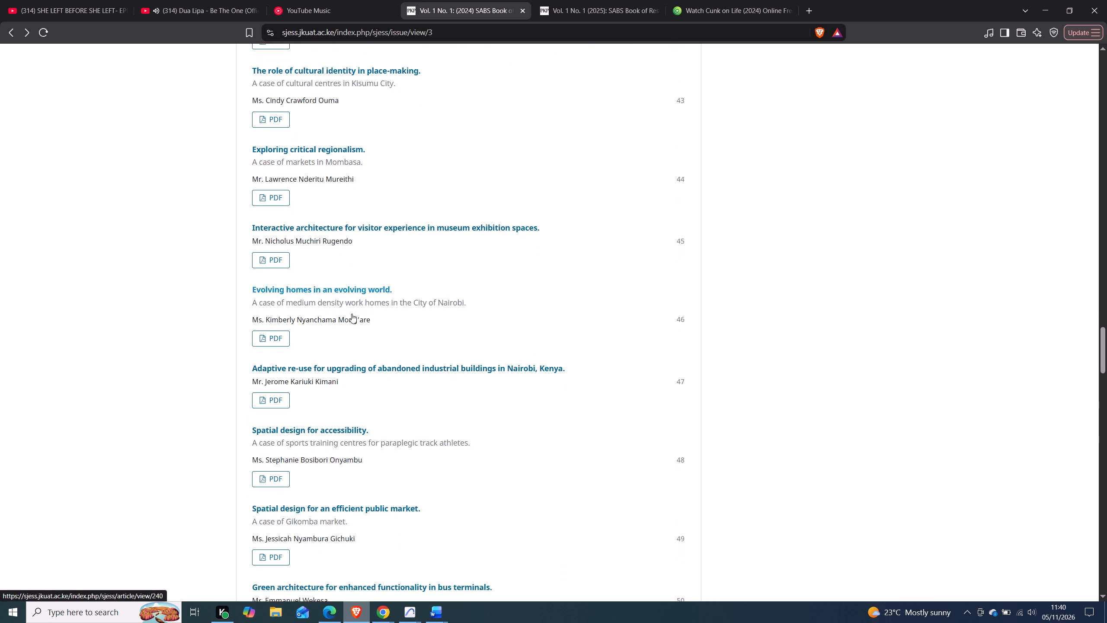
{"action": "scroll", "coordinate": [352, 314], "scroll_direction": "down", "scroll_amount": 3}
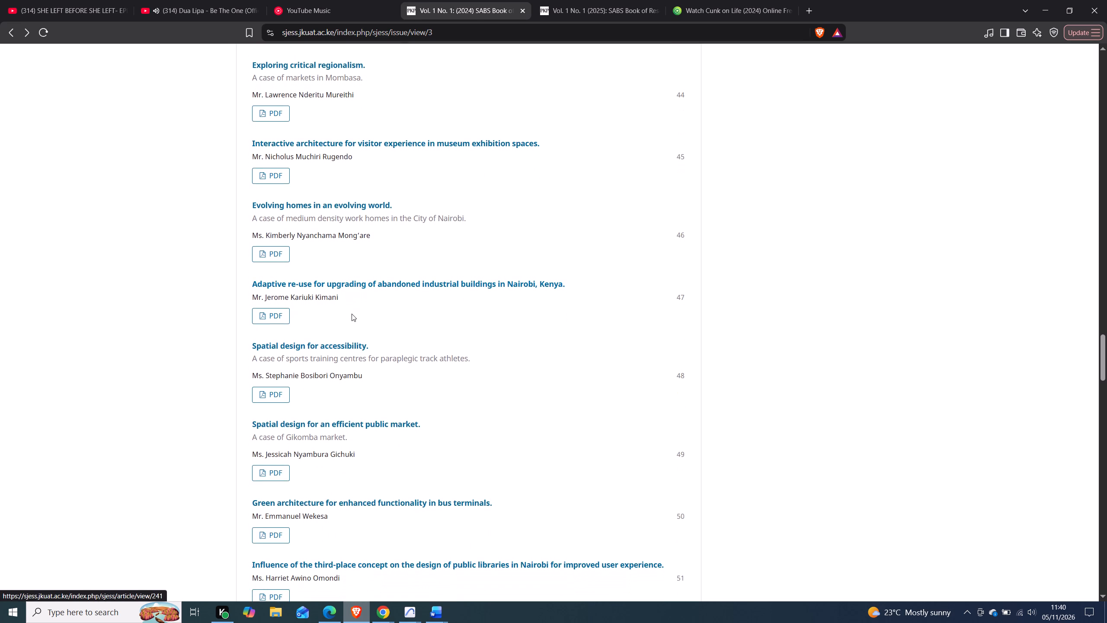
{"action": "scroll", "coordinate": [352, 314], "scroll_direction": "down", "scroll_amount": 2}
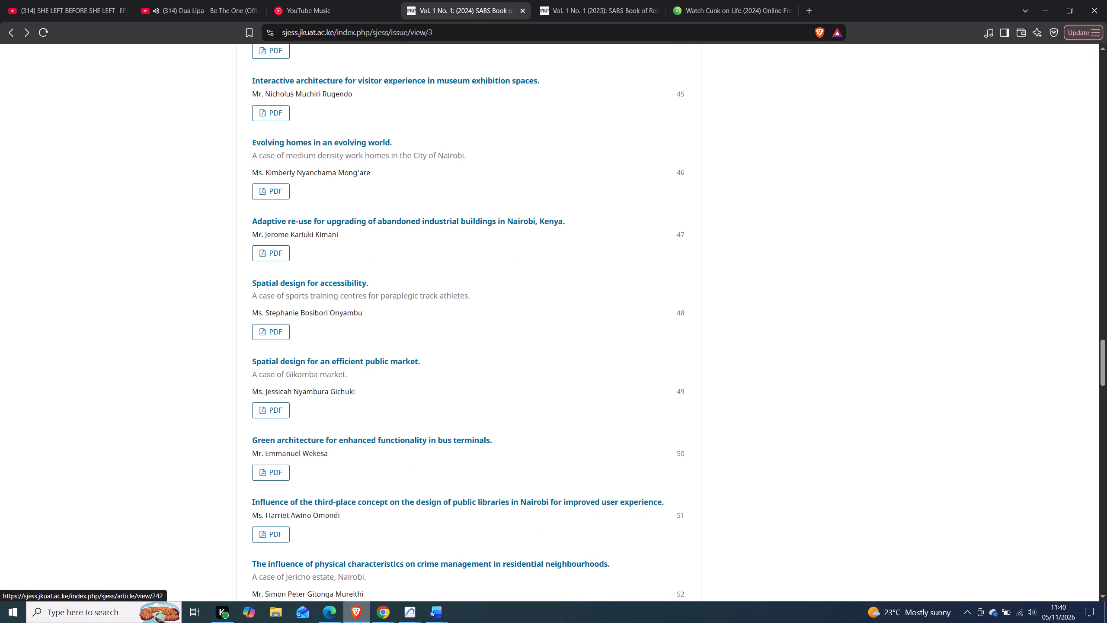
{"action": "scroll", "coordinate": [352, 314], "scroll_direction": "down", "scroll_amount": 2}
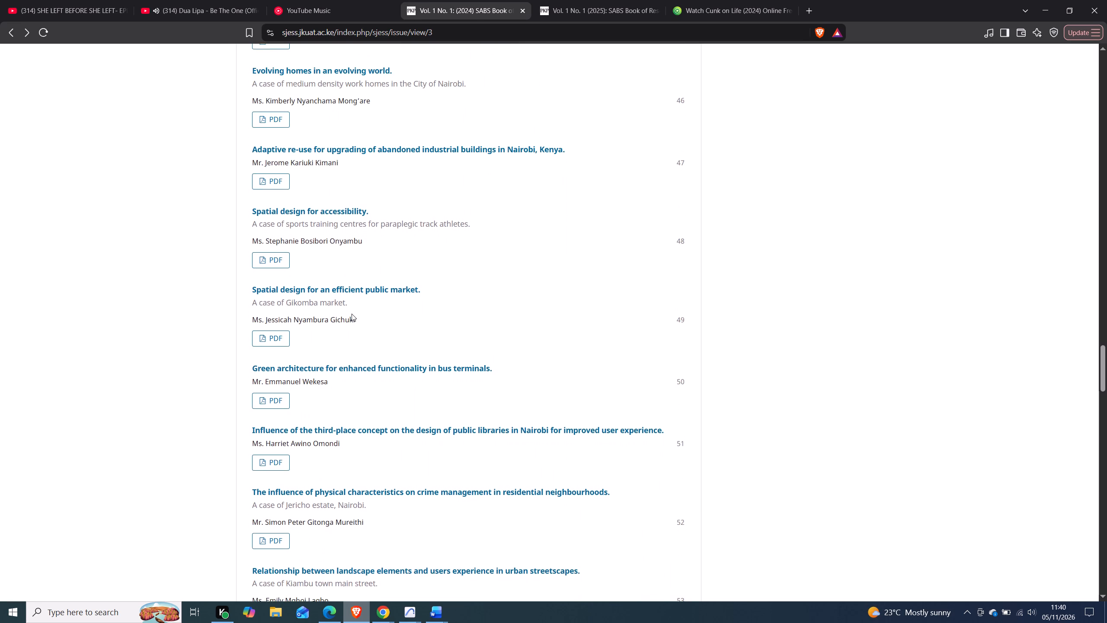
{"action": "scroll", "coordinate": [352, 314], "scroll_direction": "down", "scroll_amount": 2}
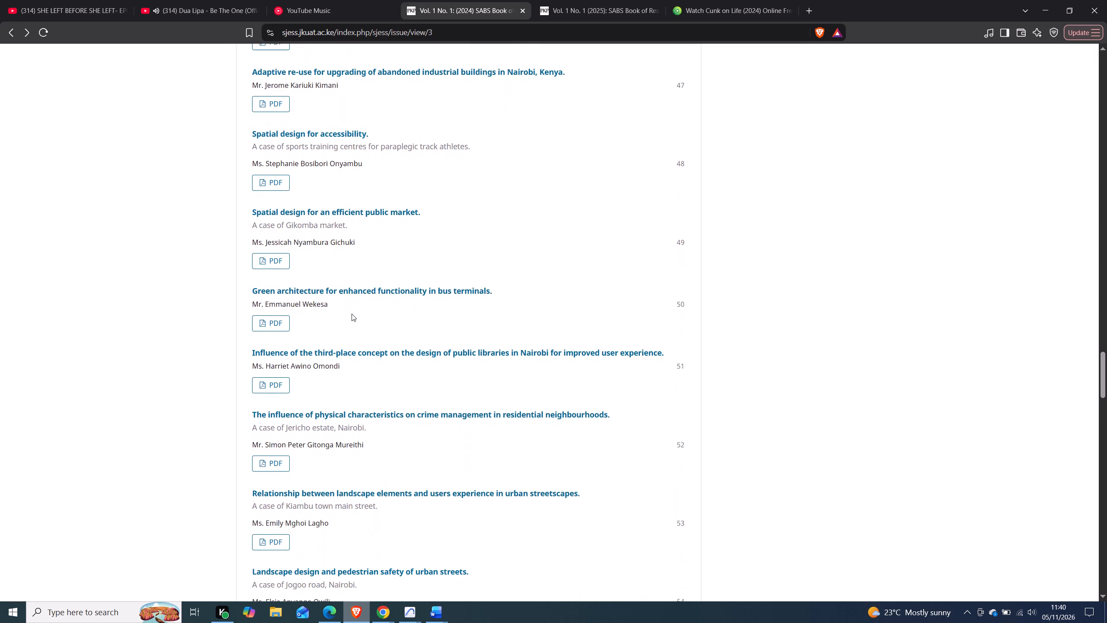
{"action": "scroll", "coordinate": [352, 314], "scroll_direction": "down", "scroll_amount": 3}
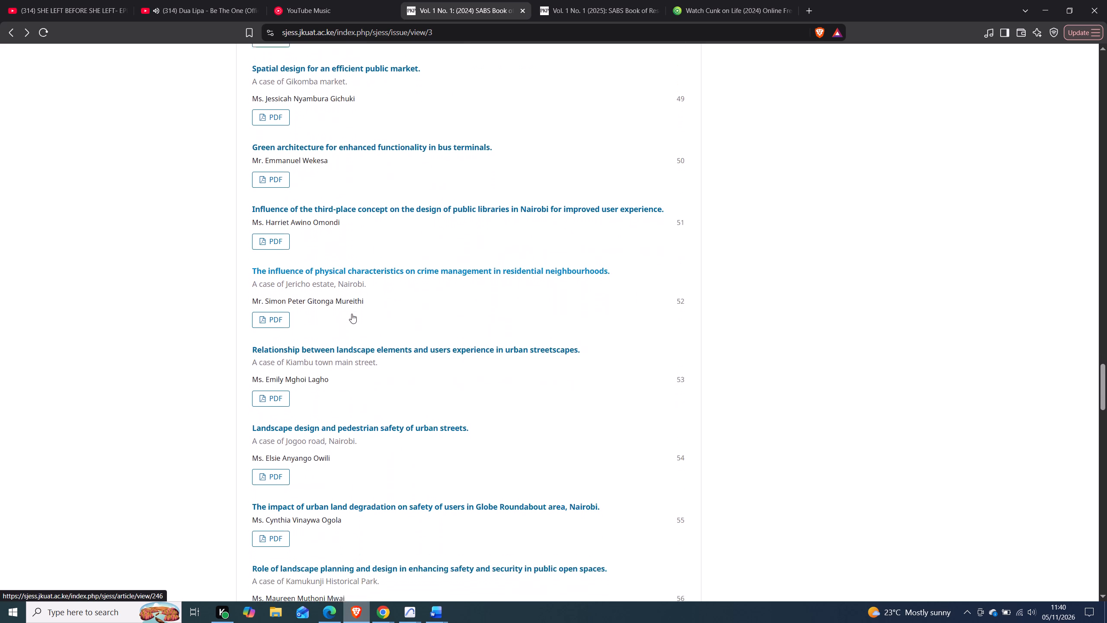
{"action": "scroll", "coordinate": [352, 314], "scroll_direction": "down", "scroll_amount": 3}
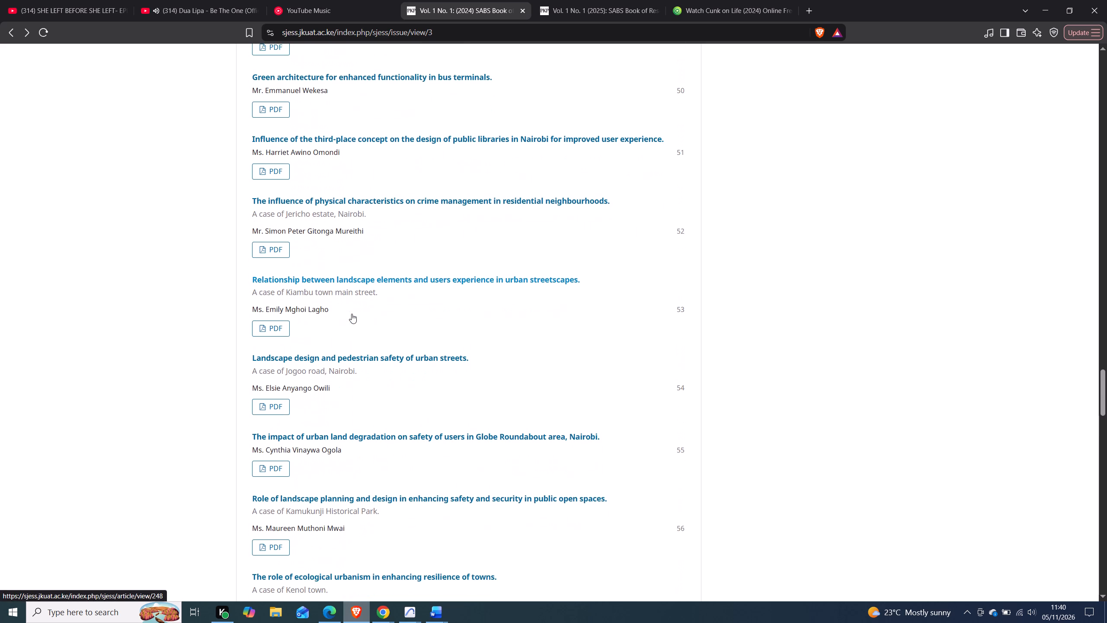
{"action": "scroll", "coordinate": [352, 314], "scroll_direction": "down", "scroll_amount": 2}
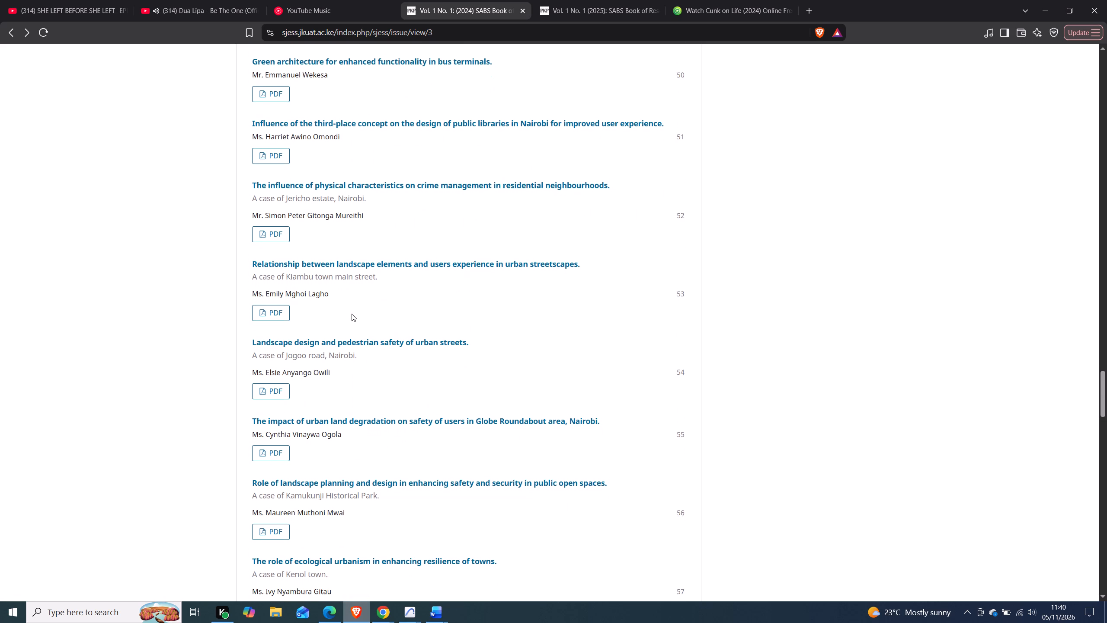
{"action": "scroll", "coordinate": [352, 314], "scroll_direction": "down", "scroll_amount": 1}
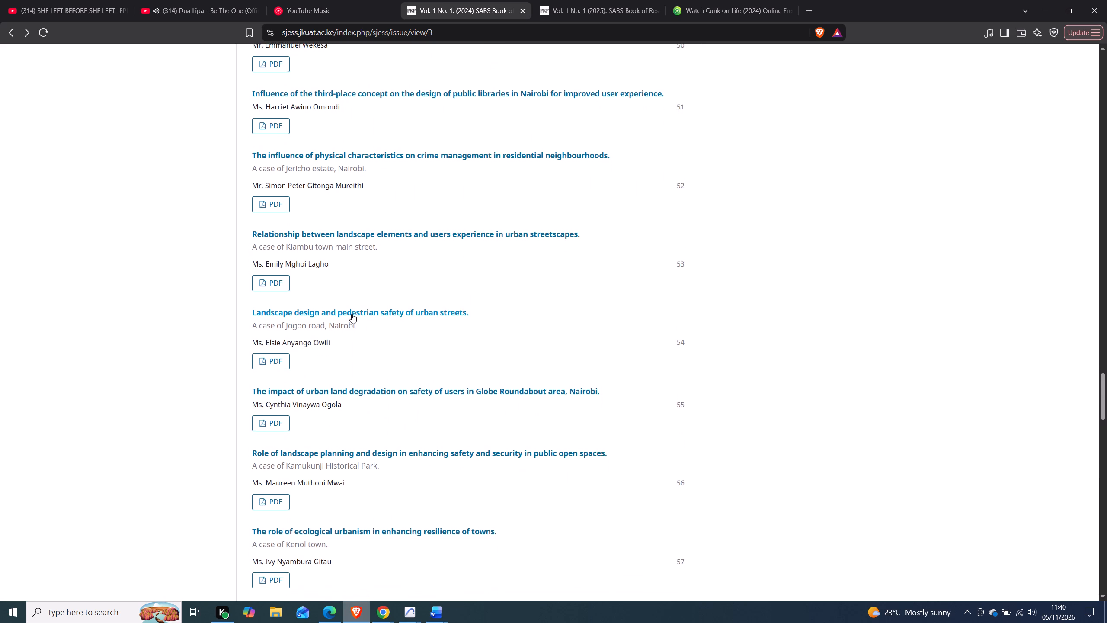
{"action": "scroll", "coordinate": [352, 314], "scroll_direction": "down", "scroll_amount": 2}
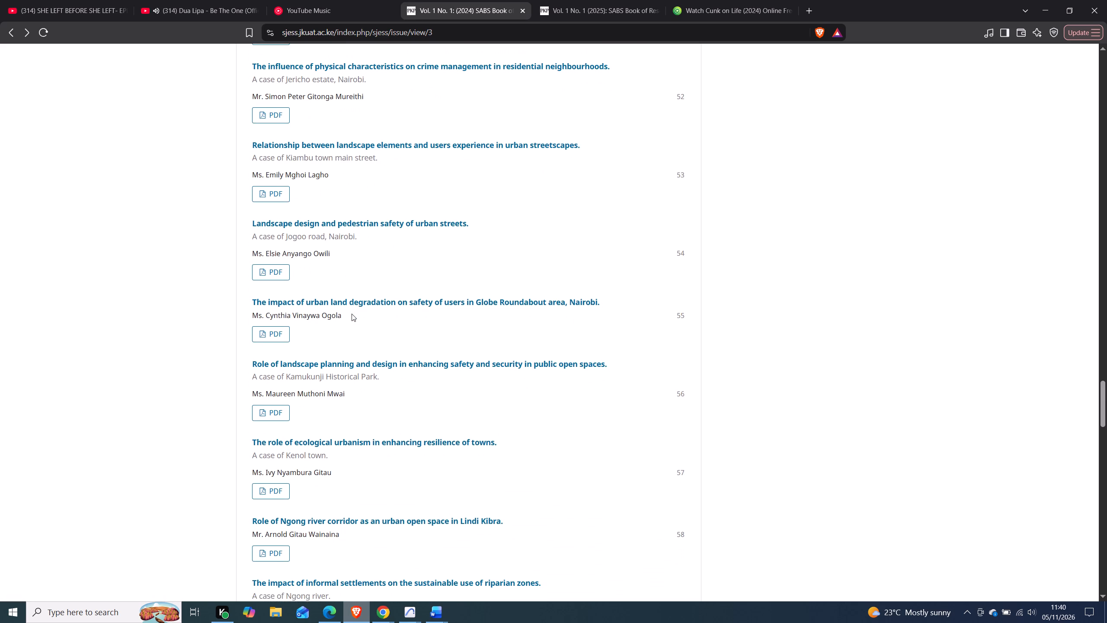
{"action": "scroll", "coordinate": [352, 314], "scroll_direction": "down", "scroll_amount": 2}
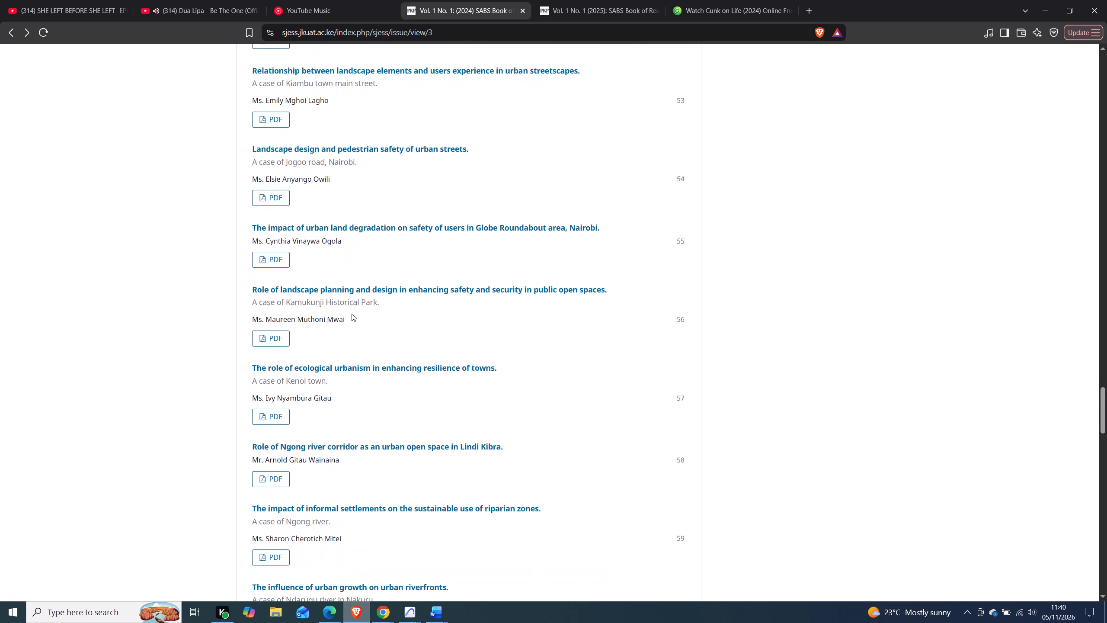
{"action": "scroll", "coordinate": [352, 314], "scroll_direction": "down", "scroll_amount": 3}
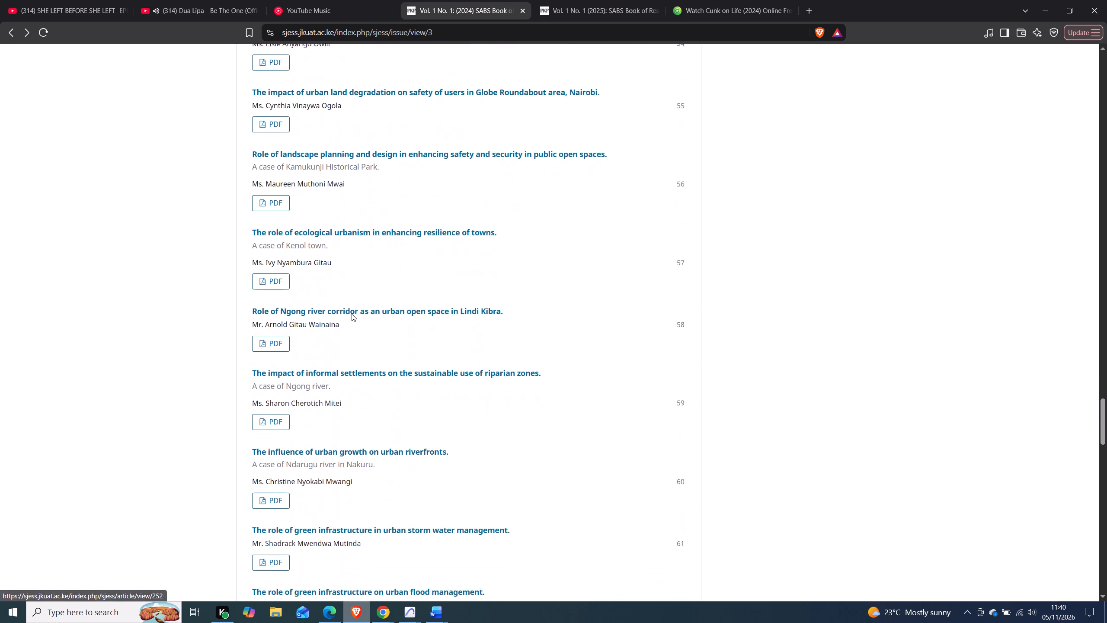
Look through the SDG 11 thesis titles from pages 57 to 75 of the 2024 SABS issue, covering riparian zones, green infrastructure and public open spaces.
{"action": "scroll", "coordinate": [352, 314], "scroll_direction": "down", "scroll_amount": 3}
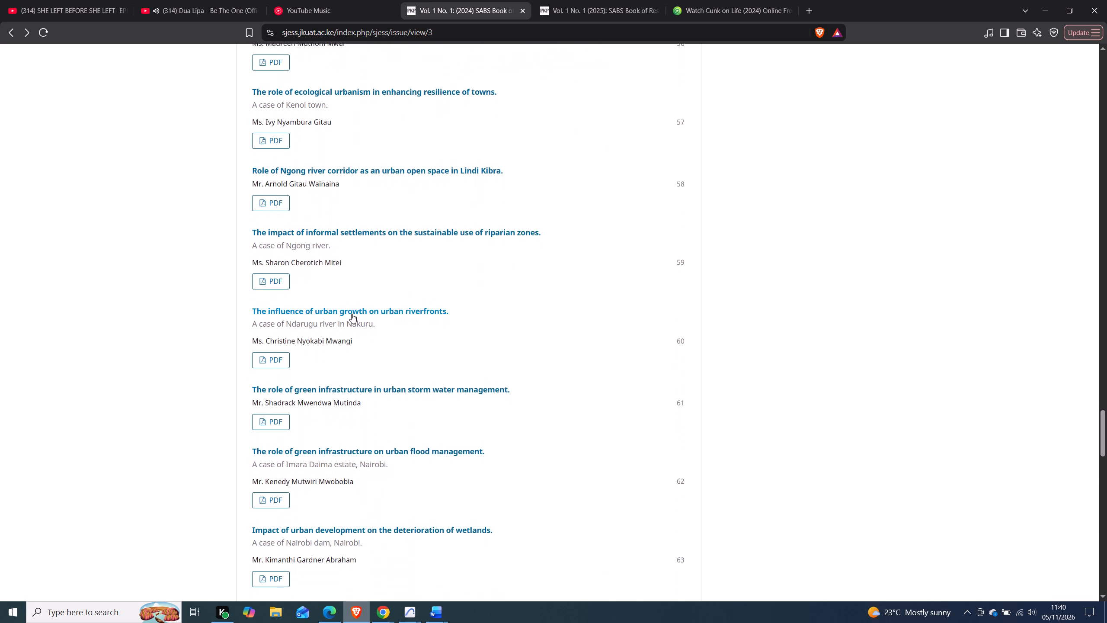
{"action": "scroll", "coordinate": [352, 314], "scroll_direction": "down", "scroll_amount": 3}
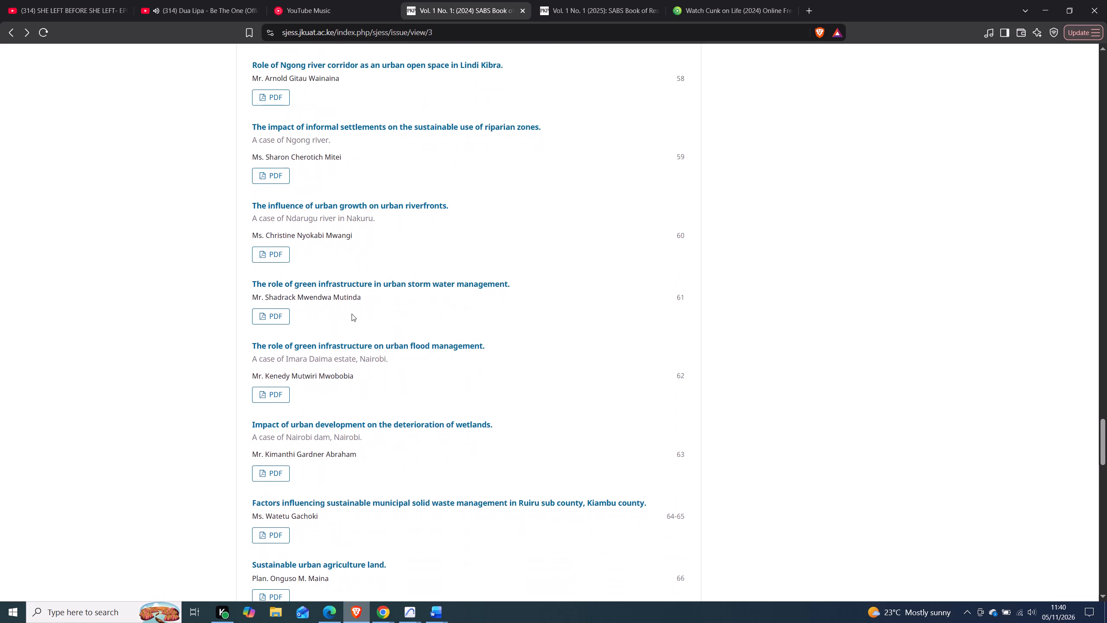
{"action": "scroll", "coordinate": [352, 314], "scroll_direction": "down", "scroll_amount": 2}
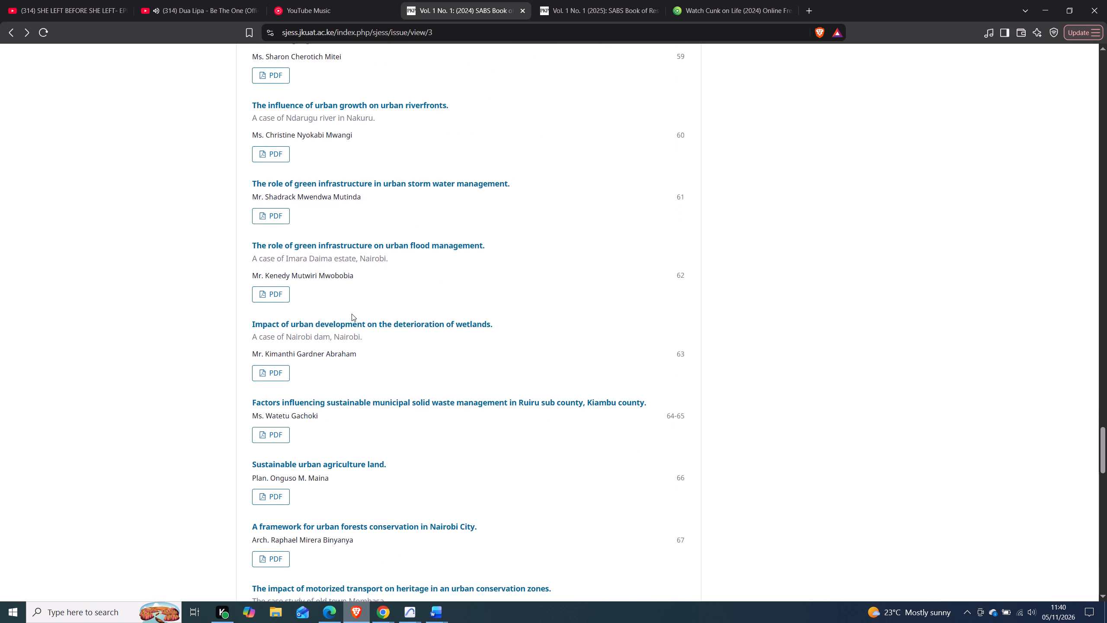
{"action": "scroll", "coordinate": [352, 314], "scroll_direction": "down", "scroll_amount": 4}
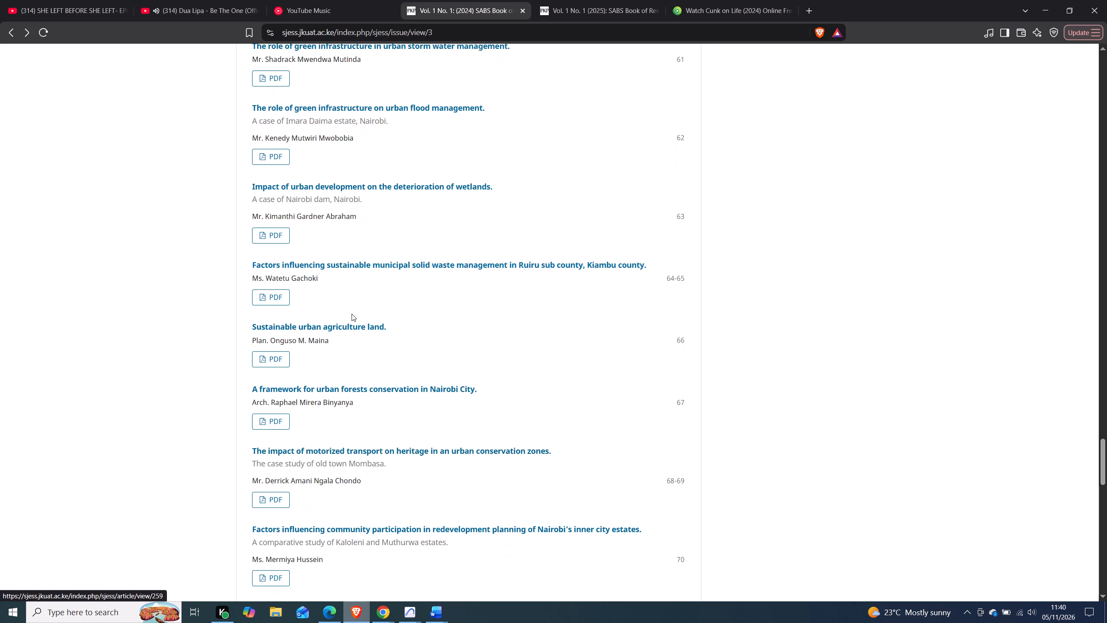
{"action": "scroll", "coordinate": [352, 314], "scroll_direction": "down", "scroll_amount": 2}
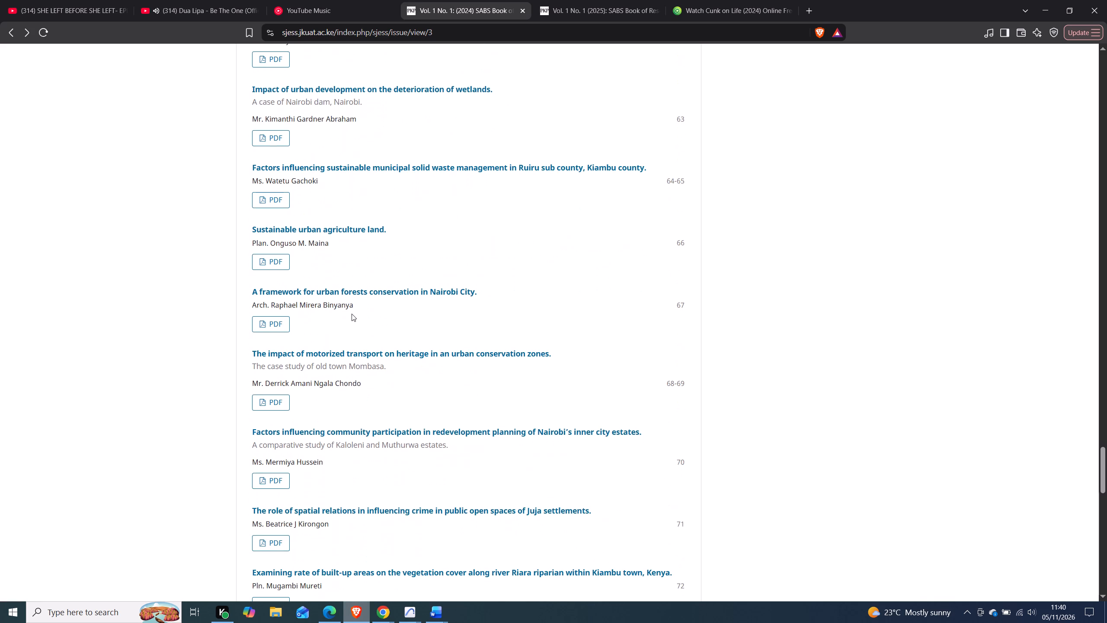
{"action": "scroll", "coordinate": [352, 314], "scroll_direction": "down", "scroll_amount": 5}
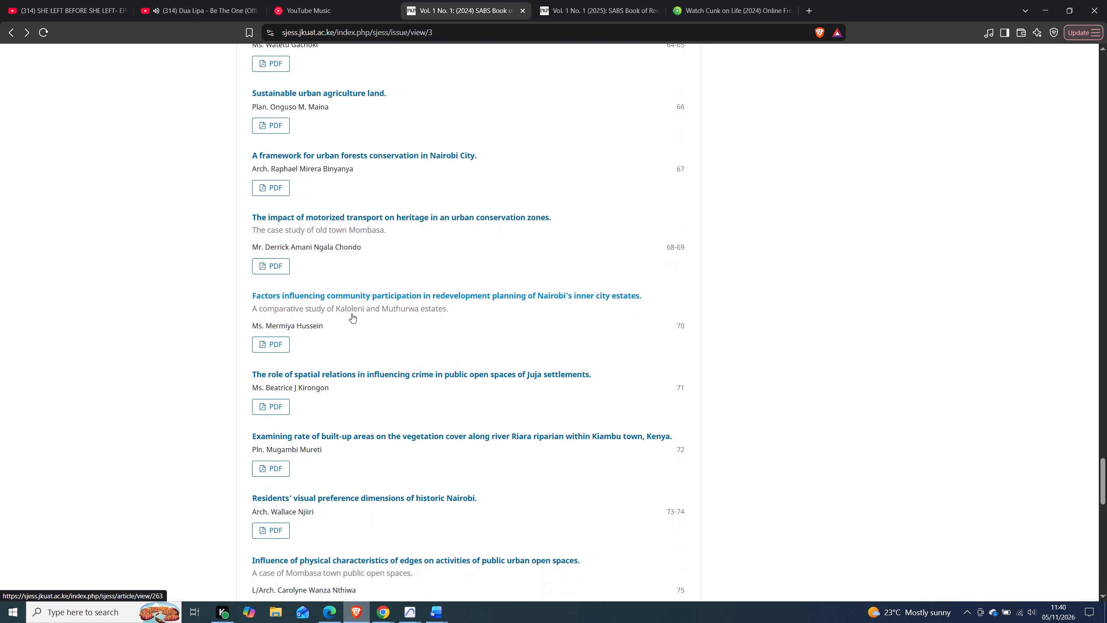
{"action": "scroll", "coordinate": [352, 314], "scroll_direction": "down", "scroll_amount": 1}
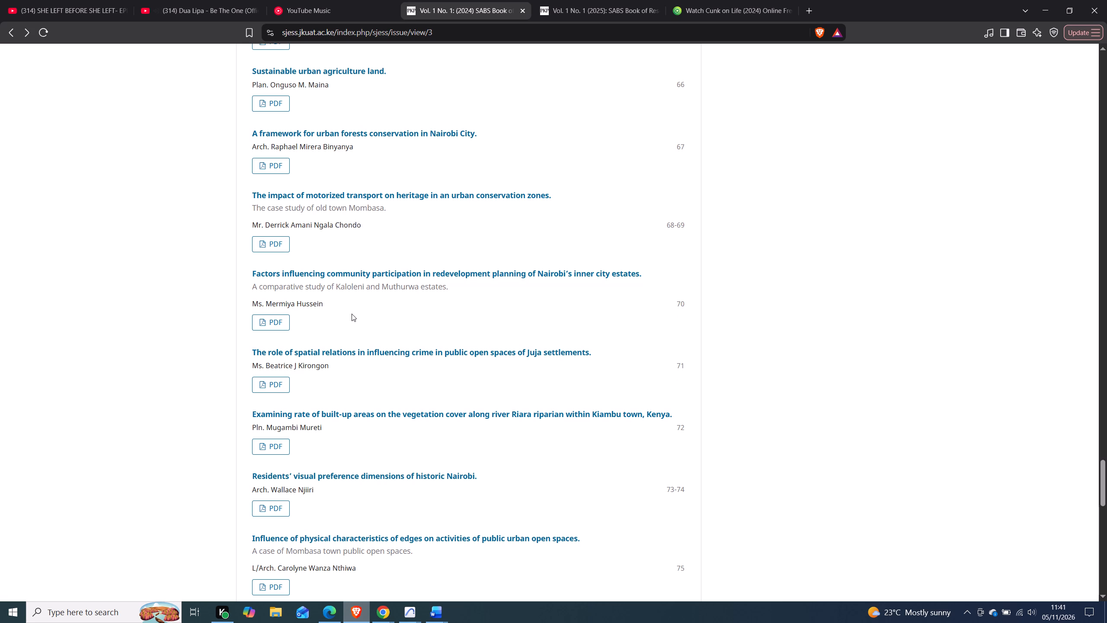
{"action": "scroll", "coordinate": [352, 314], "scroll_direction": "down", "scroll_amount": 1}
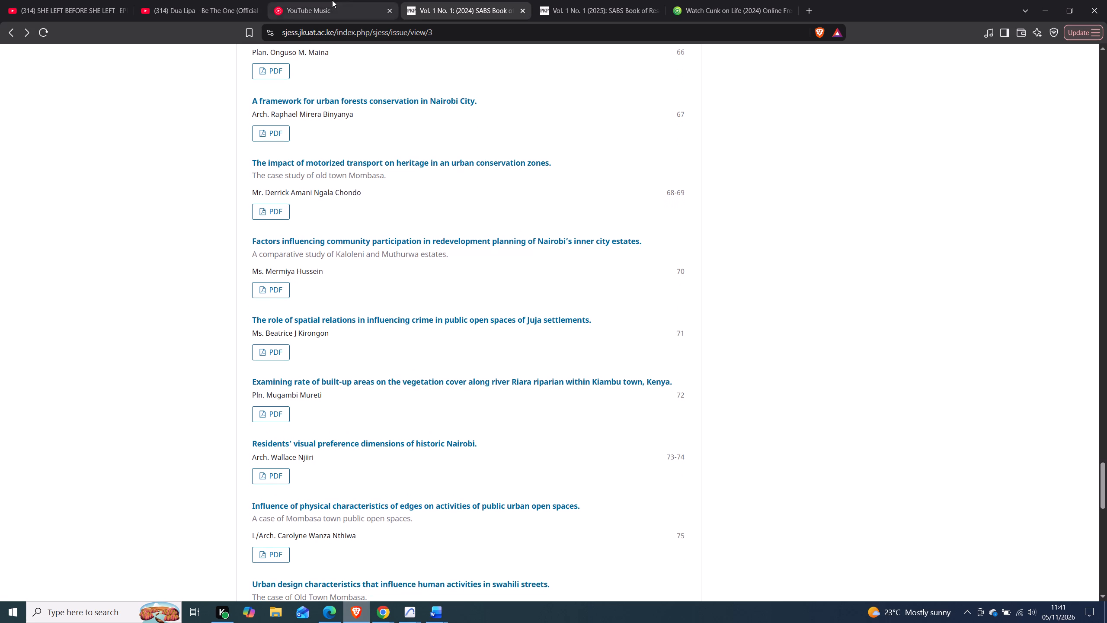
Switch the YouTube music to "GATA ONLY REMIX" by FloyyMenor, Anitta and Ozuna, and return to the 2024 SABS issue page.
{"action": "left_click", "coordinate": [172, 0]}
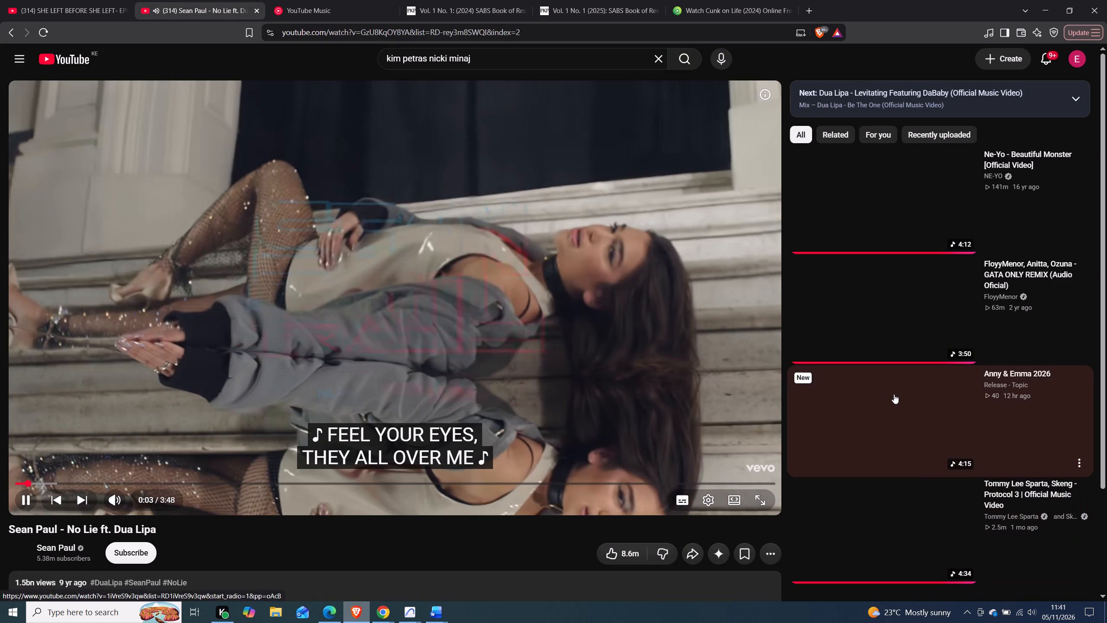
{"action": "left_click", "coordinate": [847, 294]}
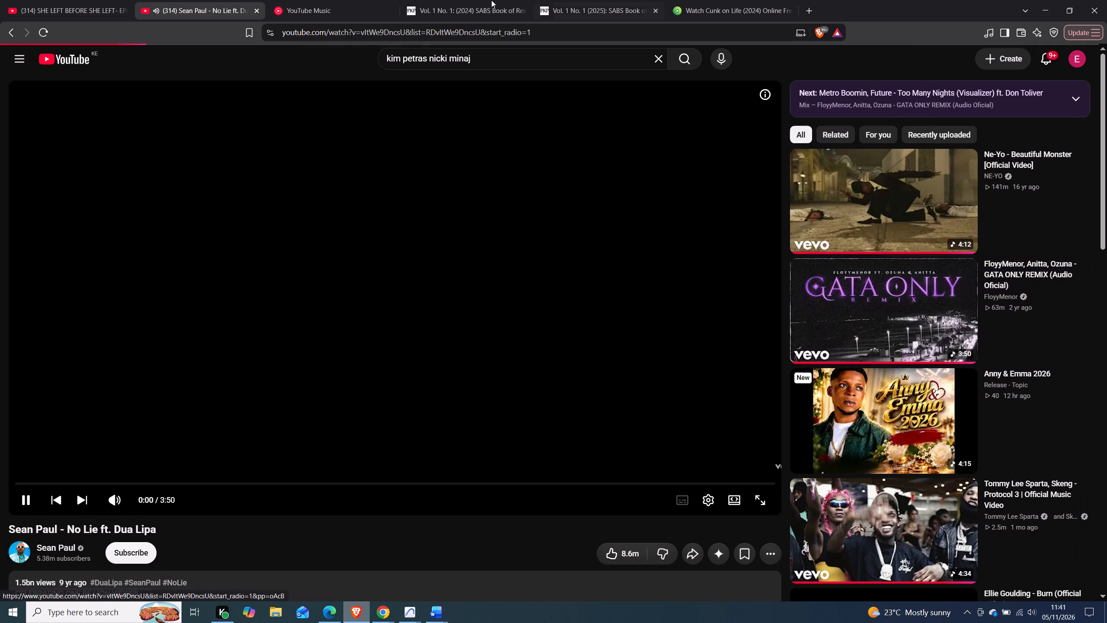
{"action": "left_click", "coordinate": [467, 1]}
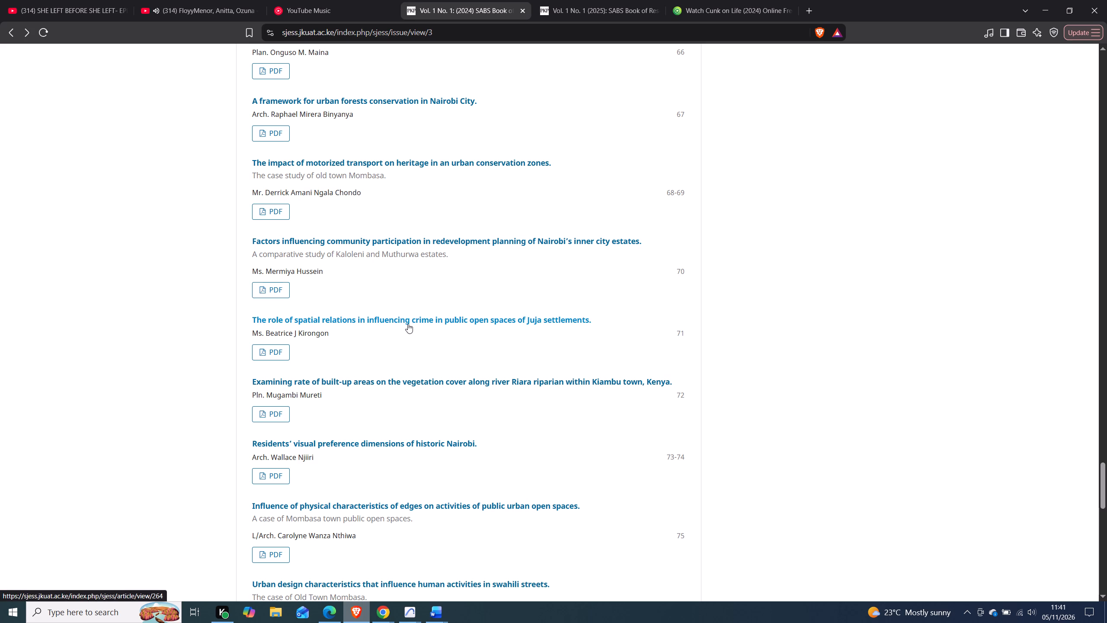
Look through the remaining SDG 11 thesis titles in the 2024 SABS issue for studies related to the thesis.
{"action": "scroll", "coordinate": [408, 324], "scroll_direction": "down", "scroll_amount": 2}
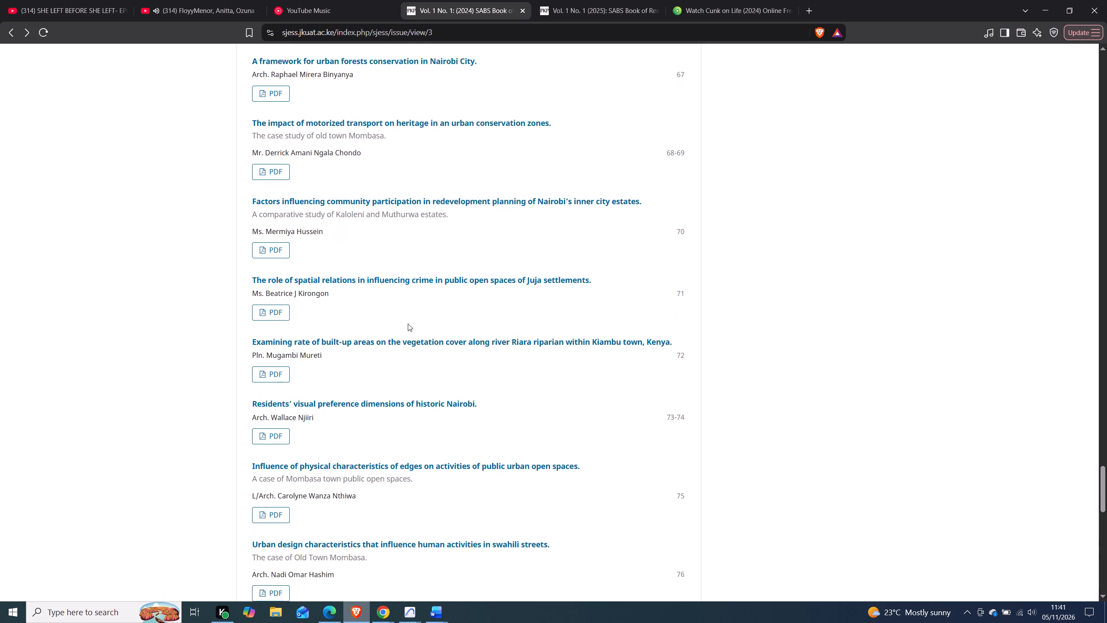
{"action": "scroll", "coordinate": [408, 324], "scroll_direction": "down", "scroll_amount": 2}
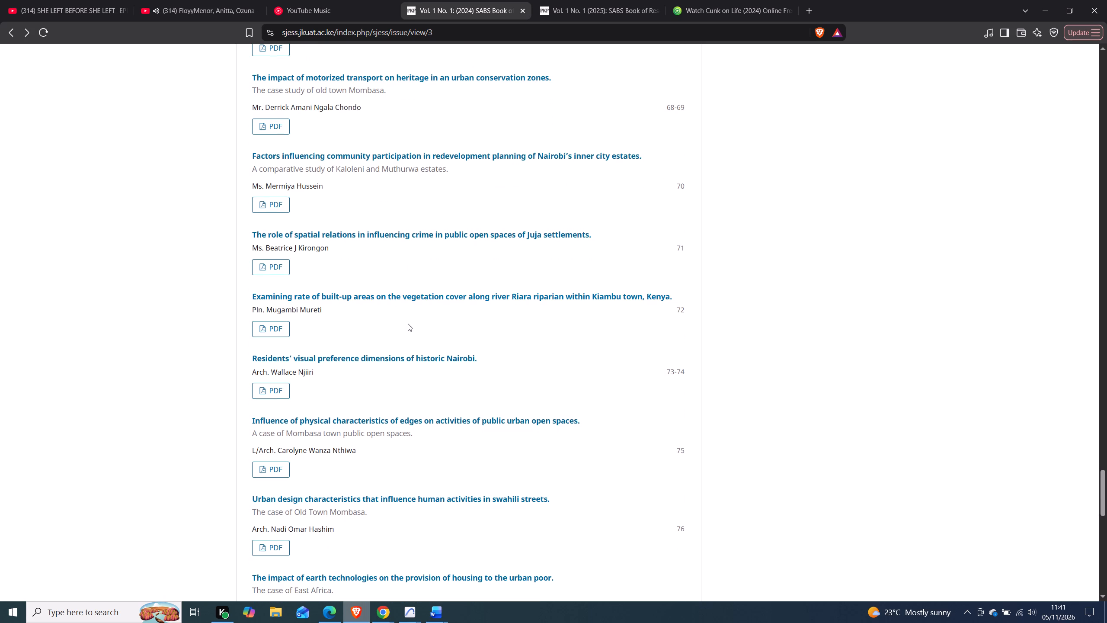
{"action": "scroll", "coordinate": [408, 324], "scroll_direction": "down", "scroll_amount": 1}
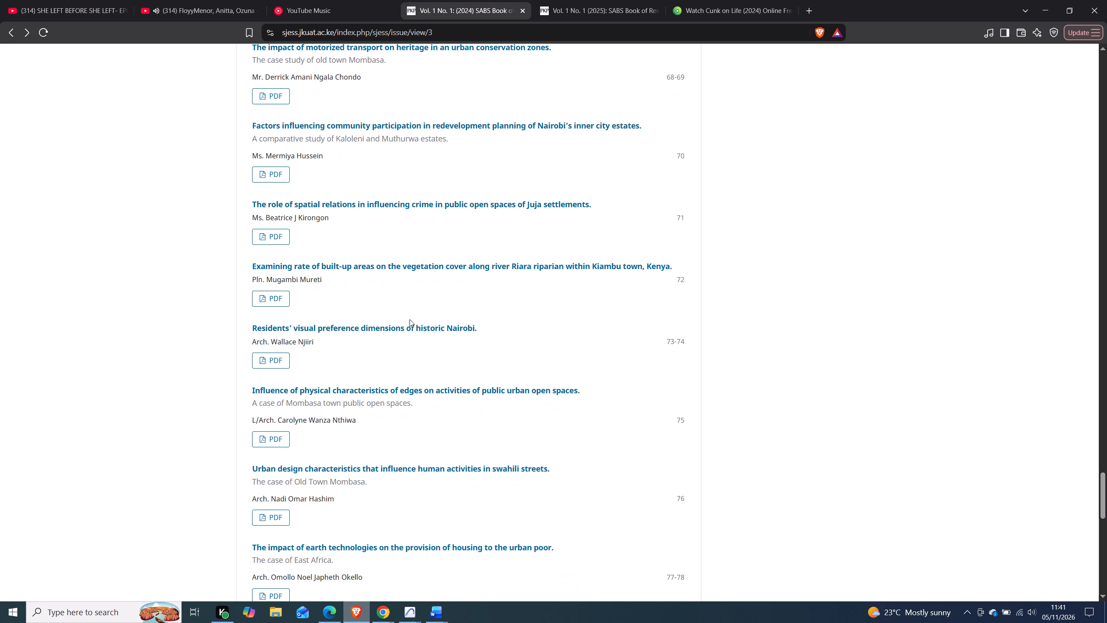
{"action": "scroll", "coordinate": [410, 319], "scroll_direction": "down", "scroll_amount": 2}
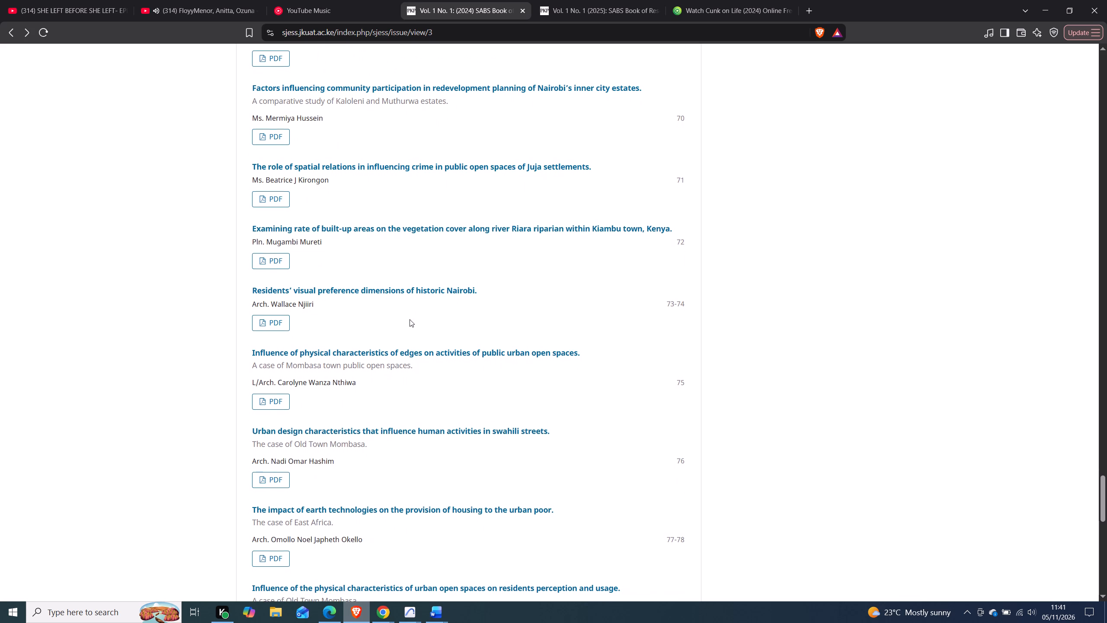
{"action": "scroll", "coordinate": [410, 319], "scroll_direction": "down", "scroll_amount": 1}
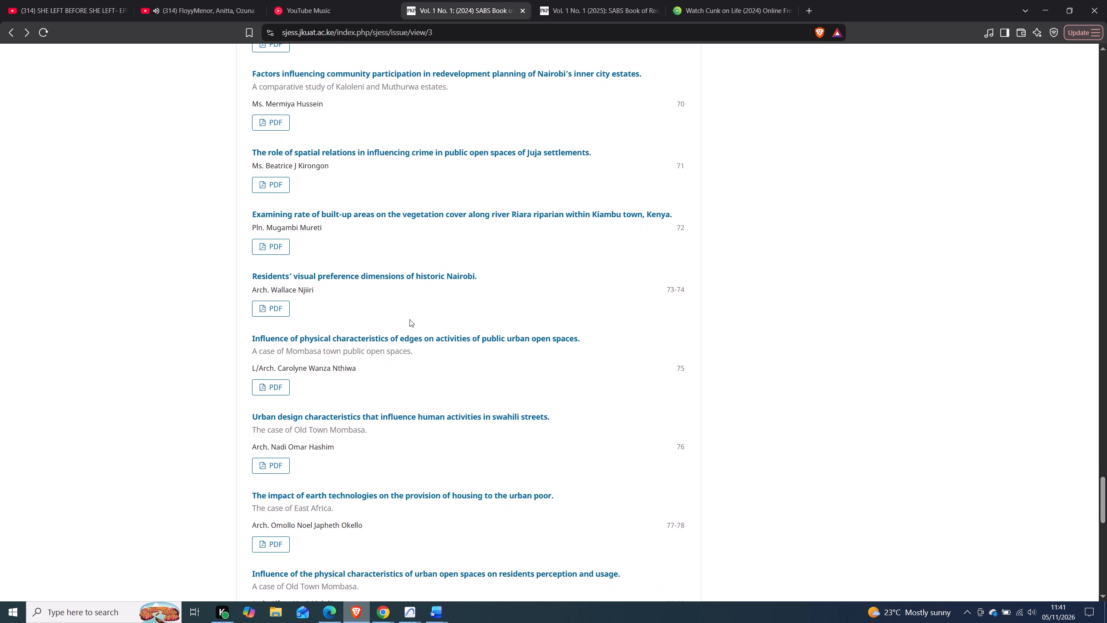
{"action": "scroll", "coordinate": [410, 319], "scroll_direction": "down", "scroll_amount": 2}
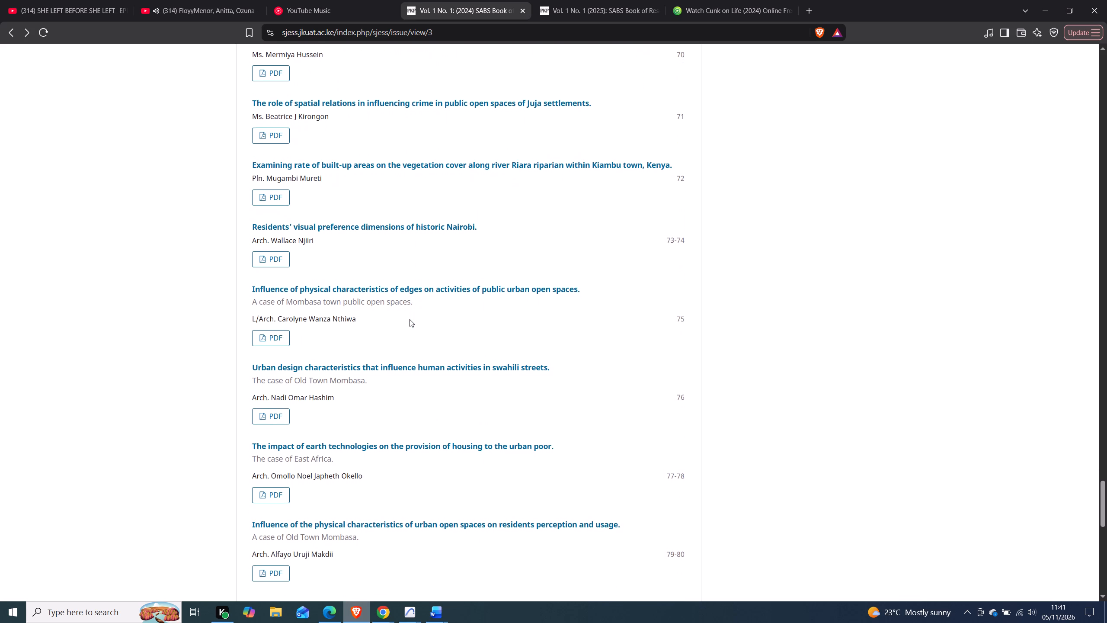
{"action": "scroll", "coordinate": [410, 319], "scroll_direction": "down", "scroll_amount": 2}
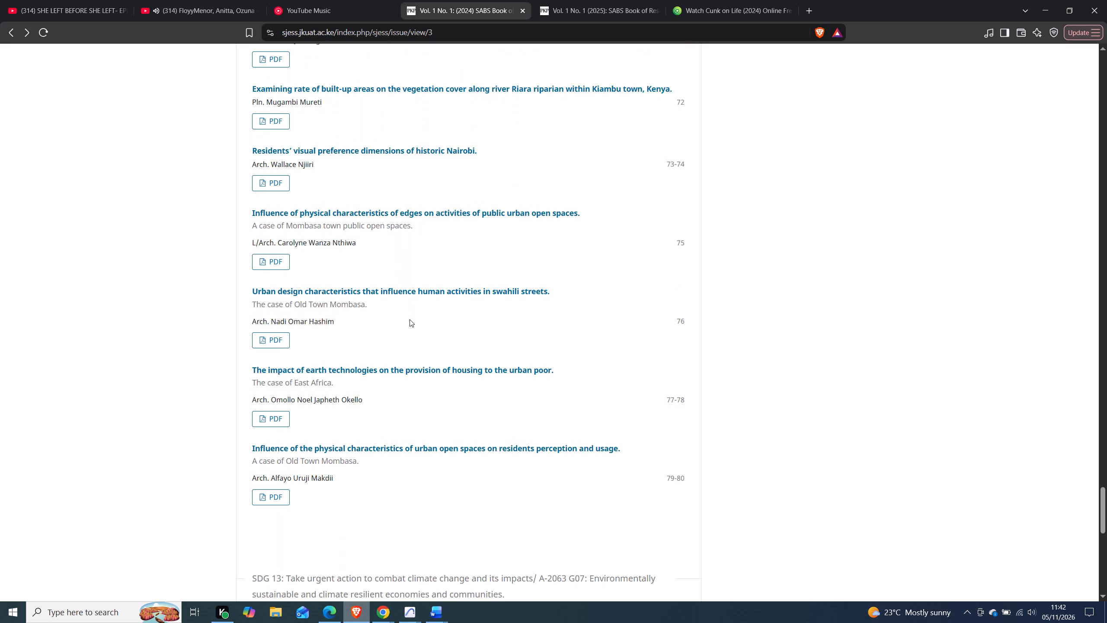
{"action": "scroll", "coordinate": [410, 319], "scroll_direction": "down", "scroll_amount": 1}
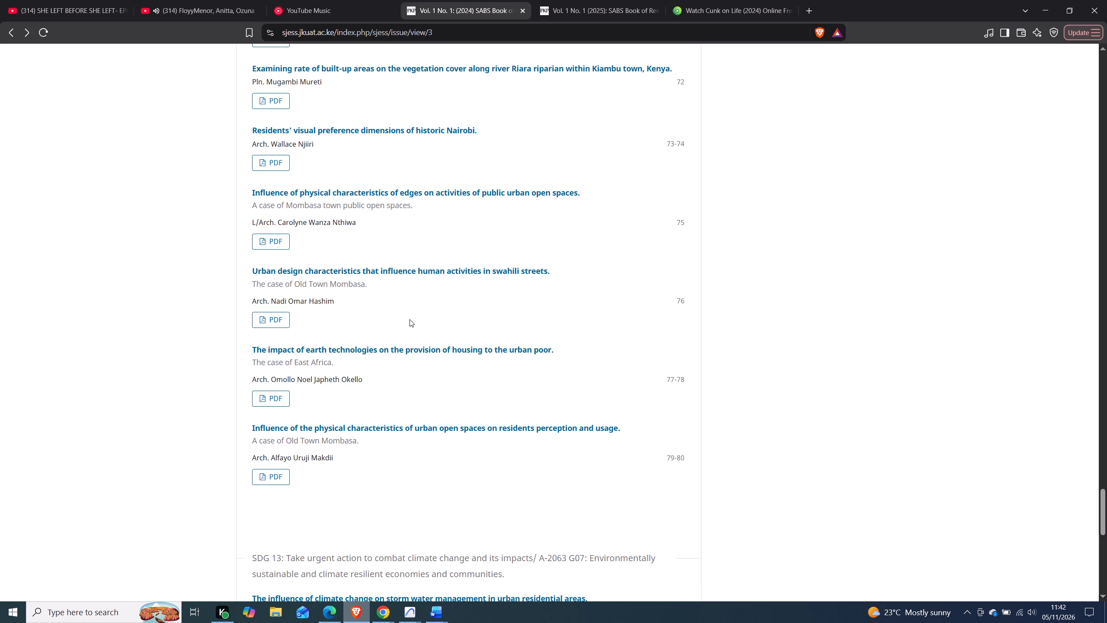
{"action": "scroll", "coordinate": [410, 319], "scroll_direction": "down", "scroll_amount": 1}
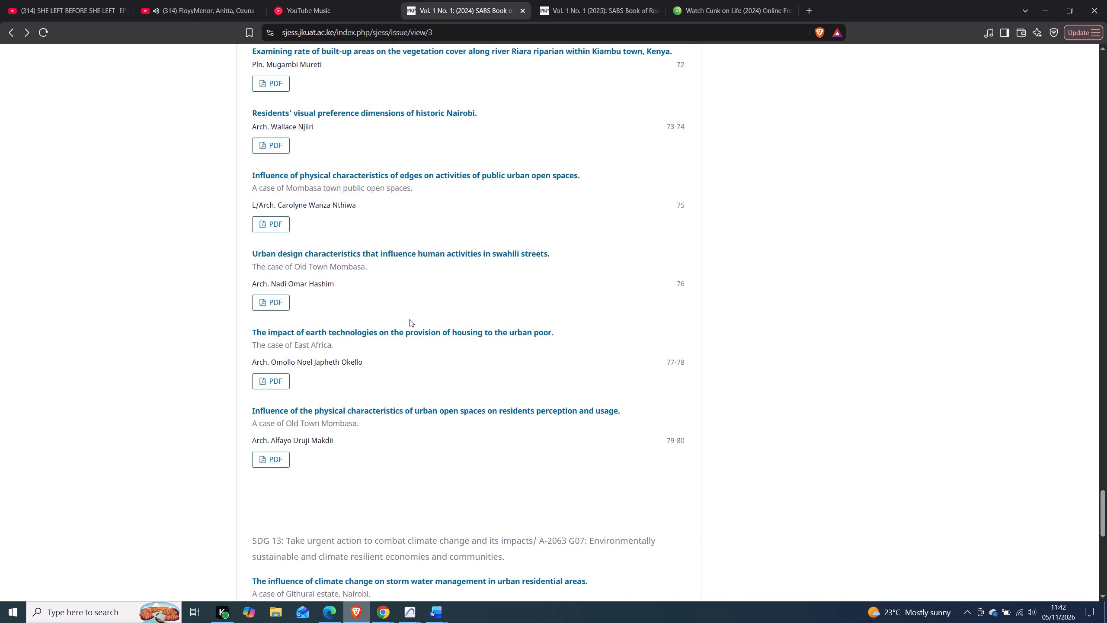
{"action": "scroll", "coordinate": [410, 319], "scroll_direction": "down", "scroll_amount": 1}
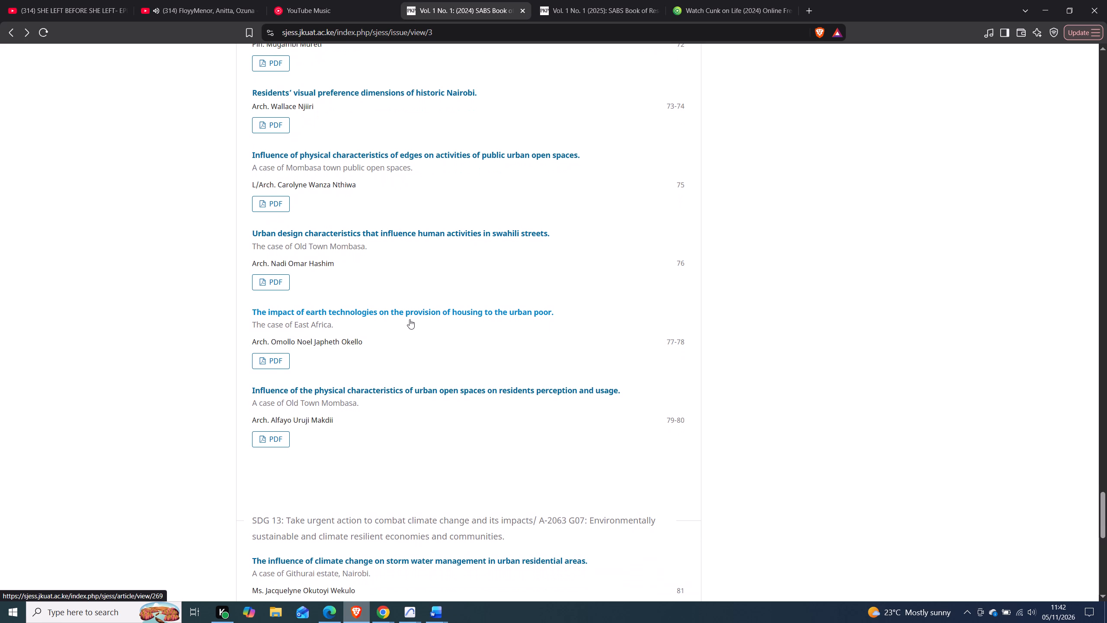
Look through the SDG 13 and SDG 15 thesis titles at the end of the 2024 SABS issue.
{"action": "scroll", "coordinate": [410, 319], "scroll_direction": "down", "scroll_amount": 3}
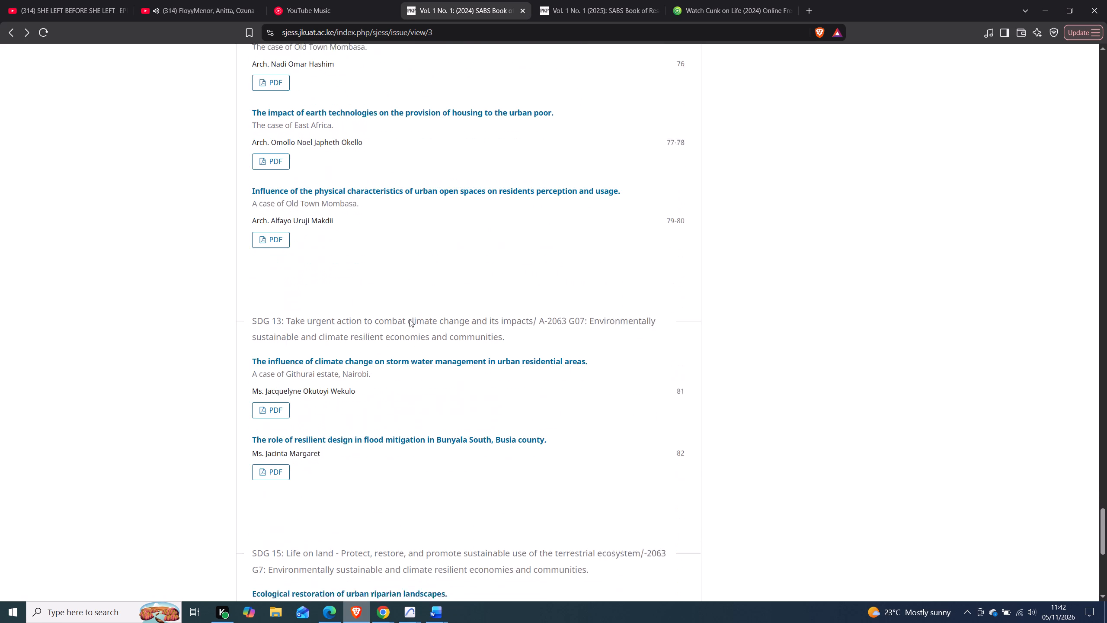
{"action": "scroll", "coordinate": [410, 319], "scroll_direction": "down", "scroll_amount": 3}
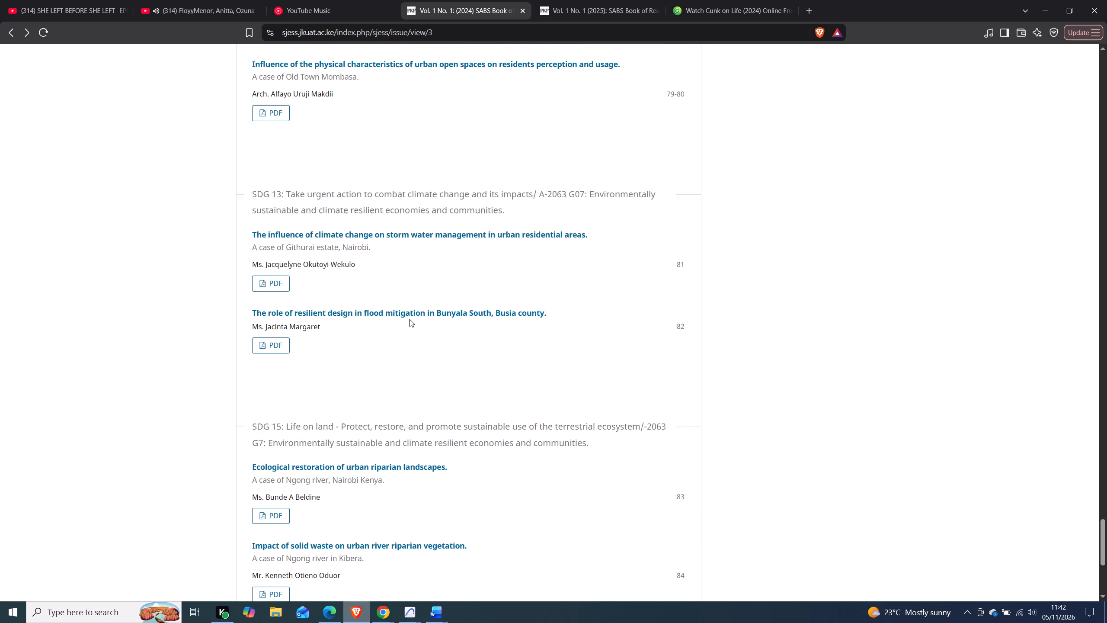
{"action": "scroll", "coordinate": [410, 319], "scroll_direction": "down", "scroll_amount": 3}
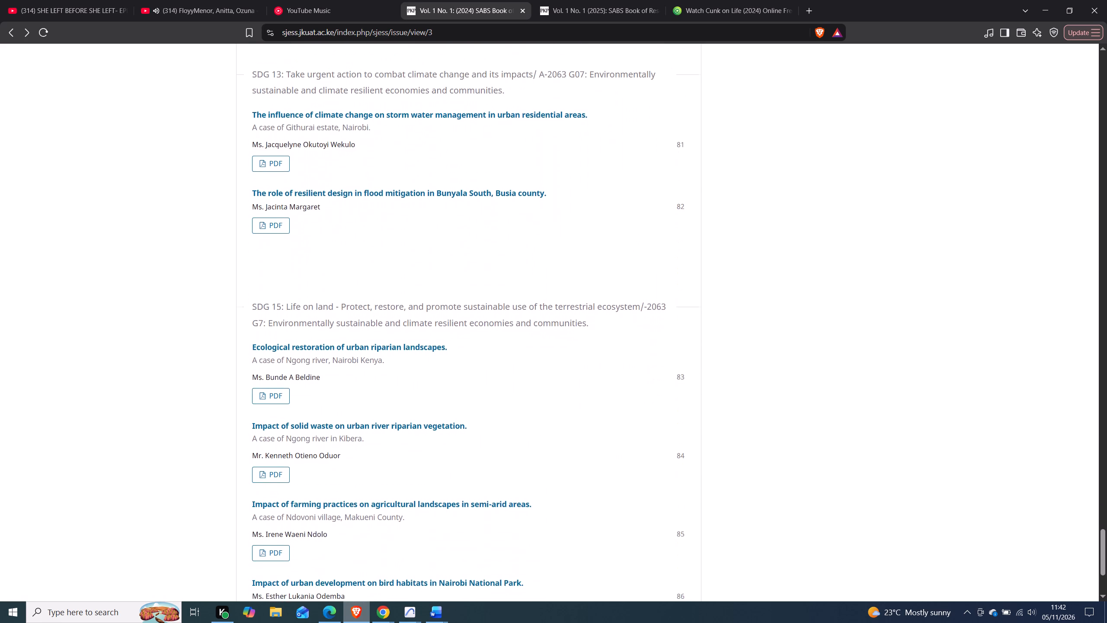
{"action": "scroll", "coordinate": [410, 319], "scroll_direction": "down", "scroll_amount": 2}
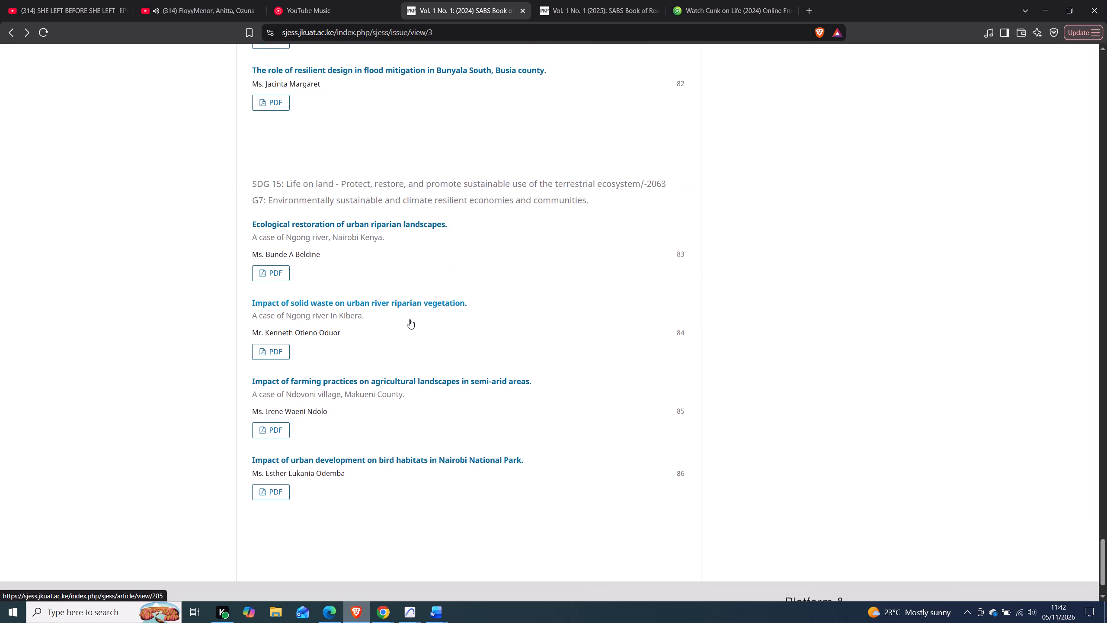
{"action": "scroll", "coordinate": [410, 319], "scroll_direction": "down", "scroll_amount": 5}
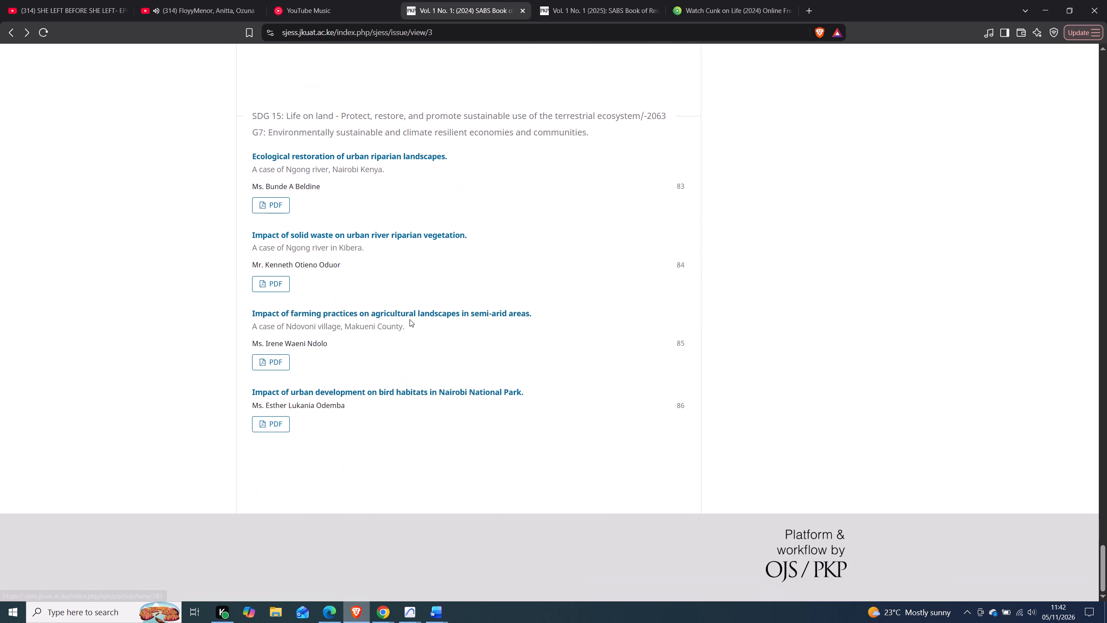
Skim back over the 2024 SABS issue's thesis titles to the introduction at the start of the page.
{"action": "scroll", "coordinate": [410, 319], "scroll_direction": "up", "scroll_amount": 12}
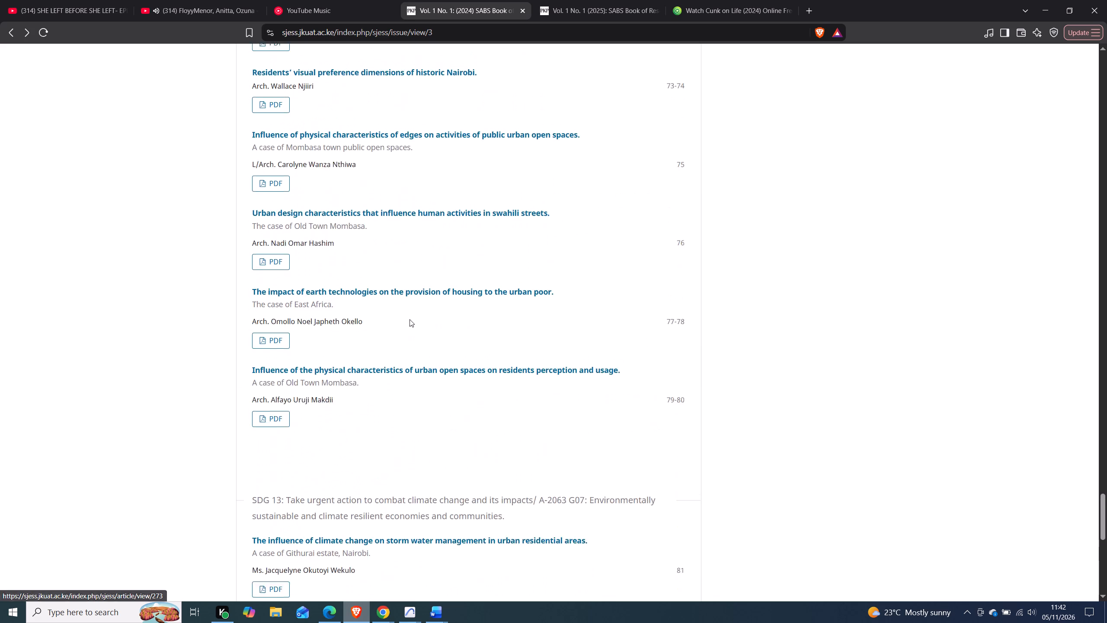
{"action": "scroll", "coordinate": [410, 319], "scroll_direction": "up", "scroll_amount": 10}
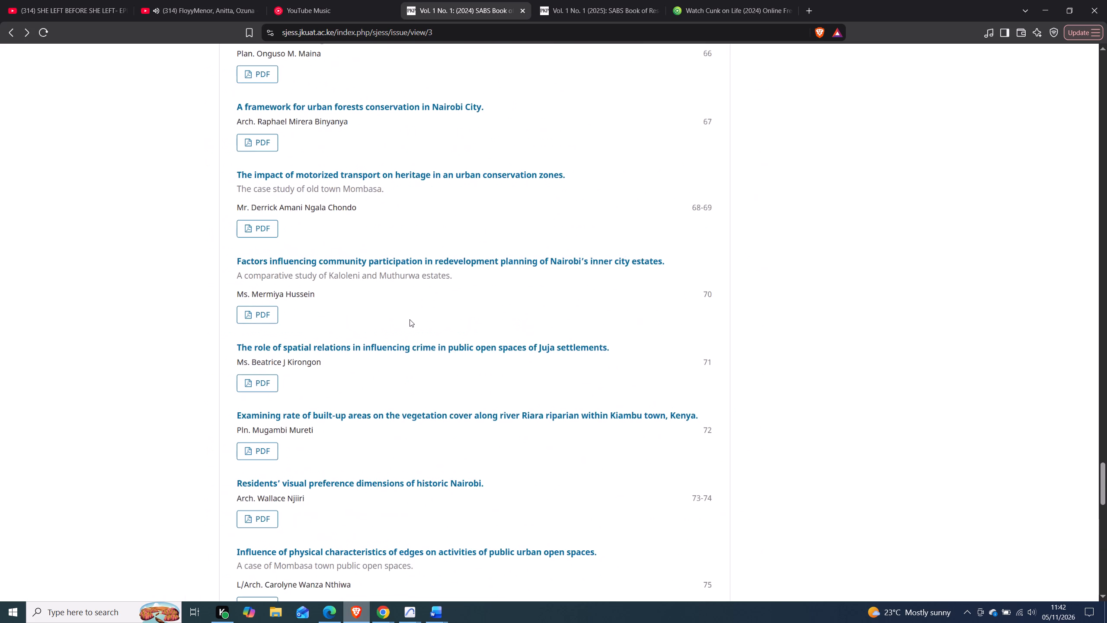
{"action": "scroll", "coordinate": [410, 319], "scroll_direction": "up", "scroll_amount": 13}
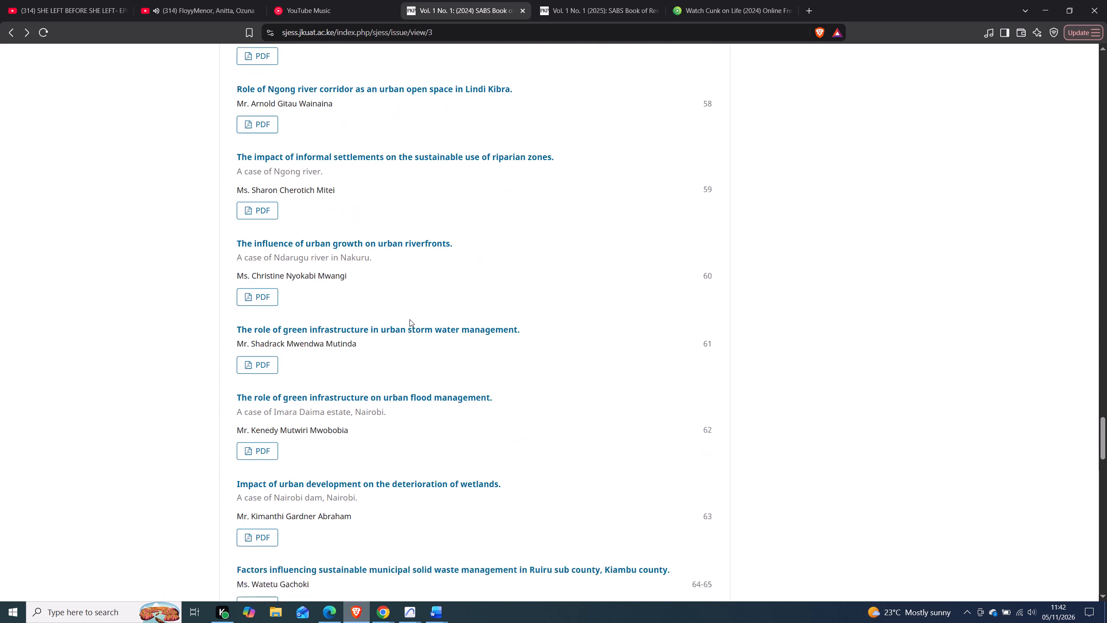
{"action": "scroll", "coordinate": [410, 319], "scroll_direction": "up", "scroll_amount": 15}
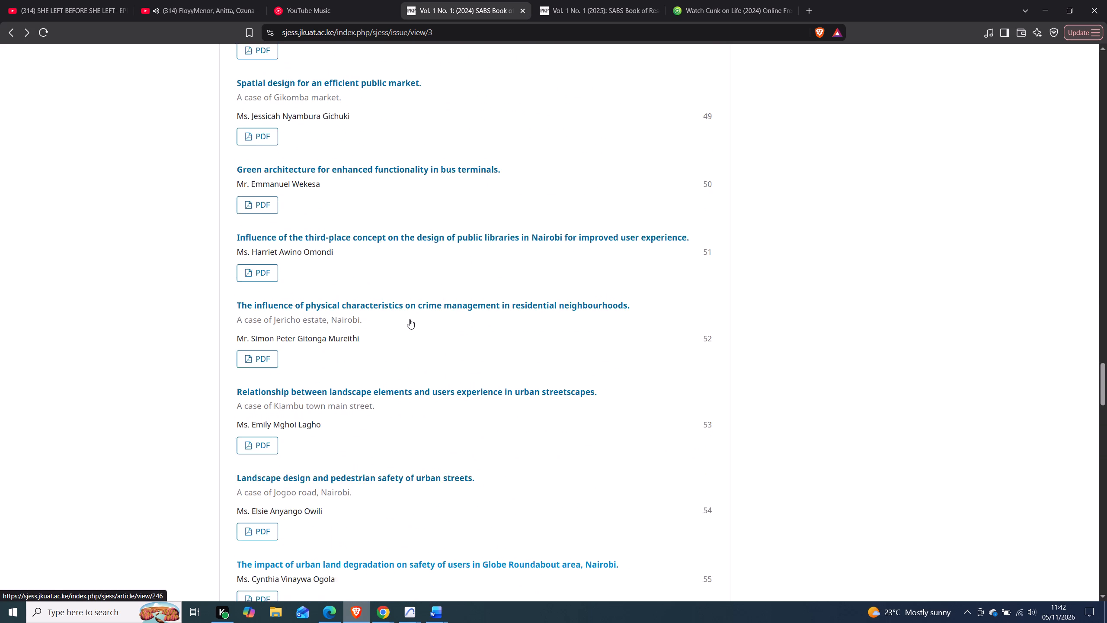
{"action": "scroll", "coordinate": [410, 319], "scroll_direction": "up", "scroll_amount": 18}
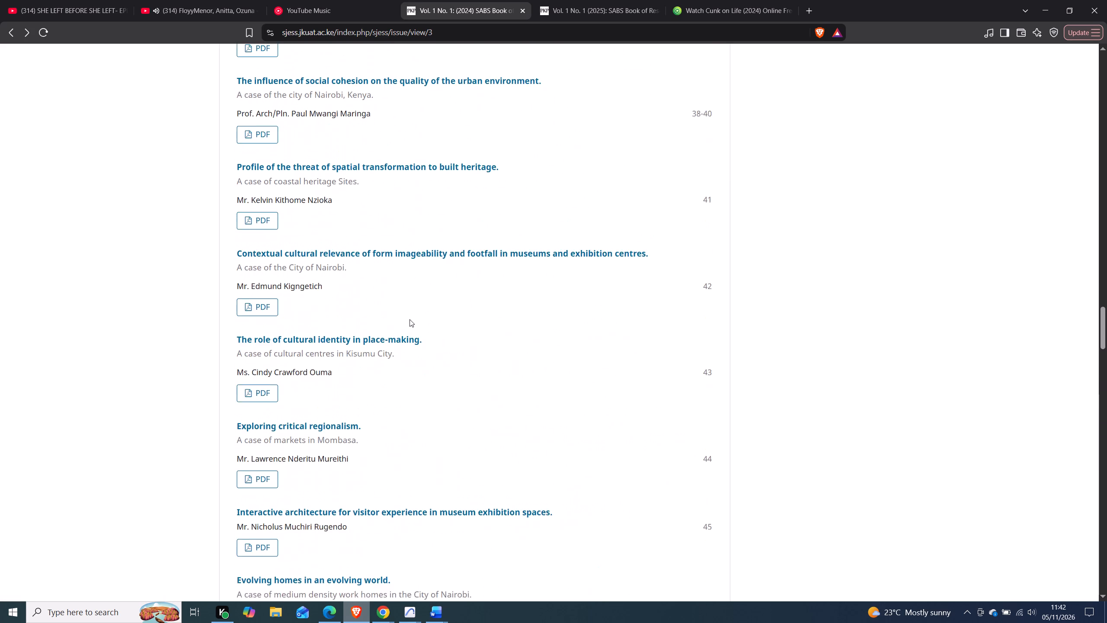
{"action": "scroll", "coordinate": [410, 319], "scroll_direction": "up", "scroll_amount": 18}
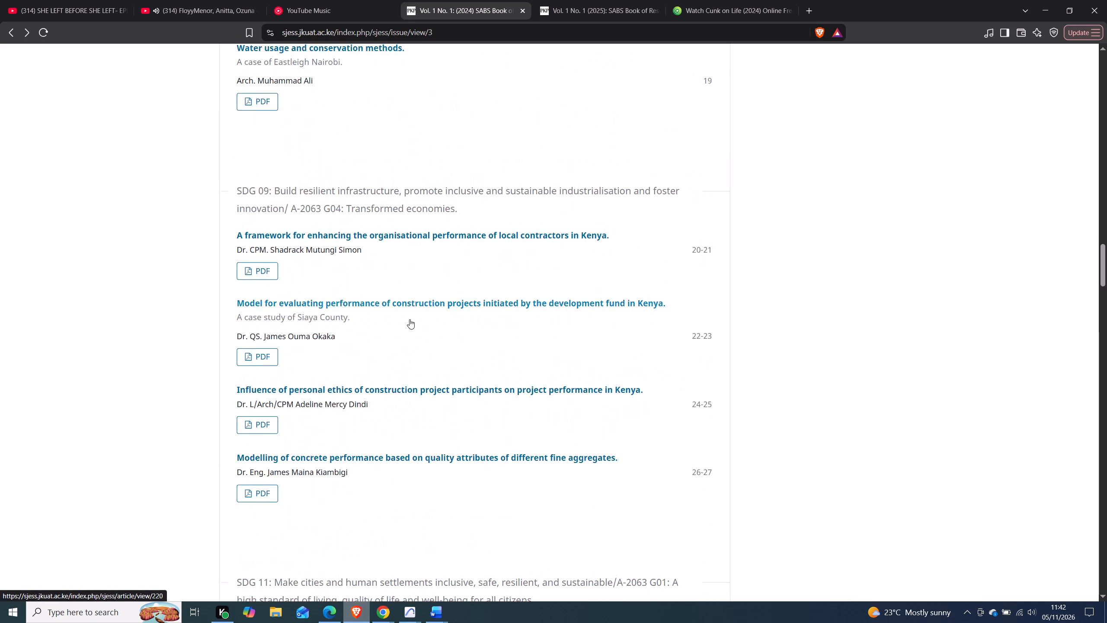
{"action": "scroll", "coordinate": [410, 319], "scroll_direction": "up", "scroll_amount": 17}
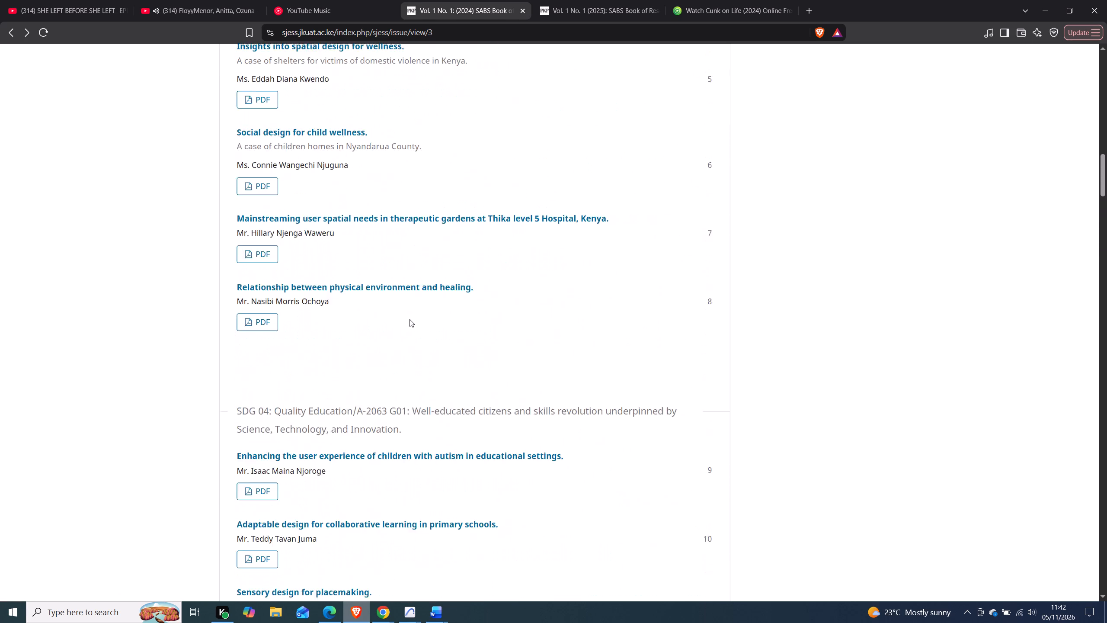
{"action": "scroll", "coordinate": [410, 319], "scroll_direction": "up", "scroll_amount": 17}
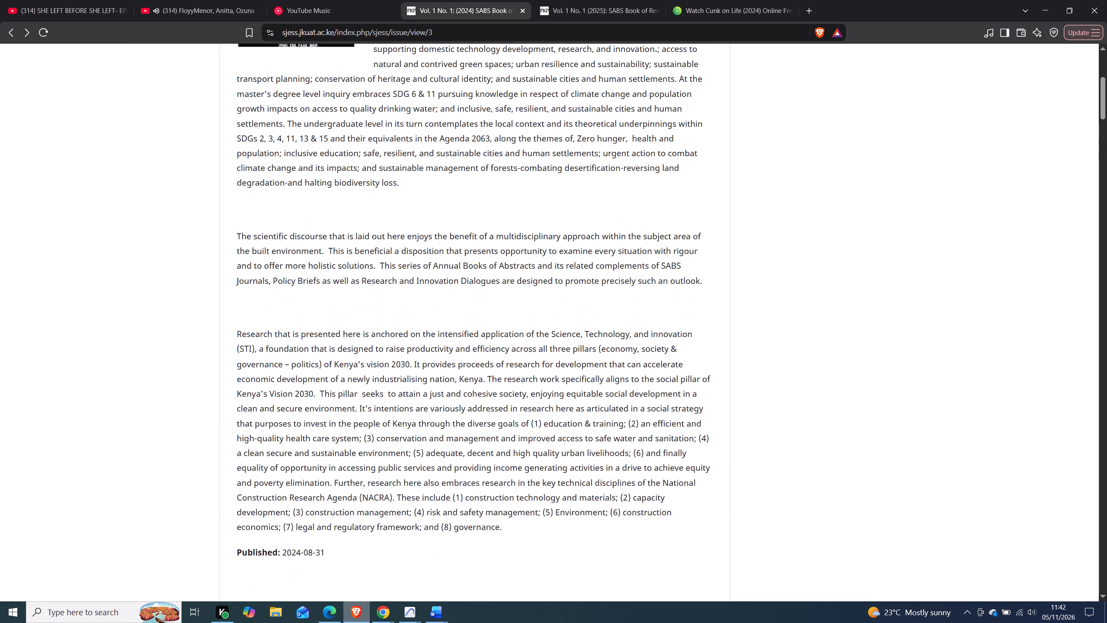
{"action": "scroll", "coordinate": [410, 319], "scroll_direction": "up", "scroll_amount": 5}
{"action": "scroll", "coordinate": [410, 319], "scroll_direction": "down", "scroll_amount": 3}
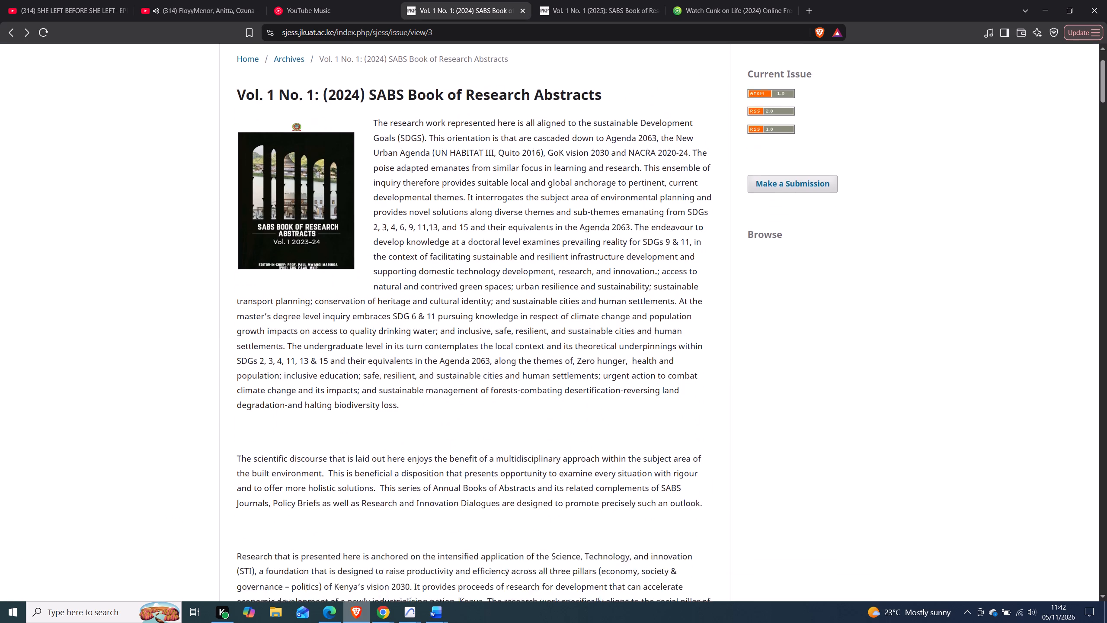
Look over the 2024 SABS issue's introduction and its SDG 02 thesis title on urban agriculture.
{"action": "scroll", "coordinate": [410, 319], "scroll_direction": "down", "scroll_amount": 12}
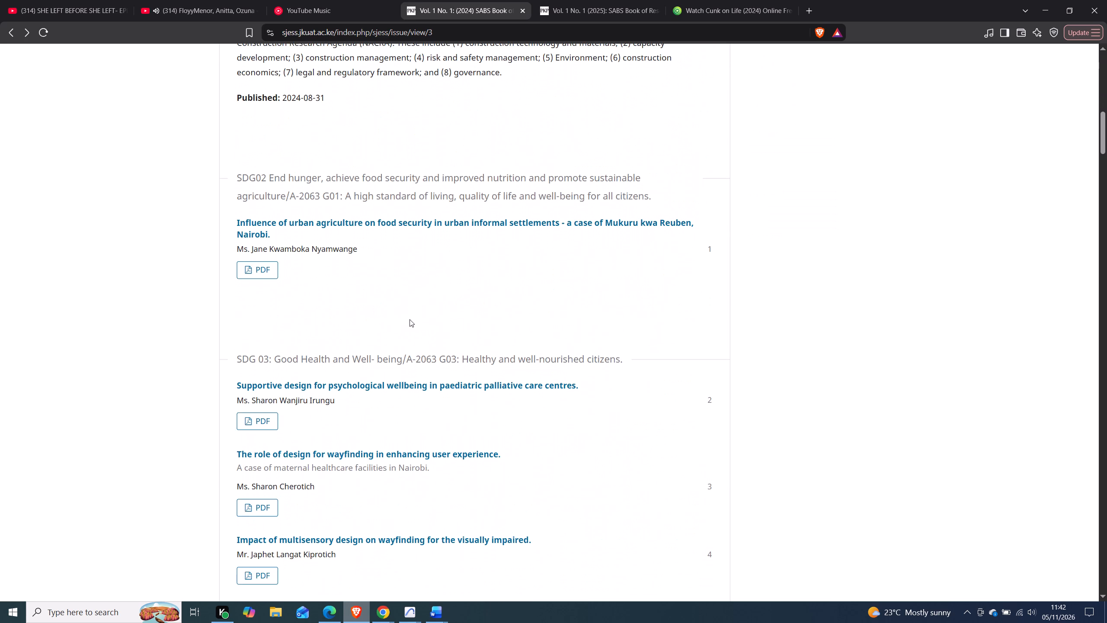
{"action": "scroll", "coordinate": [410, 319], "scroll_direction": "up", "scroll_amount": 6}
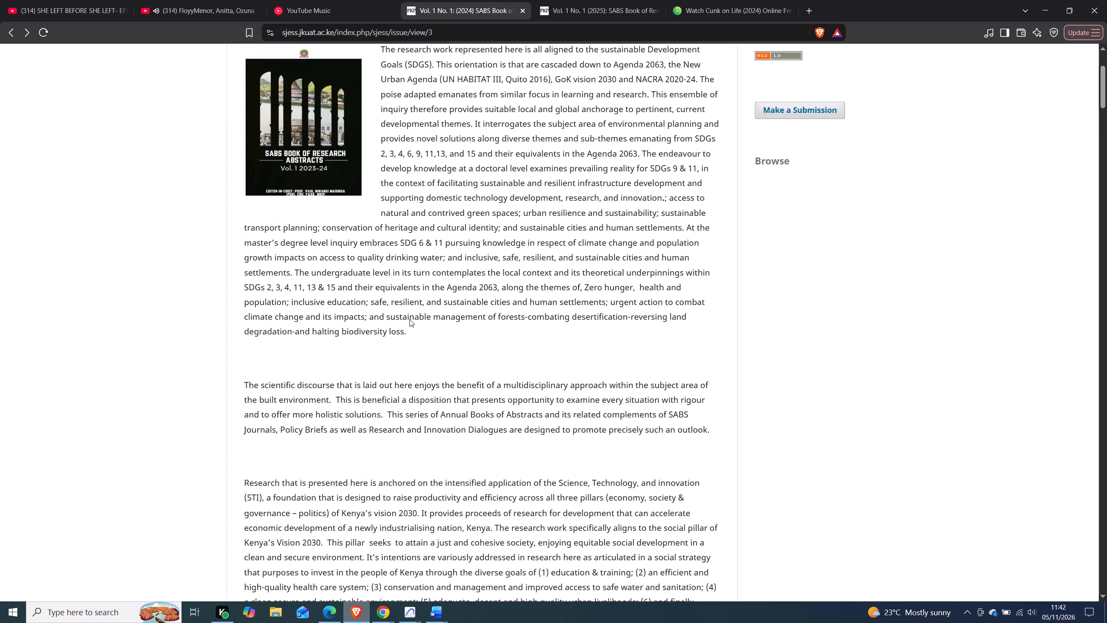
{"action": "scroll", "coordinate": [410, 319], "scroll_direction": "up", "scroll_amount": 4}
{"action": "scroll", "coordinate": [410, 319], "scroll_direction": "down", "scroll_amount": 5}
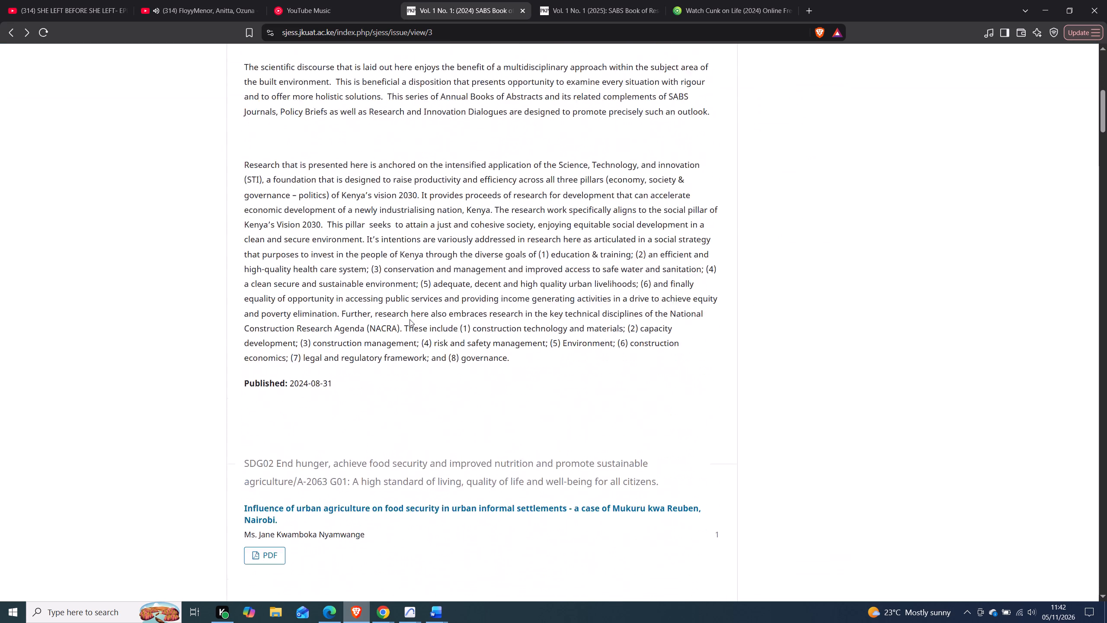
{"action": "scroll", "coordinate": [410, 319], "scroll_direction": "down", "scroll_amount": 7}
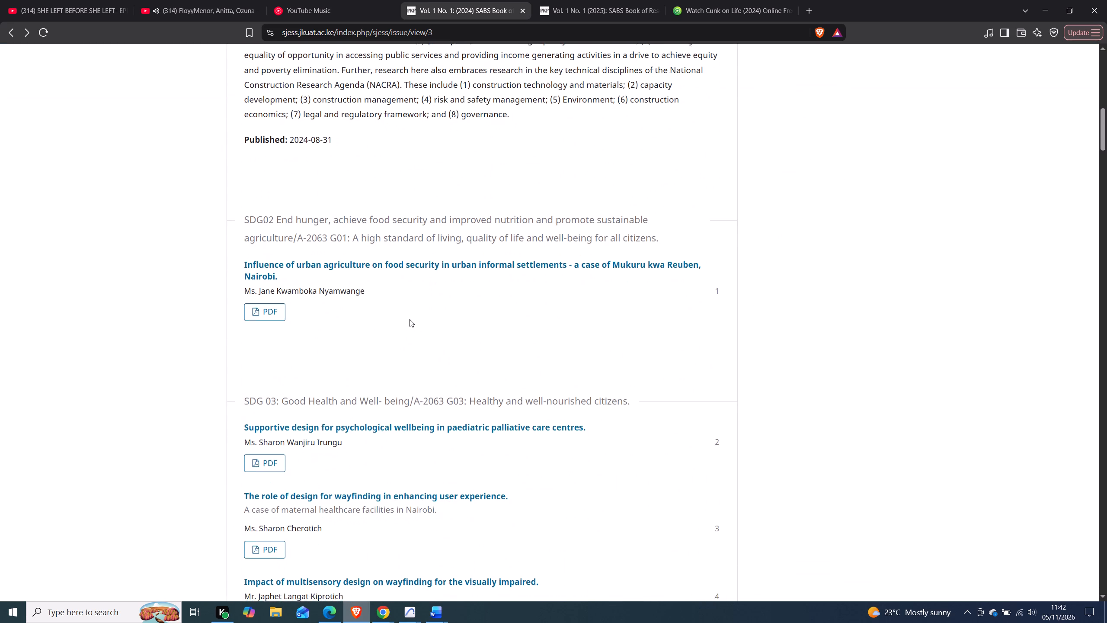
{"action": "scroll", "coordinate": [410, 319], "scroll_direction": "down", "scroll_amount": 3}
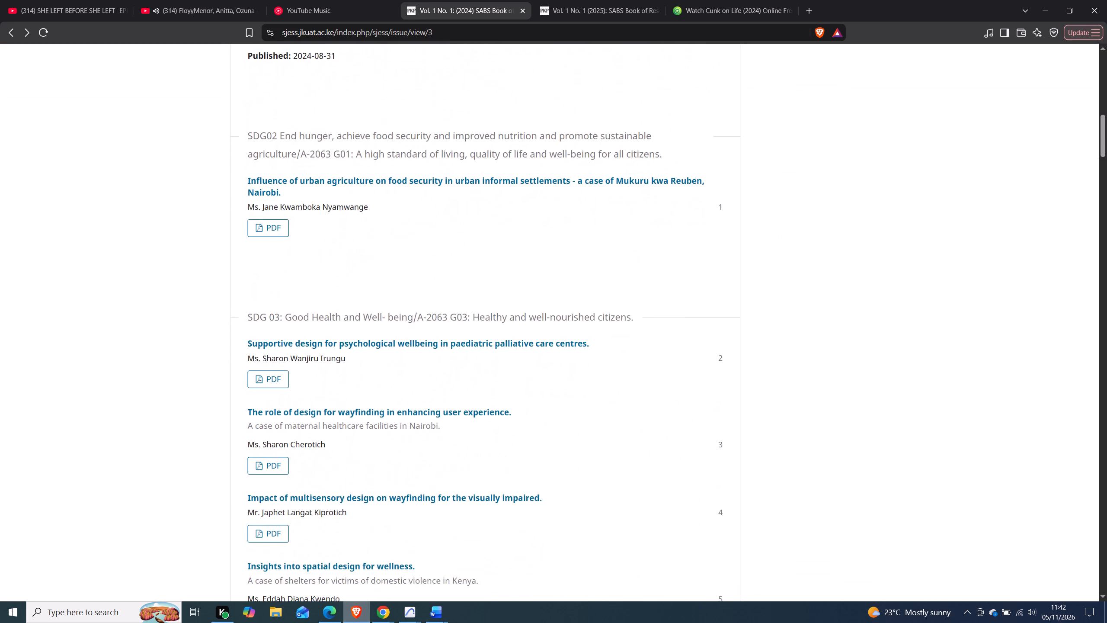
Read through the SDG 03 health and well-being thesis titles in the 2024 SABS issue for studies related to the thesis.
{"action": "scroll", "coordinate": [410, 319], "scroll_direction": "down", "scroll_amount": 3}
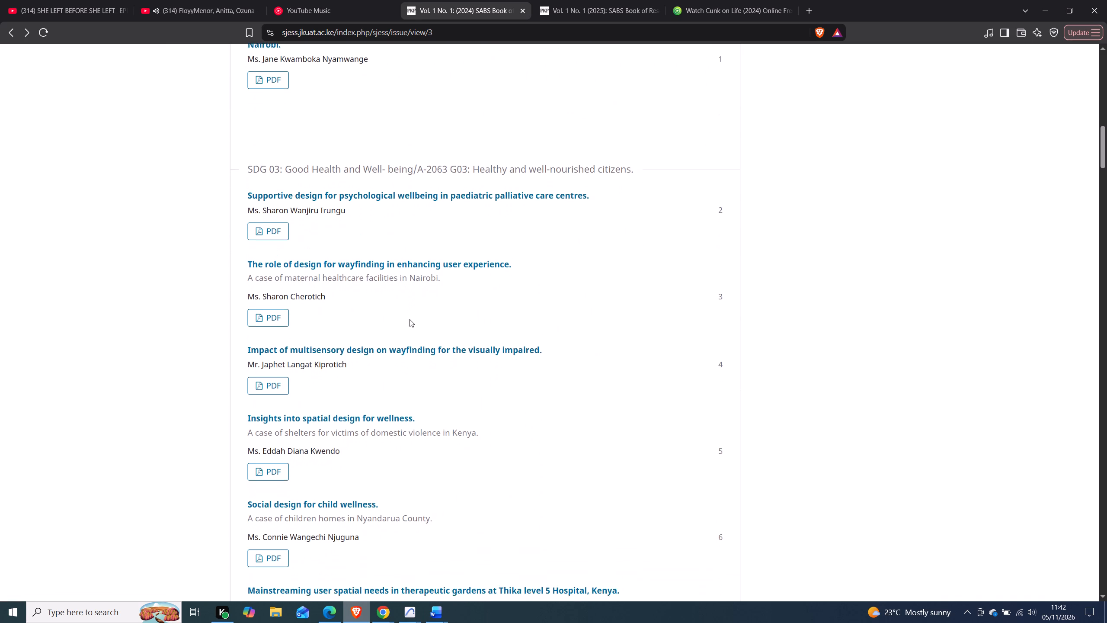
{"action": "scroll", "coordinate": [410, 319], "scroll_direction": "down", "scroll_amount": 3}
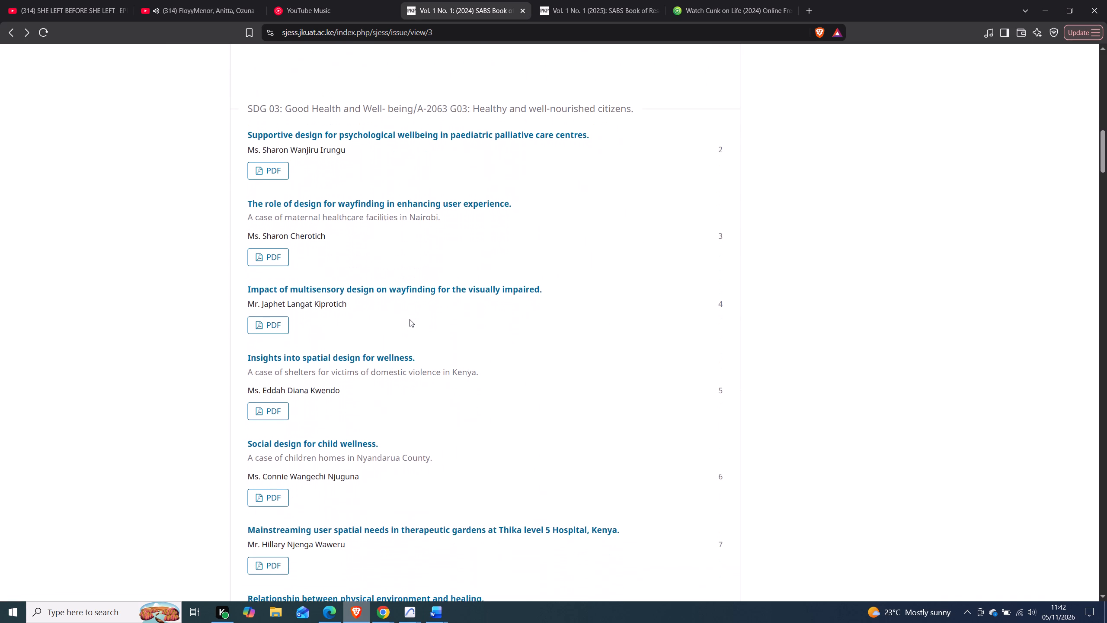
{"action": "scroll", "coordinate": [410, 319], "scroll_direction": "down", "scroll_amount": 1}
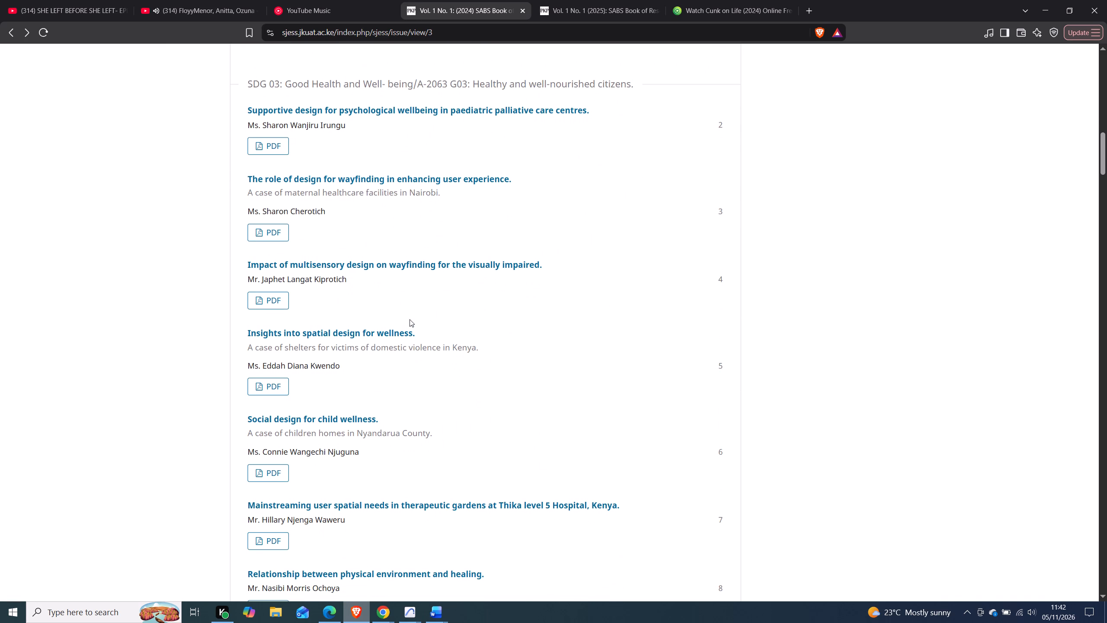
{"action": "scroll", "coordinate": [410, 319], "scroll_direction": "down", "scroll_amount": 2}
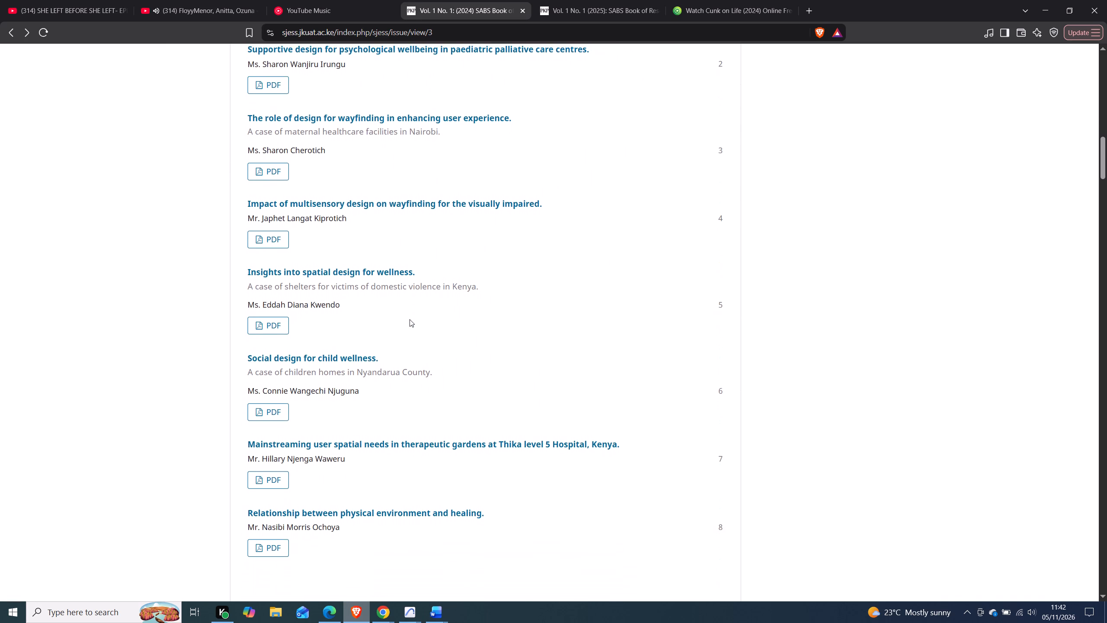
{"action": "scroll", "coordinate": [410, 319], "scroll_direction": "down", "scroll_amount": 2}
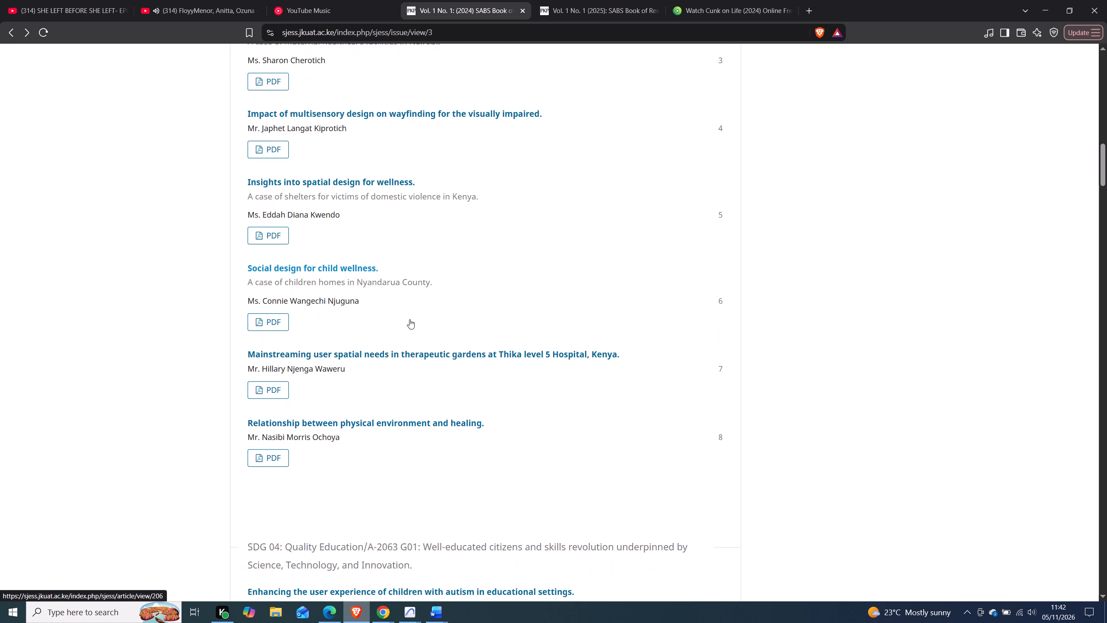
{"action": "scroll", "coordinate": [410, 319], "scroll_direction": "down", "scroll_amount": 2}
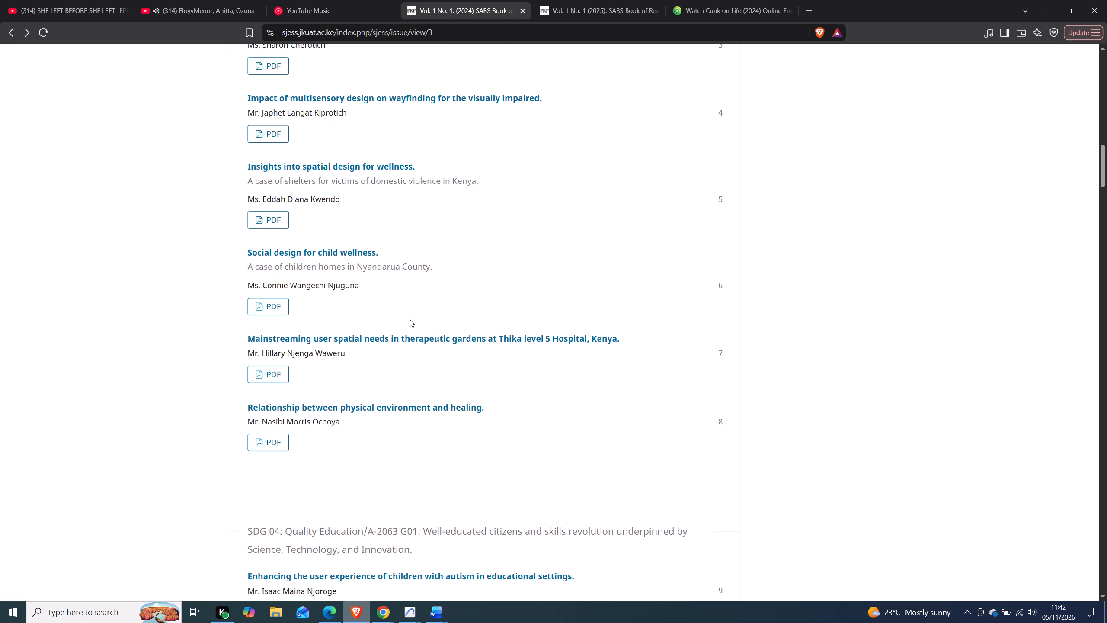
{"action": "scroll", "coordinate": [410, 319], "scroll_direction": "down", "scroll_amount": 3}
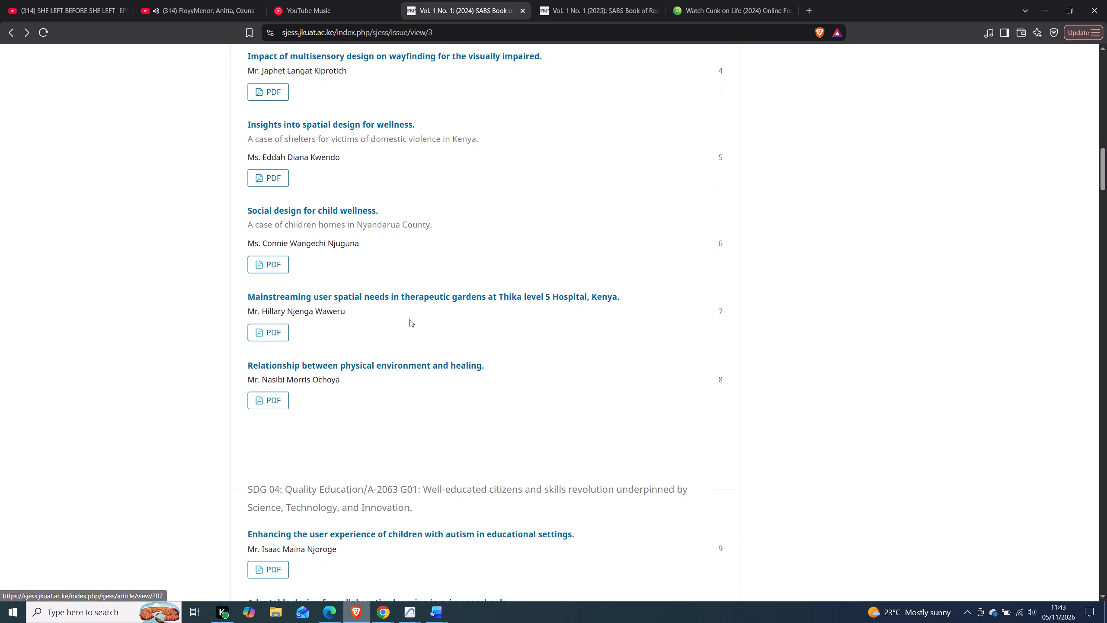
{"action": "scroll", "coordinate": [410, 319], "scroll_direction": "down", "scroll_amount": 3}
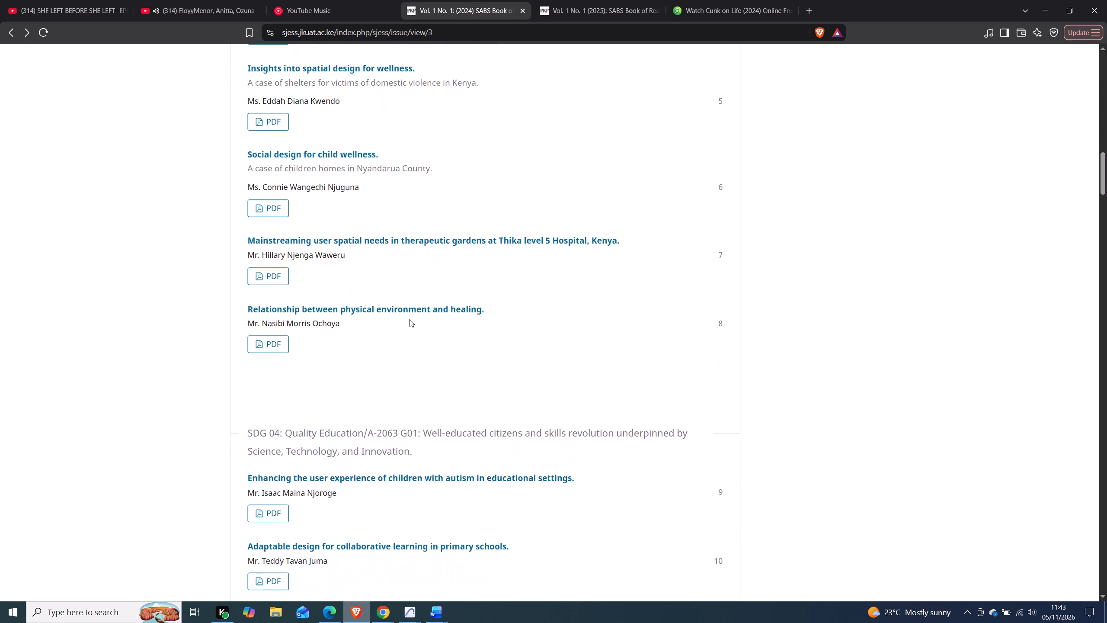
Read through the SDG 04 quality education thesis titles in the 2024 SABS issue for related studies.
{"action": "scroll", "coordinate": [410, 319], "scroll_direction": "down", "scroll_amount": 3}
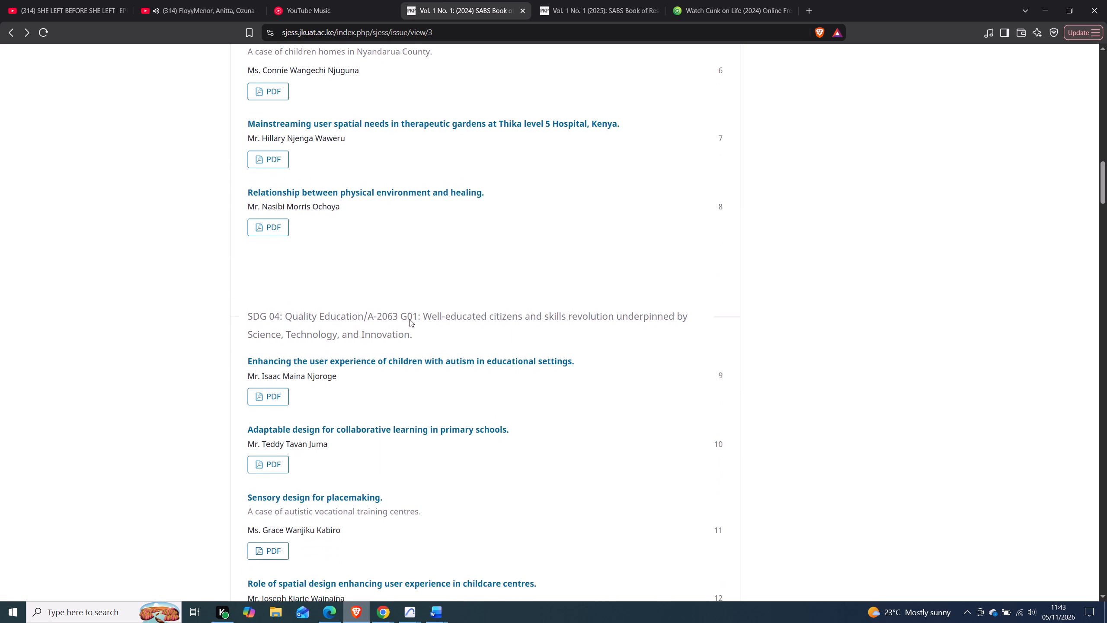
{"action": "scroll", "coordinate": [410, 319], "scroll_direction": "down", "scroll_amount": 2}
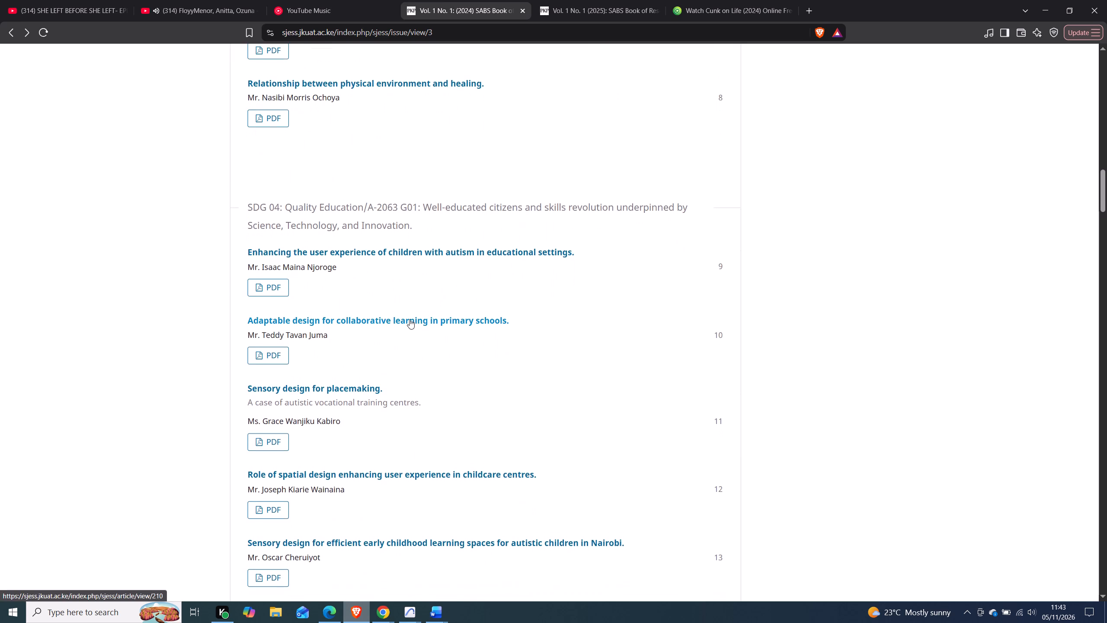
{"action": "scroll", "coordinate": [410, 319], "scroll_direction": "down", "scroll_amount": 3}
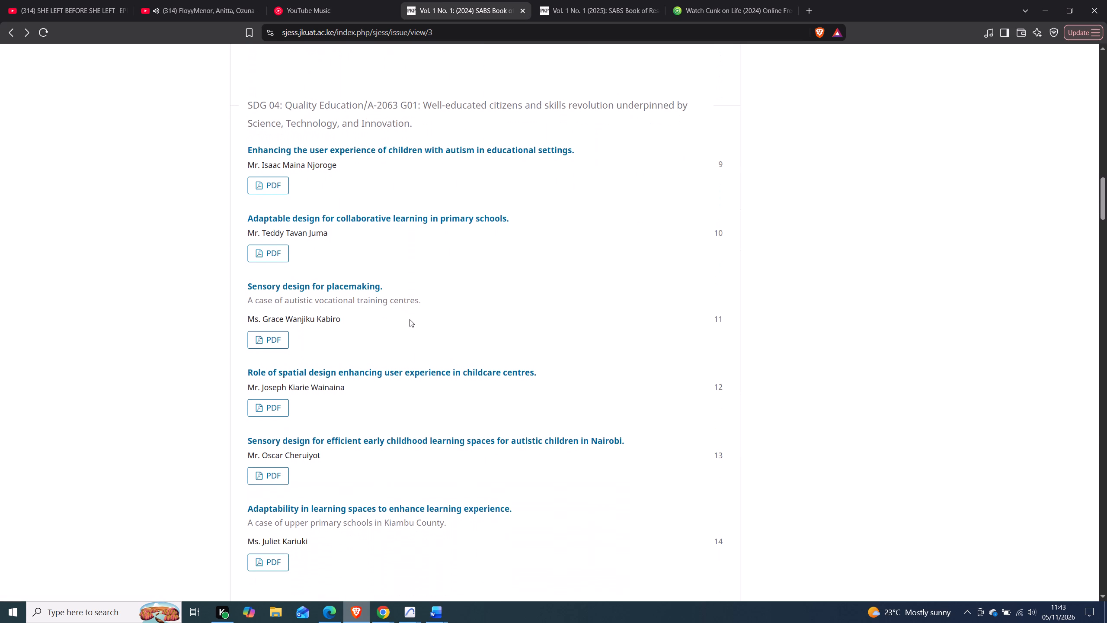
{"action": "scroll", "coordinate": [321, 299], "scroll_direction": "down", "scroll_amount": 2}
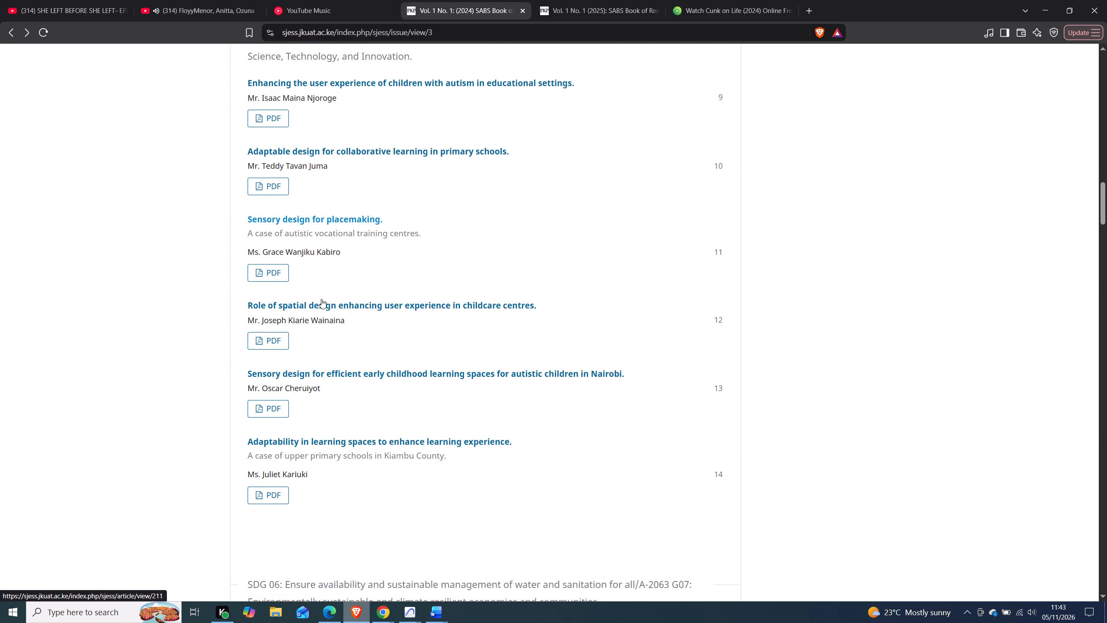
{"action": "scroll", "coordinate": [355, 367], "scroll_direction": "down", "scroll_amount": 2}
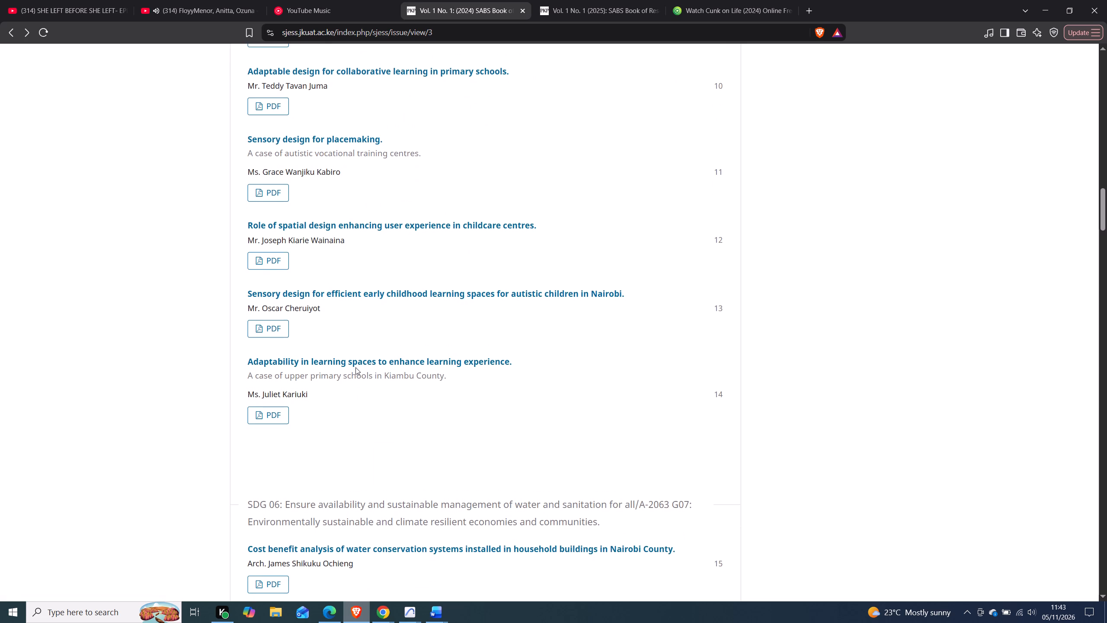
{"action": "scroll", "coordinate": [355, 367], "scroll_direction": "down", "scroll_amount": 2}
Switch to the 2025 SABS Architecture issue and glance over its introduction and SDG 03 thesis titles.
{"action": "left_click", "coordinate": [562, 0]}
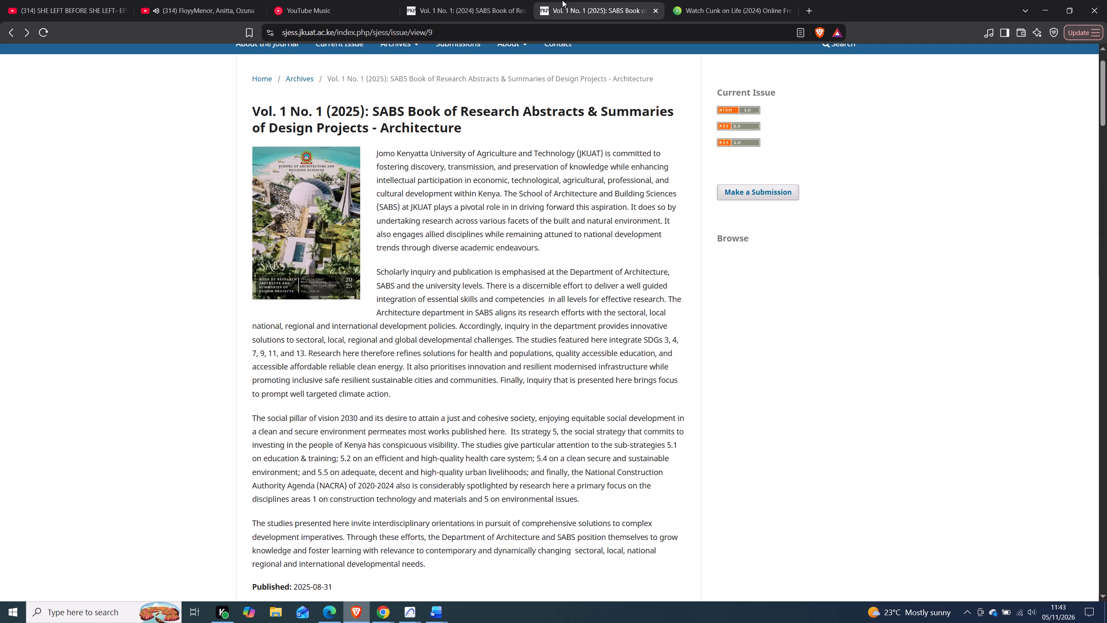
{"action": "scroll", "coordinate": [453, 128], "scroll_direction": "down", "scroll_amount": 3}
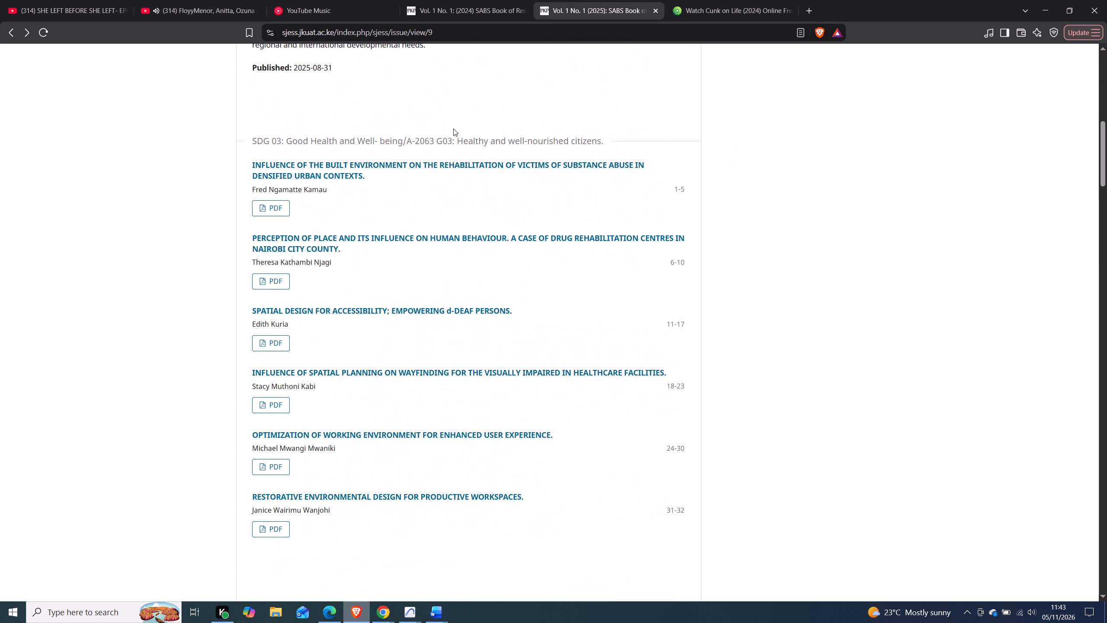
{"action": "scroll", "coordinate": [453, 128], "scroll_direction": "up", "scroll_amount": 10}
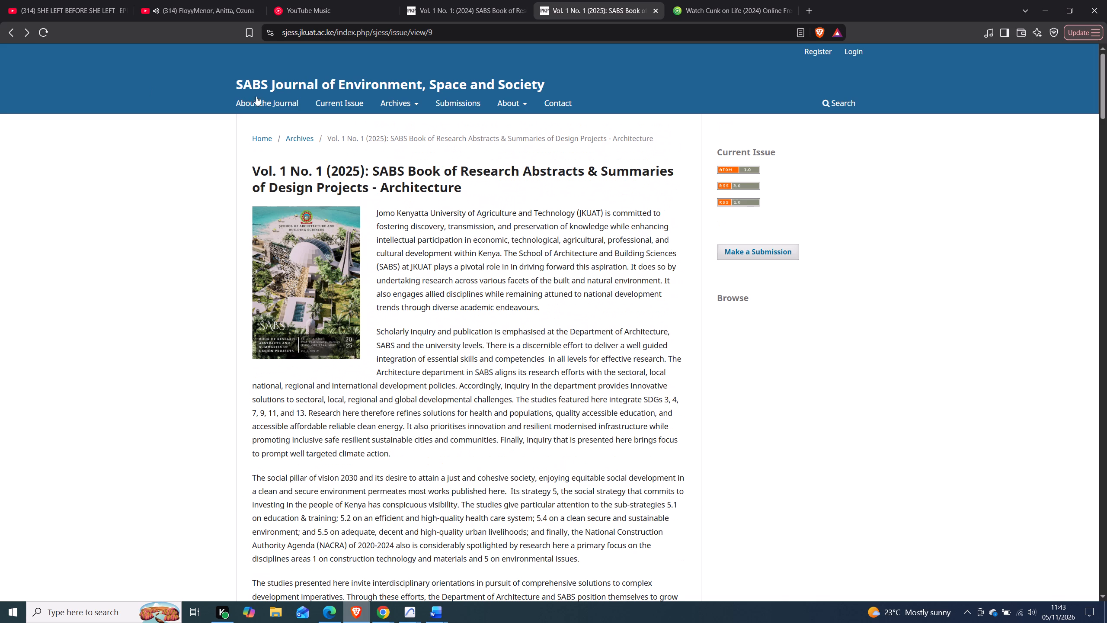
Go back from the 2025 issue to the SABS journal Archives and look through the listed issues from 2024 to 2026.
{"action": "left_click", "coordinate": [13, 33]}
{"action": "scroll", "coordinate": [212, 187], "scroll_direction": "up", "scroll_amount": 4}
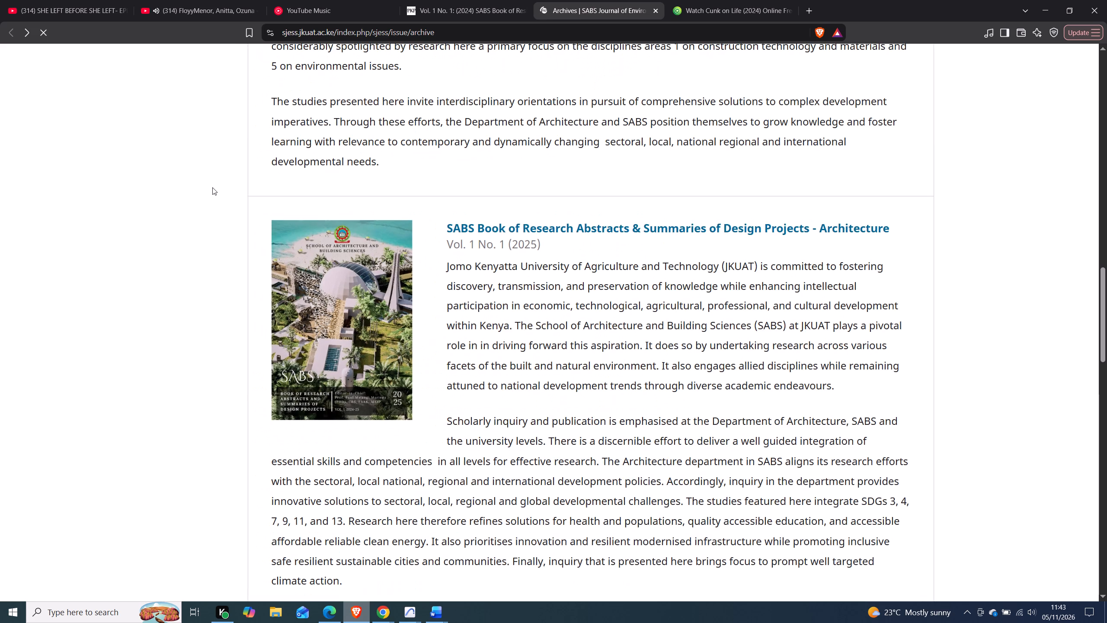
{"action": "scroll", "coordinate": [432, 435], "scroll_direction": "down", "scroll_amount": 9}
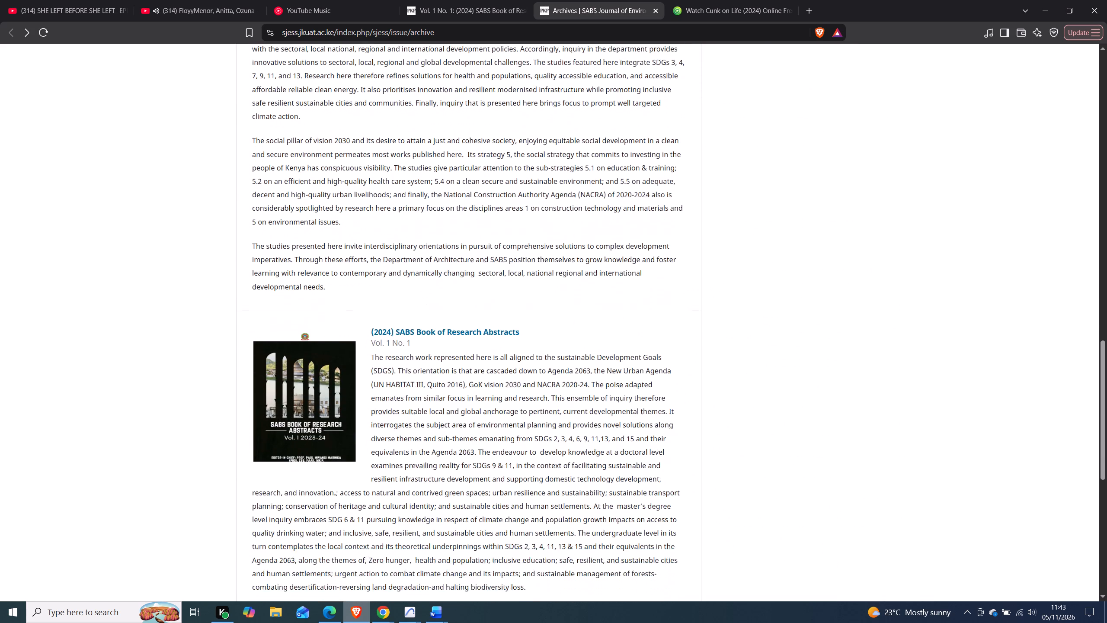
{"action": "scroll", "coordinate": [432, 435], "scroll_direction": "down", "scroll_amount": 11}
{"action": "scroll", "coordinate": [432, 435], "scroll_direction": "up", "scroll_amount": 3}
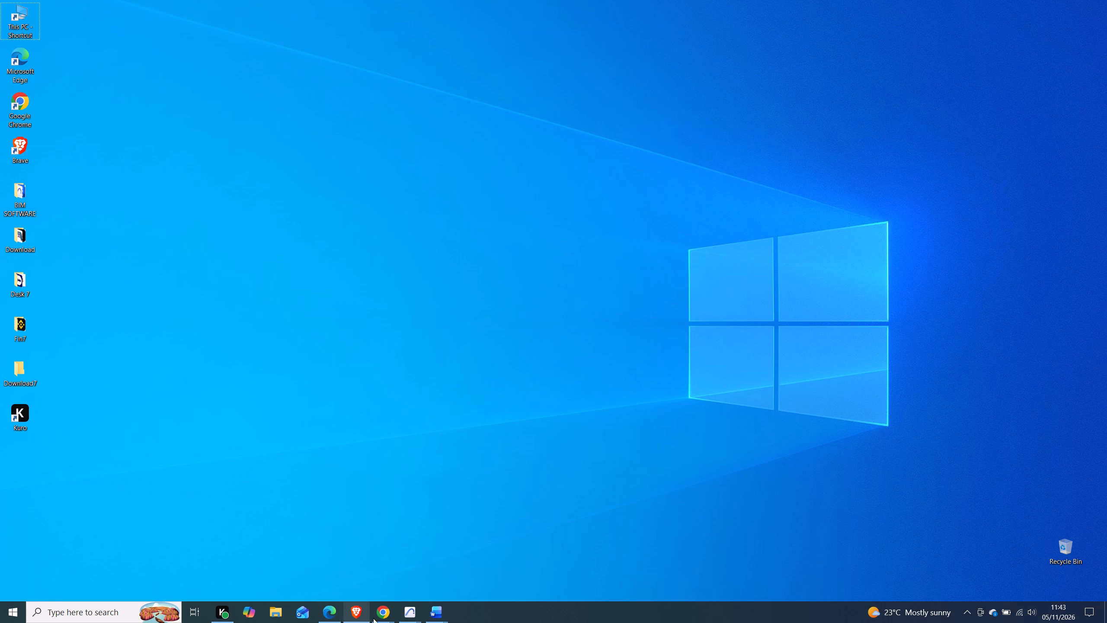
{"action": "left_click", "coordinate": [350, 617]}
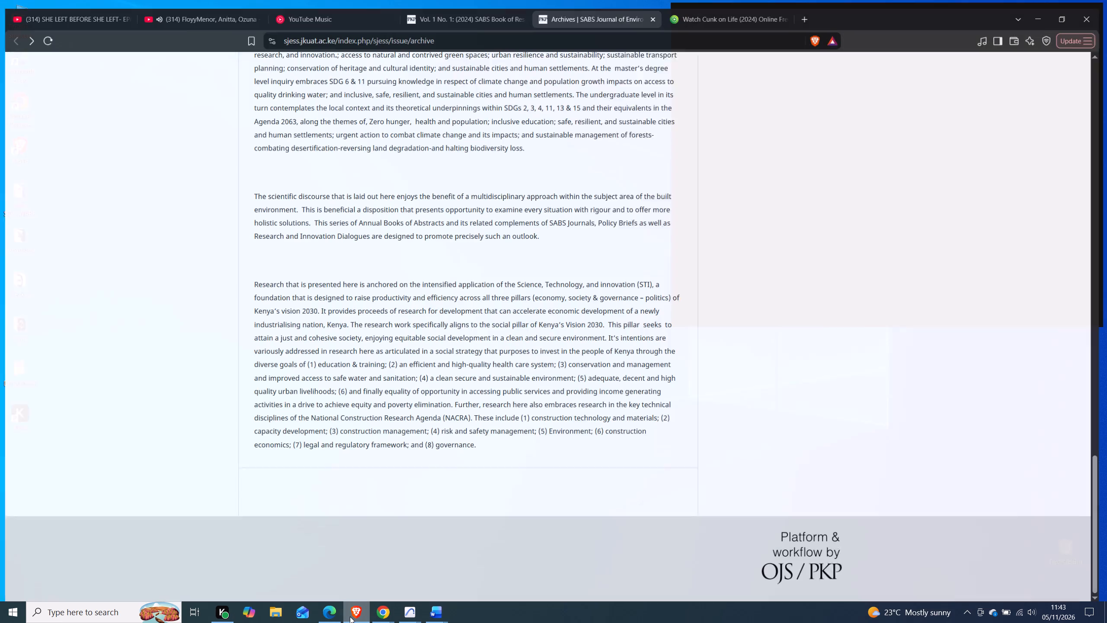
{"action": "scroll", "coordinate": [480, 220], "scroll_direction": "up", "scroll_amount": 5}
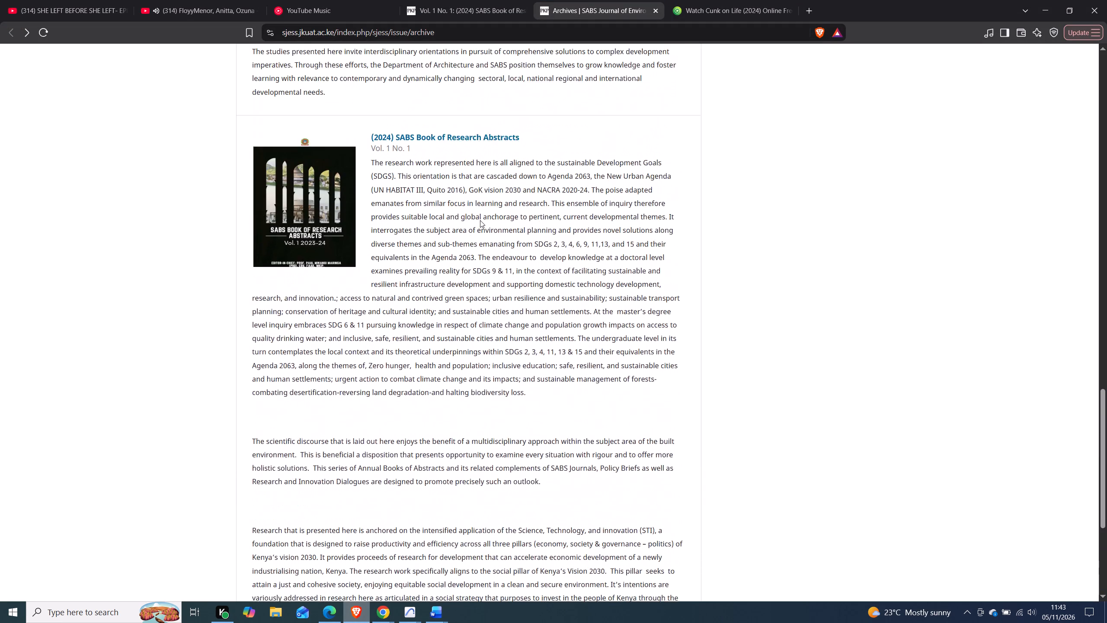
{"action": "scroll", "coordinate": [480, 220], "scroll_direction": "up", "scroll_amount": 8}
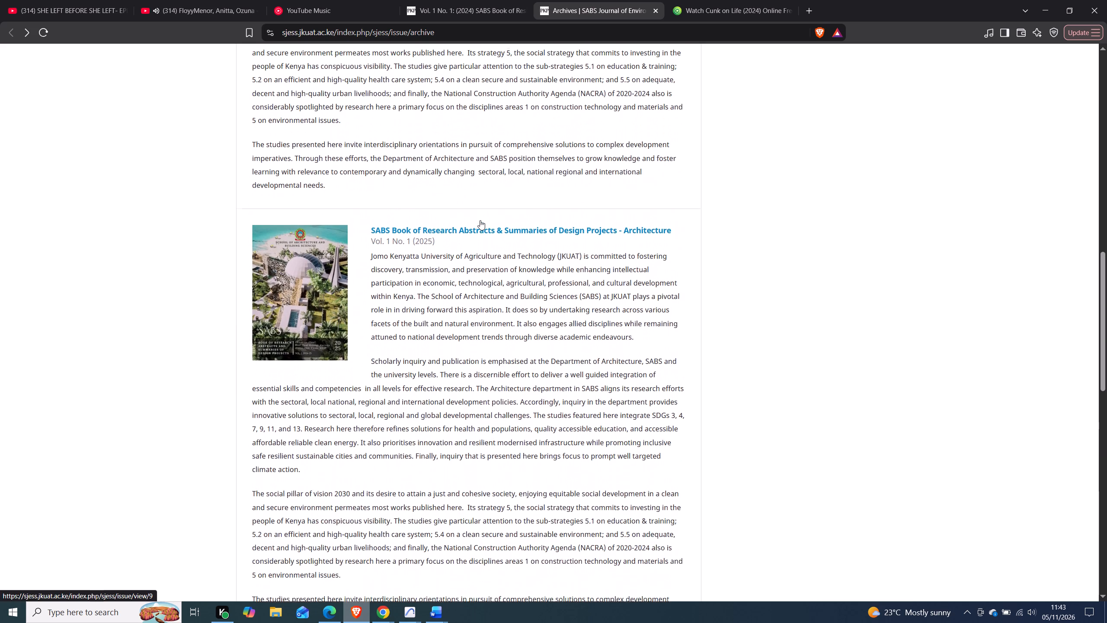
{"action": "scroll", "coordinate": [480, 220], "scroll_direction": "up", "scroll_amount": 7}
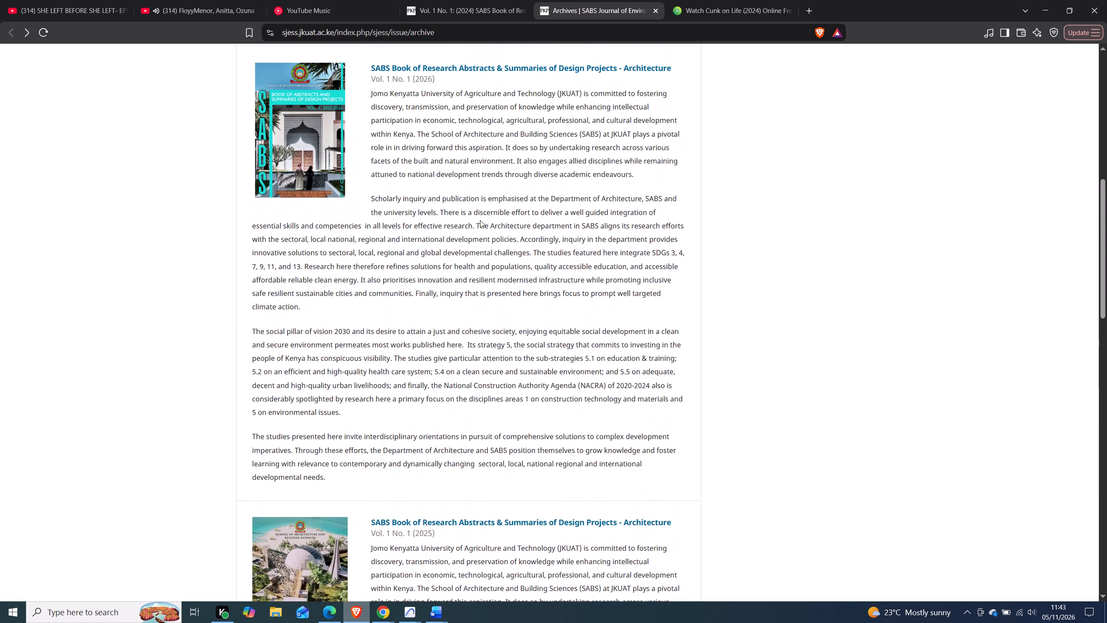
{"action": "scroll", "coordinate": [480, 220], "scroll_direction": "up", "scroll_amount": 8}
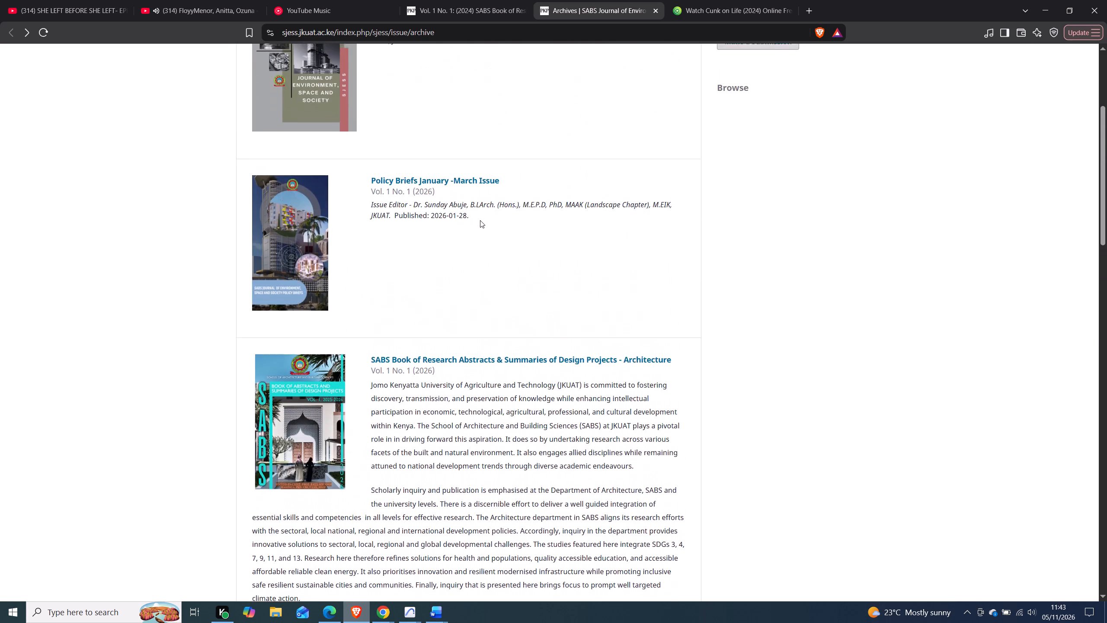
{"action": "scroll", "coordinate": [480, 220], "scroll_direction": "up", "scroll_amount": 4}
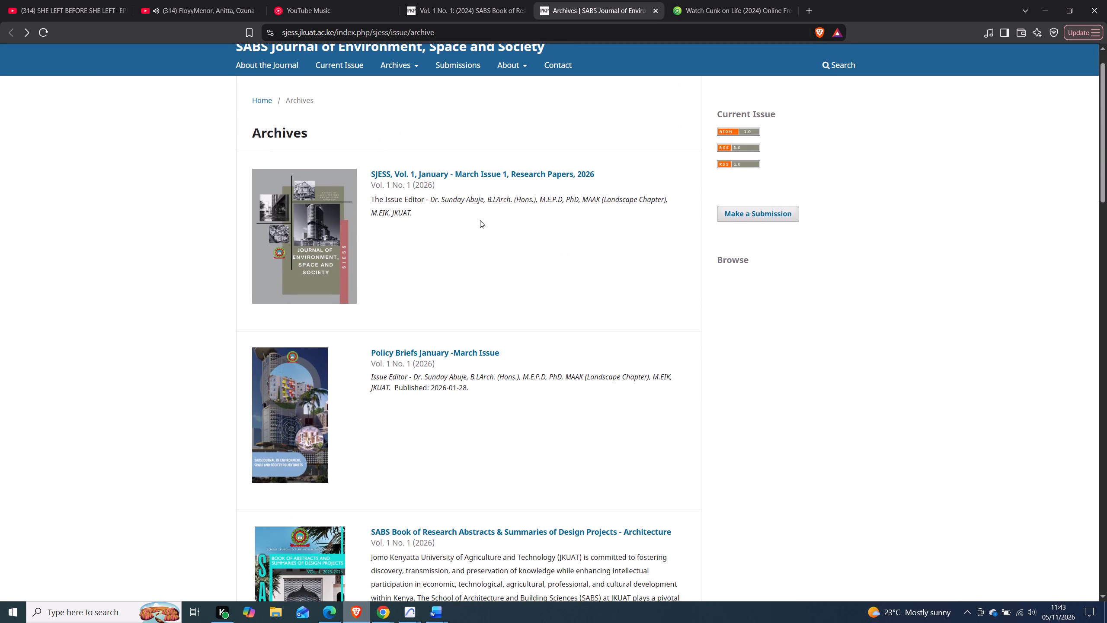
{"action": "scroll", "coordinate": [480, 220], "scroll_direction": "up", "scroll_amount": 1}
{"action": "scroll", "coordinate": [480, 220], "scroll_direction": "down", "scroll_amount": 10}
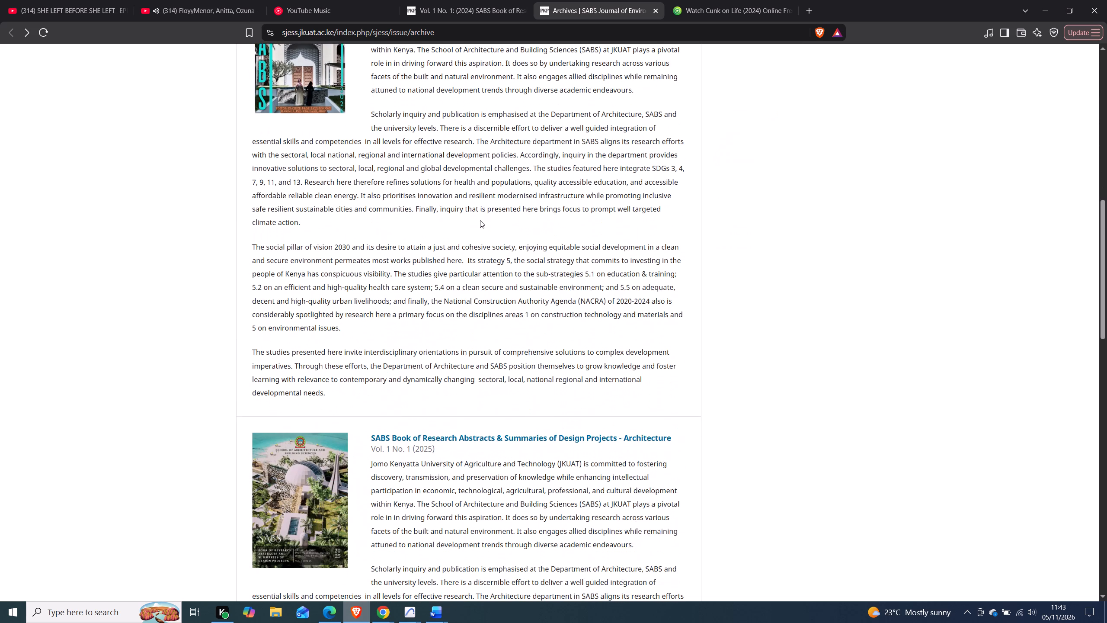
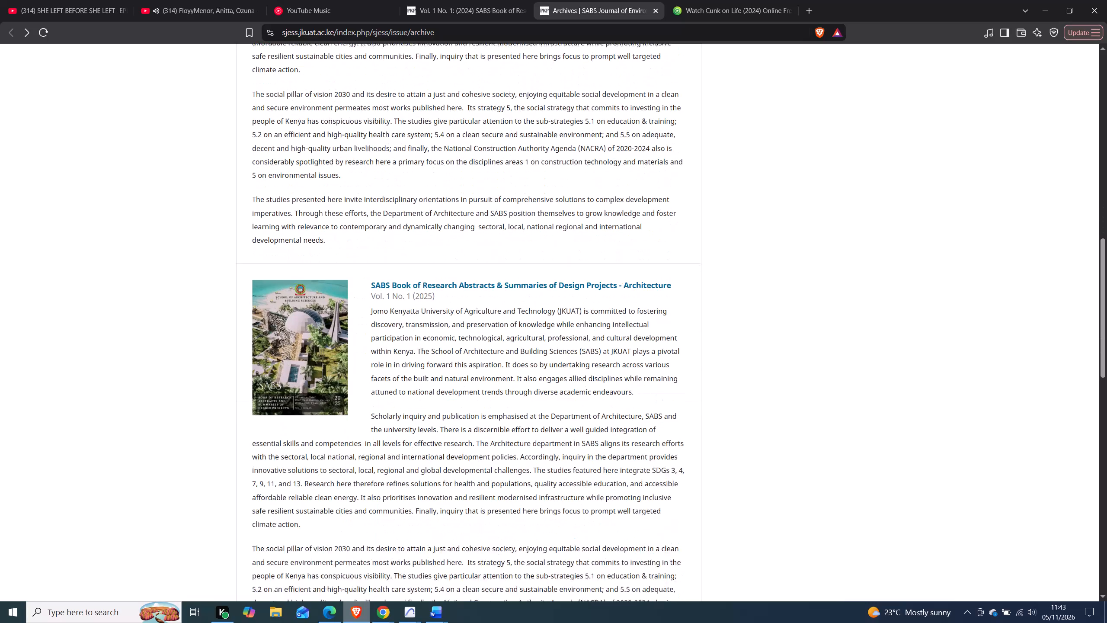
Open the 2026 issue of SABS Book of Research Abstracts & Summaries of Design Projects - Architecture from the journal archives.
{"action": "scroll", "coordinate": [505, 288], "scroll_direction": "down", "scroll_amount": 2}
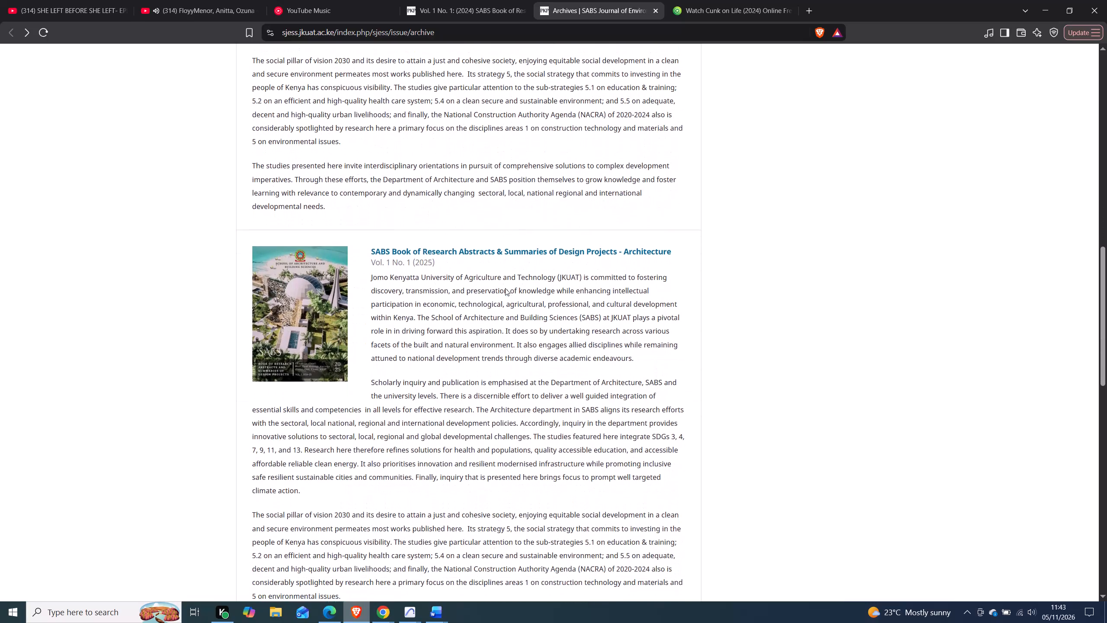
{"action": "scroll", "coordinate": [505, 288], "scroll_direction": "down", "scroll_amount": 9}
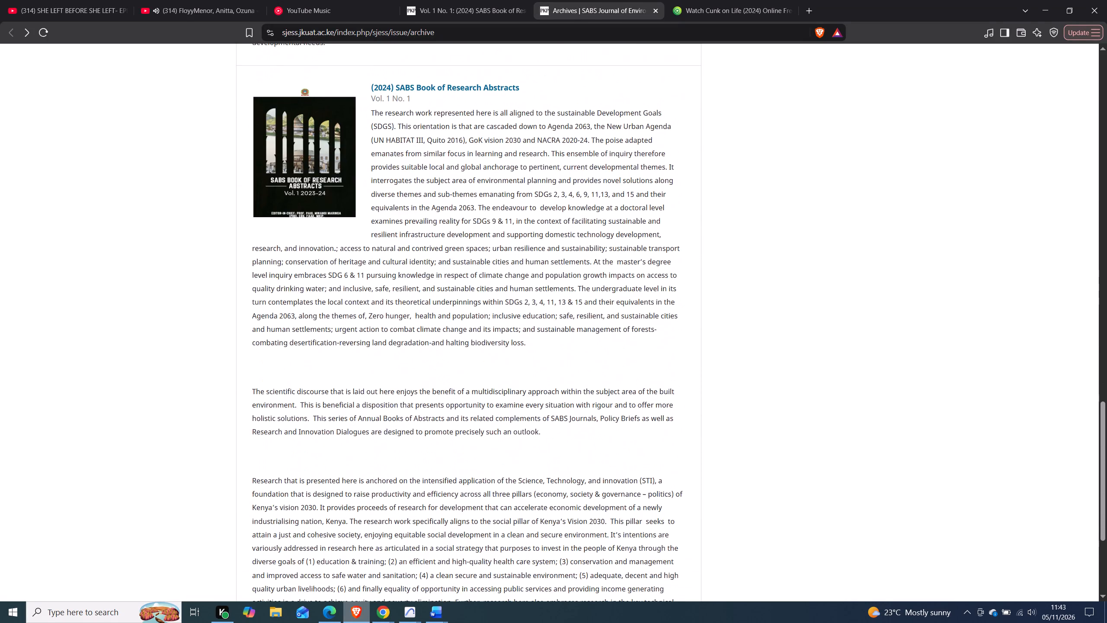
{"action": "scroll", "coordinate": [505, 288], "scroll_direction": "up", "scroll_amount": 15}
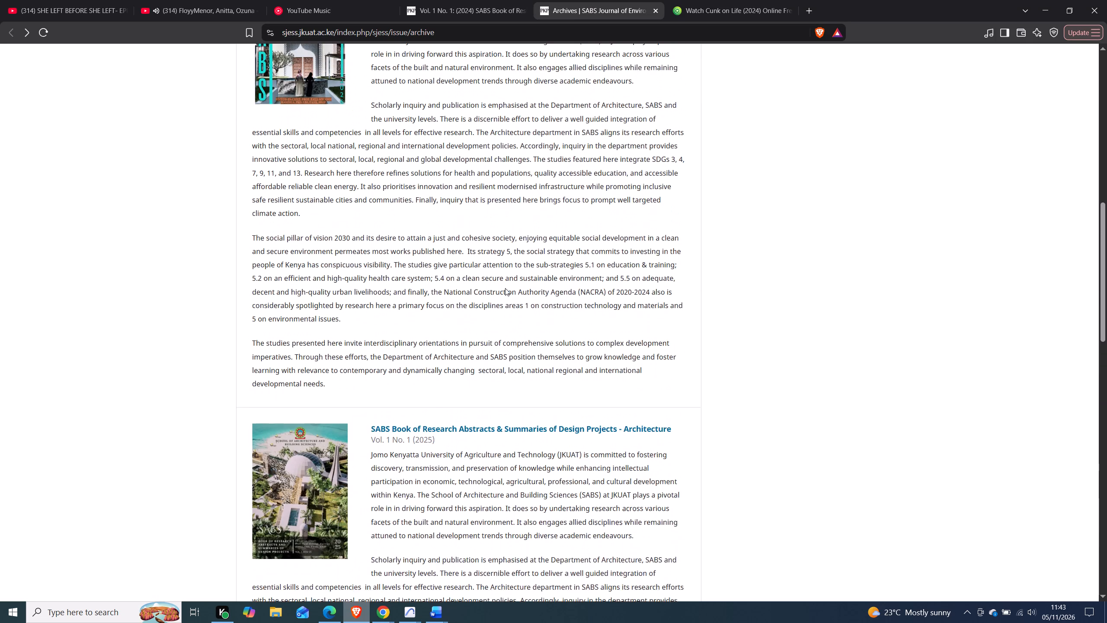
{"action": "scroll", "coordinate": [505, 288], "scroll_direction": "up", "scroll_amount": 7}
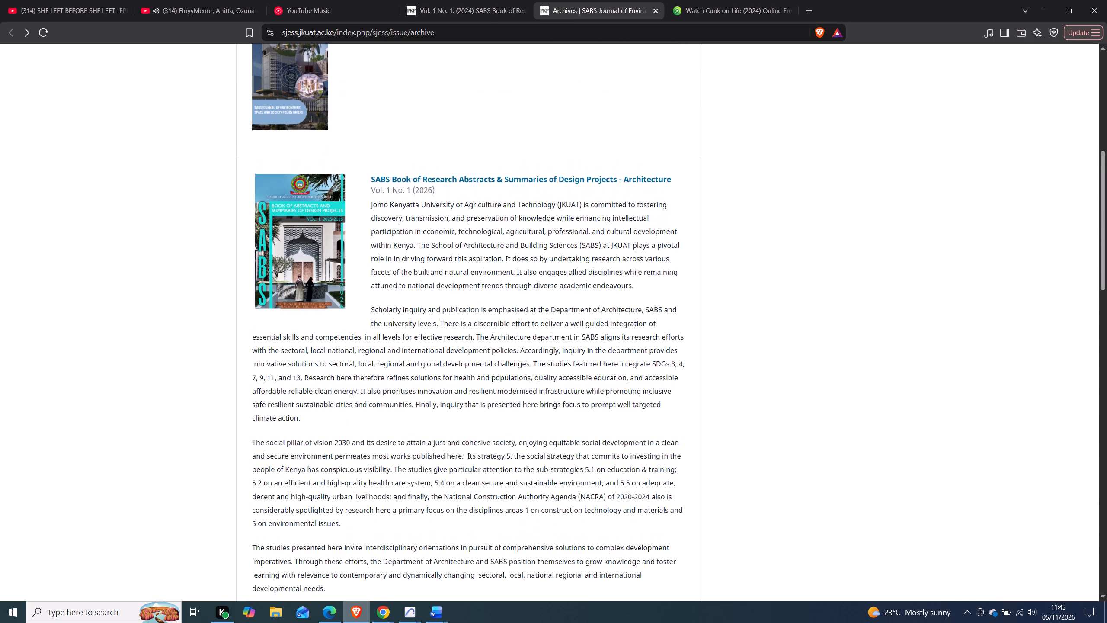
{"action": "left_click", "coordinate": [523, 177]}
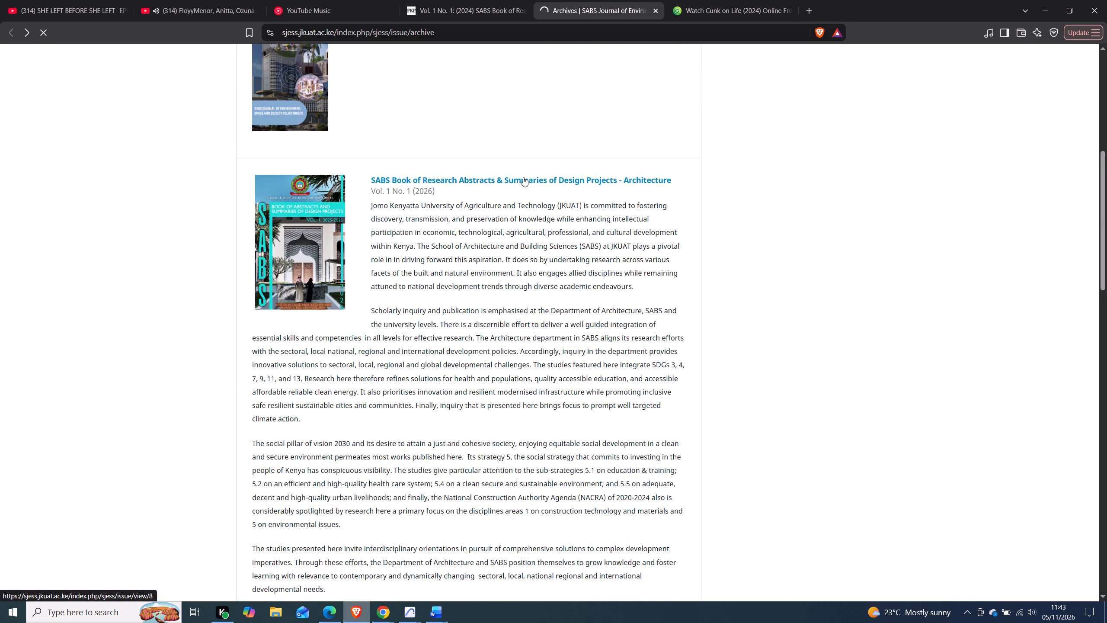
Look through the 2026 issue's article titles in every SDG section, from SDG 03 to SDG 13, for relevant research.
{"action": "scroll", "coordinate": [479, 315], "scroll_direction": "down", "scroll_amount": 5}
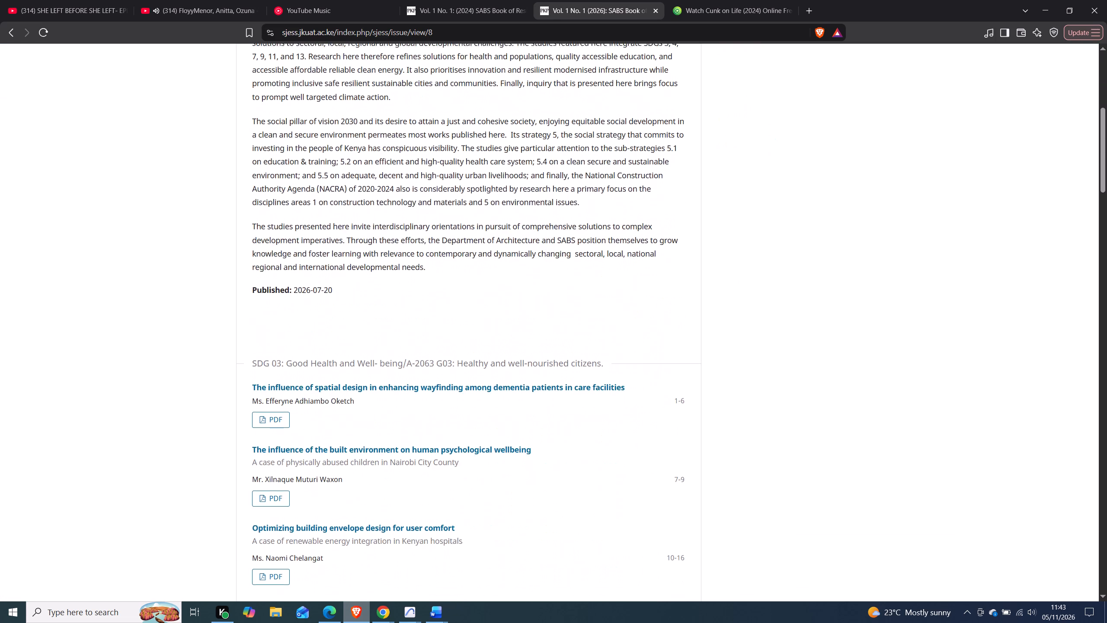
{"action": "scroll", "coordinate": [479, 315], "scroll_direction": "down", "scroll_amount": 5}
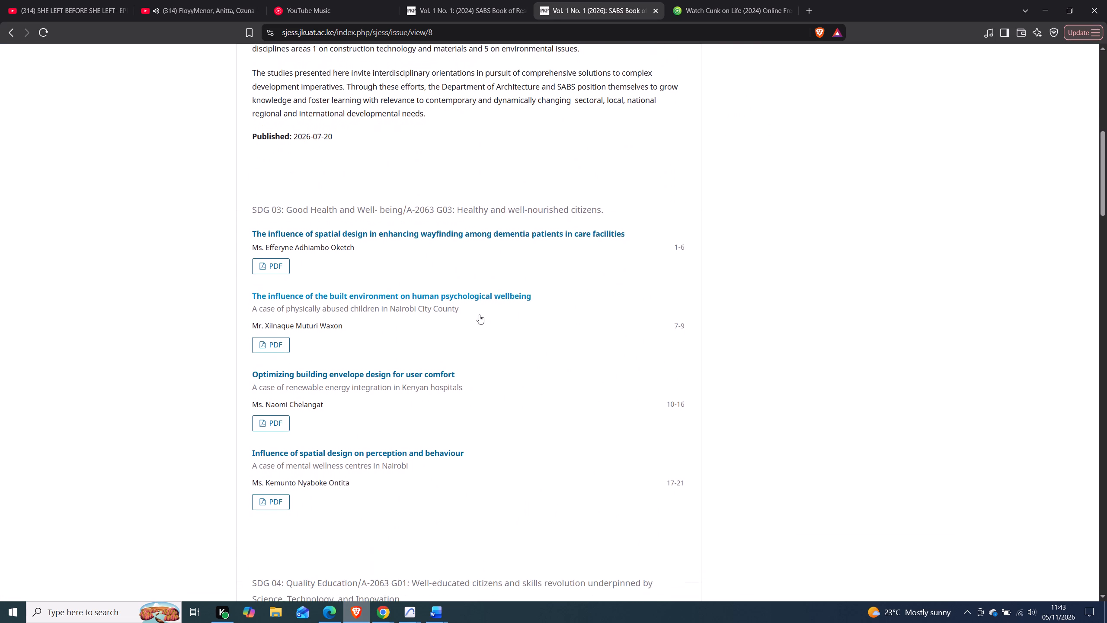
{"action": "scroll", "coordinate": [479, 315], "scroll_direction": "down", "scroll_amount": 2}
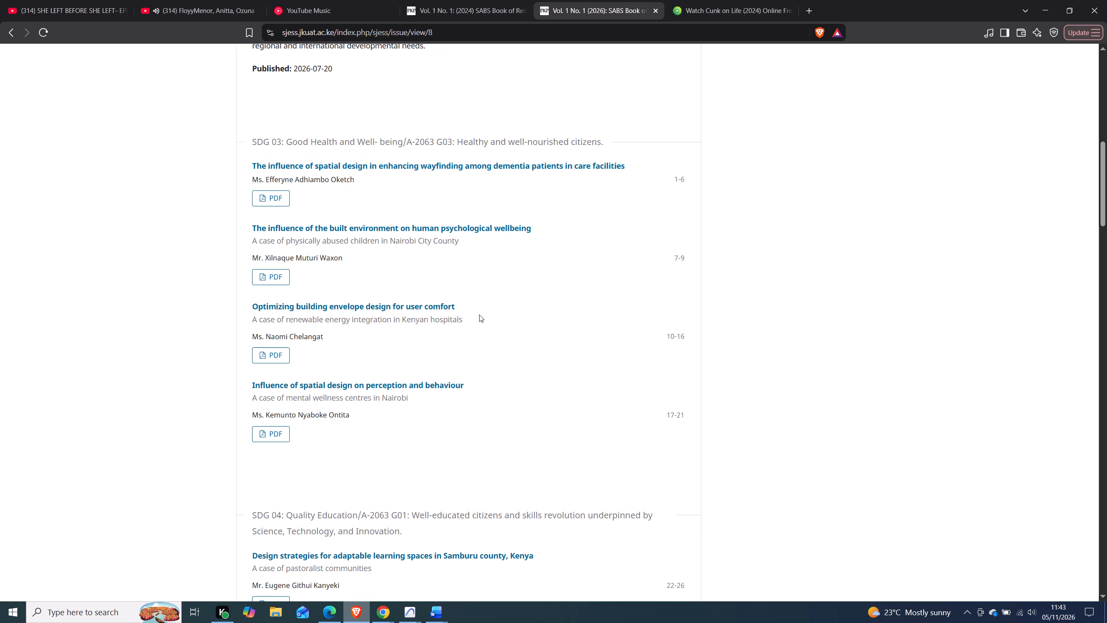
{"action": "scroll", "coordinate": [479, 315], "scroll_direction": "down", "scroll_amount": 4}
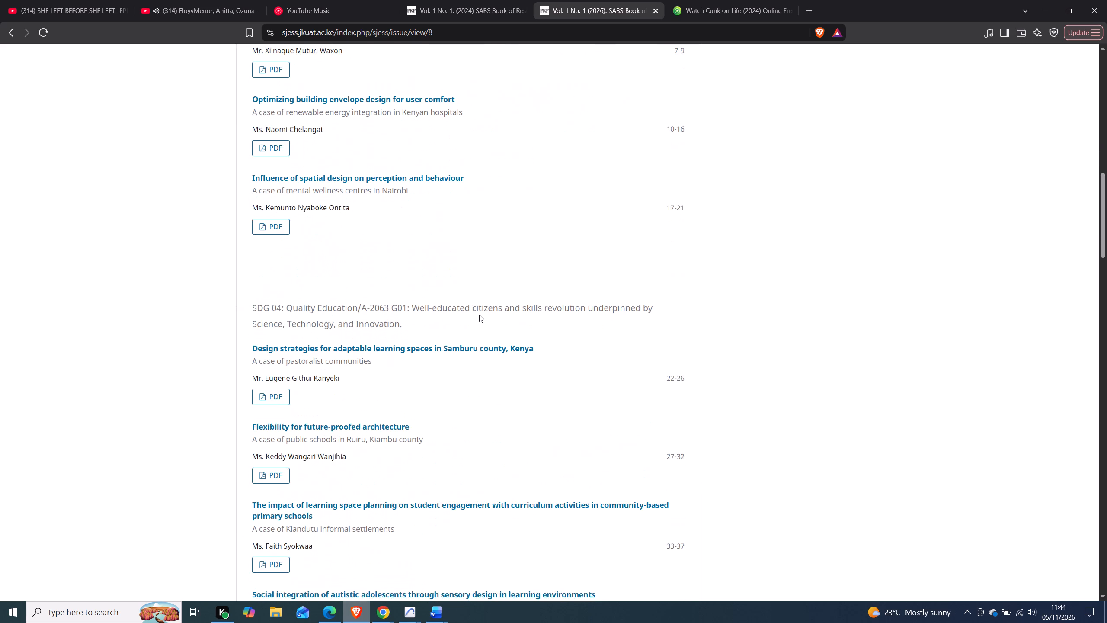
{"action": "scroll", "coordinate": [479, 315], "scroll_direction": "down", "scroll_amount": 3}
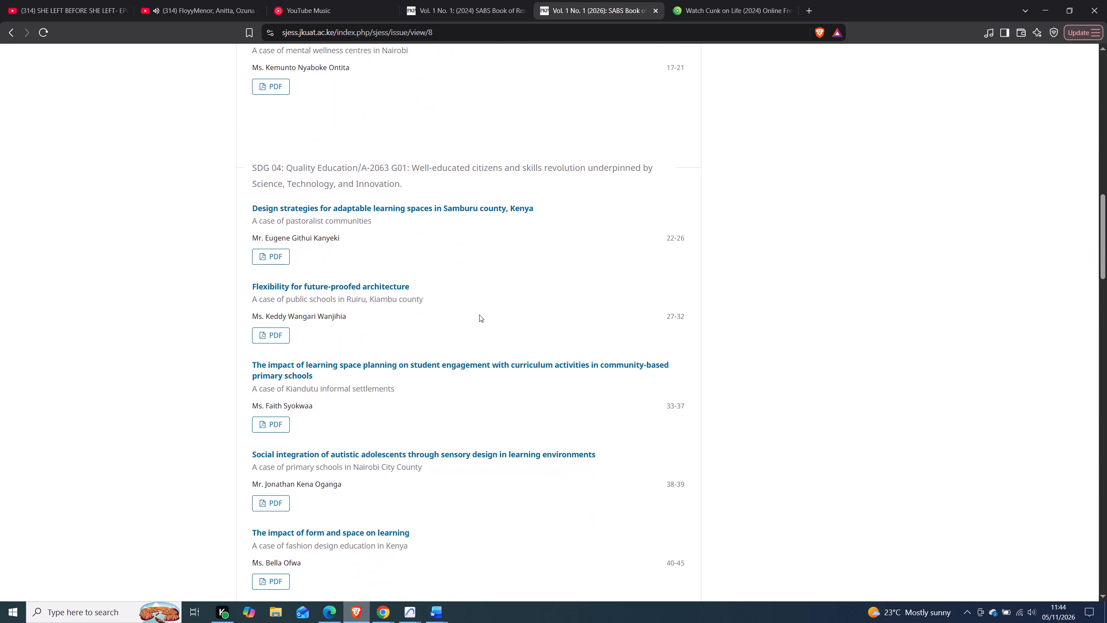
{"action": "scroll", "coordinate": [479, 315], "scroll_direction": "down", "scroll_amount": 2}
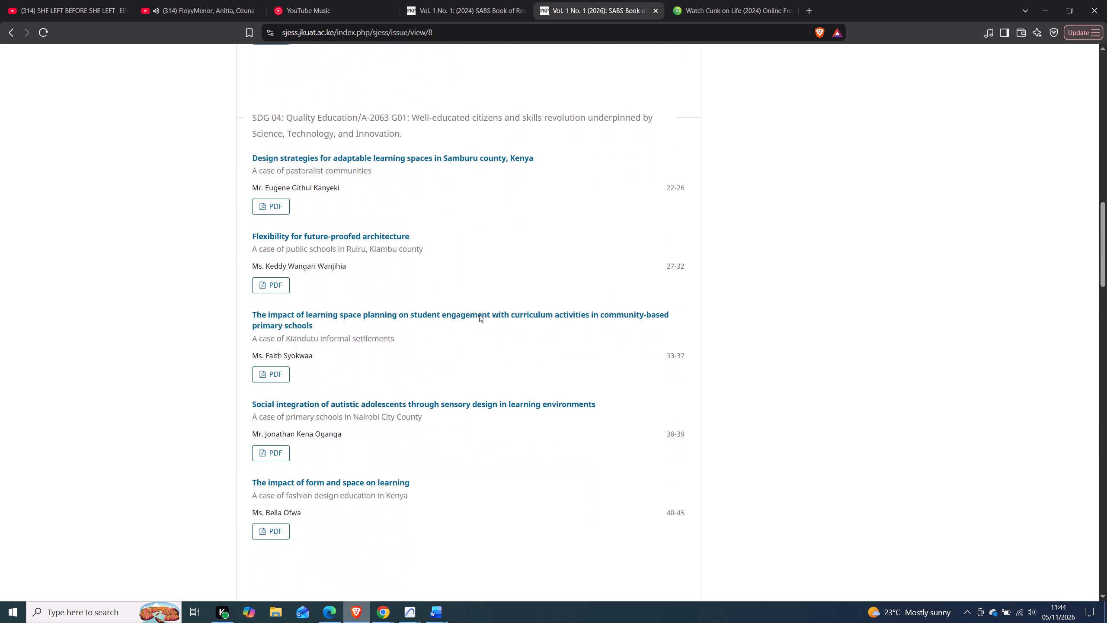
{"action": "scroll", "coordinate": [479, 315], "scroll_direction": "down", "scroll_amount": 1}
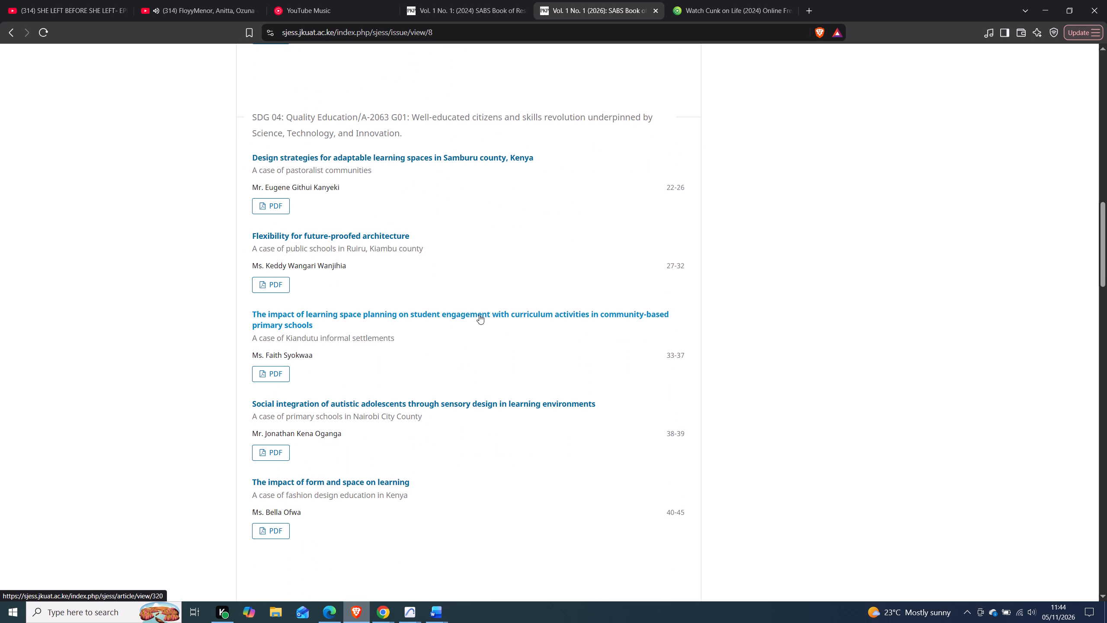
{"action": "scroll", "coordinate": [479, 315], "scroll_direction": "down", "scroll_amount": 3}
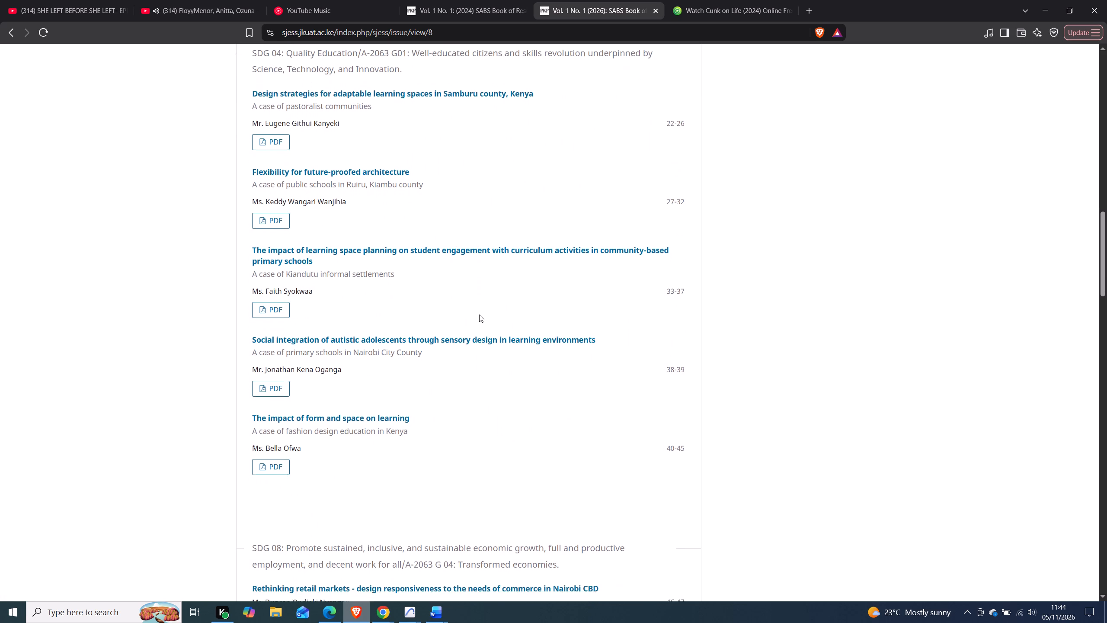
{"action": "scroll", "coordinate": [479, 315], "scroll_direction": "down", "scroll_amount": 7}
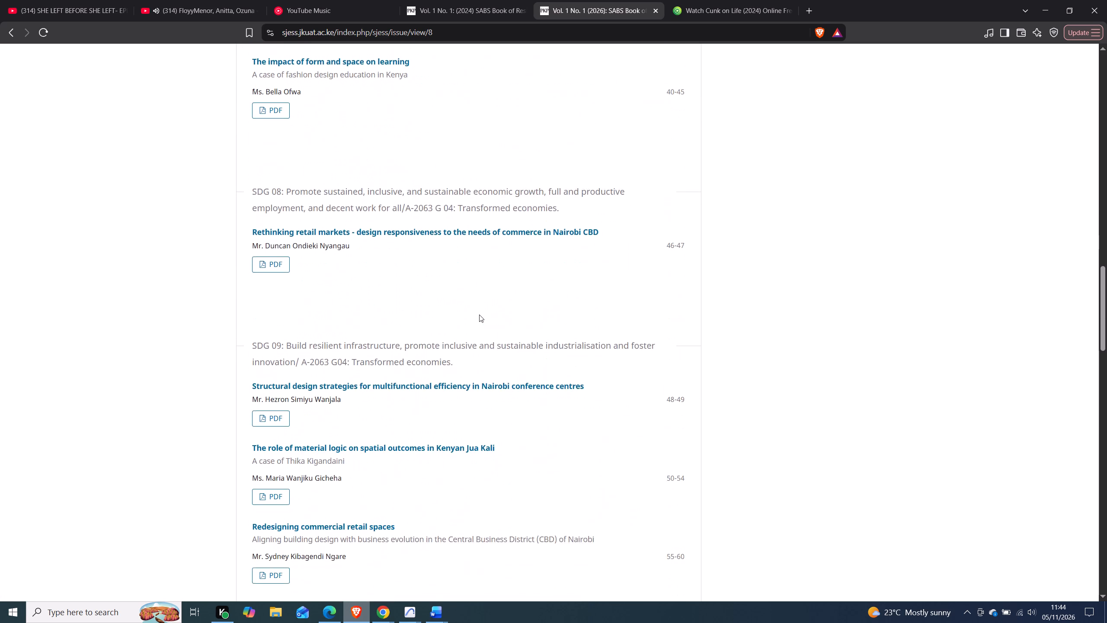
{"action": "scroll", "coordinate": [479, 315], "scroll_direction": "down", "scroll_amount": 5}
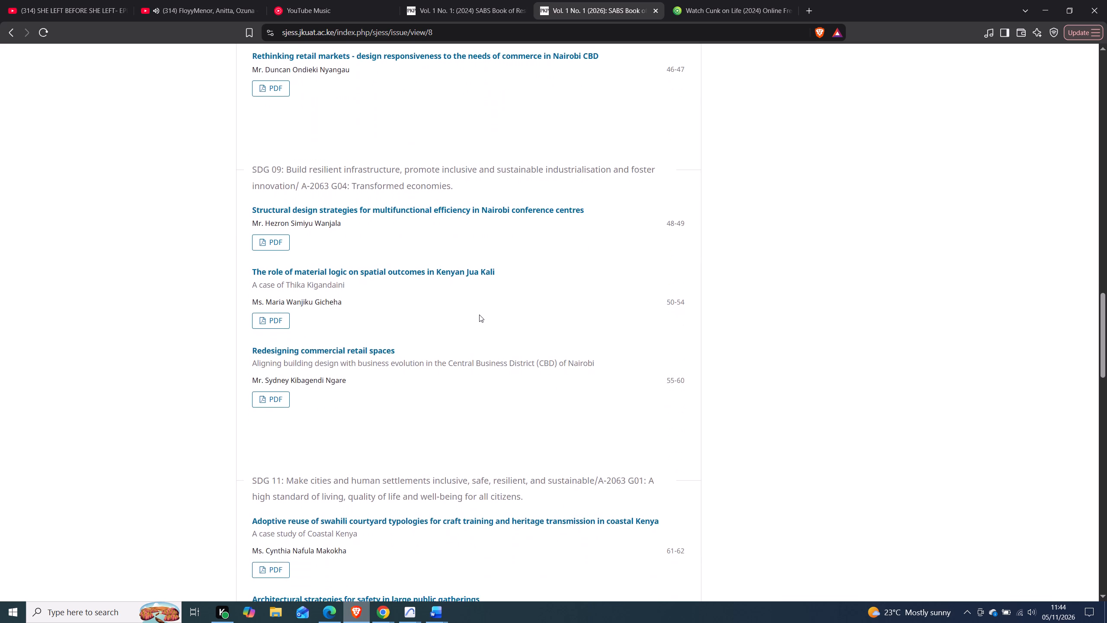
{"action": "scroll", "coordinate": [479, 315], "scroll_direction": "down", "scroll_amount": 5}
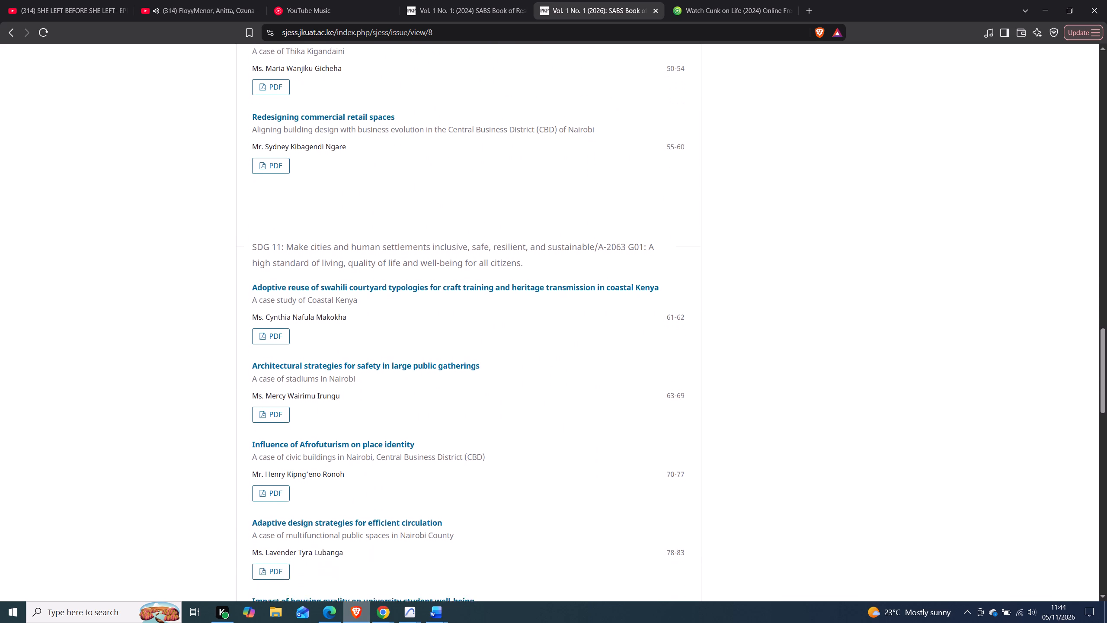
{"action": "scroll", "coordinate": [479, 315], "scroll_direction": "down", "scroll_amount": 4}
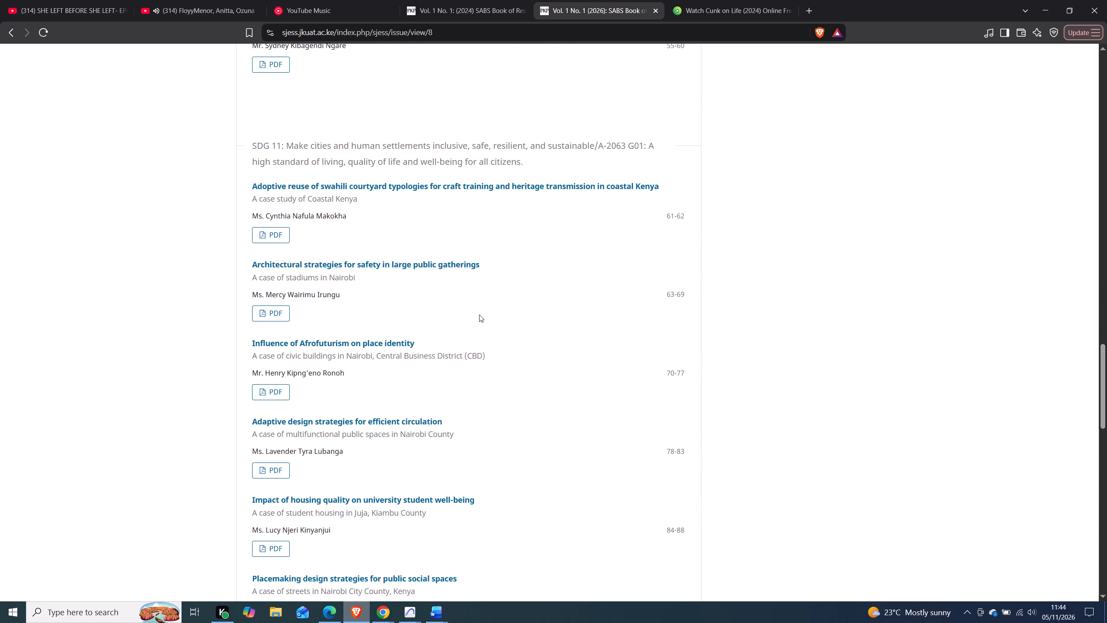
{"action": "scroll", "coordinate": [479, 315], "scroll_direction": "down", "scroll_amount": 3}
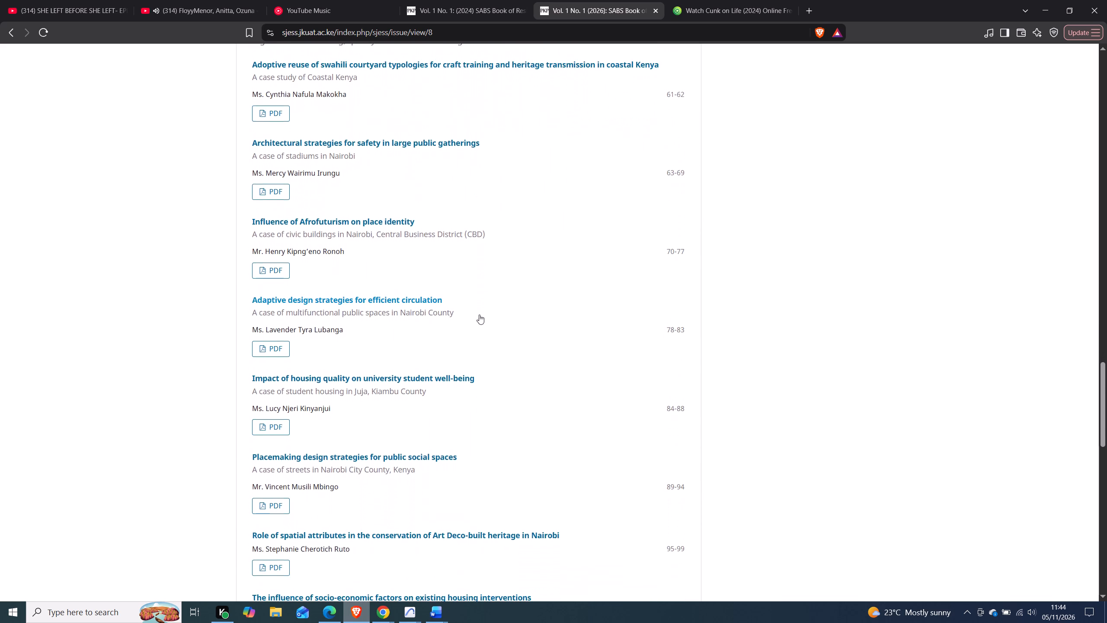
{"action": "scroll", "coordinate": [479, 315], "scroll_direction": "down", "scroll_amount": 2}
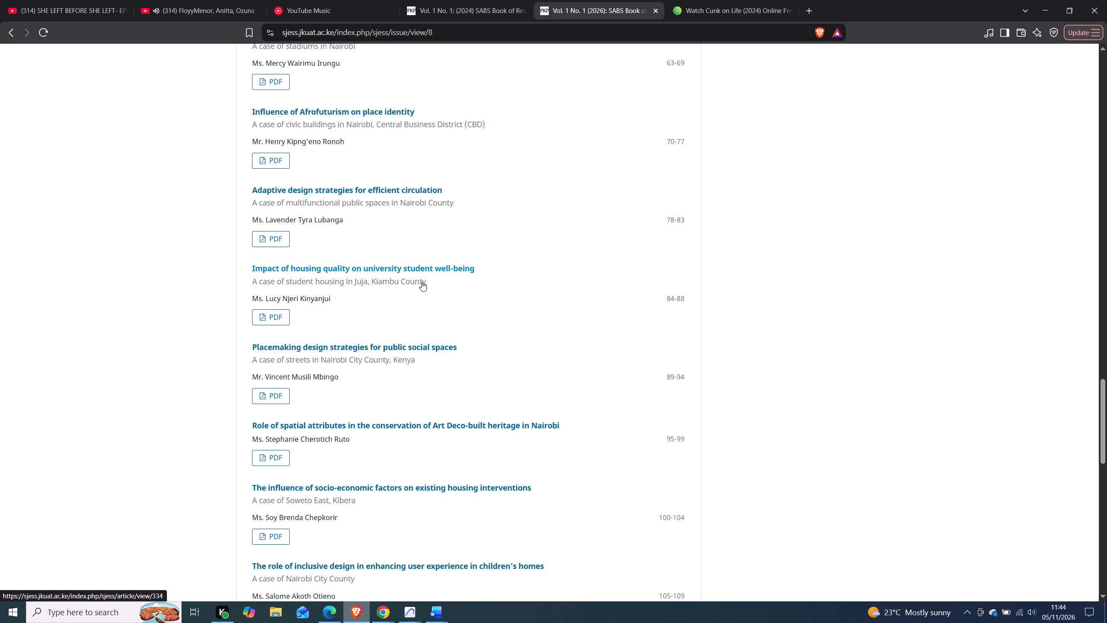
{"action": "scroll", "coordinate": [422, 282], "scroll_direction": "down", "scroll_amount": 1}
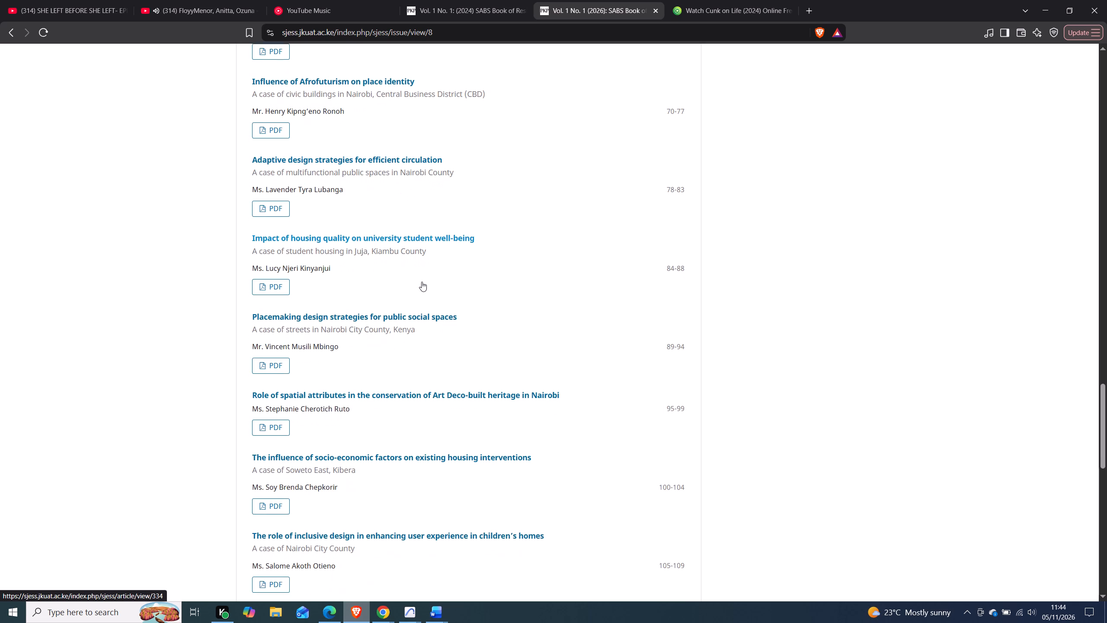
{"action": "scroll", "coordinate": [422, 282], "scroll_direction": "down", "scroll_amount": 3}
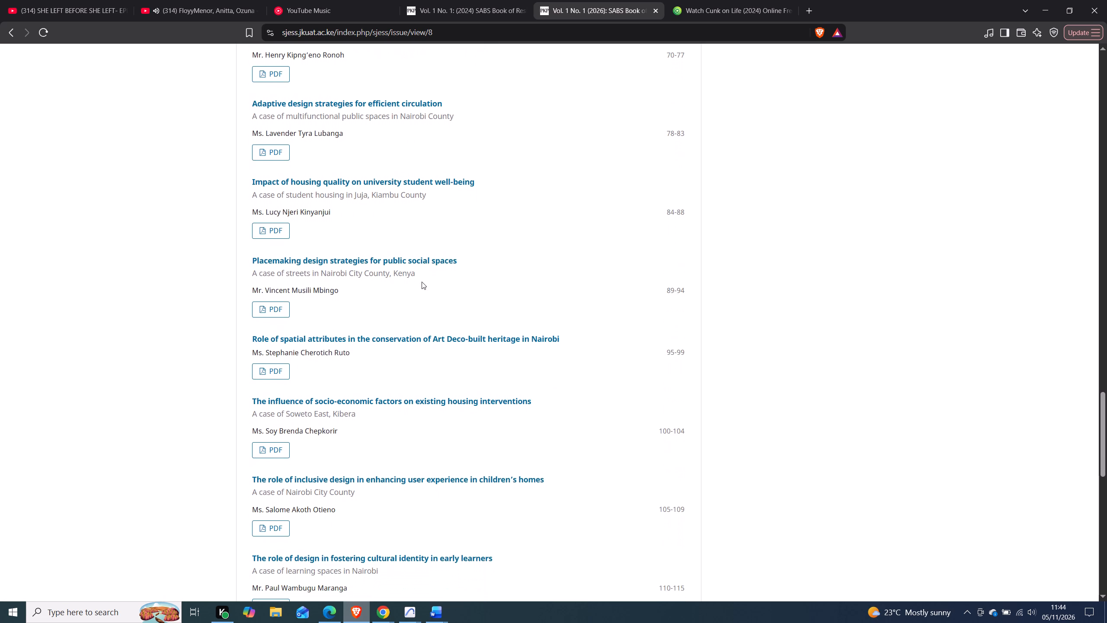
{"action": "scroll", "coordinate": [422, 282], "scroll_direction": "down", "scroll_amount": 1}
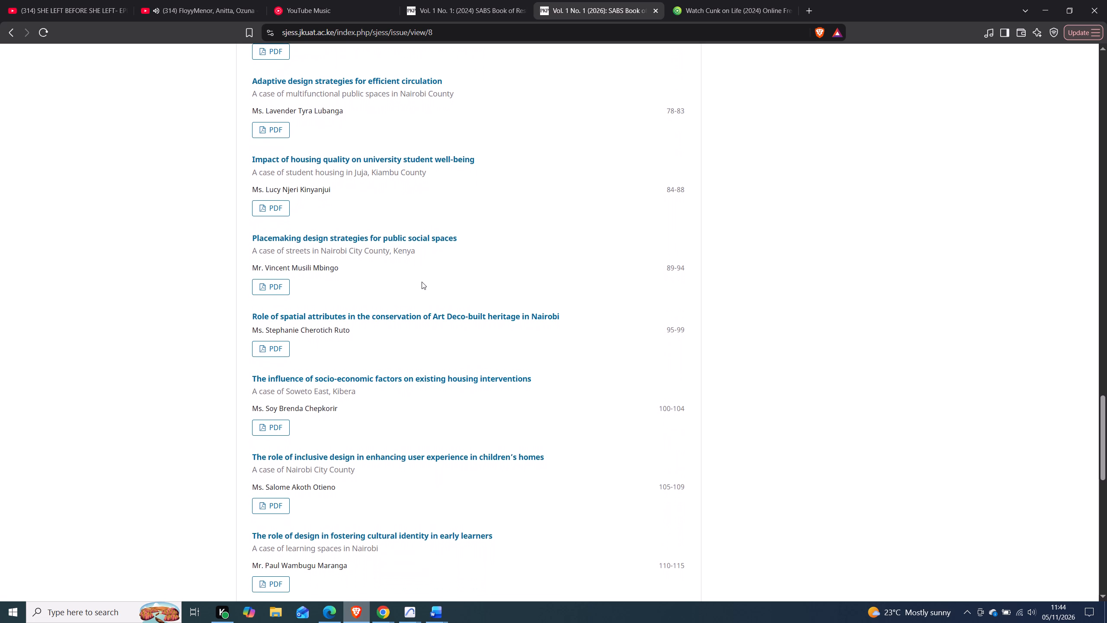
{"action": "scroll", "coordinate": [422, 282], "scroll_direction": "down", "scroll_amount": 2}
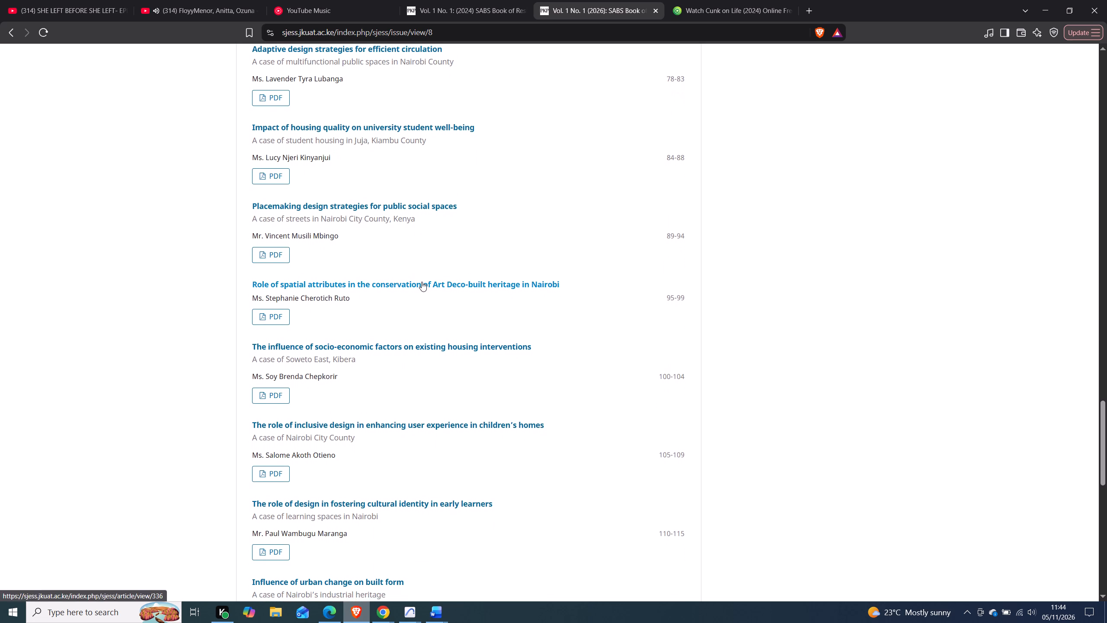
{"action": "scroll", "coordinate": [422, 282], "scroll_direction": "down", "scroll_amount": 4}
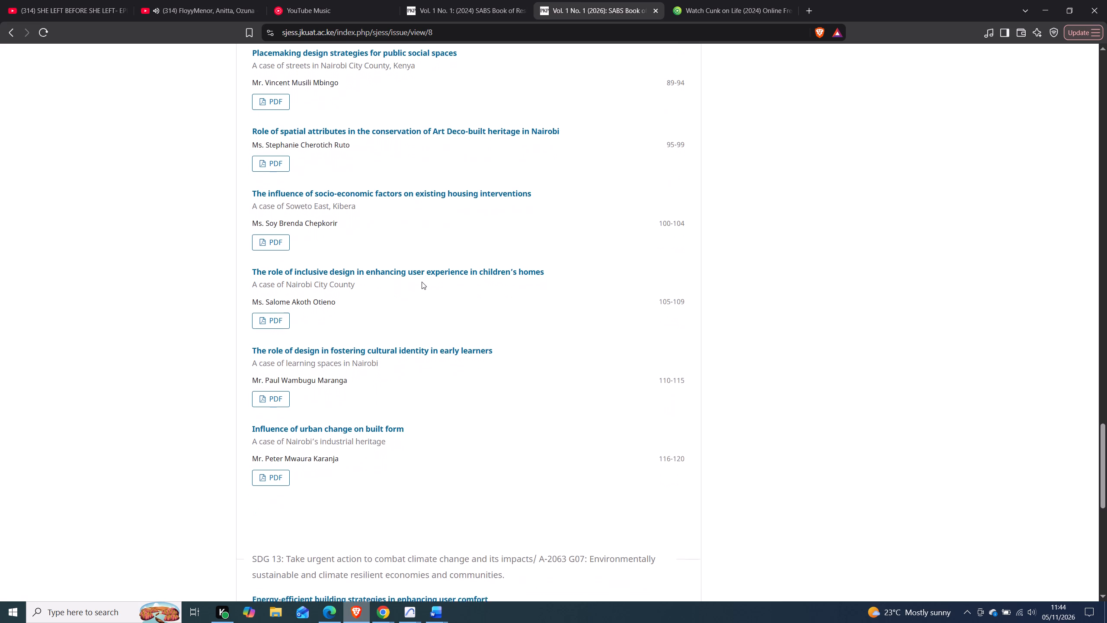
{"action": "scroll", "coordinate": [422, 282], "scroll_direction": "down", "scroll_amount": 5}
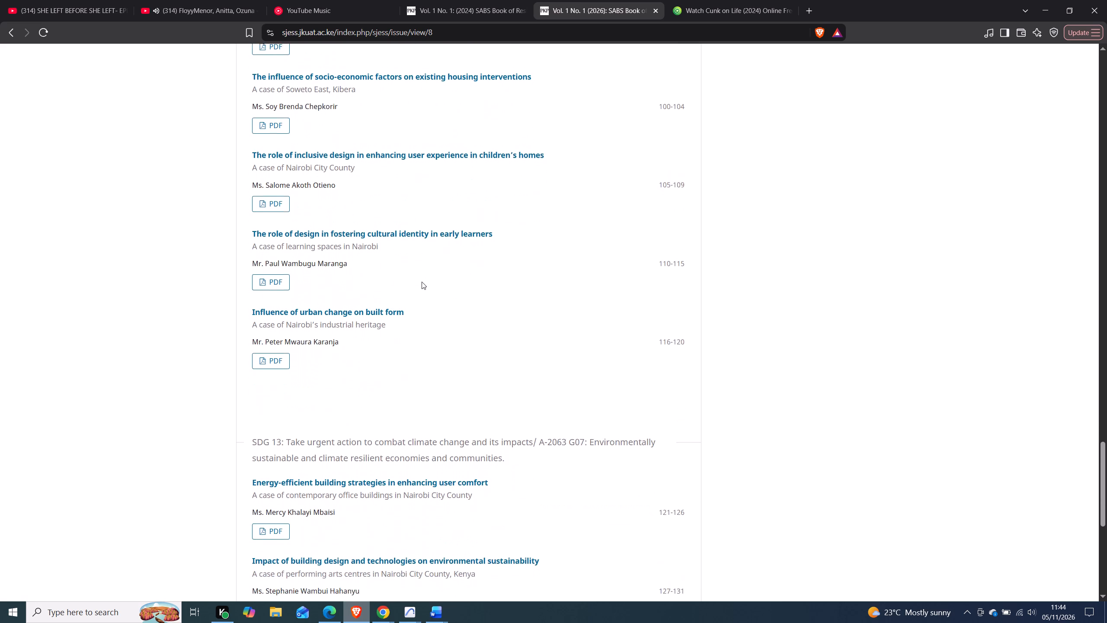
{"action": "scroll", "coordinate": [422, 282], "scroll_direction": "down", "scroll_amount": 5}
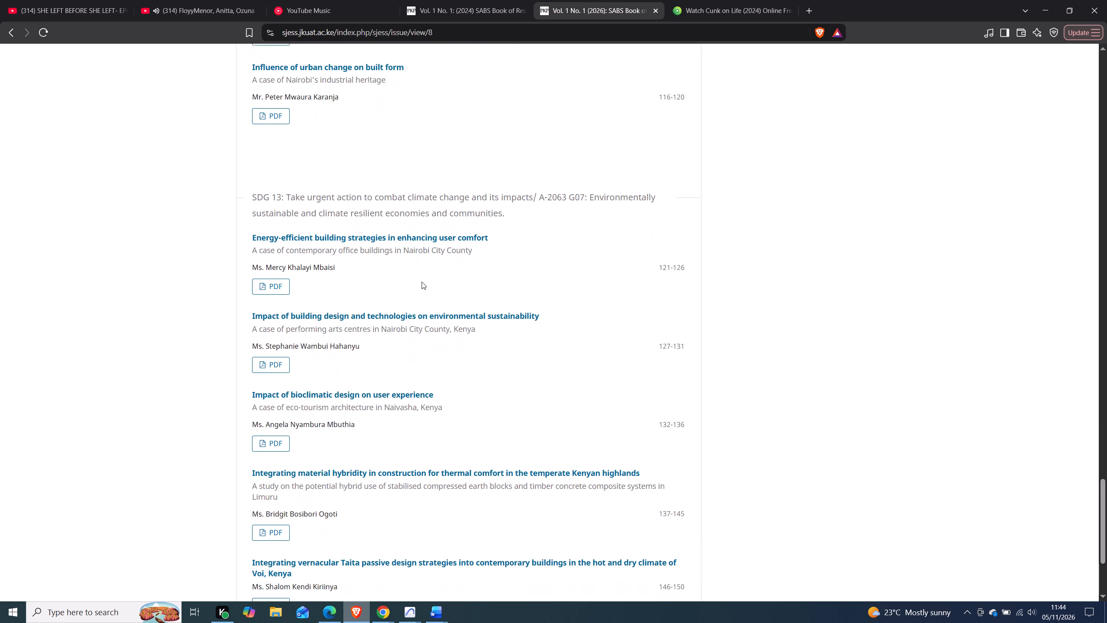
{"action": "scroll", "coordinate": [422, 282], "scroll_direction": "down", "scroll_amount": 4}
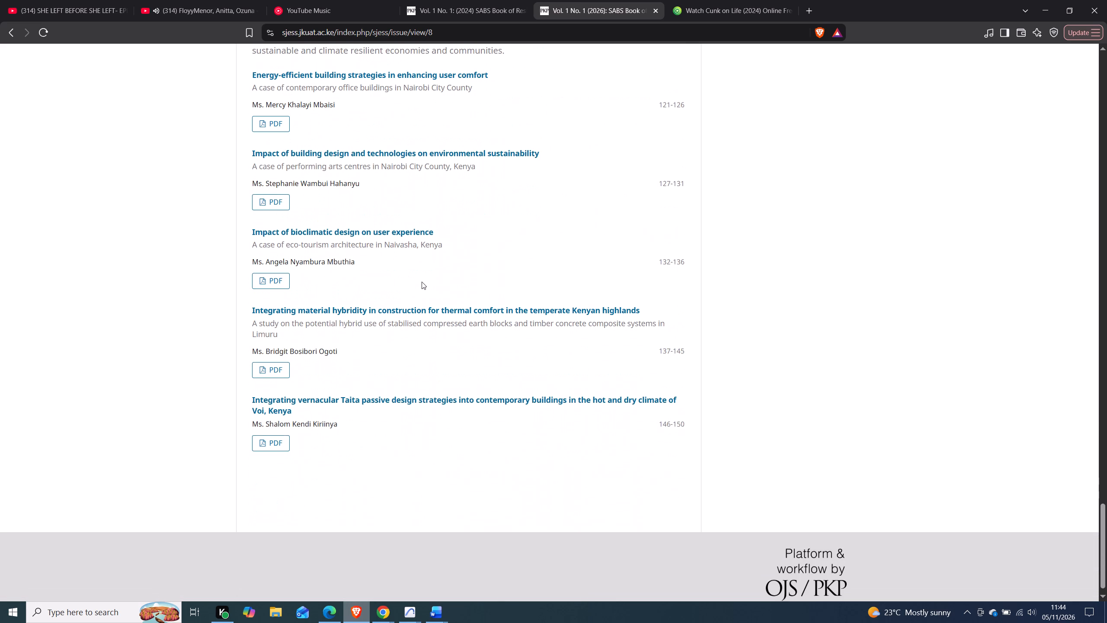
Open the SDG 11 article "Role of spatial attributes in the conservation of Art Deco-built heritage in Nairobi".
{"action": "scroll", "coordinate": [422, 282], "scroll_direction": "up", "scroll_amount": 8}
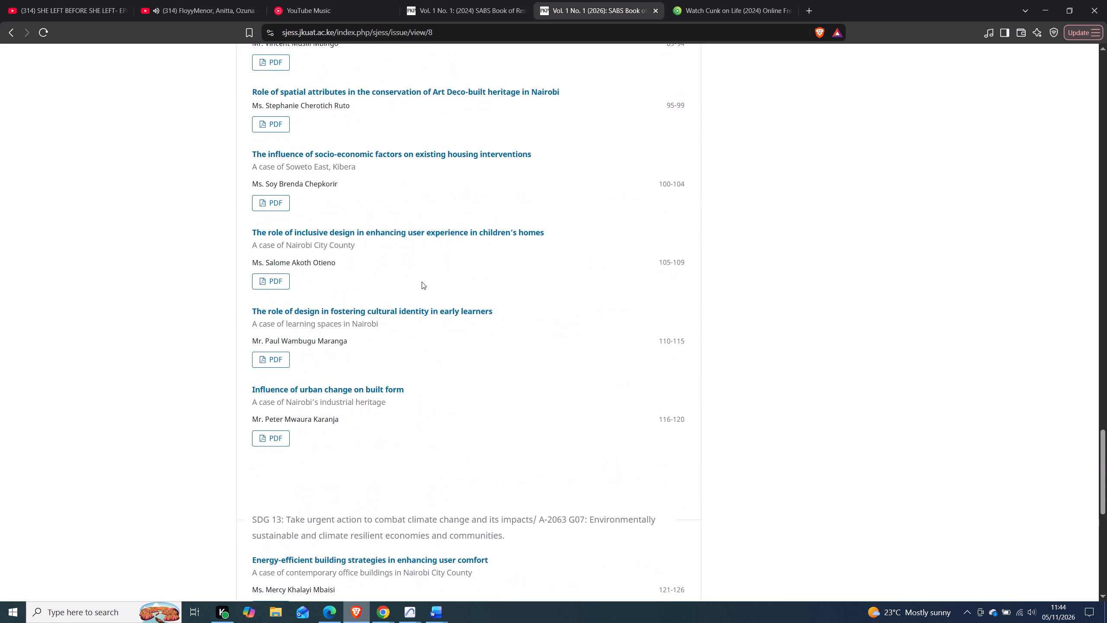
{"action": "scroll", "coordinate": [422, 282], "scroll_direction": "up", "scroll_amount": 5}
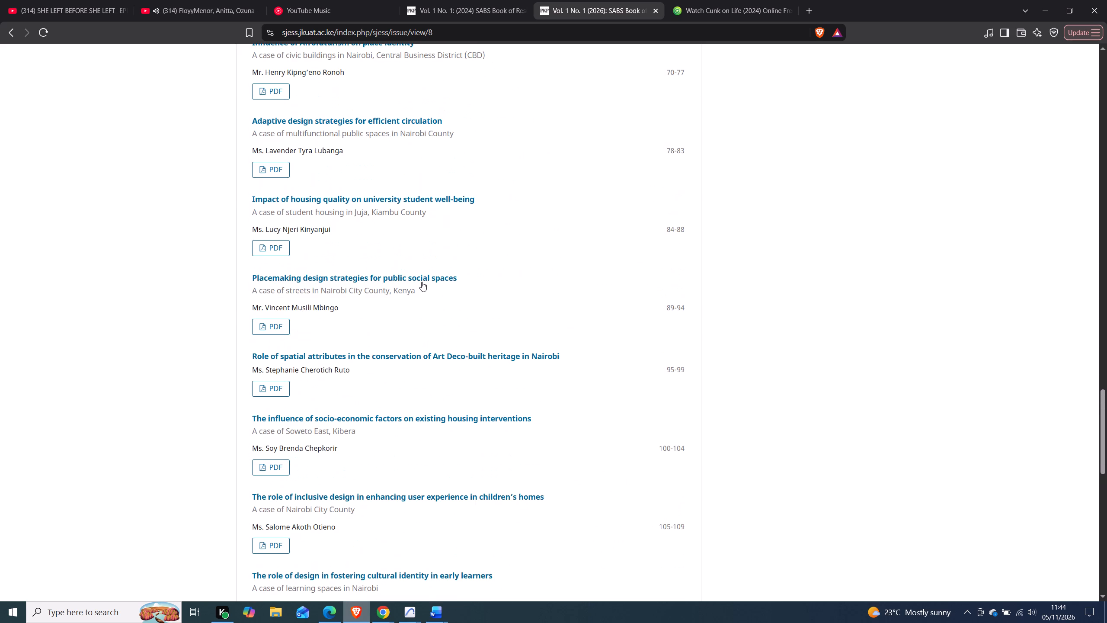
{"action": "scroll", "coordinate": [422, 282], "scroll_direction": "up", "scroll_amount": 1}
{"action": "left_click", "coordinate": [384, 356]}
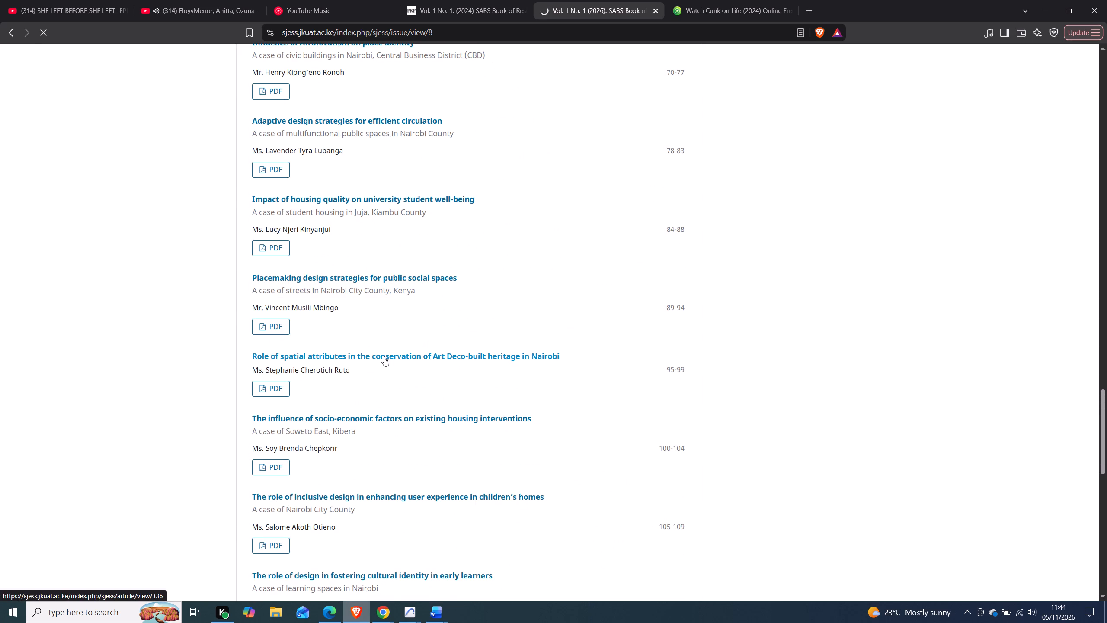
Review the Art Deco heritage article's abstract, author biography and similar articles, and return to the 2026 issue's article list.
{"action": "scroll", "coordinate": [384, 356], "scroll_direction": "down", "scroll_amount": 2}
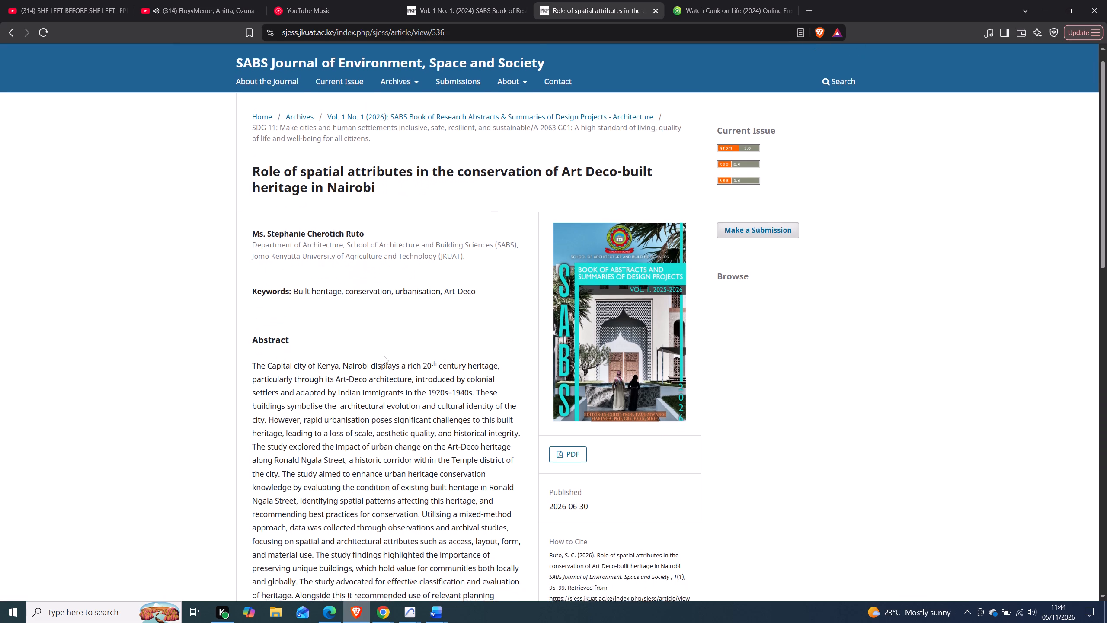
{"action": "scroll", "coordinate": [384, 356], "scroll_direction": "down", "scroll_amount": 9}
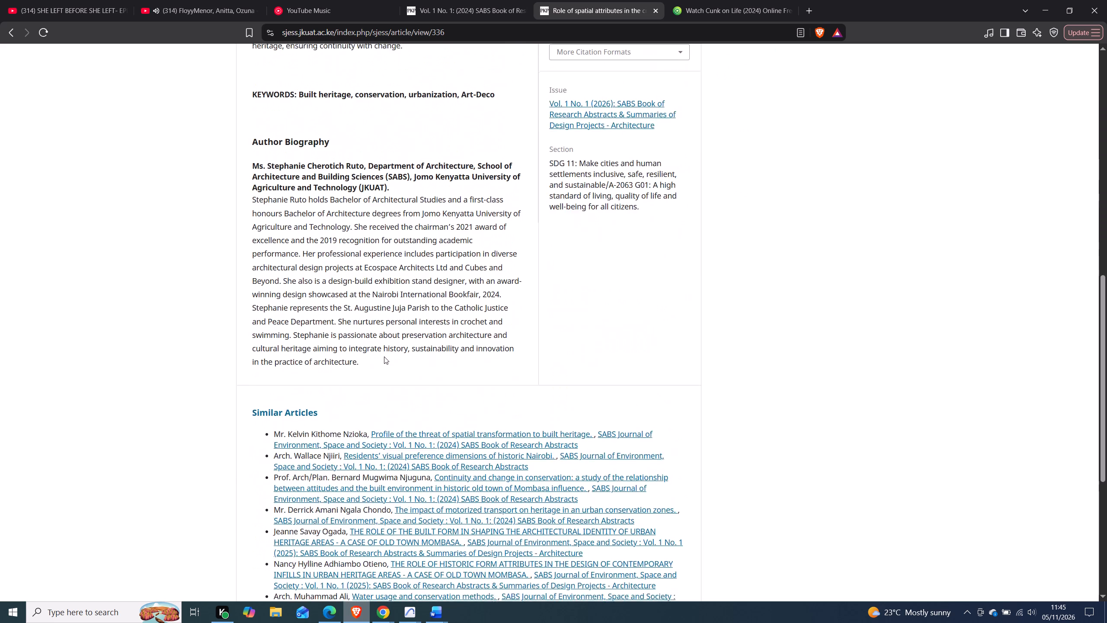
{"action": "scroll", "coordinate": [384, 356], "scroll_direction": "down", "scroll_amount": 3}
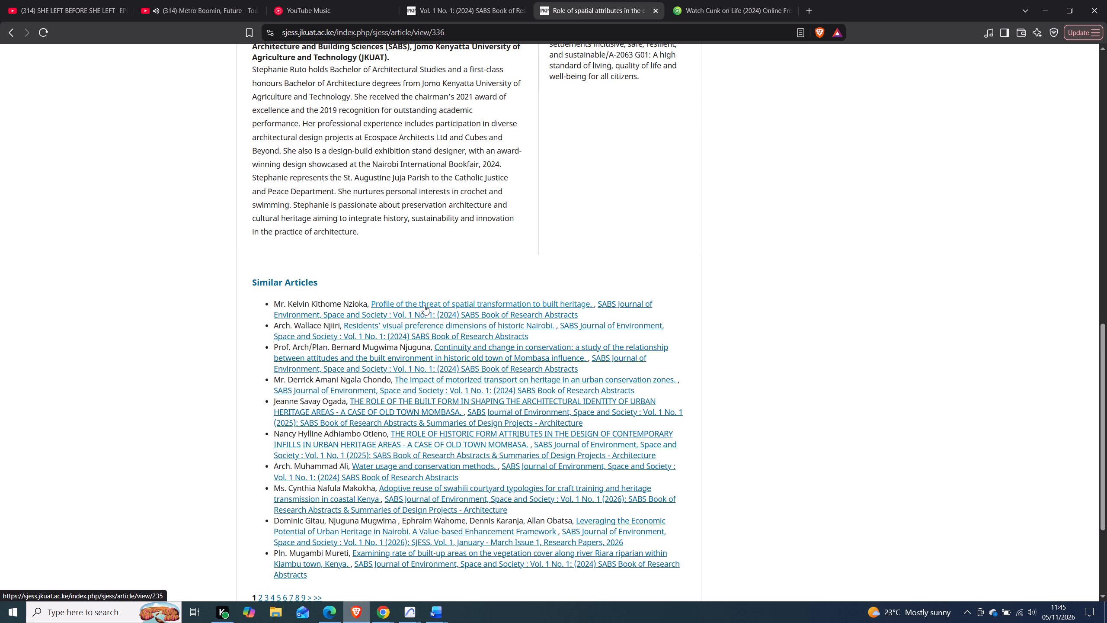
{"action": "scroll", "coordinate": [424, 305], "scroll_direction": "up", "scroll_amount": 10}
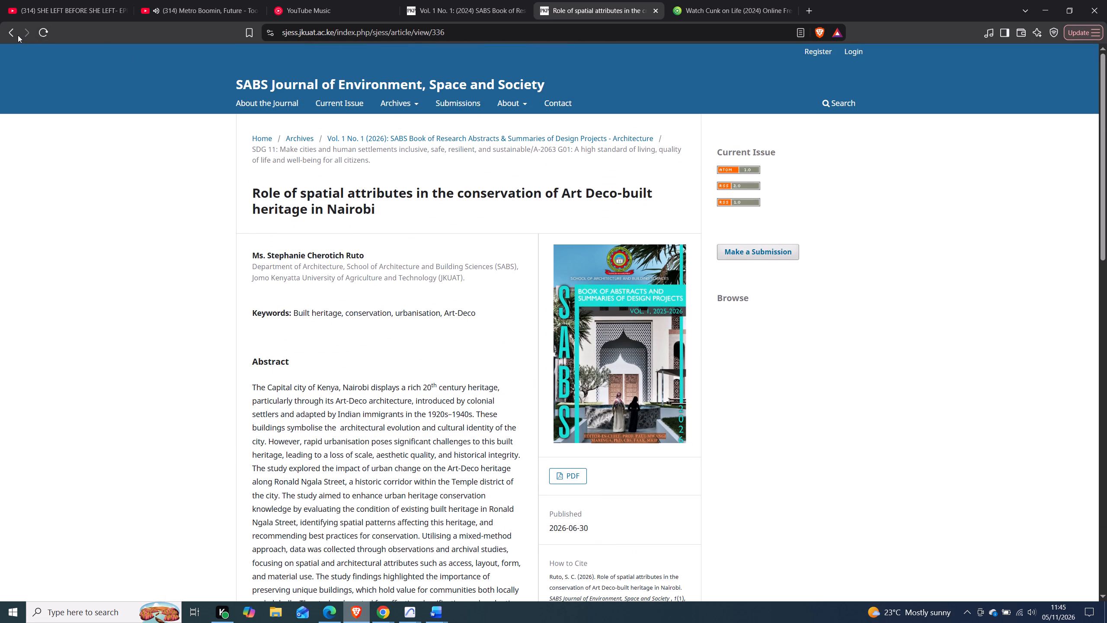
{"action": "left_click", "coordinate": [15, 35]}
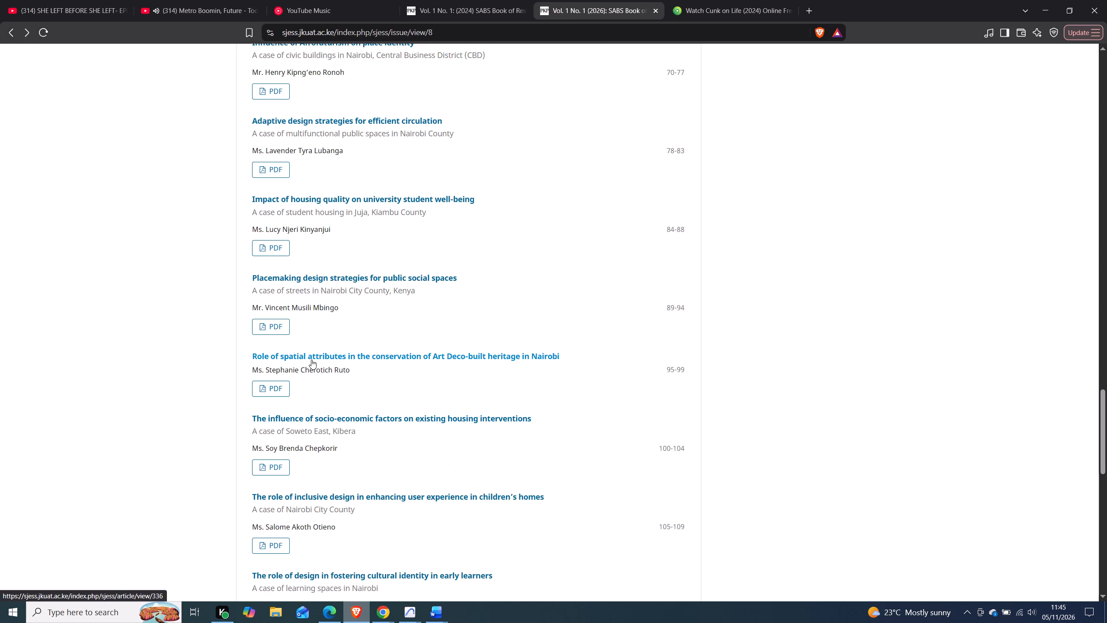
Open the PDF of the article "Role of spatial attributes in the conservation of Art Deco-built heritage in Nairobi".
{"action": "left_click", "coordinate": [282, 388]}
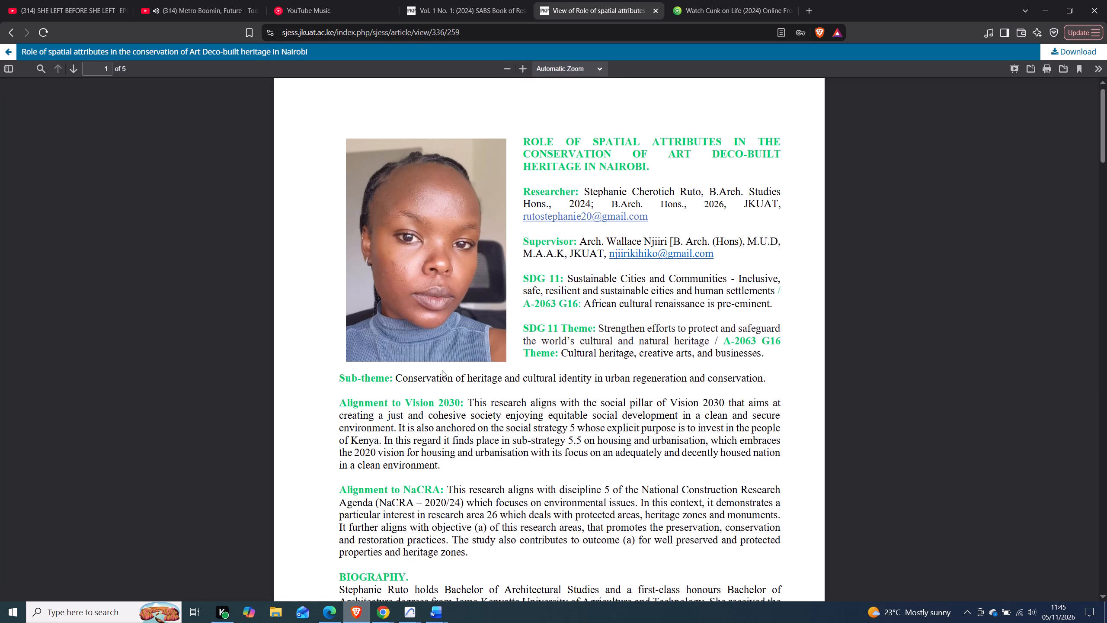
Read the Art Deco heritage PDF from its Vision 2030 and NaCRA alignment through the abstract, keywords and start of the design project description.
{"action": "scroll", "coordinate": [442, 370], "scroll_direction": "down", "scroll_amount": 3}
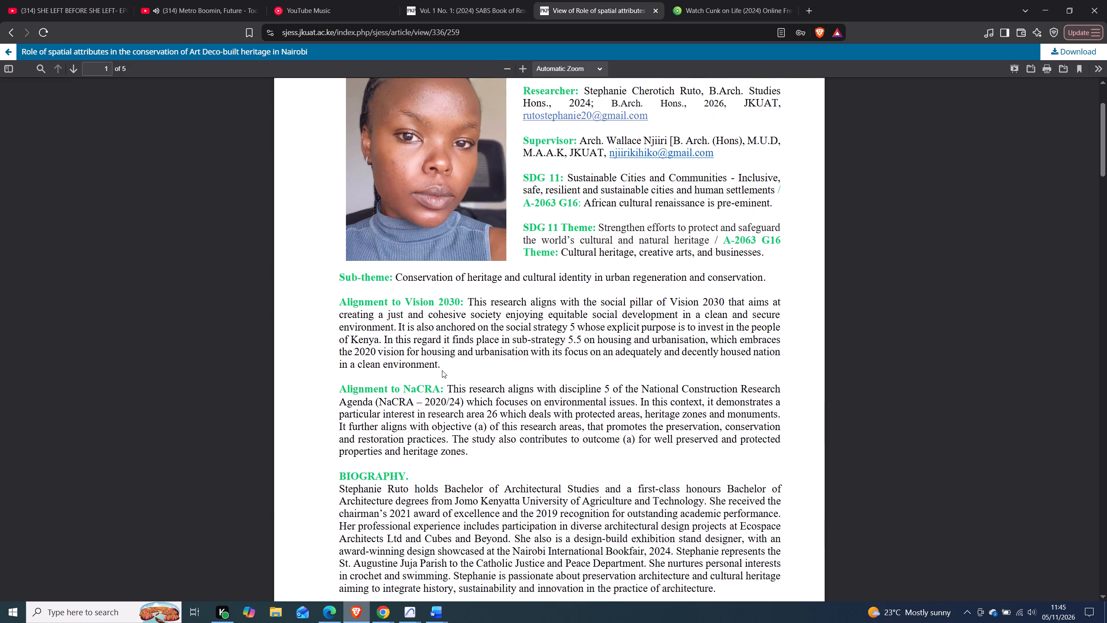
{"action": "scroll", "coordinate": [442, 370], "scroll_direction": "down", "scroll_amount": 2}
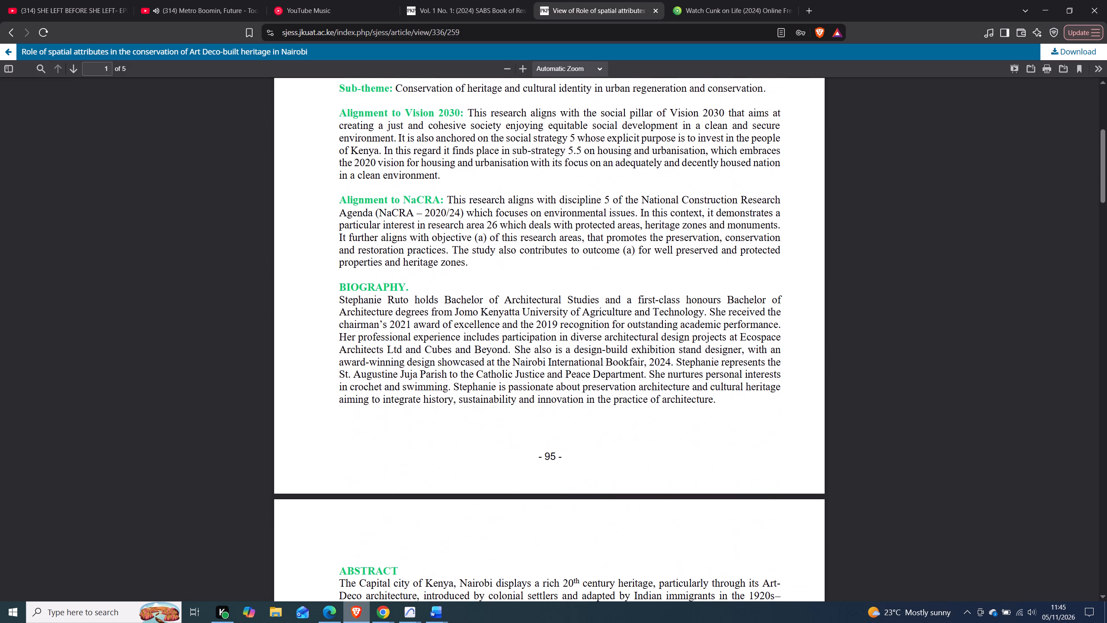
{"action": "scroll", "coordinate": [442, 370], "scroll_direction": "down", "scroll_amount": 6}
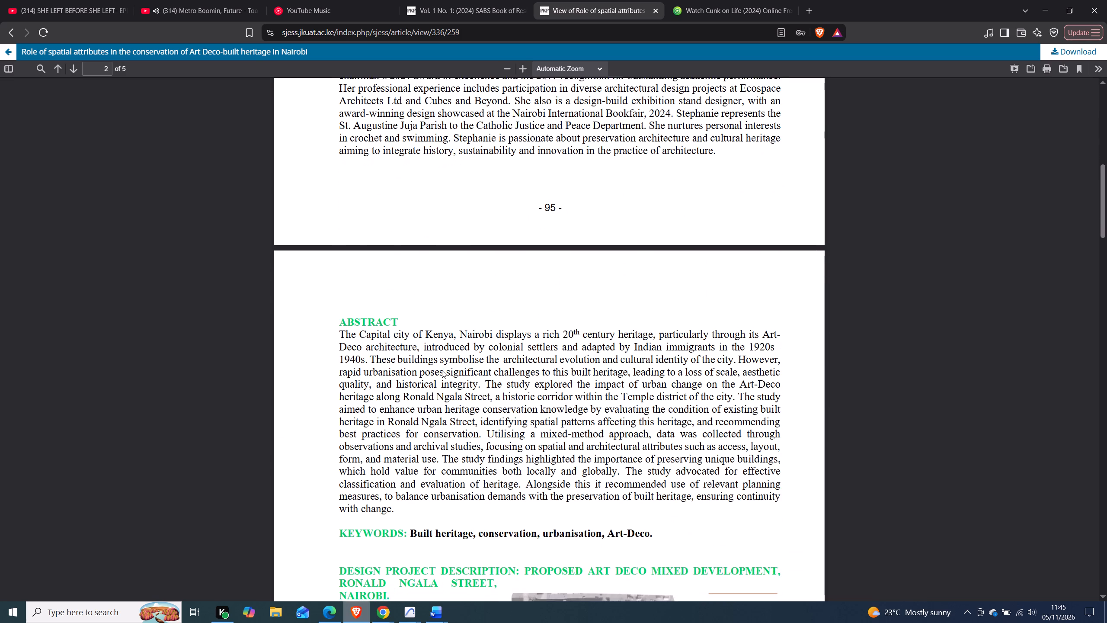
{"action": "scroll", "coordinate": [442, 370], "scroll_direction": "down", "scroll_amount": 1}
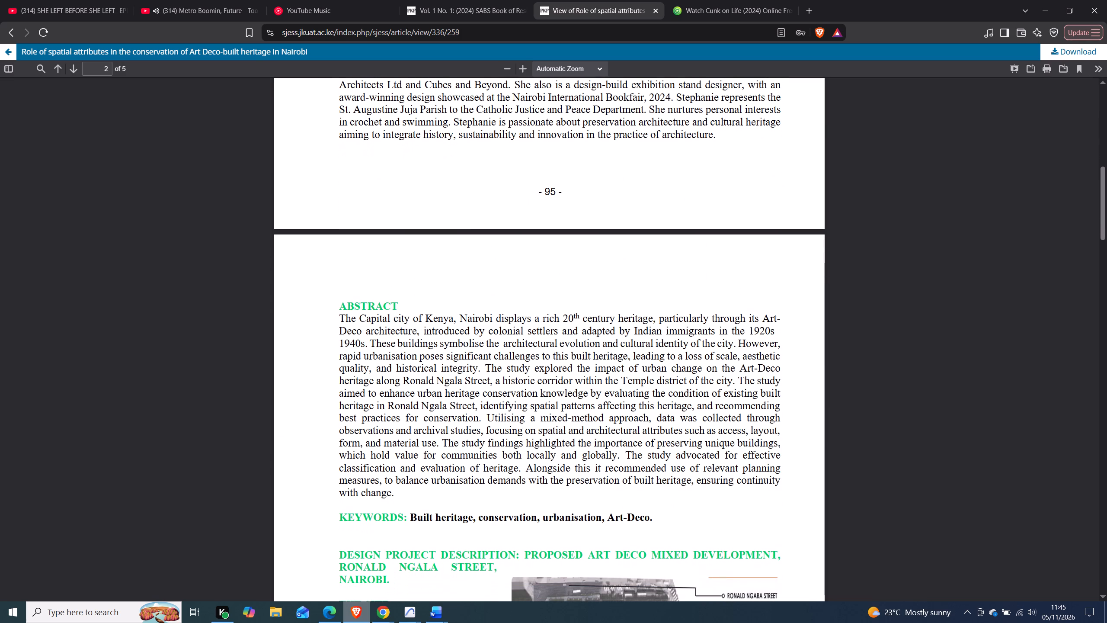
{"action": "scroll", "coordinate": [442, 370], "scroll_direction": "down", "scroll_amount": 1}
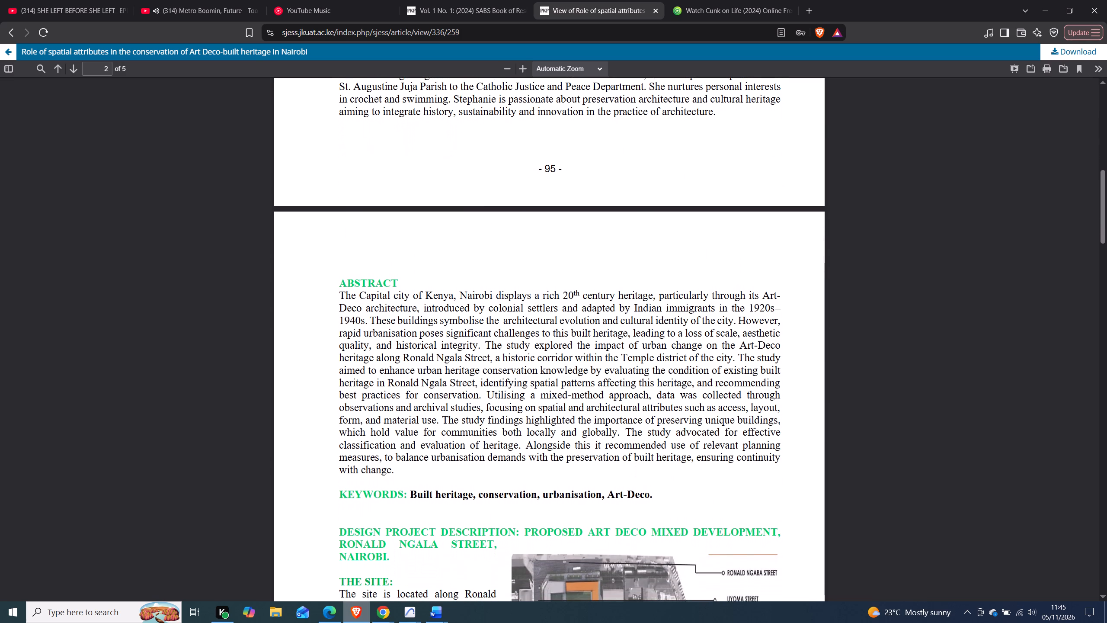
{"action": "scroll", "coordinate": [442, 370], "scroll_direction": "down", "scroll_amount": 1}
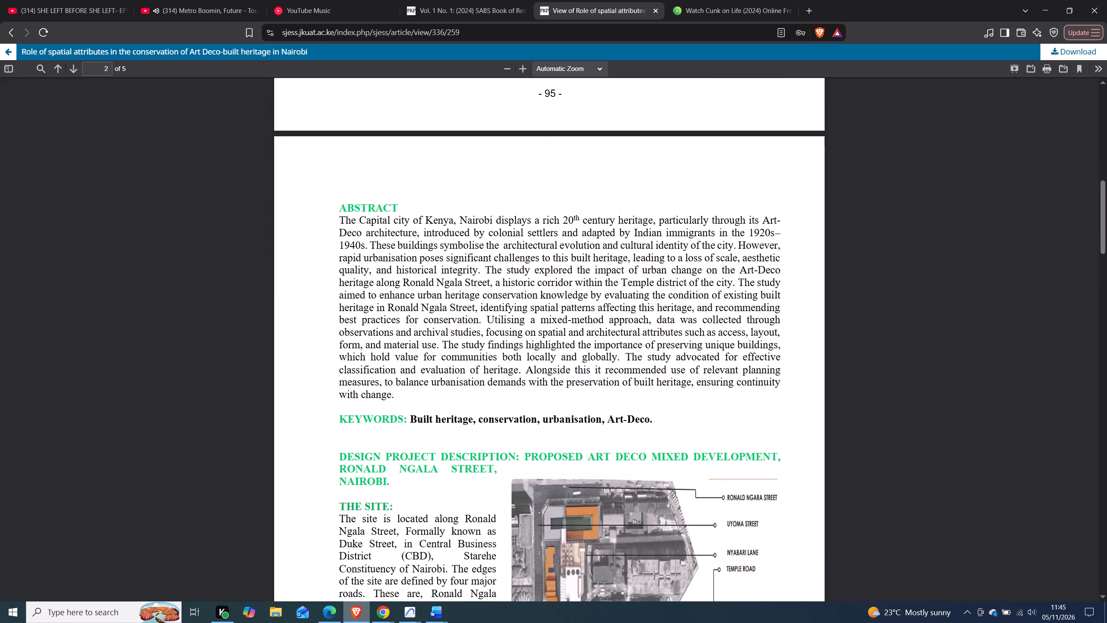
Copy the paper's full title, "Role of spatial attributes in the conservation of Art Deco-built heritage in Nairobi", from the first page.
{"action": "scroll", "coordinate": [442, 370], "scroll_direction": "up", "scroll_amount": 9}
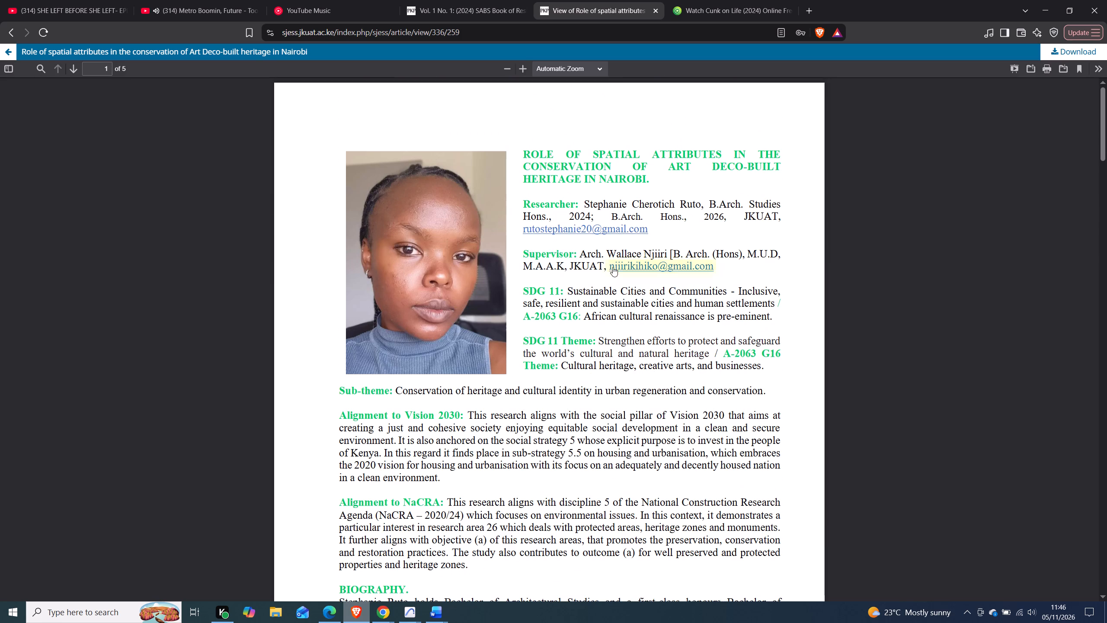
{"action": "left_click_drag", "start_coordinate": [654, 179], "coordinate": [611, 173]}
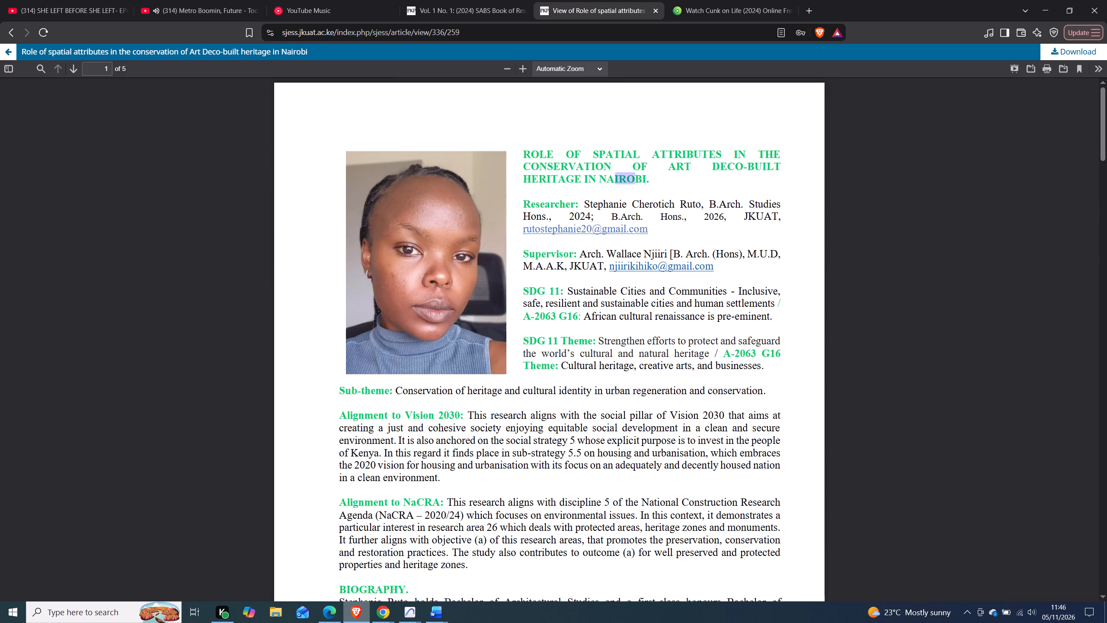
{"action": "left_click_drag", "start_coordinate": [611, 173], "coordinate": [520, 151]}
{"action": "right_click", "coordinate": [548, 164]}
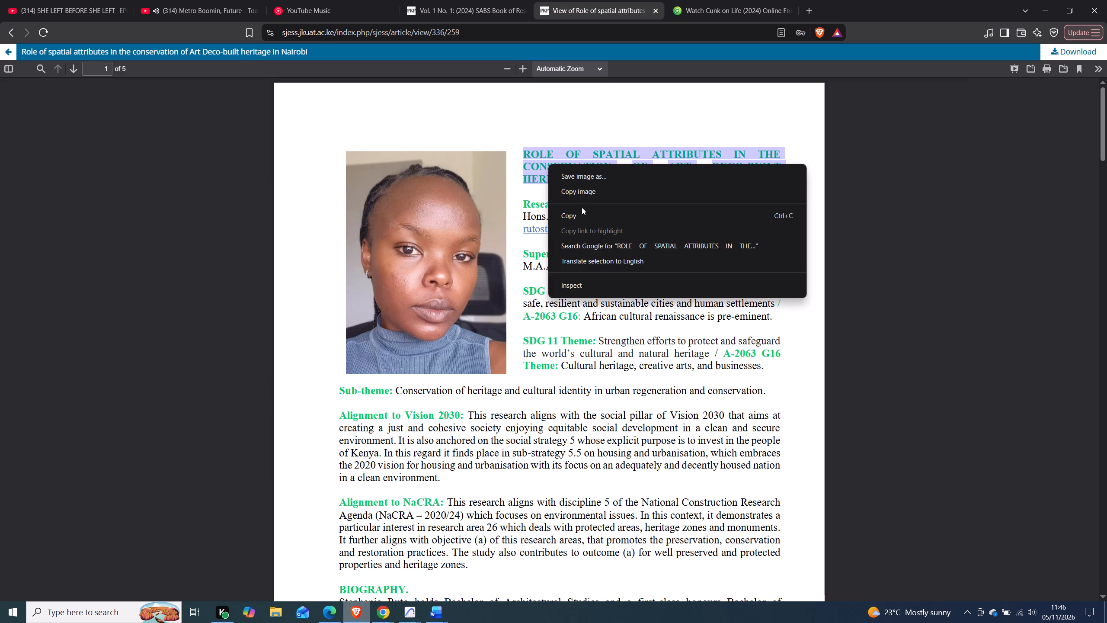
{"action": "left_click", "coordinate": [581, 212]}
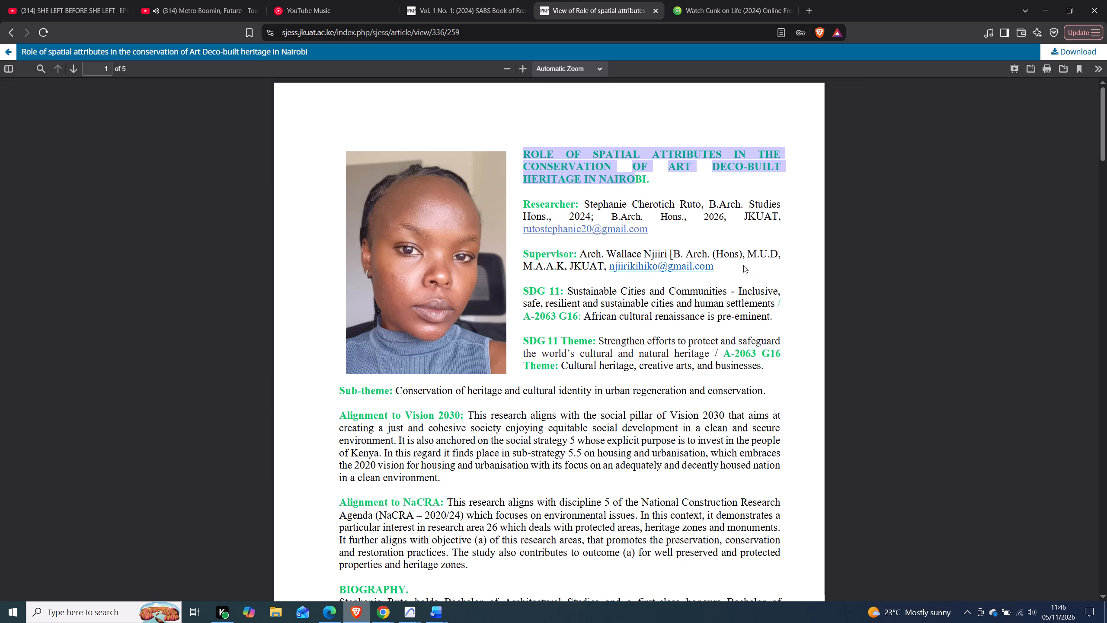
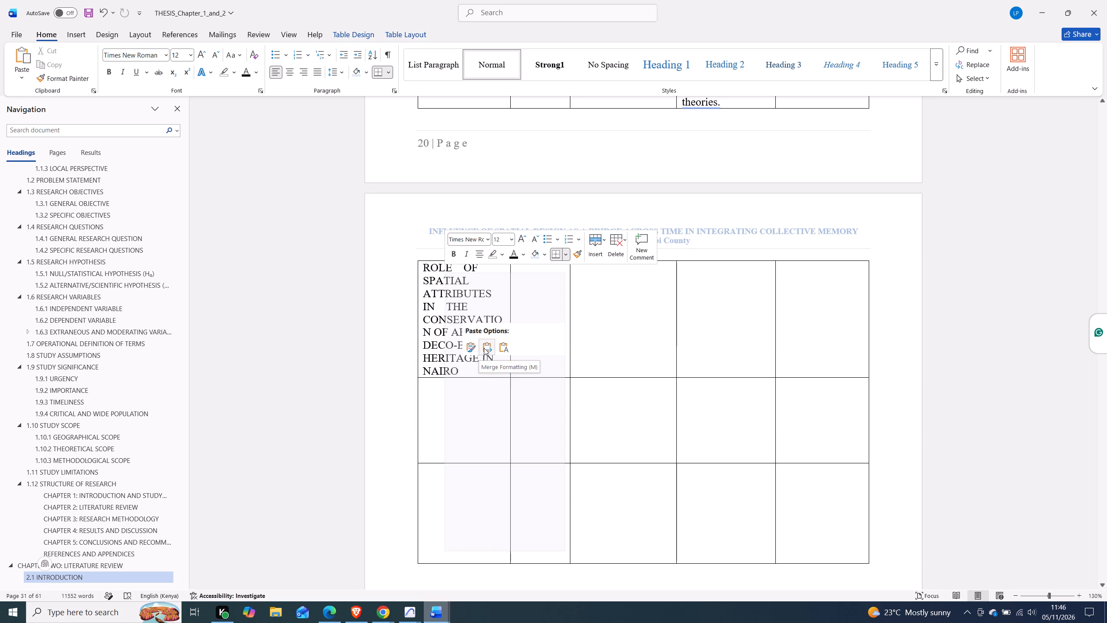
Paste the Art Deco paper's title into the empty table row's first cell with merged formatting and complete its last word as "NAIROBI".
{"action": "left_click", "coordinate": [484, 348]}
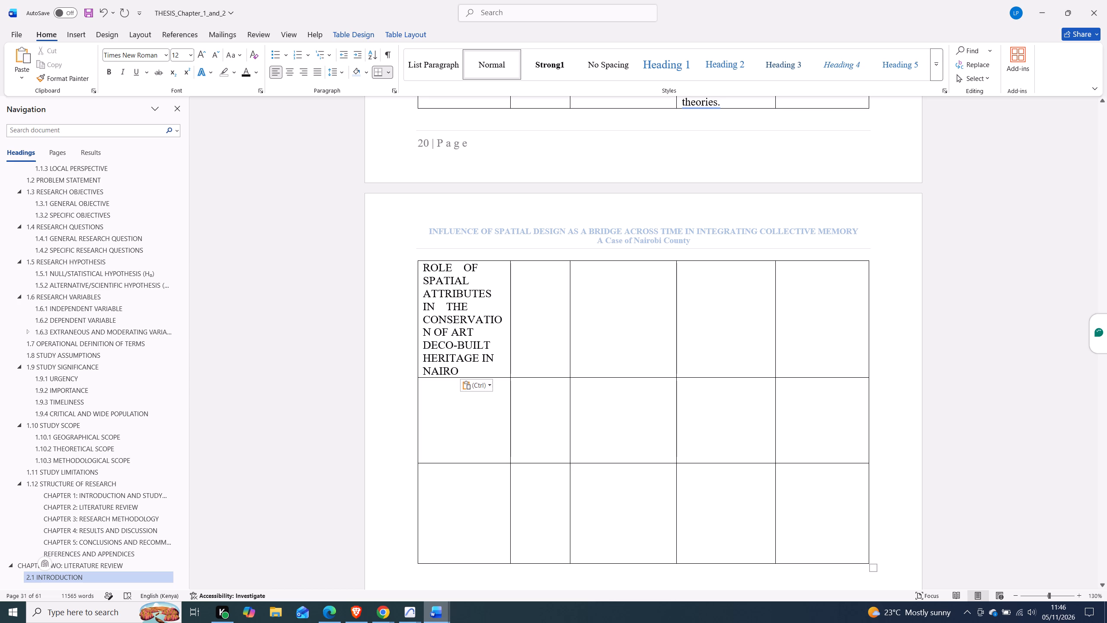
{"action": "key", "text": "b"}
{"action": "key", "text": "BackSpace"}
{"action": "key", "text": "shift+b"}
{"action": "key", "text": "shift+i"}
Review the filled-in urban parks comparison row above the new Art Deco entry and the empty rows below it.
{"action": "scroll", "coordinate": [513, 323], "scroll_direction": "up", "scroll_amount": 3}
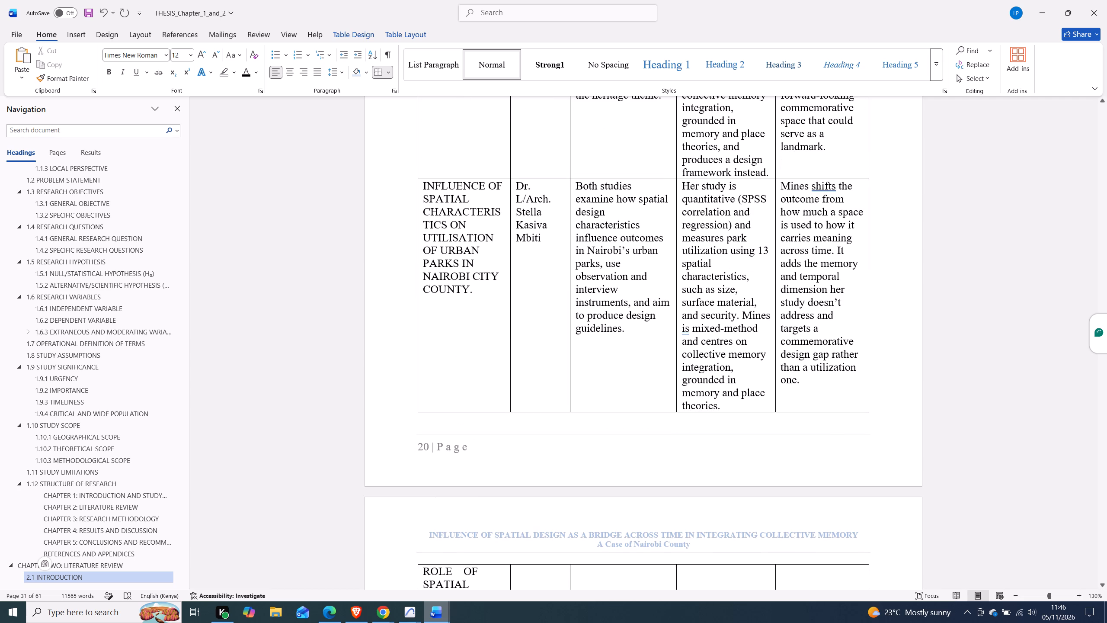
{"action": "scroll", "coordinate": [491, 264], "scroll_direction": "up", "scroll_amount": 1}
{"action": "scroll", "coordinate": [491, 264], "scroll_direction": "down", "scroll_amount": 2}
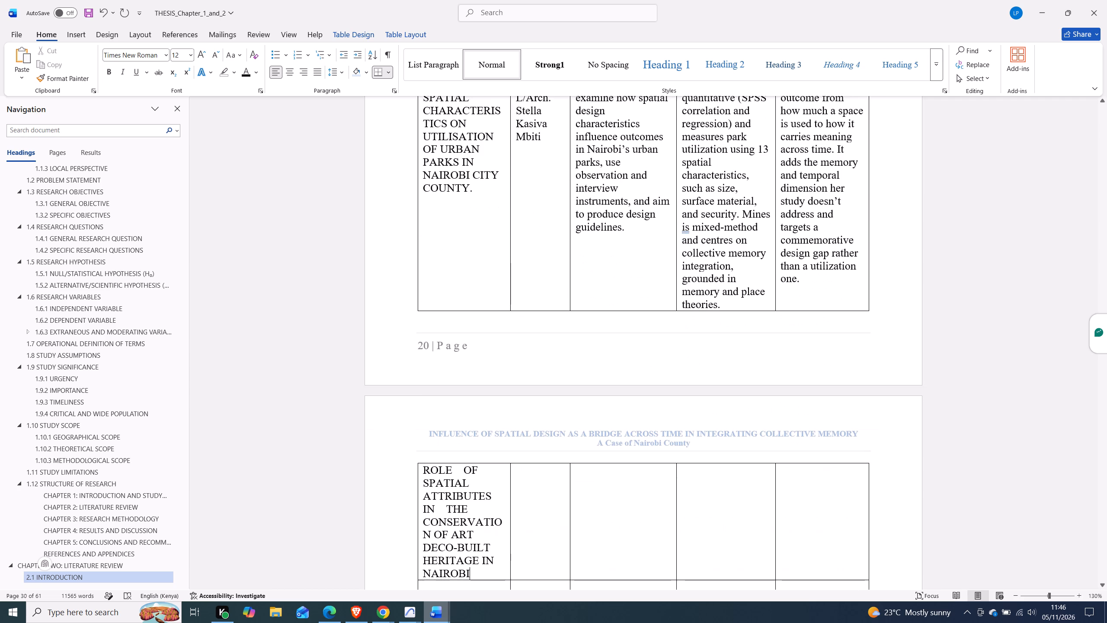
{"action": "scroll", "coordinate": [491, 264], "scroll_direction": "down", "scroll_amount": 1}
{"action": "scroll", "coordinate": [491, 264], "scroll_direction": "up", "scroll_amount": 4}
{"action": "scroll", "coordinate": [491, 264], "scroll_direction": "down", "scroll_amount": 7}
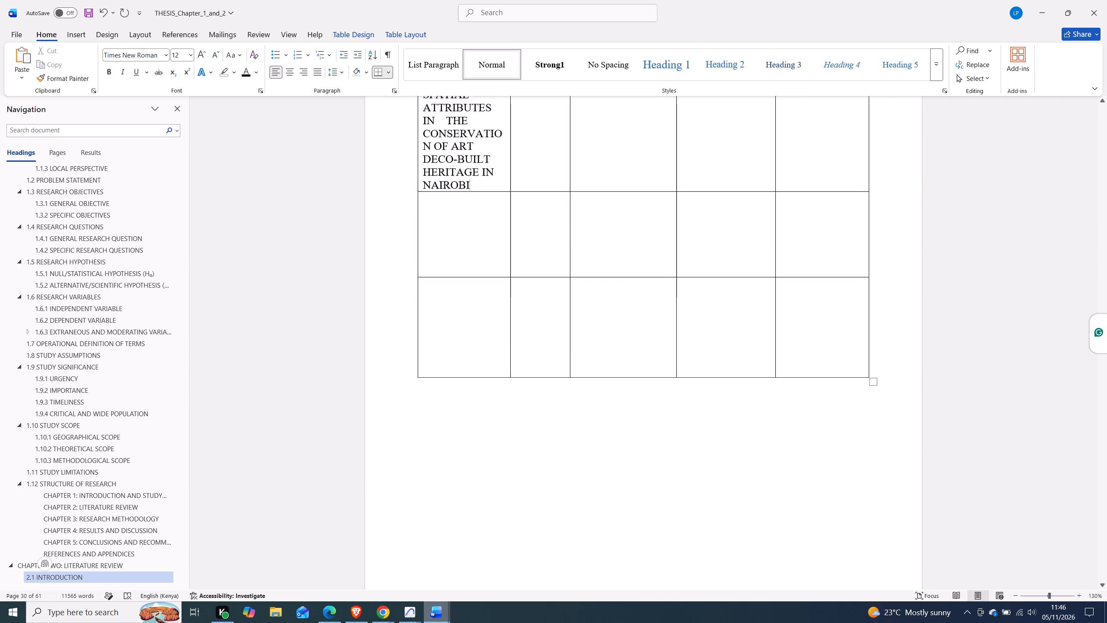
{"action": "scroll", "coordinate": [491, 264], "scroll_direction": "up", "scroll_amount": 2}
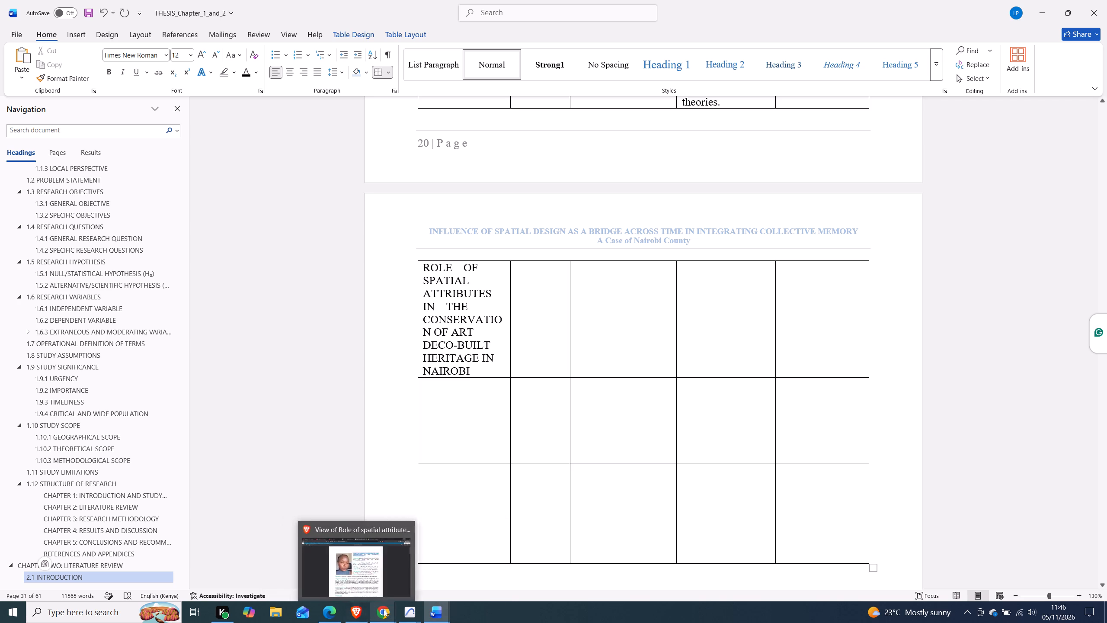
Switch to Brave, browse the recommended YouTube videos beside the current song, and play "Doja Cat - Need to Know (Official Video)".
{"action": "left_click", "coordinate": [355, 612]}
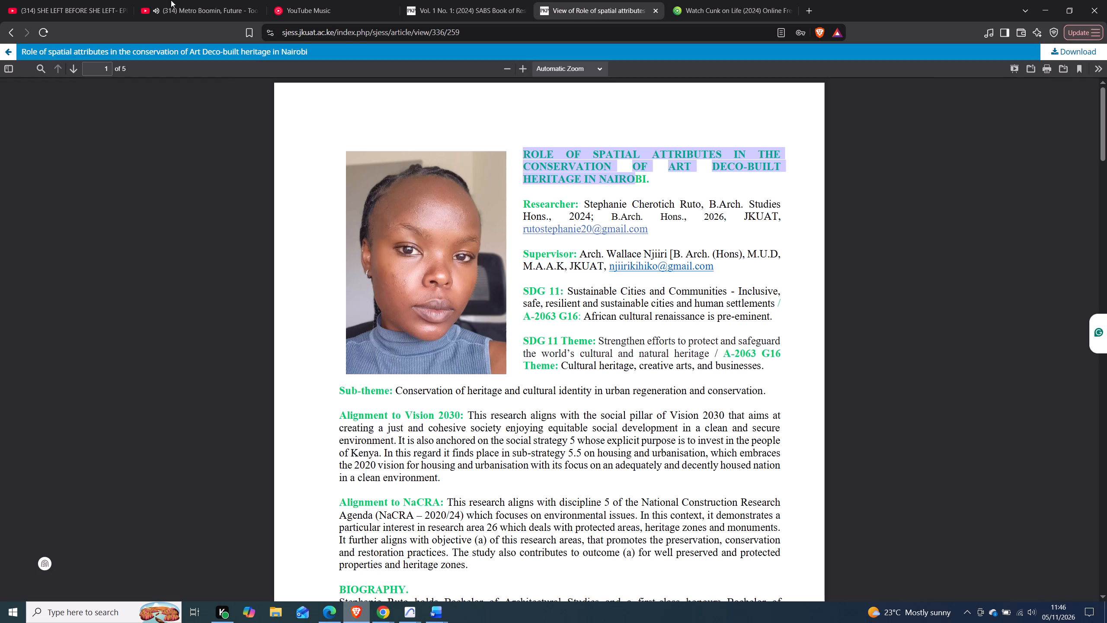
{"action": "left_click", "coordinate": [173, 0]}
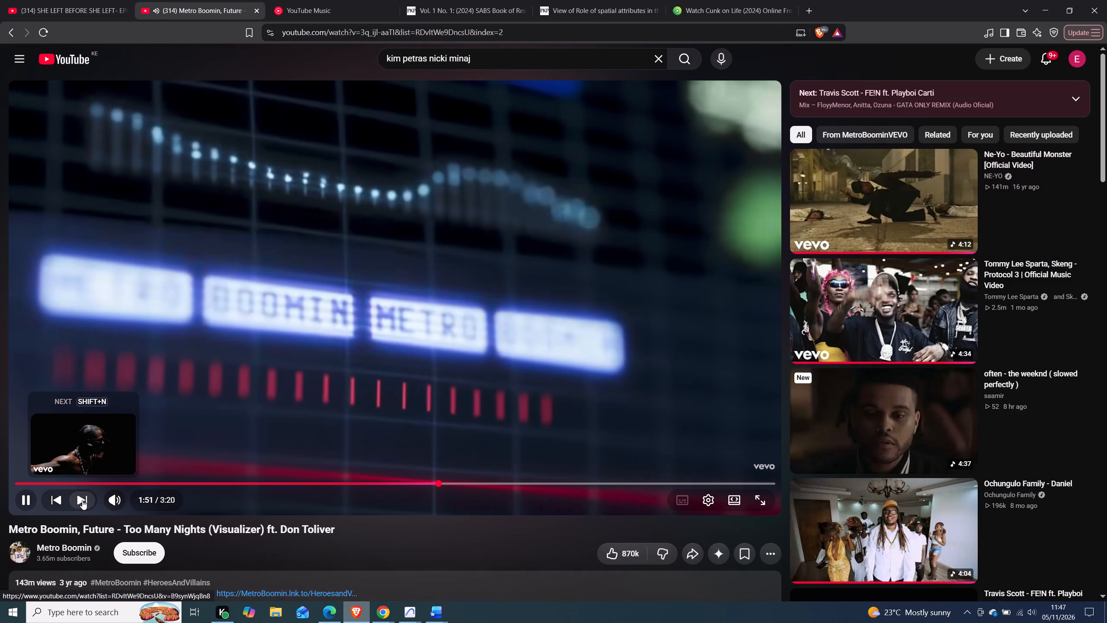
{"action": "scroll", "coordinate": [991, 304], "scroll_direction": "down", "scroll_amount": 1}
{"action": "scroll", "coordinate": [931, 250], "scroll_direction": "down", "scroll_amount": 1}
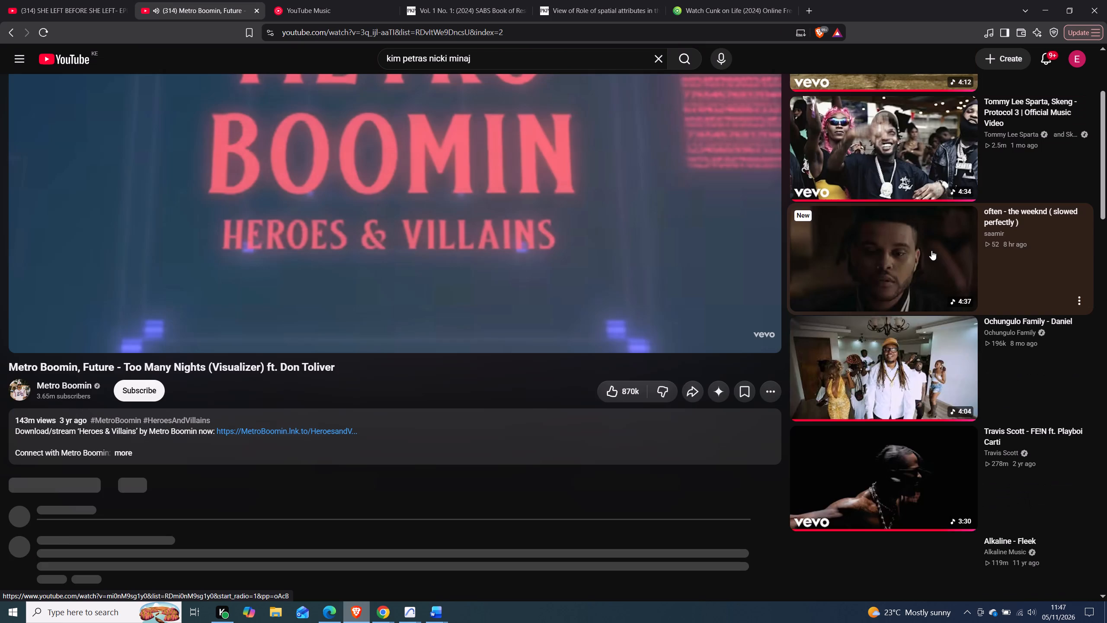
{"action": "scroll", "coordinate": [931, 250], "scroll_direction": "down", "scroll_amount": 1}
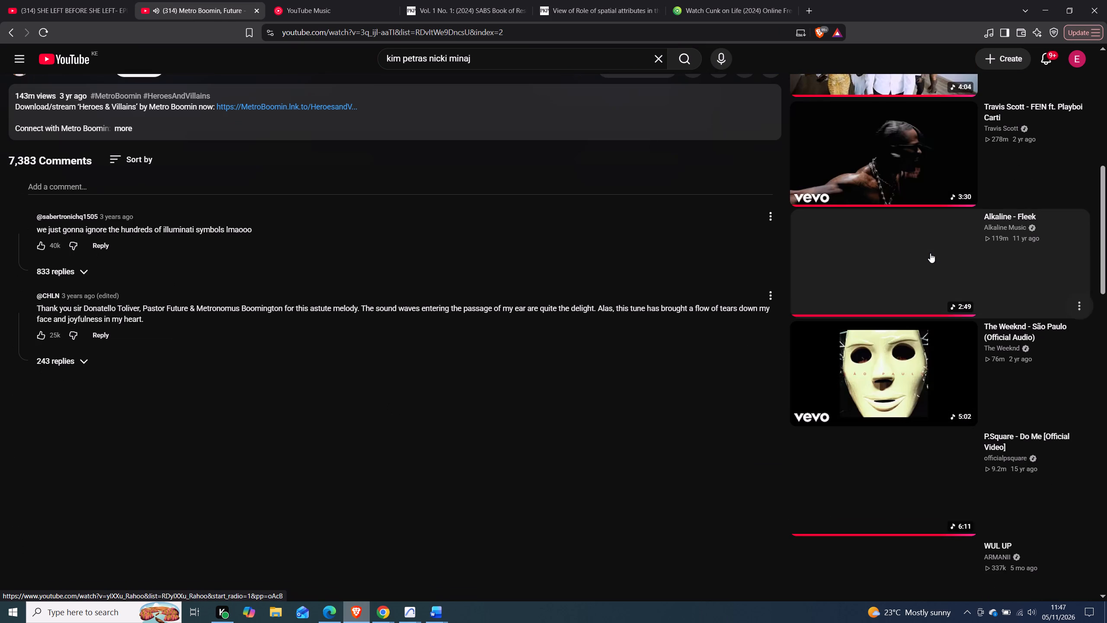
{"action": "scroll", "coordinate": [922, 290], "scroll_direction": "down", "scroll_amount": 2}
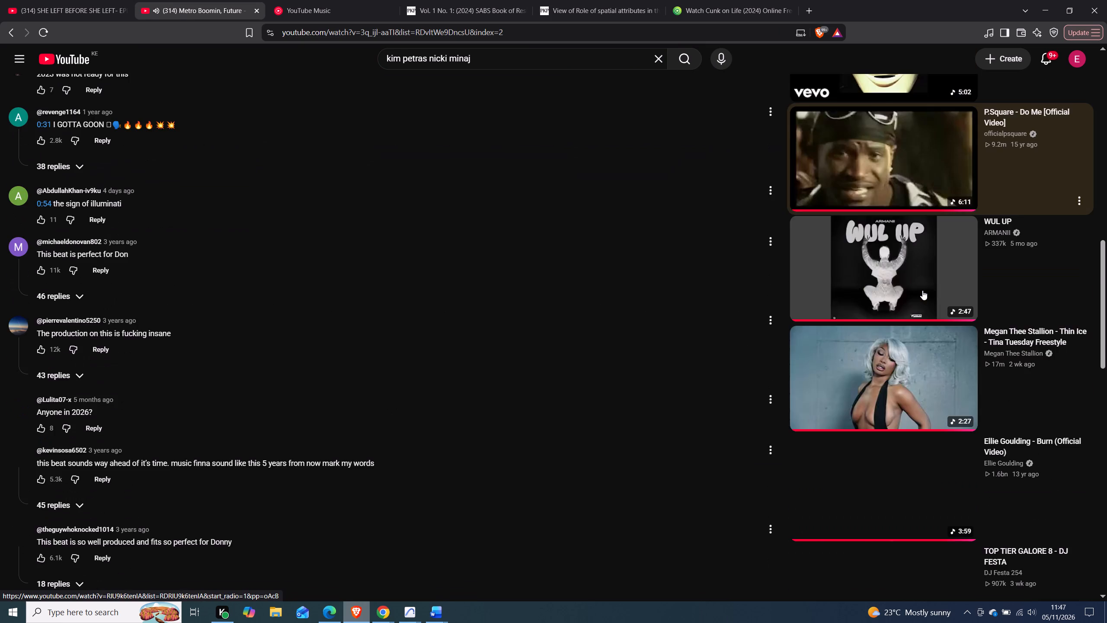
{"action": "scroll", "coordinate": [922, 290], "scroll_direction": "down", "scroll_amount": 2}
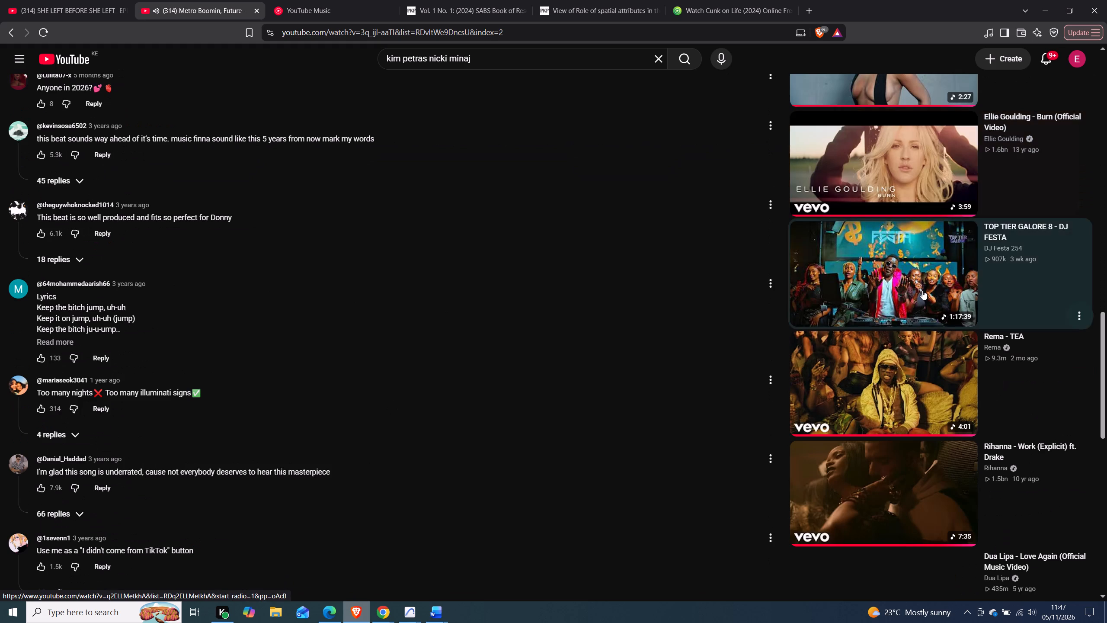
{"action": "scroll", "coordinate": [922, 290], "scroll_direction": "down", "scroll_amount": 2}
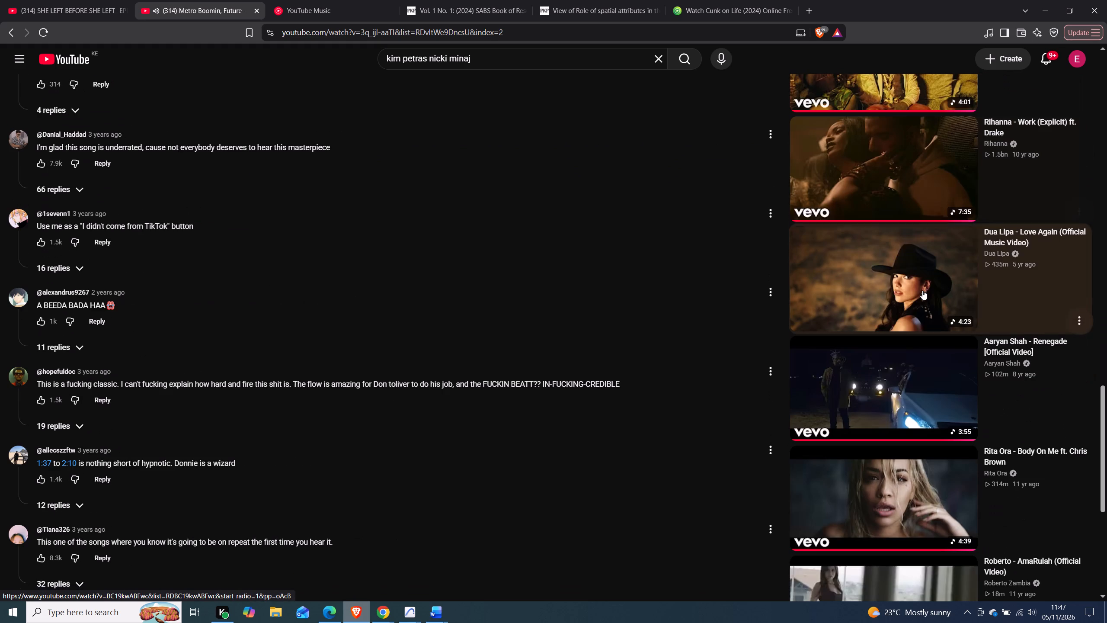
{"action": "scroll", "coordinate": [922, 290], "scroll_direction": "down", "scroll_amount": 2}
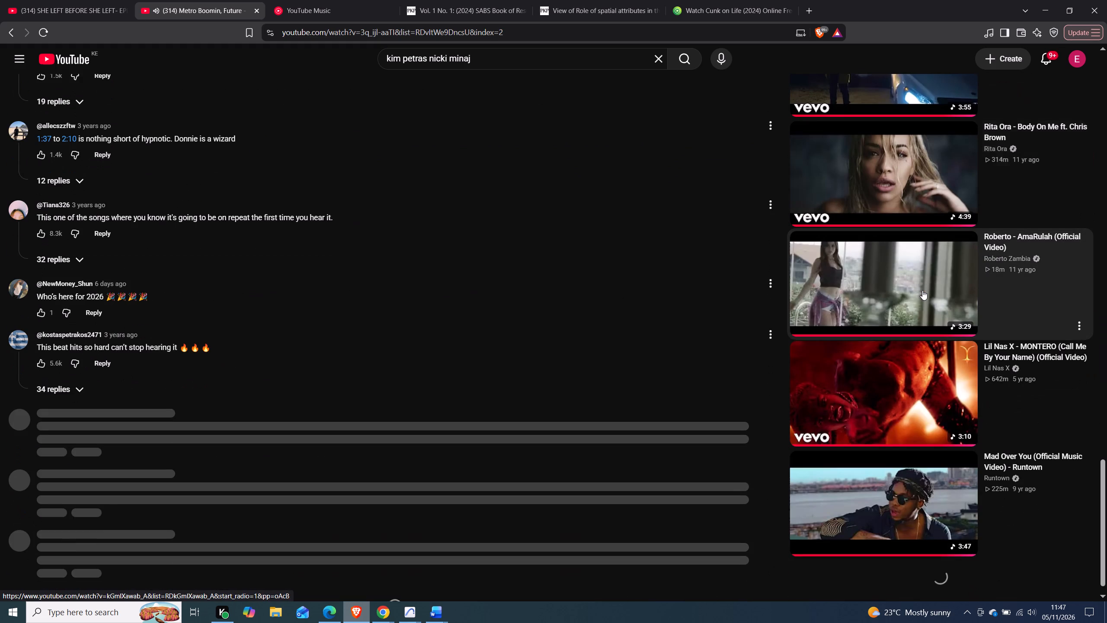
{"action": "scroll", "coordinate": [900, 267], "scroll_direction": "down", "scroll_amount": 3}
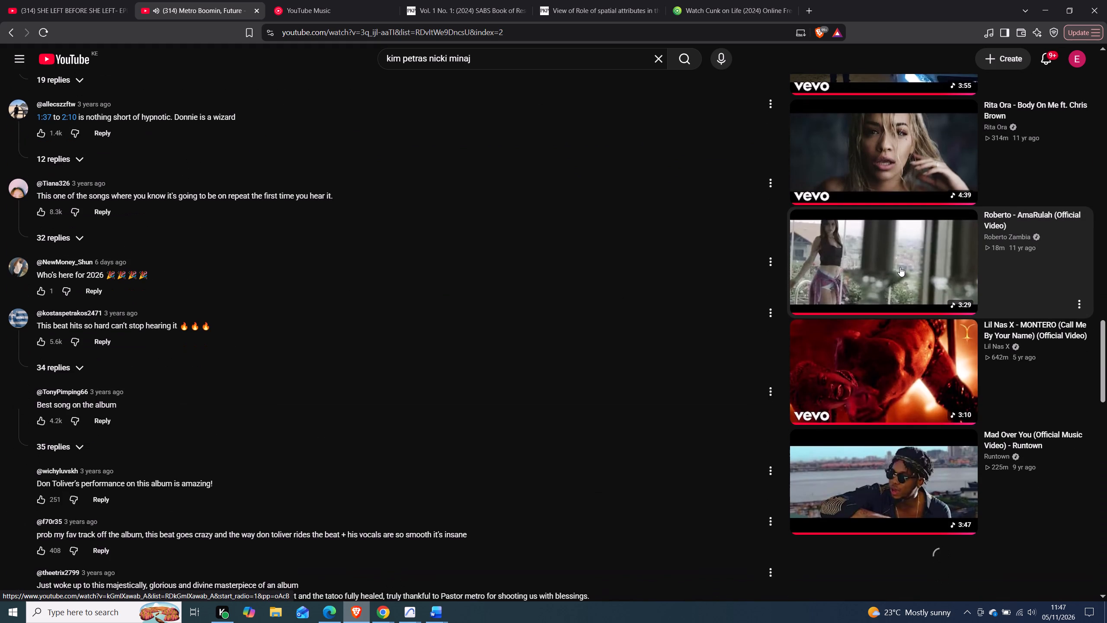
{"action": "scroll", "coordinate": [900, 267], "scroll_direction": "down", "scroll_amount": 2}
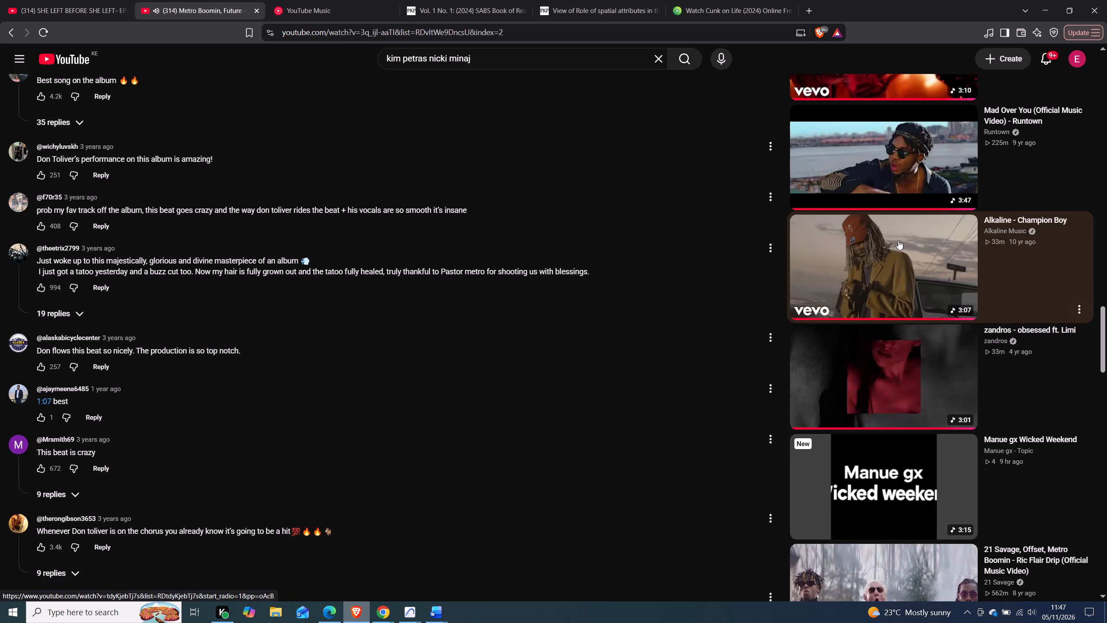
{"action": "scroll", "coordinate": [881, 248], "scroll_direction": "down", "scroll_amount": 1}
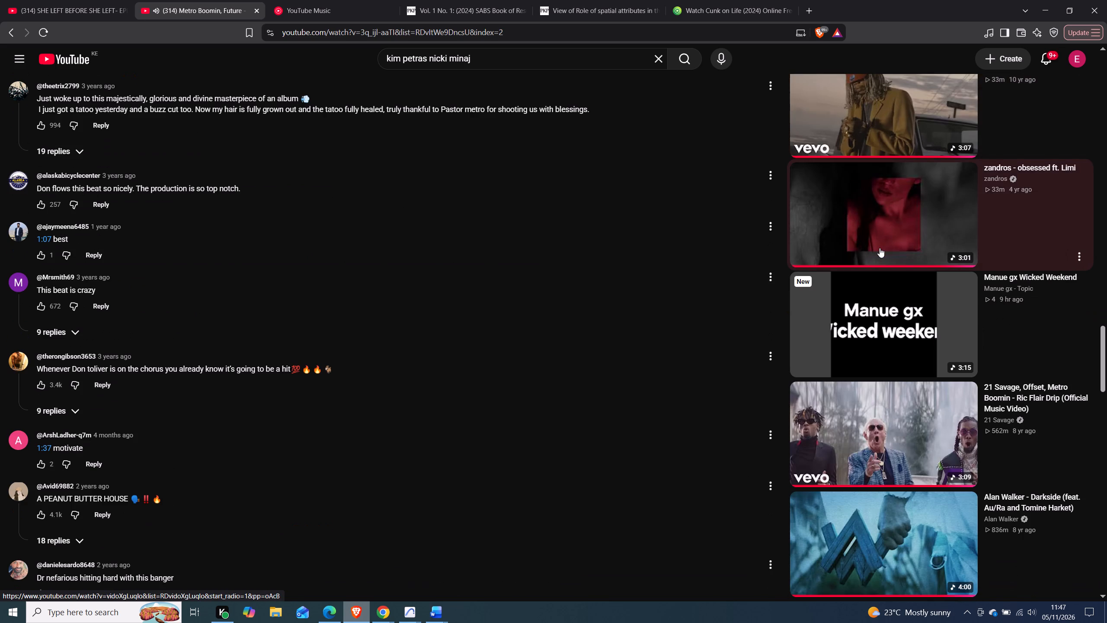
{"action": "scroll", "coordinate": [880, 240], "scroll_direction": "down", "scroll_amount": 4}
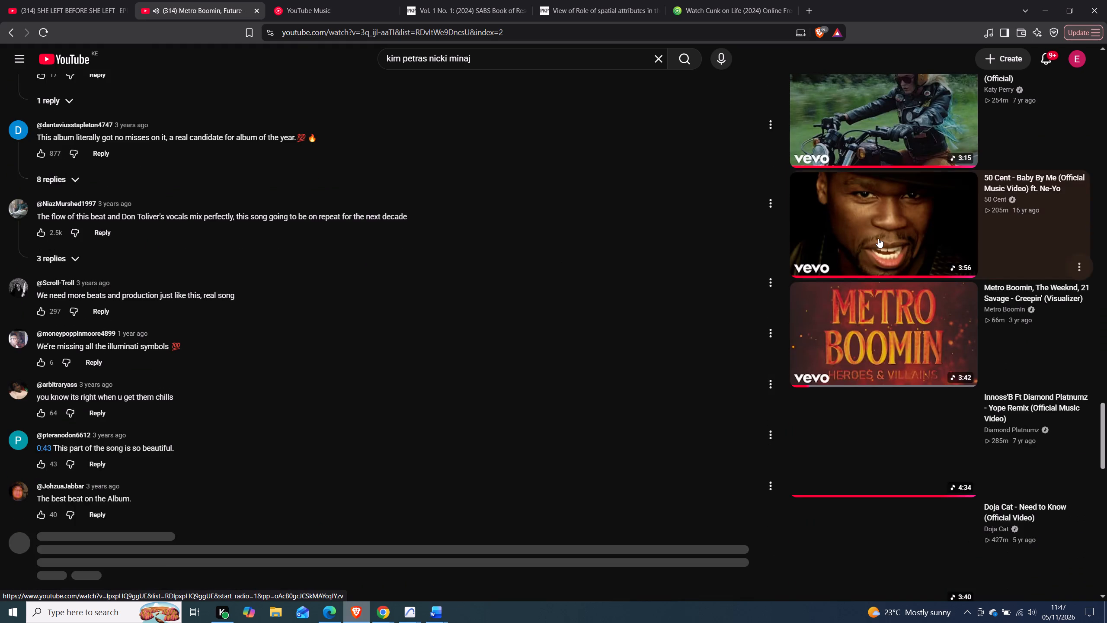
{"action": "scroll", "coordinate": [878, 238], "scroll_direction": "up", "scroll_amount": 1}
{"action": "scroll", "coordinate": [878, 238], "scroll_direction": "down", "scroll_amount": 2}
{"action": "scroll", "coordinate": [878, 238], "scroll_direction": "up", "scroll_amount": 2}
{"action": "scroll", "coordinate": [878, 238], "scroll_direction": "down", "scroll_amount": 3}
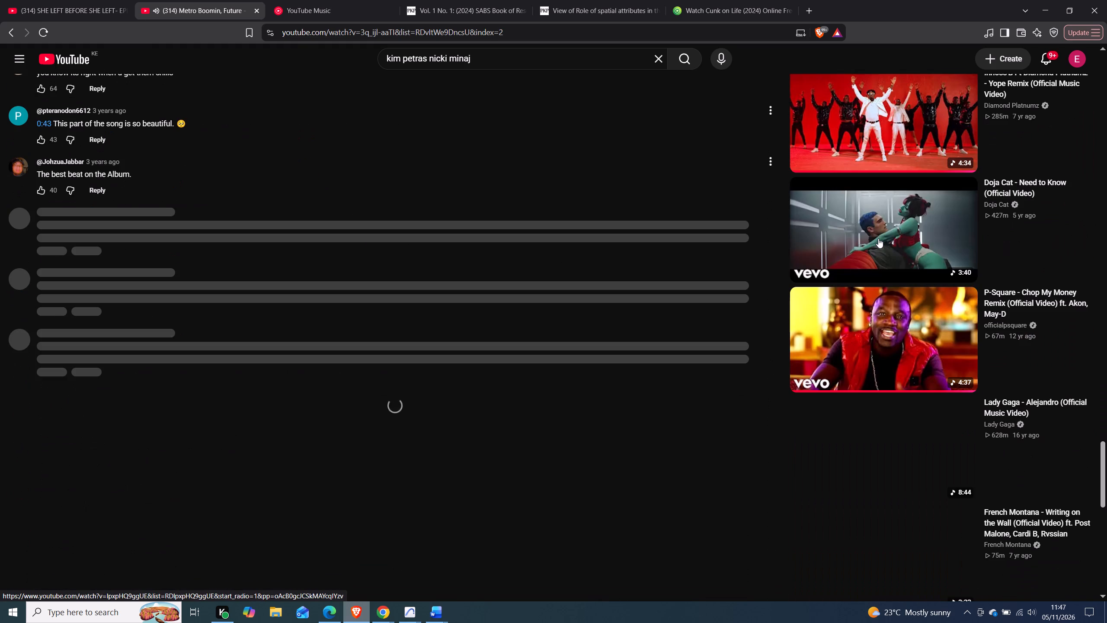
{"action": "left_click", "coordinate": [860, 210]}
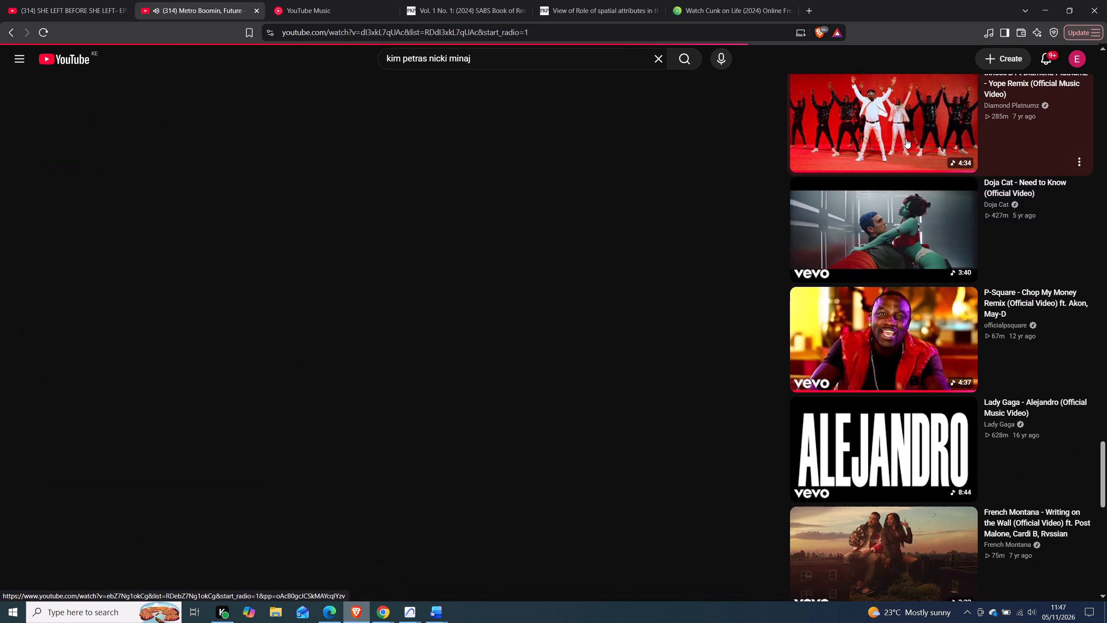
Copy the Art Deco heritage paper's entire text, from the title on page 1 to the end of the Land use section on page 5.
{"action": "left_click", "coordinate": [613, 0]}
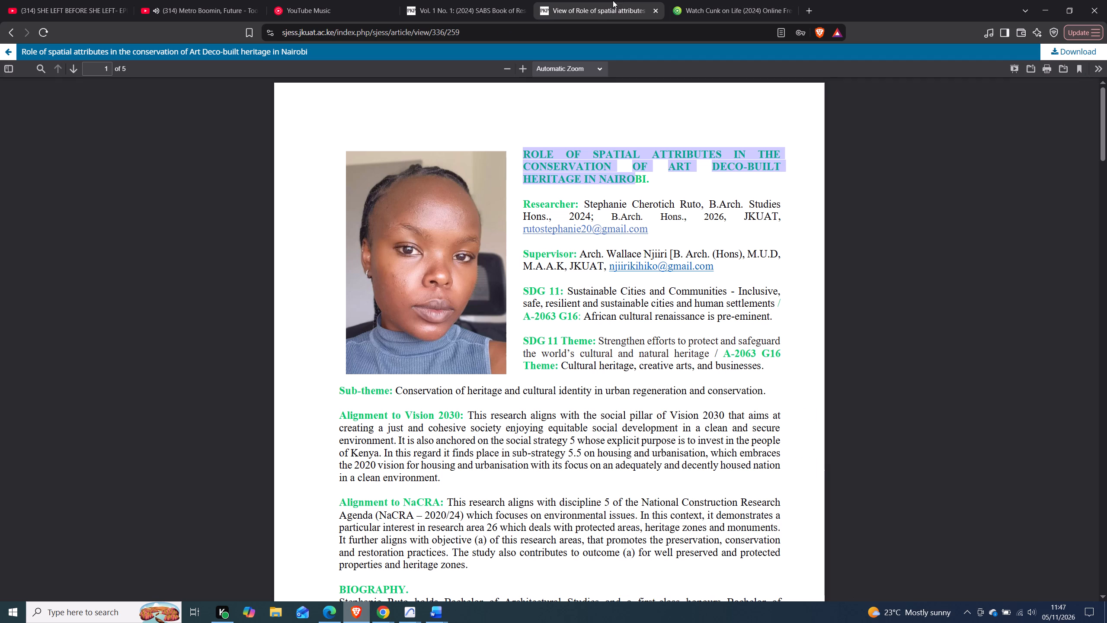
{"action": "left_click", "coordinate": [548, 135]}
{"action": "left_click_drag", "start_coordinate": [522, 149], "coordinate": [579, 207]}
{"action": "left_click", "coordinate": [537, 140]}
{"action": "left_click_drag", "start_coordinate": [524, 153], "coordinate": [564, 175]}
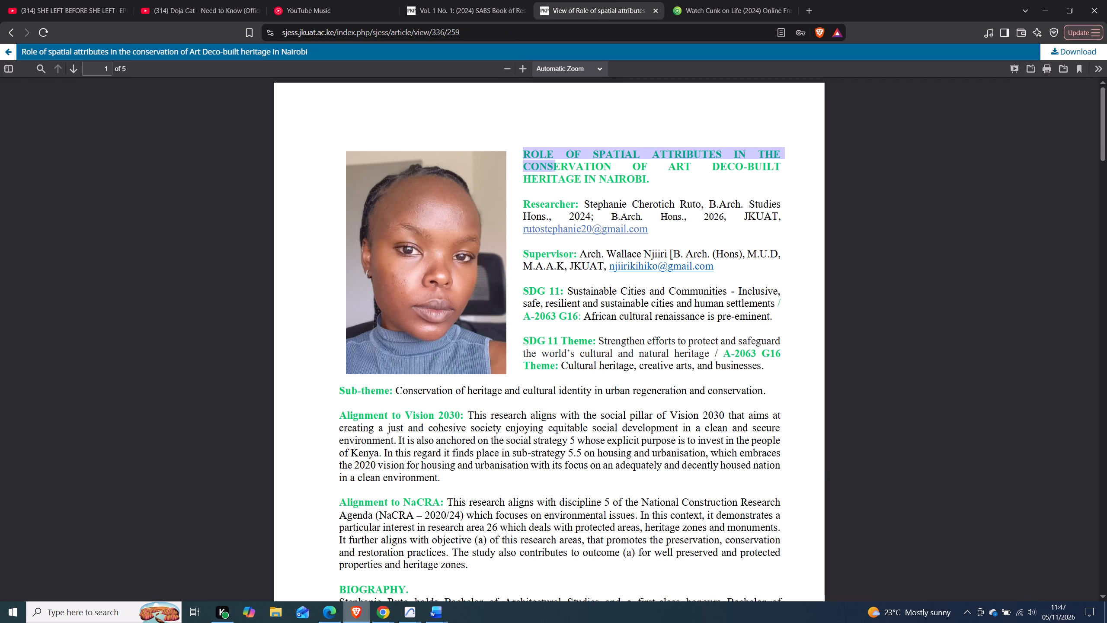
{"action": "left_click_drag", "start_coordinate": [564, 175], "coordinate": [665, 264]}
{"action": "scroll", "coordinate": [685, 224], "scroll_direction": "down", "scroll_amount": 5}
{"action": "scroll", "coordinate": [671, 260], "scroll_direction": "down", "scroll_amount": 4}
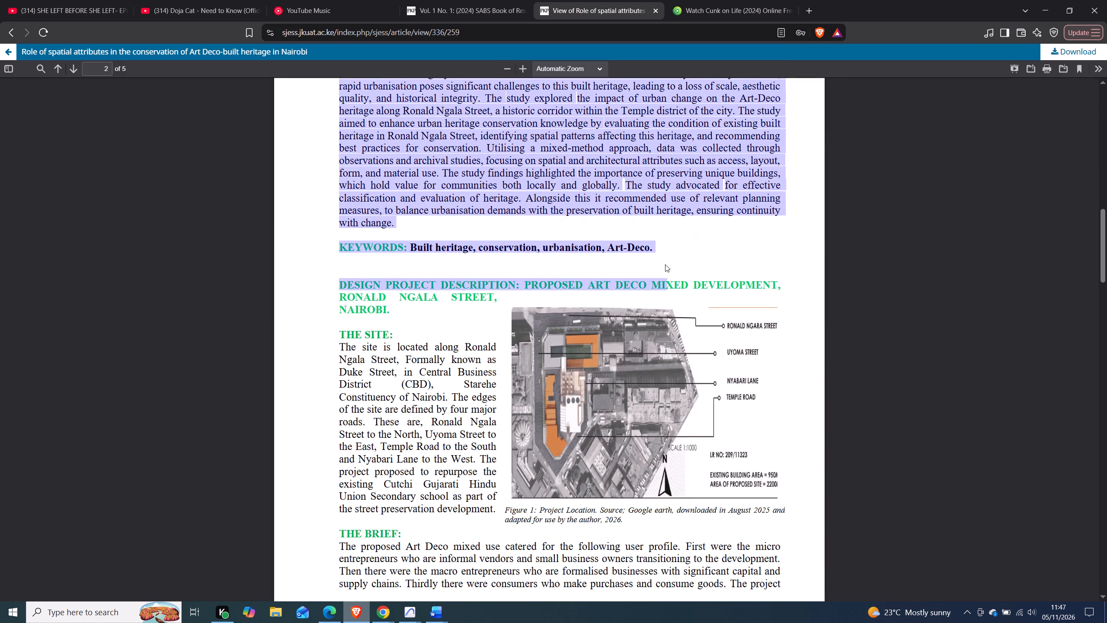
{"action": "scroll", "coordinate": [665, 264], "scroll_direction": "down", "scroll_amount": 1}
{"action": "left_click_drag", "start_coordinate": [665, 264], "coordinate": [643, 289]}
{"action": "scroll", "coordinate": [682, 269], "scroll_direction": "down", "scroll_amount": 6}
{"action": "scroll", "coordinate": [621, 295], "scroll_direction": "down", "scroll_amount": 7}
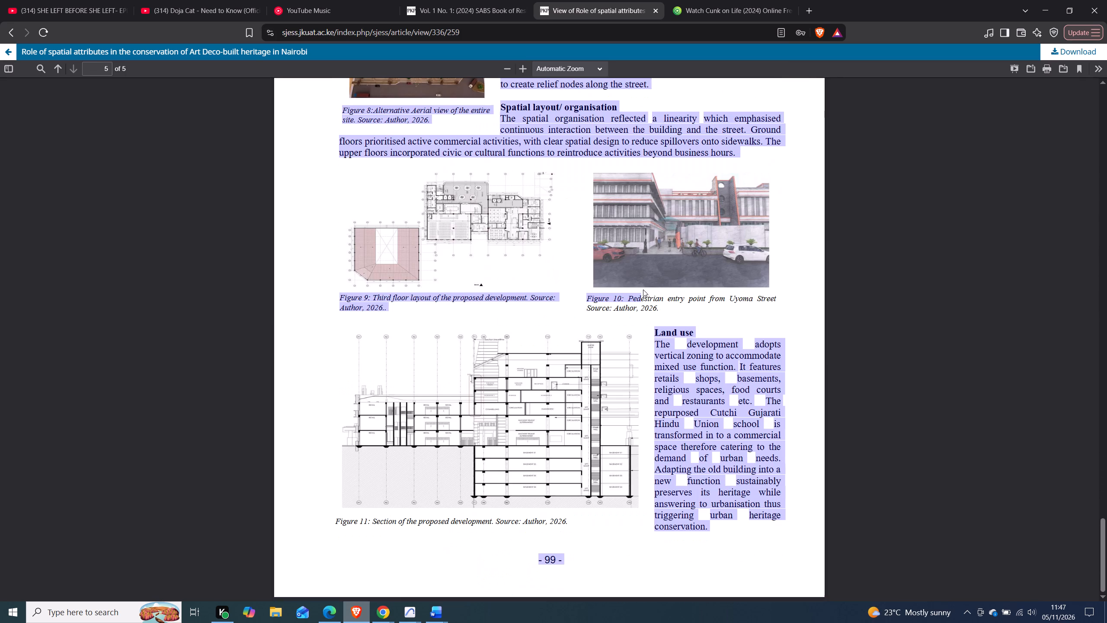
{"action": "left_click_drag", "start_coordinate": [643, 289], "coordinate": [681, 499]}
{"action": "scroll", "coordinate": [642, 289], "scroll_direction": "down", "scroll_amount": 3}
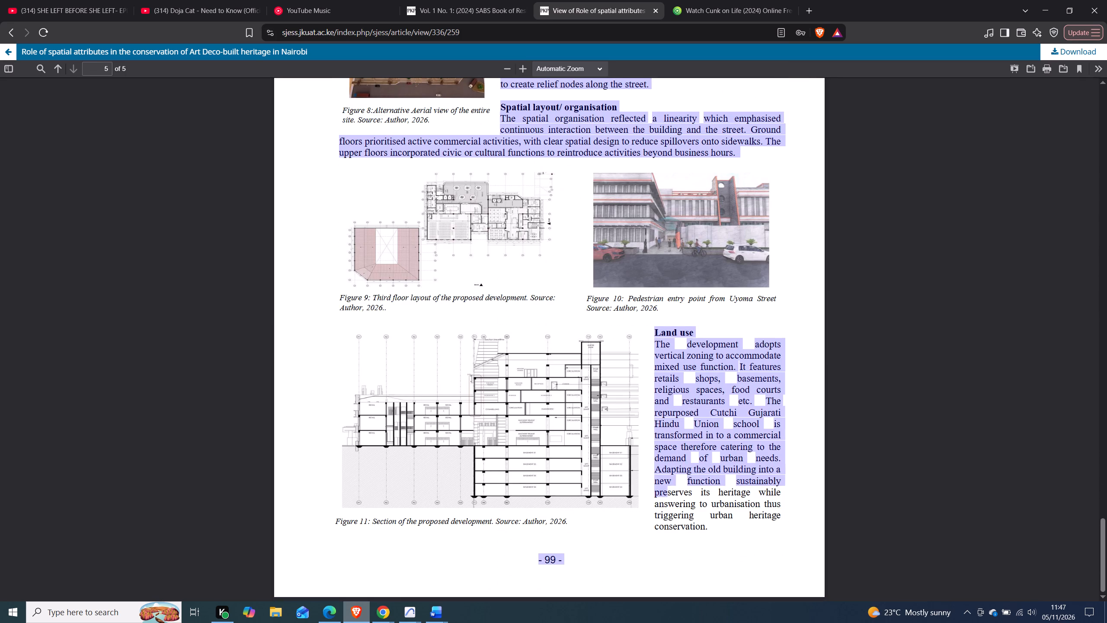
{"action": "left_click_drag", "start_coordinate": [681, 499], "coordinate": [709, 523]}
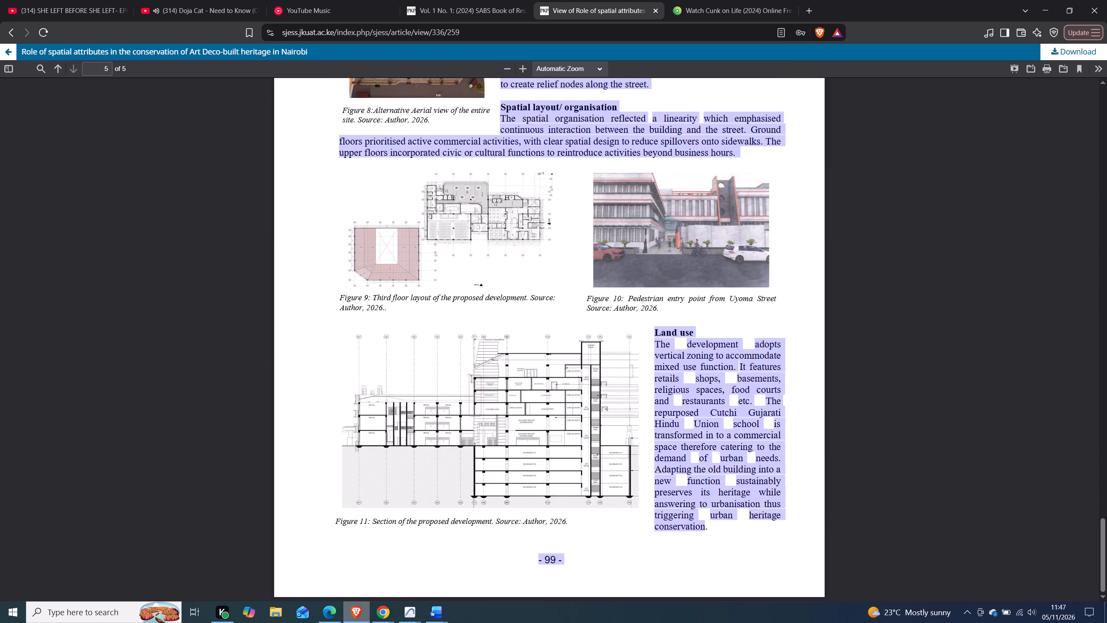
{"action": "right_click", "coordinate": [708, 429]}
{"action": "left_click_drag", "start_coordinate": [735, 455], "coordinate": [729, 382]}
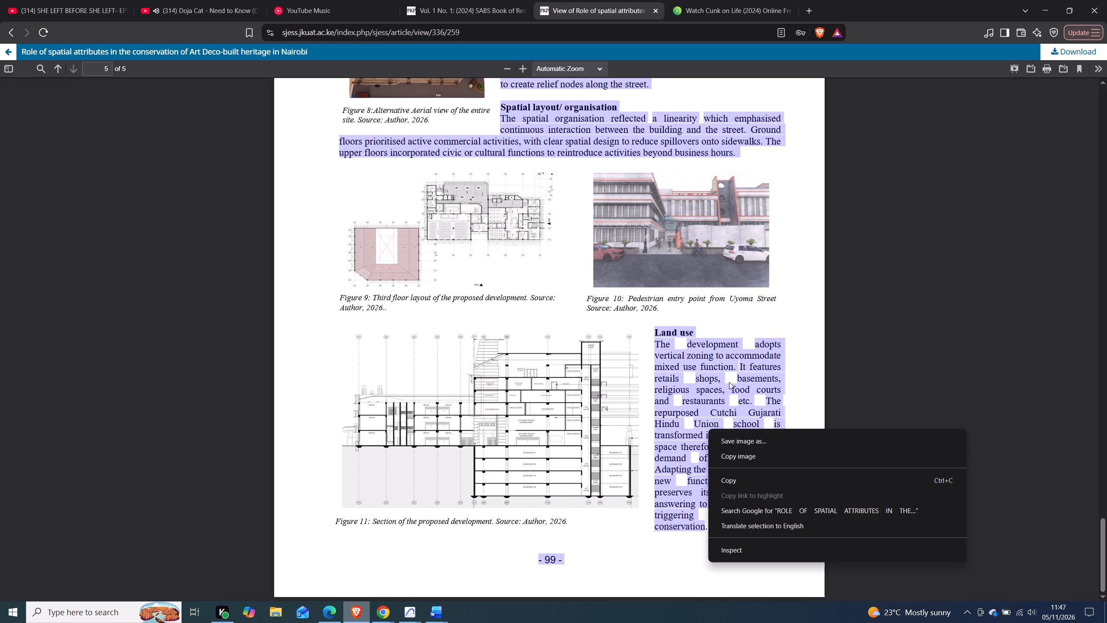
{"action": "left_click_drag", "start_coordinate": [729, 382], "coordinate": [1026, 231]}
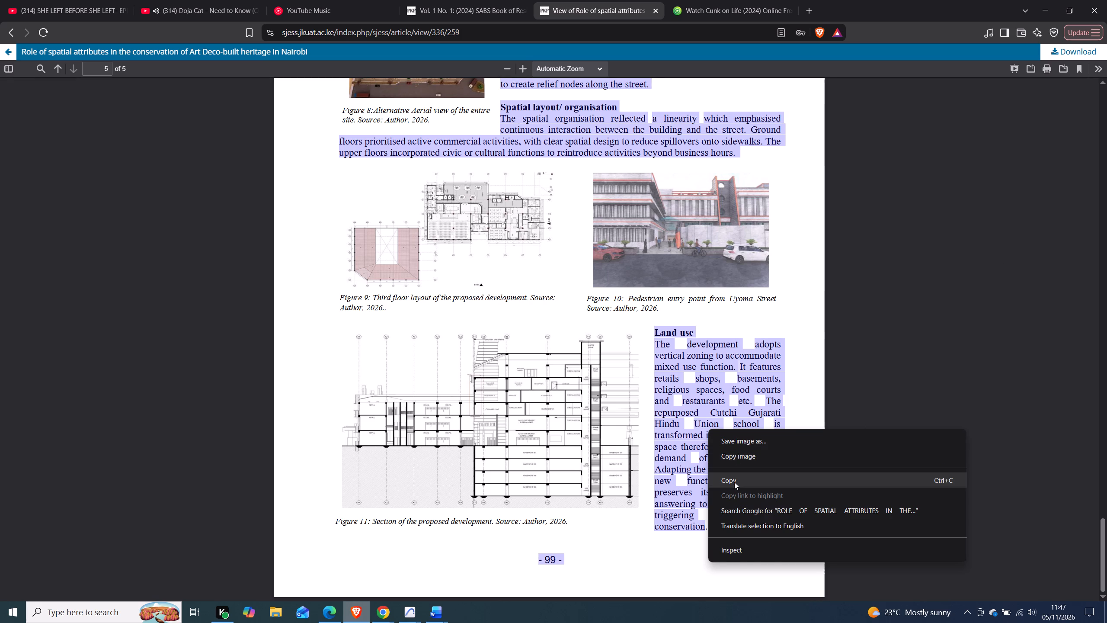
{"action": "left_click", "coordinate": [734, 481]}
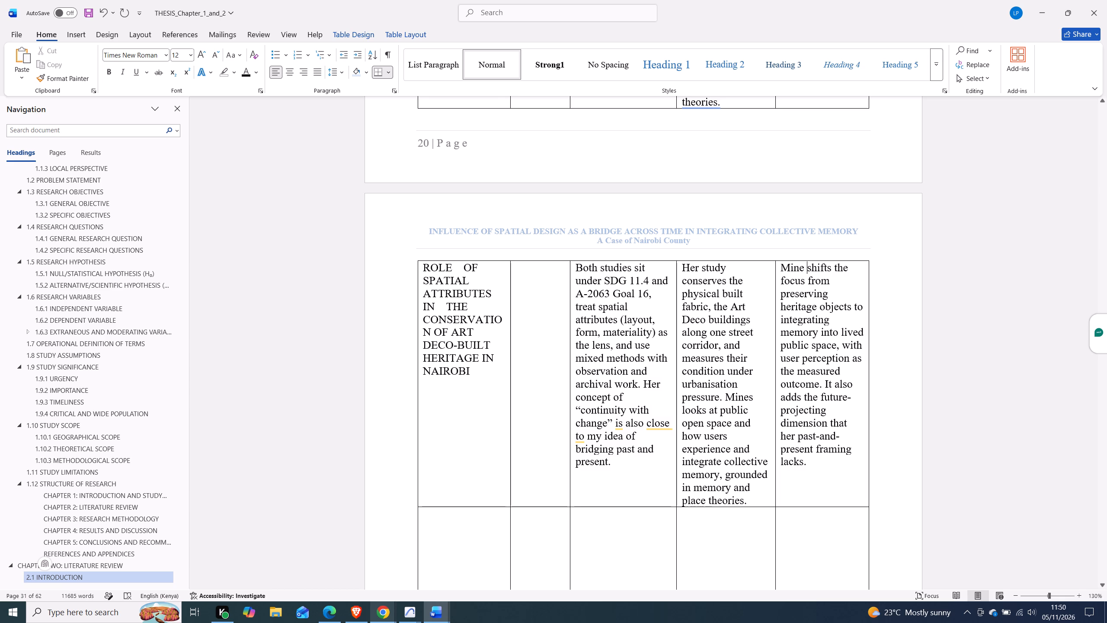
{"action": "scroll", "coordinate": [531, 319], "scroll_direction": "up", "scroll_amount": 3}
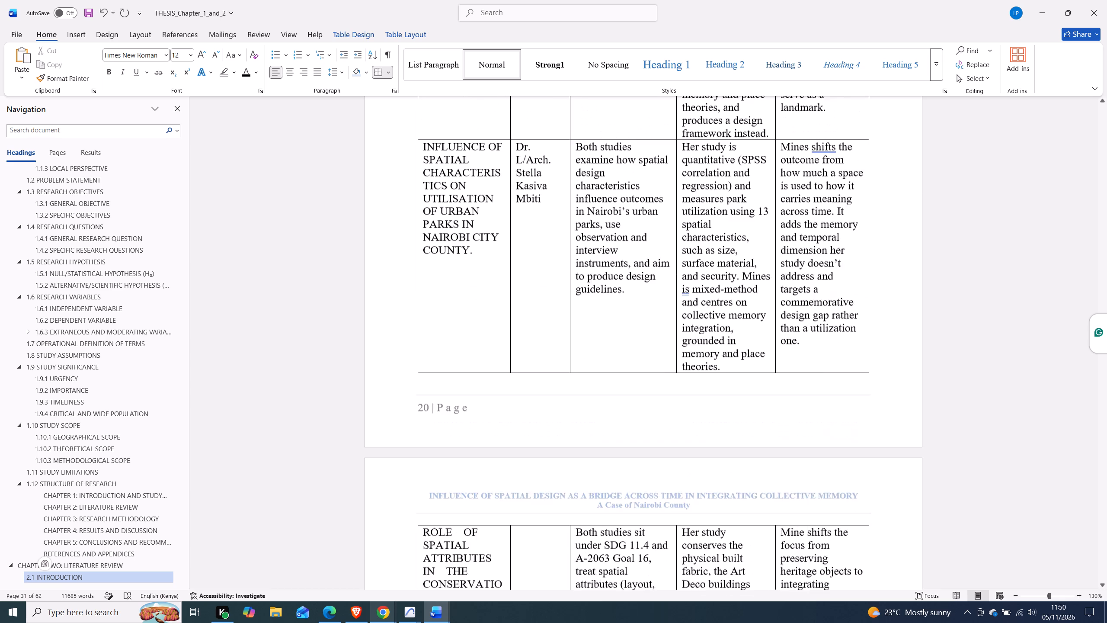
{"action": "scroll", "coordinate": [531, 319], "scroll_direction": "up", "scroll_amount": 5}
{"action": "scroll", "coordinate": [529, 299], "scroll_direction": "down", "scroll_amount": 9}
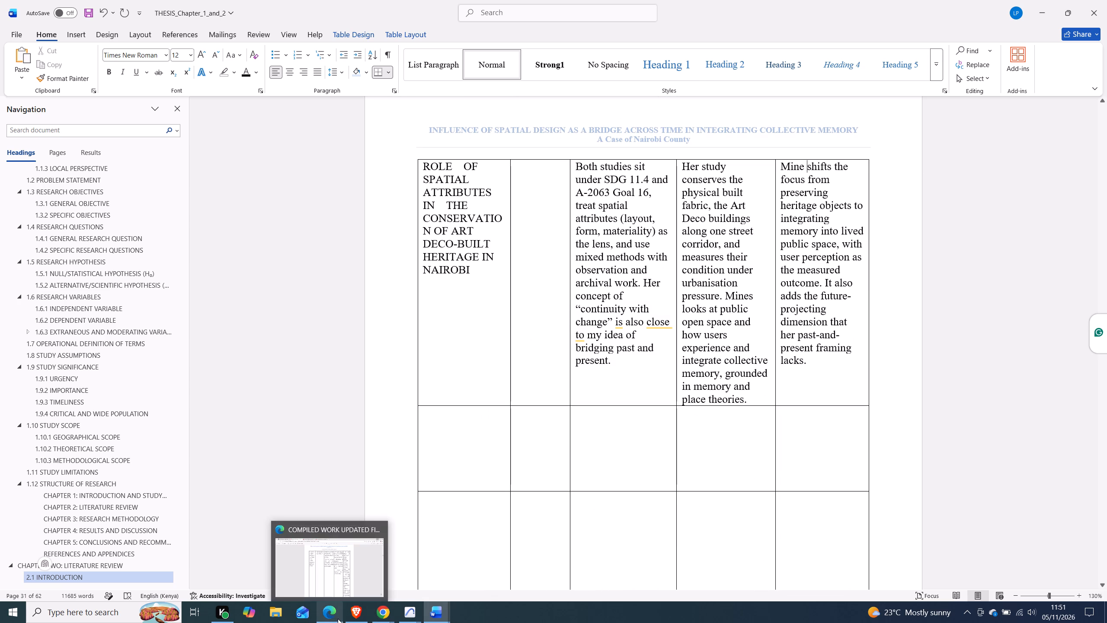
Switch to YouTube in Brave, play the suggested "50 Cent - Baby By Me" video, and return to Word.
{"action": "left_click", "coordinate": [358, 610]}
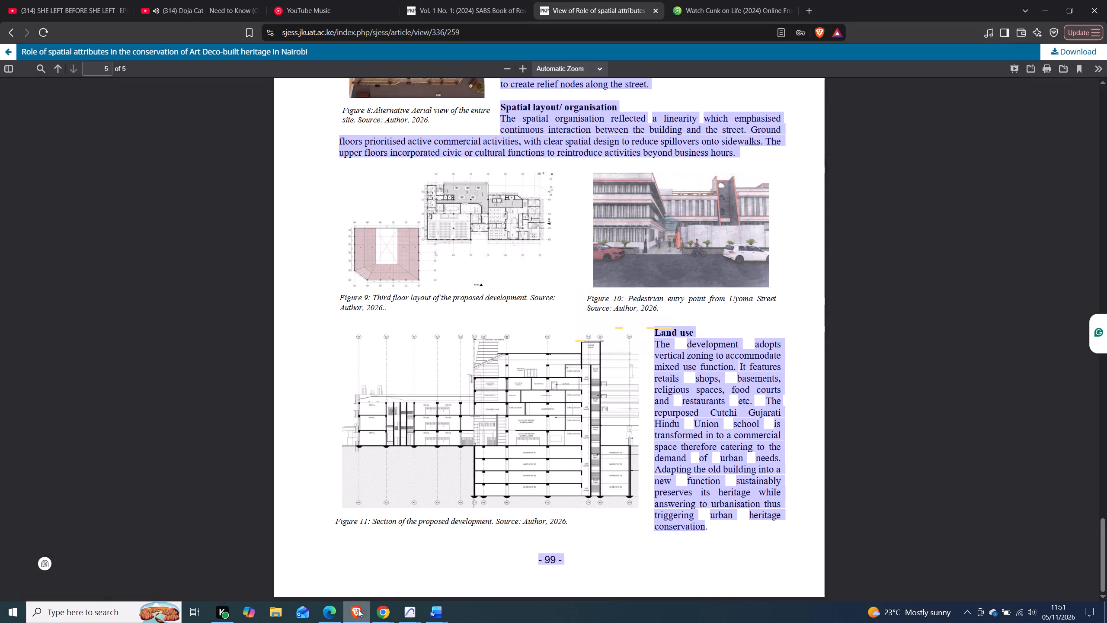
{"action": "left_click", "coordinate": [184, 0]}
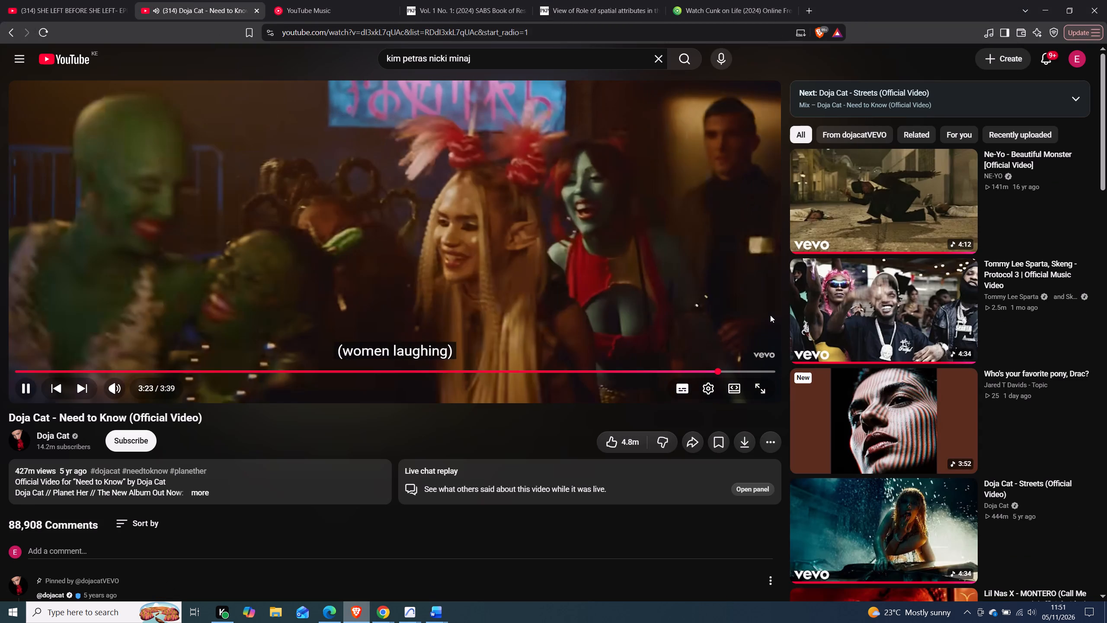
{"action": "scroll", "coordinate": [907, 347], "scroll_direction": "down", "scroll_amount": 3}
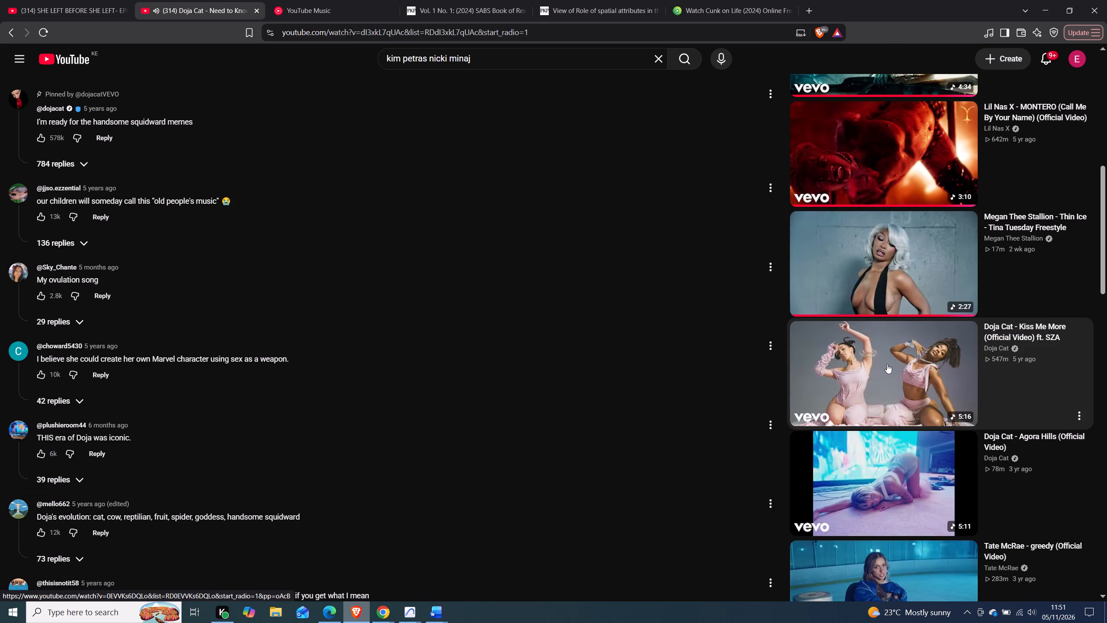
{"action": "scroll", "coordinate": [881, 353], "scroll_direction": "down", "scroll_amount": 1}
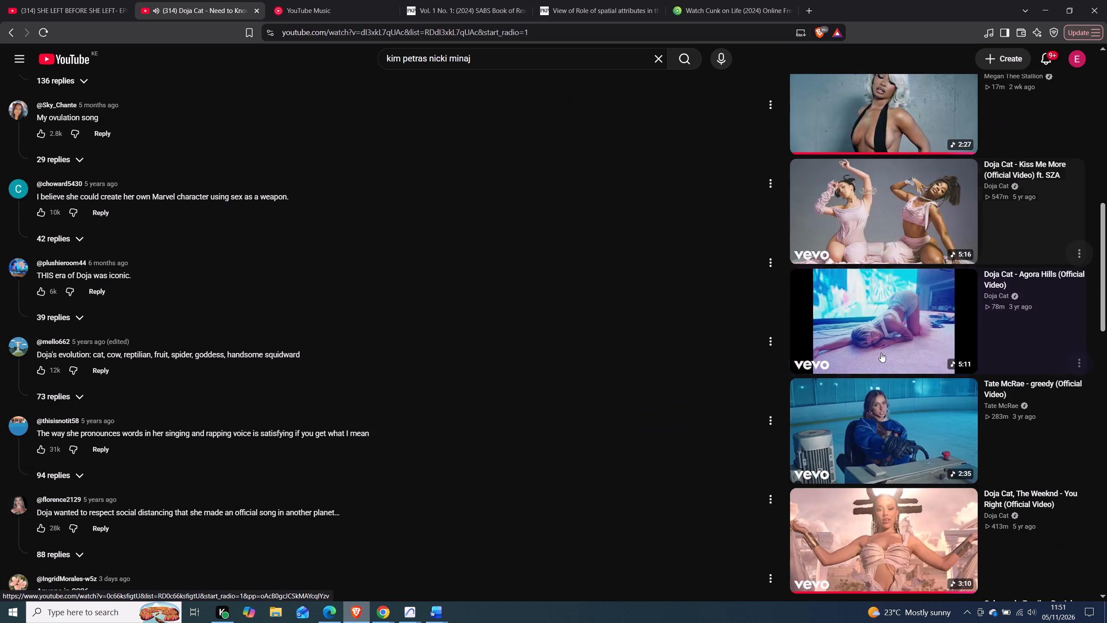
{"action": "scroll", "coordinate": [881, 353], "scroll_direction": "down", "scroll_amount": 3}
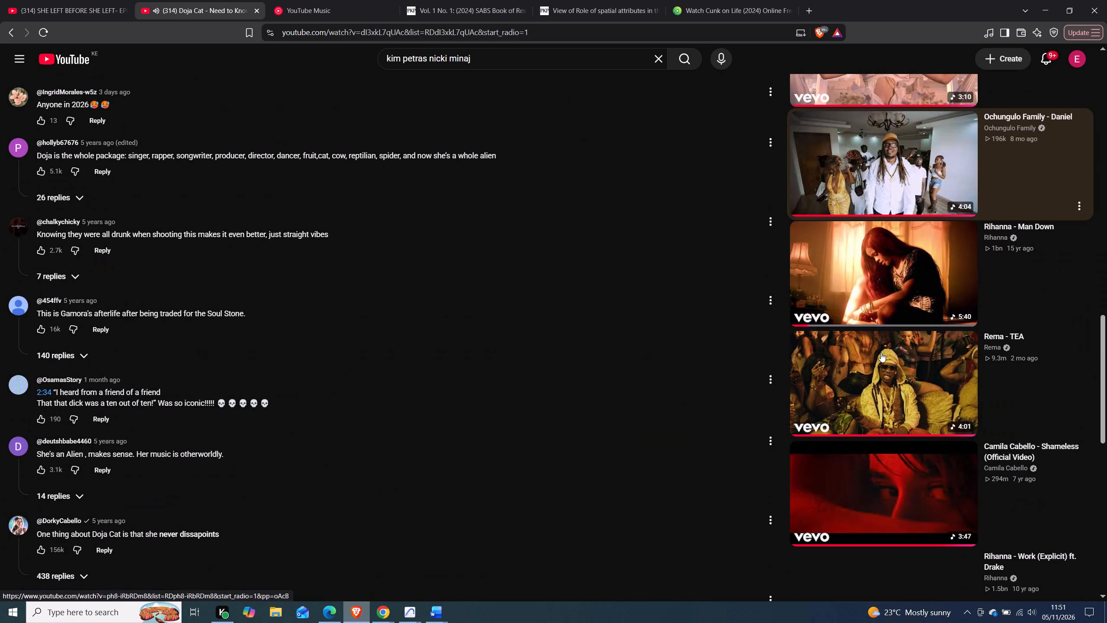
{"action": "scroll", "coordinate": [881, 353], "scroll_direction": "down", "scroll_amount": 3}
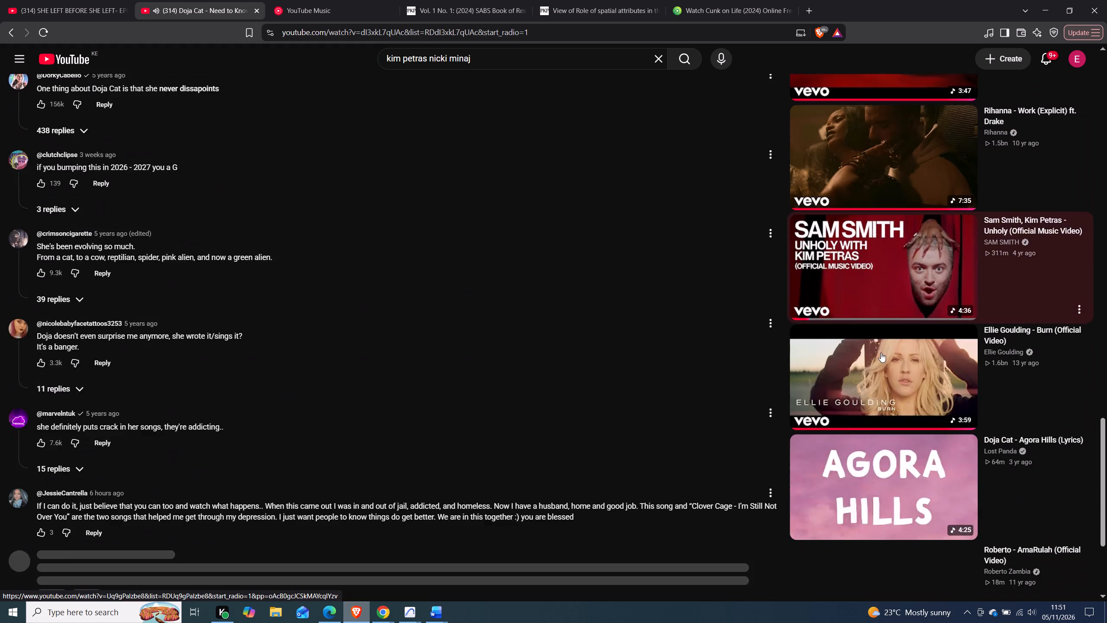
{"action": "scroll", "coordinate": [881, 353], "scroll_direction": "down", "scroll_amount": 4}
{"action": "scroll", "coordinate": [863, 301], "scroll_direction": "down", "scroll_amount": 2}
{"action": "left_click", "coordinate": [901, 184]}
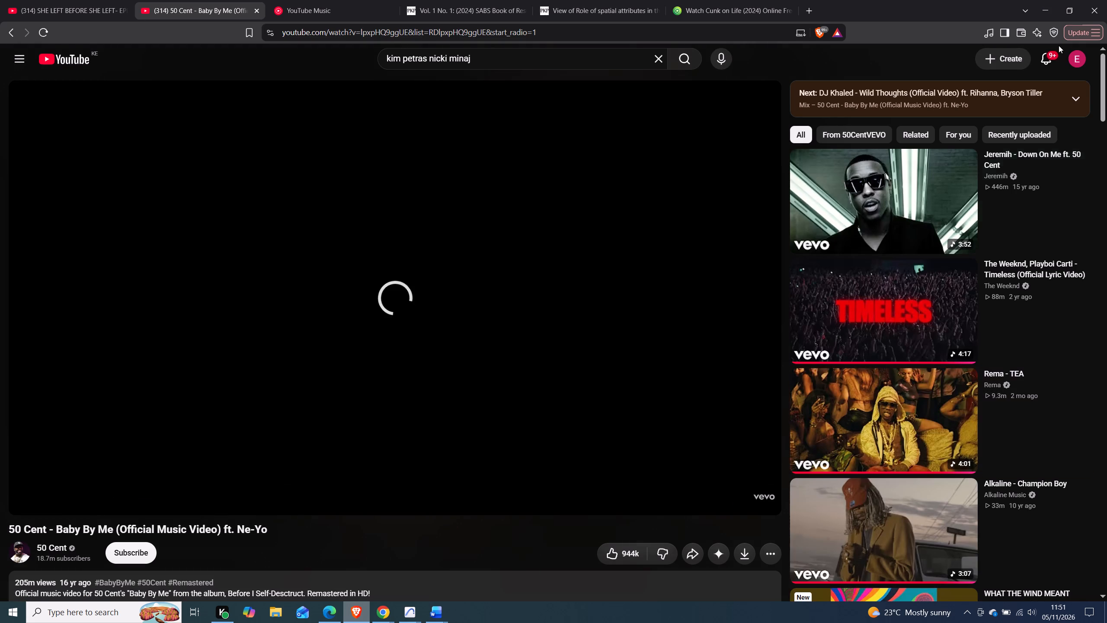
{"action": "left_click", "coordinate": [1045, 4]}
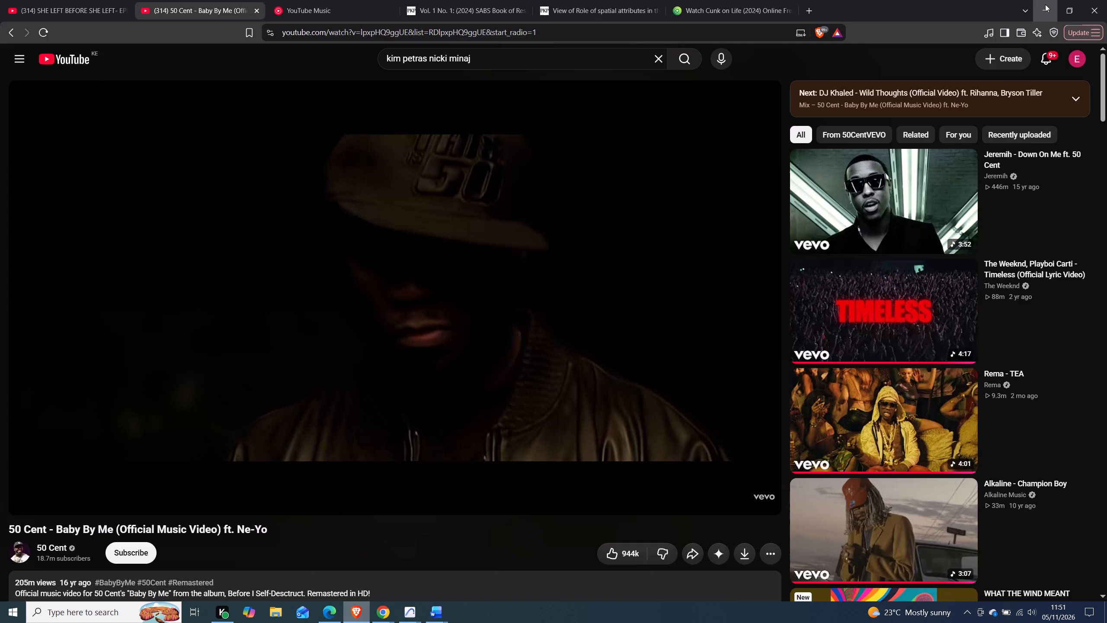
Review the filled and empty rows of the literature comparison table, including the Art Deco row.
{"action": "scroll", "coordinate": [674, 291], "scroll_direction": "down", "scroll_amount": 3}
{"action": "scroll", "coordinate": [675, 286], "scroll_direction": "up", "scroll_amount": 3}
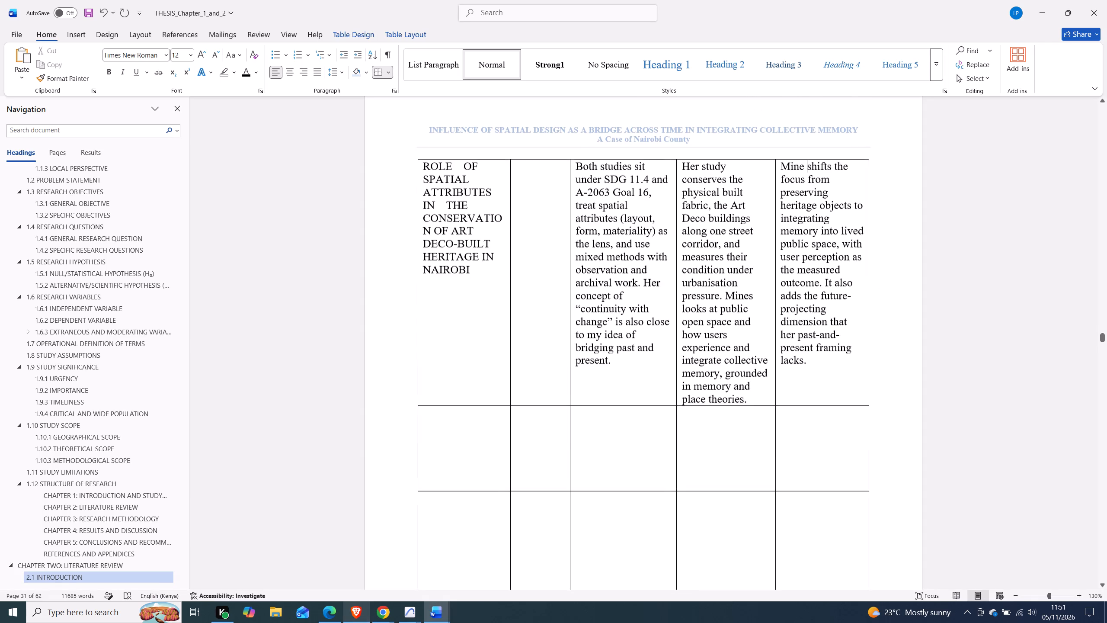
{"action": "scroll", "coordinate": [677, 279], "scroll_direction": "up", "scroll_amount": 8}
{"action": "scroll", "coordinate": [684, 241], "scroll_direction": "up", "scroll_amount": 3}
{"action": "scroll", "coordinate": [684, 241], "scroll_direction": "down", "scroll_amount": 6}
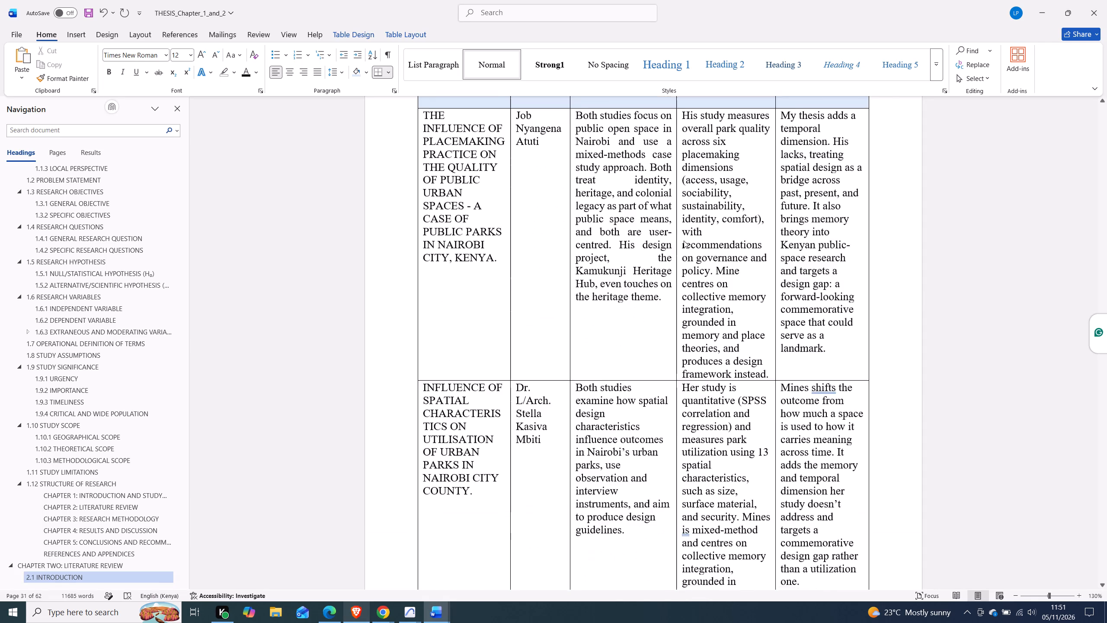
{"action": "scroll", "coordinate": [684, 241], "scroll_direction": "down", "scroll_amount": 7}
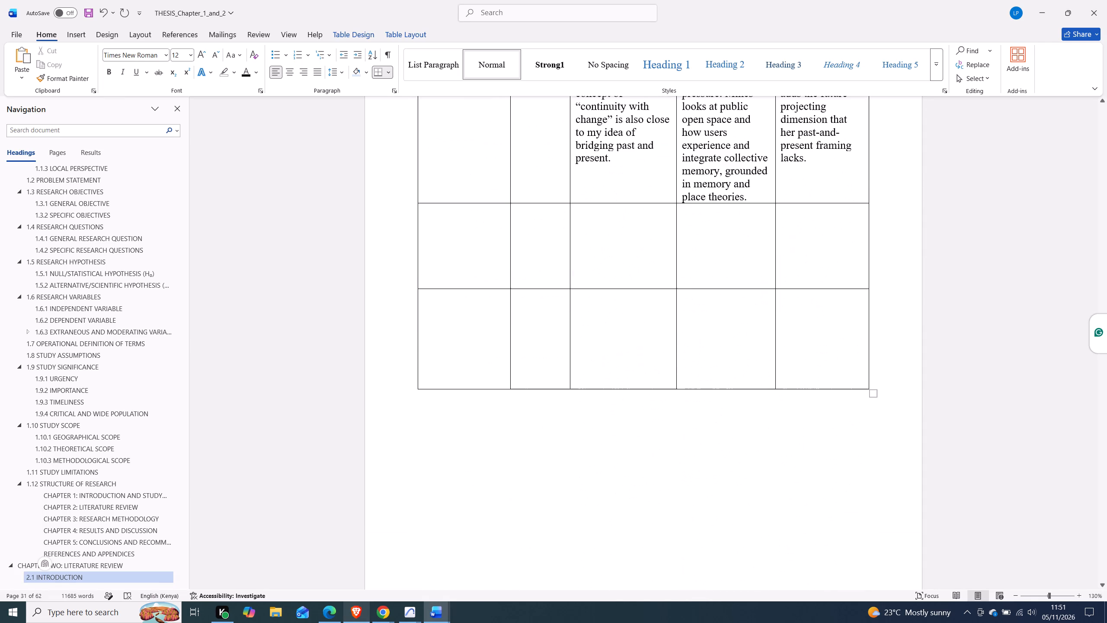
{"action": "scroll", "coordinate": [688, 223], "scroll_direction": "up", "scroll_amount": 3}
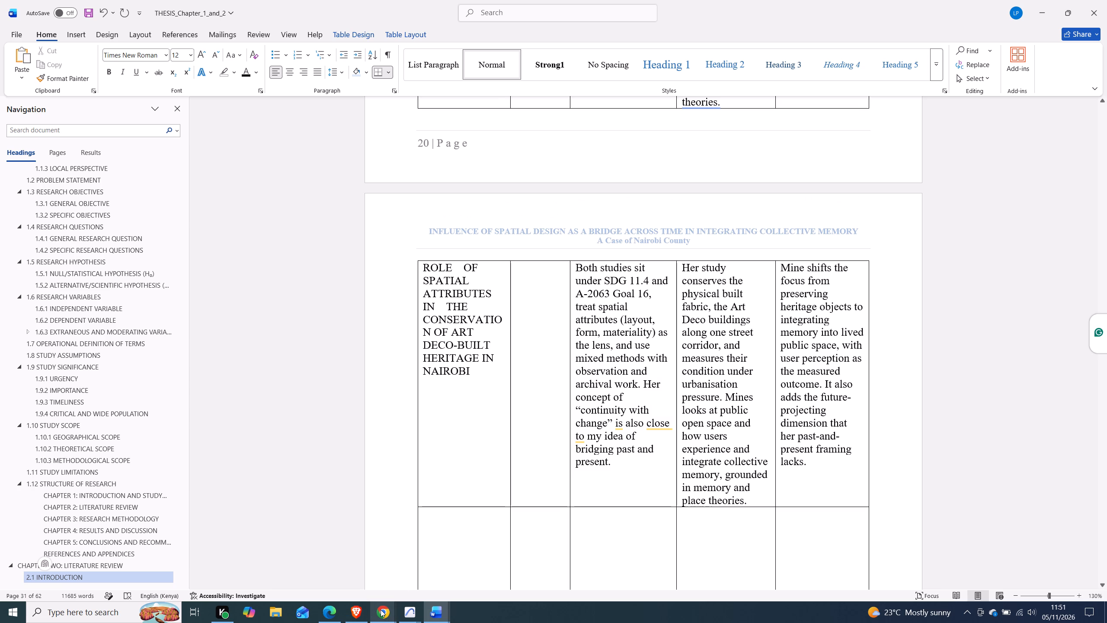
Switch to Brave and look through the article titles and authors in the Vol. 1 No. 1 (2024) SABS issue, around the SDG 06 section.
{"action": "left_click", "coordinate": [357, 615]}
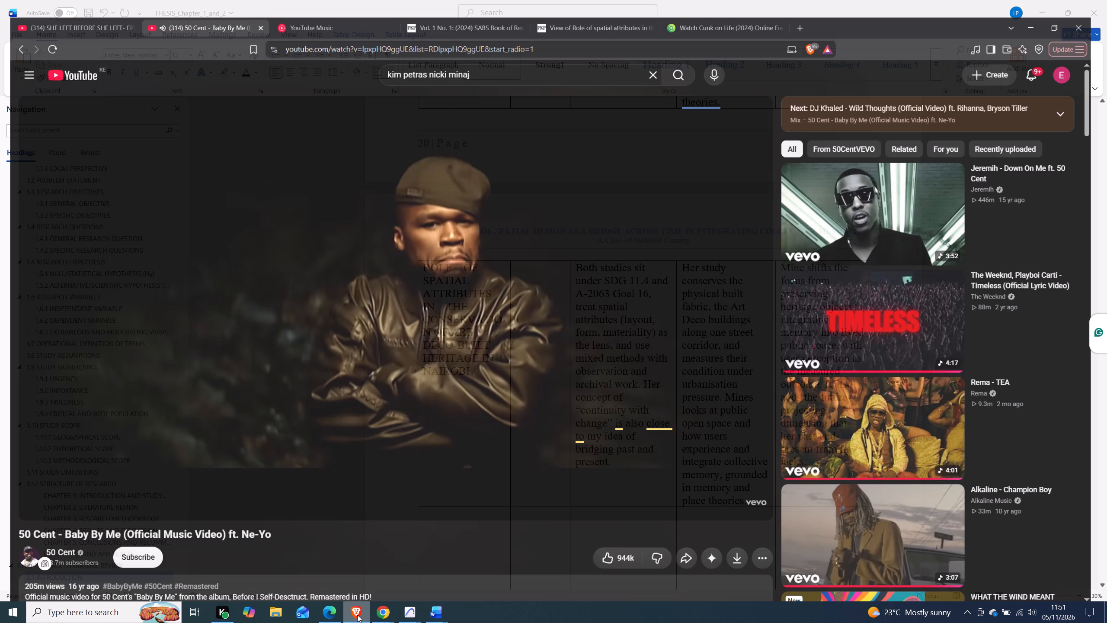
{"action": "left_click", "coordinate": [485, 0]}
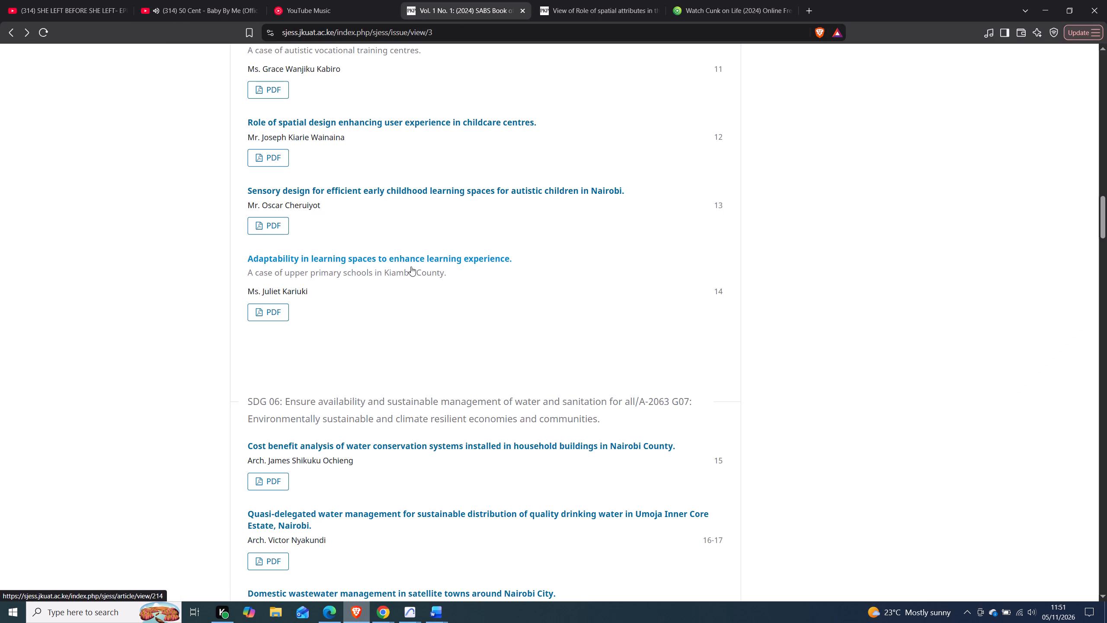
{"action": "scroll", "coordinate": [411, 267], "scroll_direction": "up", "scroll_amount": 1}
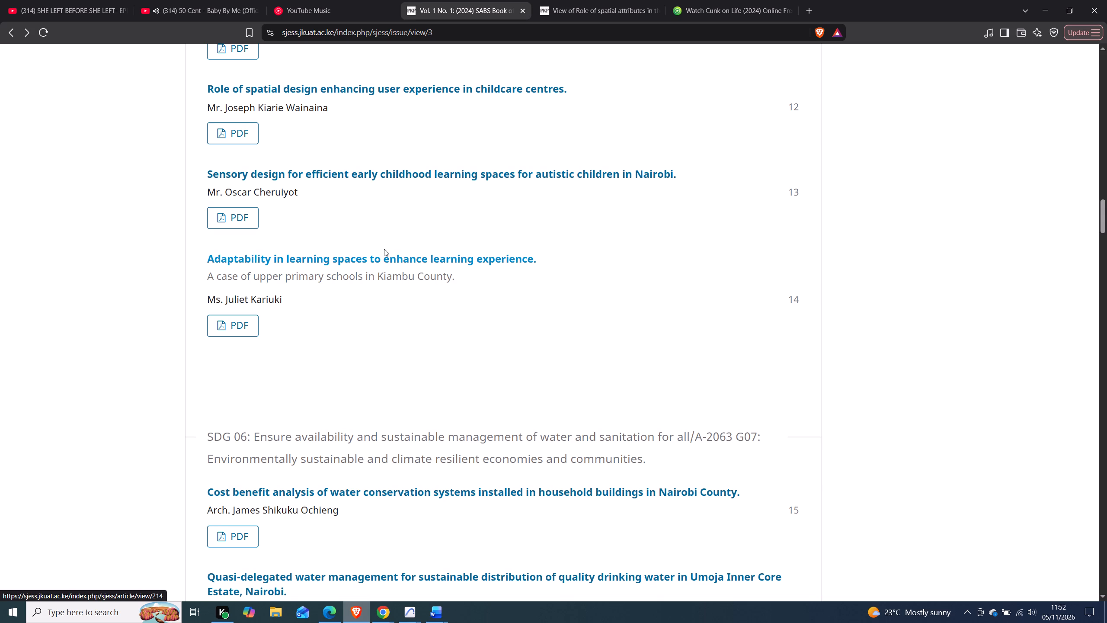
{"action": "scroll", "coordinate": [377, 230], "scroll_direction": "up", "scroll_amount": 4}
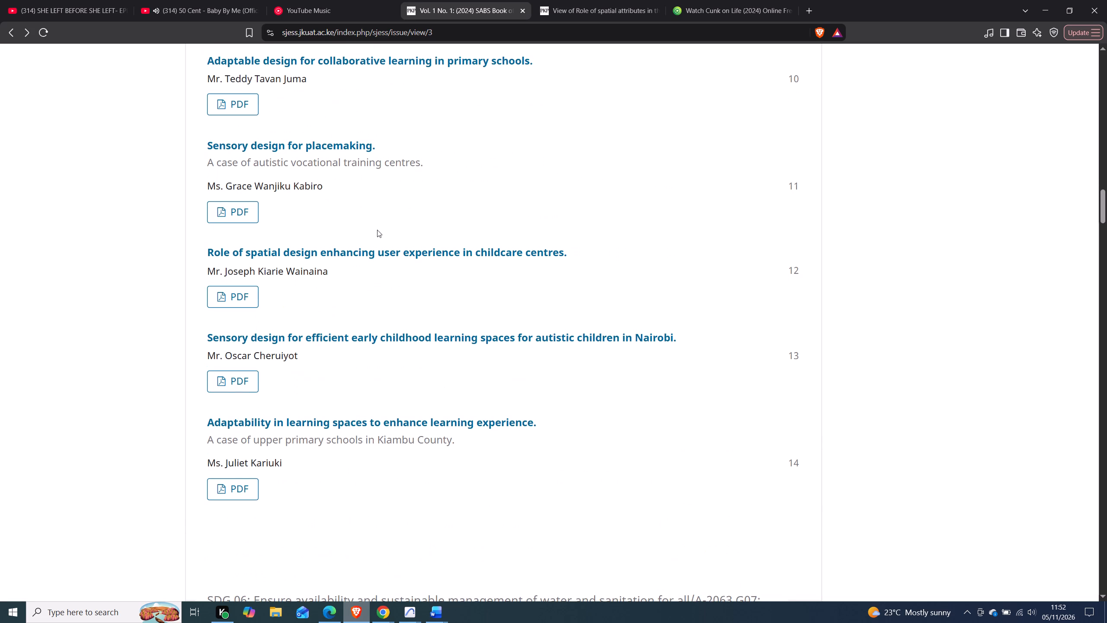
{"action": "scroll", "coordinate": [376, 230], "scroll_direction": "up", "scroll_amount": 3}
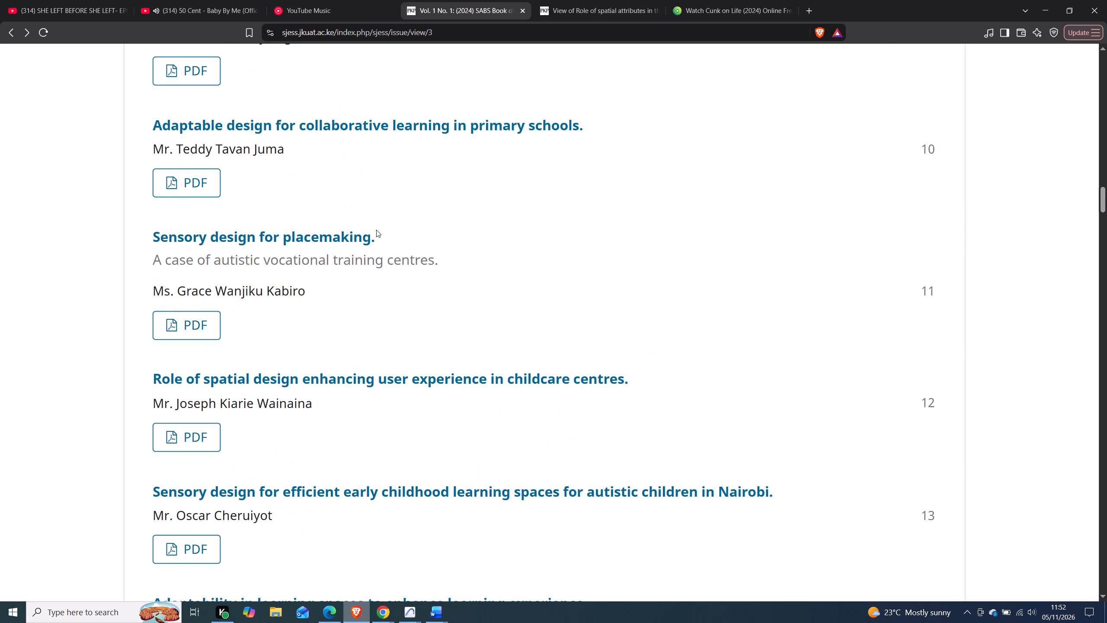
{"action": "scroll", "coordinate": [376, 230], "scroll_direction": "down", "scroll_amount": 1}
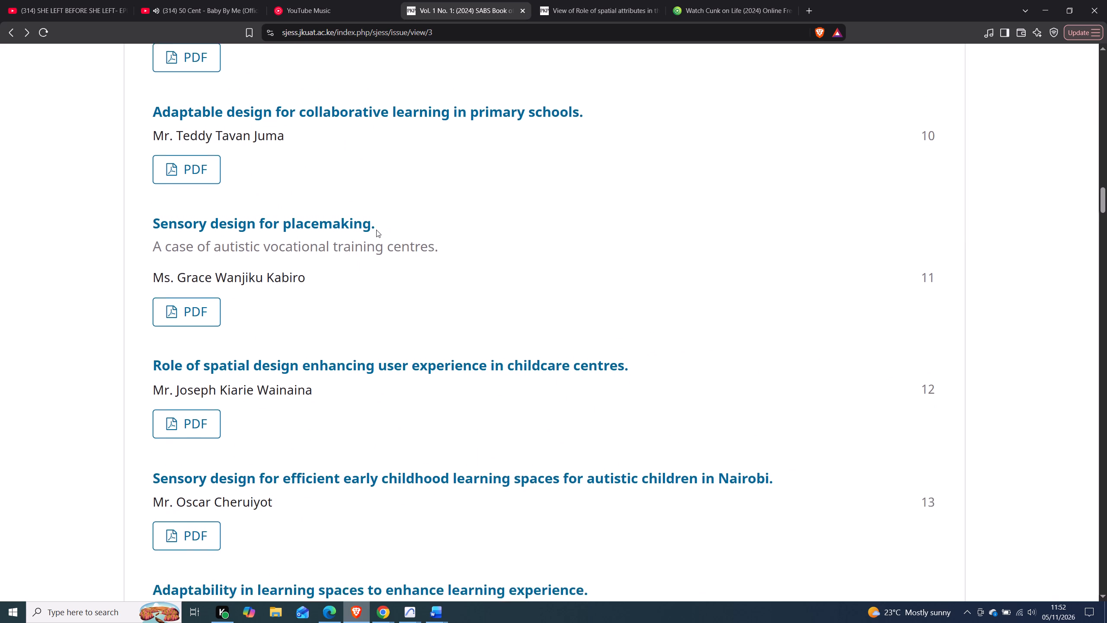
{"action": "scroll", "coordinate": [376, 230], "scroll_direction": "down", "scroll_amount": 1}
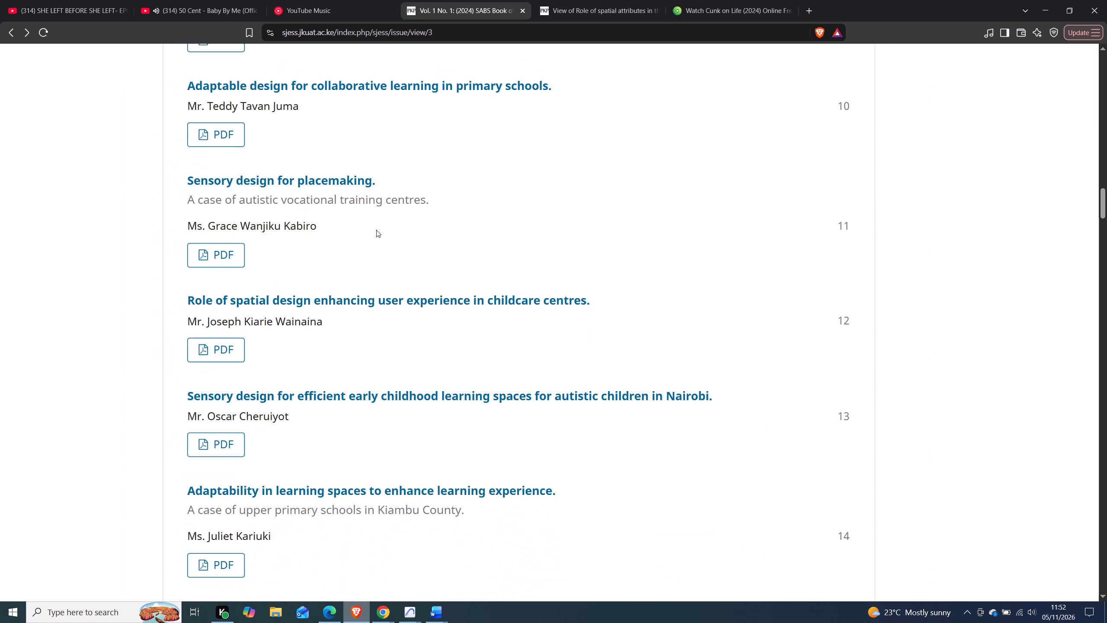
{"action": "scroll", "coordinate": [376, 230], "scroll_direction": "down", "scroll_amount": 4}
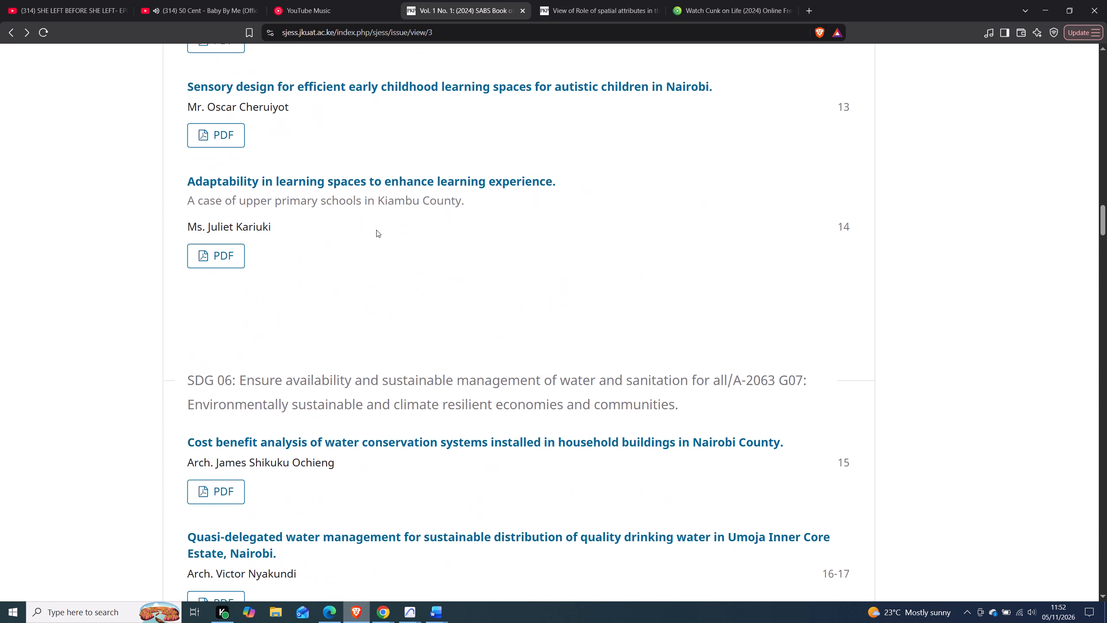
{"action": "scroll", "coordinate": [376, 230], "scroll_direction": "down", "scroll_amount": 4}
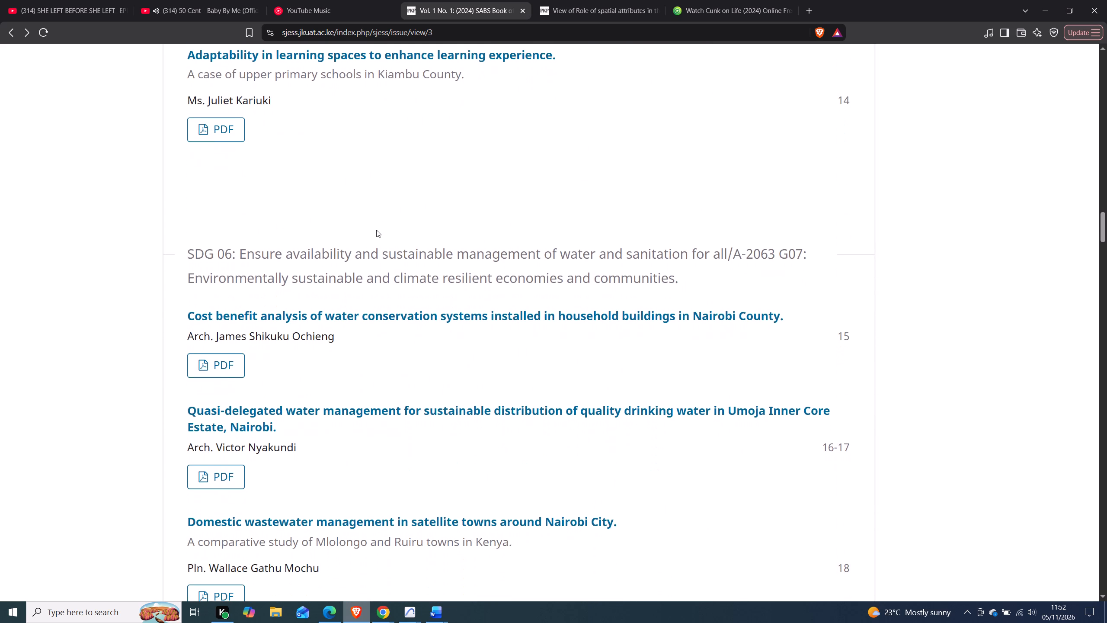
{"action": "scroll", "coordinate": [376, 230], "scroll_direction": "down", "scroll_amount": 2}
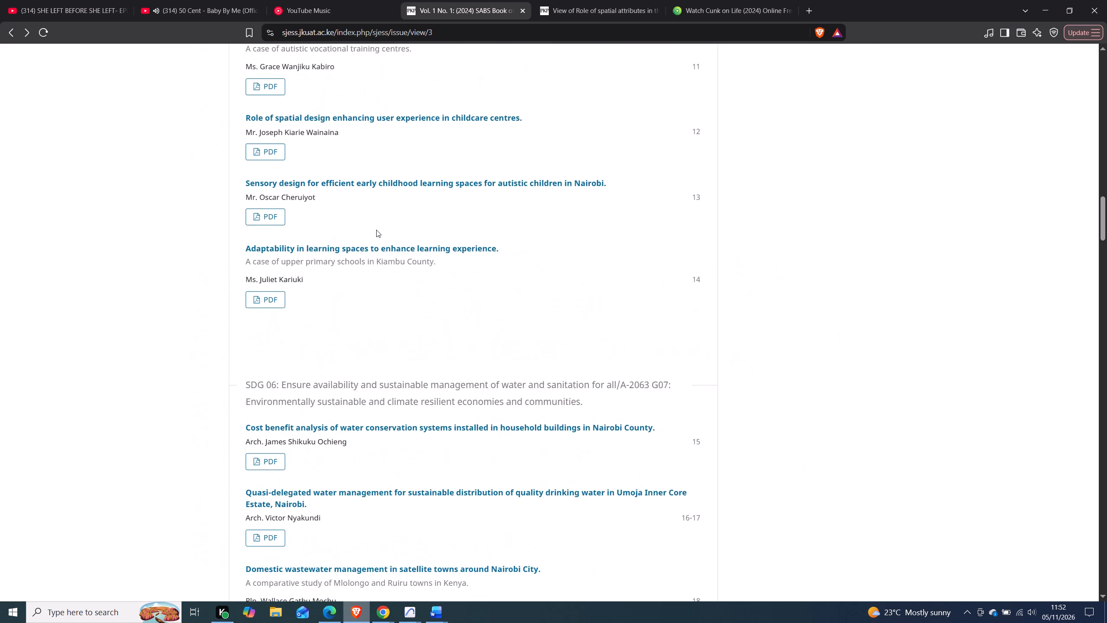
{"action": "scroll", "coordinate": [376, 230], "scroll_direction": "down", "scroll_amount": 3}
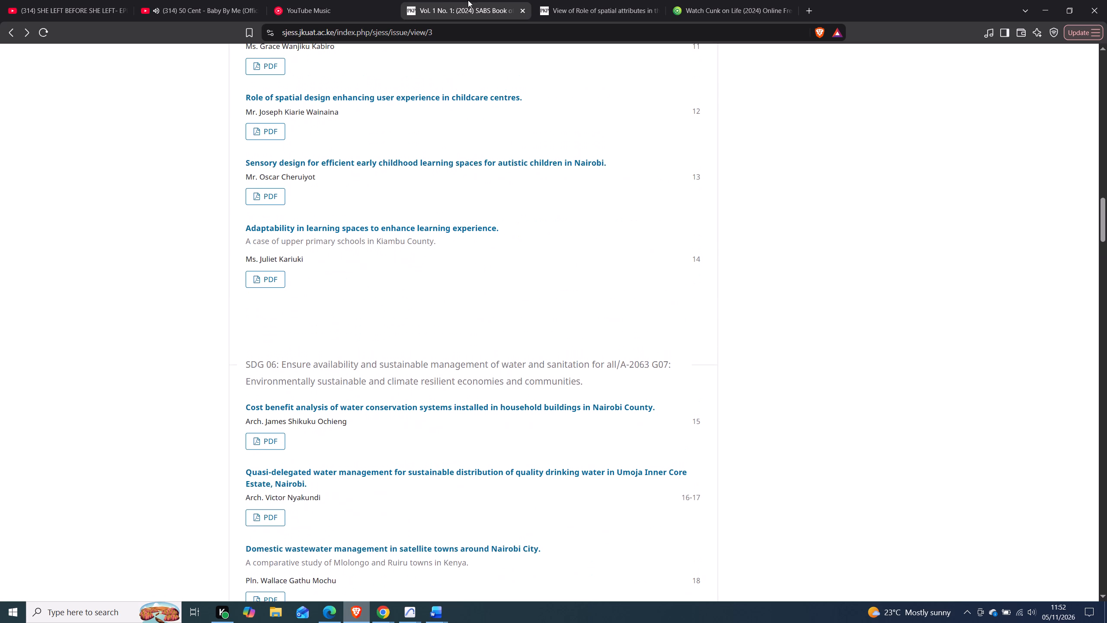
Copy the Art Deco article's author name with its title from the 2026 SABS issue list and paste it with merged formatting into Word's Art Deco row, second cell.
{"action": "left_click", "coordinate": [593, 0]}
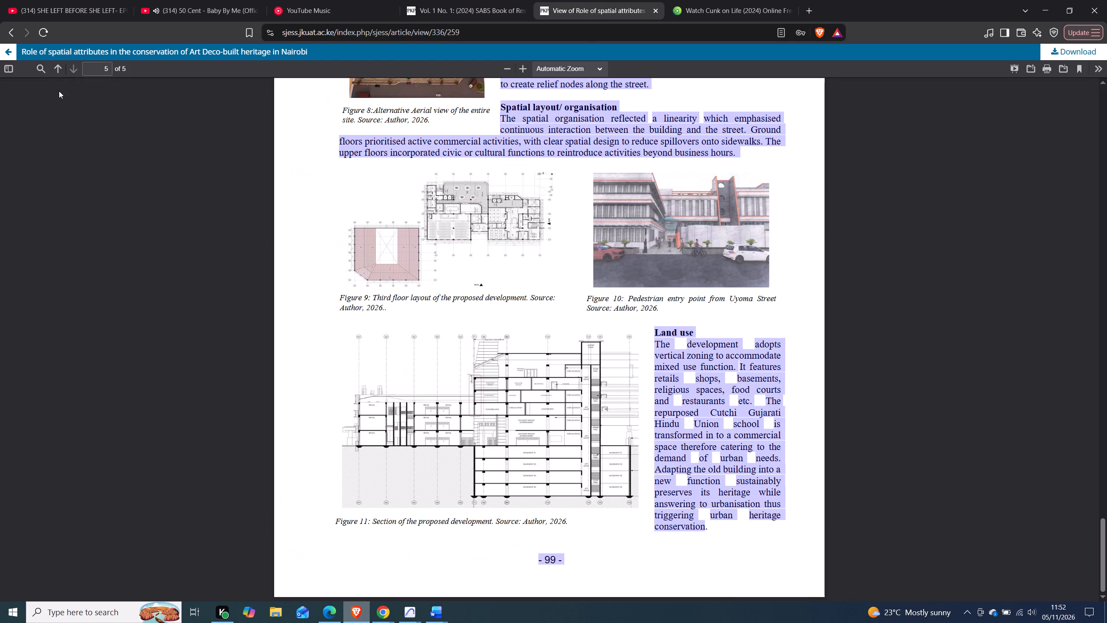
{"action": "left_click", "coordinate": [14, 32]}
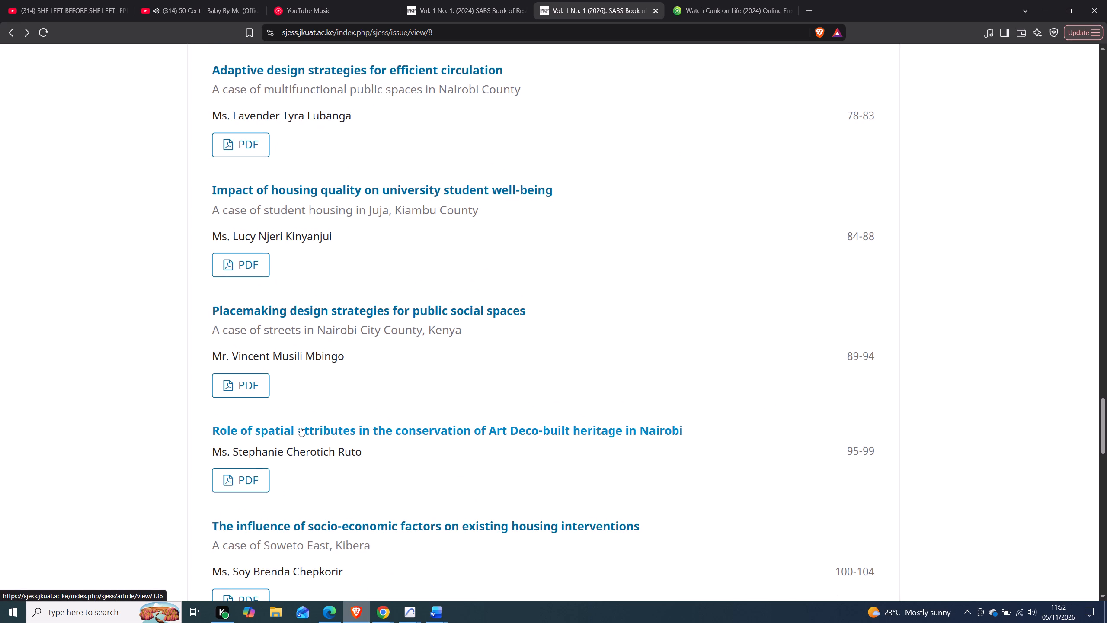
{"action": "left_click_drag", "start_coordinate": [362, 455], "coordinate": [234, 443]}
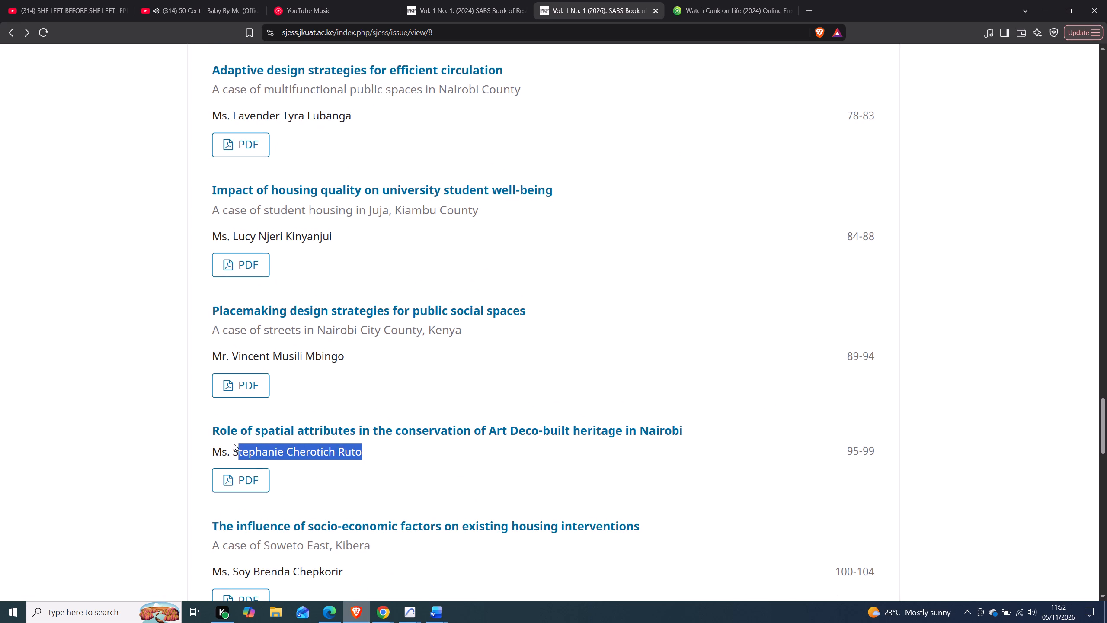
{"action": "left_click_drag", "start_coordinate": [234, 443], "coordinate": [213, 446]}
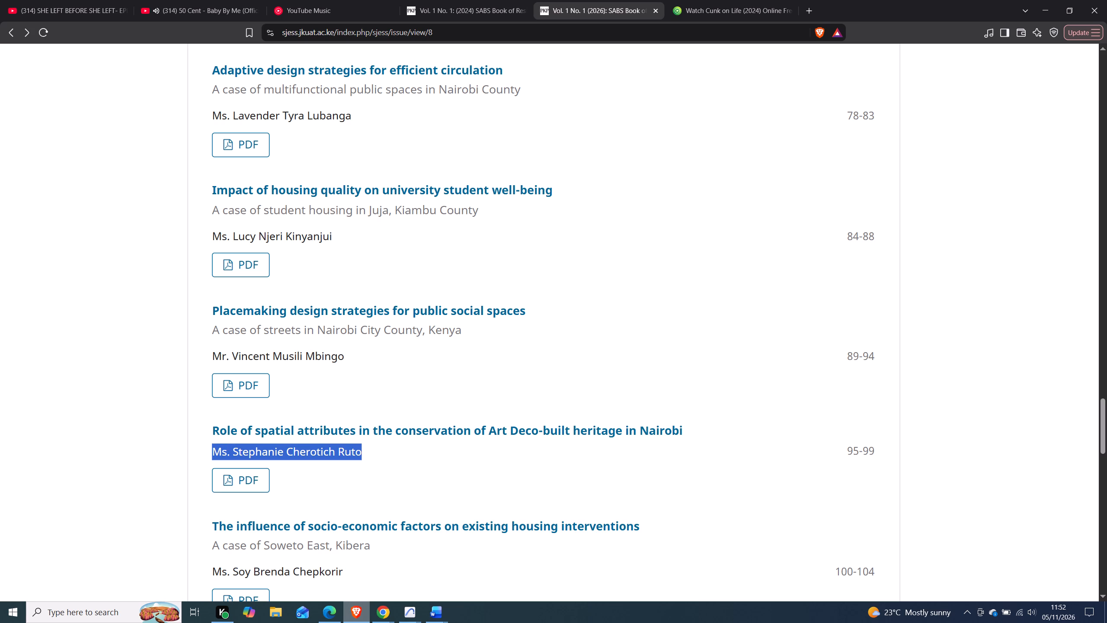
{"action": "right_click", "coordinate": [233, 450]}
{"action": "left_click", "coordinate": [246, 459]}
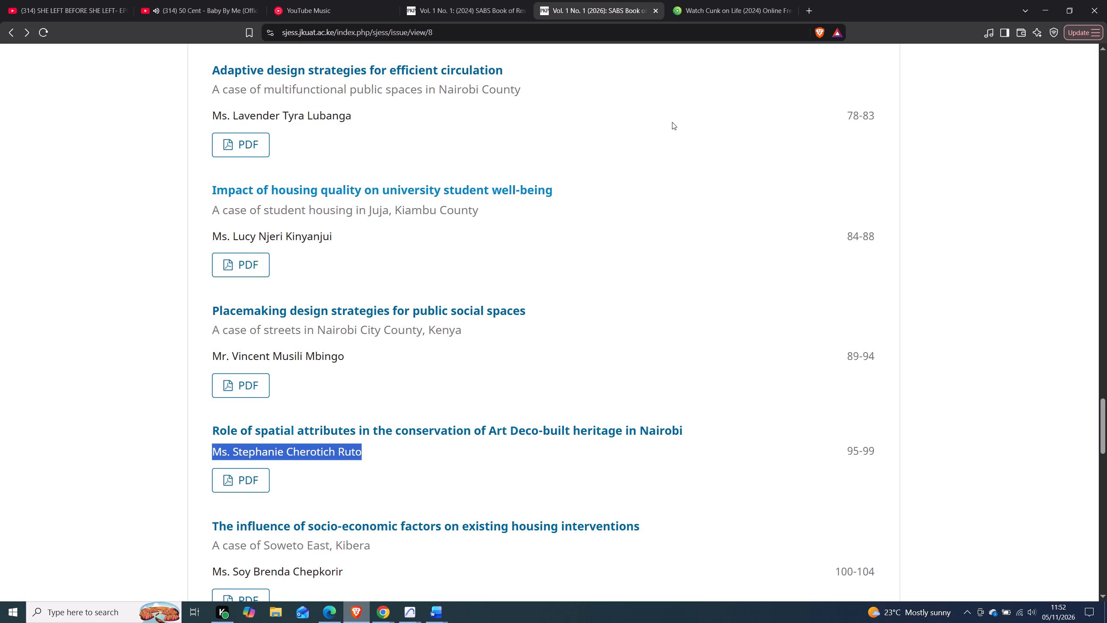
{"action": "left_click", "coordinate": [438, 610]}
{"action": "left_click", "coordinate": [189, 551]}
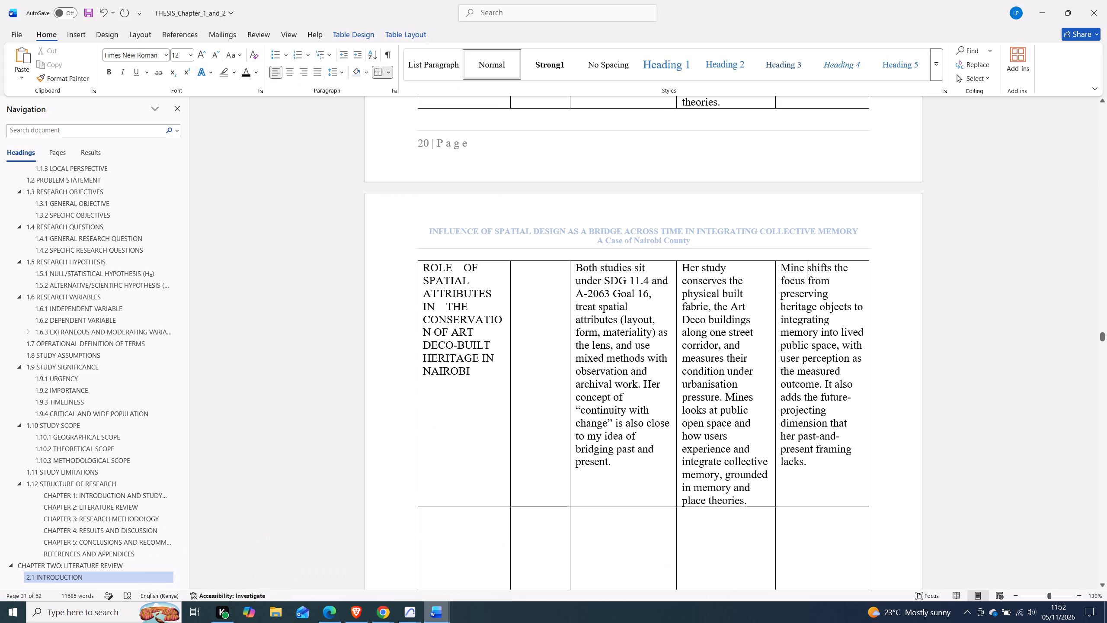
{"action": "left_click", "coordinate": [519, 276]}
{"action": "right_click", "coordinate": [519, 275]}
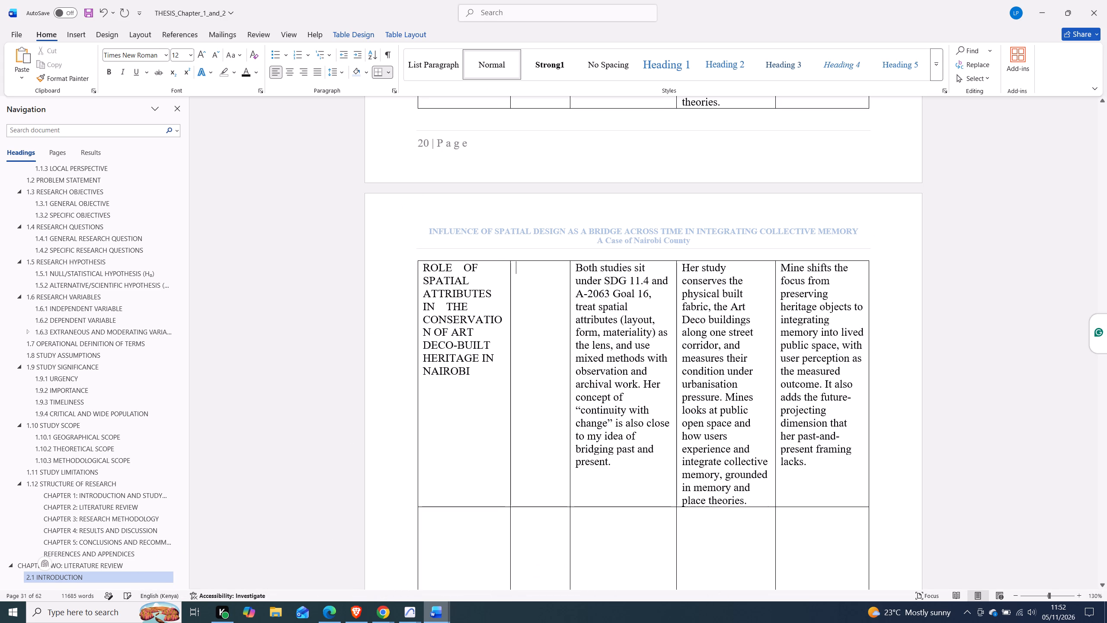
{"action": "right_click", "coordinate": [521, 272]}
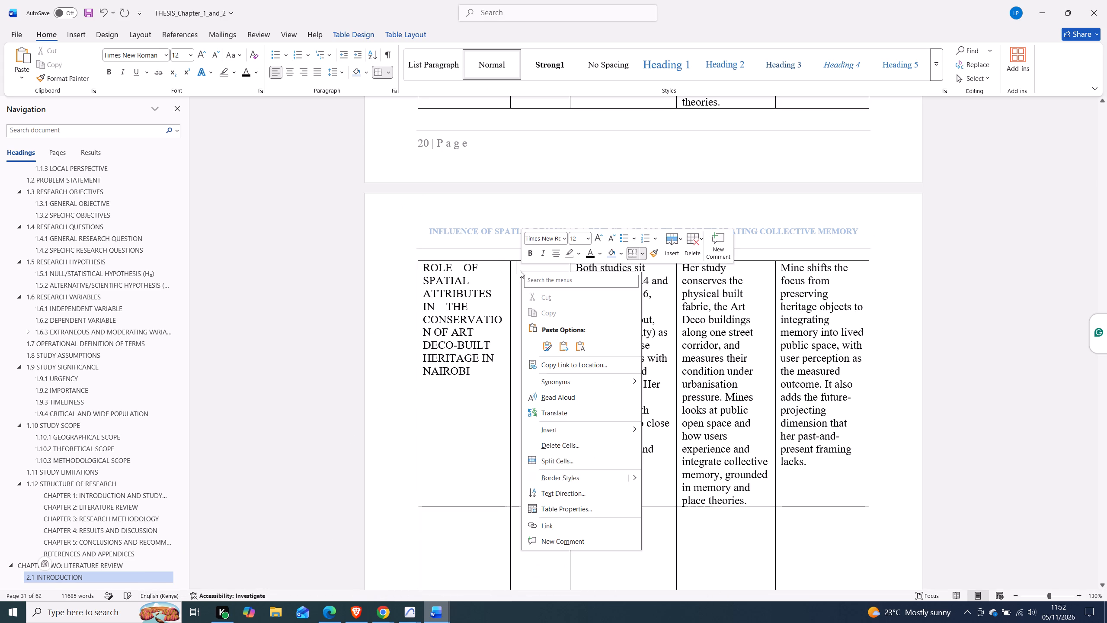
{"action": "left_click", "coordinate": [560, 346]}
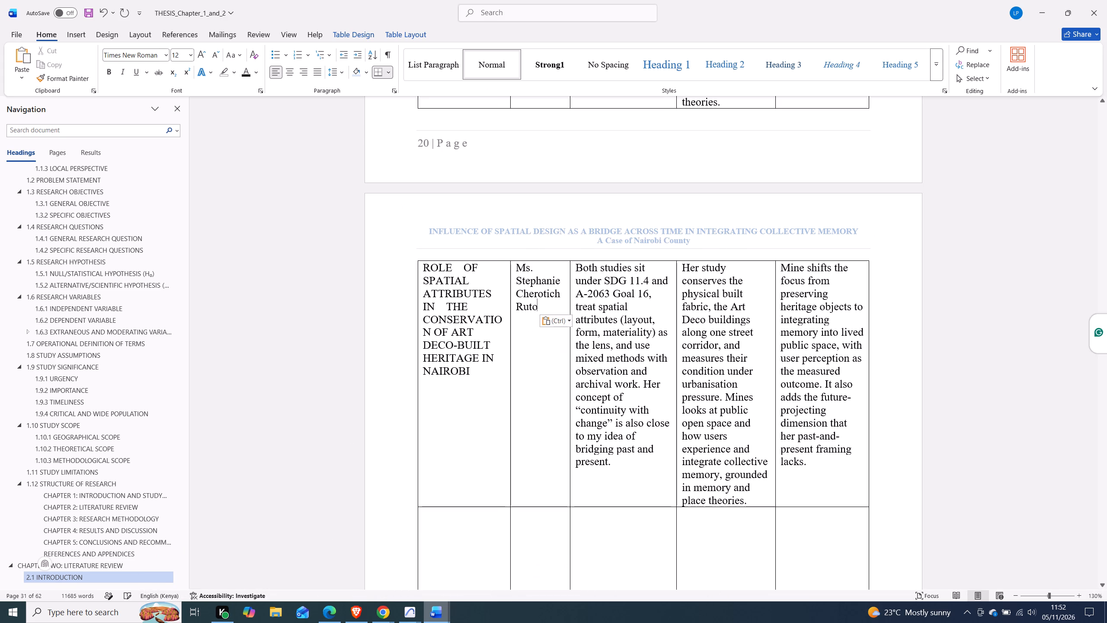
Review the rows of Table 4, the comparison with previous similar theses, and the text before and after it.
{"action": "scroll", "coordinate": [746, 353], "scroll_direction": "up", "scroll_amount": 4}
{"action": "scroll", "coordinate": [729, 308], "scroll_direction": "up", "scroll_amount": 1}
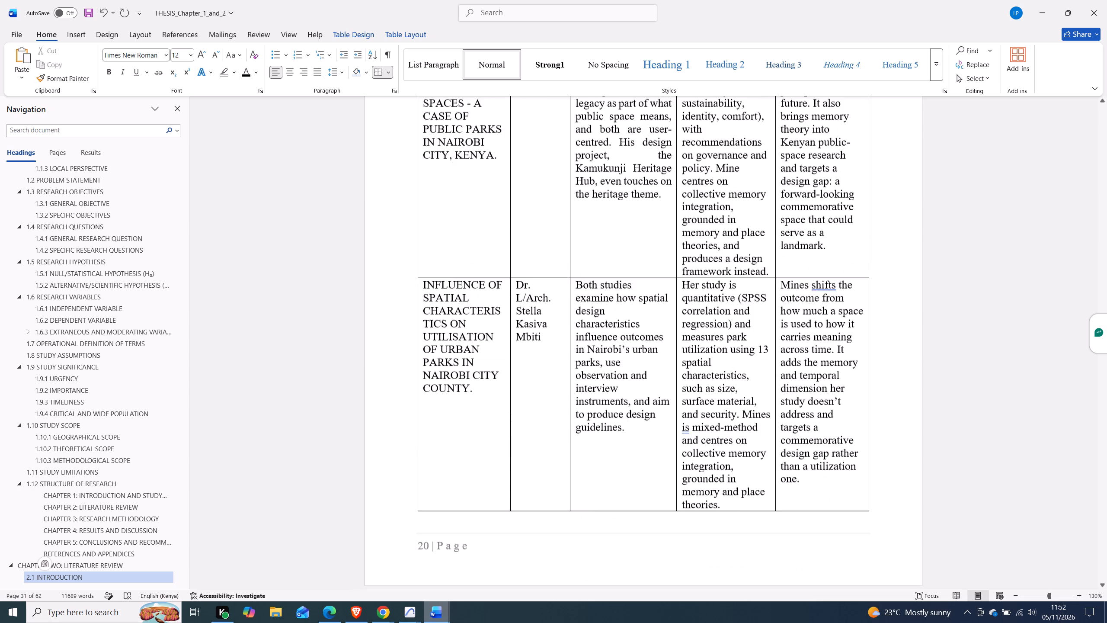
{"action": "scroll", "coordinate": [730, 310], "scroll_direction": "up", "scroll_amount": 8}
{"action": "scroll", "coordinate": [726, 269], "scroll_direction": "up", "scroll_amount": 5}
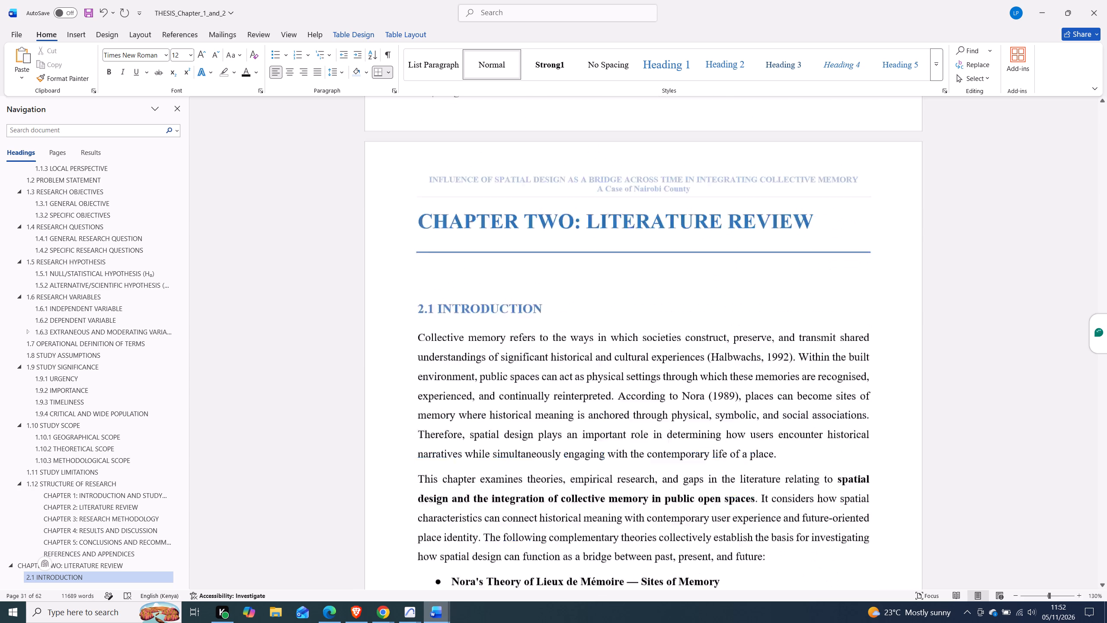
{"action": "scroll", "coordinate": [710, 218], "scroll_direction": "down", "scroll_amount": 12}
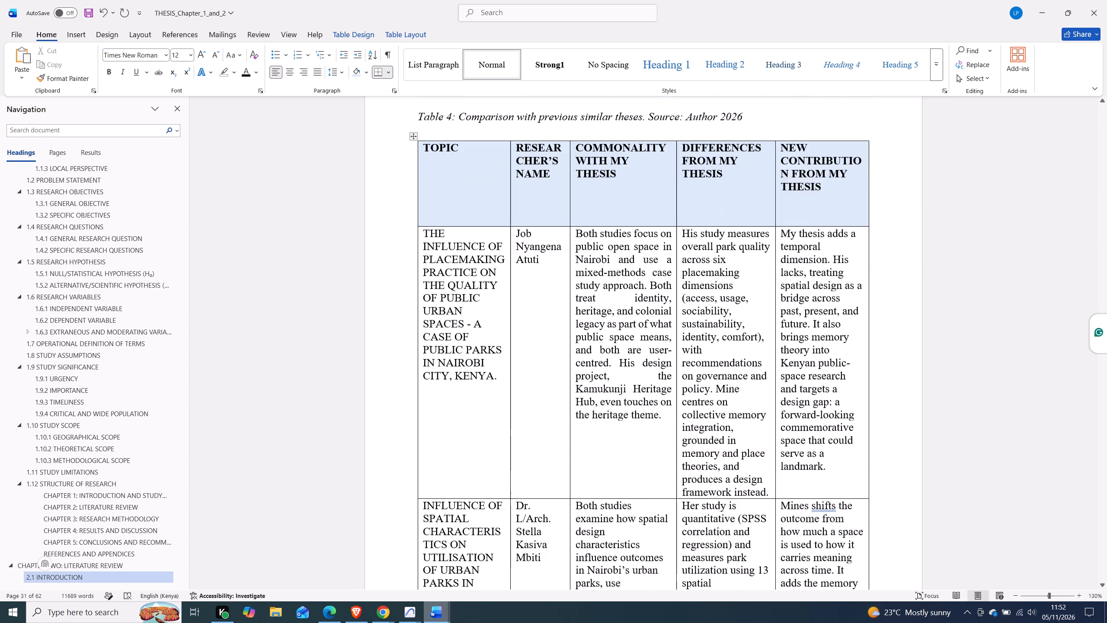
{"action": "scroll", "coordinate": [739, 228], "scroll_direction": "down", "scroll_amount": 2}
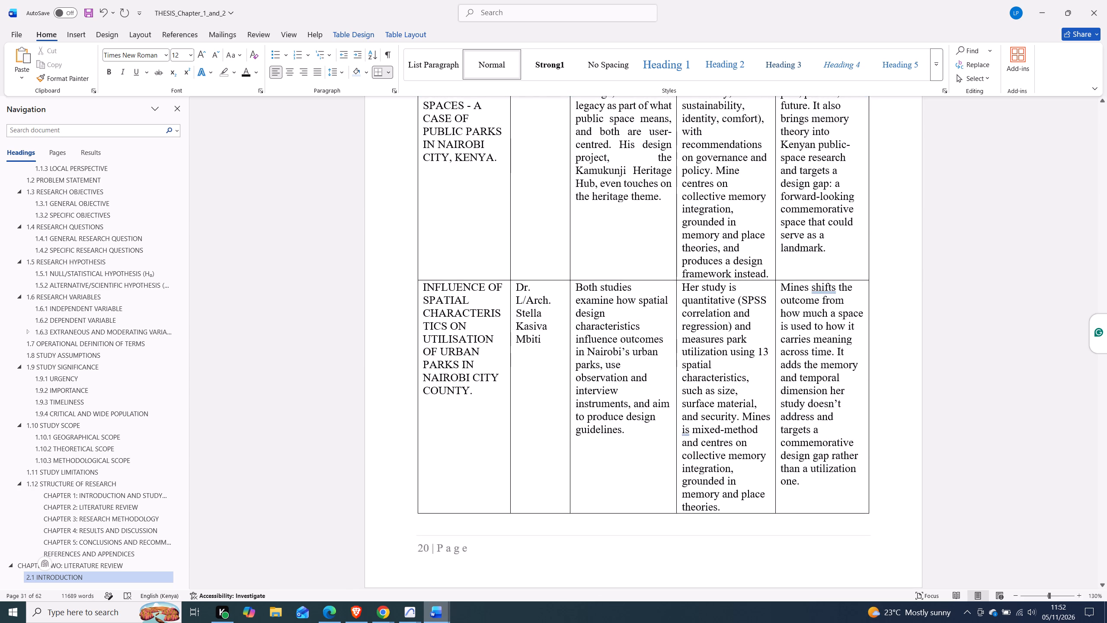
{"action": "scroll", "coordinate": [739, 228], "scroll_direction": "up", "scroll_amount": 2}
{"action": "scroll", "coordinate": [747, 219], "scroll_direction": "down", "scroll_amount": 2}
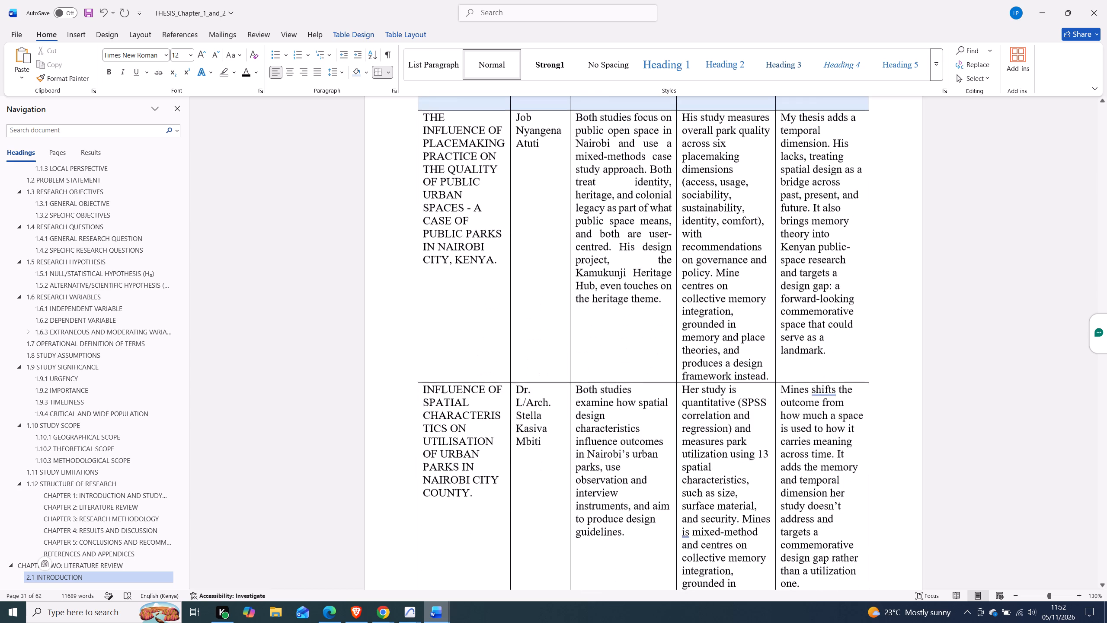
{"action": "scroll", "coordinate": [750, 216], "scroll_direction": "down", "scroll_amount": 8}
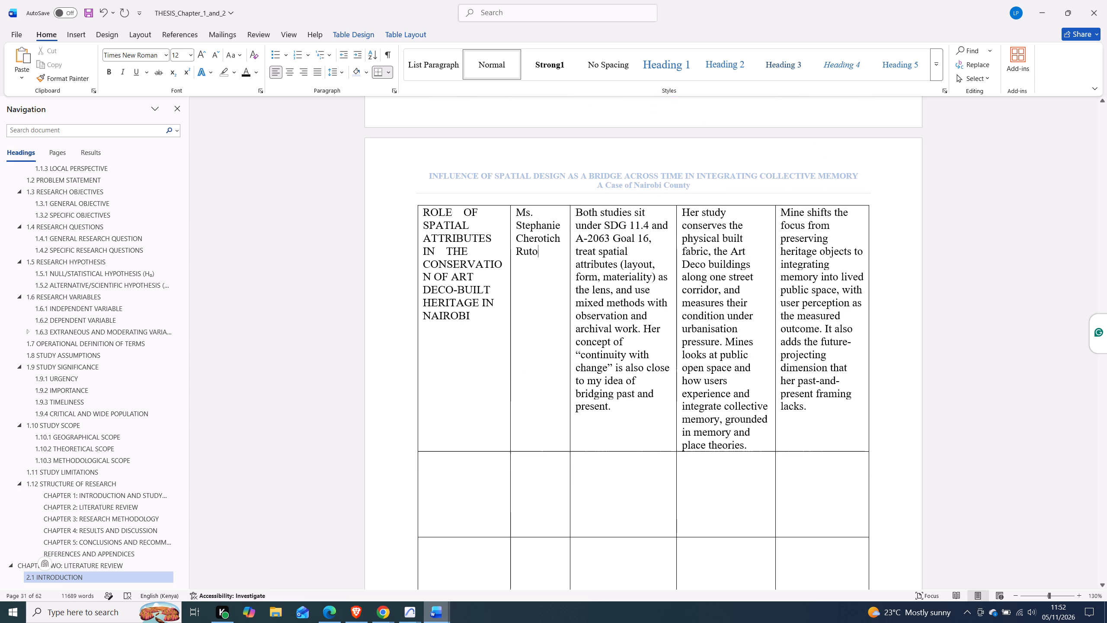
{"action": "scroll", "coordinate": [750, 216], "scroll_direction": "down", "scroll_amount": 10}
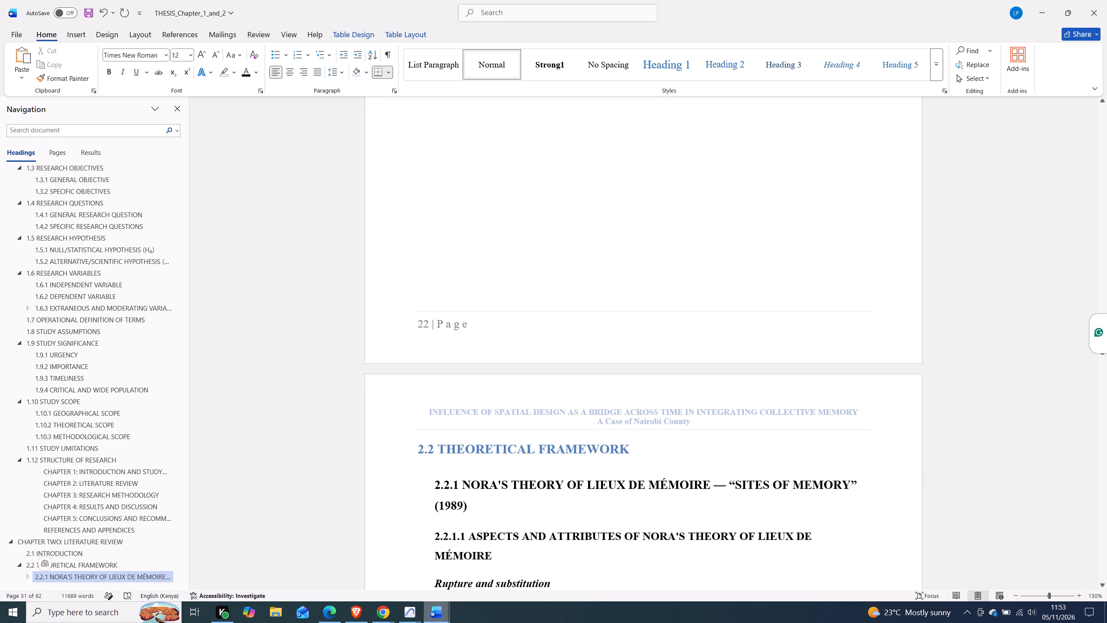
{"action": "scroll", "coordinate": [750, 216], "scroll_direction": "up", "scroll_amount": 16}
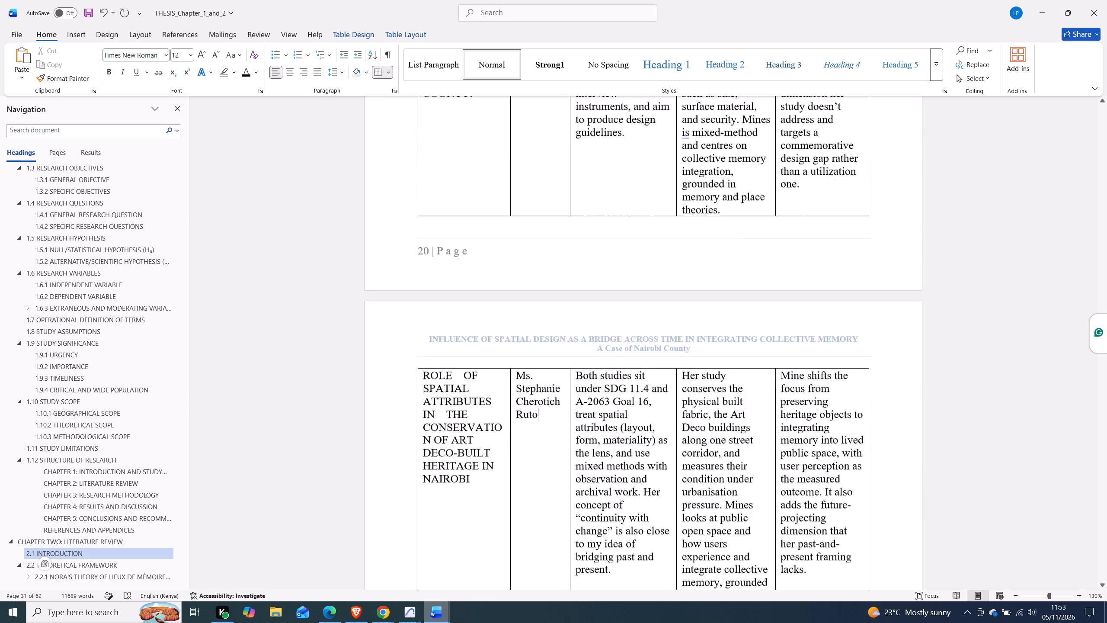
{"action": "scroll", "coordinate": [750, 216], "scroll_direction": "down", "scroll_amount": 1}
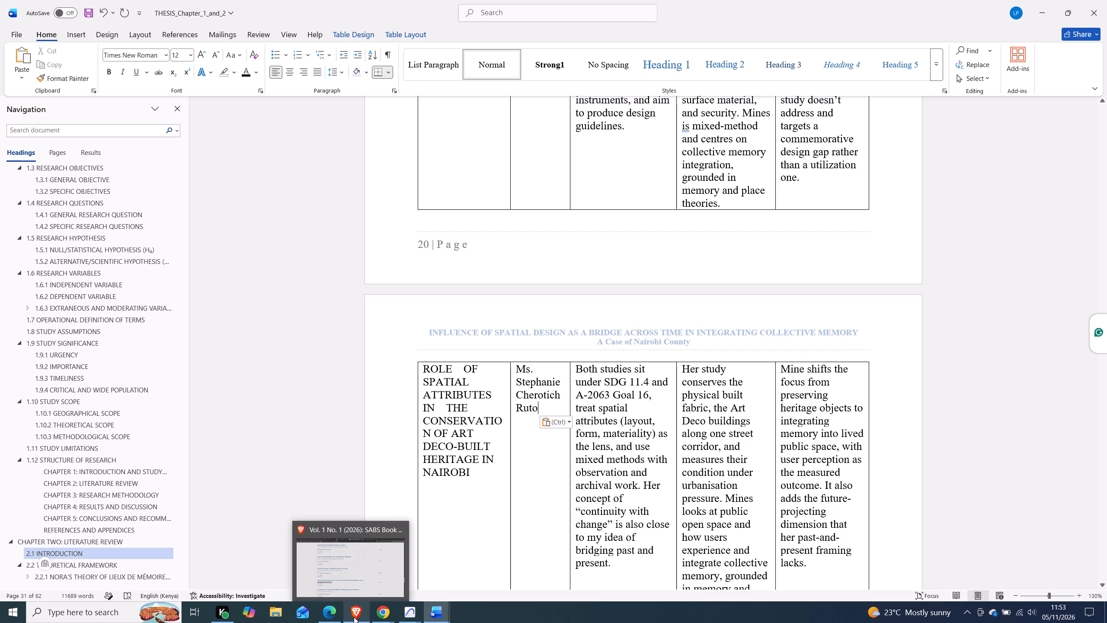
Switch to Brave, open the PDF of "Placemaking design strategies for public social spaces" and read its abstract and keywords.
{"action": "left_click", "coordinate": [354, 617]}
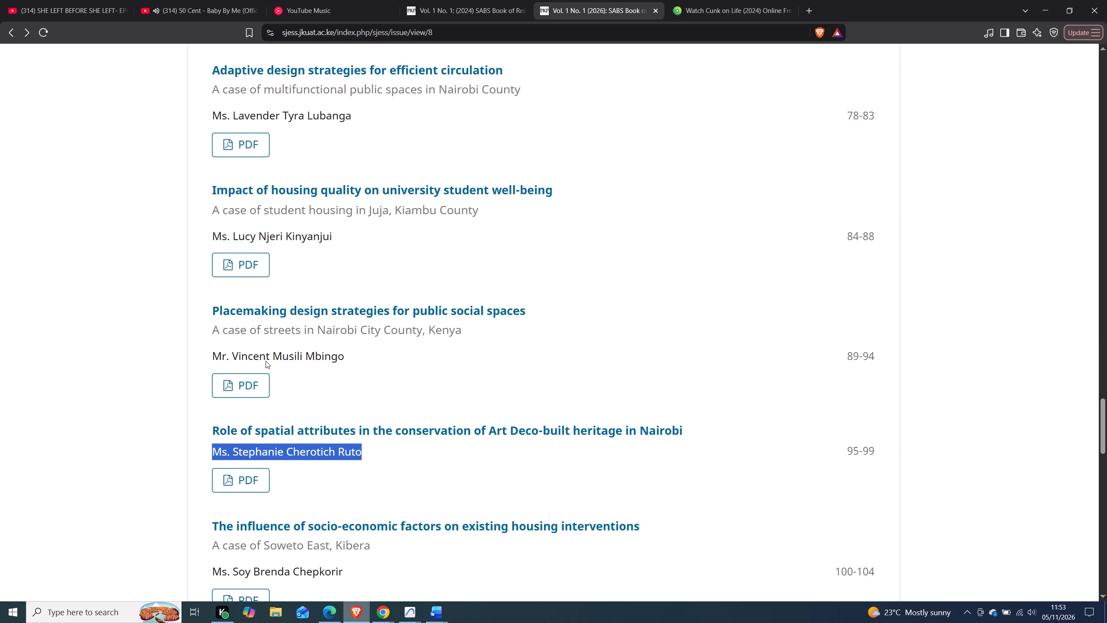
{"action": "left_click", "coordinate": [257, 380]}
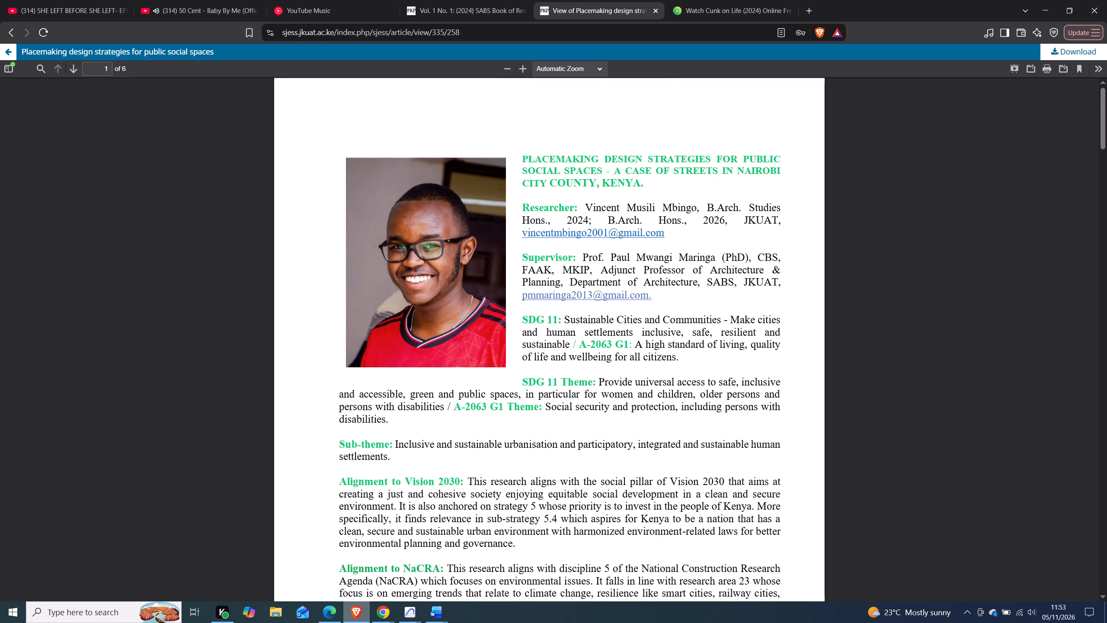
{"action": "scroll", "coordinate": [573, 181], "scroll_direction": "down", "scroll_amount": 4}
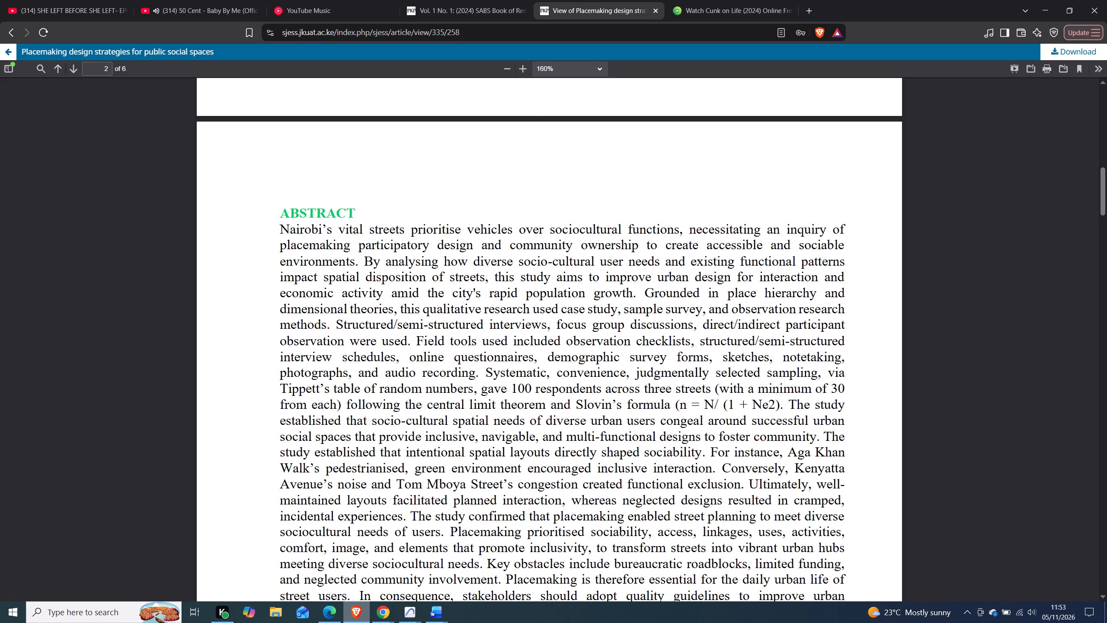
{"action": "scroll", "coordinate": [636, 279], "scroll_direction": "down", "scroll_amount": 2}
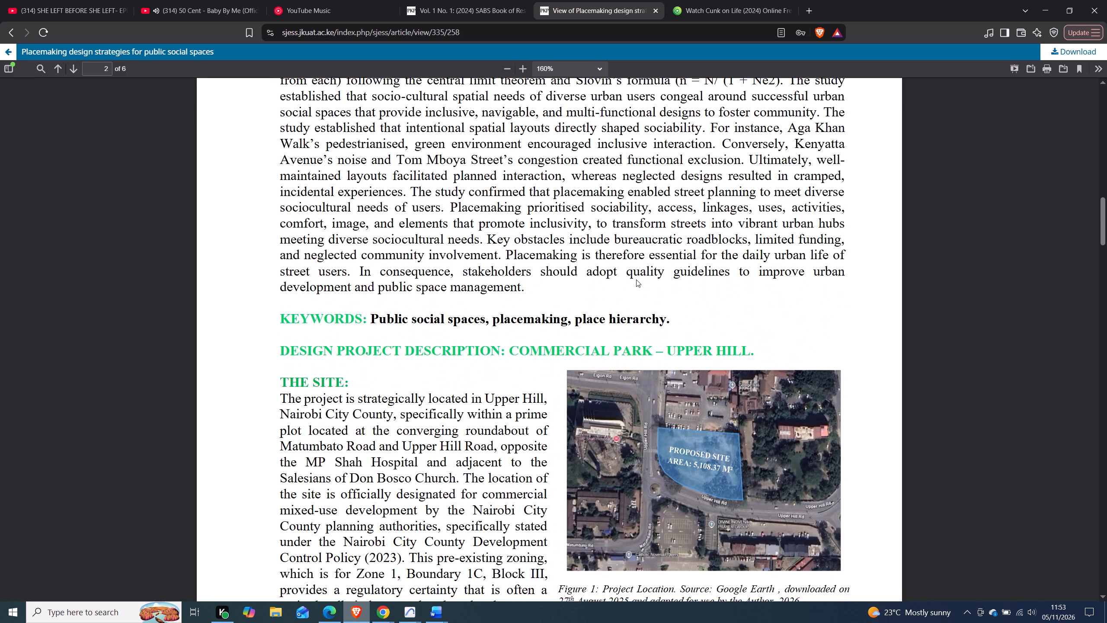
{"action": "scroll", "coordinate": [640, 272], "scroll_direction": "down", "scroll_amount": 1}
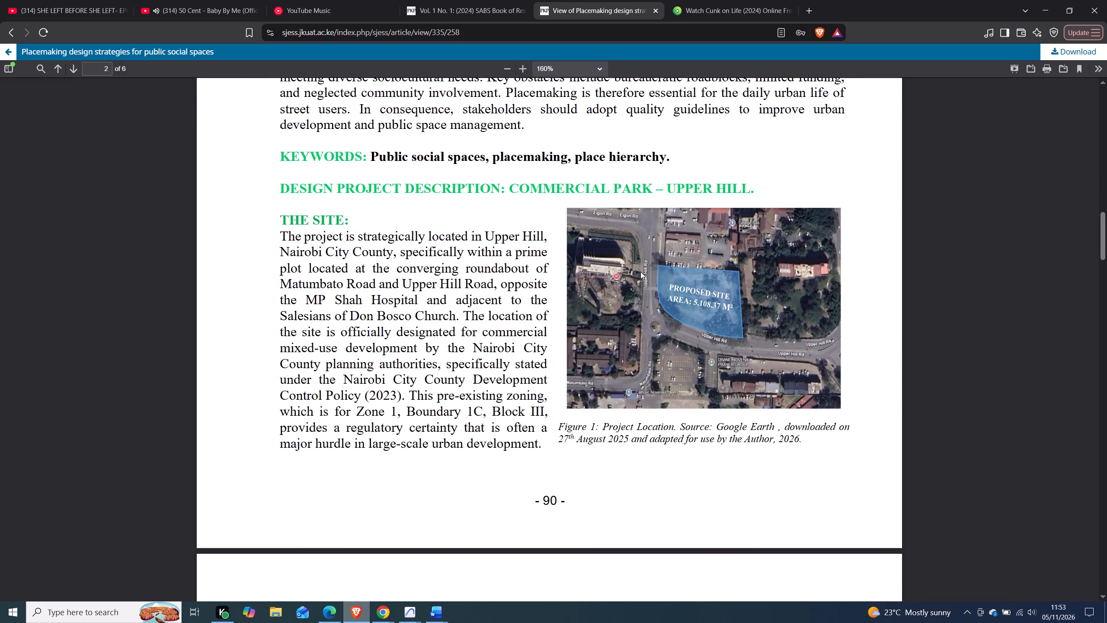
Examine the placemaking paper's commercial park design project, including its concept and placemaking attributes, and return to the journal issue listing.
{"action": "scroll", "coordinate": [640, 272], "scroll_direction": "down", "scroll_amount": 4}
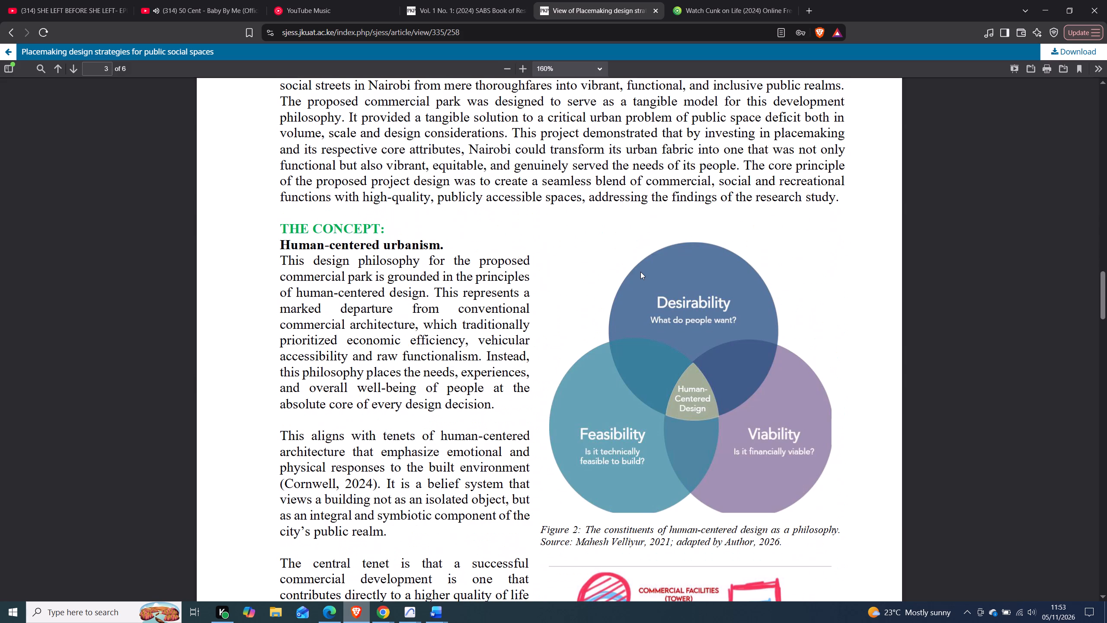
{"action": "scroll", "coordinate": [640, 272], "scroll_direction": "down", "scroll_amount": 3}
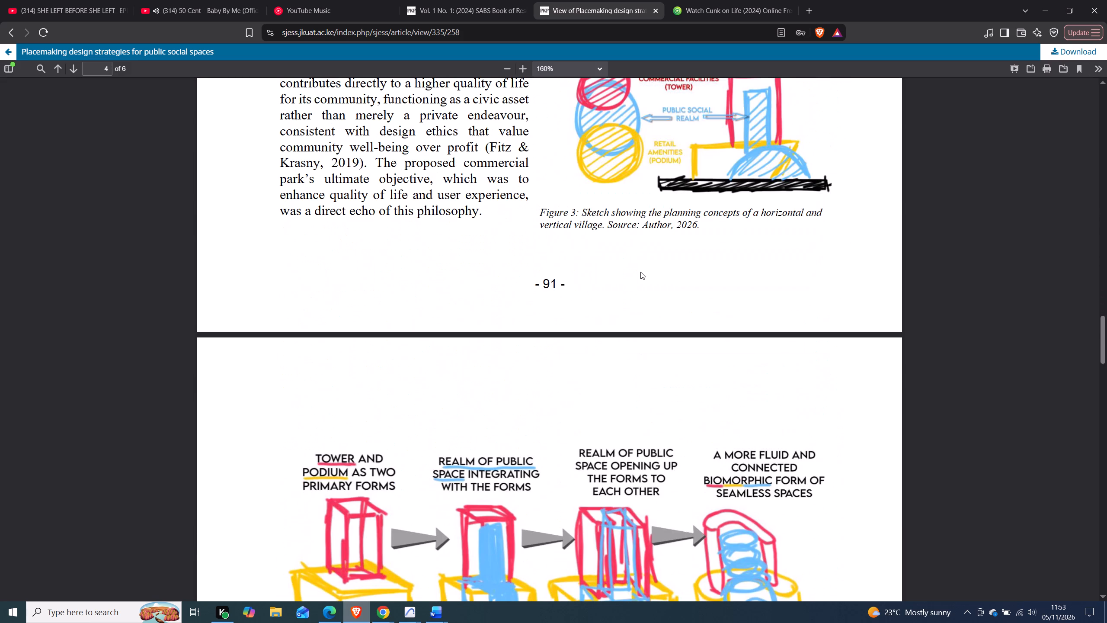
{"action": "scroll", "coordinate": [640, 272], "scroll_direction": "down", "scroll_amount": 6}
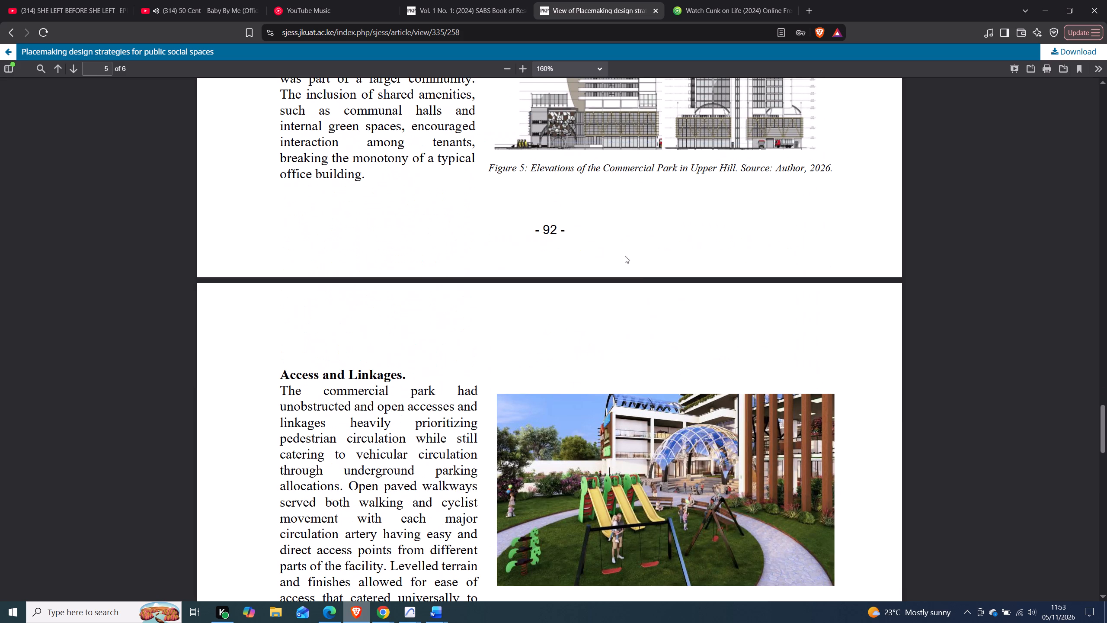
{"action": "scroll", "coordinate": [627, 233], "scroll_direction": "down", "scroll_amount": 1}
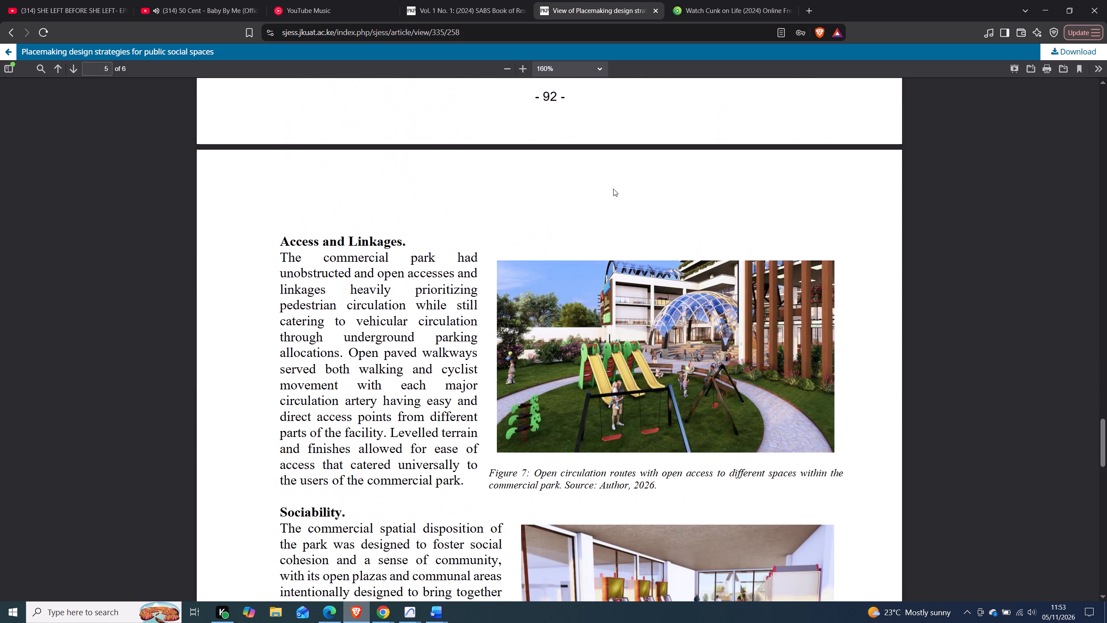
{"action": "scroll", "coordinate": [613, 189], "scroll_direction": "down", "scroll_amount": 2}
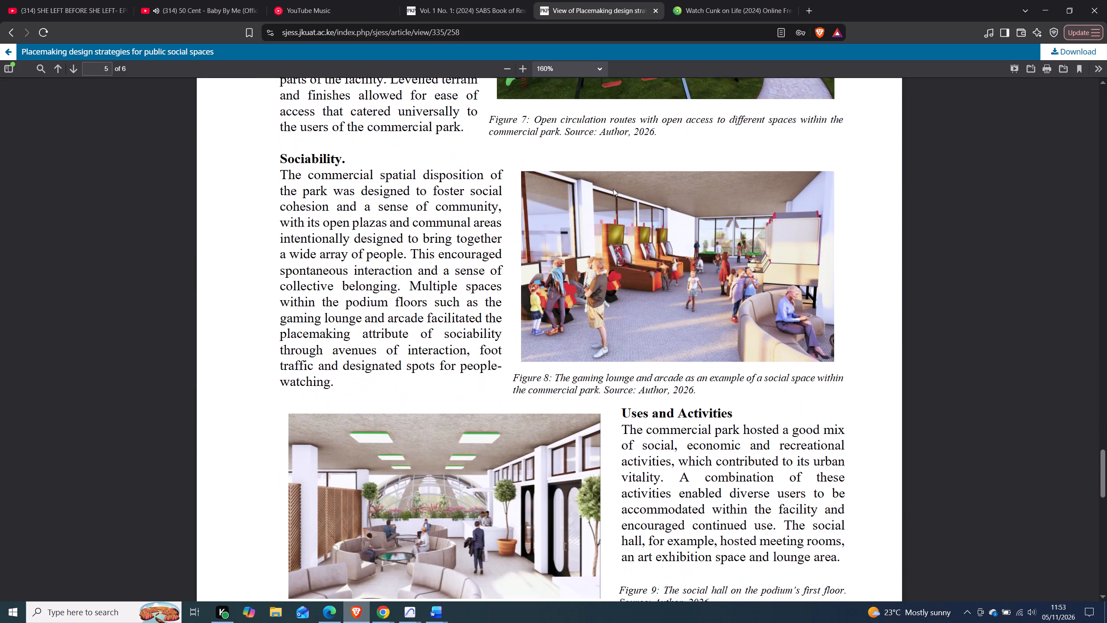
{"action": "scroll", "coordinate": [597, 196], "scroll_direction": "down", "scroll_amount": 4}
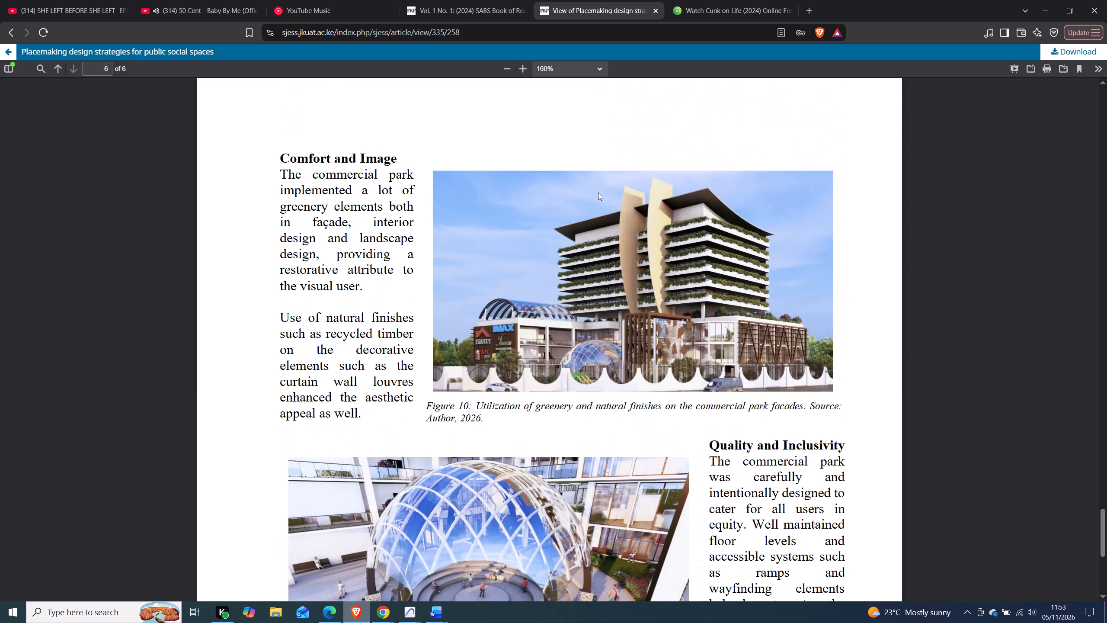
{"action": "scroll", "coordinate": [598, 193], "scroll_direction": "down", "scroll_amount": 6}
{"action": "scroll", "coordinate": [601, 191], "scroll_direction": "up", "scroll_amount": 8}
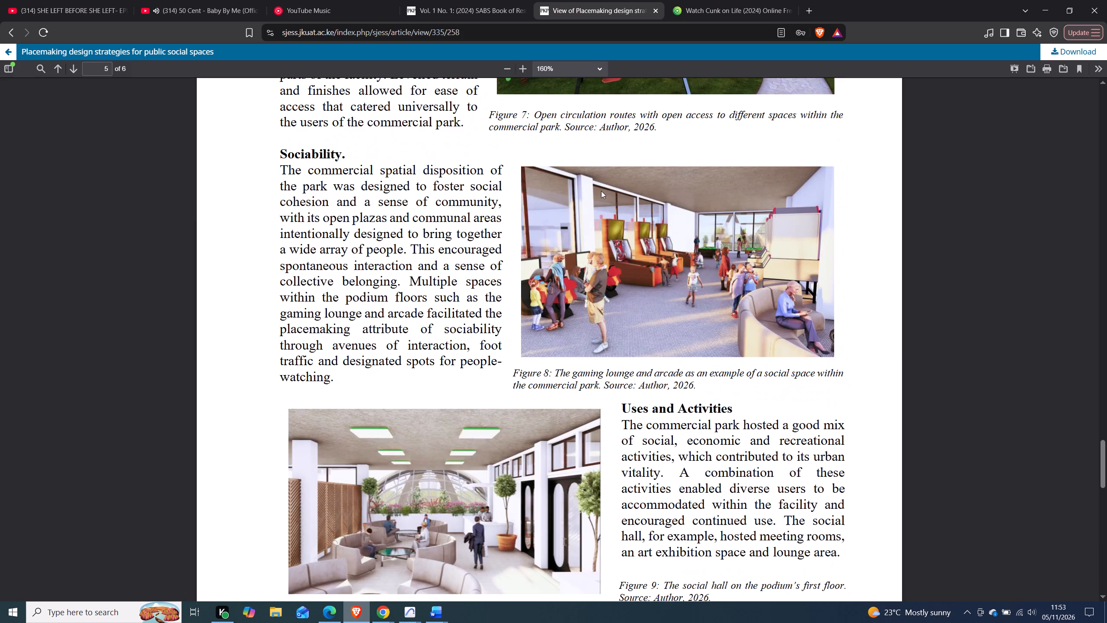
{"action": "scroll", "coordinate": [601, 191], "scroll_direction": "up", "scroll_amount": 10}
{"action": "left_click", "coordinate": [8, 30]}
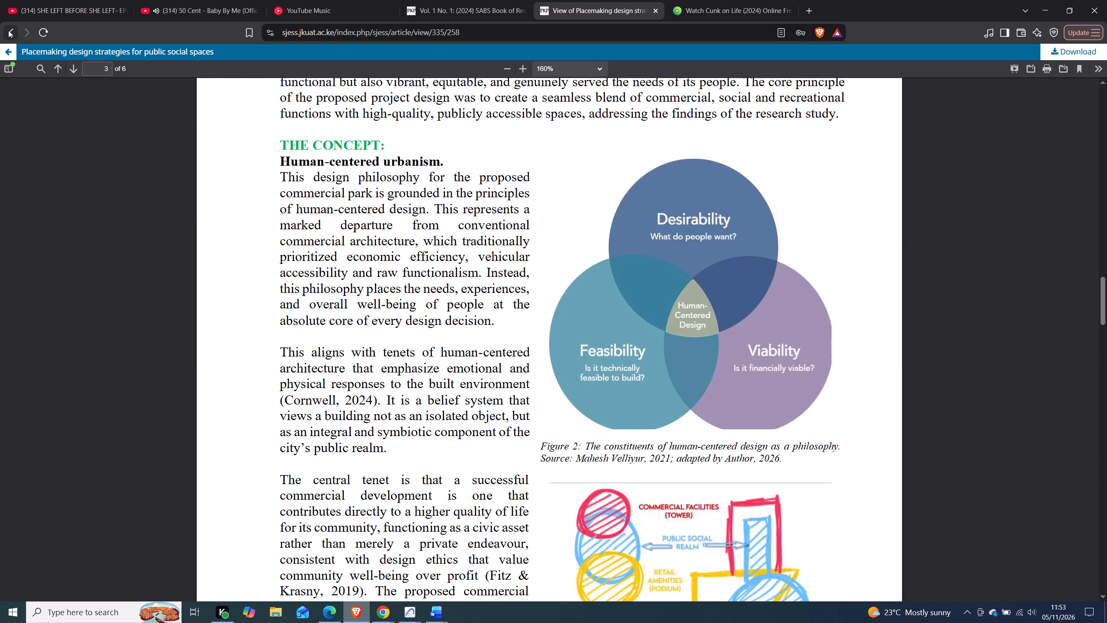
Scan the later SDG 11 titles and the SDG 13 titles in the 2026 architecture issue for another related study.
{"action": "scroll", "coordinate": [309, 238], "scroll_direction": "down", "scroll_amount": 1}
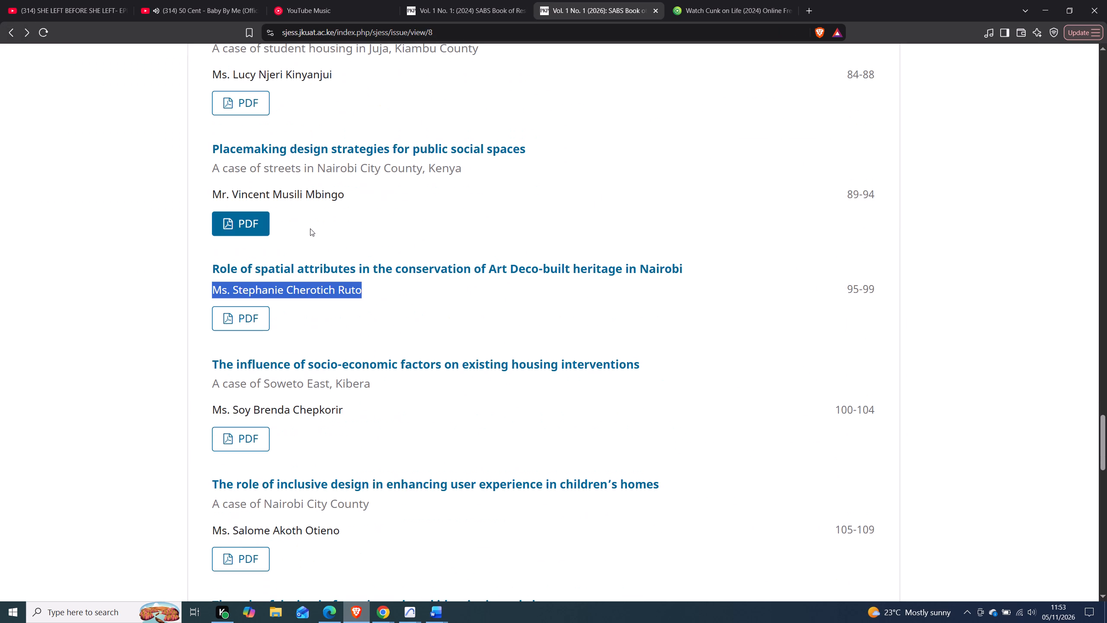
{"action": "scroll", "coordinate": [310, 228], "scroll_direction": "up", "scroll_amount": 1}
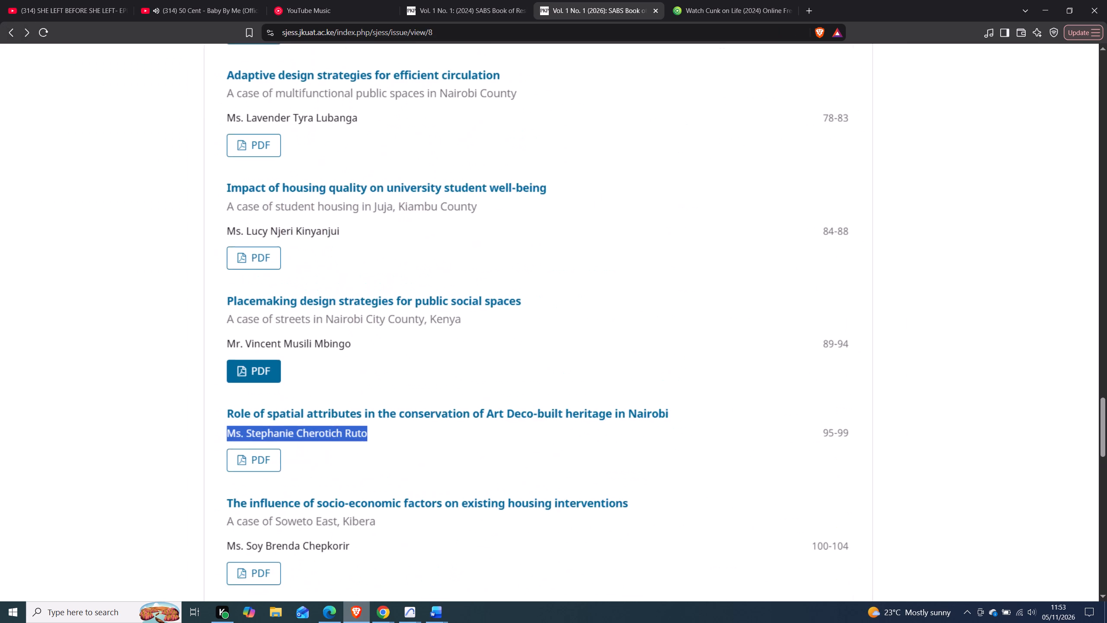
{"action": "scroll", "coordinate": [310, 228], "scroll_direction": "up", "scroll_amount": 2}
{"action": "scroll", "coordinate": [278, 294], "scroll_direction": "down", "scroll_amount": 2}
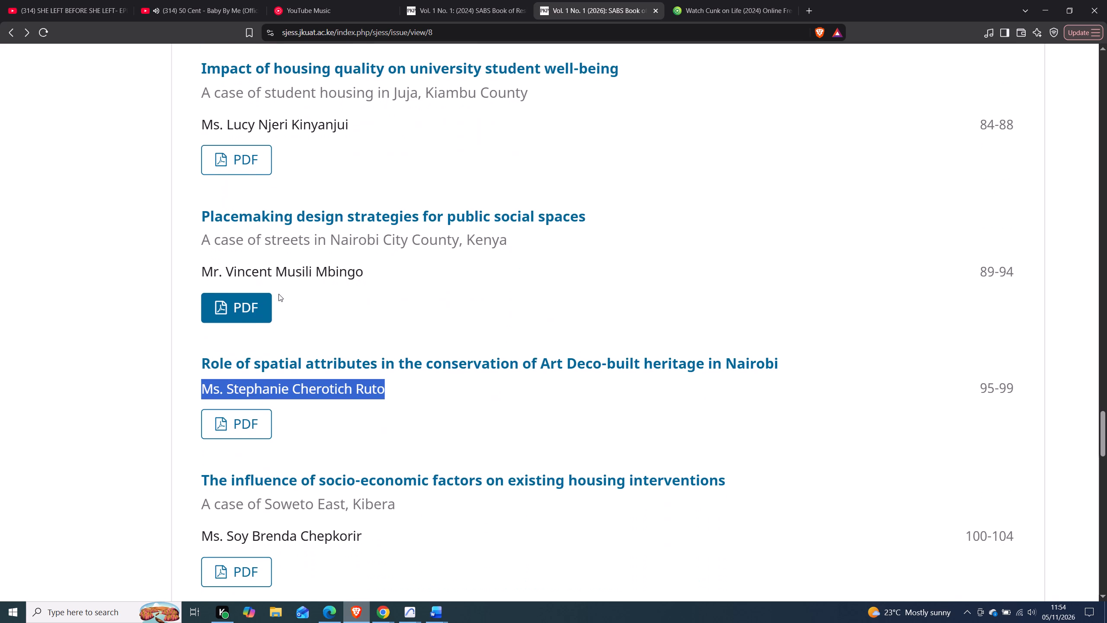
{"action": "left_click", "coordinate": [119, 384]}
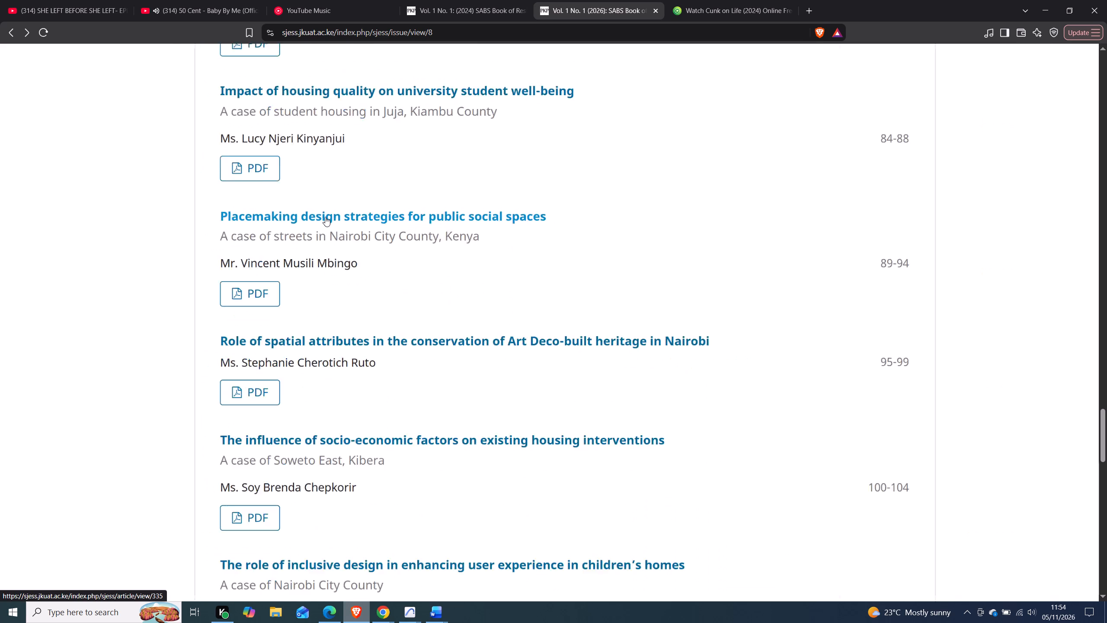
{"action": "scroll", "coordinate": [317, 291], "scroll_direction": "down", "scroll_amount": 2}
{"action": "scroll", "coordinate": [317, 291], "scroll_direction": "up", "scroll_amount": 1}
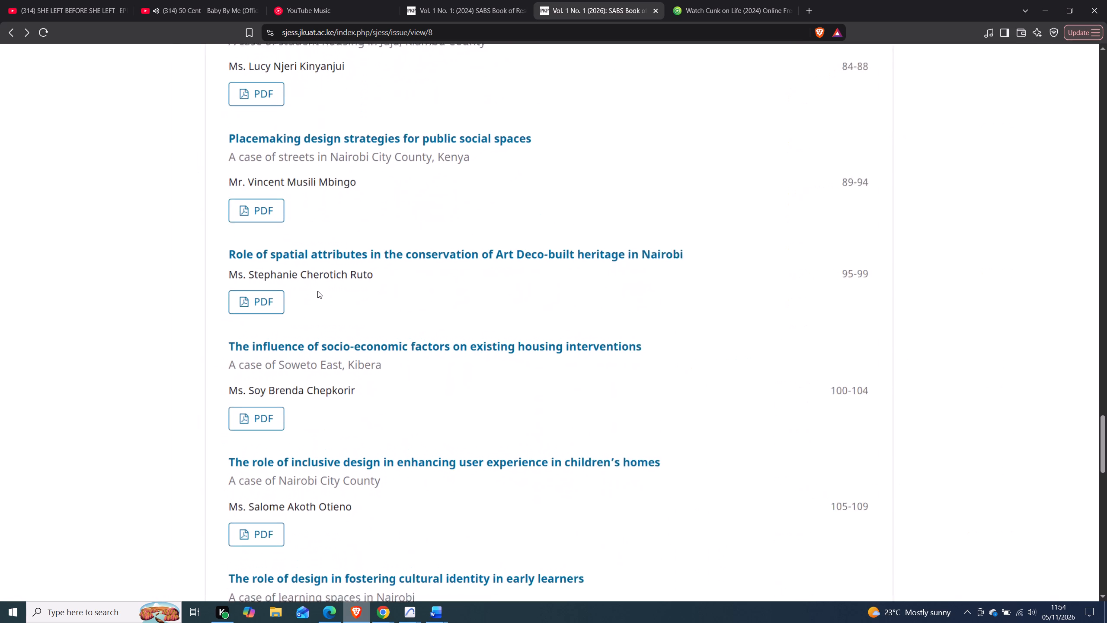
{"action": "scroll", "coordinate": [317, 291], "scroll_direction": "up", "scroll_amount": 2}
{"action": "scroll", "coordinate": [317, 291], "scroll_direction": "down", "scroll_amount": 2}
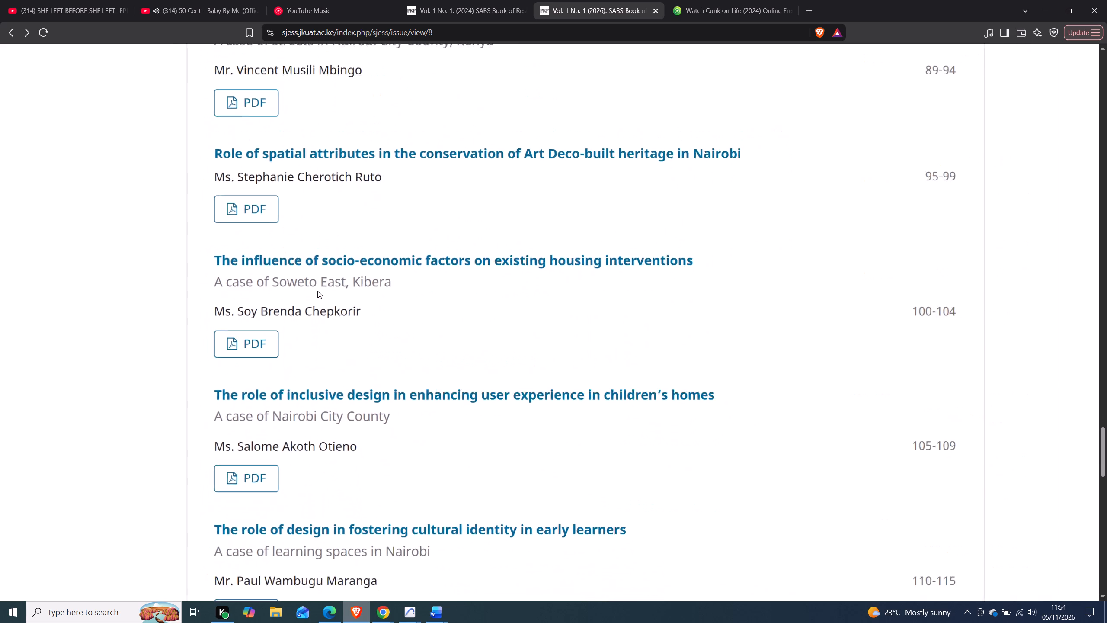
{"action": "scroll", "coordinate": [317, 291], "scroll_direction": "down", "scroll_amount": 5}
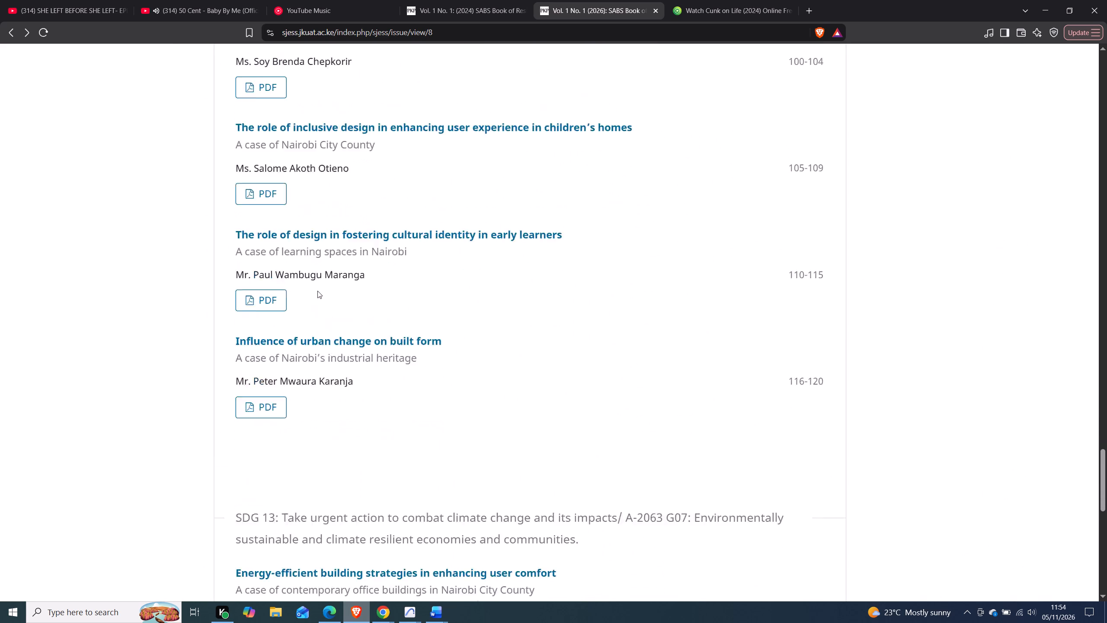
{"action": "scroll", "coordinate": [317, 291], "scroll_direction": "down", "scroll_amount": 5}
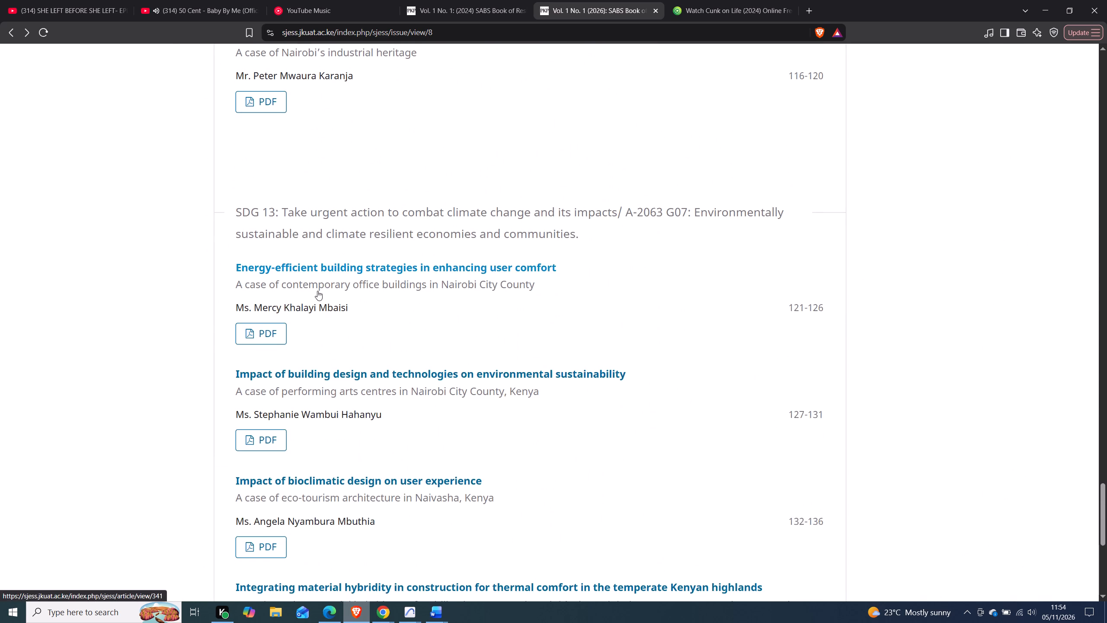
{"action": "scroll", "coordinate": [317, 291], "scroll_direction": "down", "scroll_amount": 7}
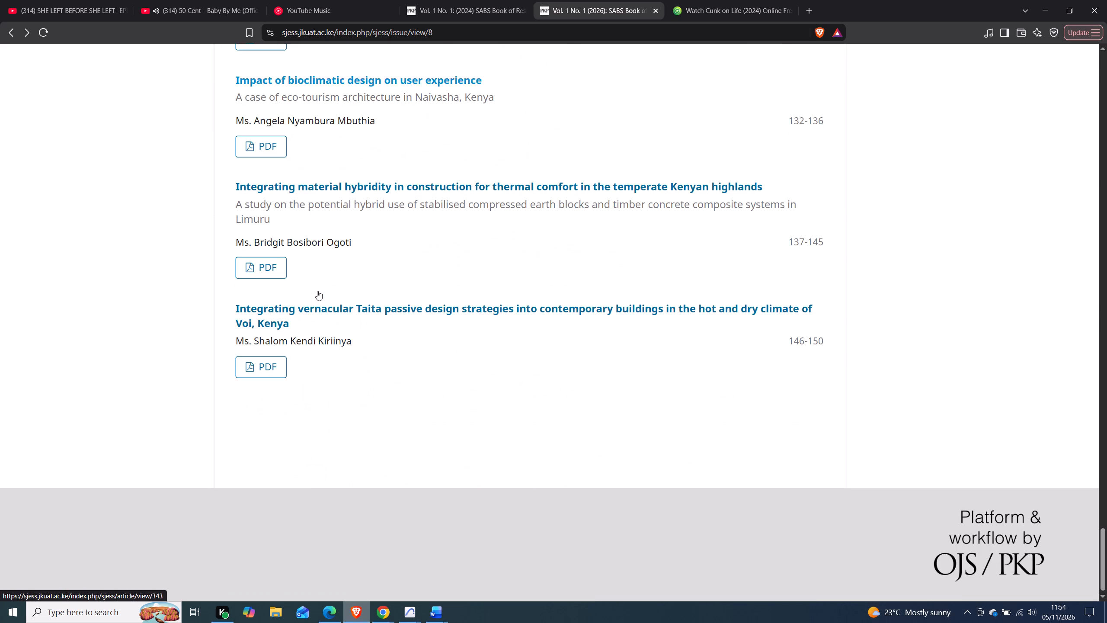
{"action": "scroll", "coordinate": [317, 291], "scroll_direction": "down", "scroll_amount": 3}
{"action": "scroll", "coordinate": [317, 291], "scroll_direction": "up", "scroll_amount": 17}
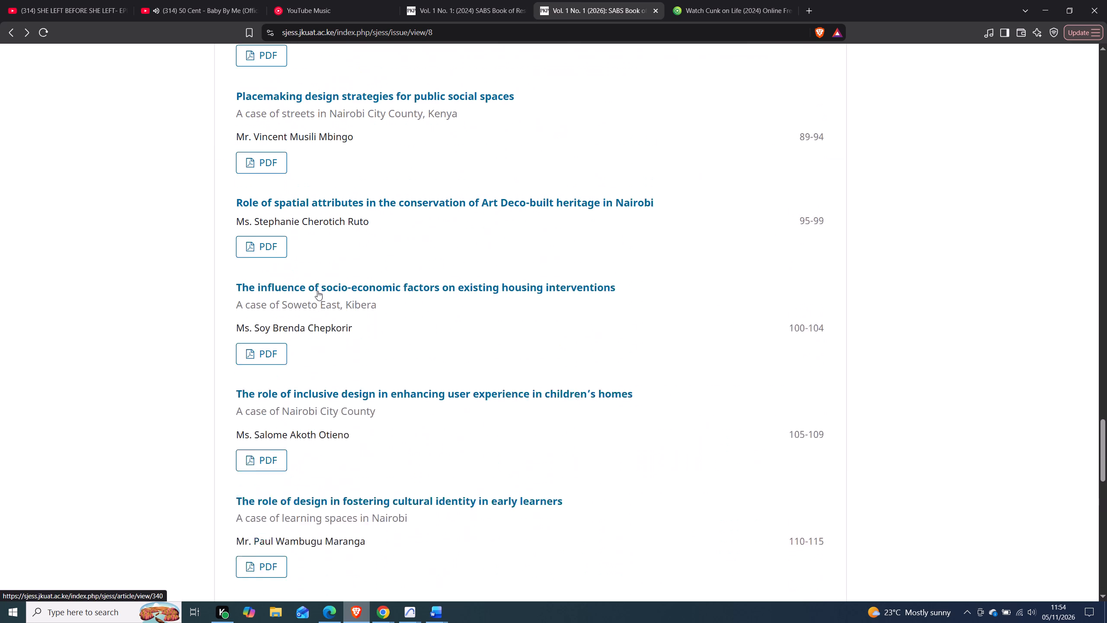
Go back to the start of the issue page and look through its introduction and the SDG 03 health and well-being titles.
{"action": "scroll", "coordinate": [317, 291], "scroll_direction": "up", "scroll_amount": 16}
{"action": "scroll", "coordinate": [317, 291], "scroll_direction": "up", "scroll_amount": 5}
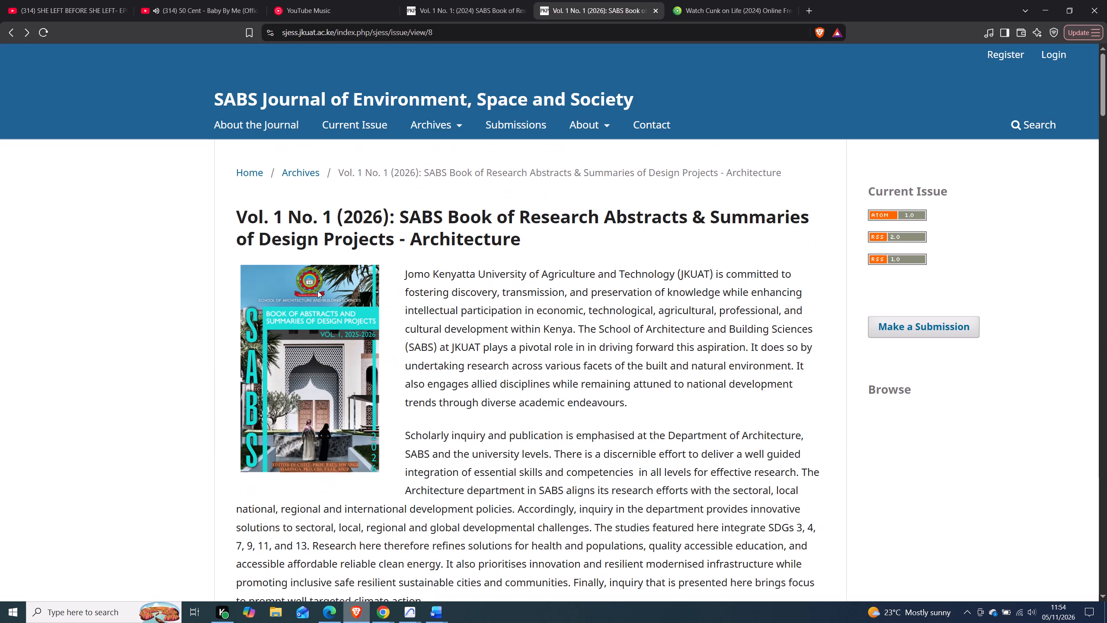
{"action": "scroll", "coordinate": [317, 291], "scroll_direction": "down", "scroll_amount": 7}
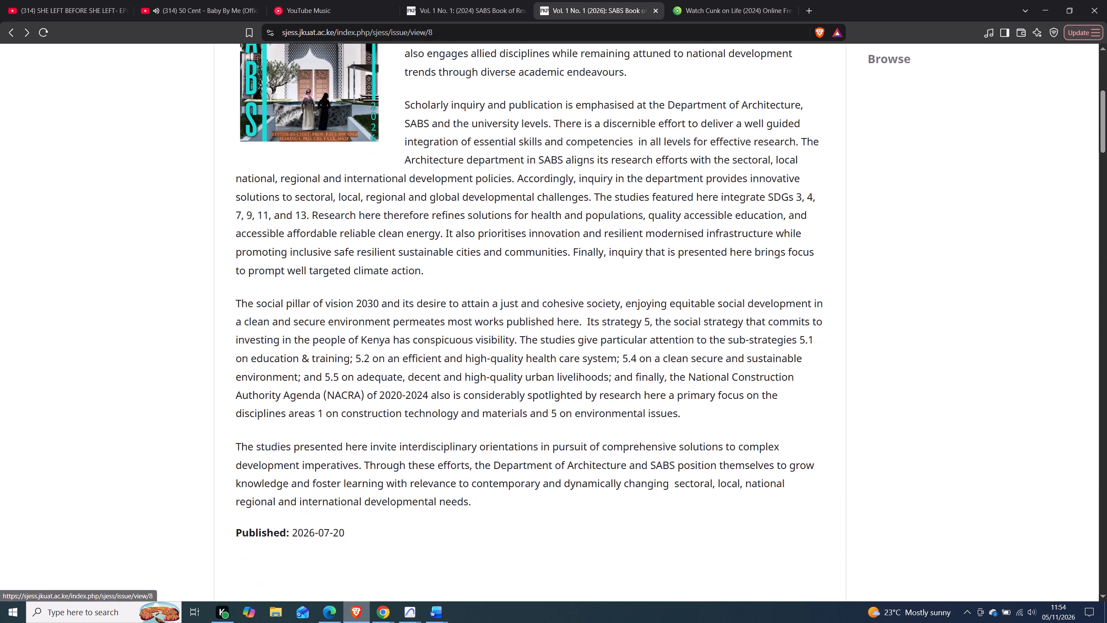
{"action": "scroll", "coordinate": [317, 291], "scroll_direction": "down", "scroll_amount": 5}
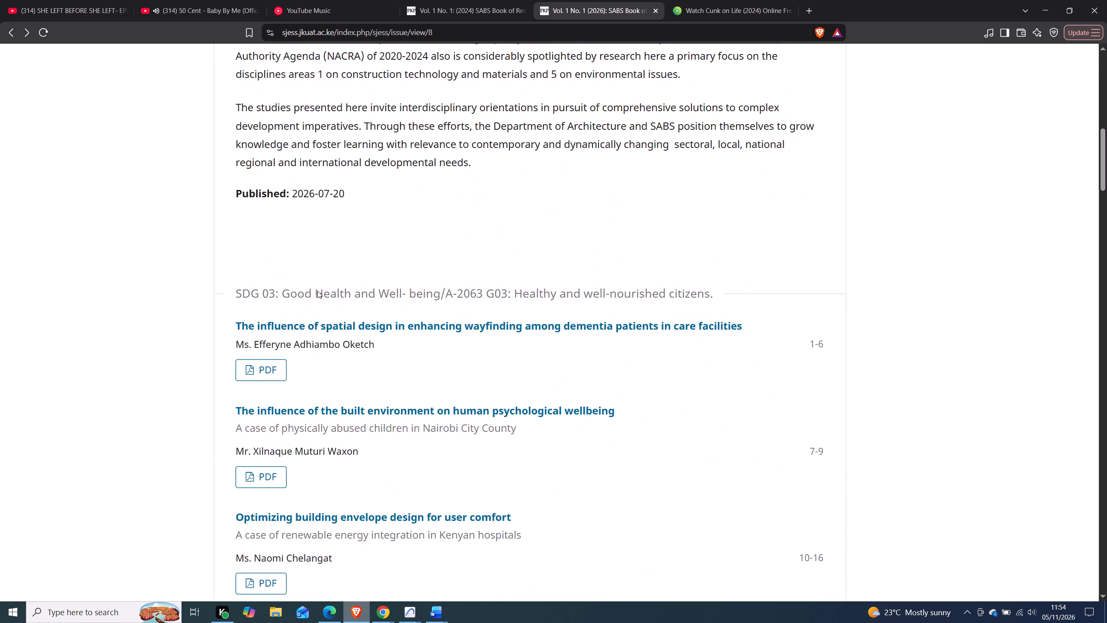
{"action": "scroll", "coordinate": [317, 291], "scroll_direction": "down", "scroll_amount": 2}
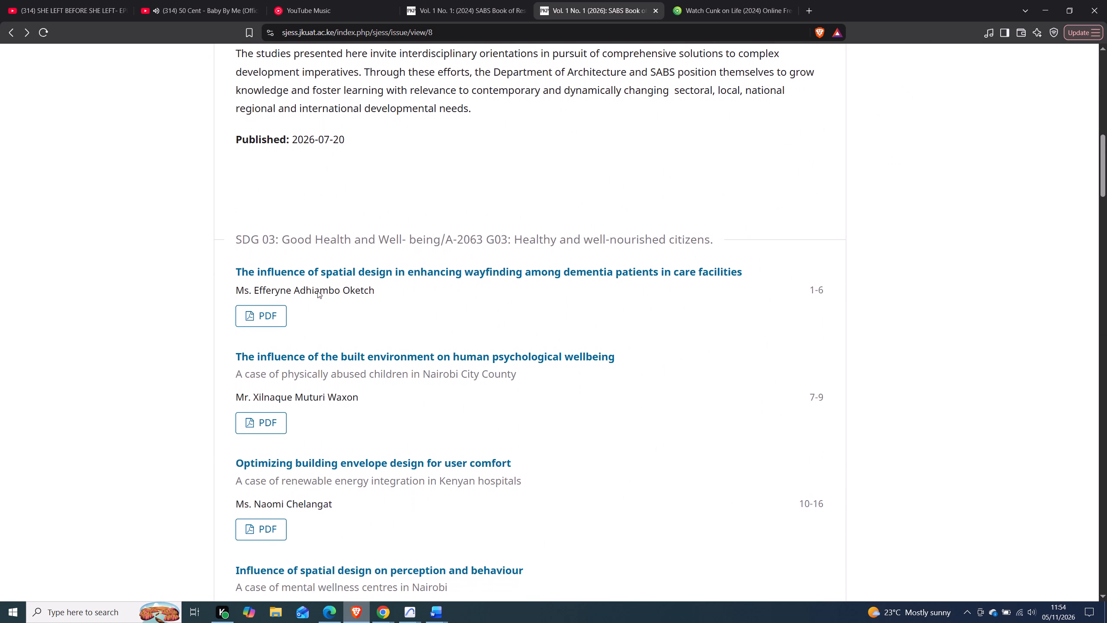
{"action": "scroll", "coordinate": [317, 291], "scroll_direction": "down", "scroll_amount": 3}
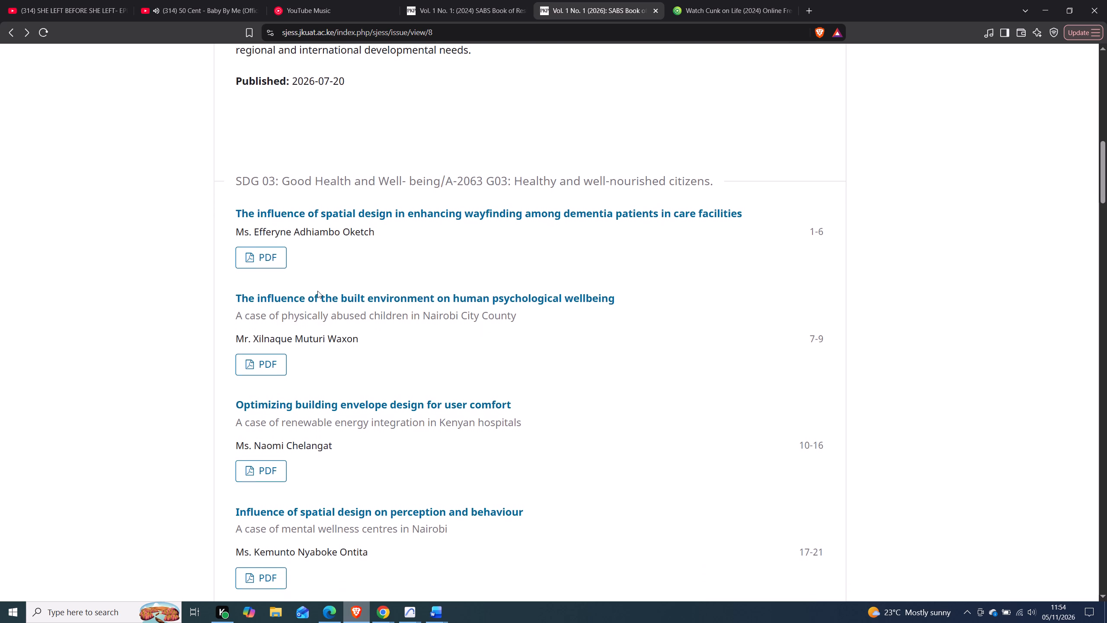
{"action": "scroll", "coordinate": [317, 291], "scroll_direction": "down", "scroll_amount": 3}
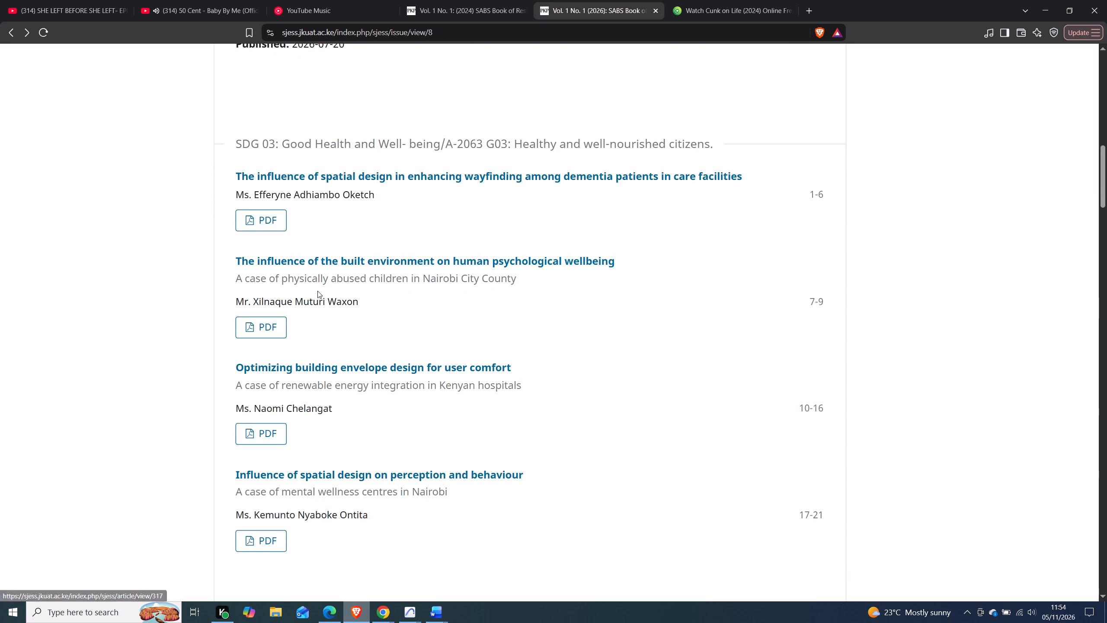
{"action": "scroll", "coordinate": [317, 291], "scroll_direction": "down", "scroll_amount": 3}
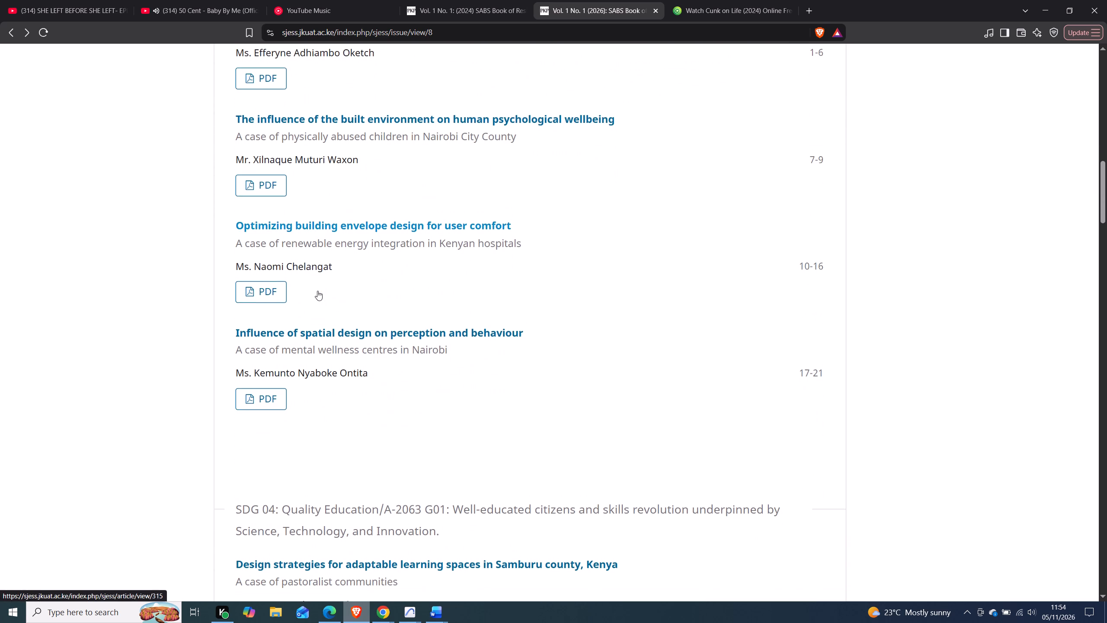
{"action": "scroll", "coordinate": [317, 291], "scroll_direction": "down", "scroll_amount": 3}
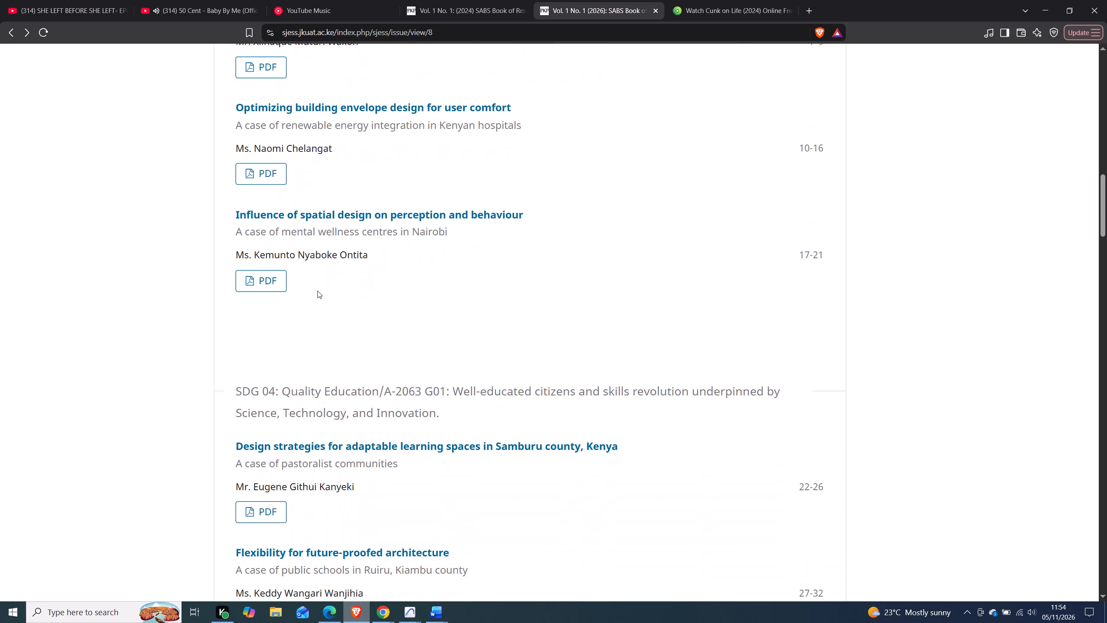
Look through the SDG 04 quality education titles and their case-study subtitles for a study comparable to the thesis.
{"action": "scroll", "coordinate": [317, 291], "scroll_direction": "down", "scroll_amount": 4}
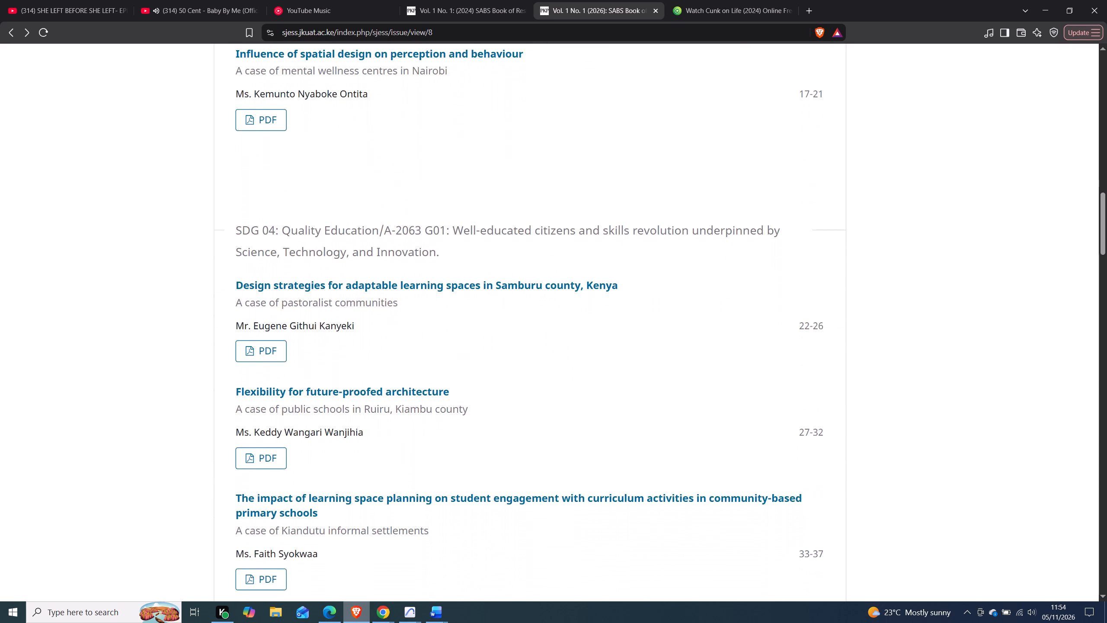
{"action": "scroll", "coordinate": [317, 291], "scroll_direction": "down", "scroll_amount": 3}
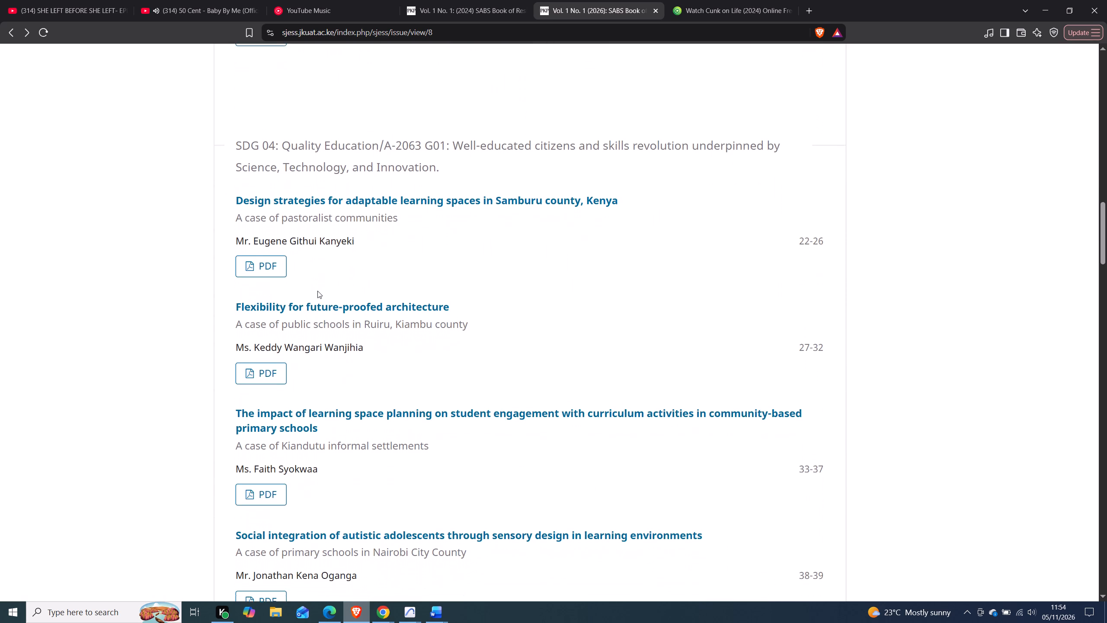
{"action": "scroll", "coordinate": [317, 291], "scroll_direction": "down", "scroll_amount": 2}
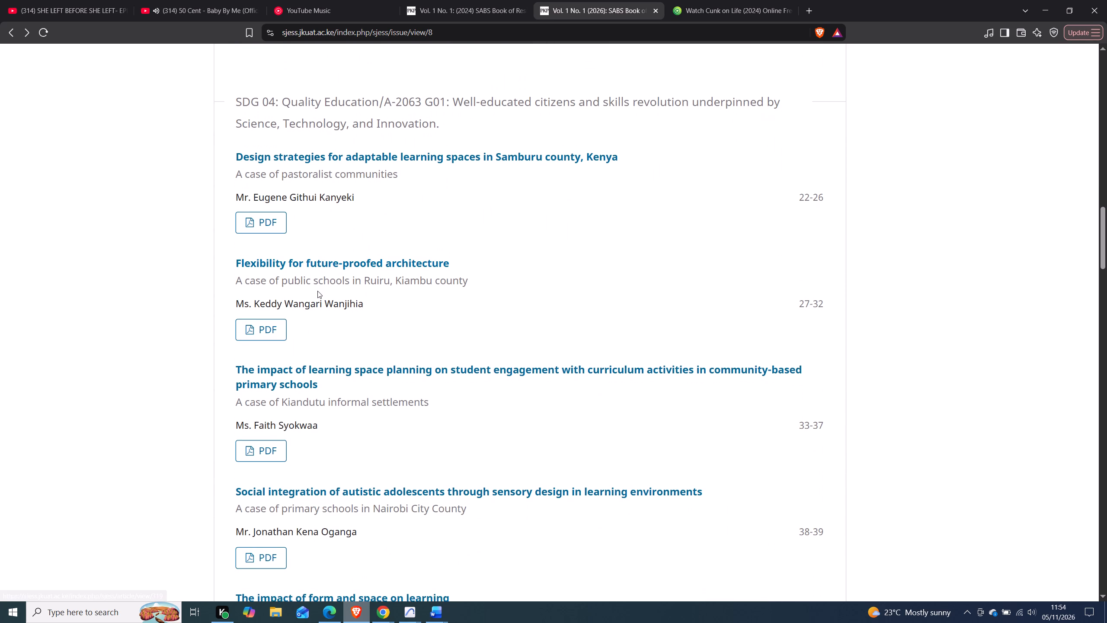
{"action": "scroll", "coordinate": [317, 291], "scroll_direction": "down", "scroll_amount": 3}
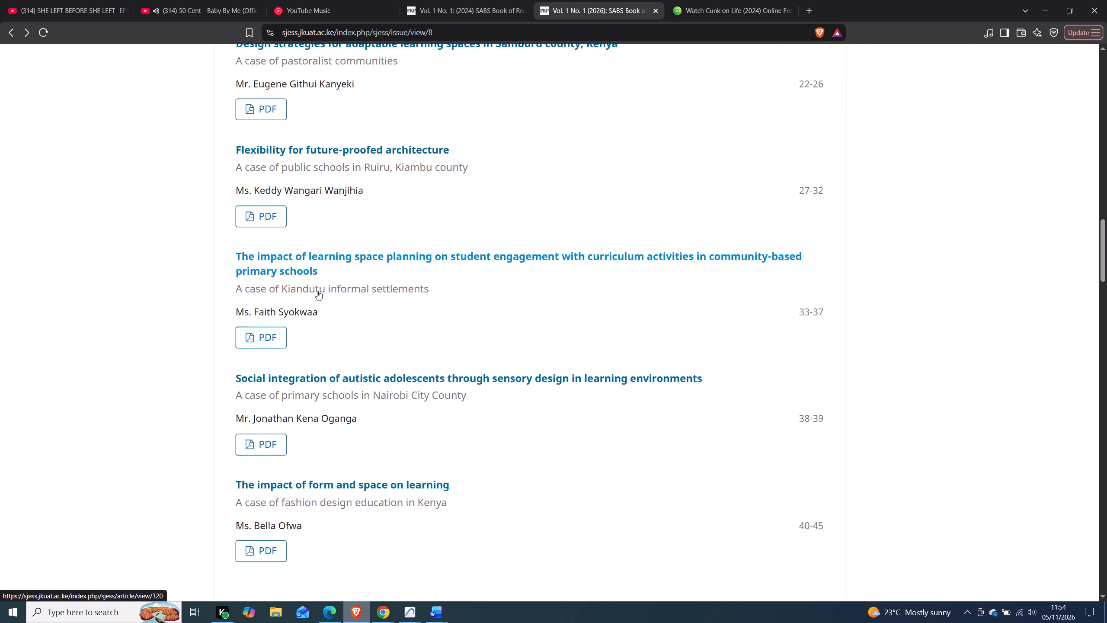
{"action": "scroll", "coordinate": [317, 291], "scroll_direction": "down", "scroll_amount": 2}
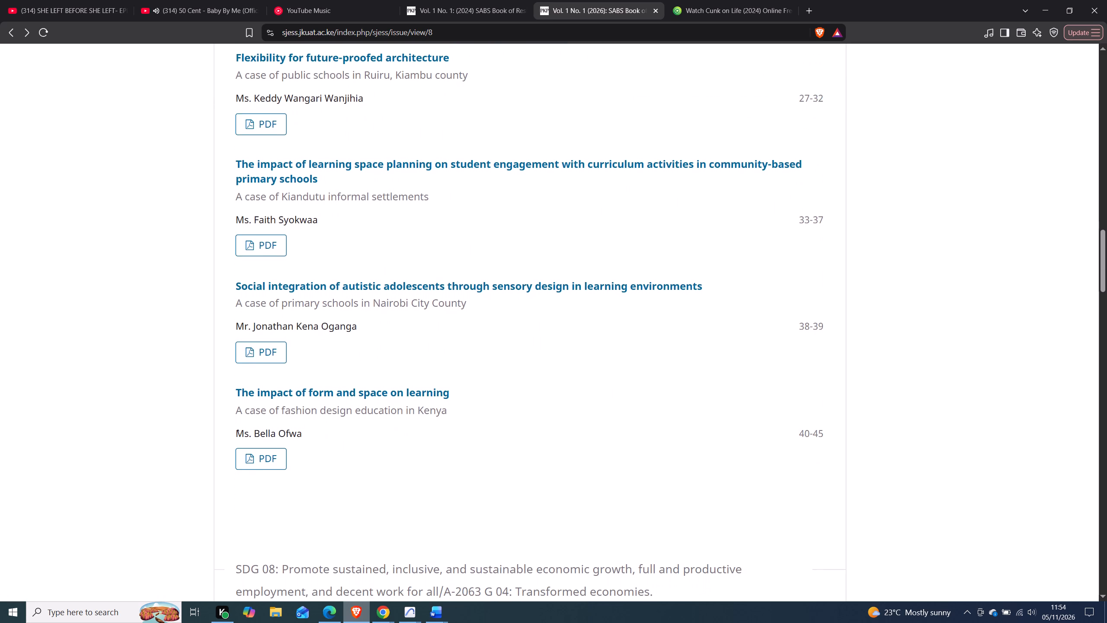
{"action": "scroll", "coordinate": [317, 291], "scroll_direction": "down", "scroll_amount": 2}
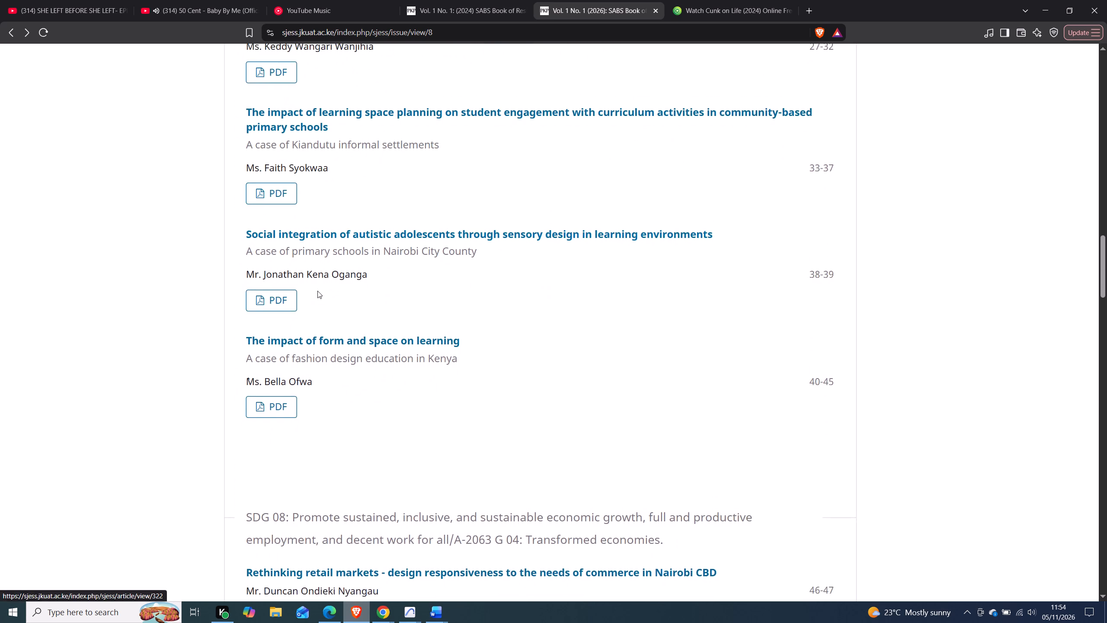
Examine the SDG 08 economic growth and SDG 09 infrastructure titles for a study comparable to the thesis.
{"action": "scroll", "coordinate": [317, 291], "scroll_direction": "down", "scroll_amount": 3}
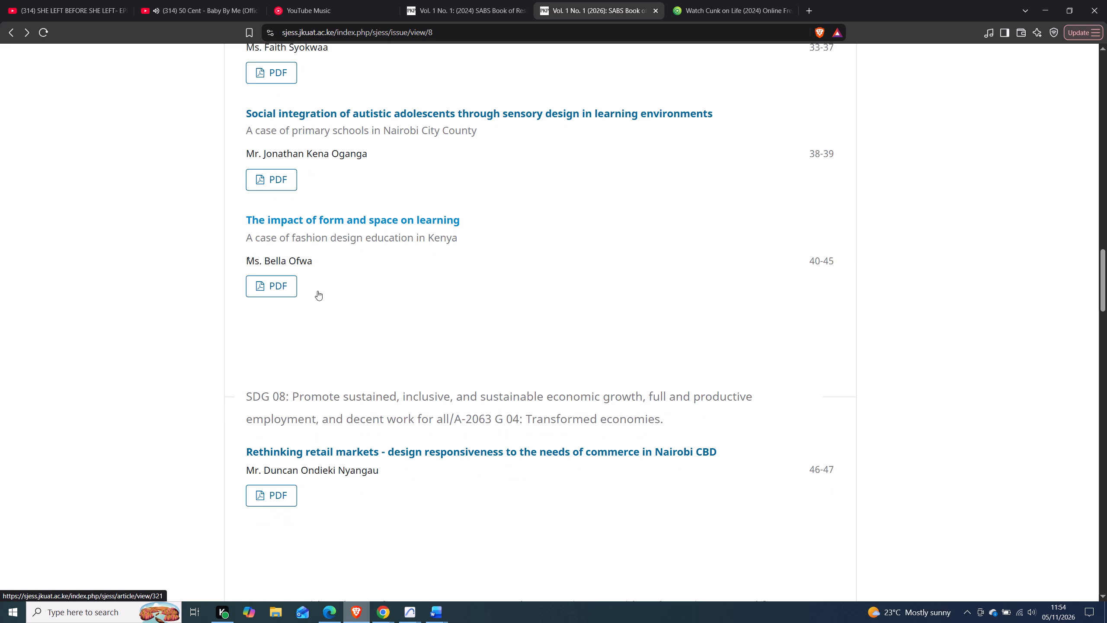
{"action": "scroll", "coordinate": [317, 291], "scroll_direction": "down", "scroll_amount": 4}
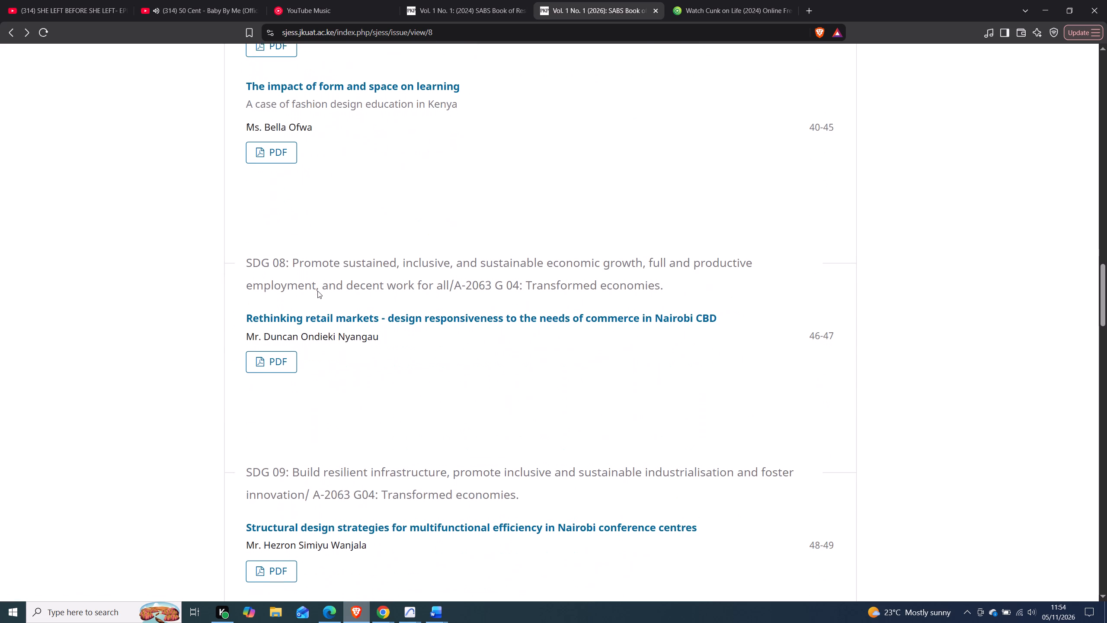
{"action": "scroll", "coordinate": [317, 291], "scroll_direction": "down", "scroll_amount": 3}
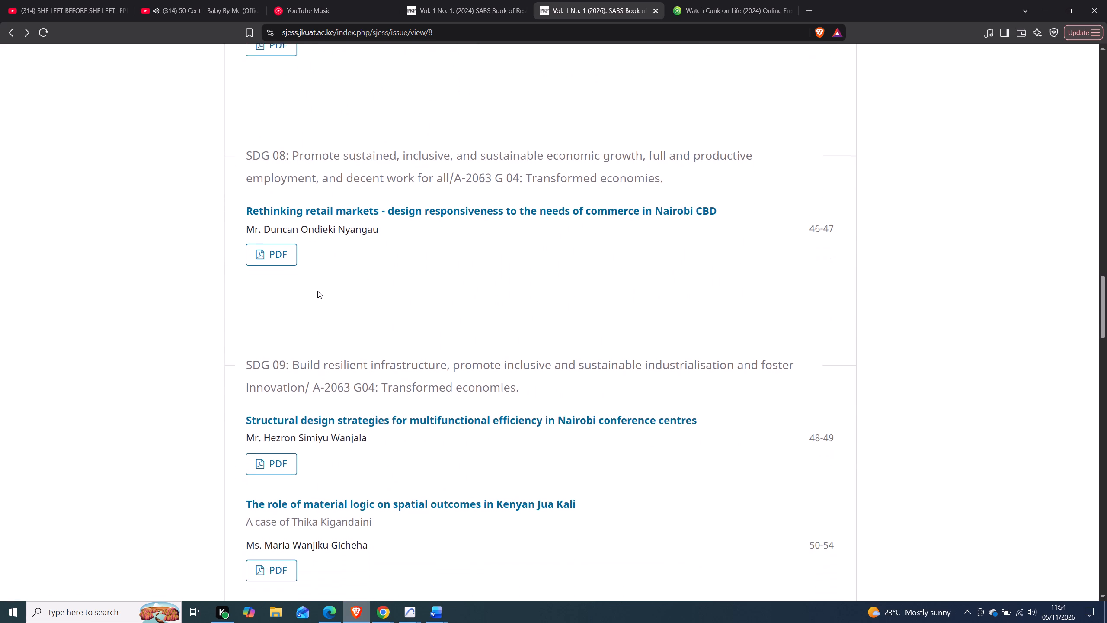
{"action": "scroll", "coordinate": [317, 291], "scroll_direction": "down", "scroll_amount": 4}
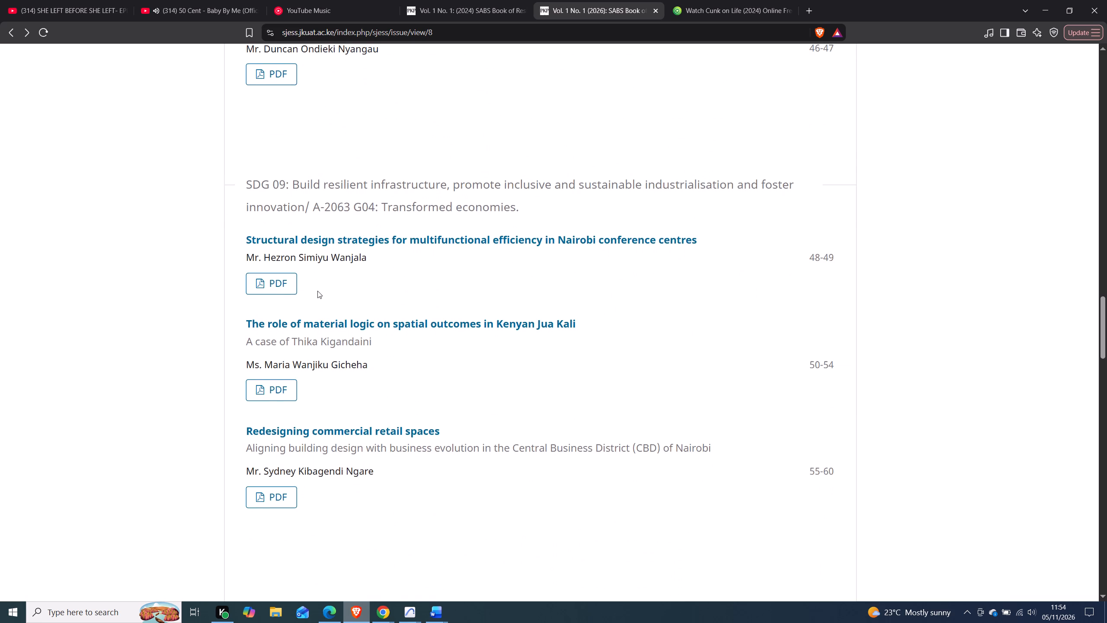
{"action": "scroll", "coordinate": [317, 291], "scroll_direction": "down", "scroll_amount": 1}
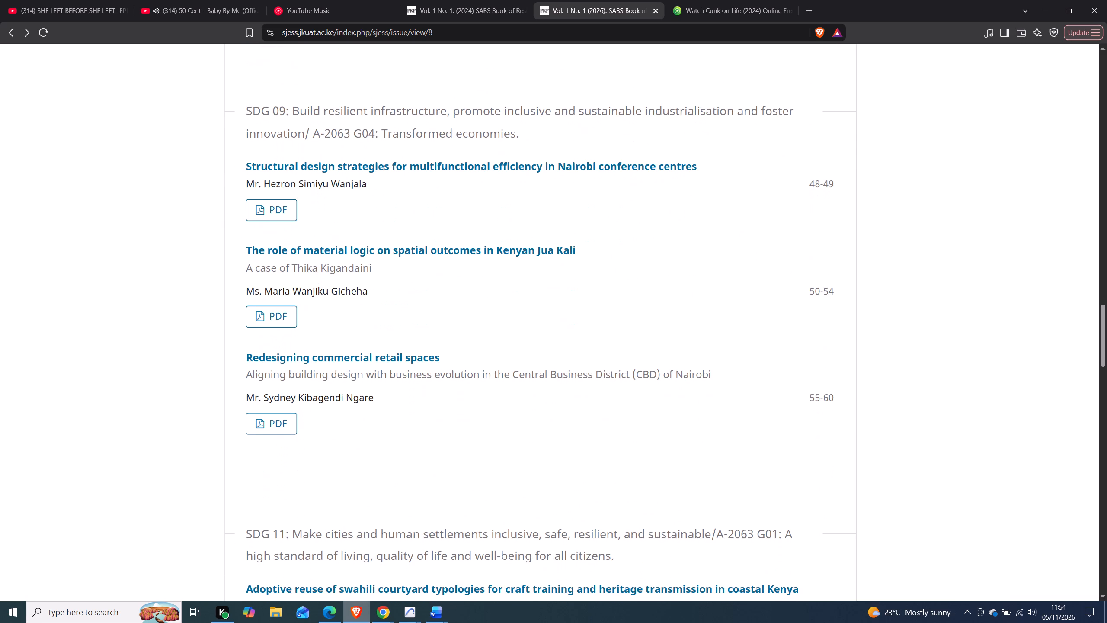
{"action": "scroll", "coordinate": [317, 291], "scroll_direction": "down", "scroll_amount": 2}
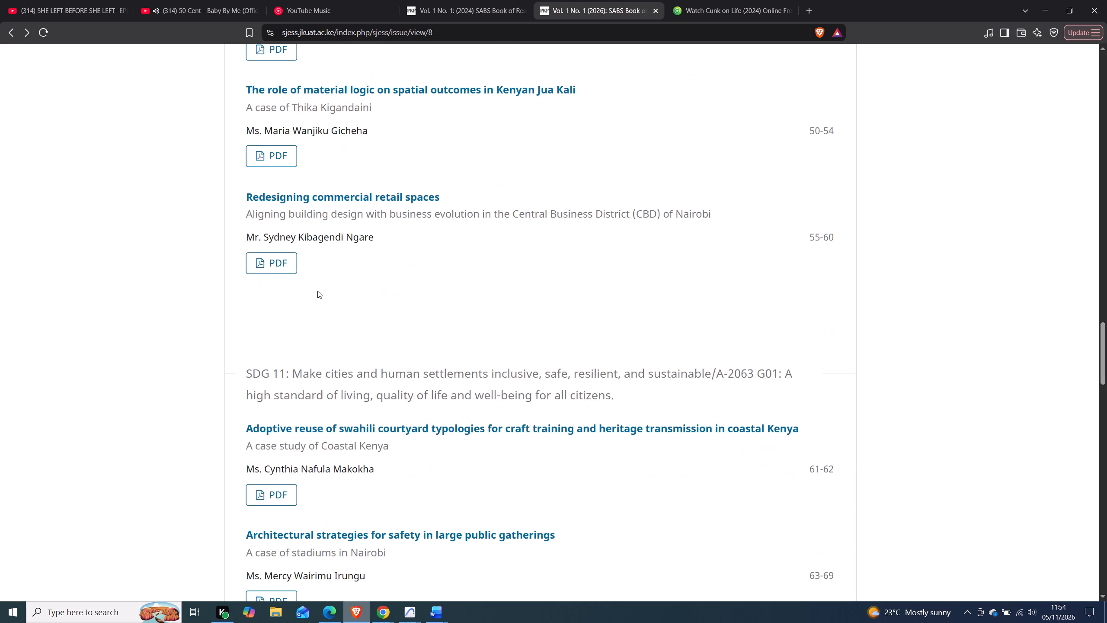
Examine the first SDG 11 sustainable cities titles and their case-study subtitles for a study comparable to the thesis.
{"action": "scroll", "coordinate": [317, 291], "scroll_direction": "down", "scroll_amount": 4}
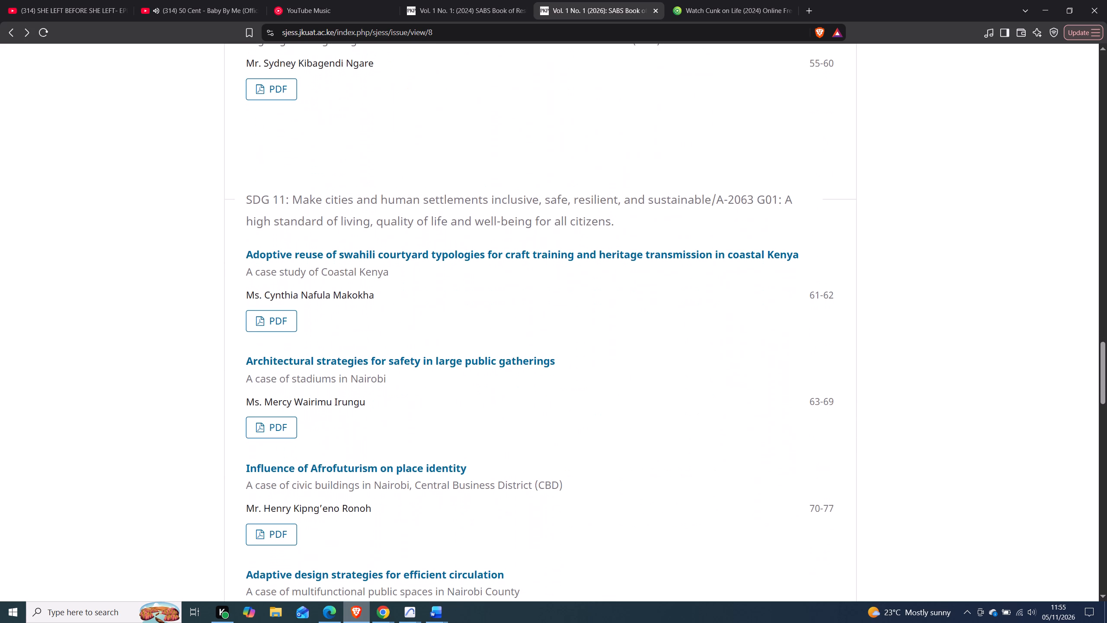
{"action": "scroll", "coordinate": [317, 291], "scroll_direction": "down", "scroll_amount": 4}
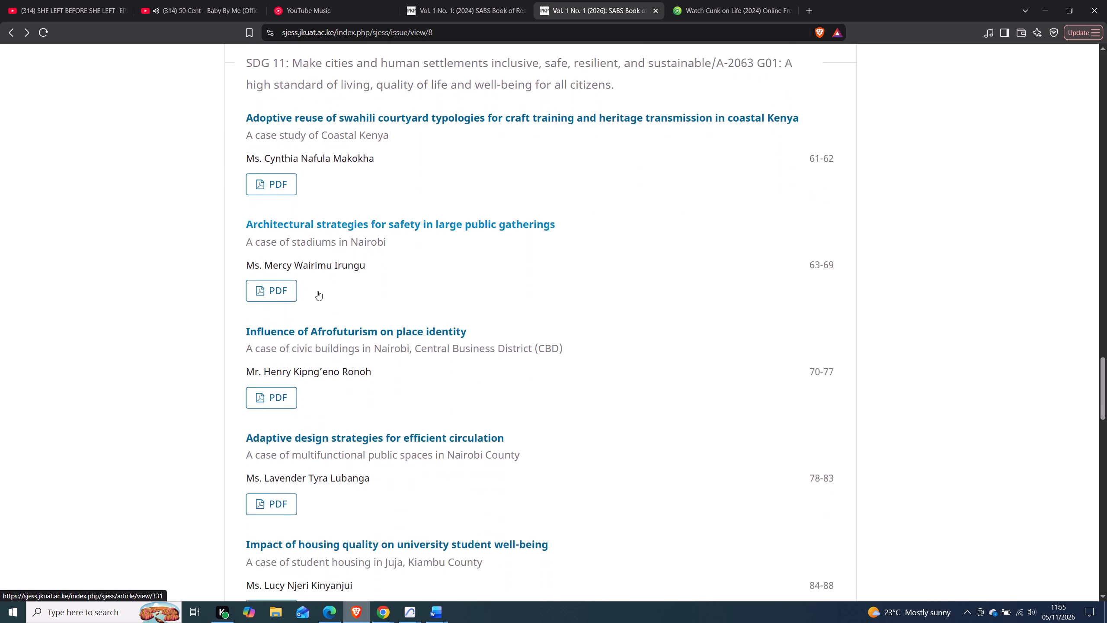
{"action": "scroll", "coordinate": [317, 291], "scroll_direction": "down", "scroll_amount": 3}
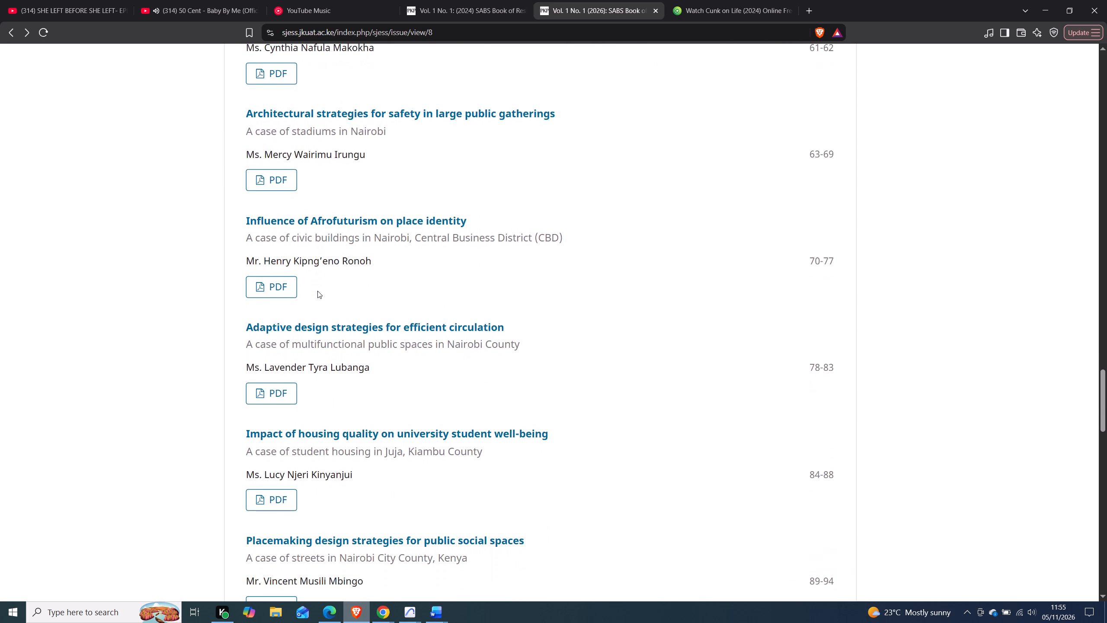
{"action": "scroll", "coordinate": [317, 291], "scroll_direction": "down", "scroll_amount": 5}
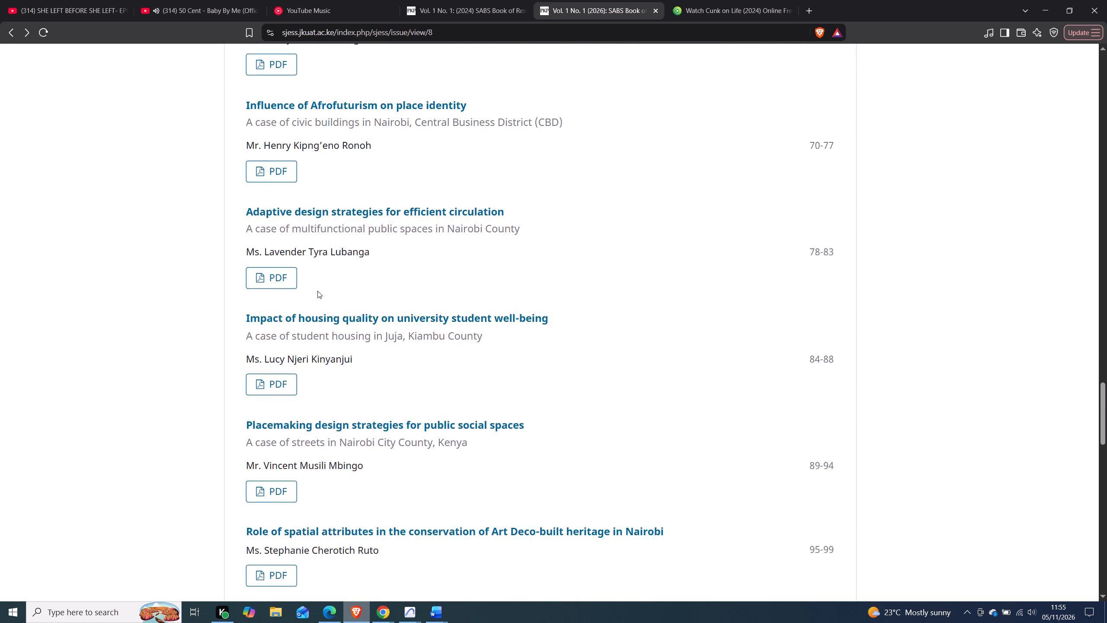
{"action": "scroll", "coordinate": [317, 291], "scroll_direction": "down", "scroll_amount": 3}
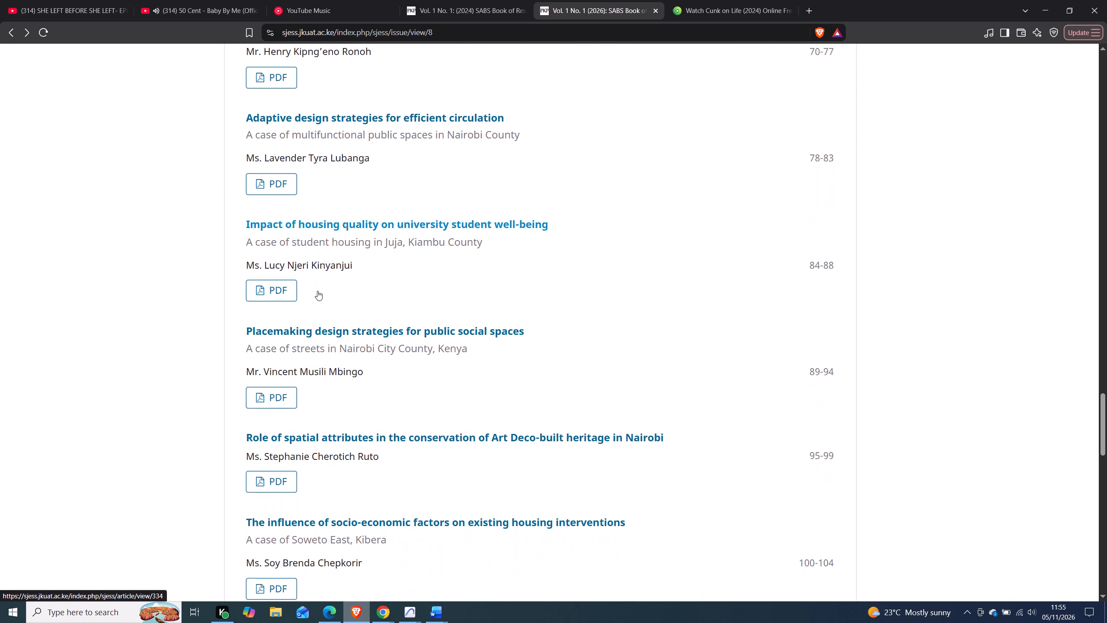
Look through the remaining SDG 11 titles up to the start of SDG 13 for a related heritage or public-space study.
{"action": "scroll", "coordinate": [317, 291], "scroll_direction": "down", "scroll_amount": 2}
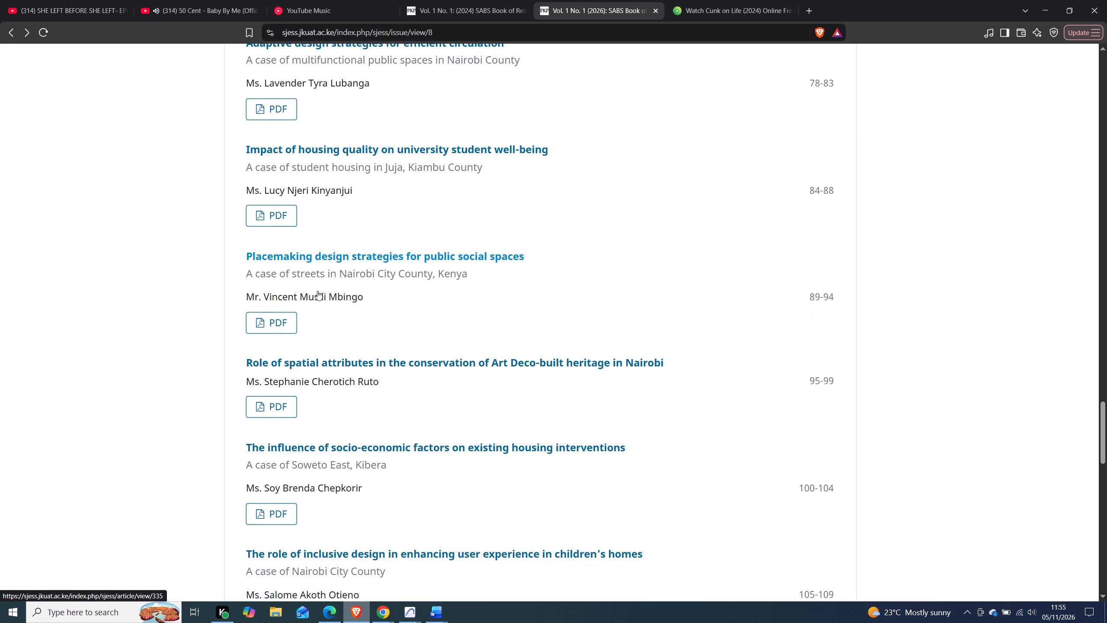
{"action": "scroll", "coordinate": [317, 291], "scroll_direction": "down", "scroll_amount": 1}
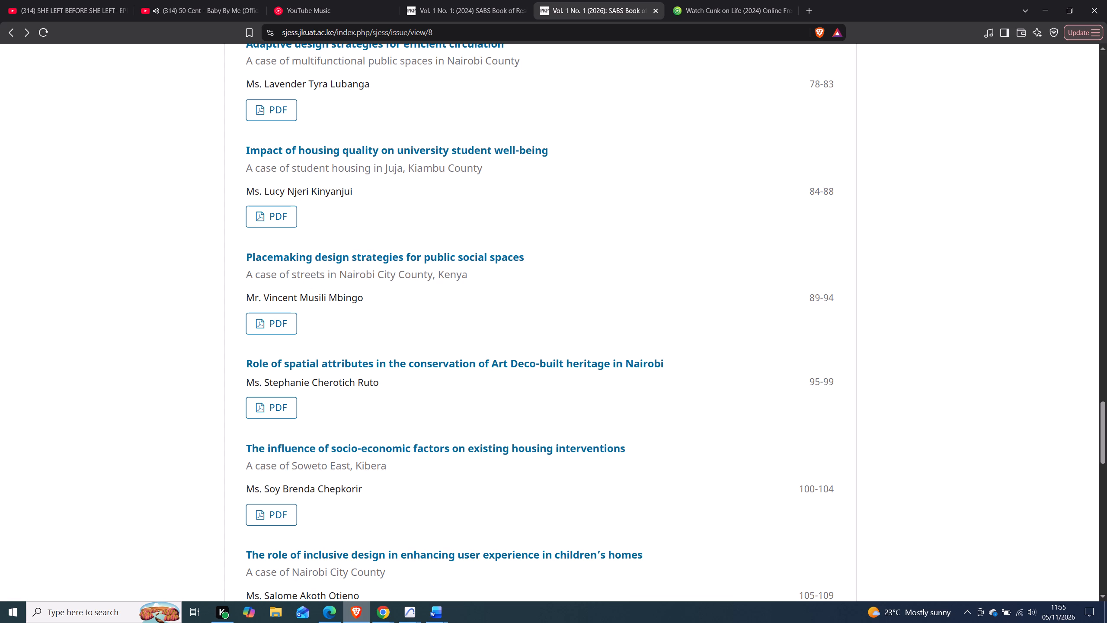
{"action": "scroll", "coordinate": [332, 294], "scroll_direction": "down", "scroll_amount": 5}
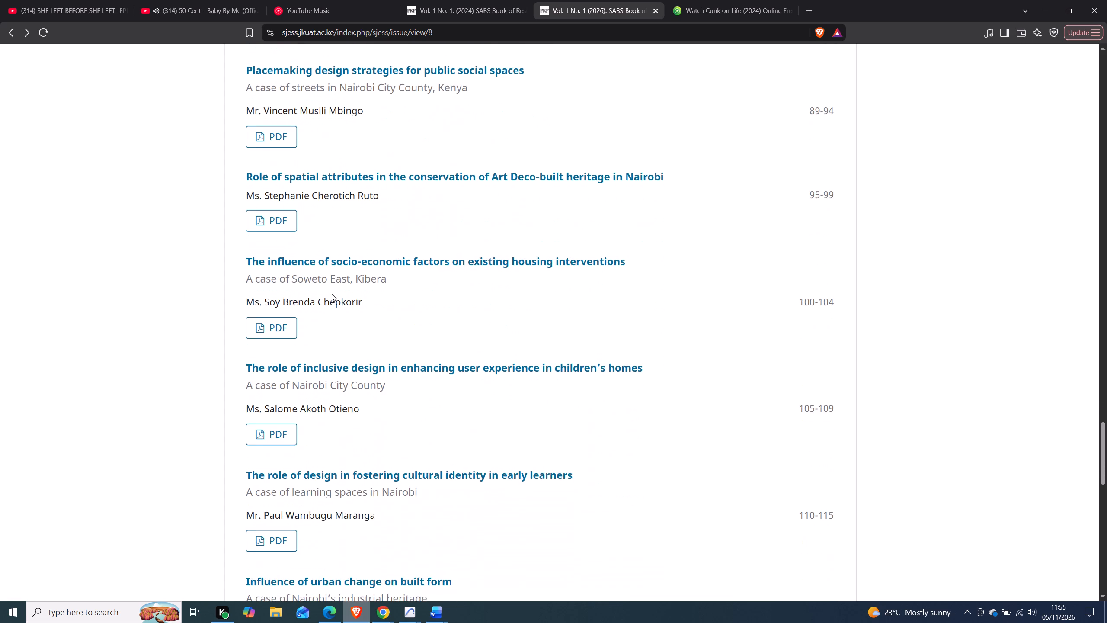
{"action": "scroll", "coordinate": [332, 294], "scroll_direction": "down", "scroll_amount": 1}
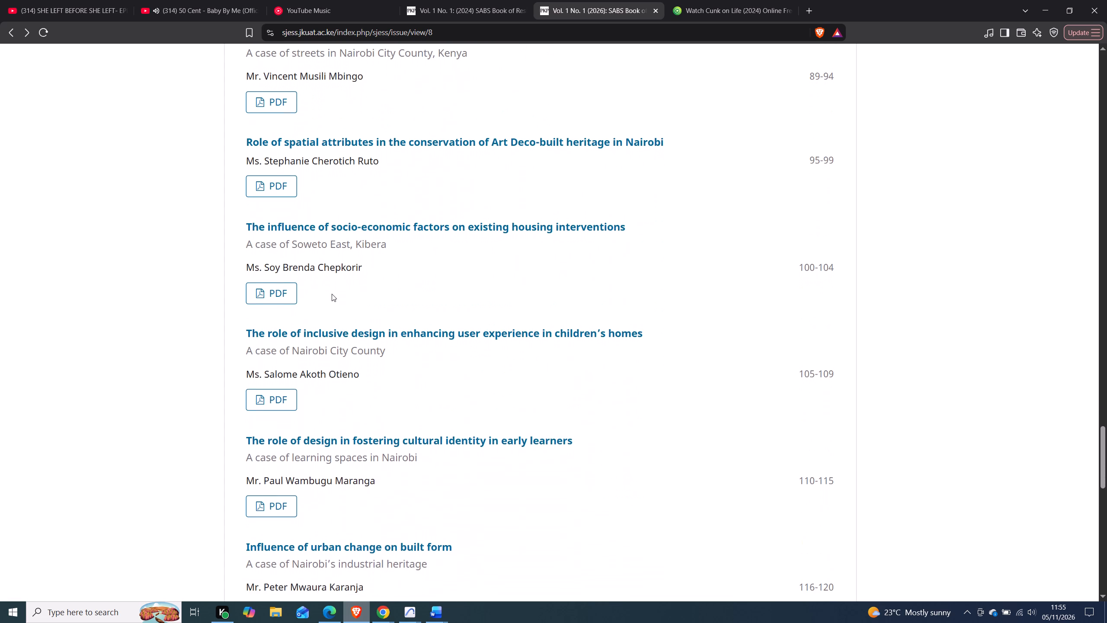
{"action": "scroll", "coordinate": [332, 294], "scroll_direction": "down", "scroll_amount": 3}
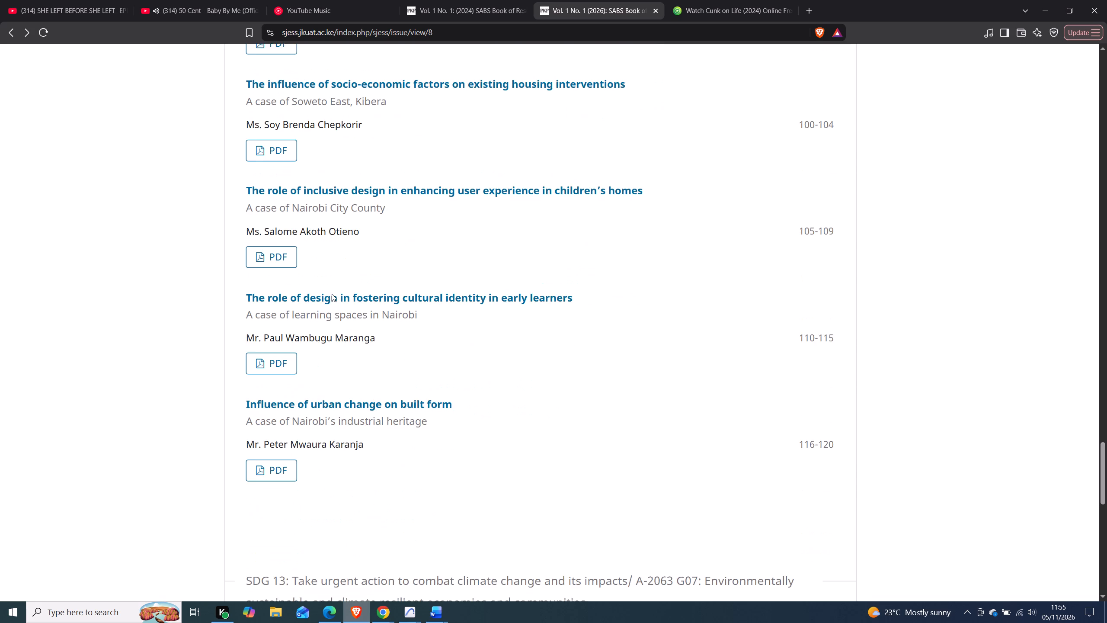
{"action": "scroll", "coordinate": [332, 294], "scroll_direction": "down", "scroll_amount": 4}
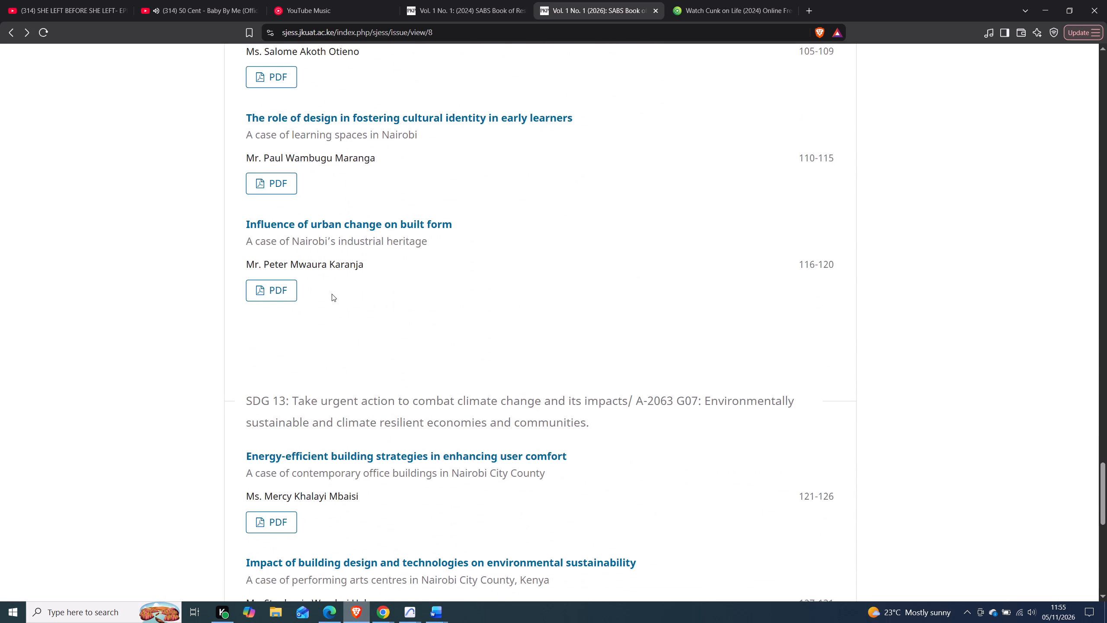
{"action": "scroll", "coordinate": [332, 294], "scroll_direction": "down", "scroll_amount": 1}
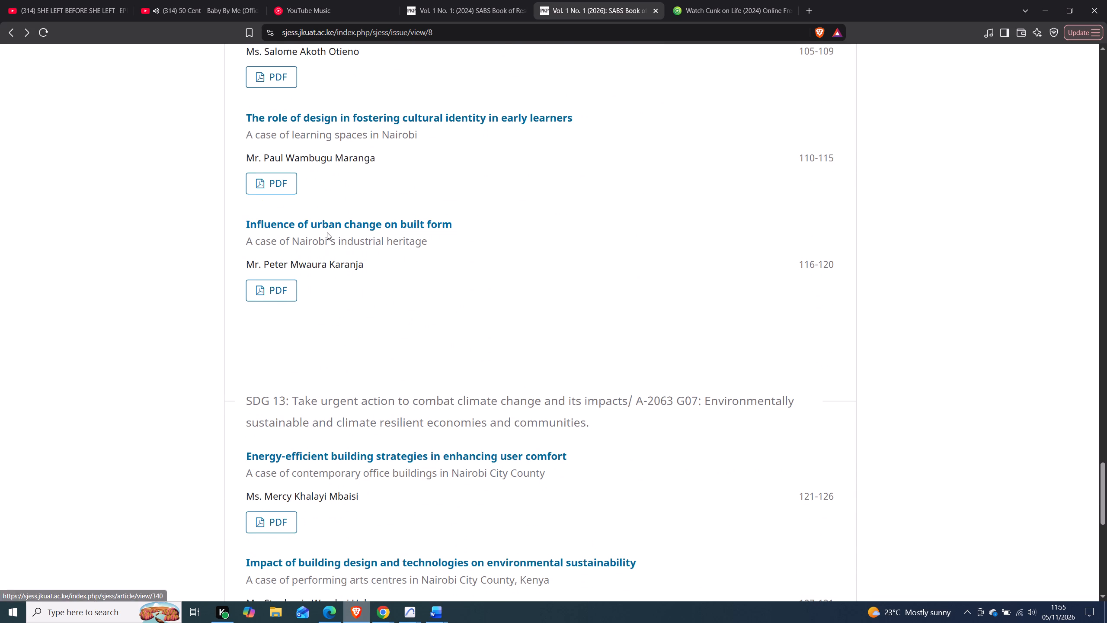
Open the PDF of "Influence of urban change on built form" and read its alignment notes, biography and abstract.
{"action": "left_click", "coordinate": [292, 291]}
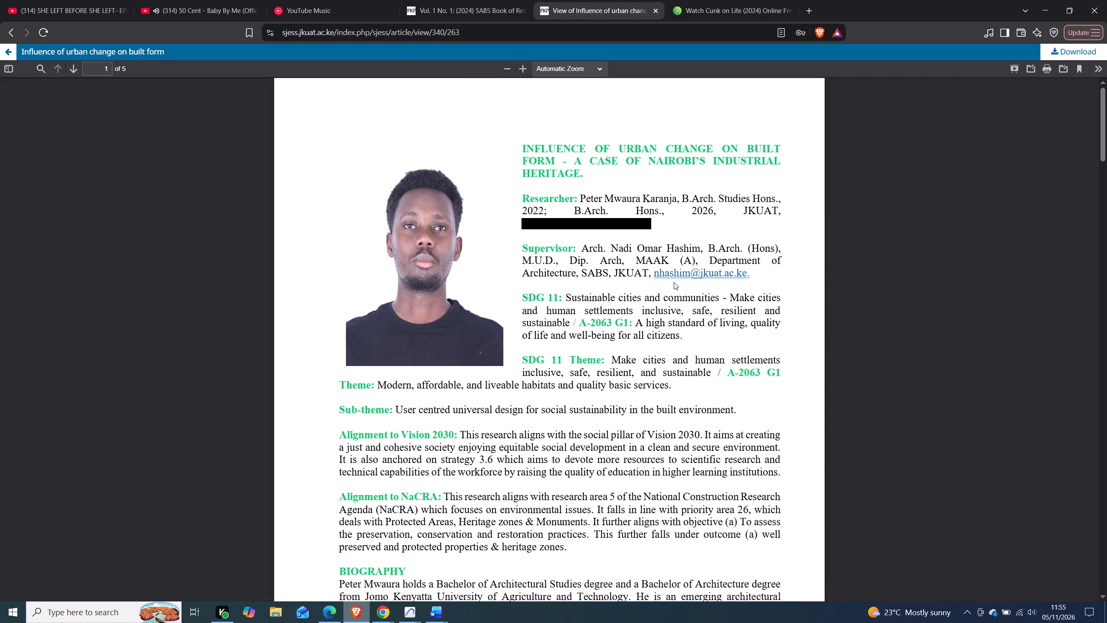
{"action": "scroll", "coordinate": [674, 282], "scroll_direction": "down", "scroll_amount": 4}
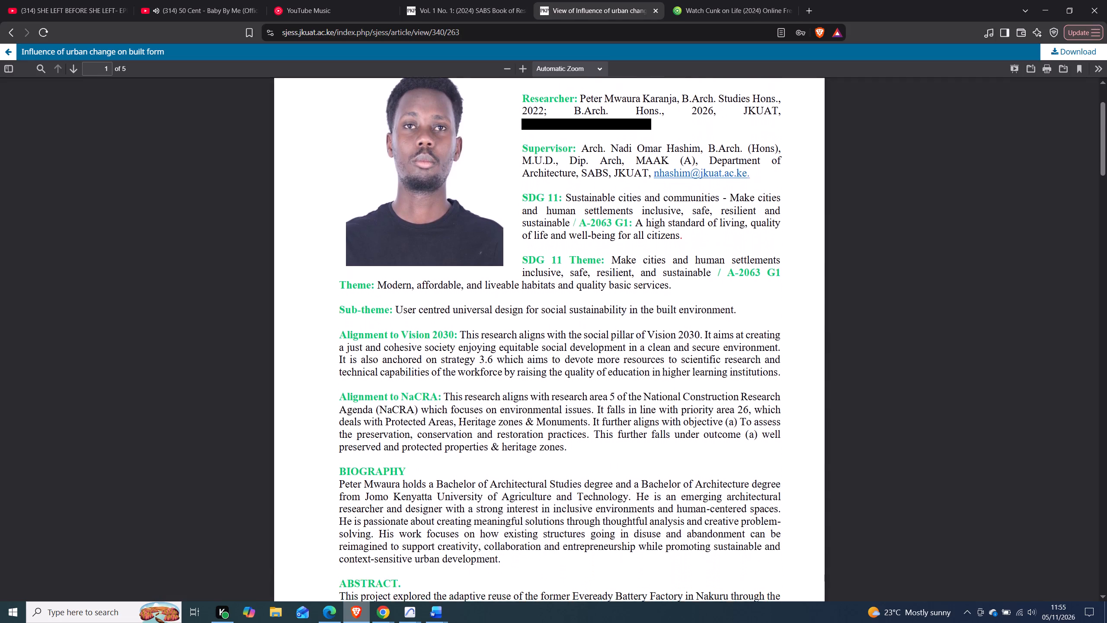
{"action": "scroll", "coordinate": [674, 282], "scroll_direction": "down", "scroll_amount": 4}
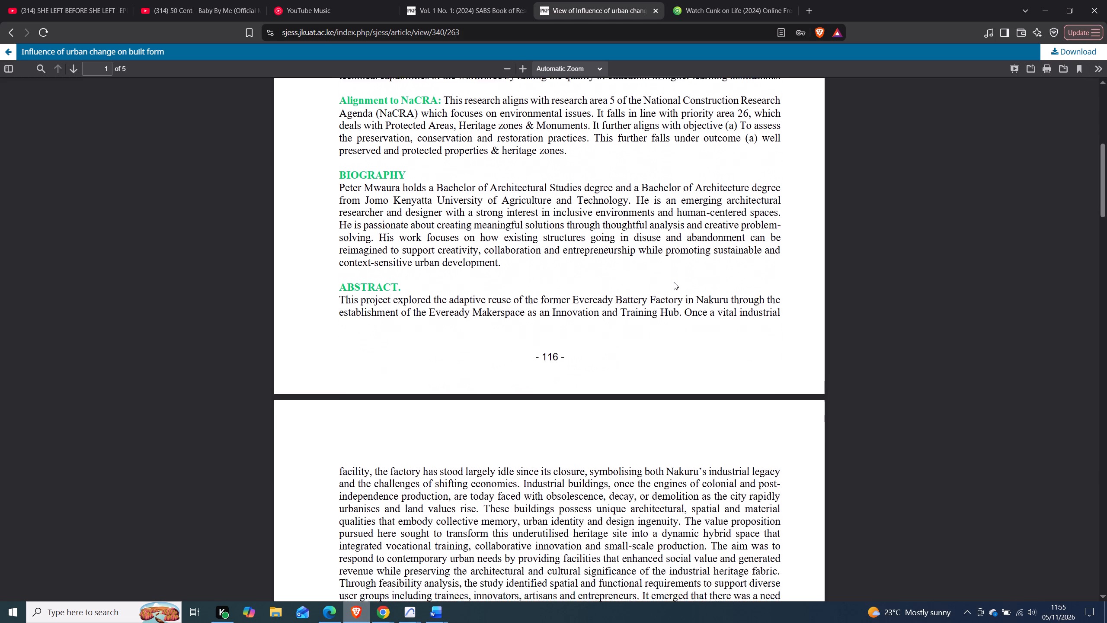
{"action": "scroll", "coordinate": [674, 282], "scroll_direction": "down", "scroll_amount": 2}
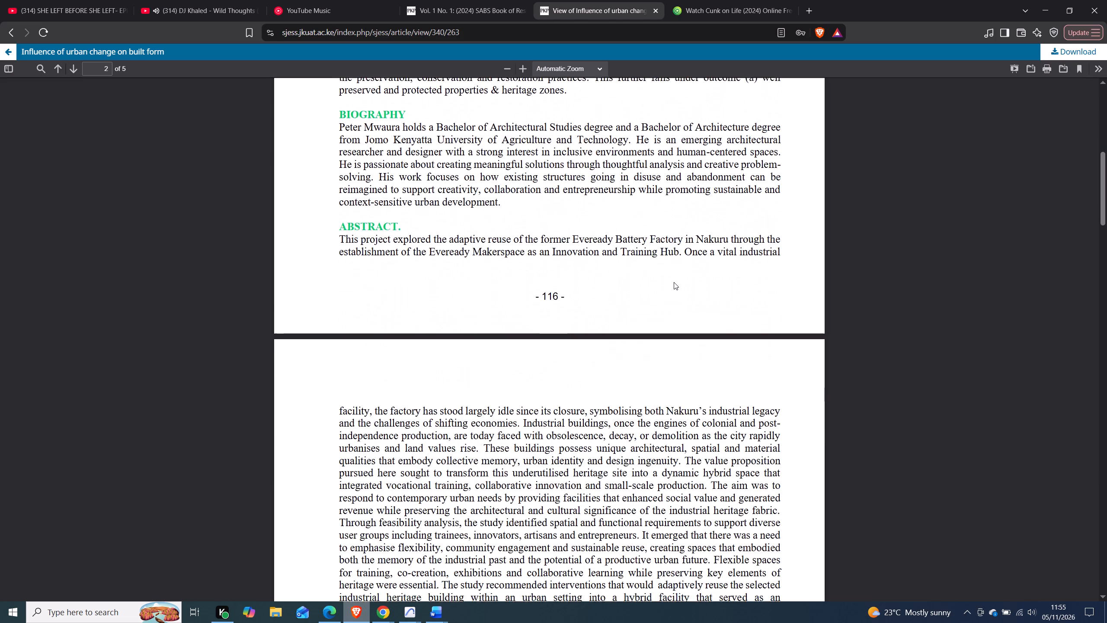
{"action": "scroll", "coordinate": [674, 282], "scroll_direction": "down", "scroll_amount": 1}
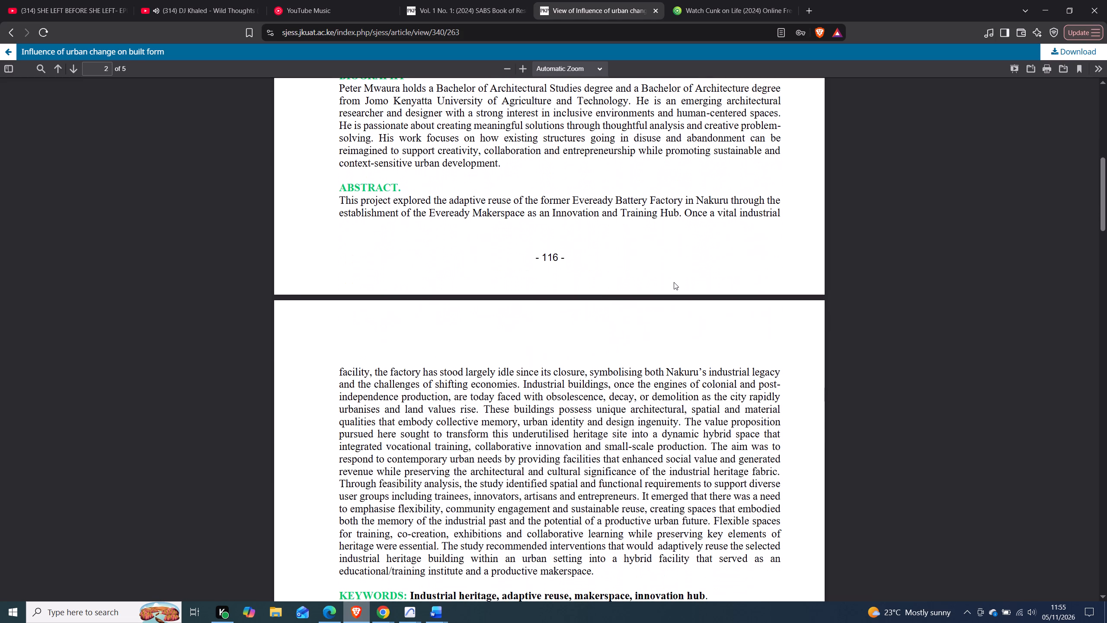
{"action": "scroll", "coordinate": [674, 282], "scroll_direction": "down", "scroll_amount": 1}
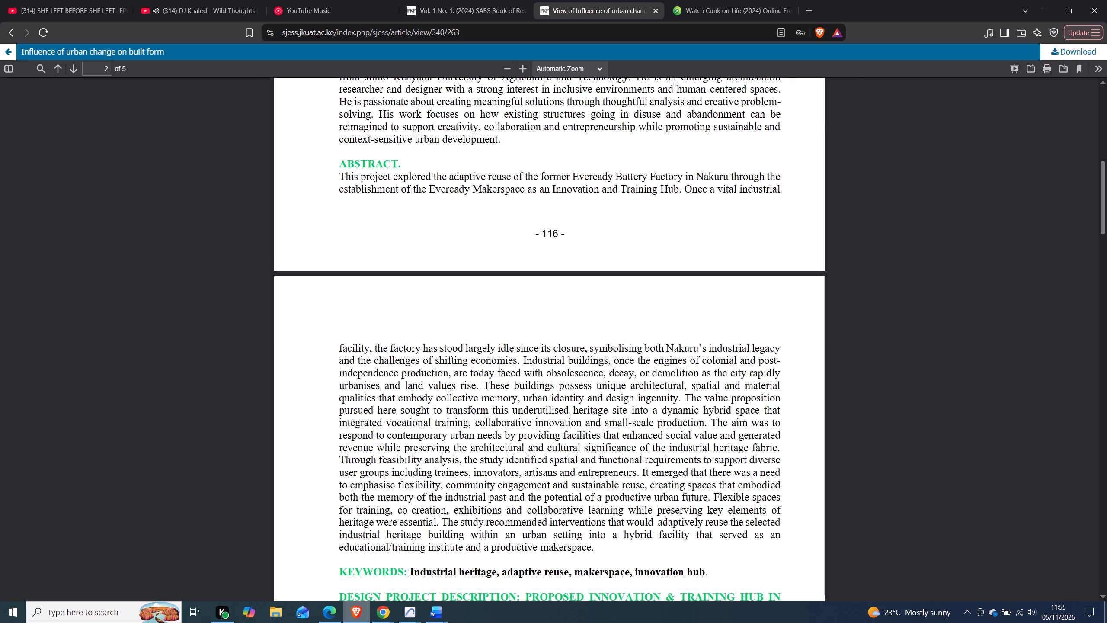
{"action": "scroll", "coordinate": [661, 366], "scroll_direction": "down", "scroll_amount": 1}
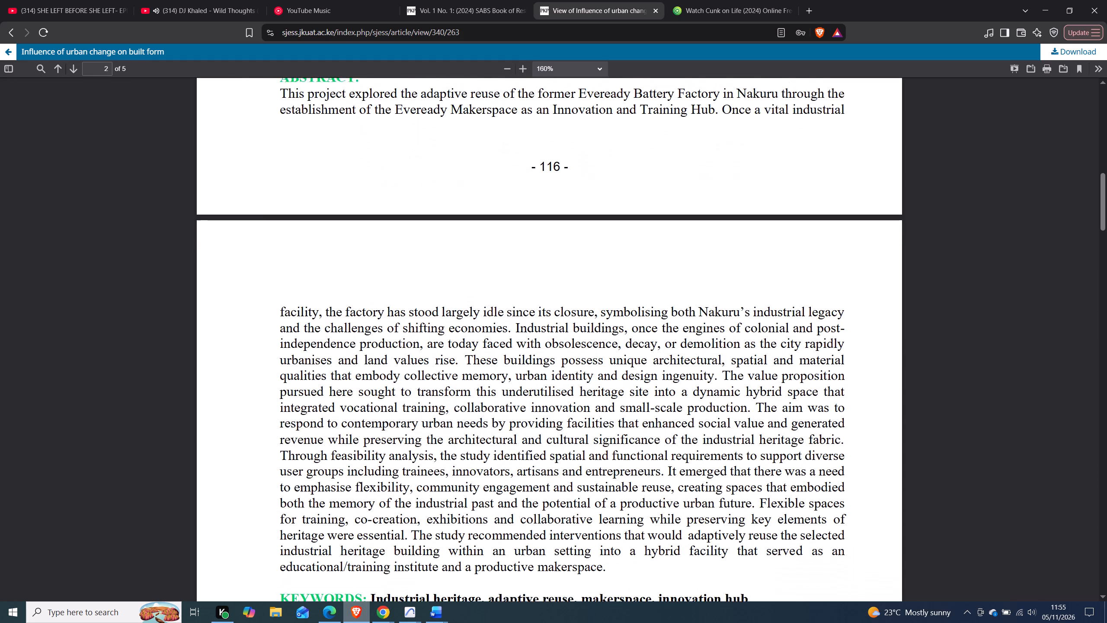
{"action": "scroll", "coordinate": [661, 366], "scroll_direction": "down", "scroll_amount": 1}
Switch to YouTube and change the background music to Rihanna's Disturbia, followed by T.I. - Live Your Life ft. Rihanna.
{"action": "left_click", "coordinate": [240, 0]}
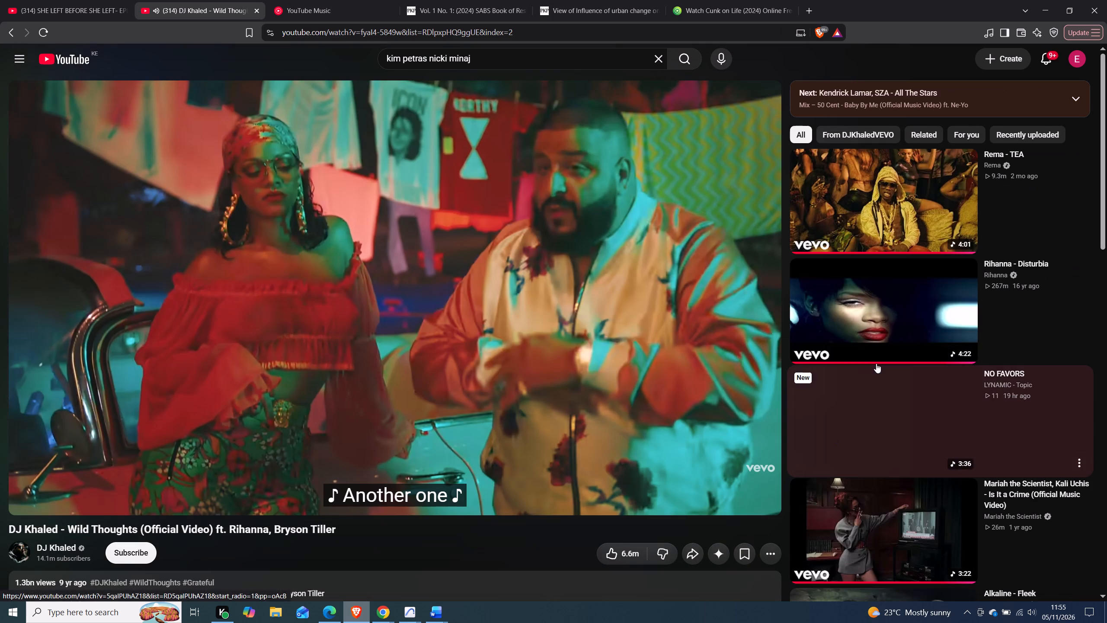
{"action": "left_click", "coordinate": [882, 311]}
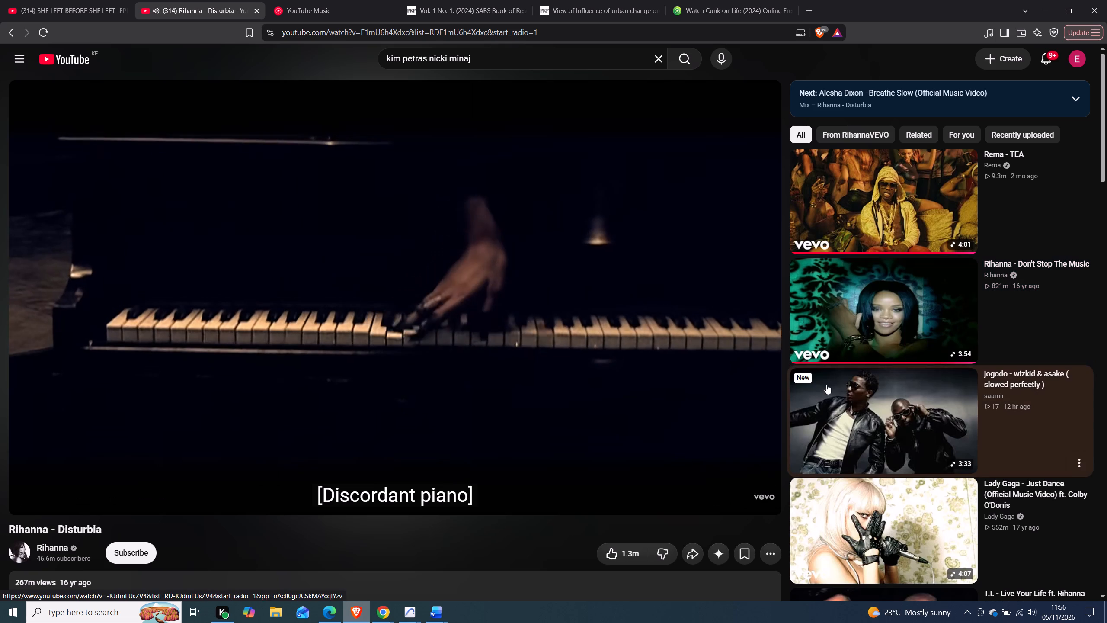
{"action": "scroll", "coordinate": [899, 426], "scroll_direction": "down", "scroll_amount": 6}
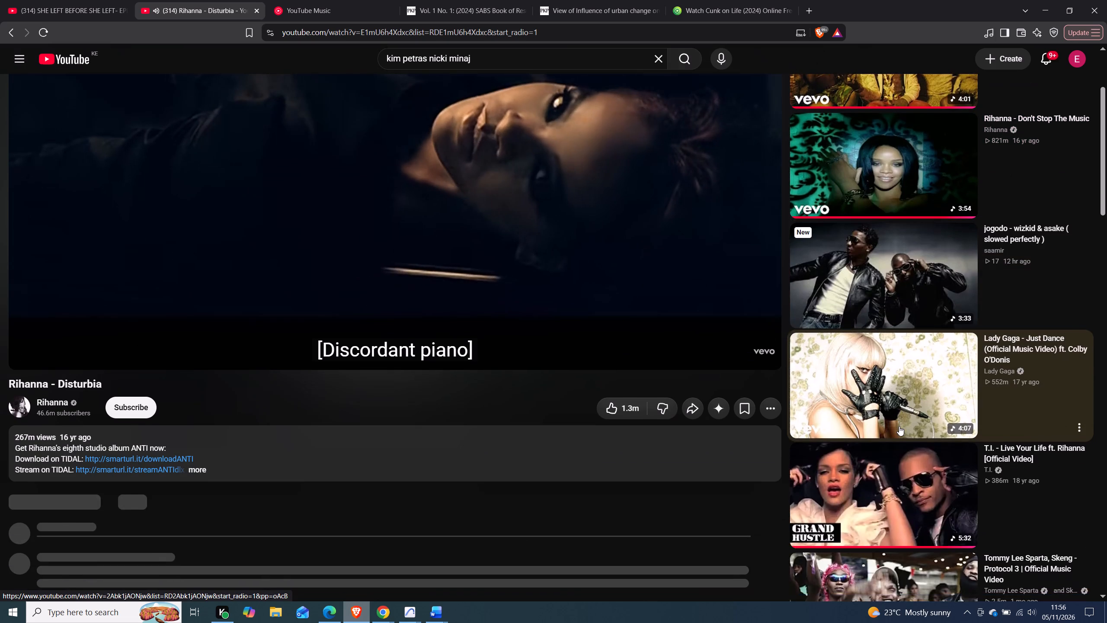
{"action": "scroll", "coordinate": [899, 426], "scroll_direction": "down", "scroll_amount": 3}
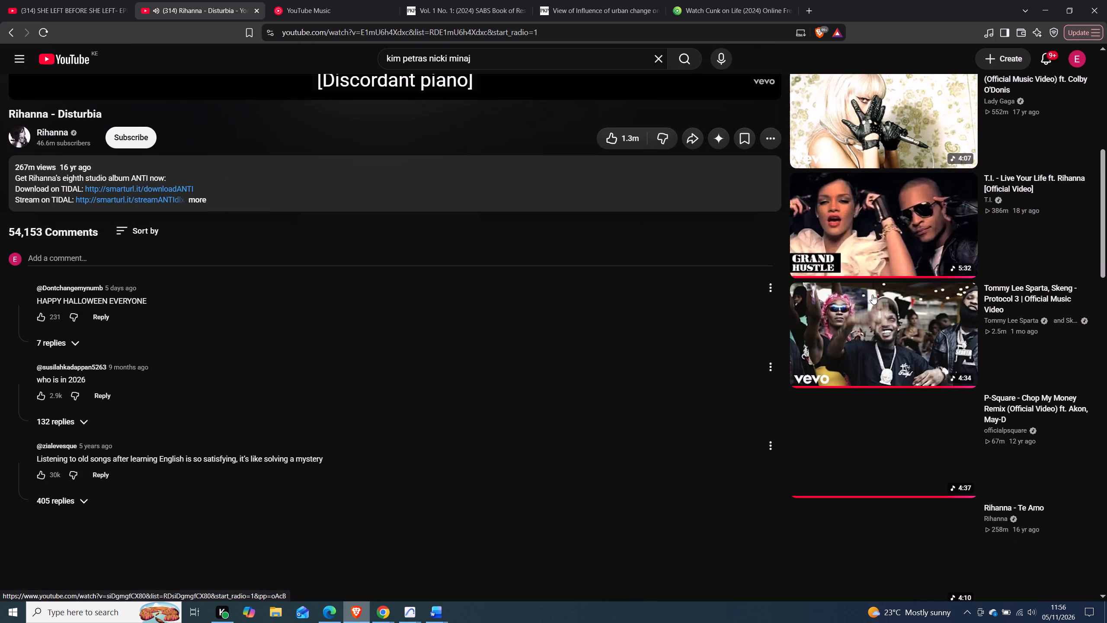
{"action": "left_click", "coordinate": [868, 239]}
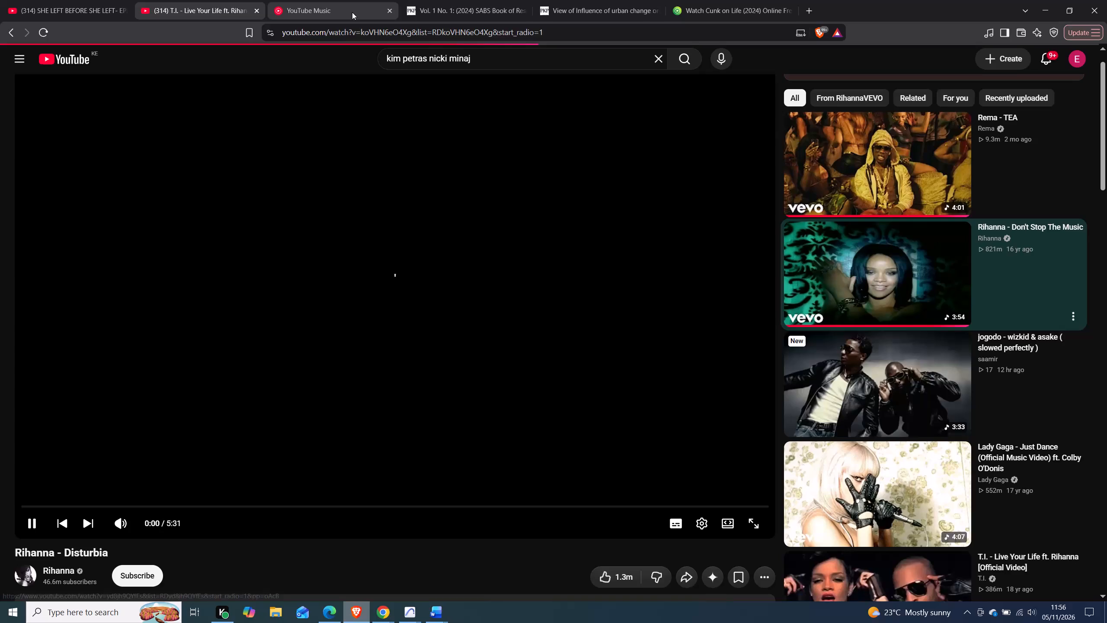
Return to the urban change article and review its abstract and the title and researcher details on its first page.
{"action": "left_click", "coordinate": [575, 0]}
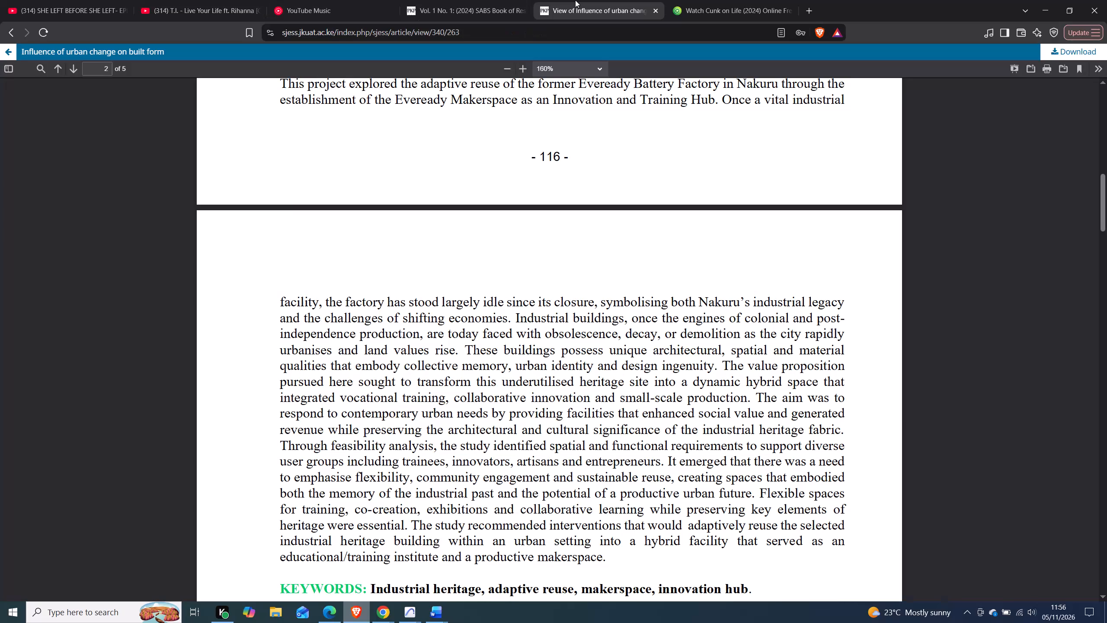
{"action": "scroll", "coordinate": [420, 269], "scroll_direction": "down", "scroll_amount": 1}
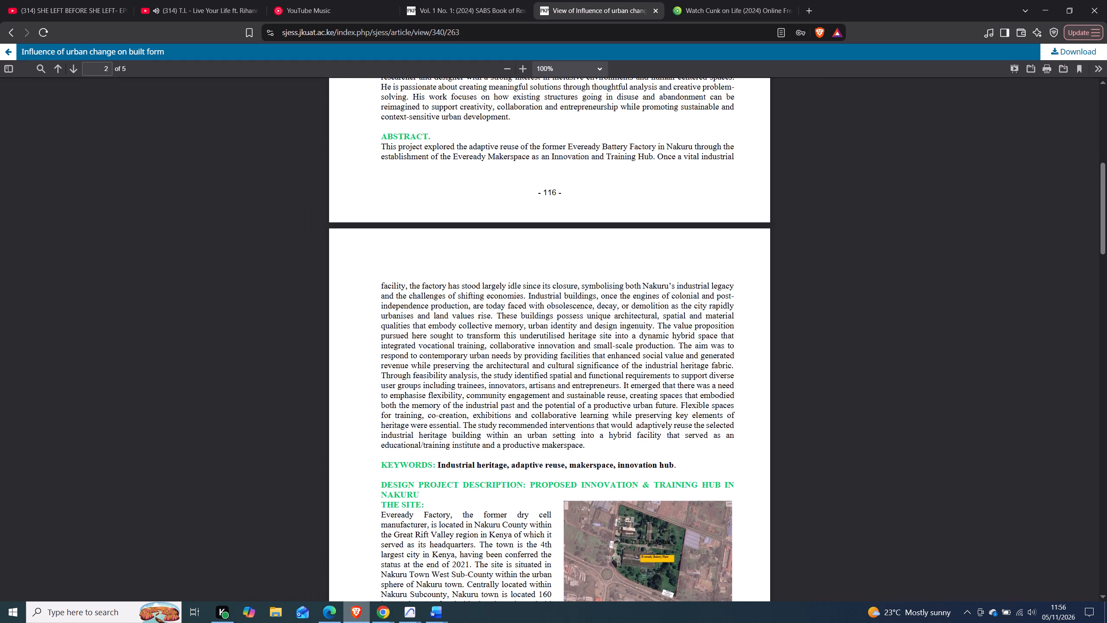
{"action": "scroll", "coordinate": [480, 328], "scroll_direction": "up", "scroll_amount": 9}
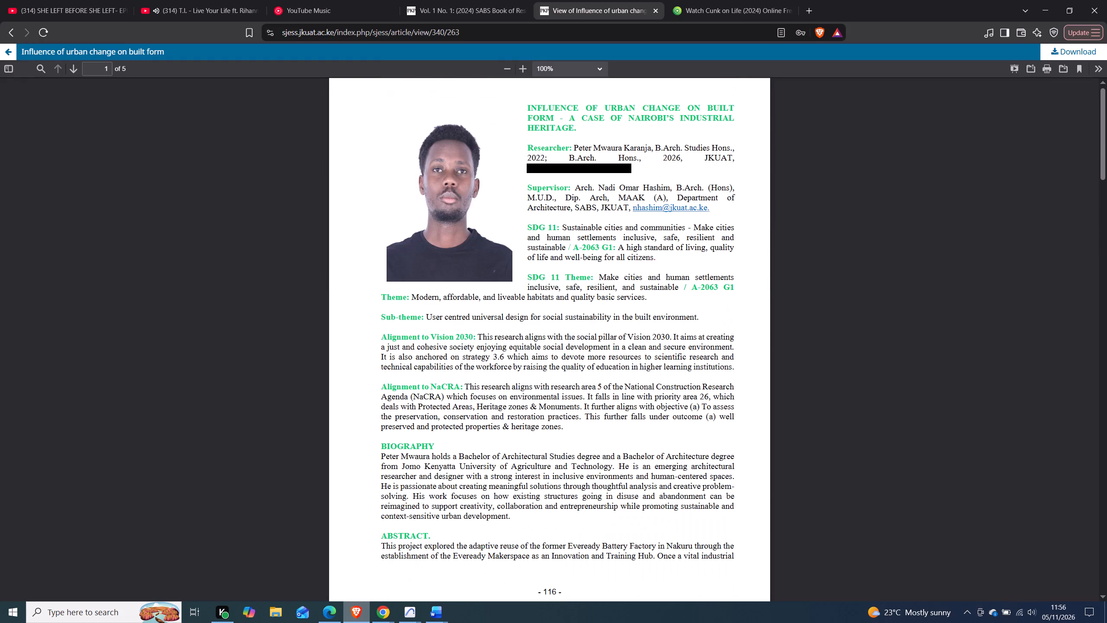
{"action": "left_click_drag", "start_coordinate": [574, 163], "coordinate": [531, 139]}
Go back to the 2026 issue page and copy the article title "Influence of urban change on built form".
{"action": "left_click", "coordinate": [14, 31]}
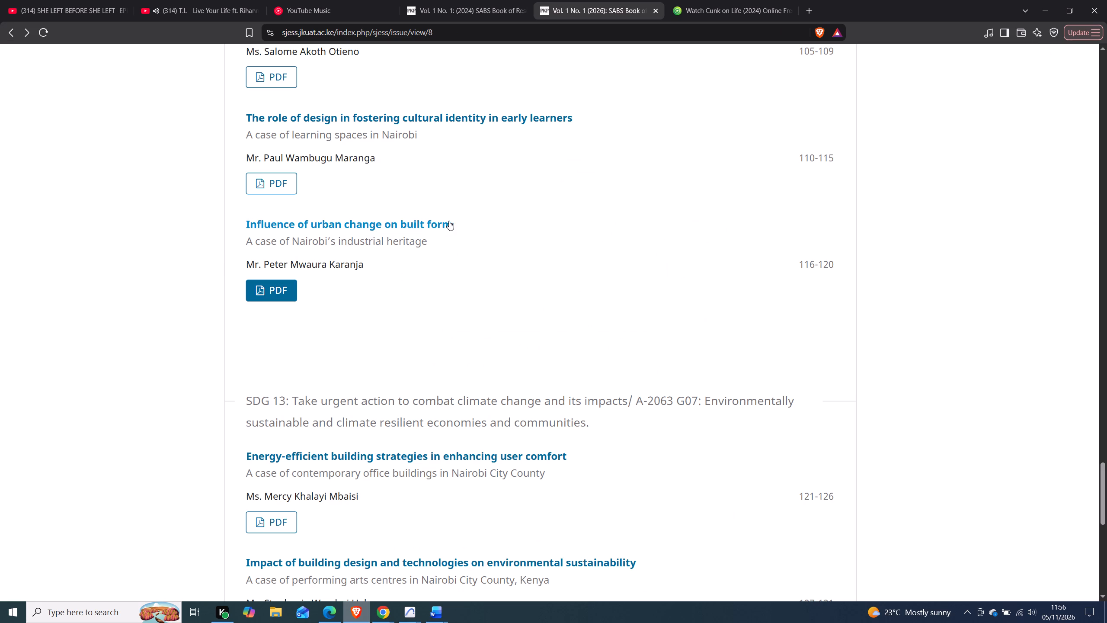
{"action": "left_click_drag", "start_coordinate": [463, 223], "coordinate": [252, 230]}
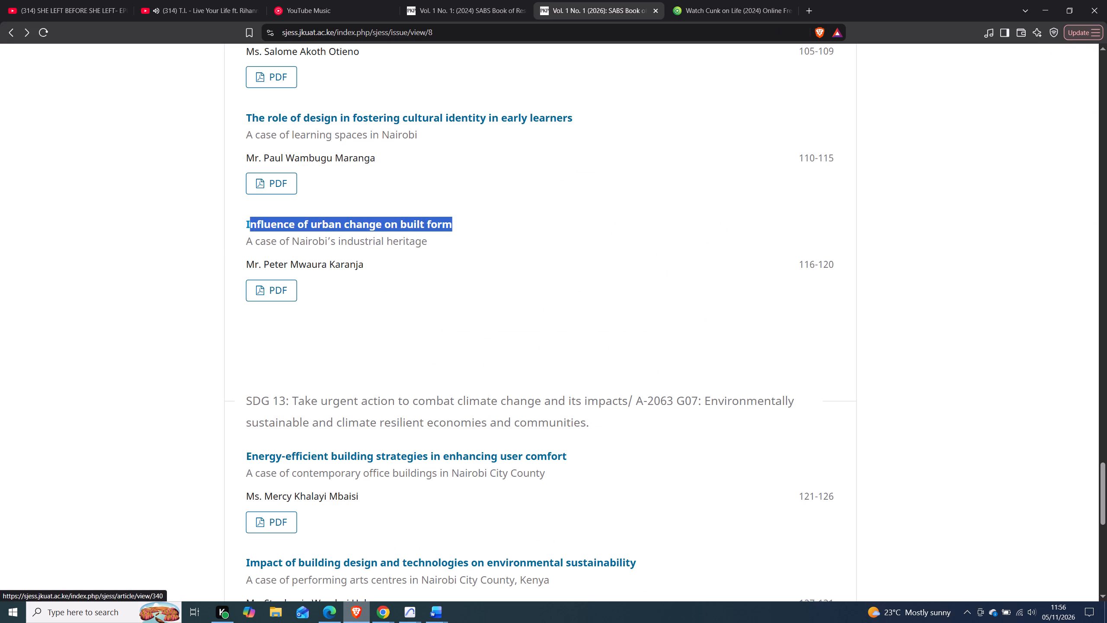
{"action": "left_click_drag", "start_coordinate": [252, 230], "coordinate": [244, 229]}
{"action": "right_click", "coordinate": [263, 222]}
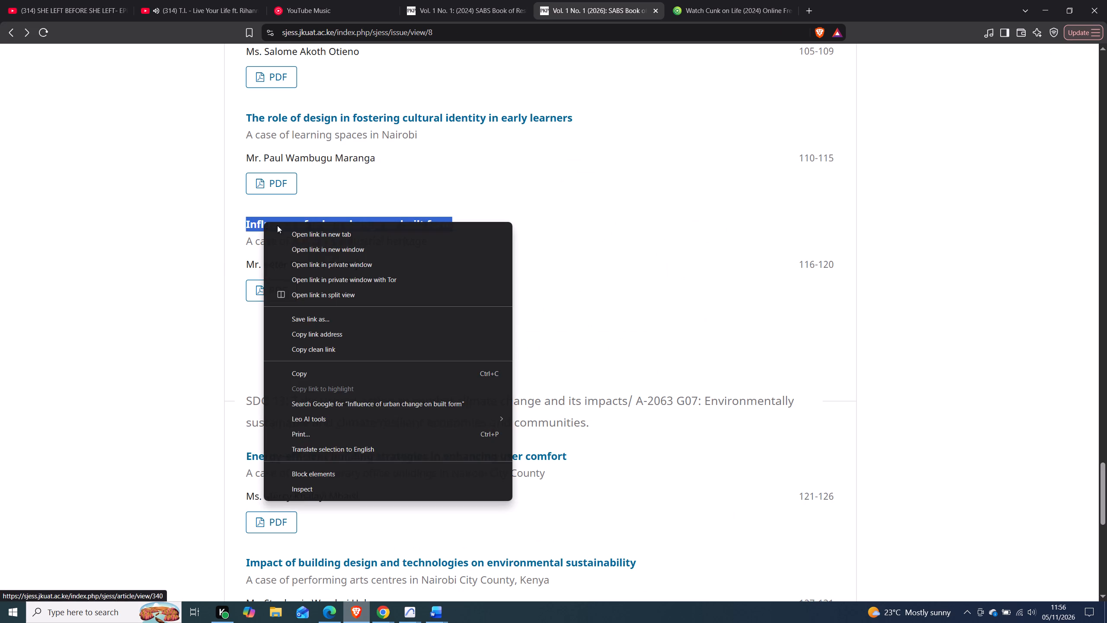
{"action": "left_click", "coordinate": [295, 371]}
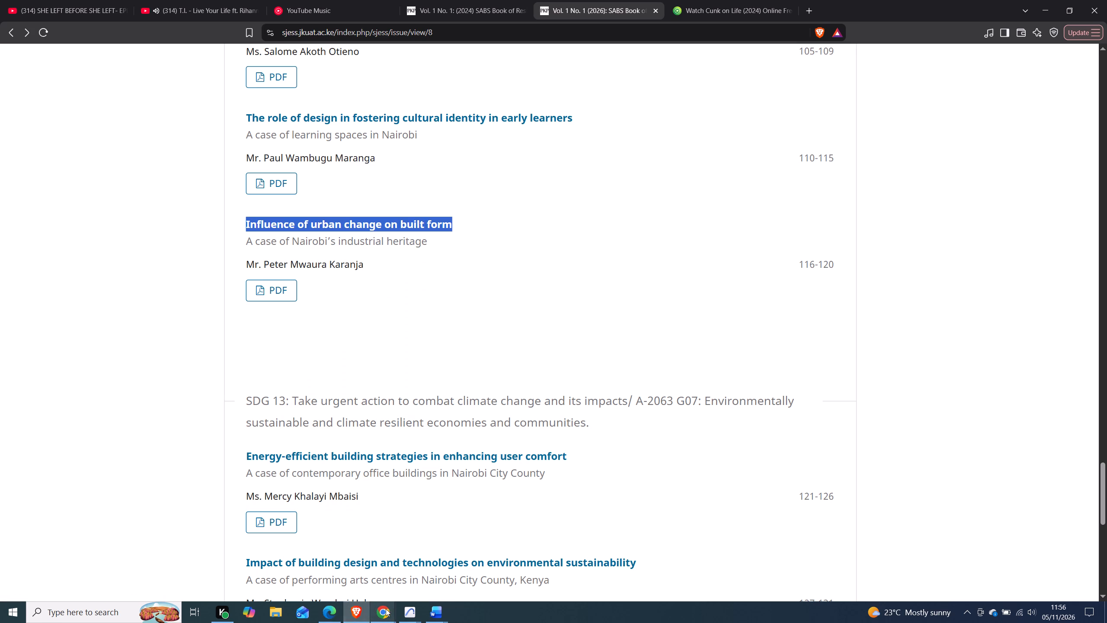
Switch to the thesis document and paste the copied article title into the first cell of the table's next empty row.
{"action": "left_click", "coordinate": [432, 613]}
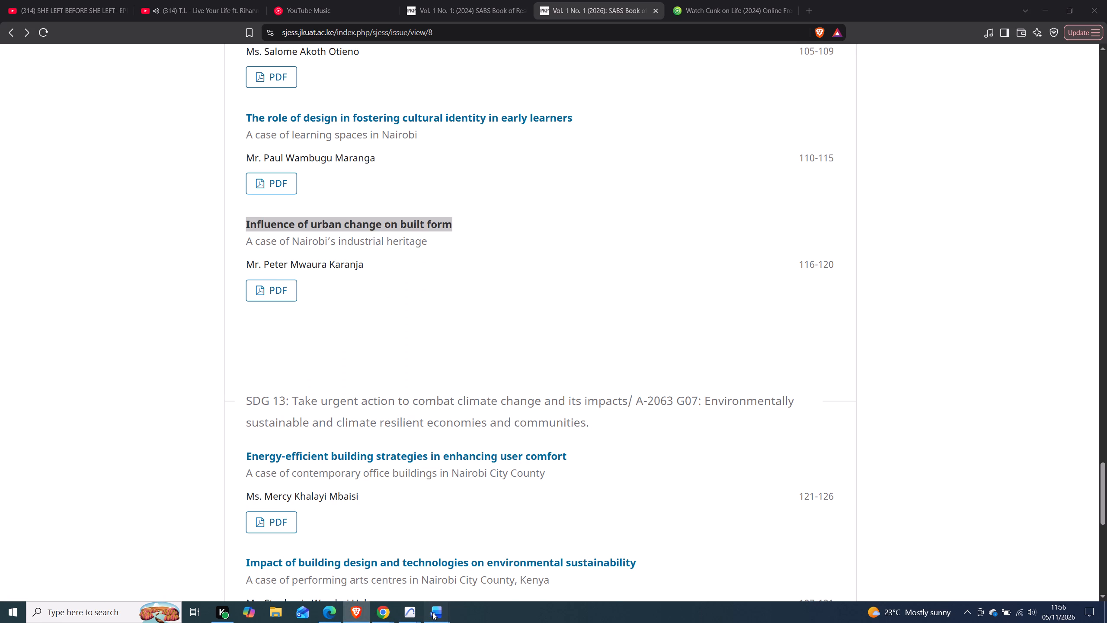
{"action": "left_click", "coordinate": [204, 555]}
{"action": "scroll", "coordinate": [504, 355], "scroll_direction": "down", "scroll_amount": 3}
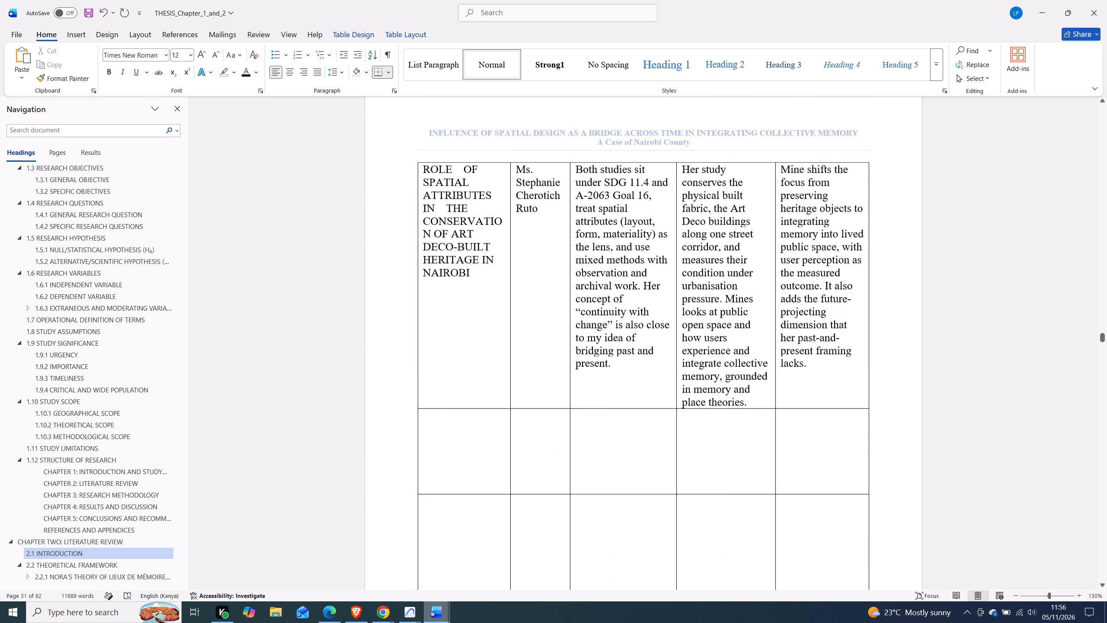
{"action": "scroll", "coordinate": [504, 355], "scroll_direction": "down", "scroll_amount": 1}
{"action": "scroll", "coordinate": [485, 311], "scroll_direction": "up", "scroll_amount": 1}
{"action": "left_click", "coordinate": [426, 318]}
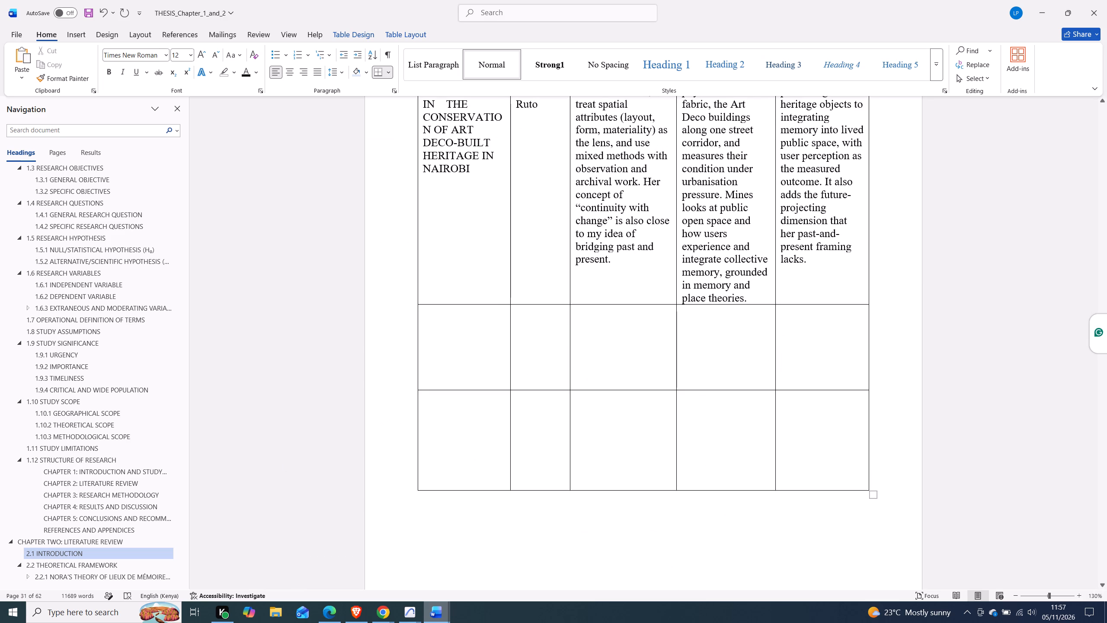
{"action": "right_click", "coordinate": [428, 312]}
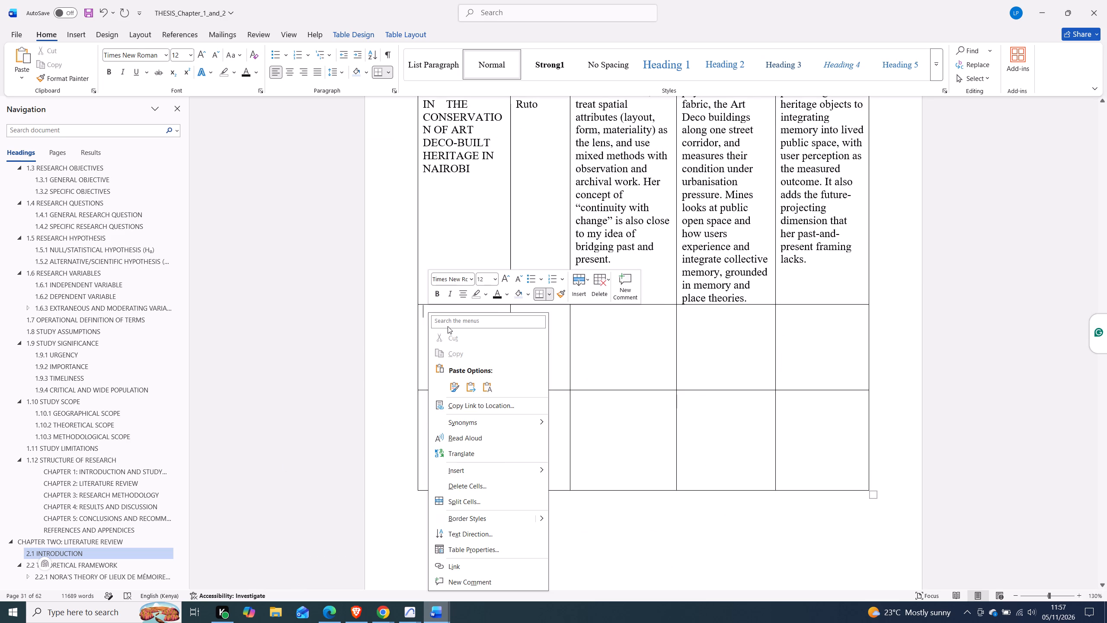
{"action": "left_click", "coordinate": [472, 388]}
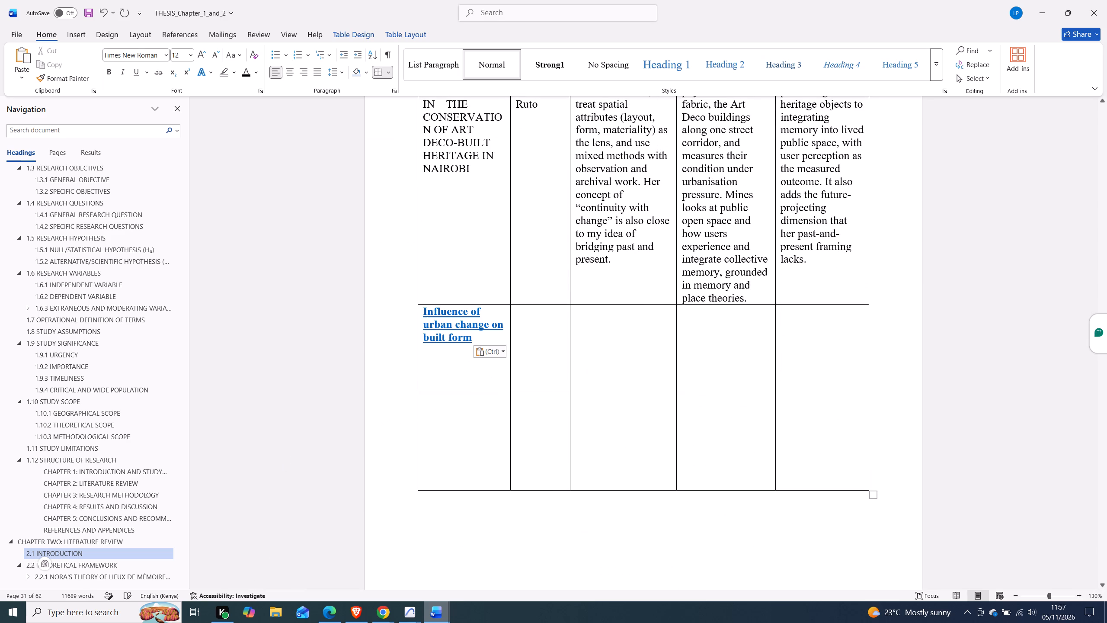
Format the pasted title "Influence of urban change on built form" as plain black text, removing its bold and underline.
{"action": "left_click_drag", "start_coordinate": [475, 338], "coordinate": [421, 321]}
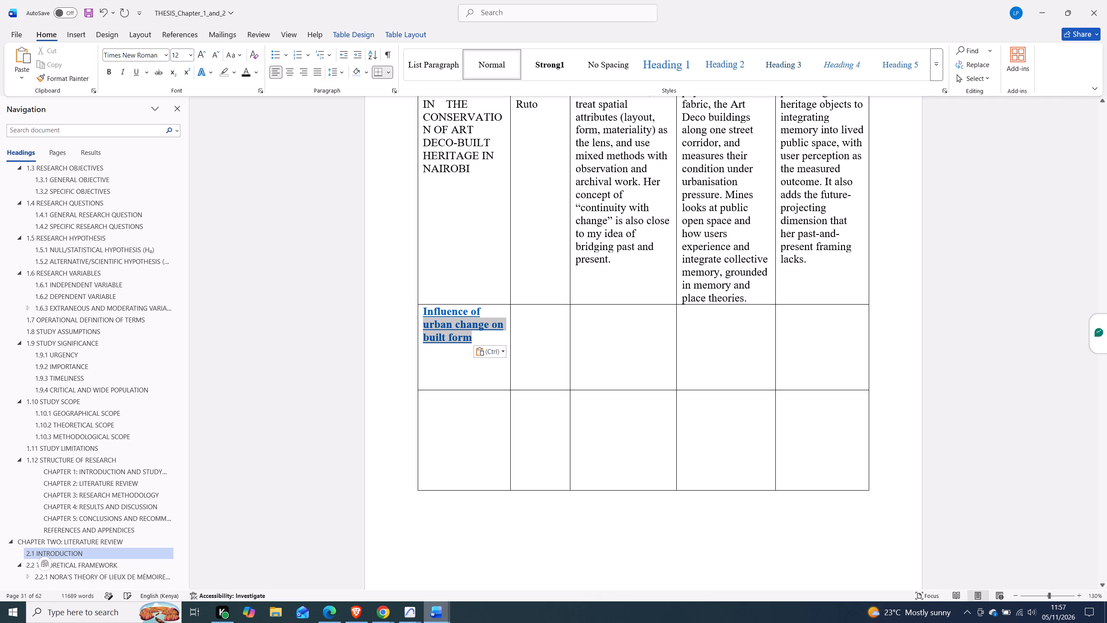
{"action": "left_click_drag", "start_coordinate": [421, 321], "coordinate": [416, 316]}
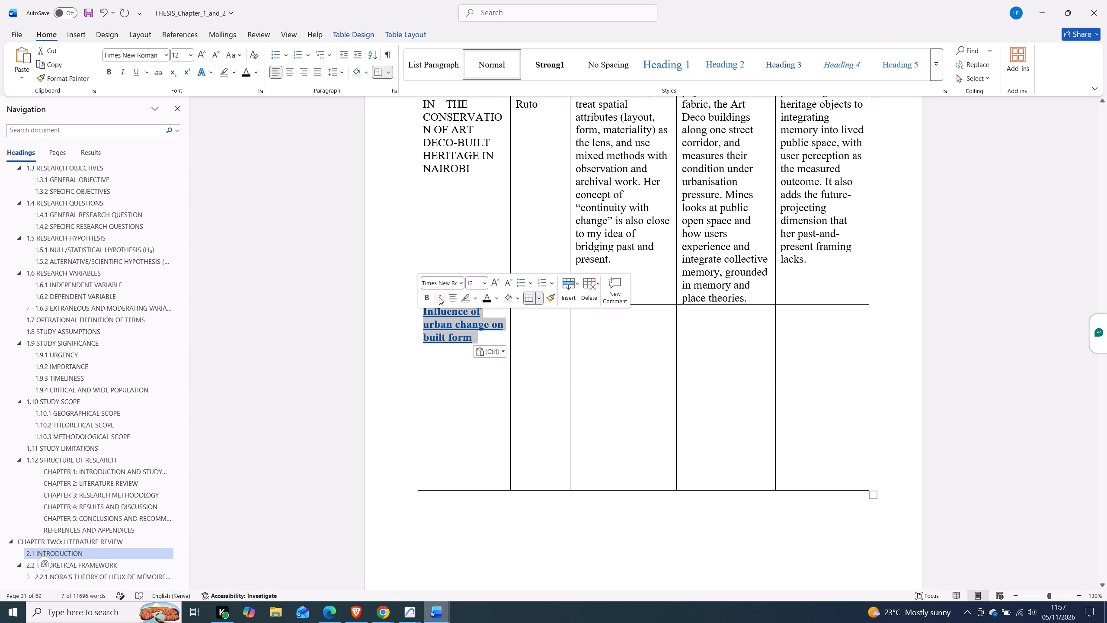
{"action": "left_click", "coordinate": [486, 296]}
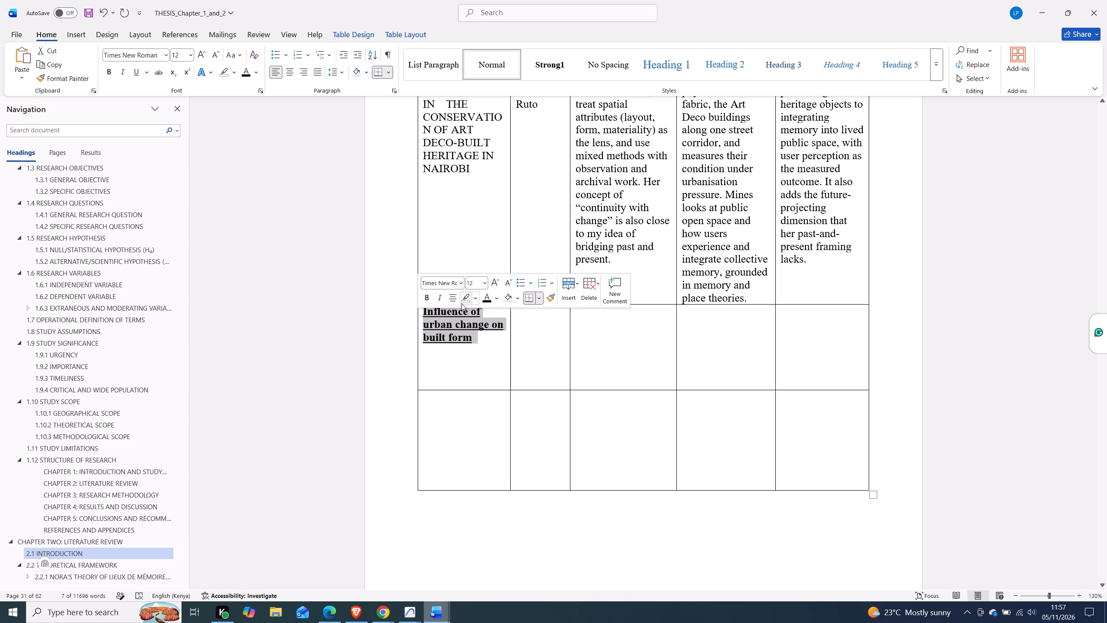
{"action": "left_click", "coordinate": [134, 71]}
{"action": "left_click", "coordinate": [107, 74]}
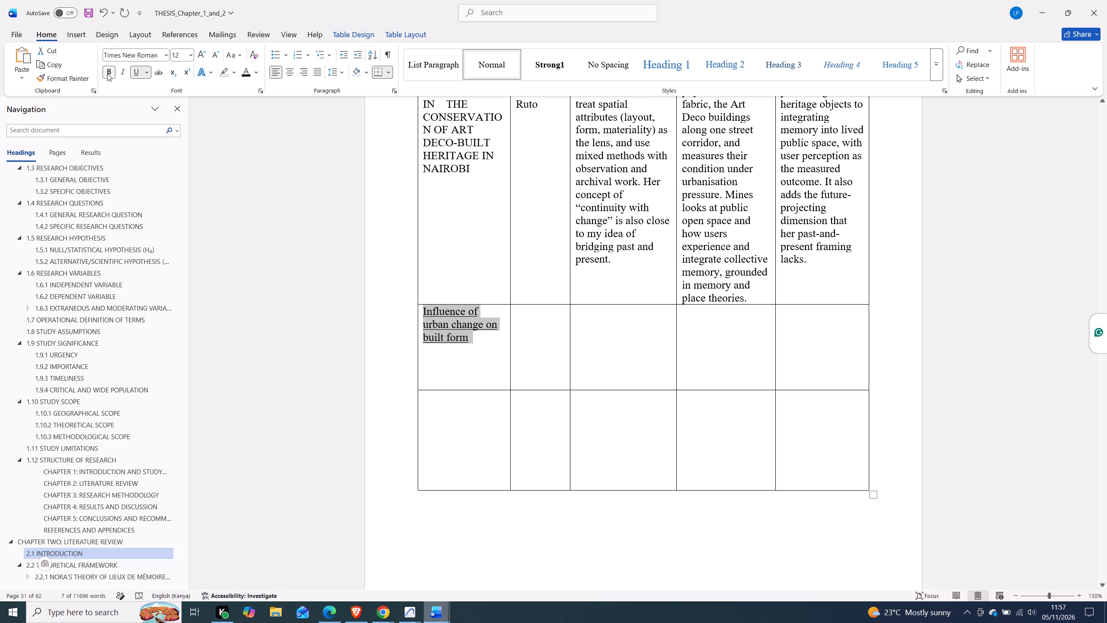
{"action": "left_click", "coordinate": [534, 350]}
{"action": "left_click_drag", "start_coordinate": [469, 341], "coordinate": [448, 330]}
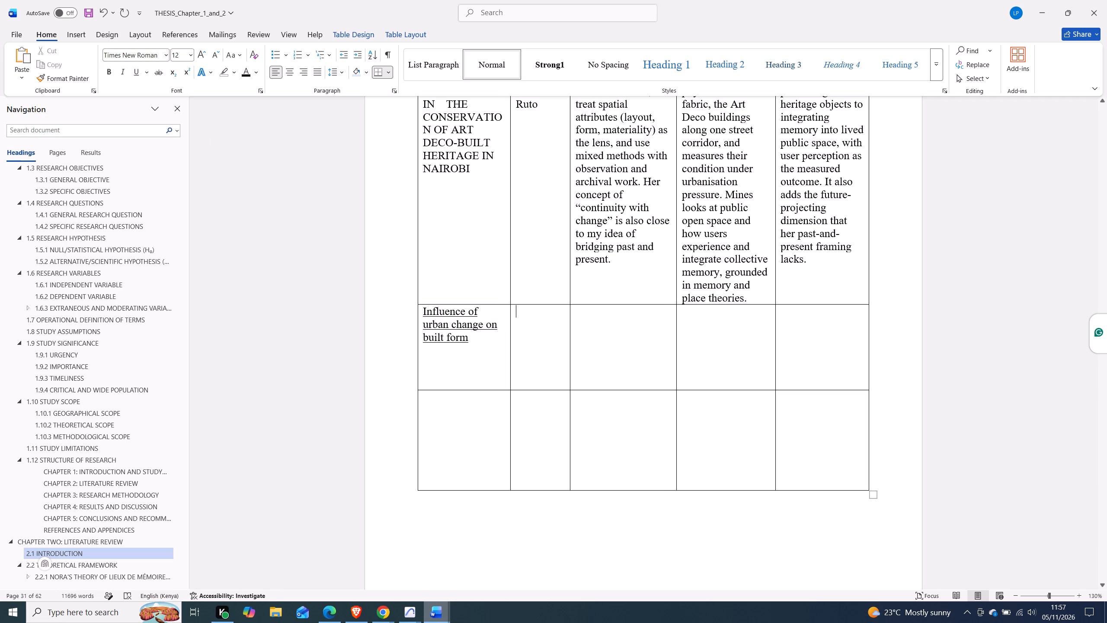
{"action": "left_click_drag", "start_coordinate": [448, 330], "coordinate": [426, 308]}
{"action": "left_click", "coordinate": [479, 348]}
{"action": "left_click_drag", "start_coordinate": [475, 343], "coordinate": [431, 326]}
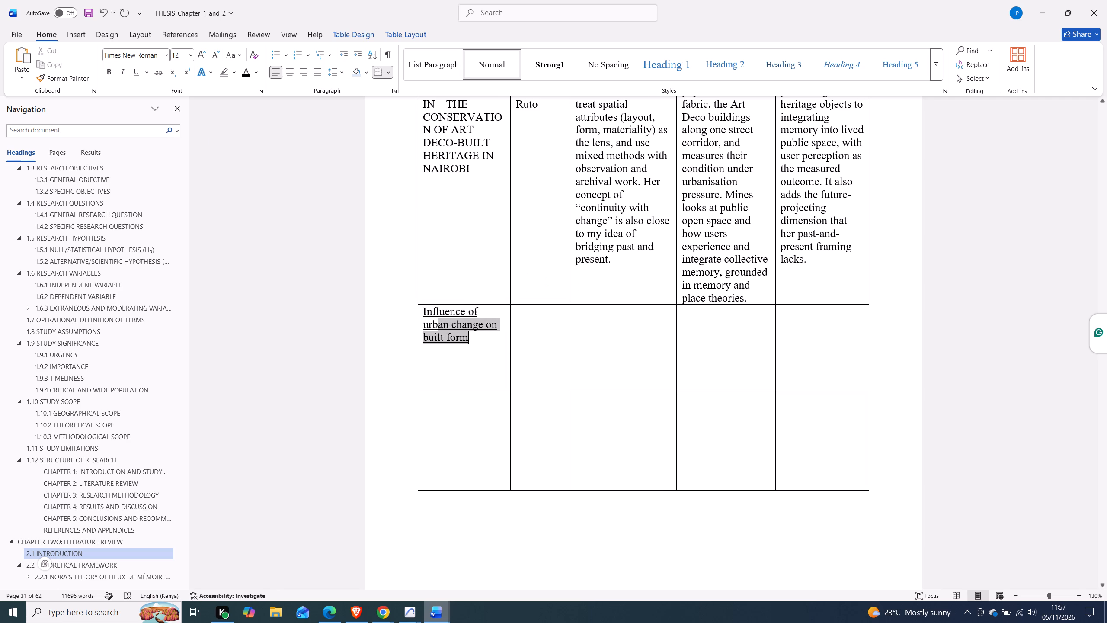
{"action": "left_click_drag", "start_coordinate": [431, 326], "coordinate": [414, 309]}
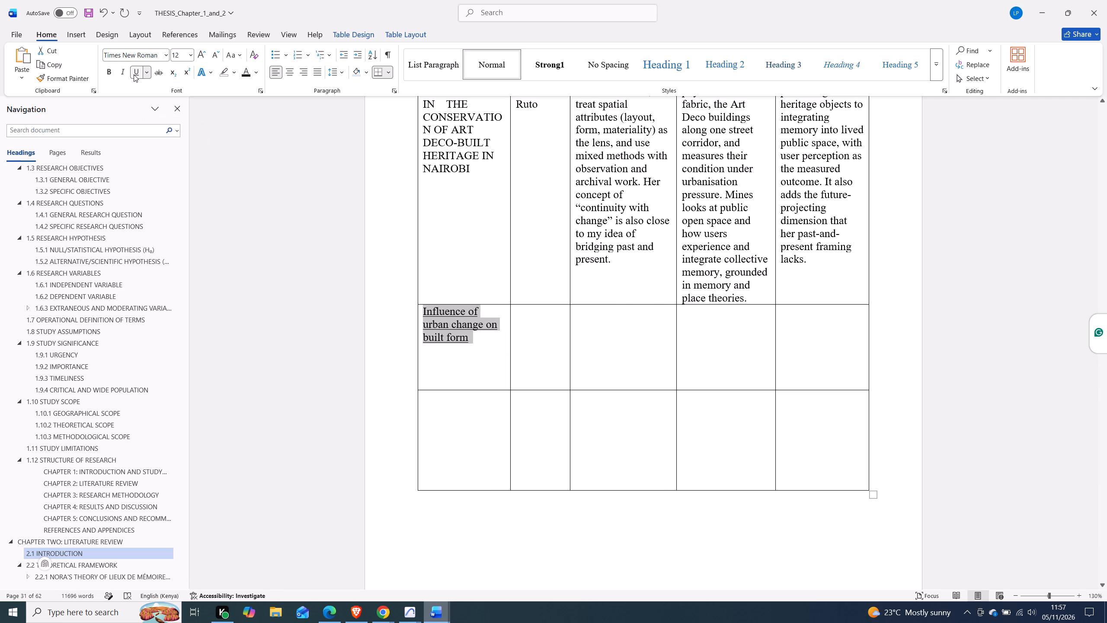
{"action": "left_click", "coordinate": [134, 74]}
{"action": "left_click", "coordinate": [542, 334]}
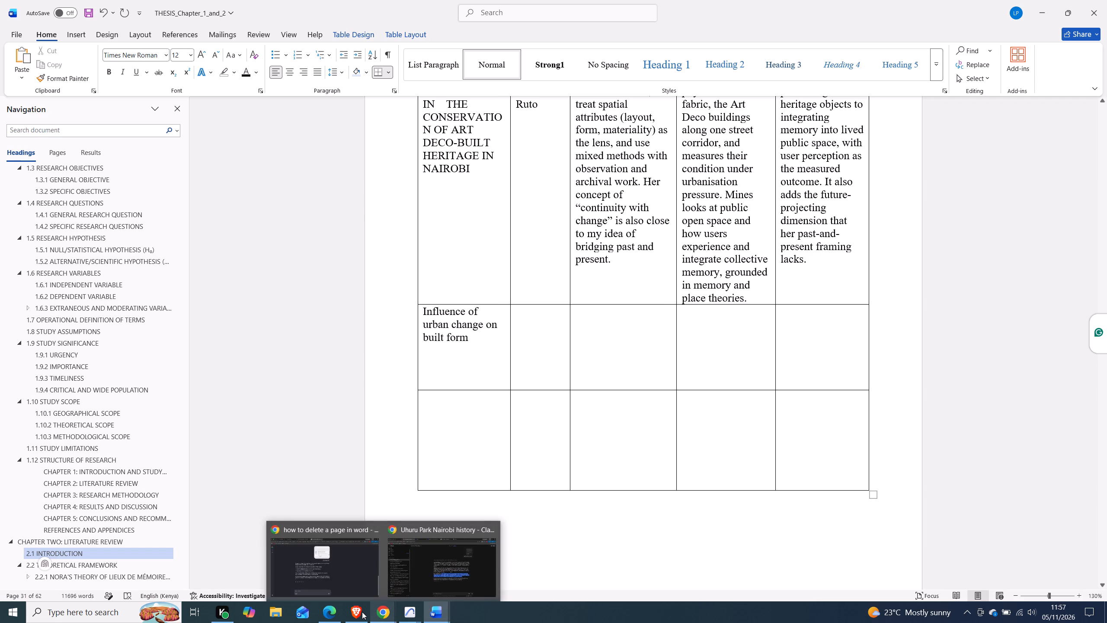
Copy the urban change article's author name from the 2026 issue page and paste it into the author cell beside the title.
{"action": "left_click", "coordinate": [359, 586]}
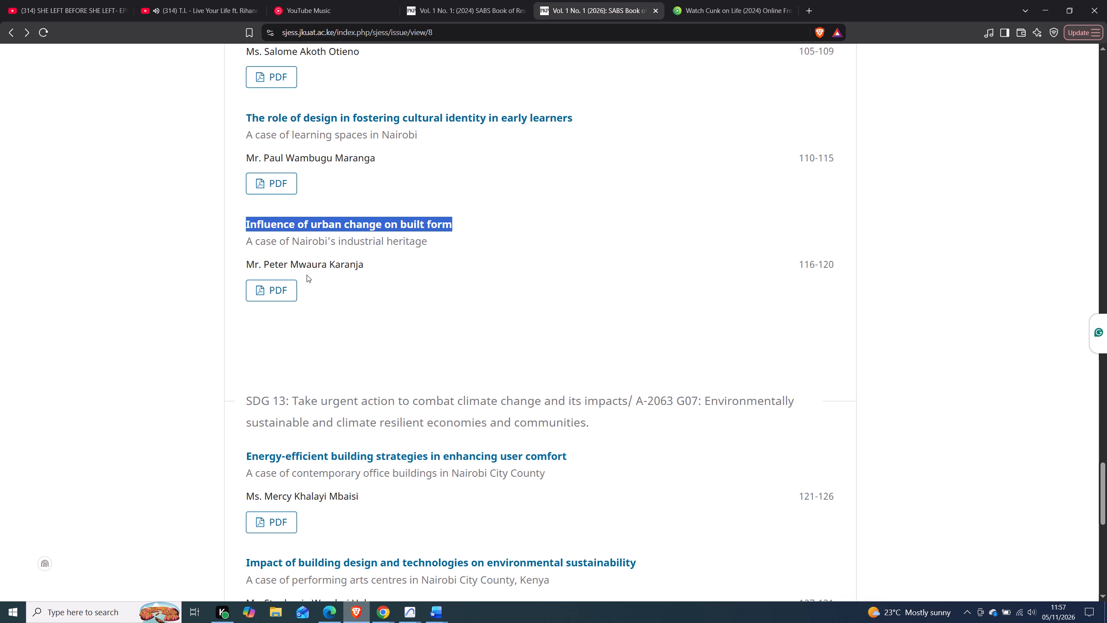
{"action": "left_click_drag", "start_coordinate": [363, 263], "coordinate": [284, 258]}
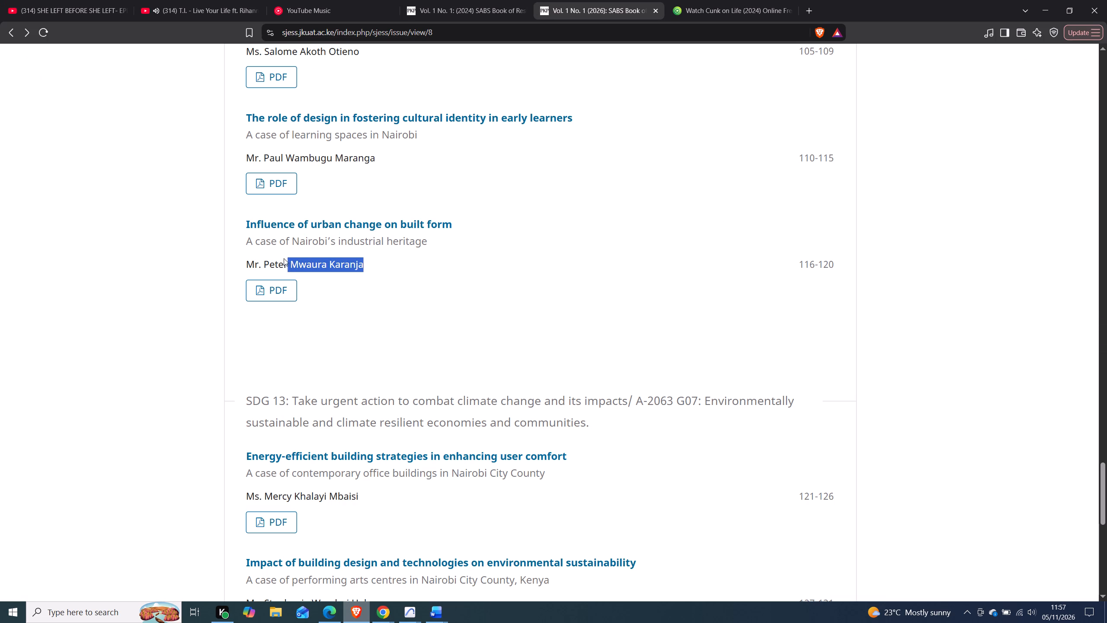
{"action": "left_click_drag", "start_coordinate": [284, 258], "coordinate": [250, 250]}
{"action": "right_click", "coordinate": [261, 262]}
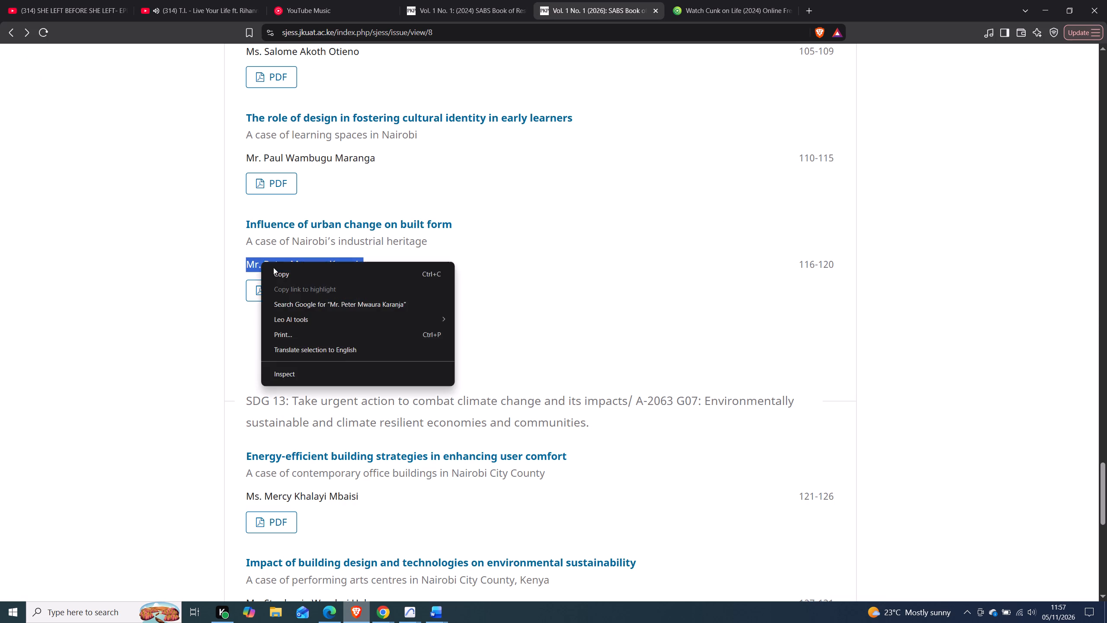
{"action": "left_click", "coordinate": [294, 267]}
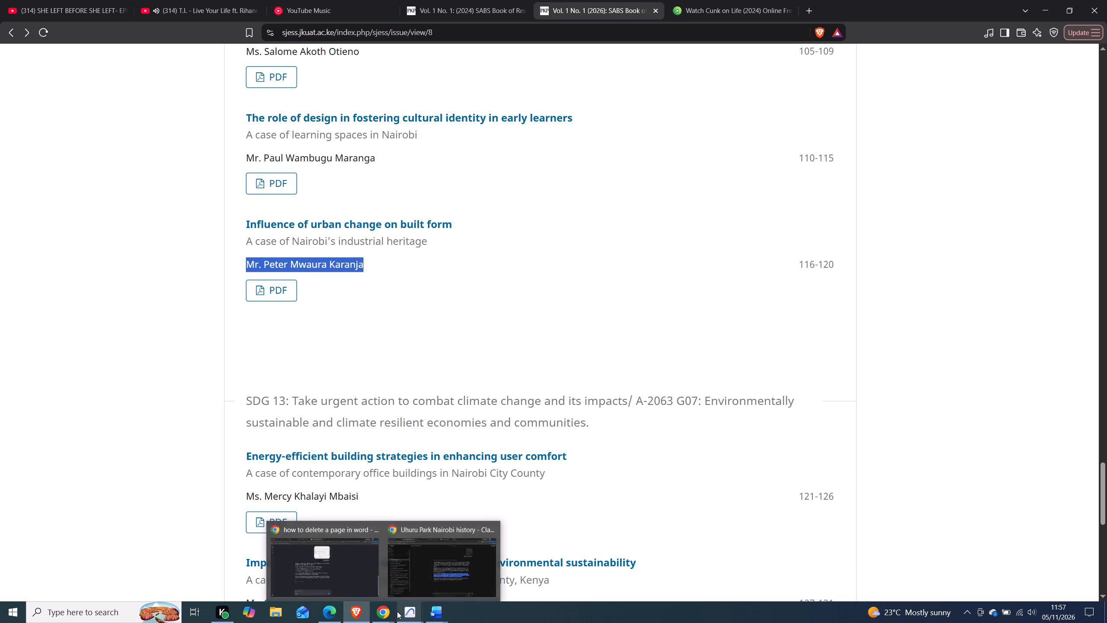
{"action": "left_click", "coordinate": [436, 608]}
{"action": "left_click", "coordinate": [223, 570]}
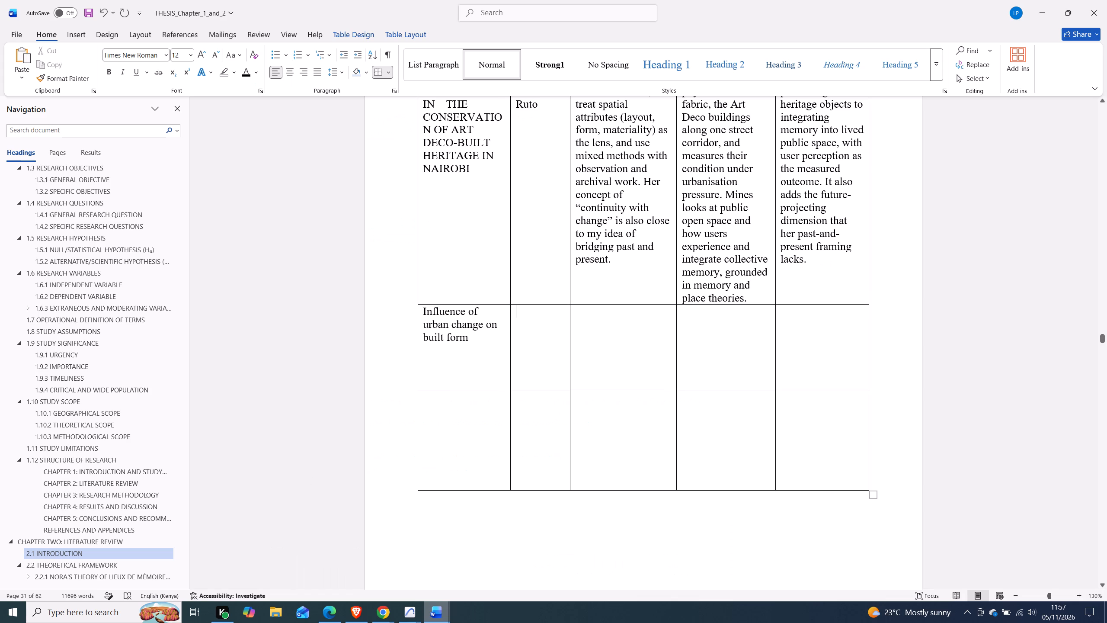
{"action": "right_click", "coordinate": [518, 312]}
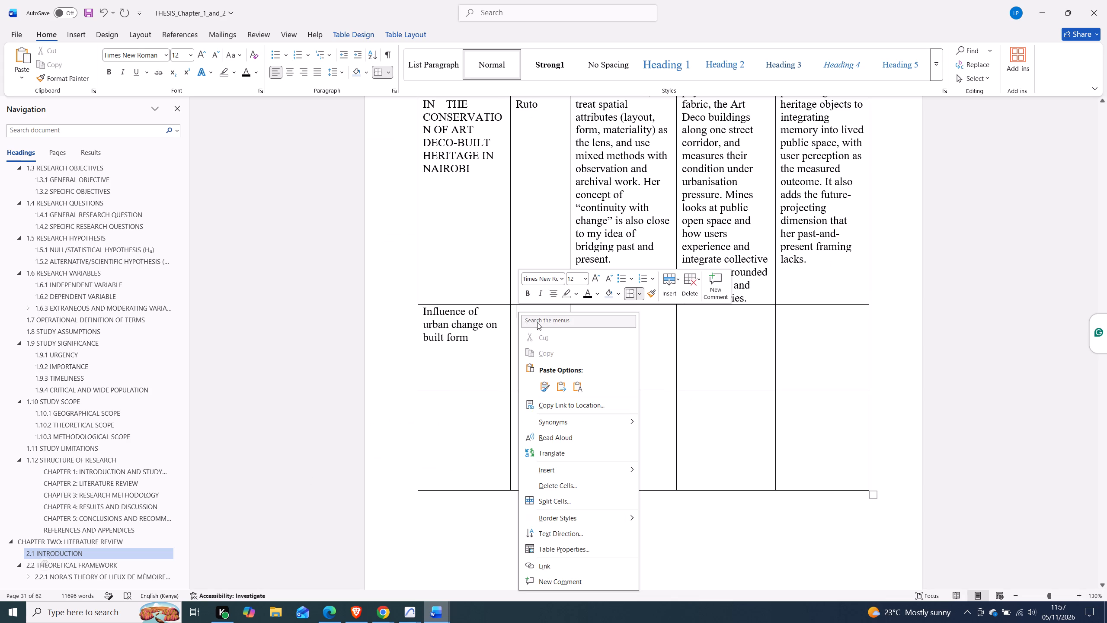
{"action": "left_click", "coordinate": [559, 383]}
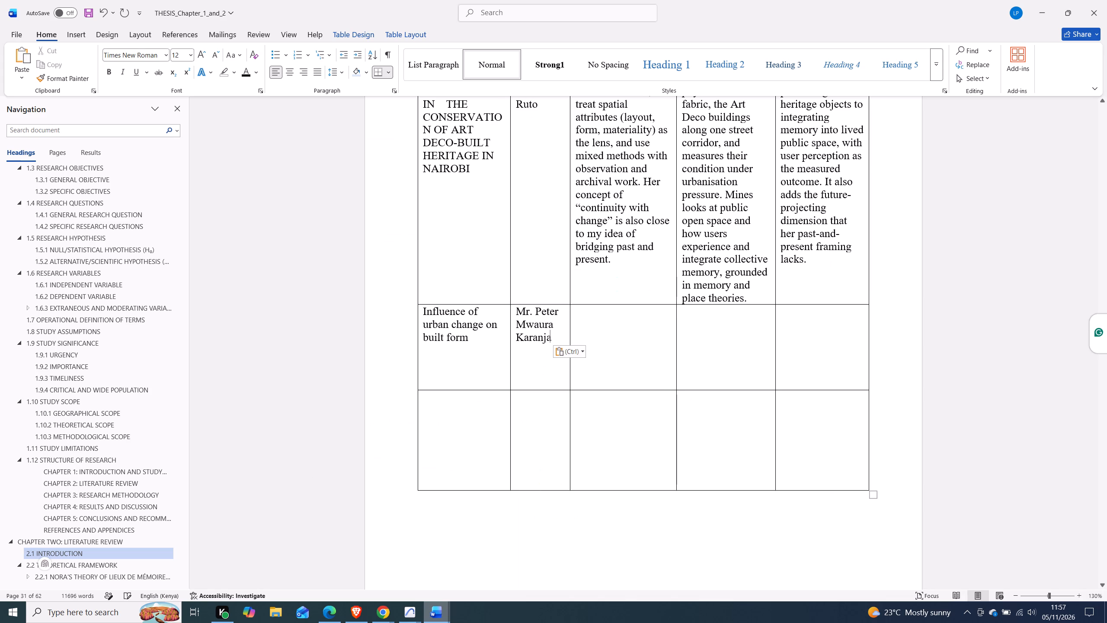
Open the PDF of "Influence of urban change on built form" in the browser and copy its whole text, from the title to page 120.
{"action": "left_click", "coordinate": [358, 617]}
{"action": "left_click", "coordinate": [273, 300]}
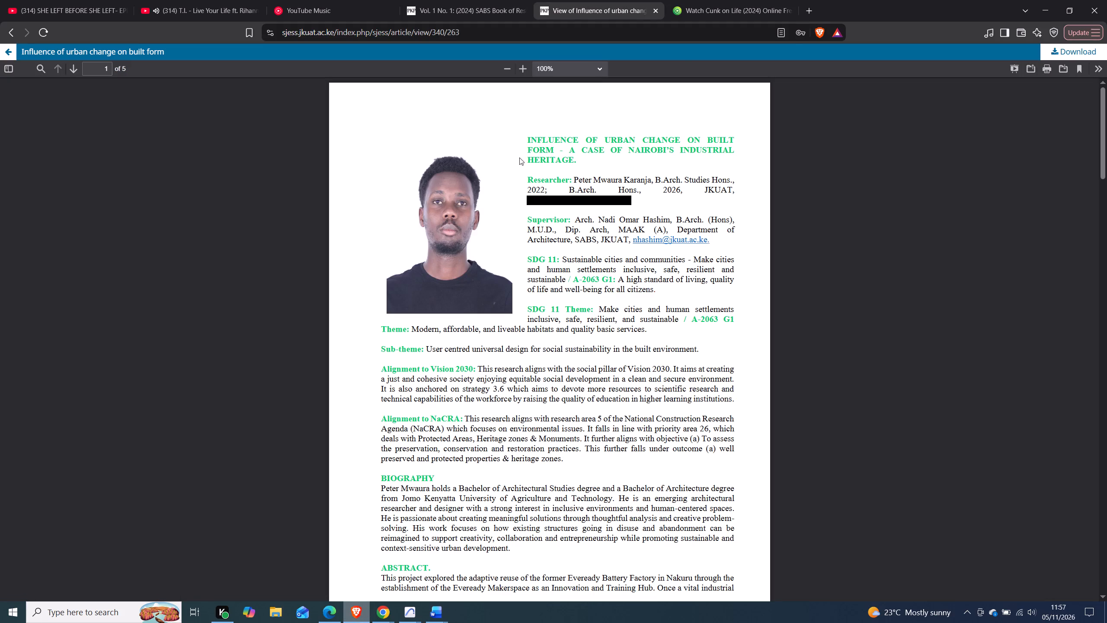
{"action": "left_click_drag", "start_coordinate": [527, 138], "coordinate": [595, 194]}
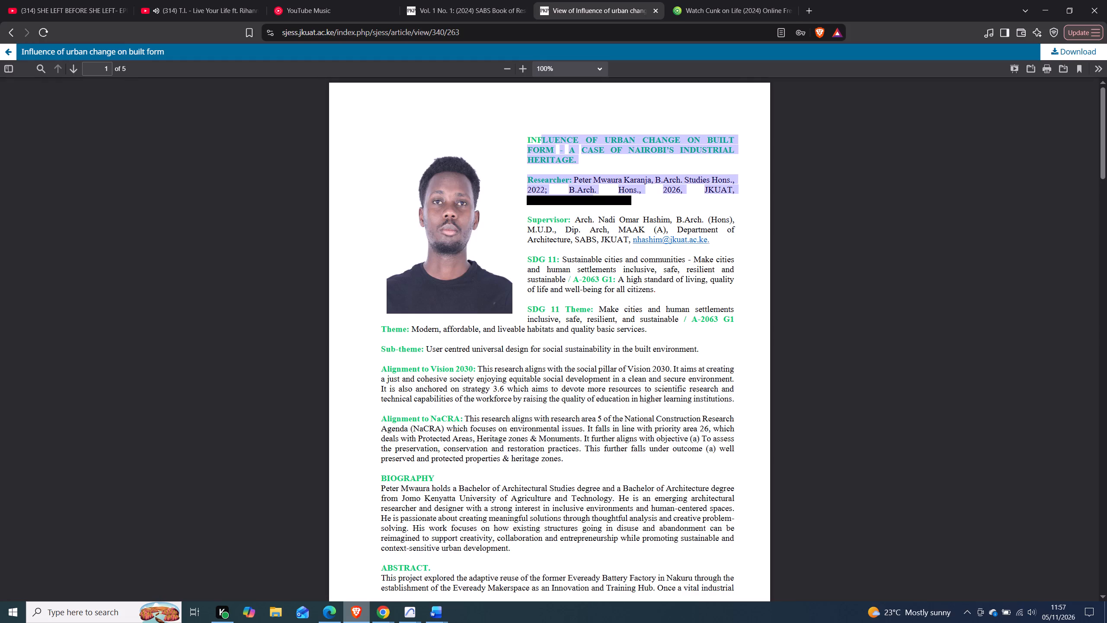
{"action": "left_click", "coordinate": [517, 129]}
{"action": "left_click_drag", "start_coordinate": [528, 135], "coordinate": [620, 247]}
{"action": "scroll", "coordinate": [581, 232], "scroll_direction": "down", "scroll_amount": 4}
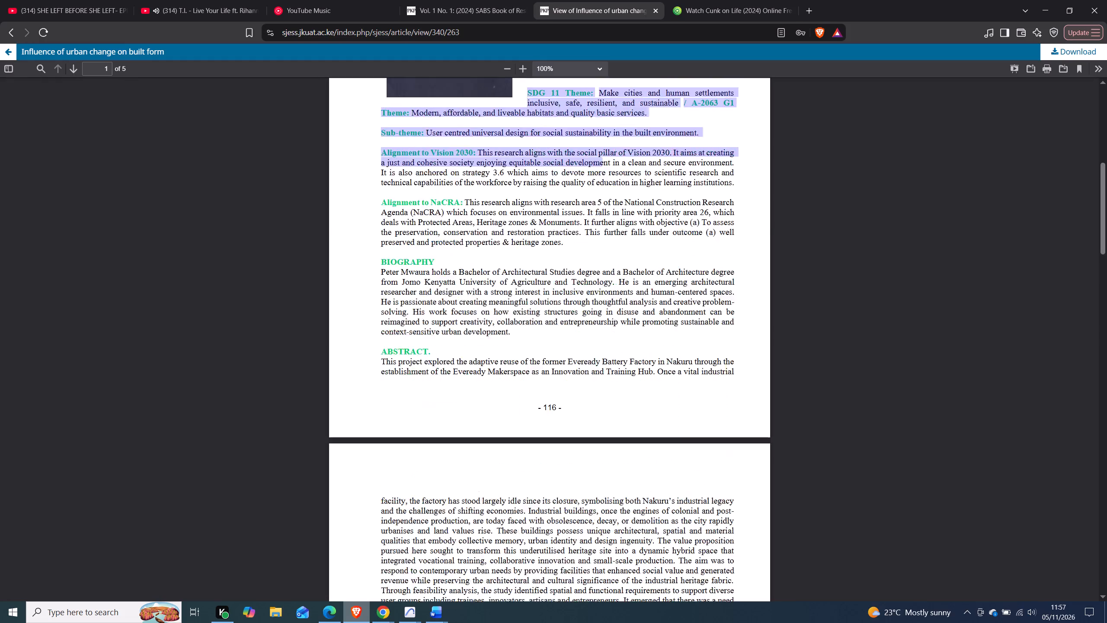
{"action": "left_click_drag", "start_coordinate": [620, 247], "coordinate": [627, 316]}
{"action": "scroll", "coordinate": [598, 309], "scroll_direction": "down", "scroll_amount": 12}
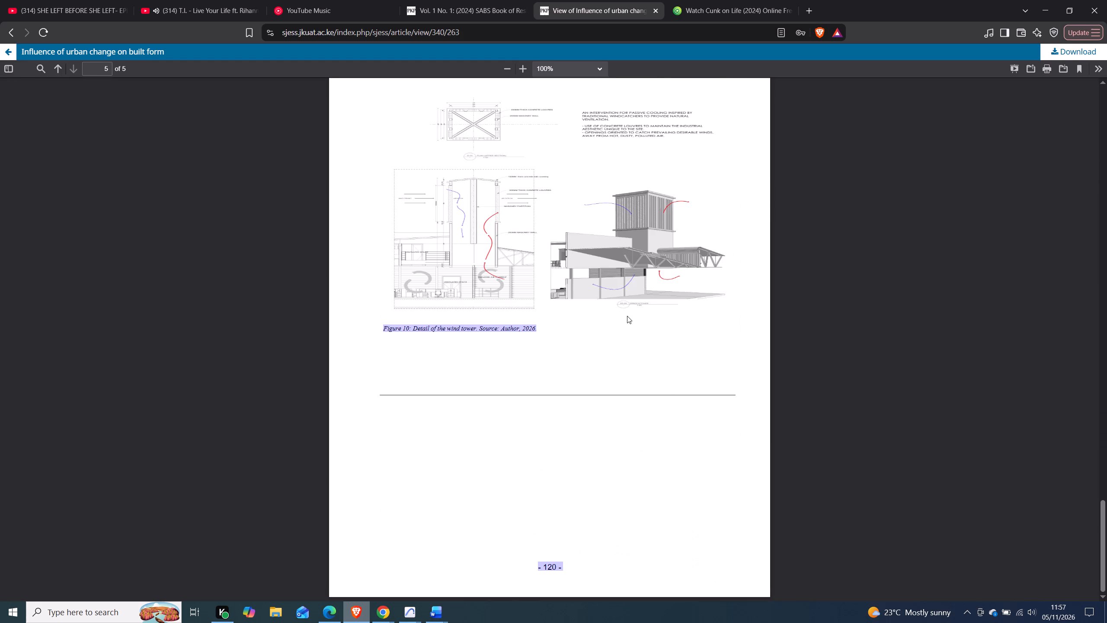
{"action": "left_click_drag", "start_coordinate": [627, 316], "coordinate": [603, 334]}
{"action": "scroll", "coordinate": [627, 316], "scroll_direction": "down", "scroll_amount": 2}
{"action": "scroll", "coordinate": [594, 328], "scroll_direction": "down", "scroll_amount": 4}
{"action": "left_click_drag", "start_coordinate": [603, 334], "coordinate": [599, 321]}
{"action": "scroll", "coordinate": [602, 327], "scroll_direction": "up", "scroll_amount": 4}
{"action": "scroll", "coordinate": [602, 324], "scroll_direction": "down", "scroll_amount": 5}
{"action": "right_click", "coordinate": [513, 329]}
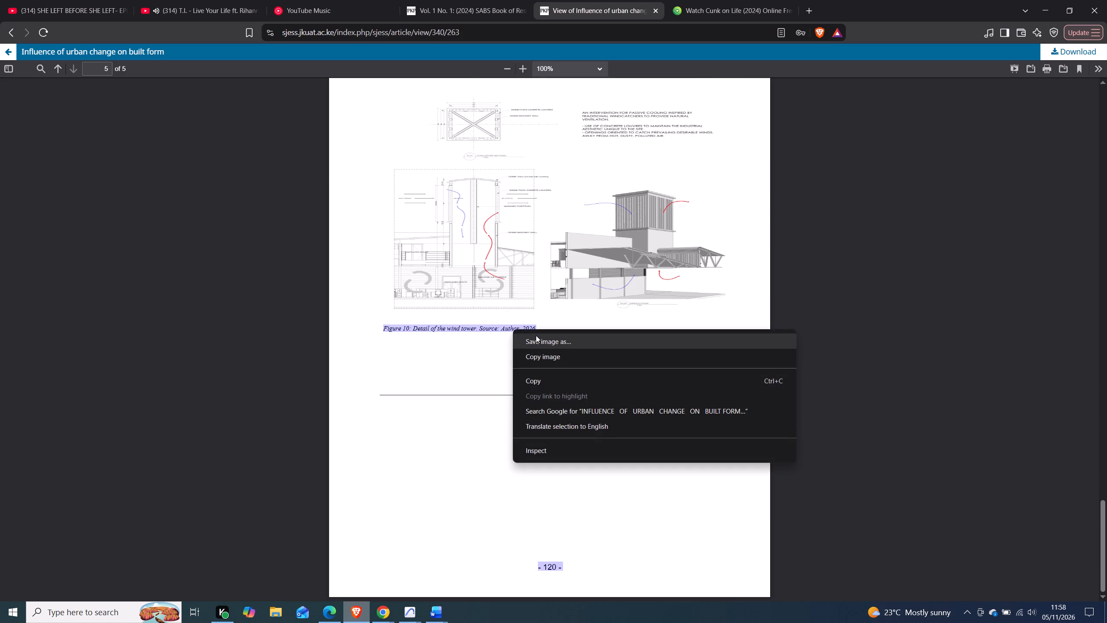
{"action": "left_click", "coordinate": [535, 377]}
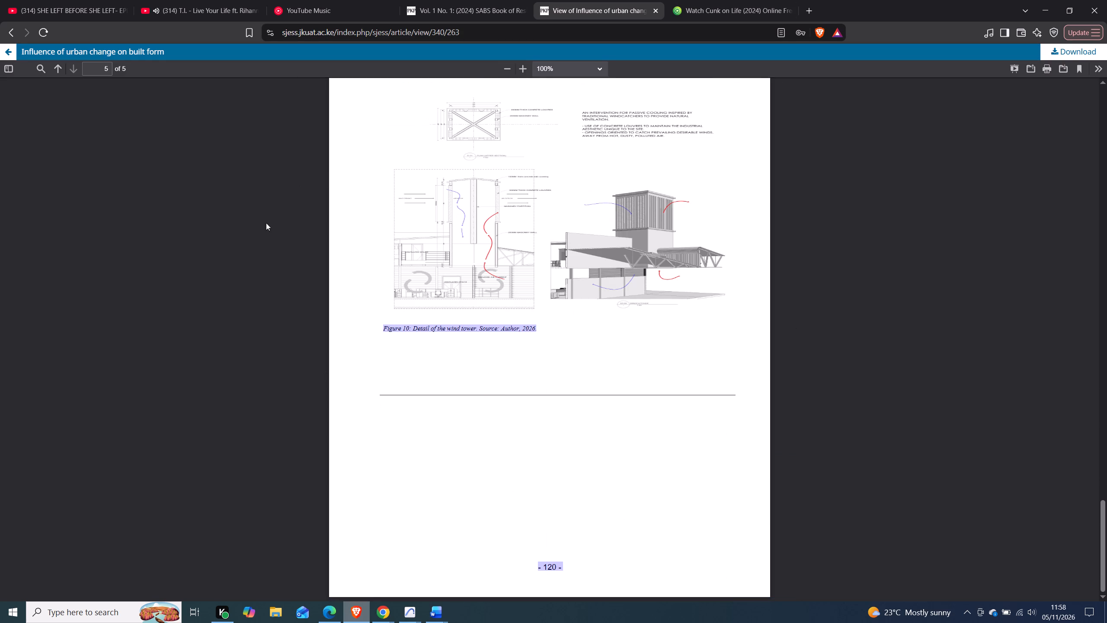
{"action": "left_click", "coordinate": [386, 617]}
{"action": "left_click", "coordinate": [418, 571]}
{"action": "scroll", "coordinate": [433, 380], "scroll_direction": "down", "scroll_amount": 6}
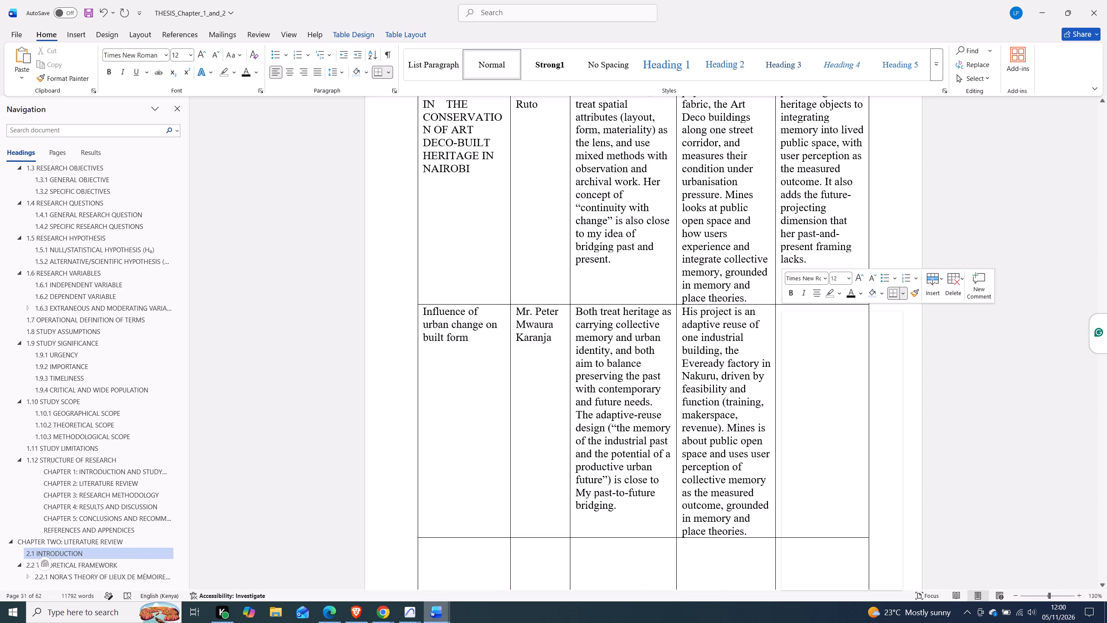
{"action": "left_click", "coordinate": [826, 387]}
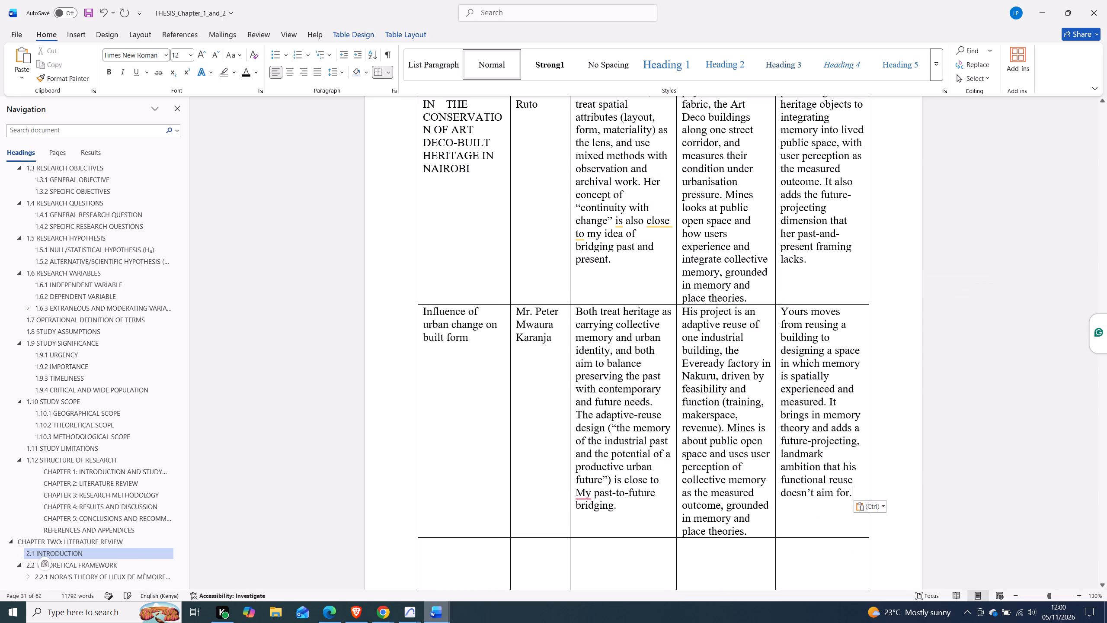
Replace "Yours" with "Mines" at the start of the urban change row's new contribution text.
{"action": "left_click_drag", "start_coordinate": [809, 312], "coordinate": [779, 314]}
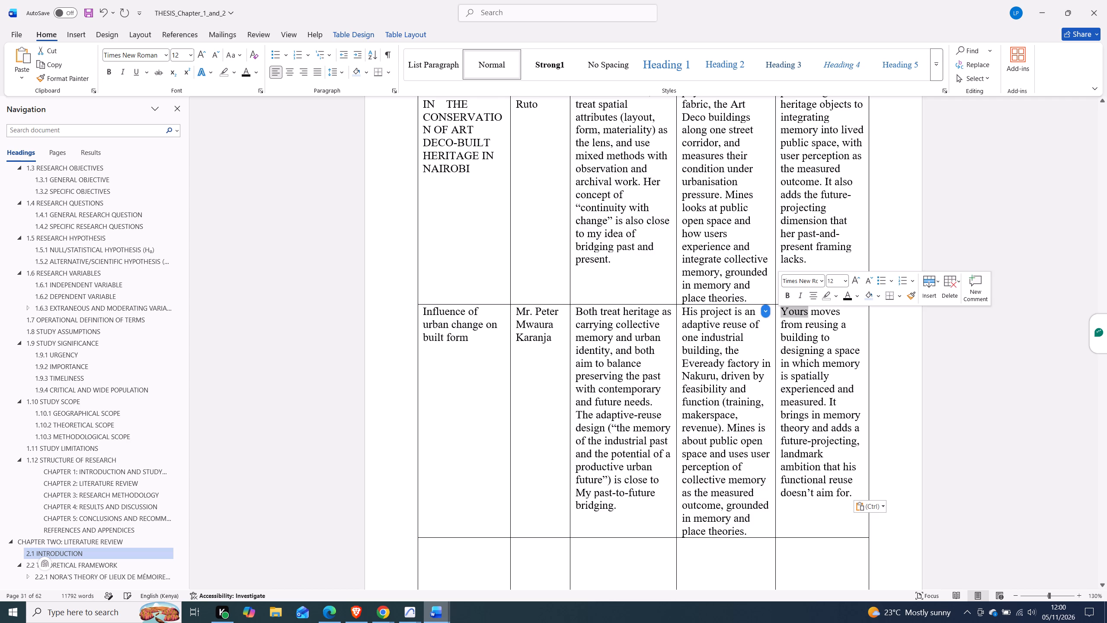
{"action": "type", "text": "Mines"}
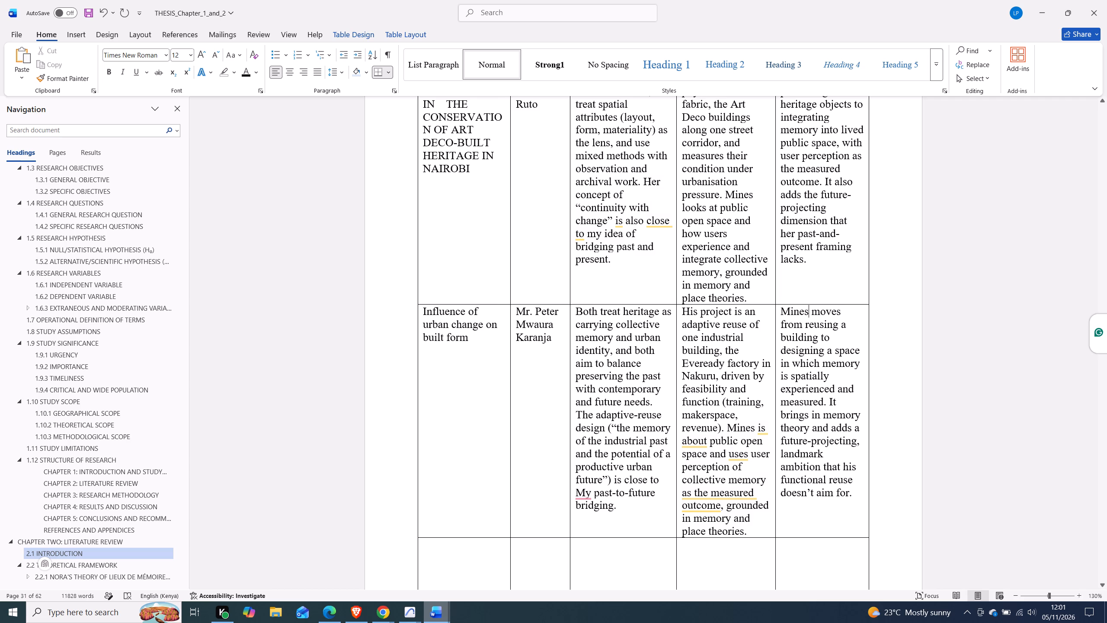
Change the urban change row's topic title, "Influence of urban change on built form", to uppercase.
{"action": "scroll", "coordinate": [884, 311], "scroll_direction": "up", "scroll_amount": 1}
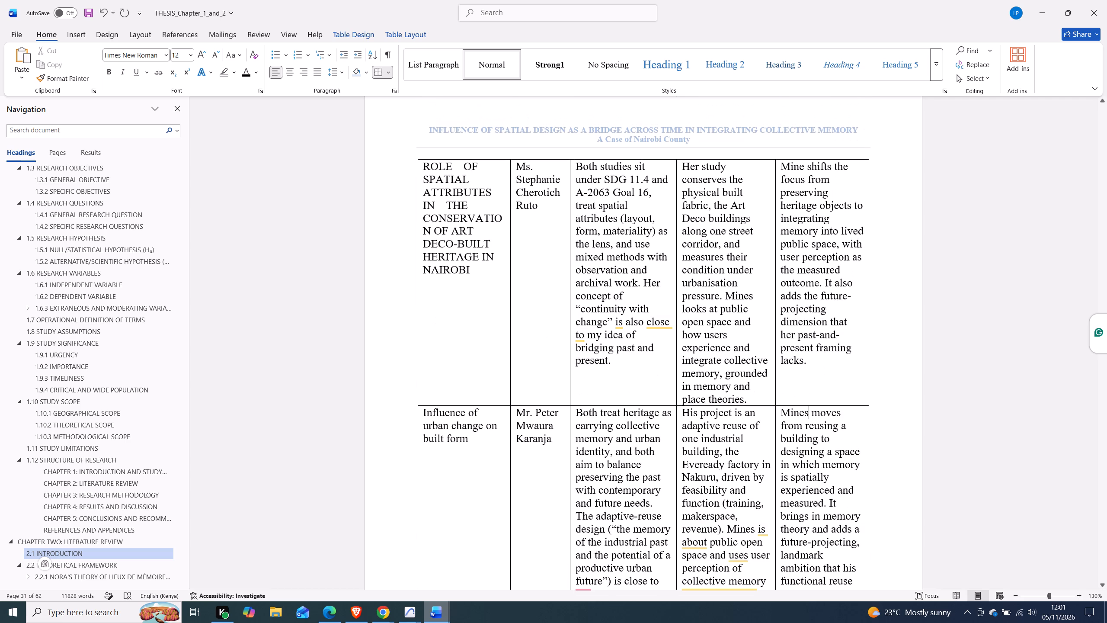
{"action": "left_click_drag", "start_coordinate": [468, 444], "coordinate": [422, 410]}
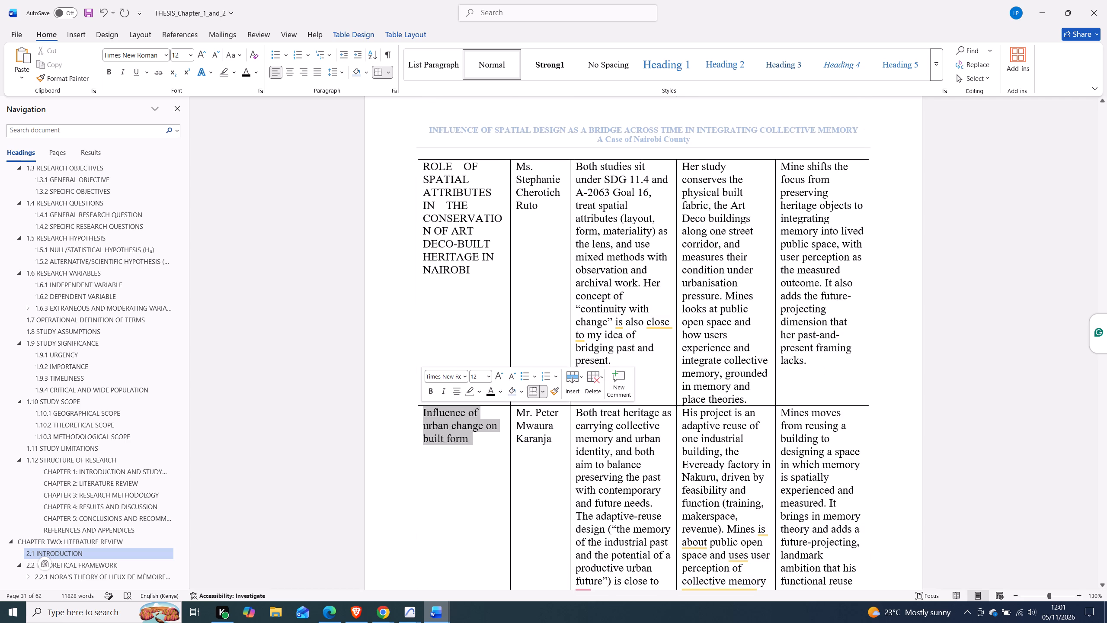
{"action": "left_click", "coordinate": [242, 55]}
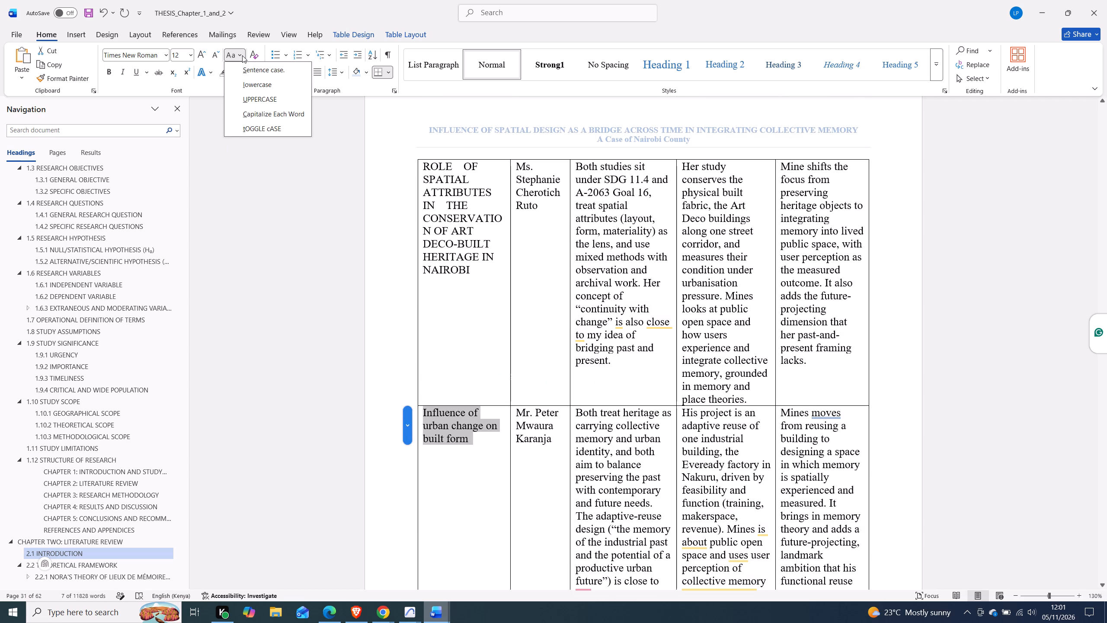
{"action": "left_click", "coordinate": [253, 100]}
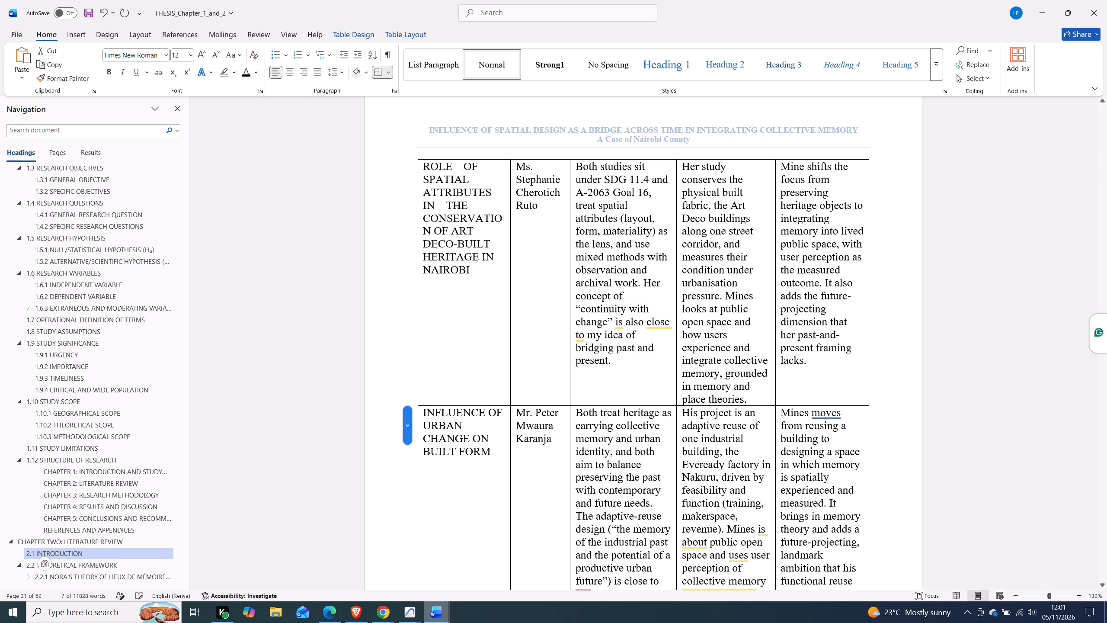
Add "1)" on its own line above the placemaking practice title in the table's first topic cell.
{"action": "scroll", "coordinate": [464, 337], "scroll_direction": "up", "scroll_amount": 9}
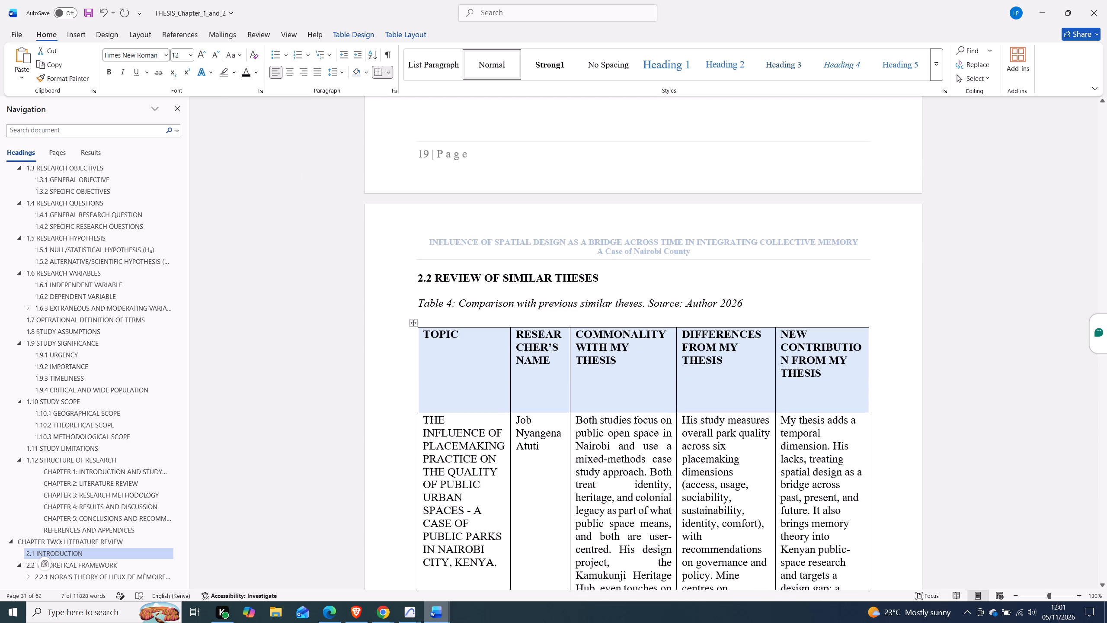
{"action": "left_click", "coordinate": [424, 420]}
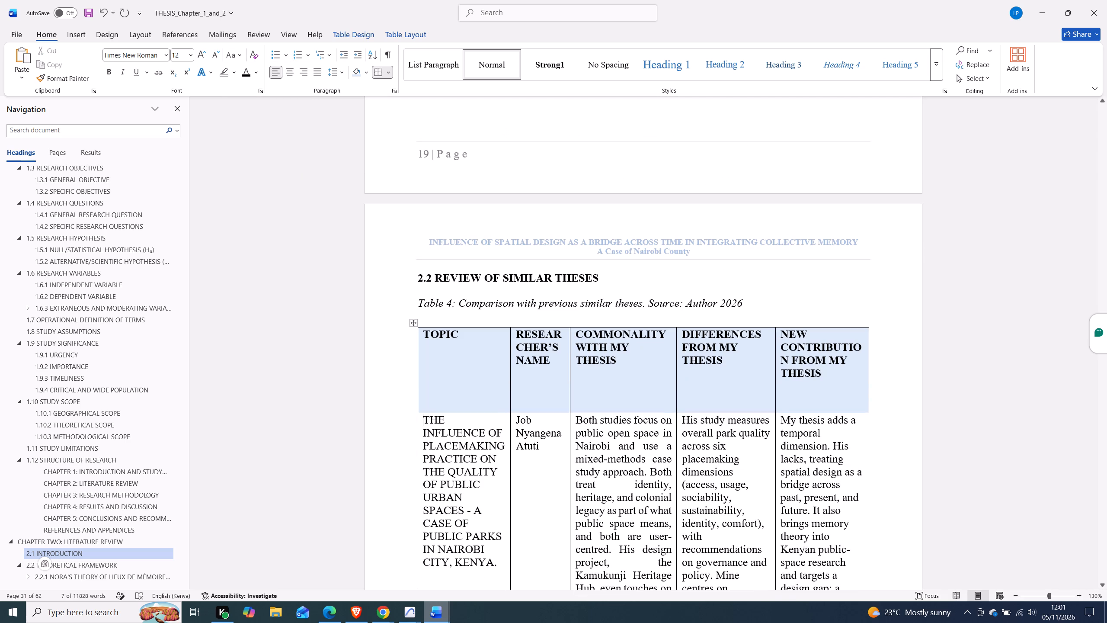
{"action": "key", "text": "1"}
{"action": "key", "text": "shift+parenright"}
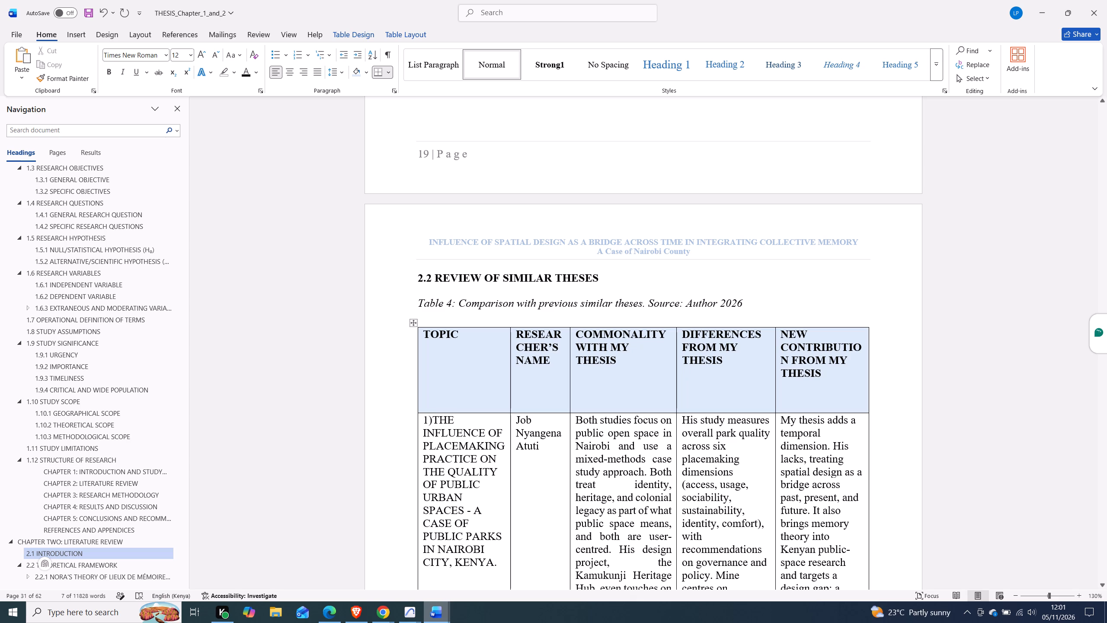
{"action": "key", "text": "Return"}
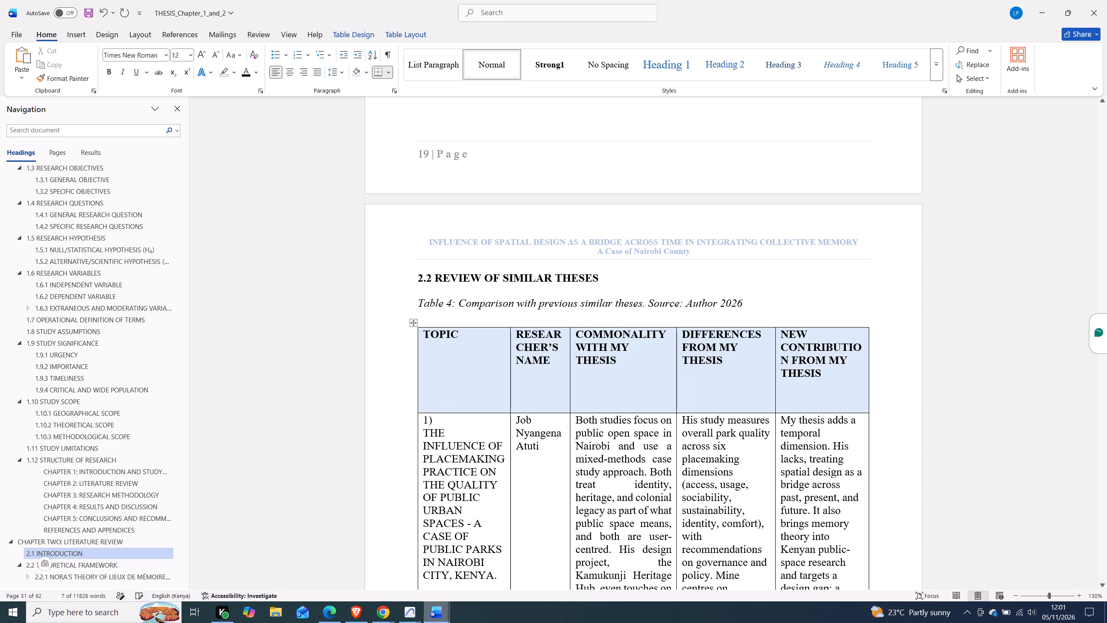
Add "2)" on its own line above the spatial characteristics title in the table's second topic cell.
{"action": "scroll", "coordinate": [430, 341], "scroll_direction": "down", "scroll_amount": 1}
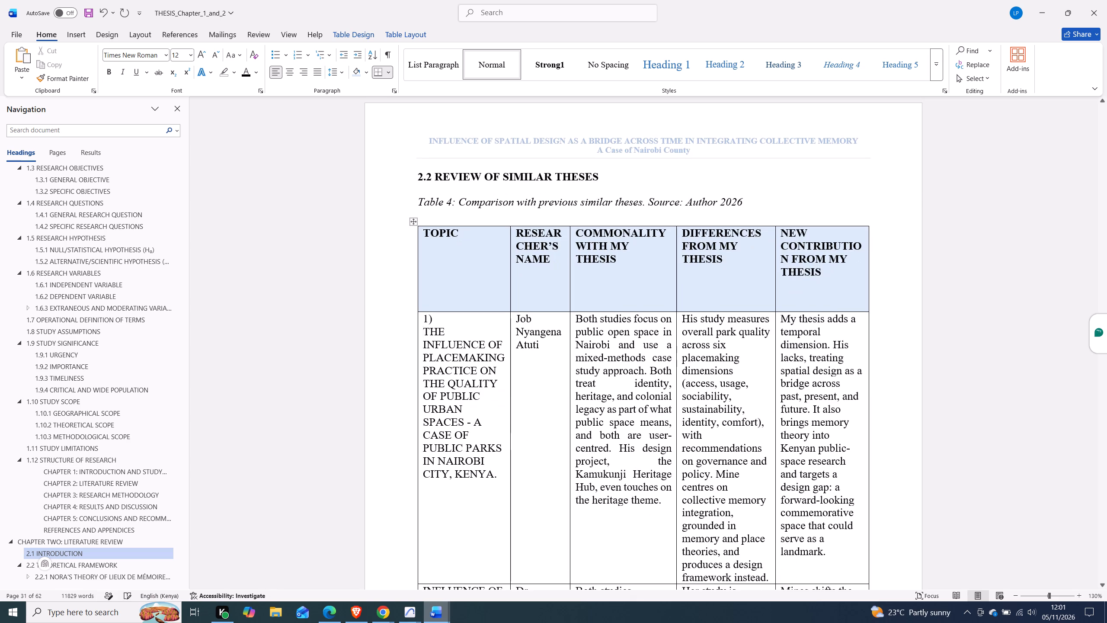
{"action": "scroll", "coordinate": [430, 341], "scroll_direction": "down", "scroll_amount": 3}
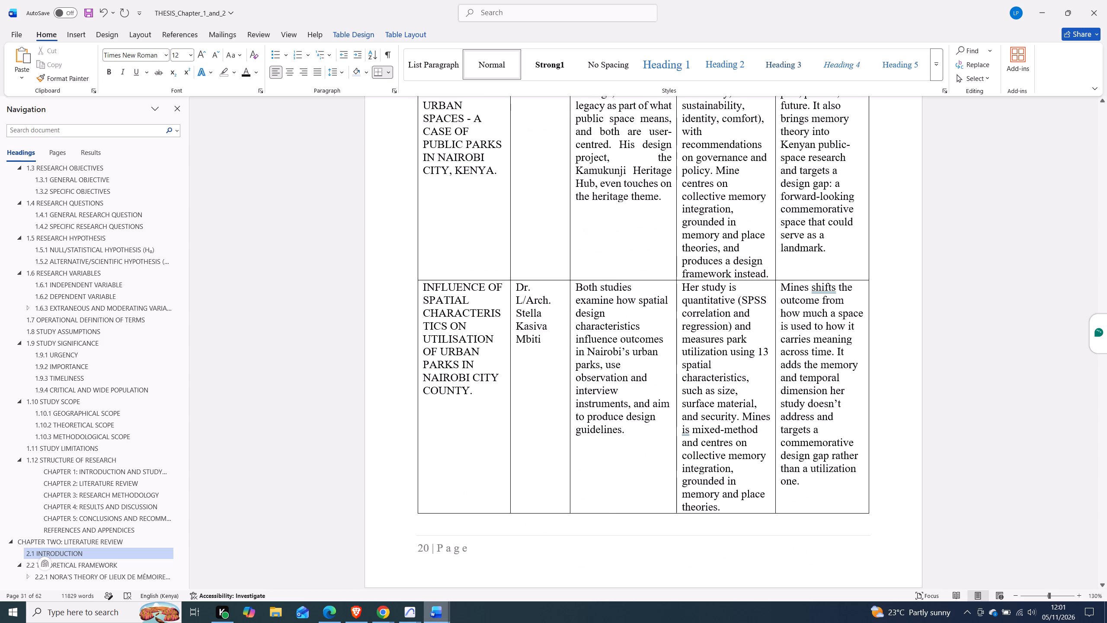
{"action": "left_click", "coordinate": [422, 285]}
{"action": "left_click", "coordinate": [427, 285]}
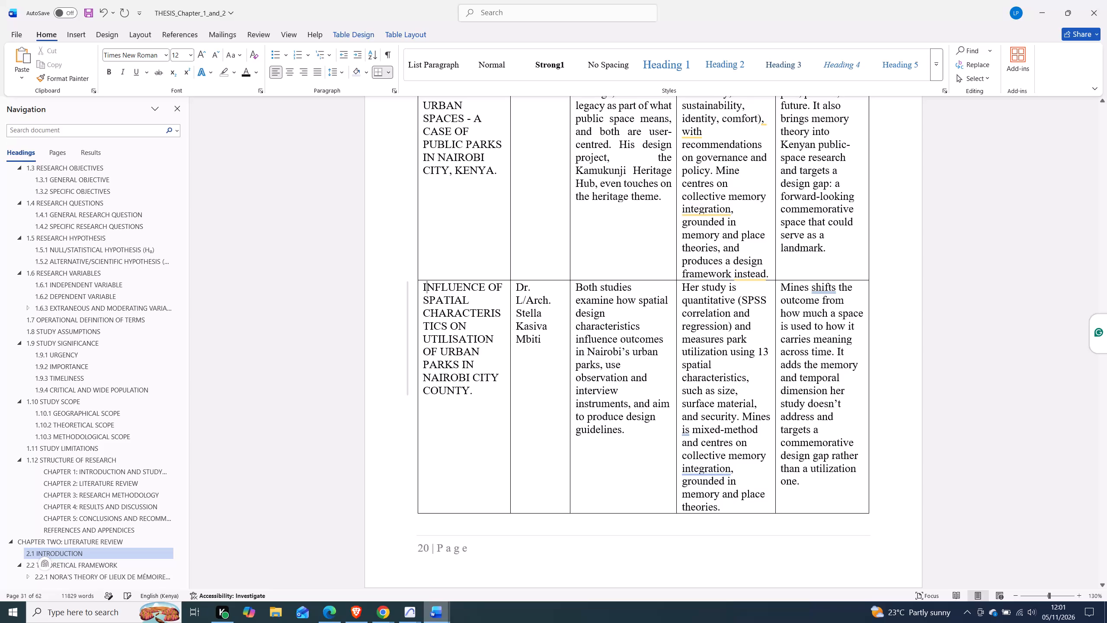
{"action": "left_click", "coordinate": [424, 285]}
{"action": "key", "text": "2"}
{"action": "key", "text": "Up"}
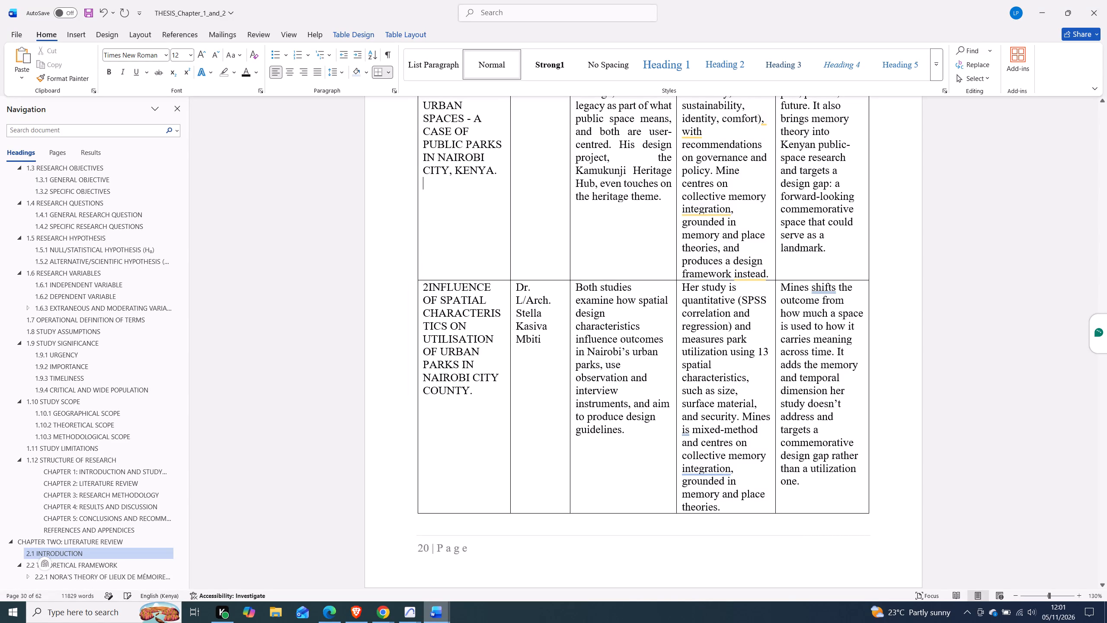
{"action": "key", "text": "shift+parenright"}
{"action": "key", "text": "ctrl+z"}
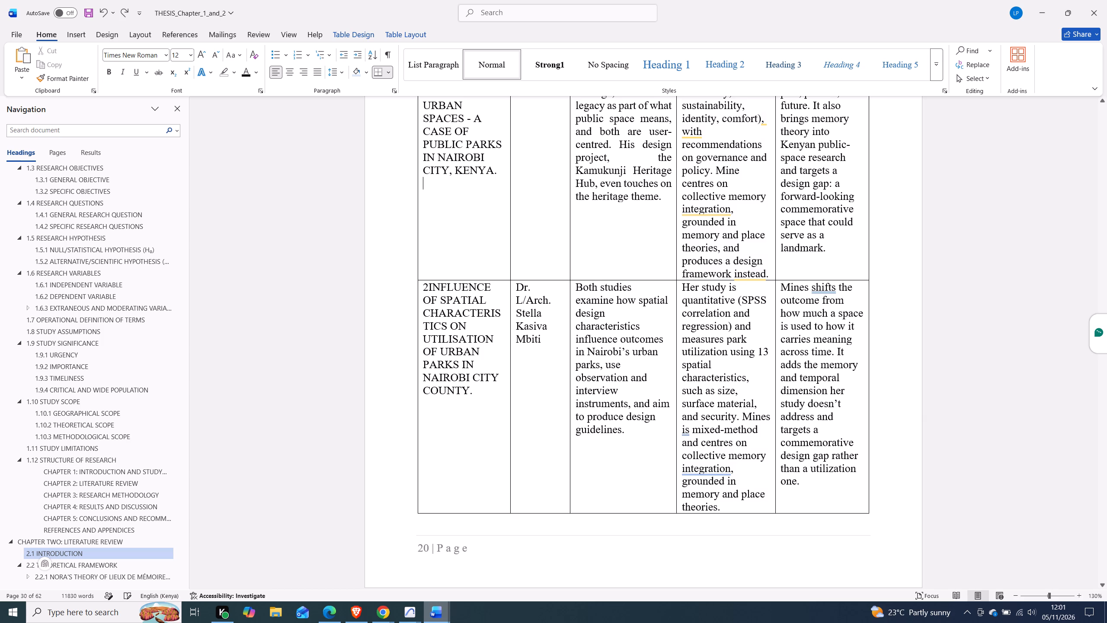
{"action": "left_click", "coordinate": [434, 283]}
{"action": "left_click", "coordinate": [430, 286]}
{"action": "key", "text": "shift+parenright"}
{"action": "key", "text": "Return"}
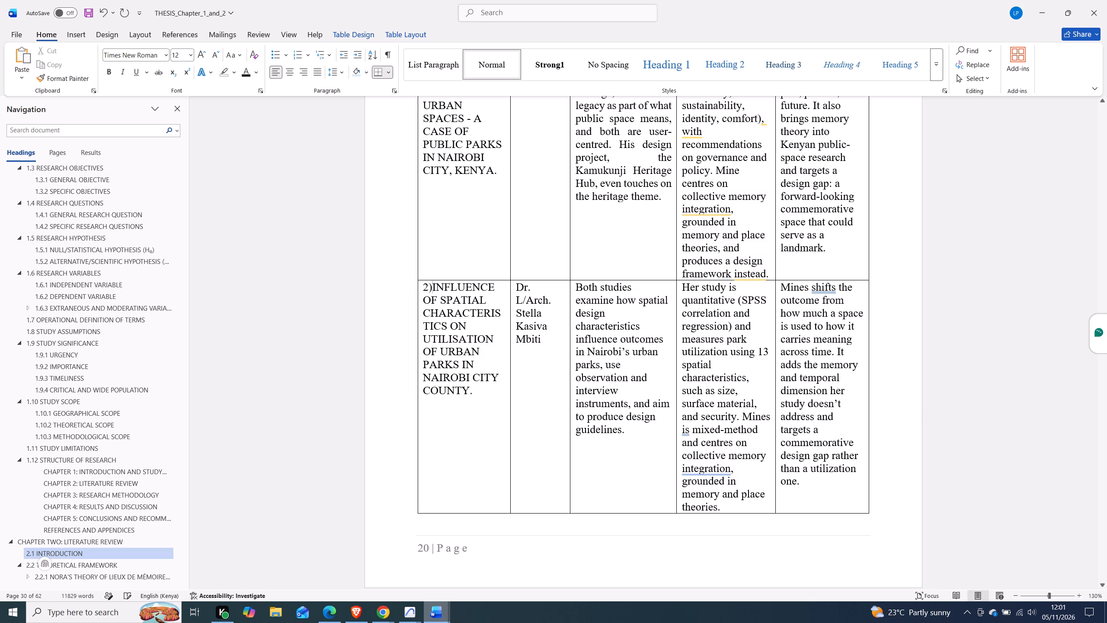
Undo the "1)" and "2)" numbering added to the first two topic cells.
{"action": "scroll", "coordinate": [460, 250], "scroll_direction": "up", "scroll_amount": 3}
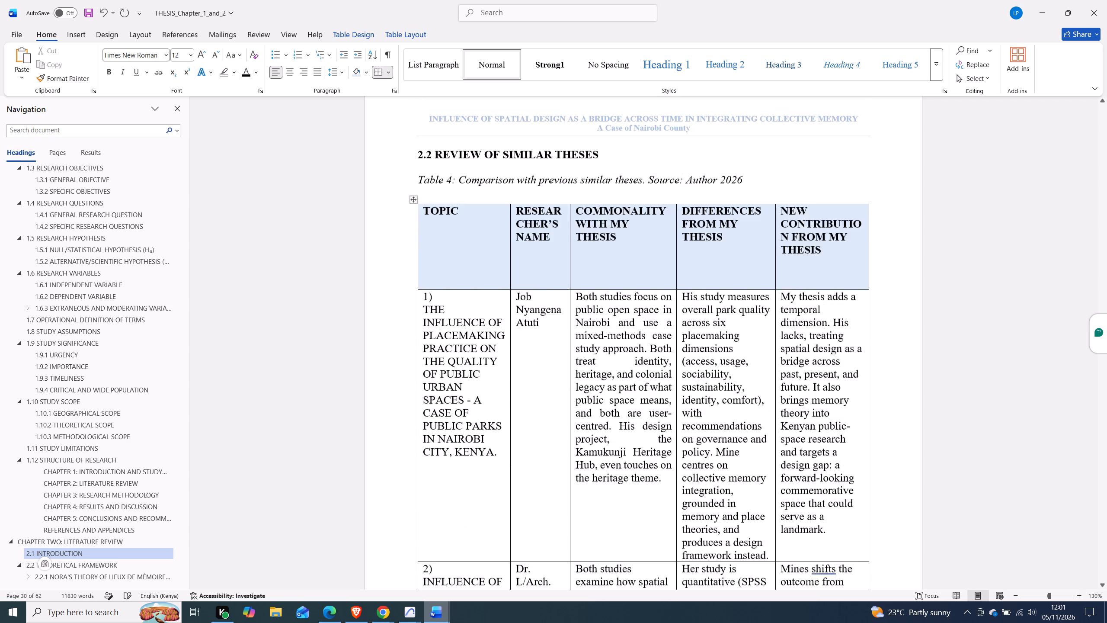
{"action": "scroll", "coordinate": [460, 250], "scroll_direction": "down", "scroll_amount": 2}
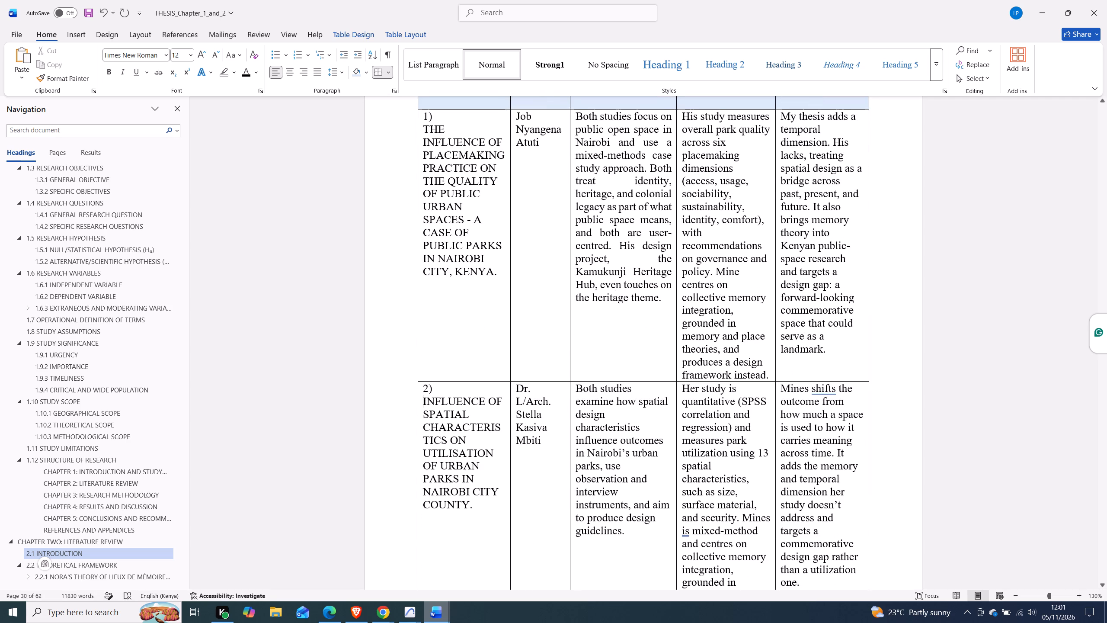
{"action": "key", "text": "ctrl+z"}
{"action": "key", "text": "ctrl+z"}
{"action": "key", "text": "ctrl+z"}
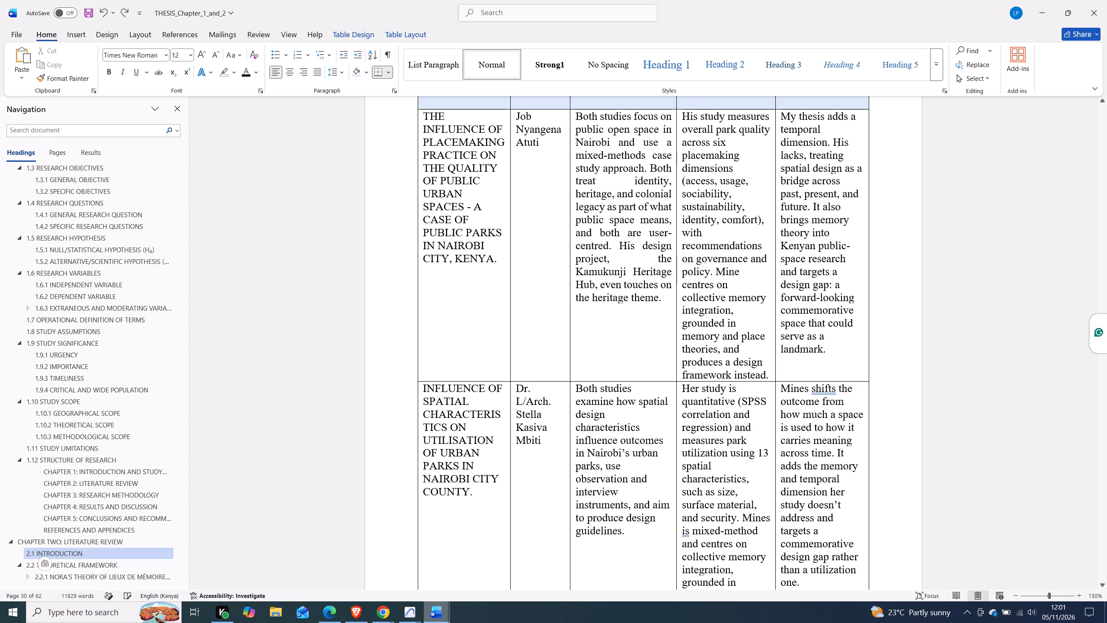
Review the comparison table from the first study down to the remaining empty rows before the theoretical framework section.
{"action": "scroll", "coordinate": [410, 206], "scroll_direction": "up", "scroll_amount": 3}
{"action": "scroll", "coordinate": [410, 206], "scroll_direction": "down", "scroll_amount": 3}
{"action": "scroll", "coordinate": [412, 206], "scroll_direction": "up", "scroll_amount": 1}
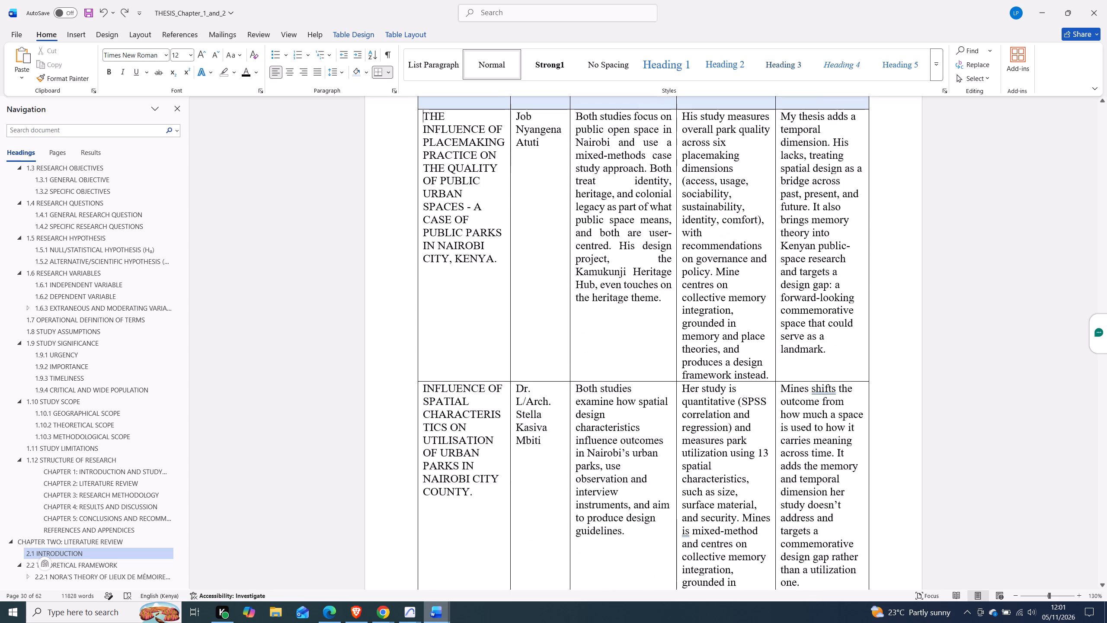
{"action": "scroll", "coordinate": [412, 206], "scroll_direction": "down", "scroll_amount": 10}
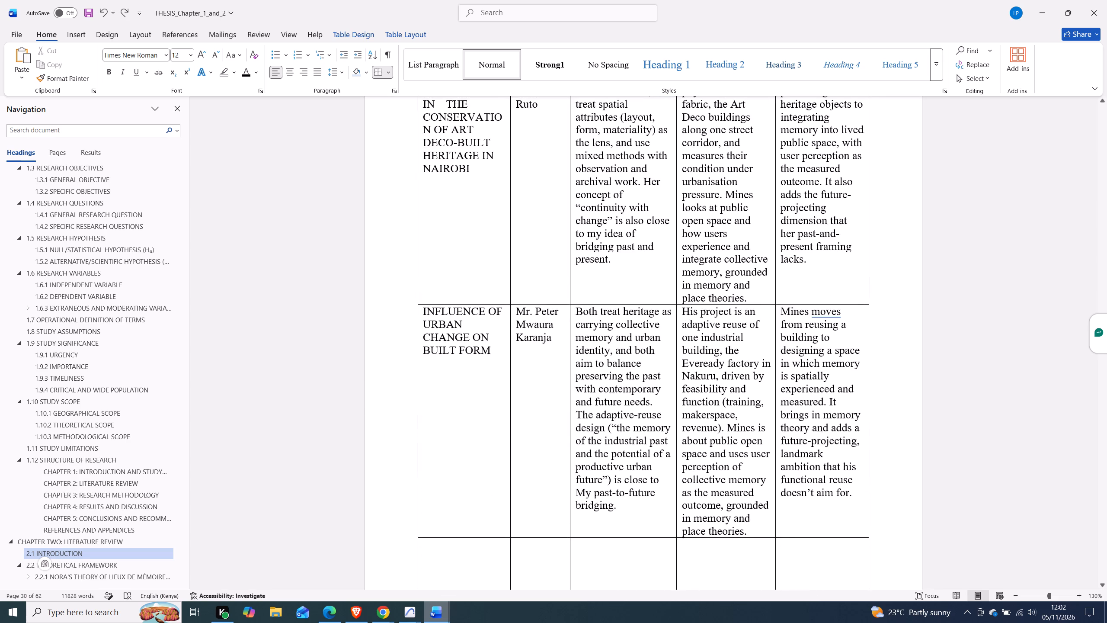
{"action": "scroll", "coordinate": [412, 206], "scroll_direction": "down", "scroll_amount": 11}
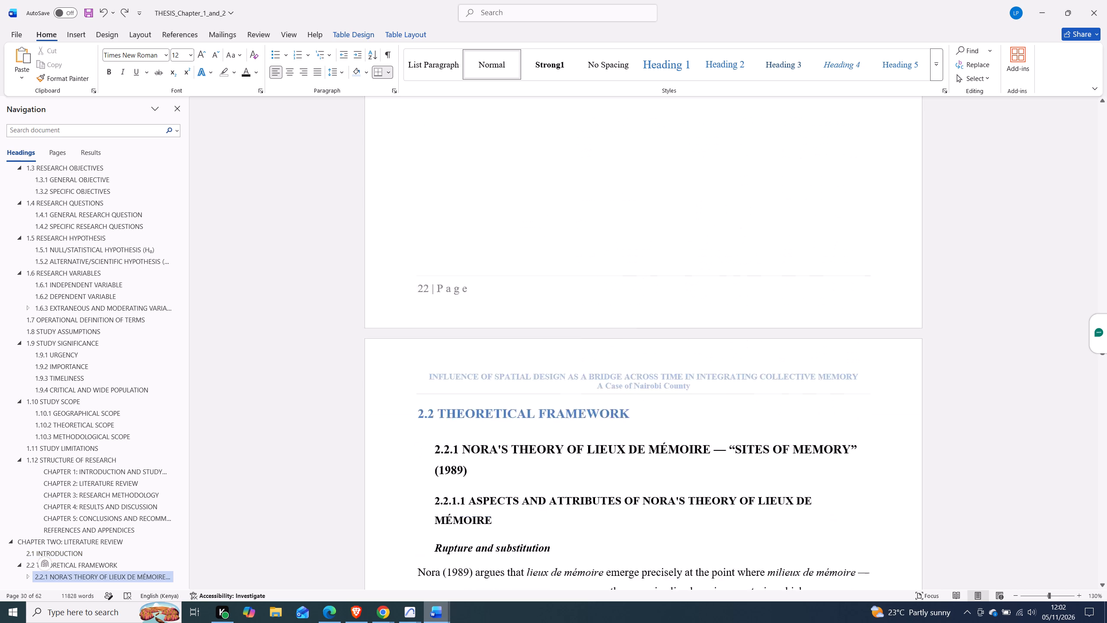
{"action": "scroll", "coordinate": [423, 192], "scroll_direction": "up", "scroll_amount": 13}
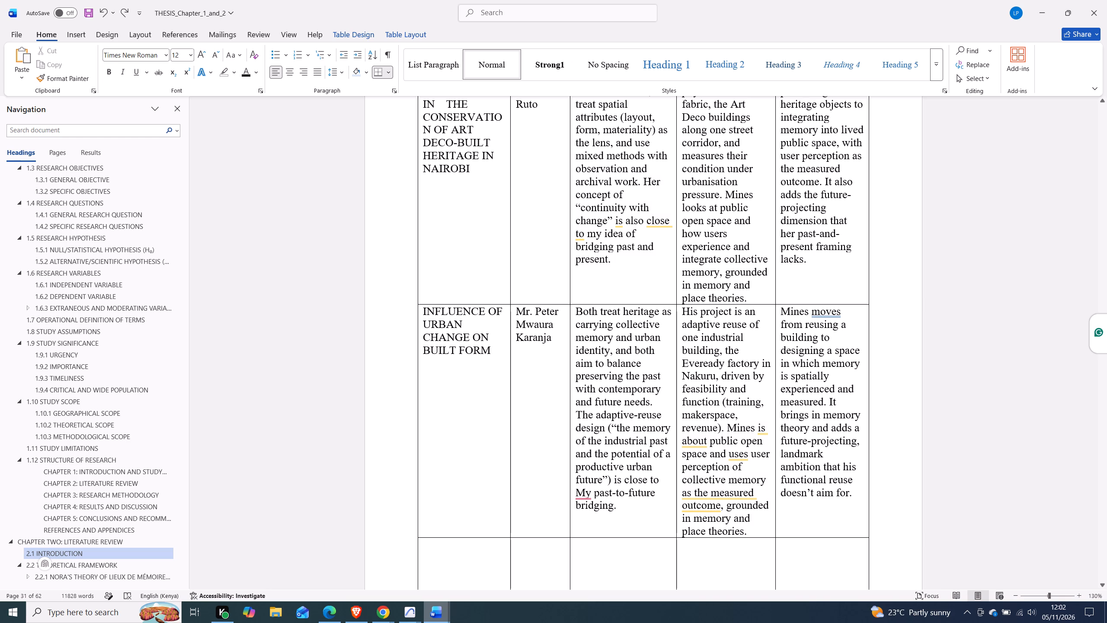
Switch to Brave, return to the 2026 SABS issue listing and examine its remaining article titles for related studies.
{"action": "left_click", "coordinate": [358, 617]}
{"action": "scroll", "coordinate": [554, 305], "scroll_direction": "up", "scroll_amount": 2}
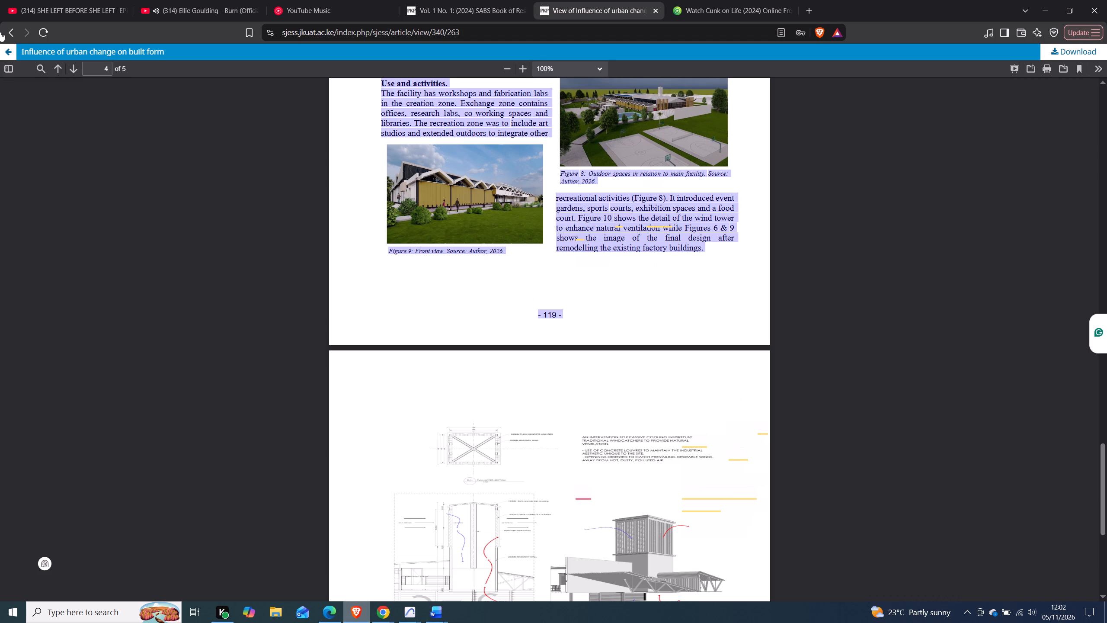
{"action": "left_click", "coordinate": [8, 33]}
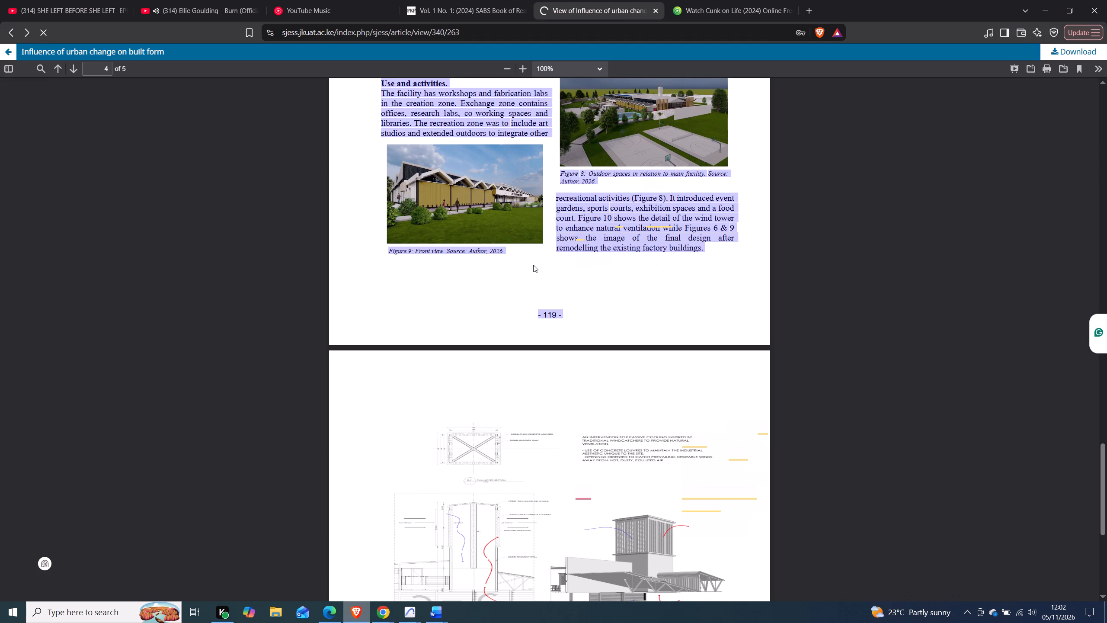
{"action": "scroll", "coordinate": [492, 303], "scroll_direction": "down", "scroll_amount": 1}
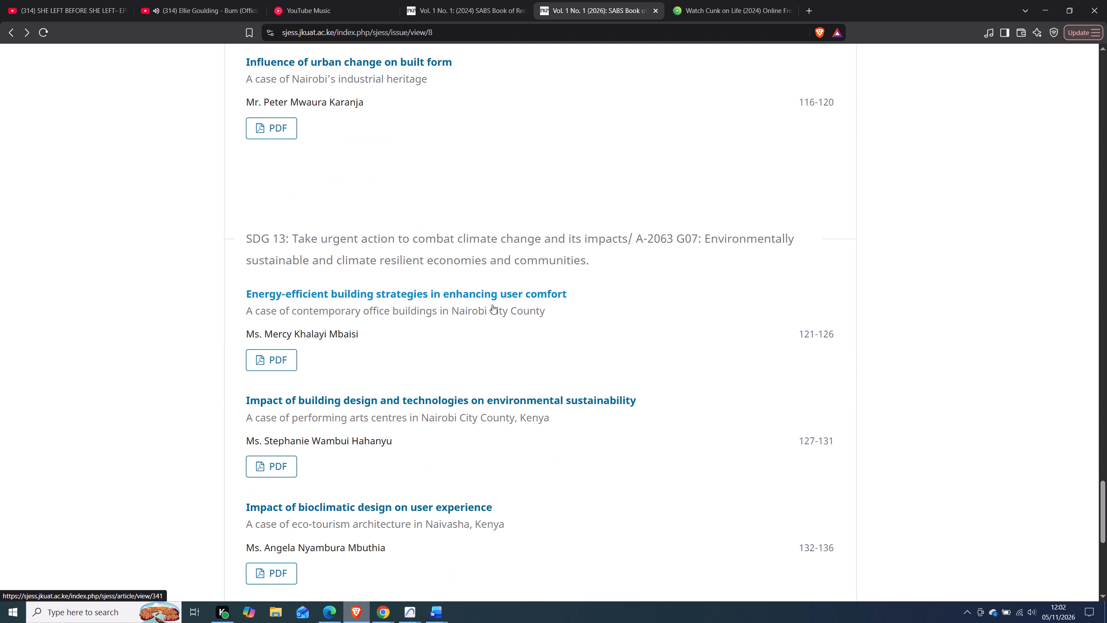
{"action": "scroll", "coordinate": [492, 305], "scroll_direction": "down", "scroll_amount": 1}
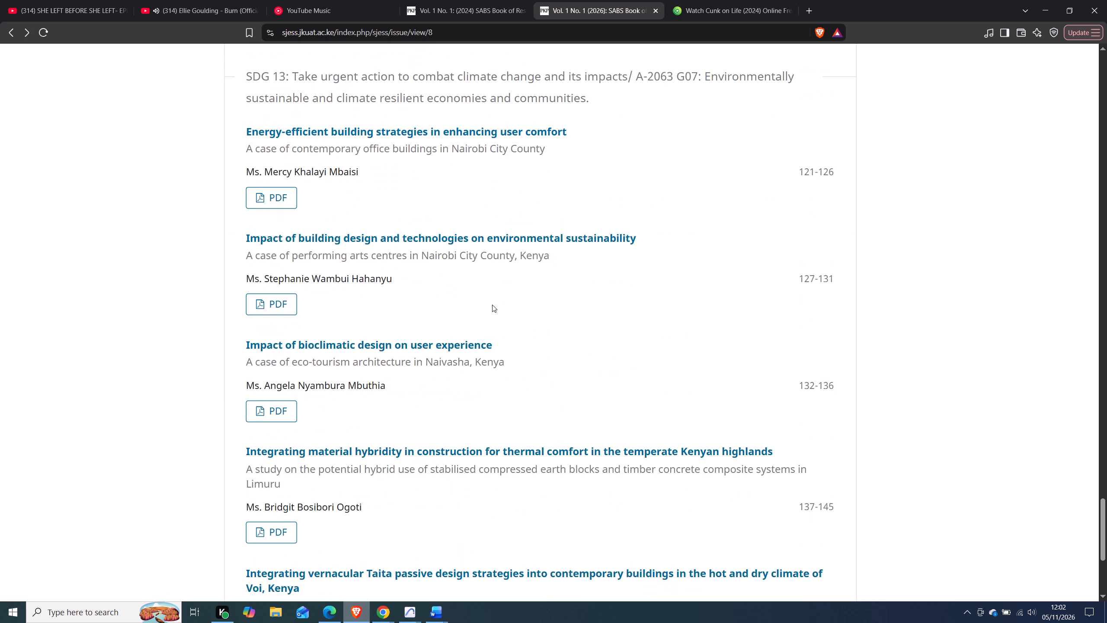
{"action": "scroll", "coordinate": [492, 305], "scroll_direction": "down", "scroll_amount": 1}
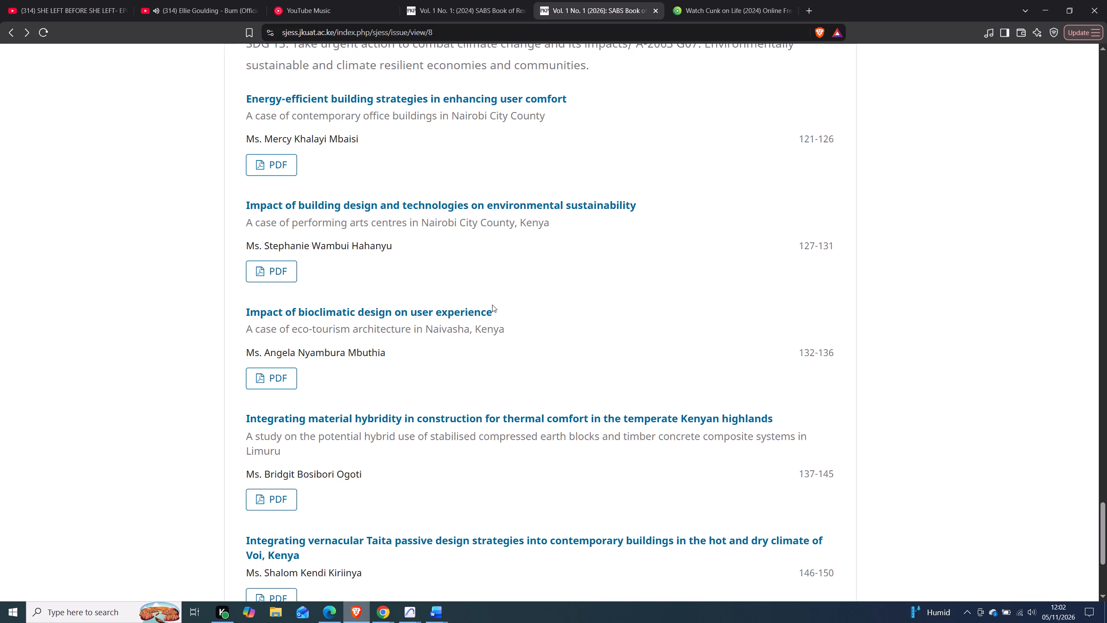
{"action": "scroll", "coordinate": [492, 305], "scroll_direction": "down", "scroll_amount": 1}
{"action": "scroll", "coordinate": [491, 305], "scroll_direction": "up", "scroll_amount": 10}
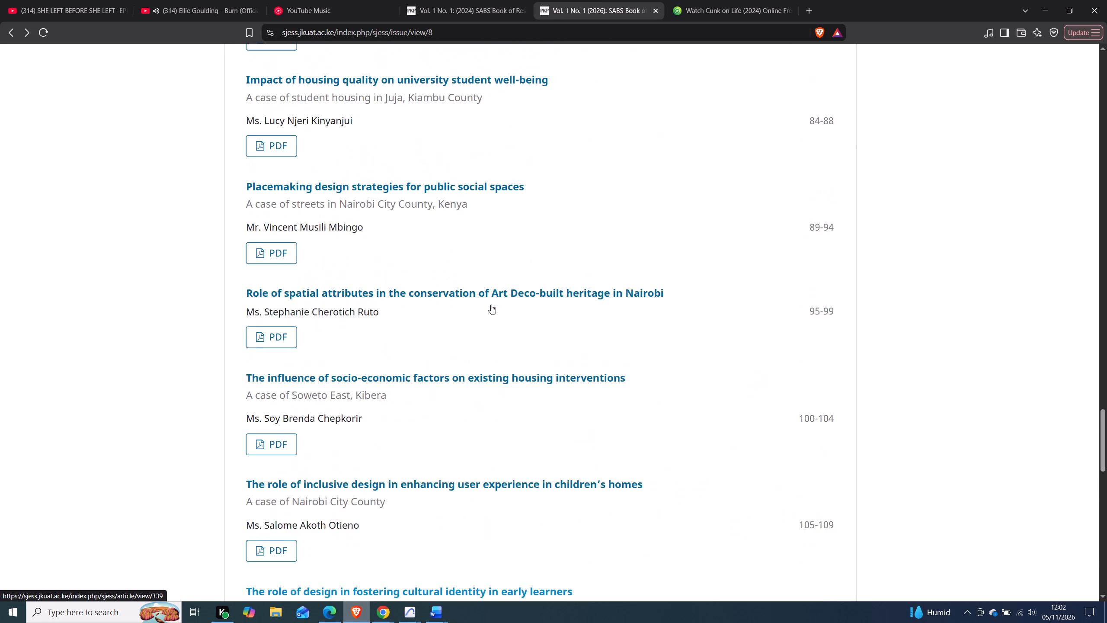
{"action": "scroll", "coordinate": [491, 305], "scroll_direction": "down", "scroll_amount": 7}
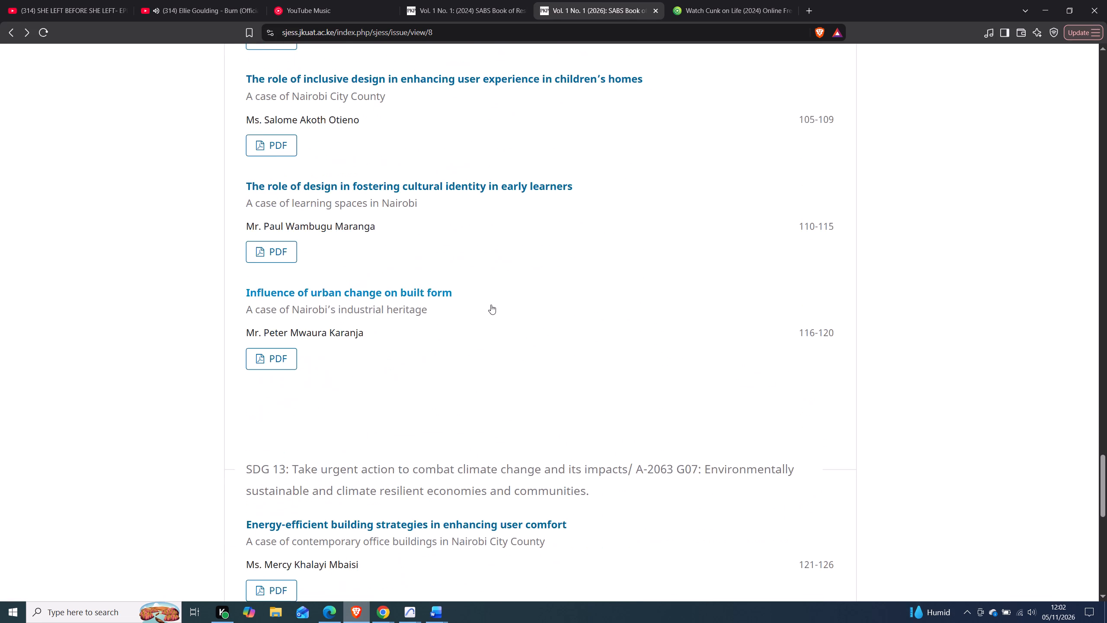
{"action": "scroll", "coordinate": [491, 305], "scroll_direction": "down", "scroll_amount": 6}
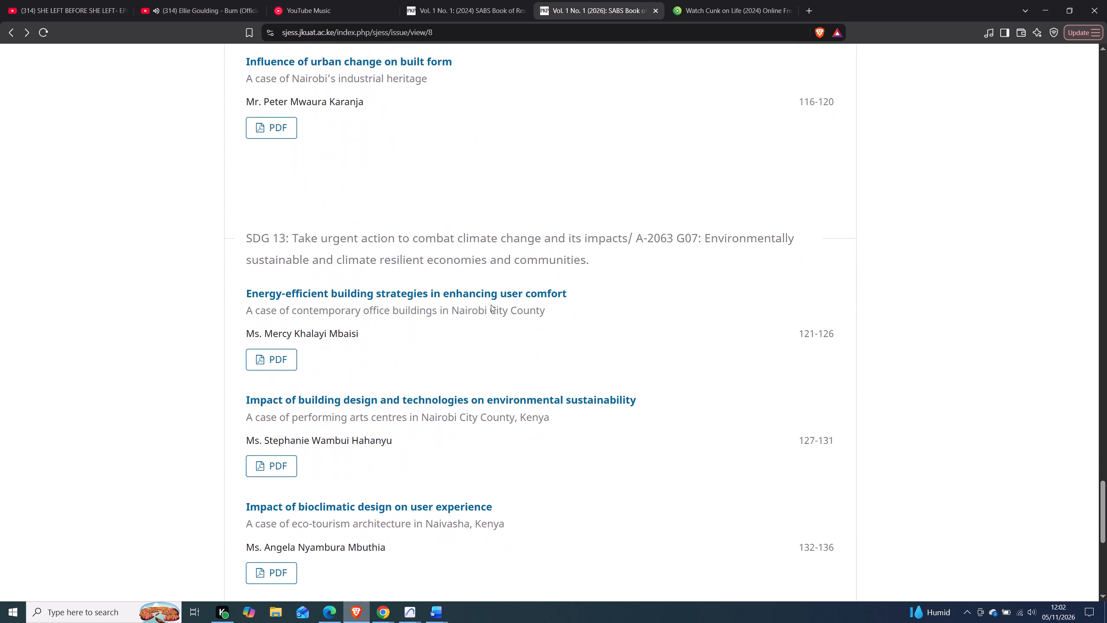
{"action": "scroll", "coordinate": [491, 305], "scroll_direction": "down", "scroll_amount": 3}
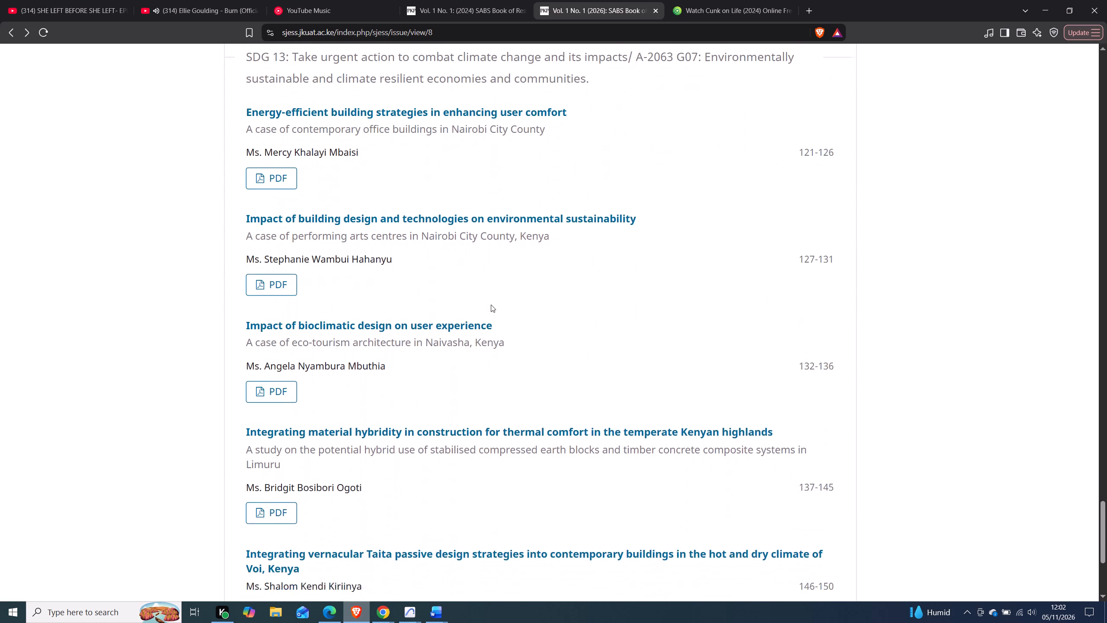
{"action": "scroll", "coordinate": [491, 305], "scroll_direction": "down", "scroll_amount": 3}
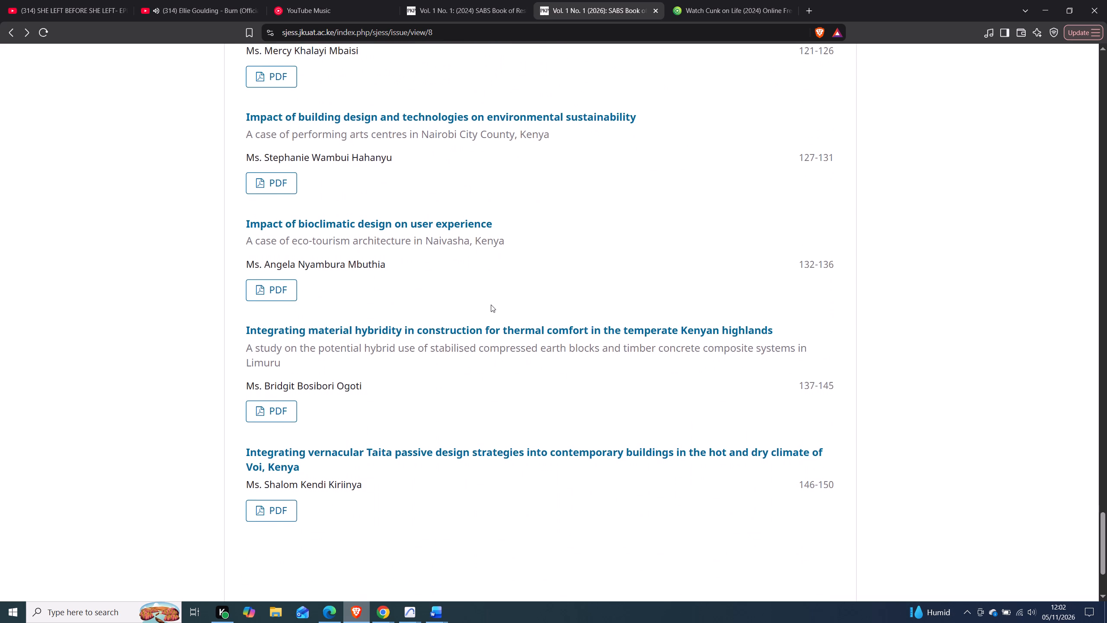
Examine the 2026 SABS Book of Research Abstracts listing from its last article back to the first for related studies.
{"action": "scroll", "coordinate": [491, 305], "scroll_direction": "down", "scroll_amount": 4}
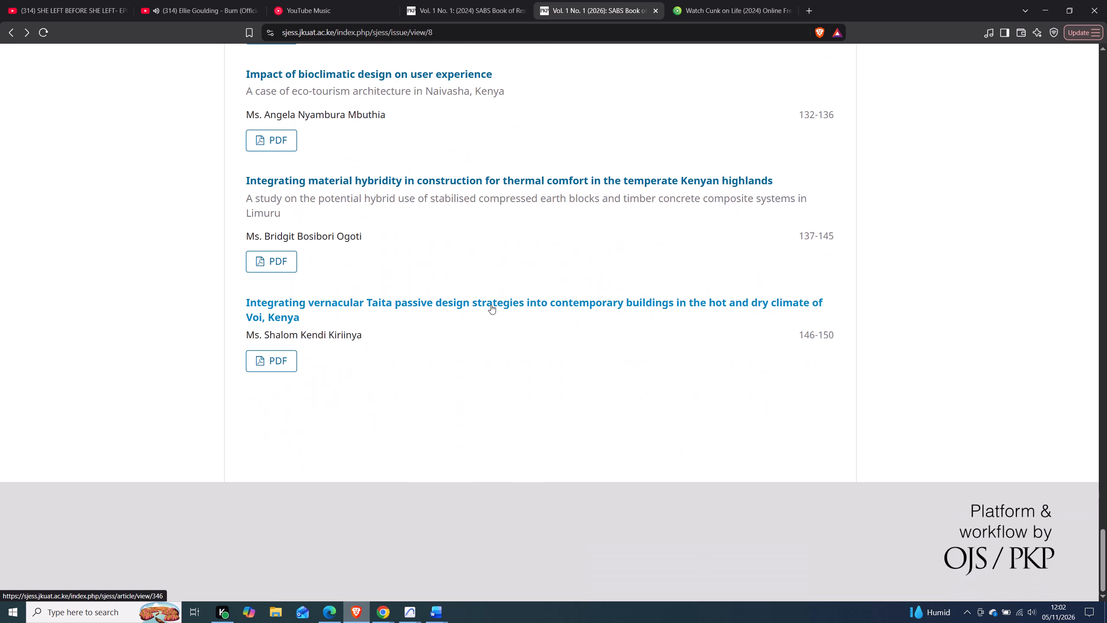
{"action": "scroll", "coordinate": [491, 305], "scroll_direction": "down", "scroll_amount": 1}
{"action": "scroll", "coordinate": [491, 305], "scroll_direction": "up", "scroll_amount": 2}
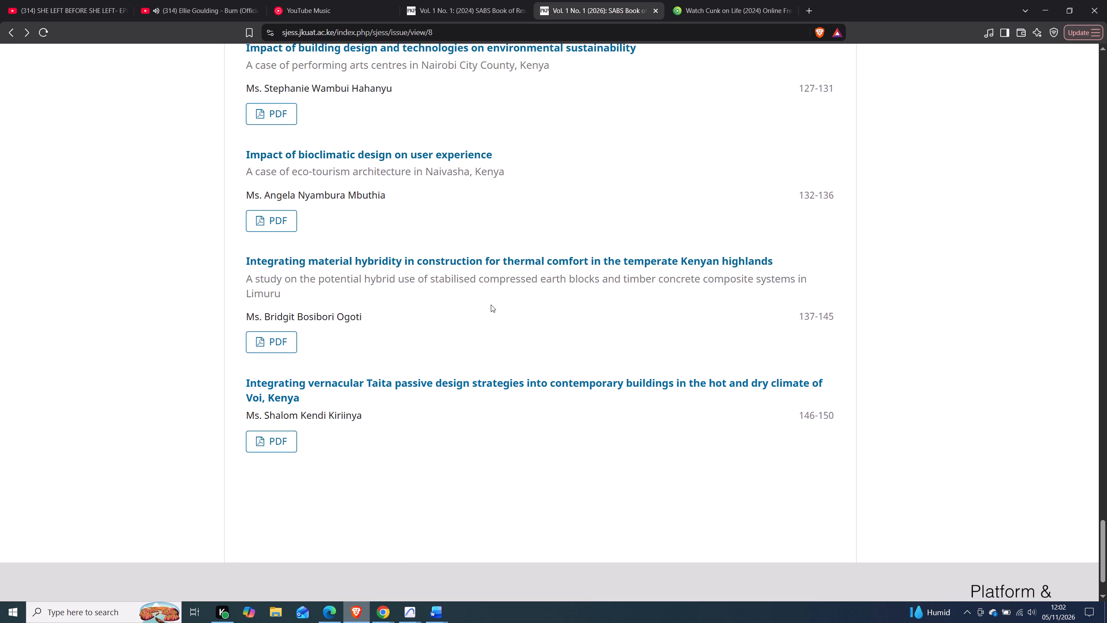
{"action": "scroll", "coordinate": [491, 305], "scroll_direction": "up", "scroll_amount": 4}
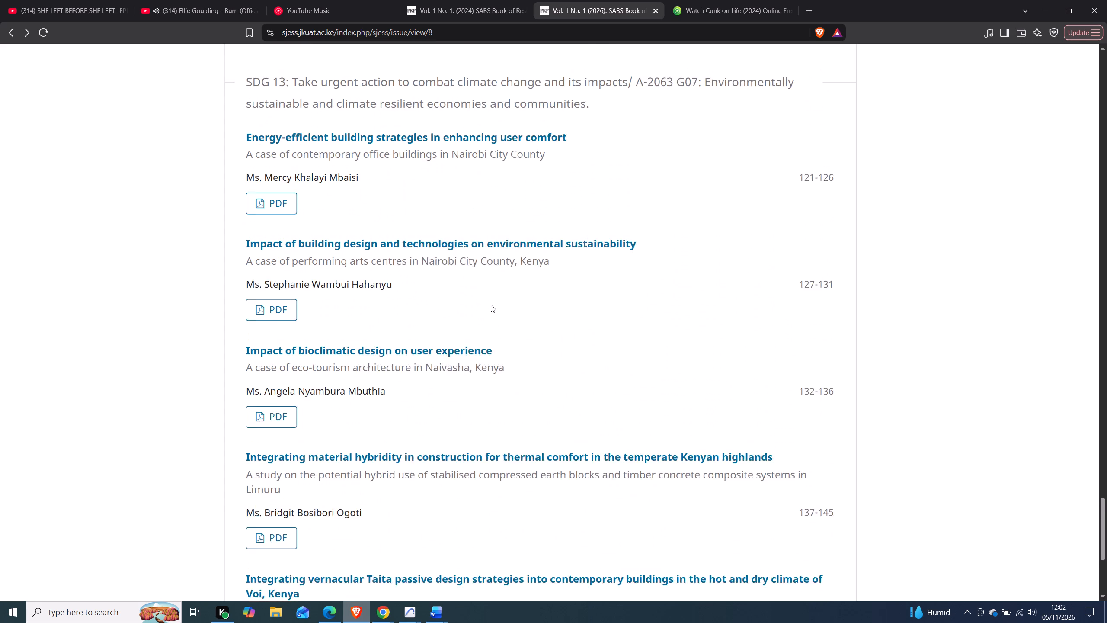
{"action": "scroll", "coordinate": [491, 305], "scroll_direction": "up", "scroll_amount": 6}
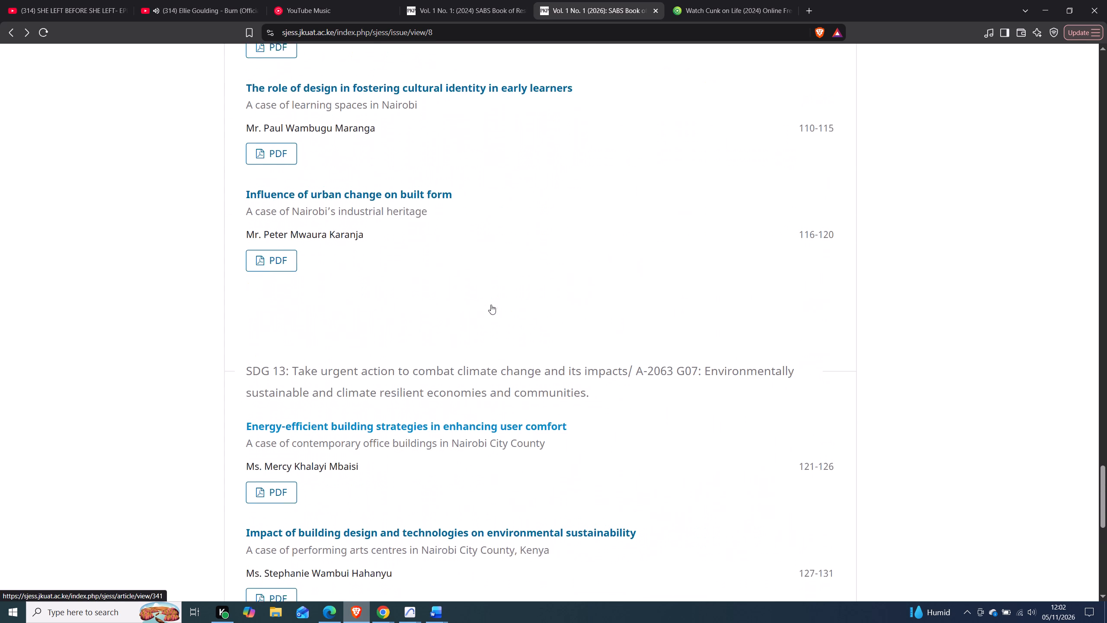
{"action": "scroll", "coordinate": [491, 305], "scroll_direction": "up", "scroll_amount": 5}
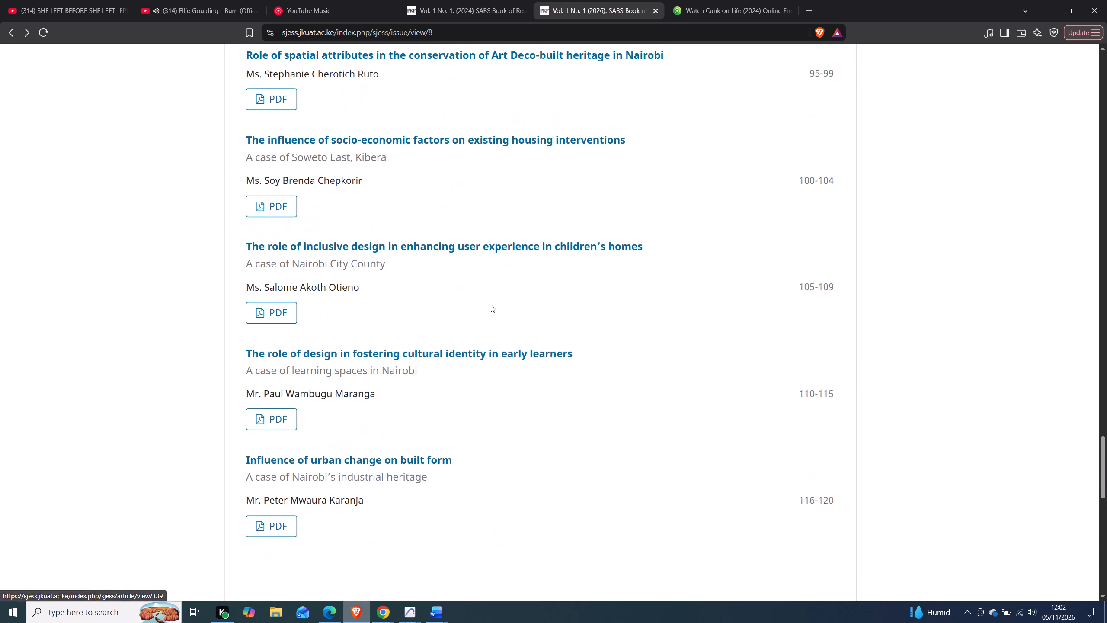
{"action": "scroll", "coordinate": [491, 305], "scroll_direction": "up", "scroll_amount": 4}
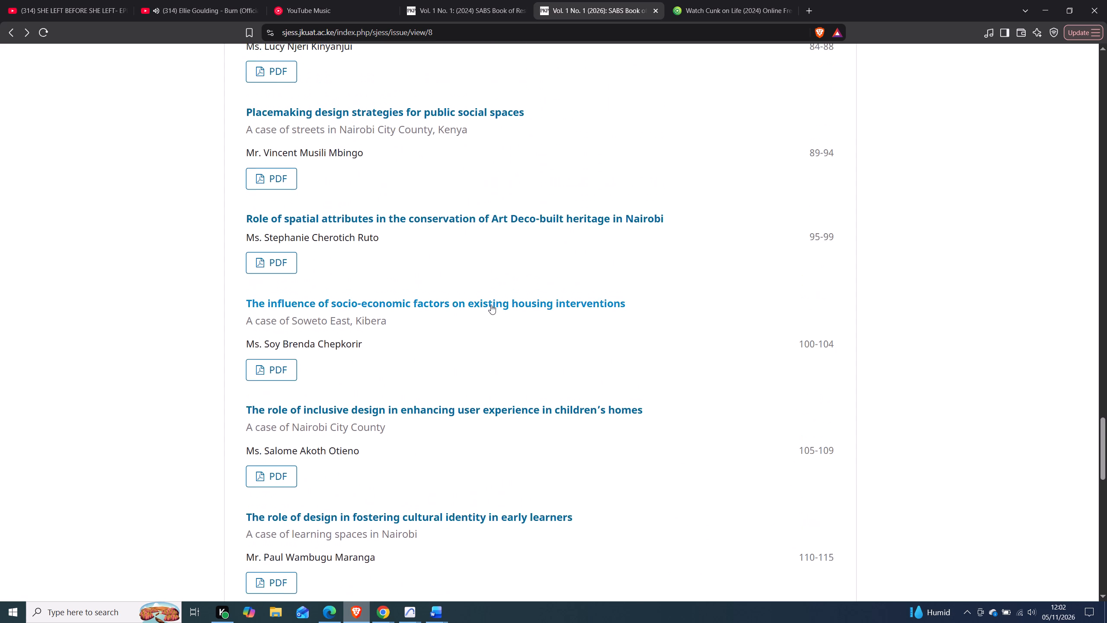
{"action": "scroll", "coordinate": [491, 305], "scroll_direction": "up", "scroll_amount": 4}
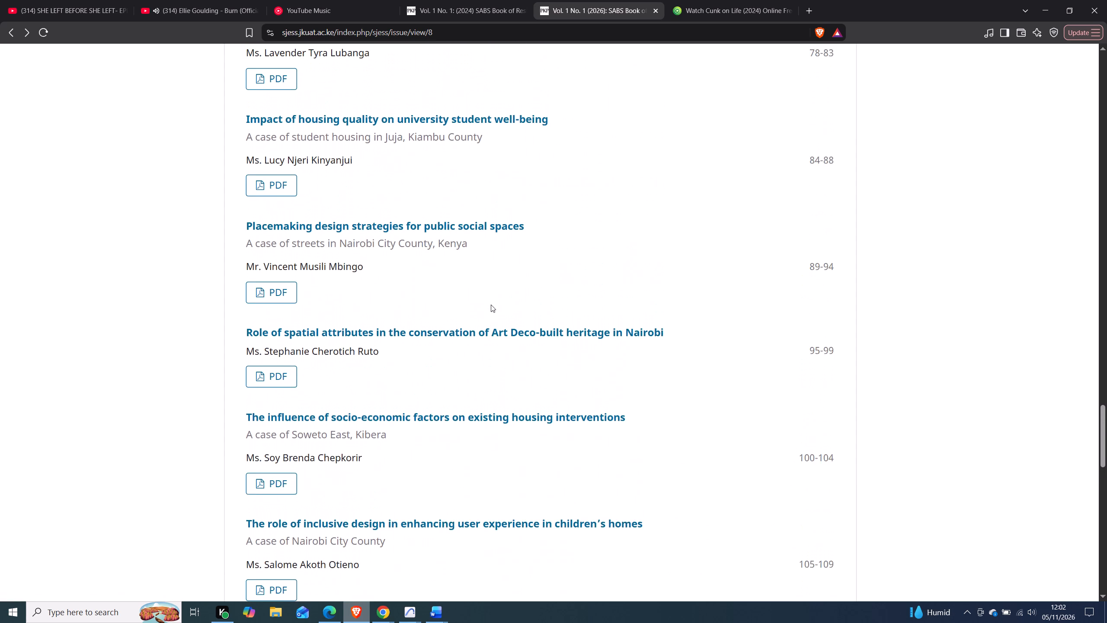
{"action": "scroll", "coordinate": [491, 305], "scroll_direction": "up", "scroll_amount": 4}
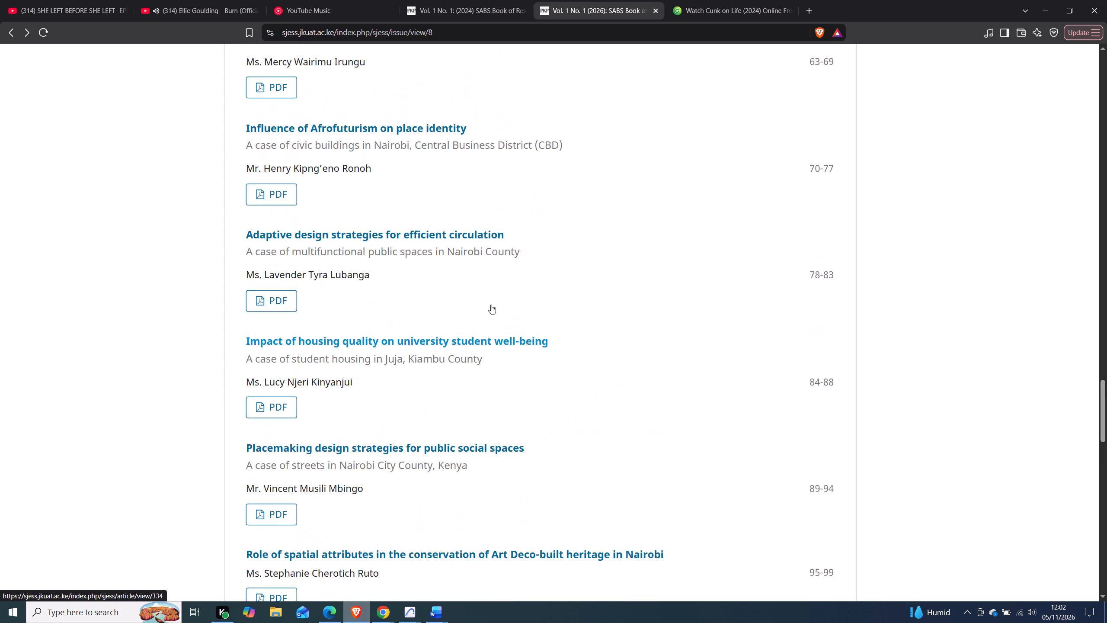
{"action": "scroll", "coordinate": [491, 305], "scroll_direction": "up", "scroll_amount": 5}
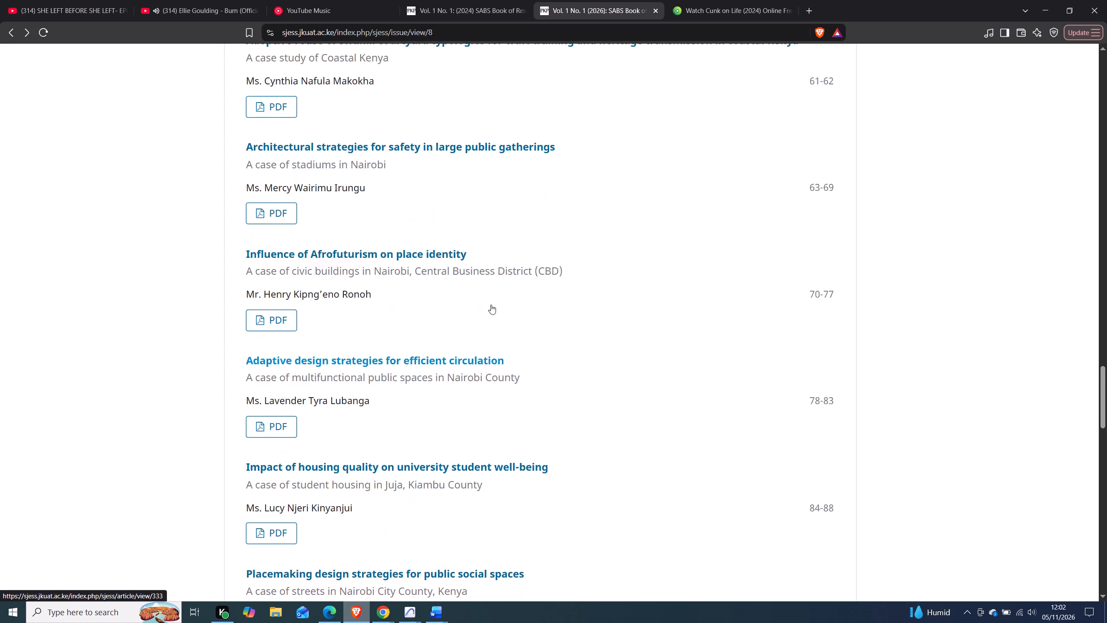
{"action": "scroll", "coordinate": [491, 305], "scroll_direction": "up", "scroll_amount": 4}
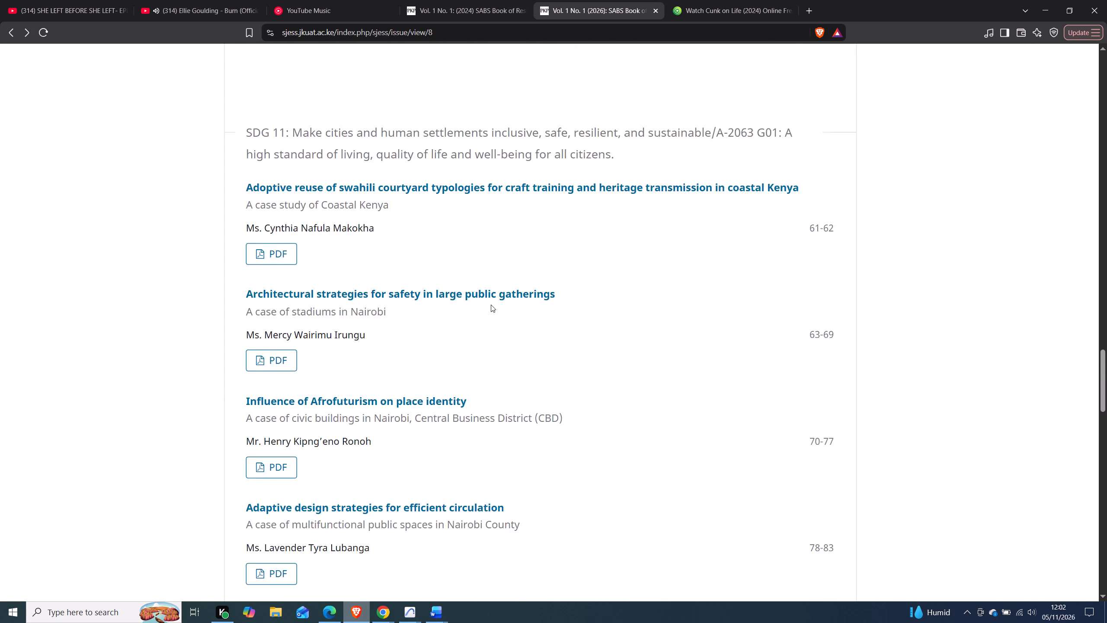
{"action": "scroll", "coordinate": [491, 305], "scroll_direction": "up", "scroll_amount": 9}
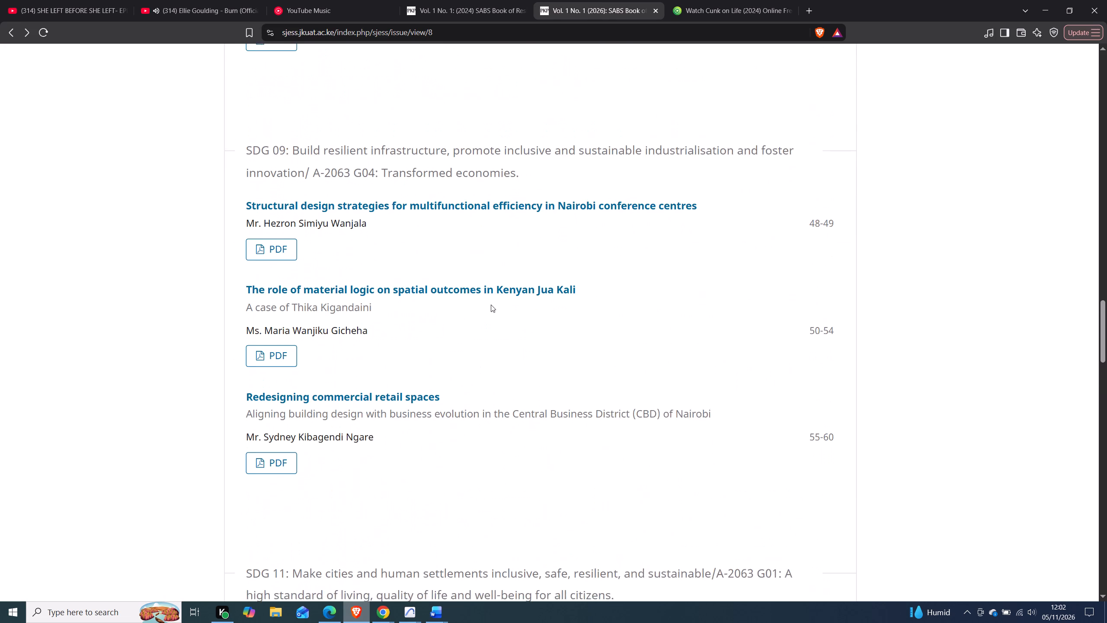
{"action": "scroll", "coordinate": [491, 305], "scroll_direction": "up", "scroll_amount": 6}
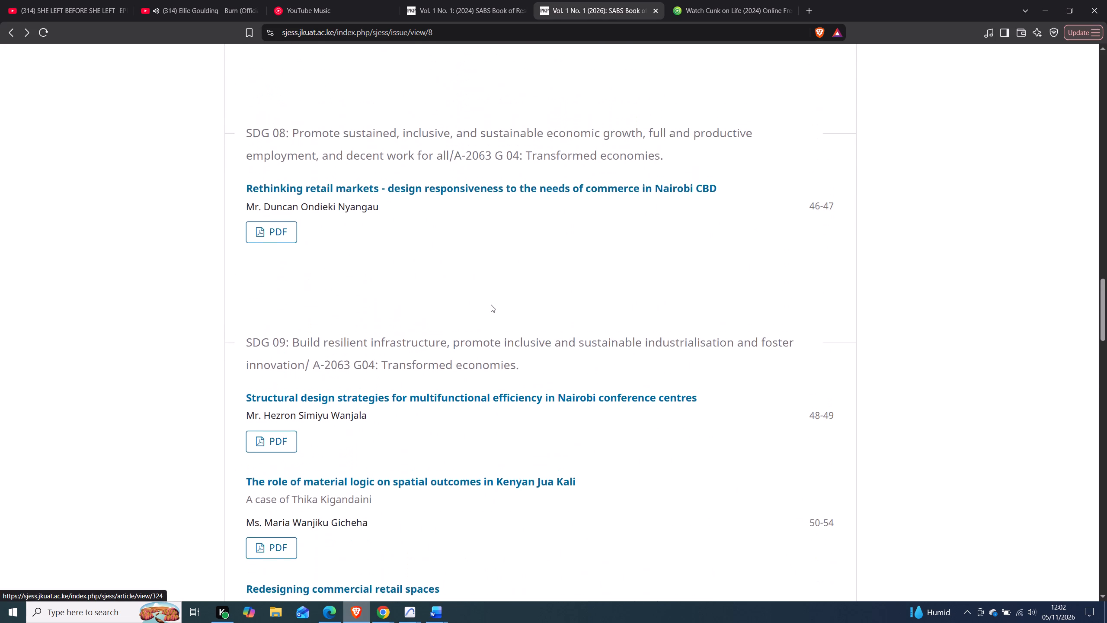
{"action": "scroll", "coordinate": [491, 305], "scroll_direction": "up", "scroll_amount": 7}
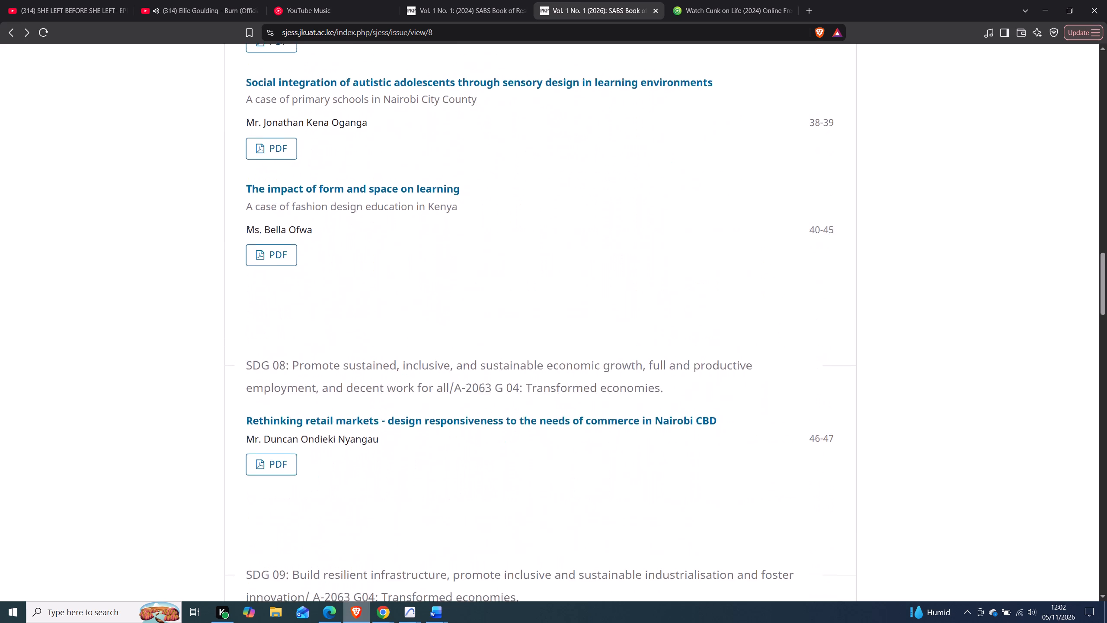
{"action": "scroll", "coordinate": [491, 305], "scroll_direction": "up", "scroll_amount": 14}
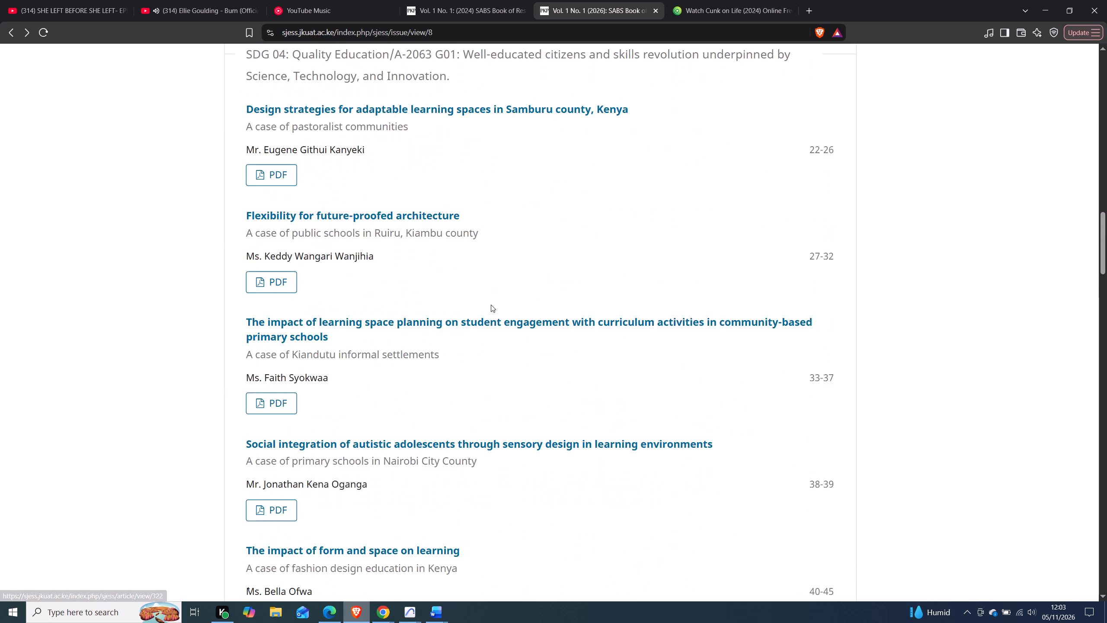
{"action": "scroll", "coordinate": [491, 305], "scroll_direction": "up", "scroll_amount": 14}
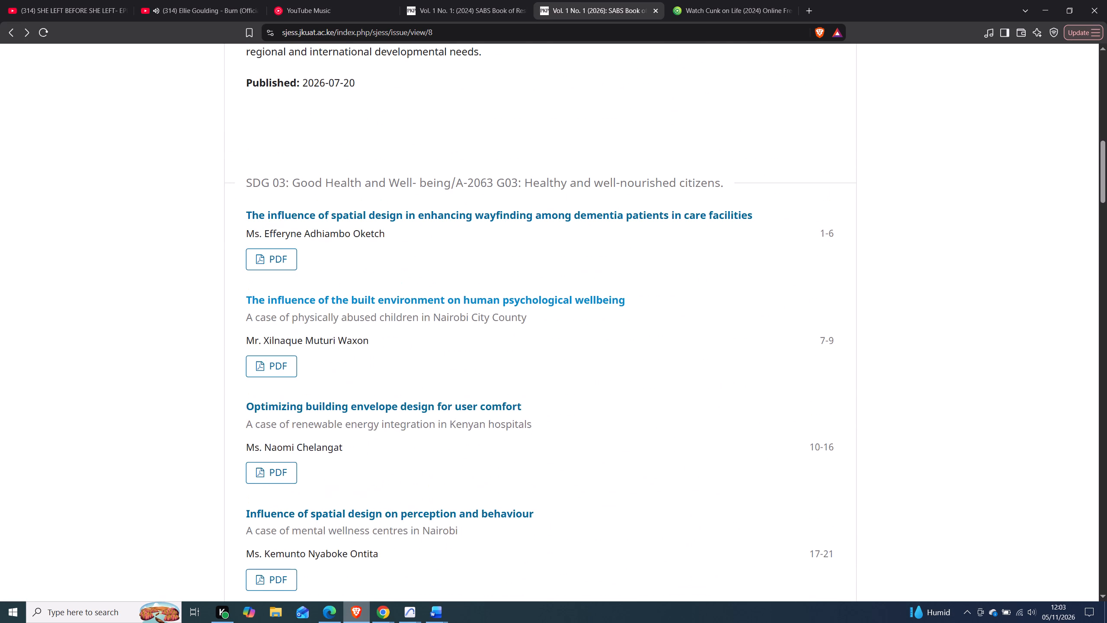
{"action": "scroll", "coordinate": [491, 305], "scroll_direction": "up", "scroll_amount": 9}
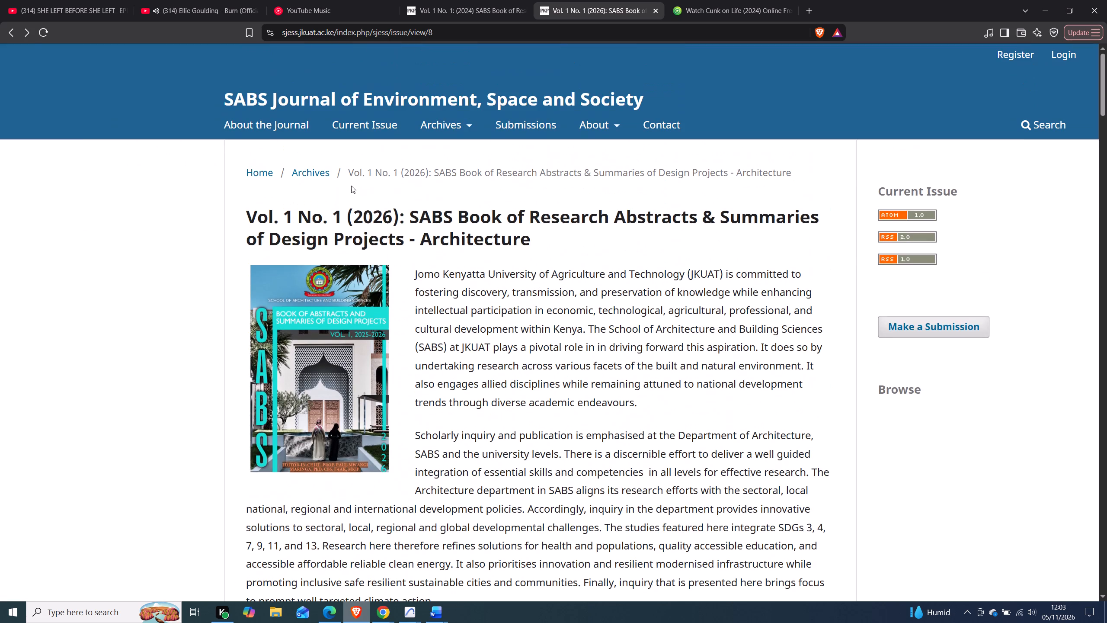
Return to the SABS Journal archives and look through the listed 2026 and 2025 issues.
{"action": "left_click", "coordinate": [8, 30]}
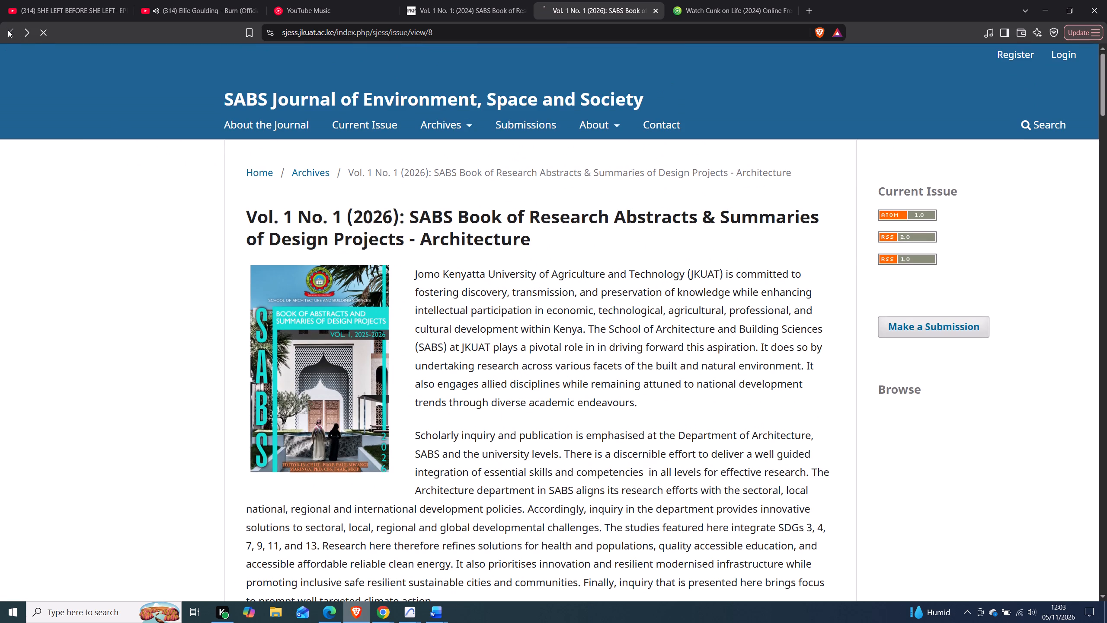
{"action": "scroll", "coordinate": [308, 253], "scroll_direction": "up", "scroll_amount": 9}
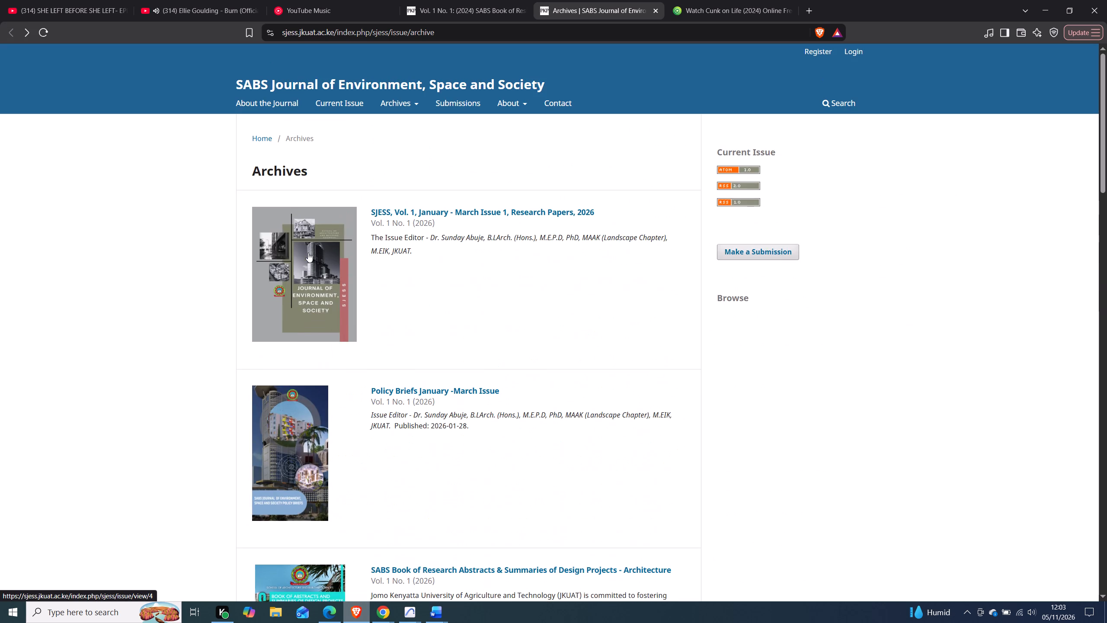
{"action": "scroll", "coordinate": [308, 253], "scroll_direction": "up", "scroll_amount": 2}
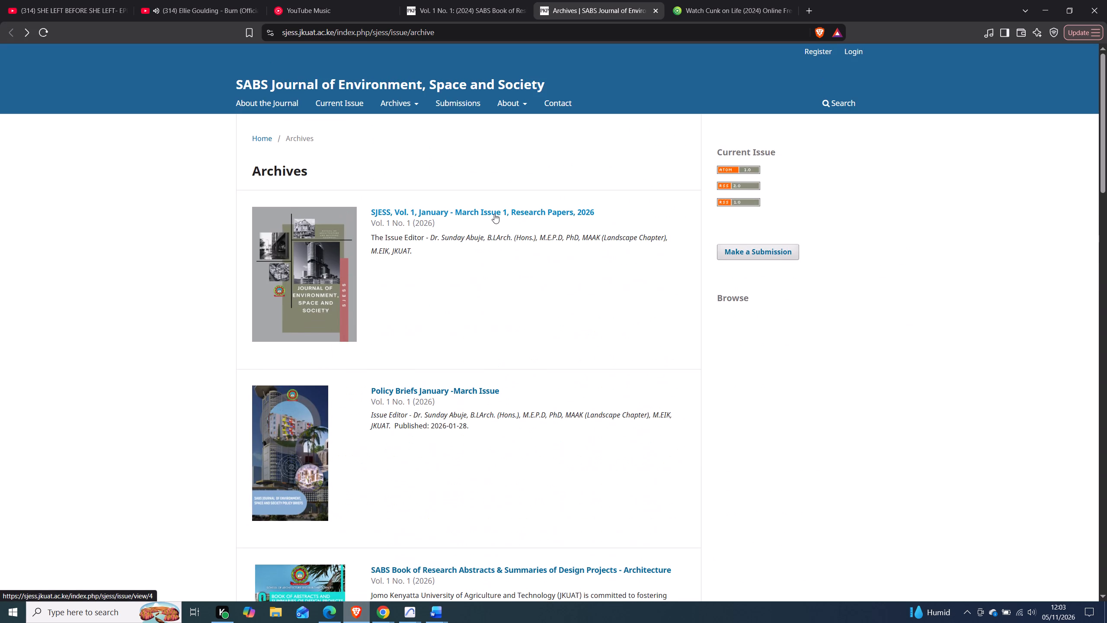
{"action": "scroll", "coordinate": [489, 317], "scroll_direction": "down", "scroll_amount": 2}
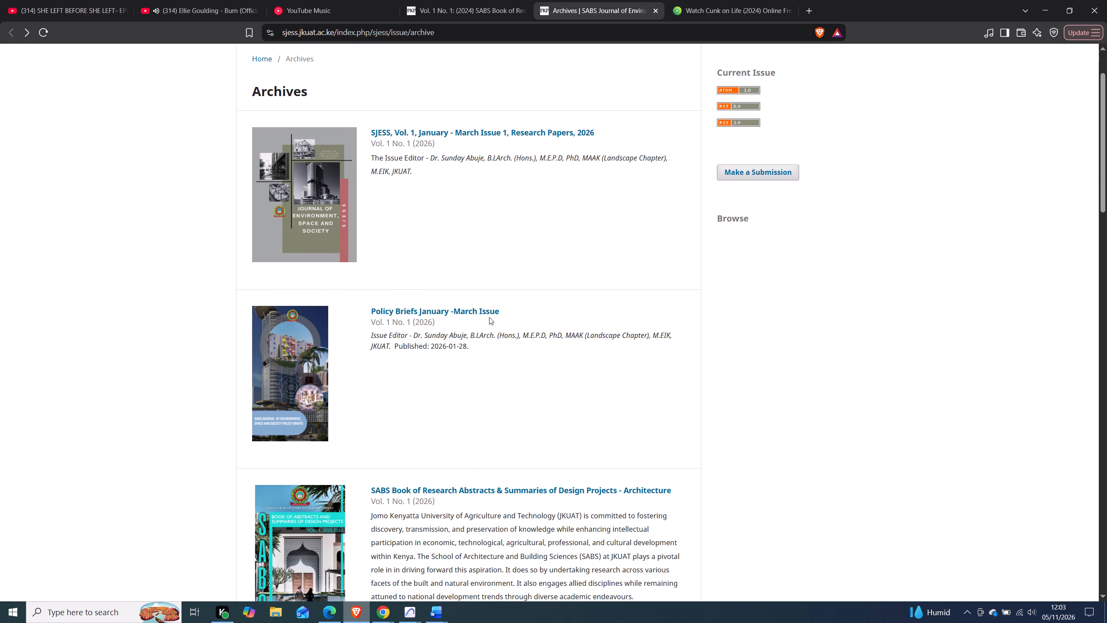
{"action": "scroll", "coordinate": [489, 317], "scroll_direction": "down", "scroll_amount": 1}
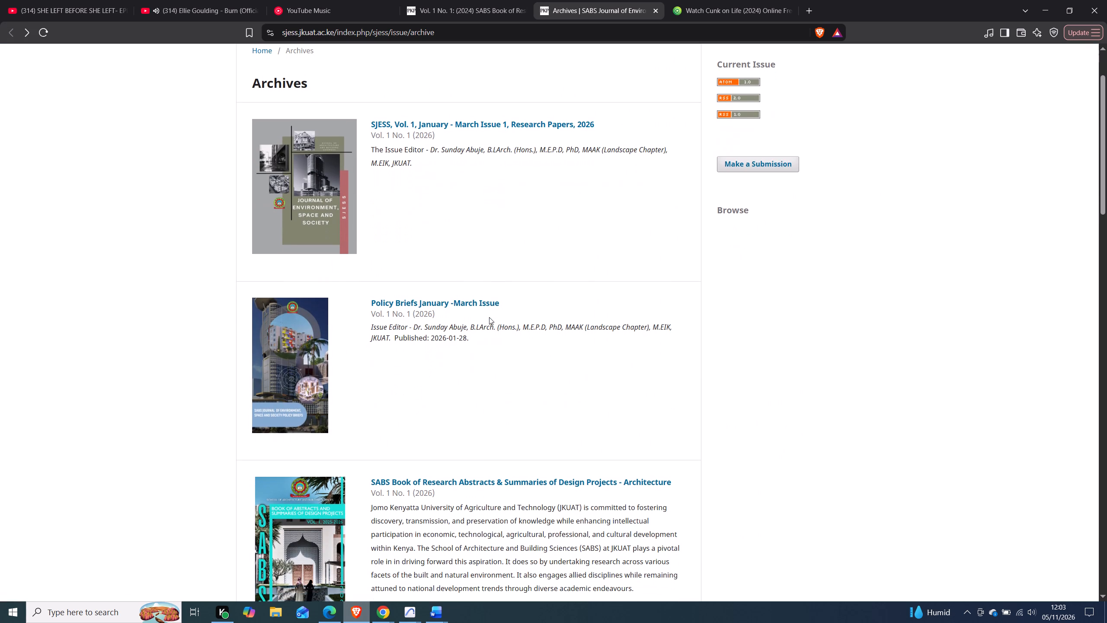
{"action": "scroll", "coordinate": [454, 217], "scroll_direction": "down", "scroll_amount": 1}
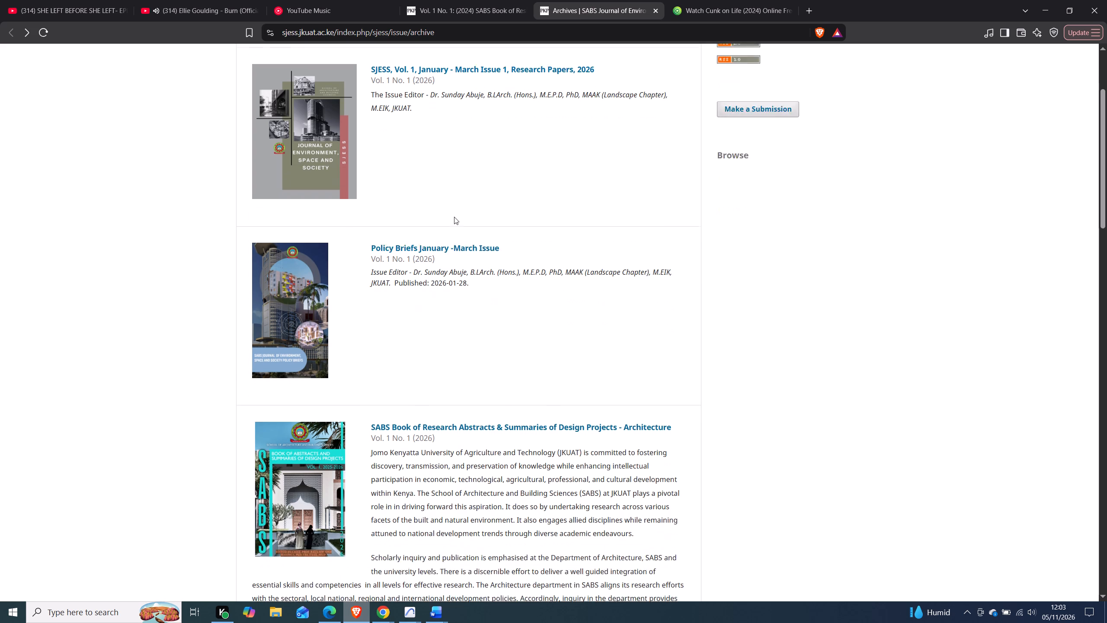
{"action": "scroll", "coordinate": [454, 217], "scroll_direction": "down", "scroll_amount": 4}
{"action": "scroll", "coordinate": [445, 318], "scroll_direction": "down", "scroll_amount": 1}
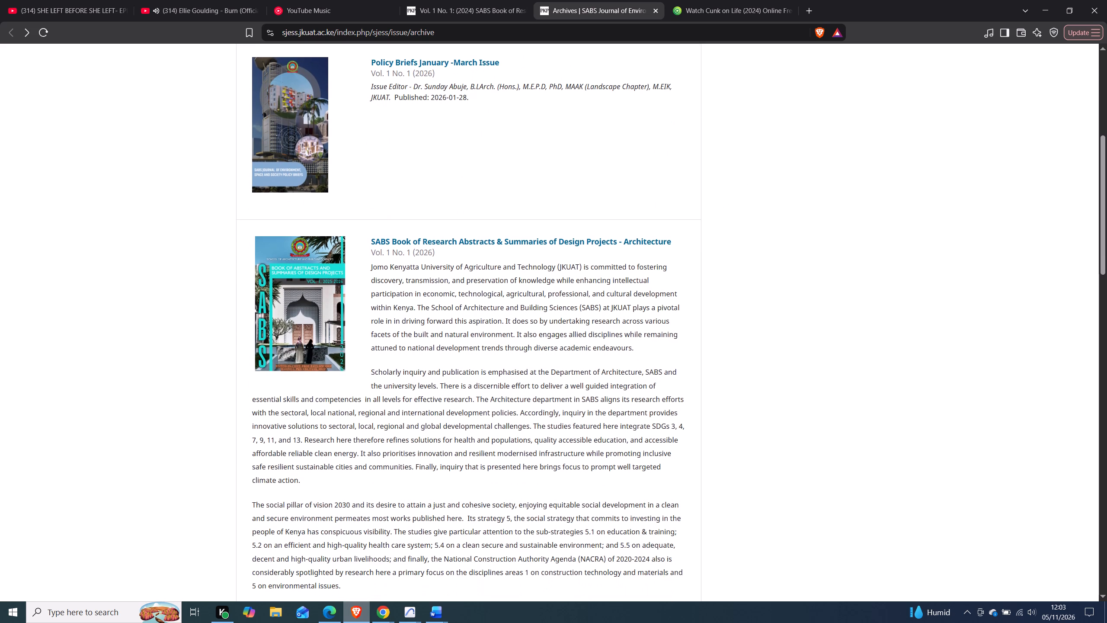
{"action": "scroll", "coordinate": [445, 318], "scroll_direction": "down", "scroll_amount": 7}
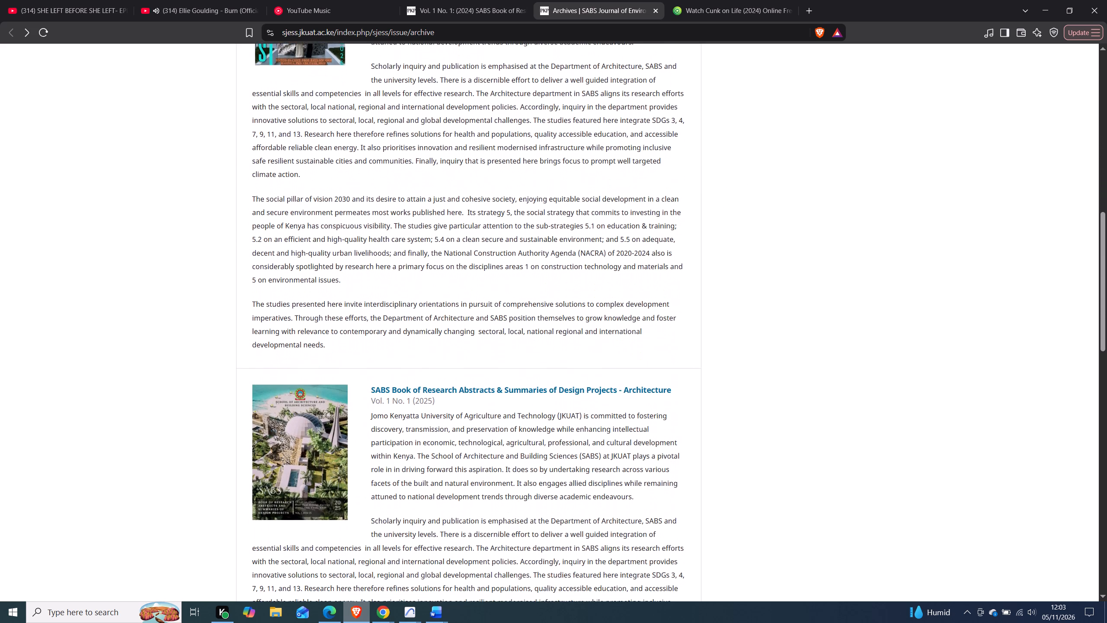
{"action": "scroll", "coordinate": [445, 318], "scroll_direction": "down", "scroll_amount": 1}
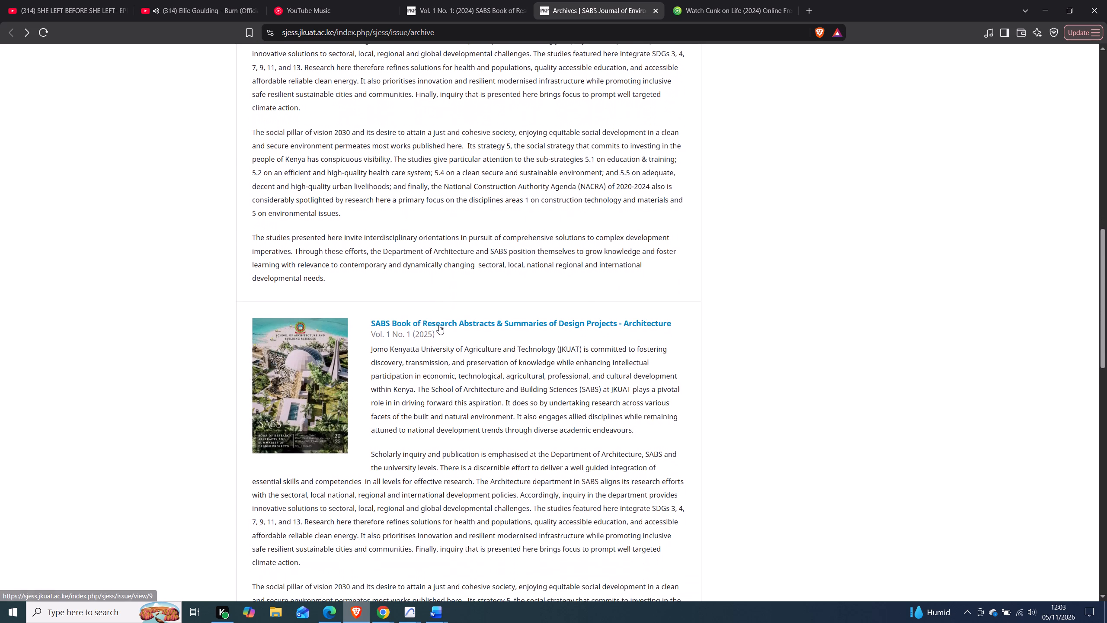
{"action": "scroll", "coordinate": [439, 325], "scroll_direction": "down", "scroll_amount": 14}
Open the SJESS Vol. 1 January - March Issue 1 Research Papers 2026 and examine its article titles for related studies.
{"action": "scroll", "coordinate": [439, 325], "scroll_direction": "up", "scroll_amount": 15}
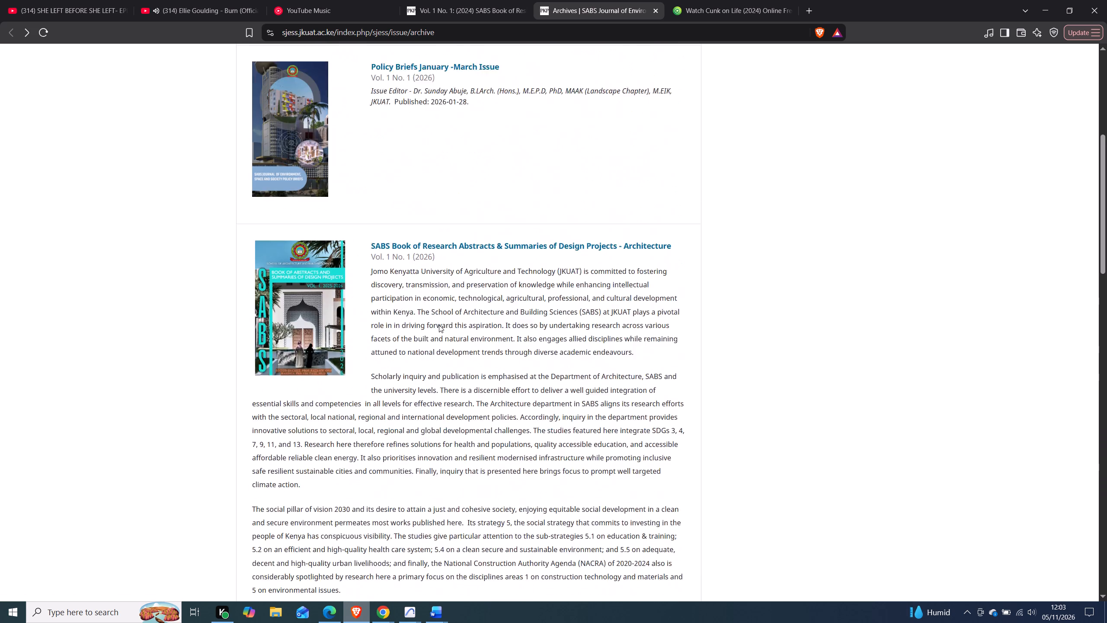
{"action": "scroll", "coordinate": [439, 325], "scroll_direction": "up", "scroll_amount": 9}
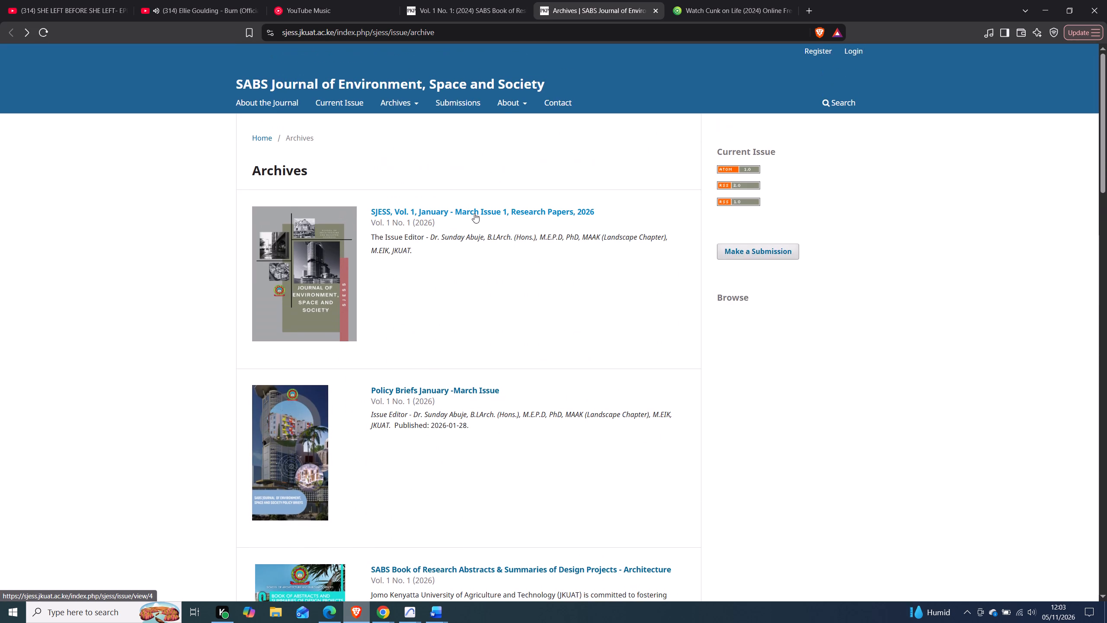
{"action": "left_click", "coordinate": [474, 213]}
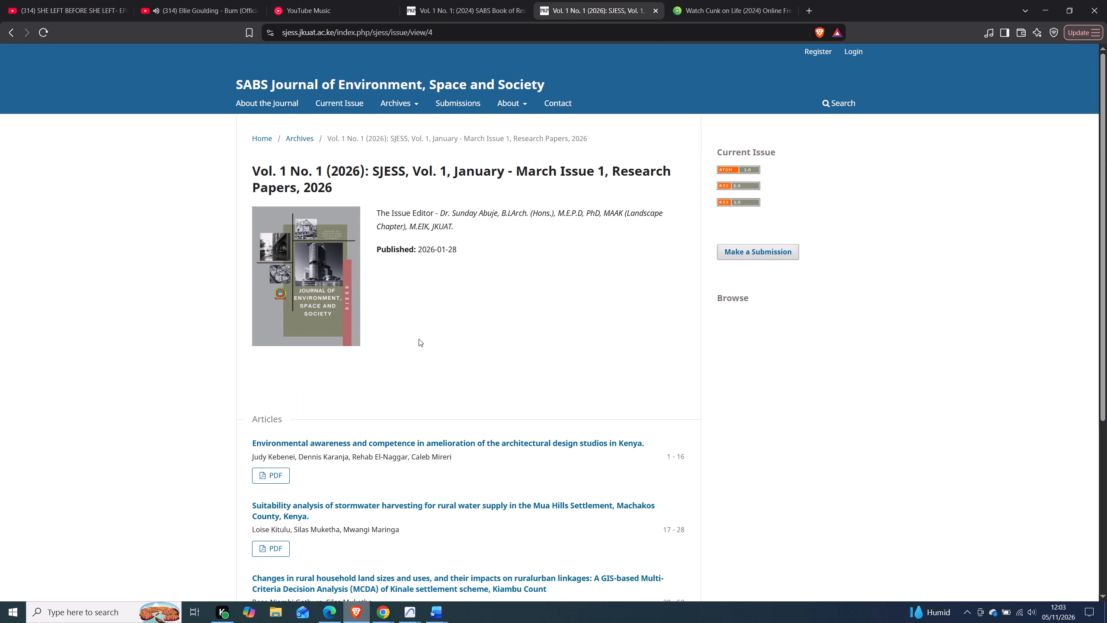
{"action": "scroll", "coordinate": [419, 339], "scroll_direction": "down", "scroll_amount": 4}
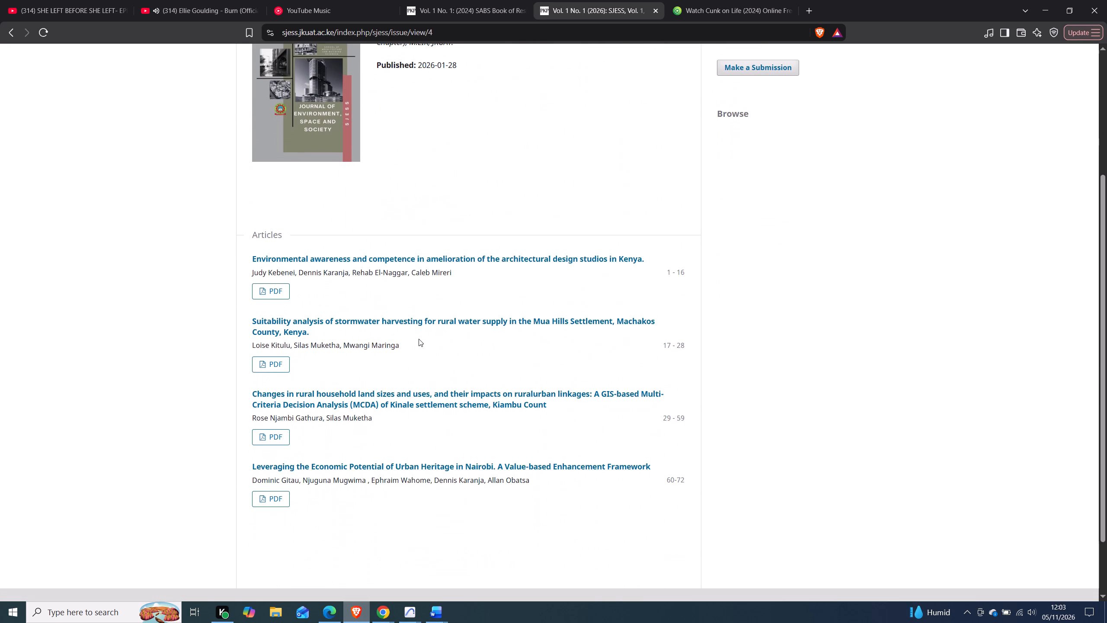
{"action": "scroll", "coordinate": [419, 339], "scroll_direction": "down", "scroll_amount": 2}
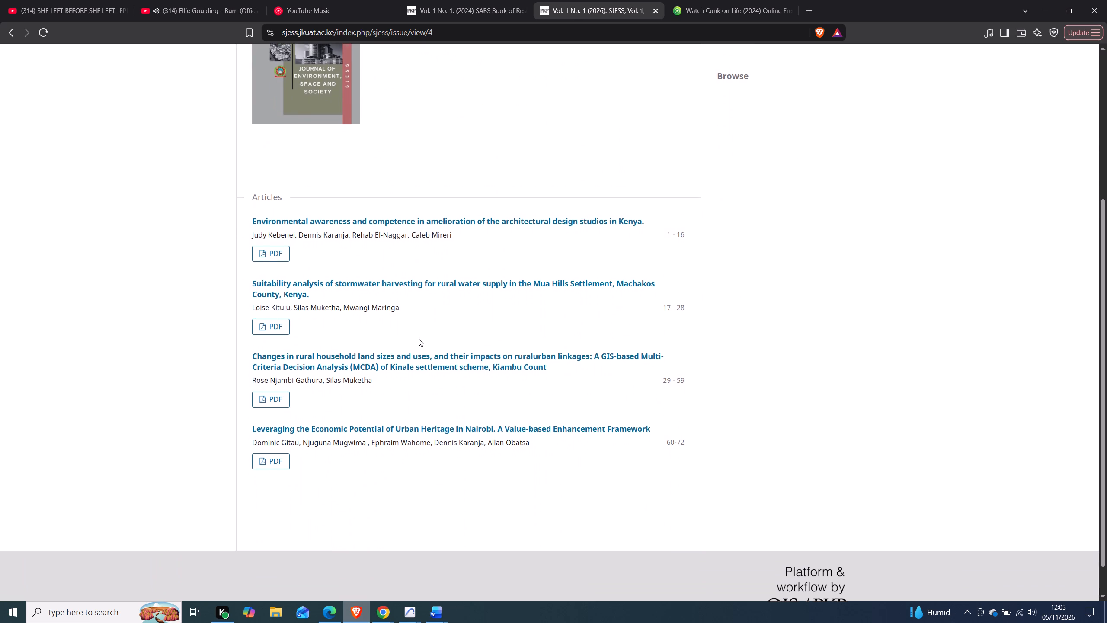
{"action": "scroll", "coordinate": [419, 339], "scroll_direction": "down", "scroll_amount": 1}
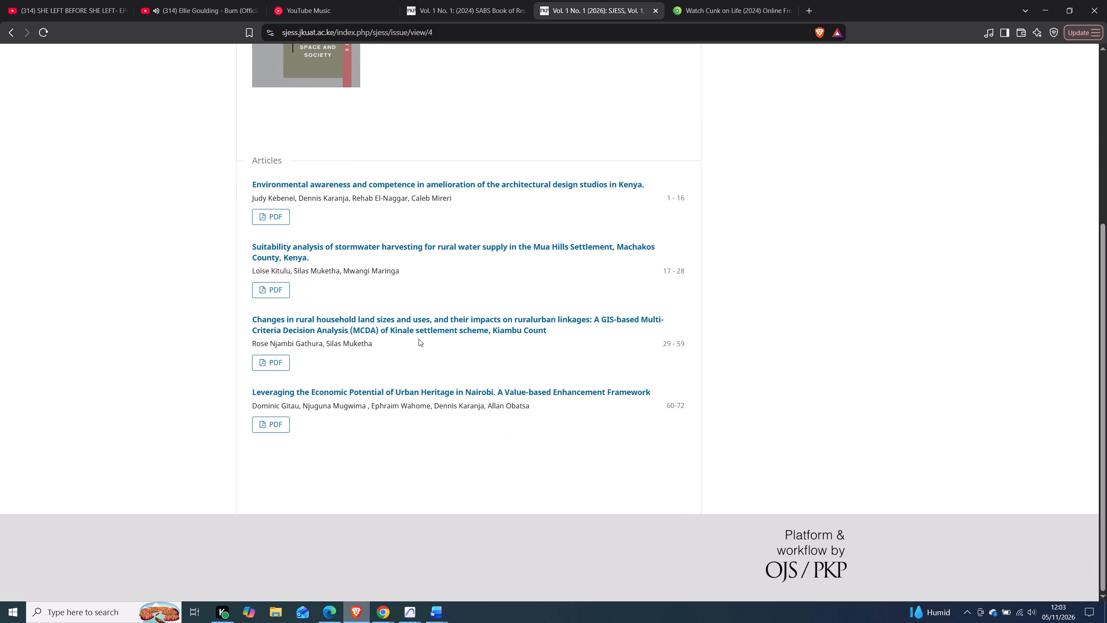
{"action": "scroll", "coordinate": [419, 339], "scroll_direction": "up", "scroll_amount": 7}
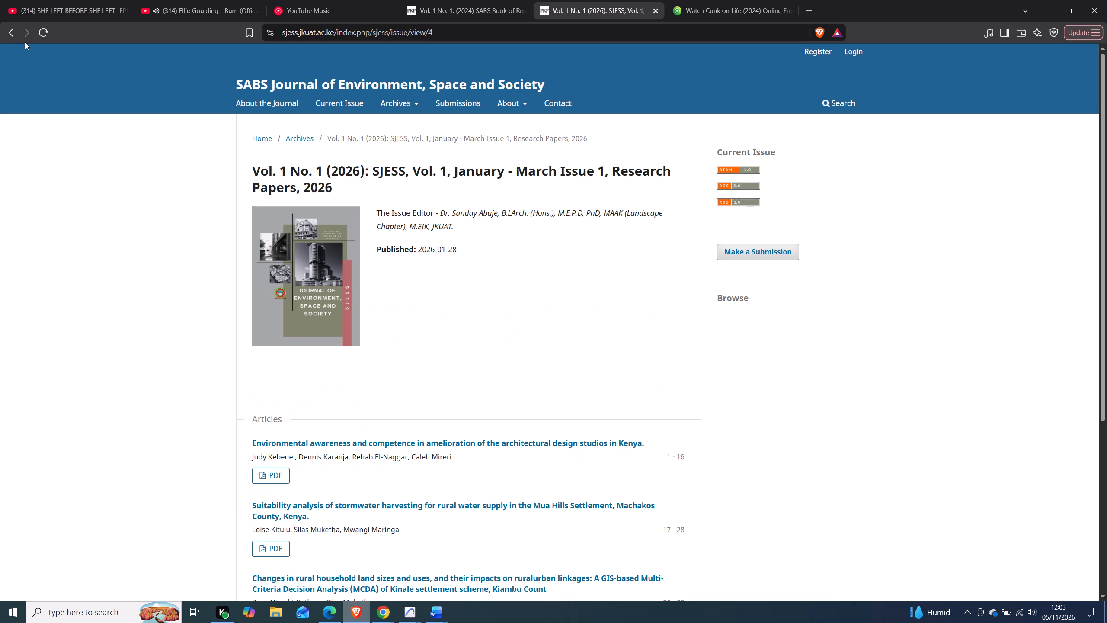
{"action": "left_click", "coordinate": [16, 36]}
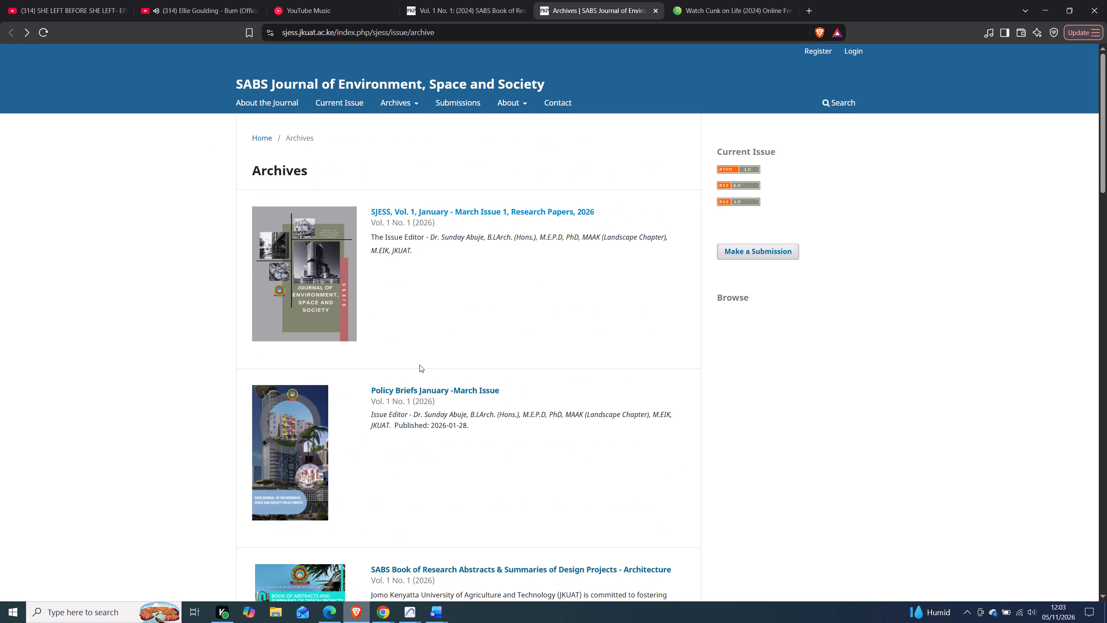
{"action": "scroll", "coordinate": [451, 440], "scroll_direction": "down", "scroll_amount": 1}
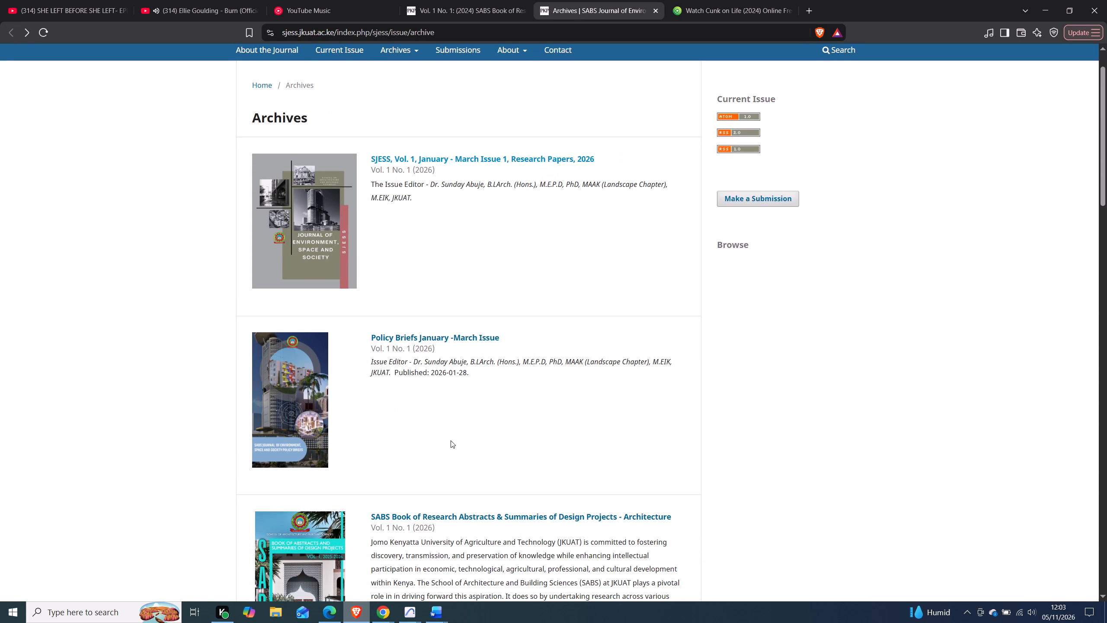